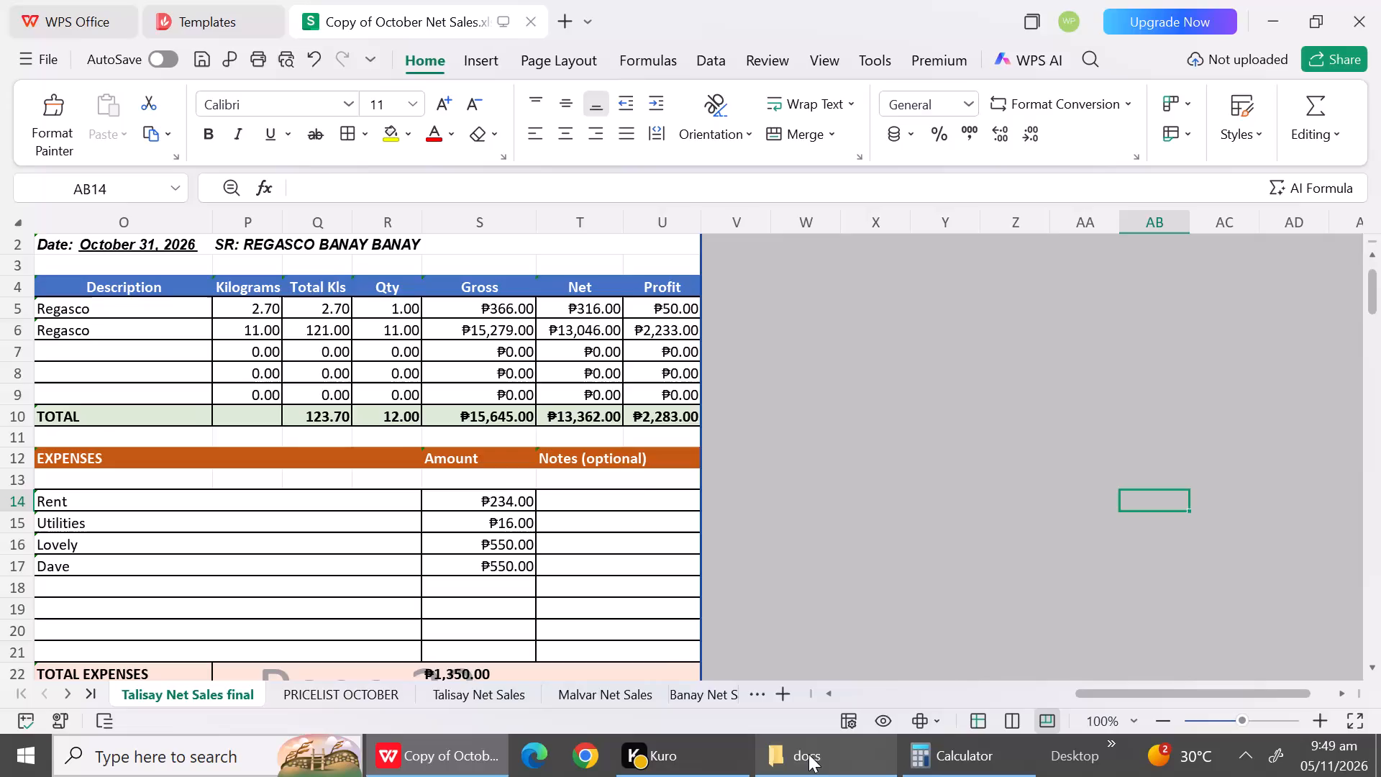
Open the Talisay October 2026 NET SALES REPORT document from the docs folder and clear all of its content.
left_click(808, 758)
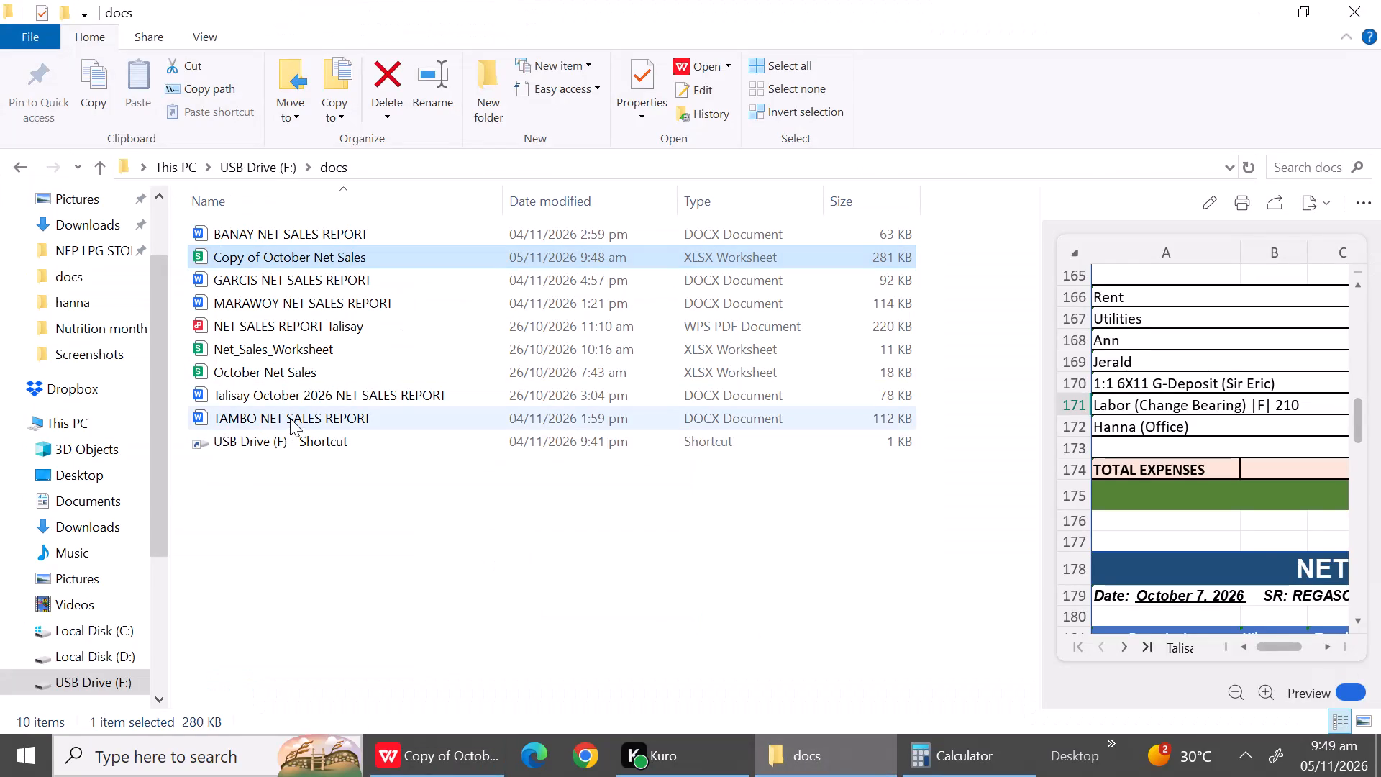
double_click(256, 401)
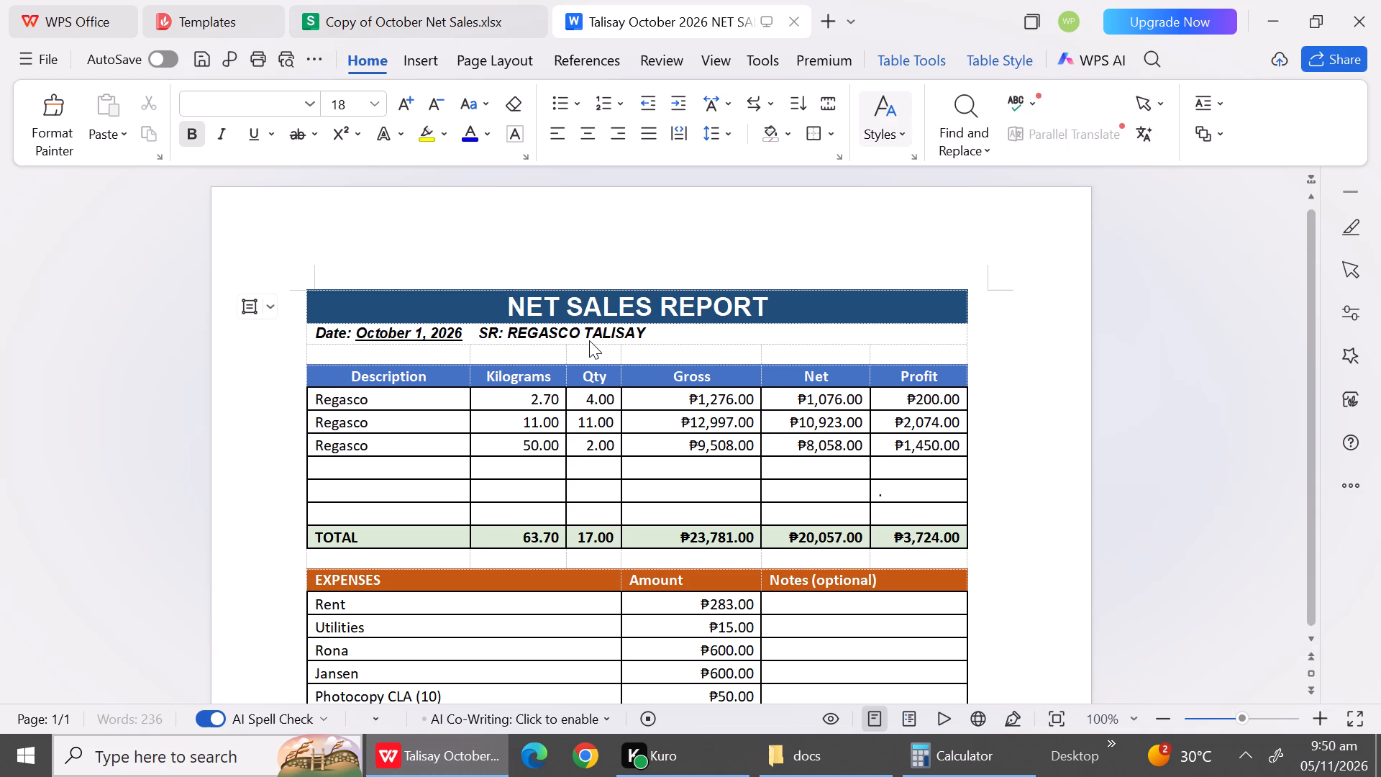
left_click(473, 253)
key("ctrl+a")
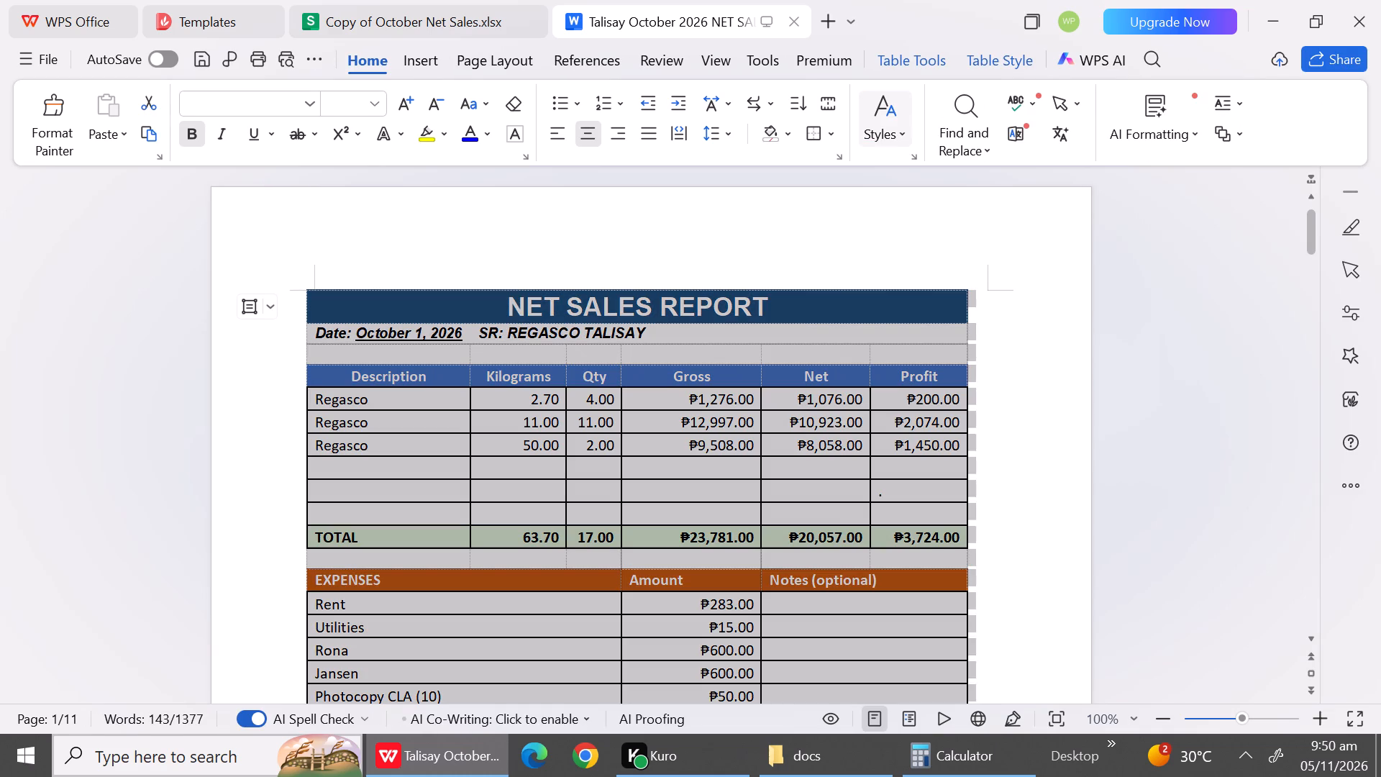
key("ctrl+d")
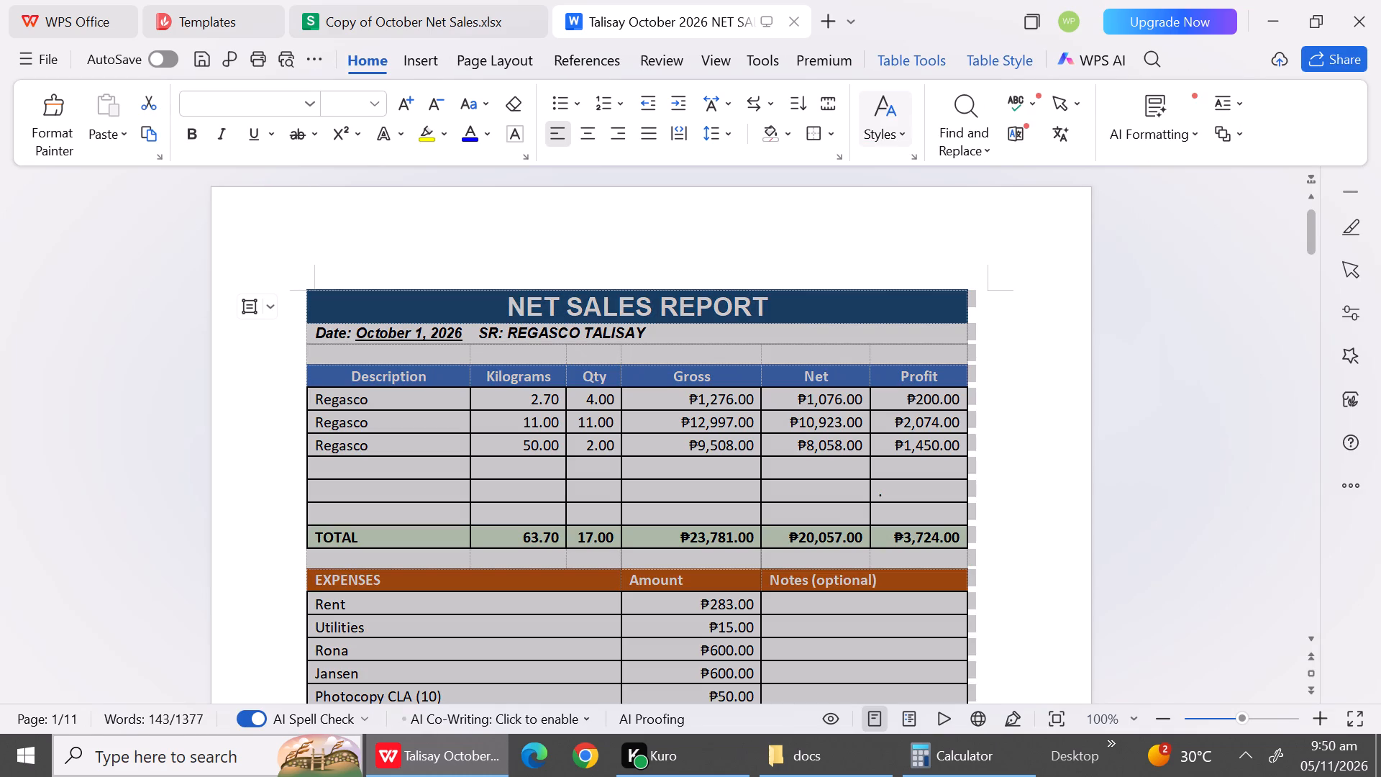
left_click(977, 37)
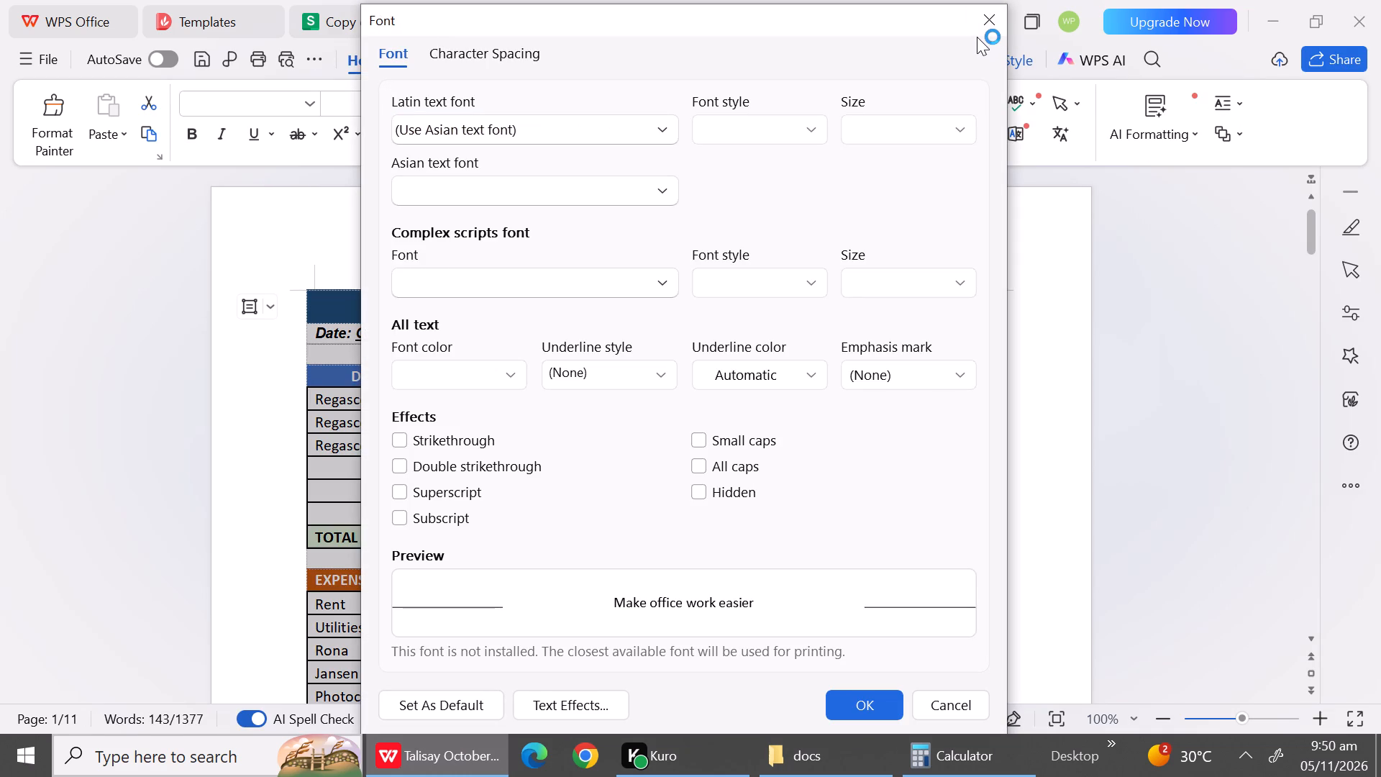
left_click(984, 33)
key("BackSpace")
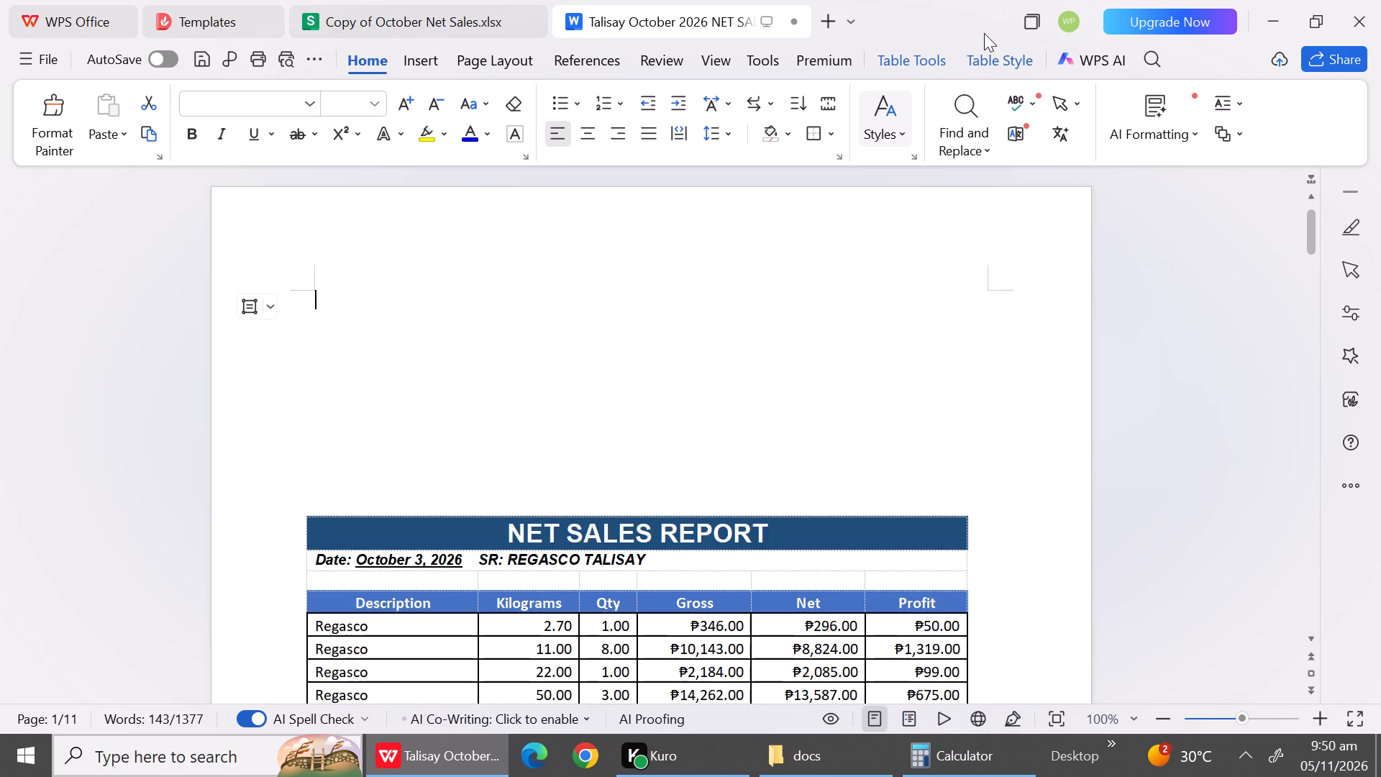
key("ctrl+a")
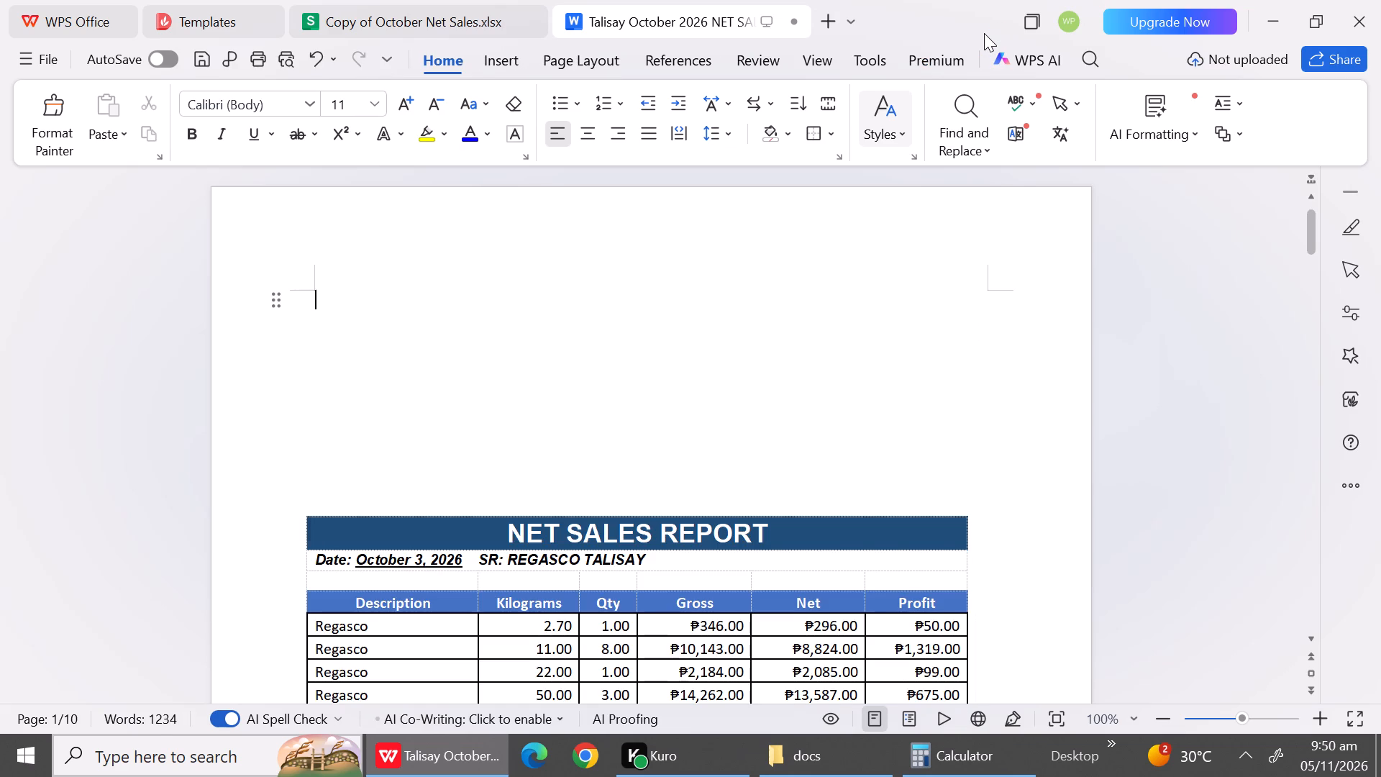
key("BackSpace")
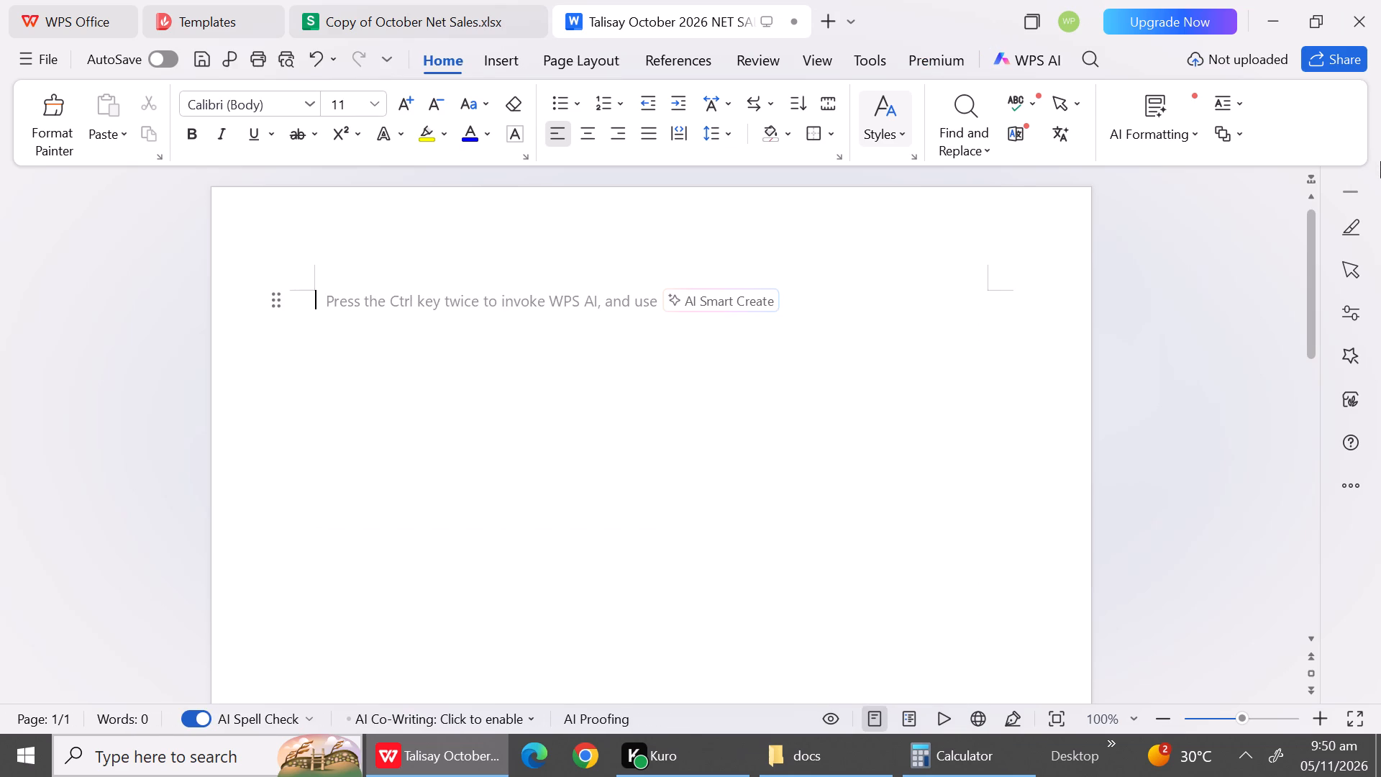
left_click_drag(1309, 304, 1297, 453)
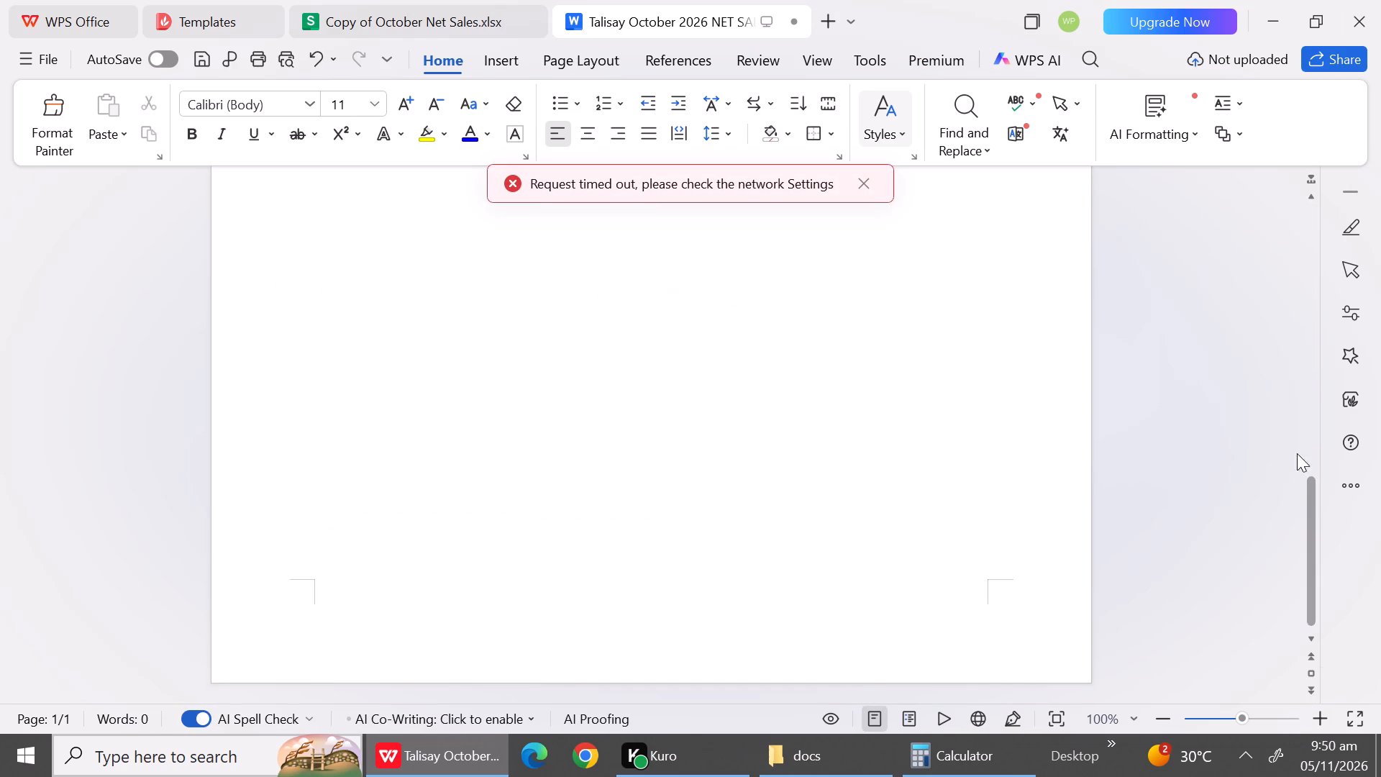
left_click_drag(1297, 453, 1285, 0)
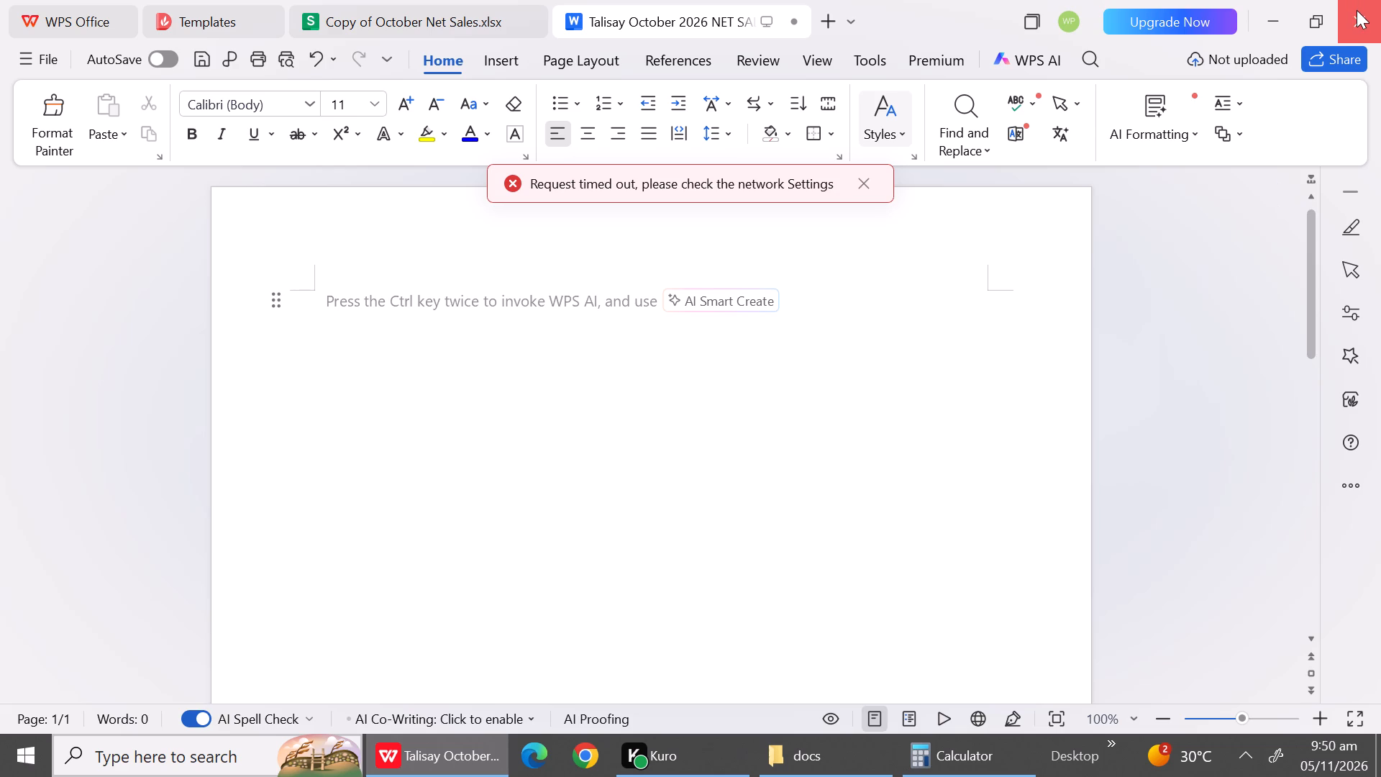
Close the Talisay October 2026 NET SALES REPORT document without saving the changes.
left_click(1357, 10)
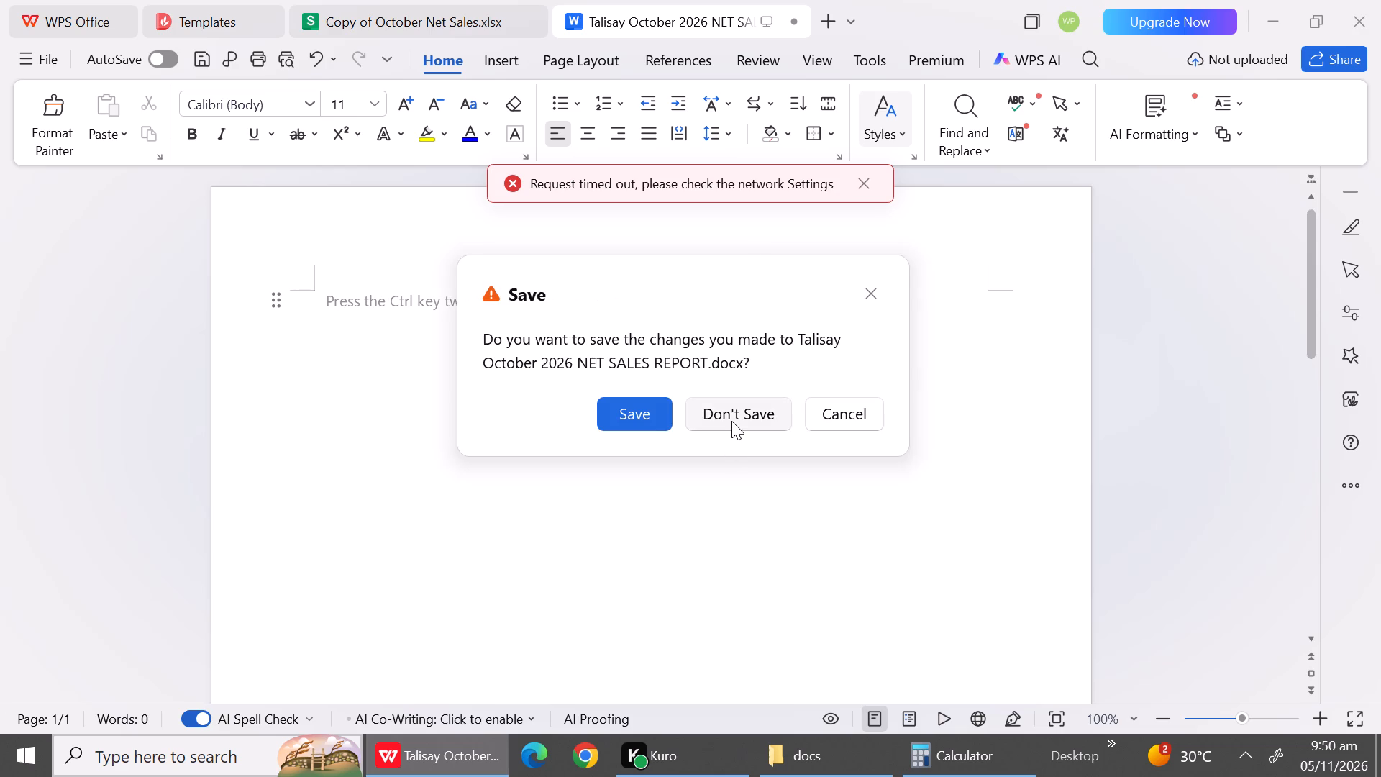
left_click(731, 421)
Delete the Talisay October 2026 NET SALES REPORT document from the docs folder.
left_click(809, 773)
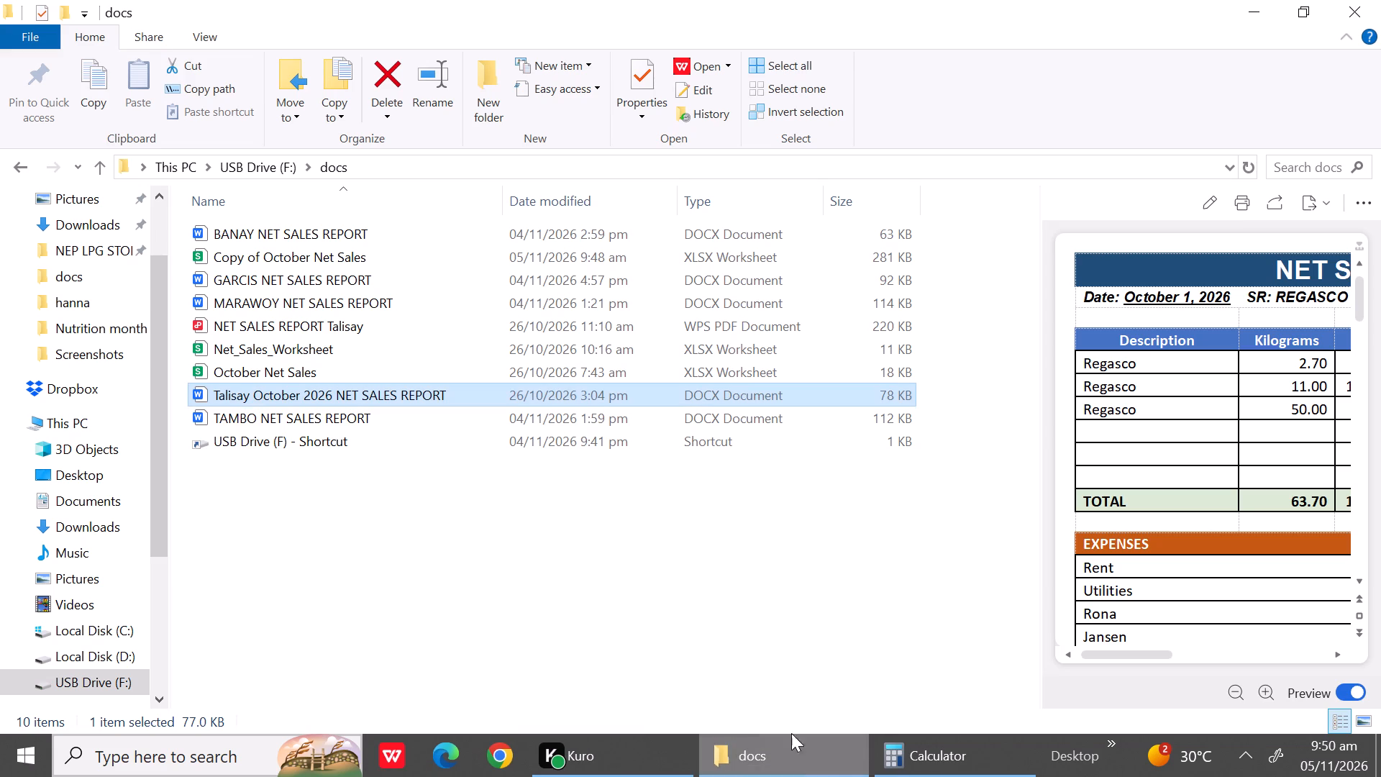
right_click(247, 393)
left_click(331, 657)
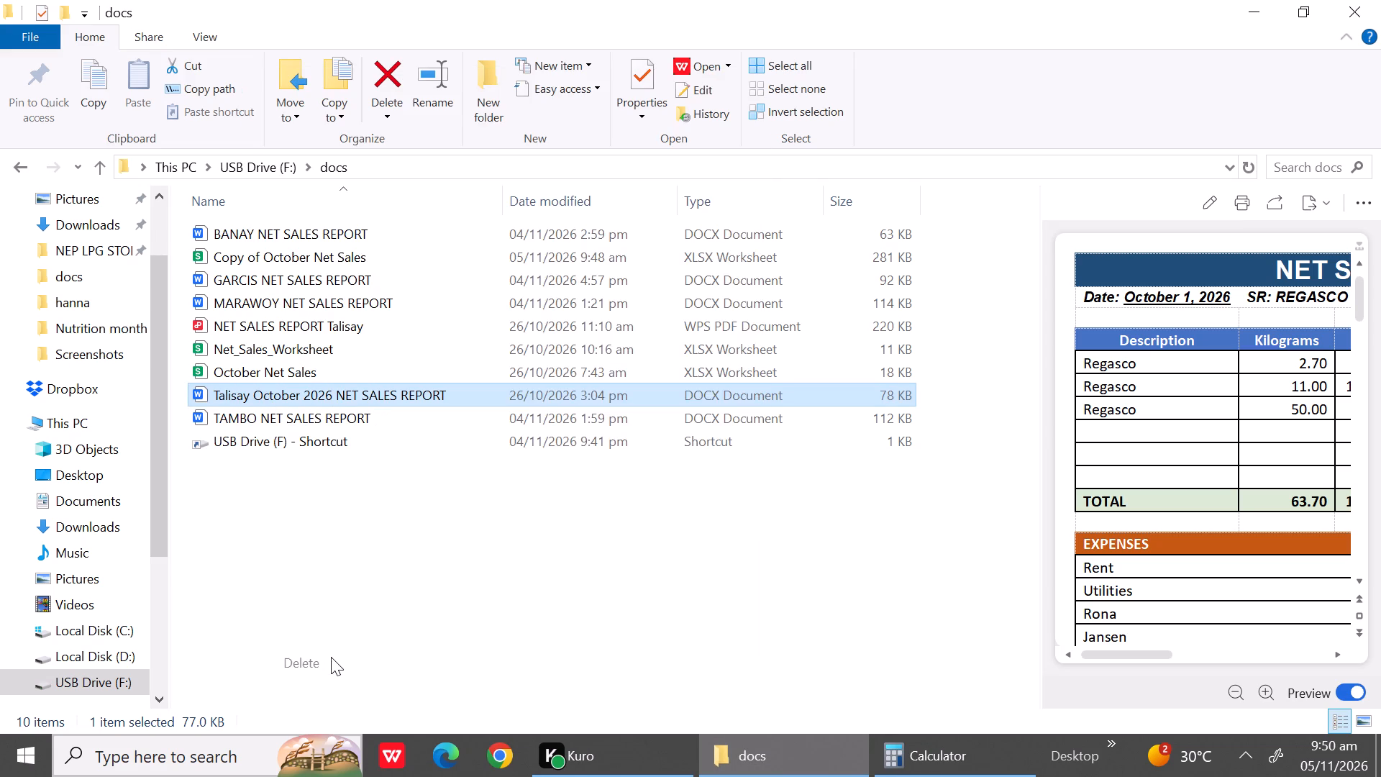
left_click(760, 435)
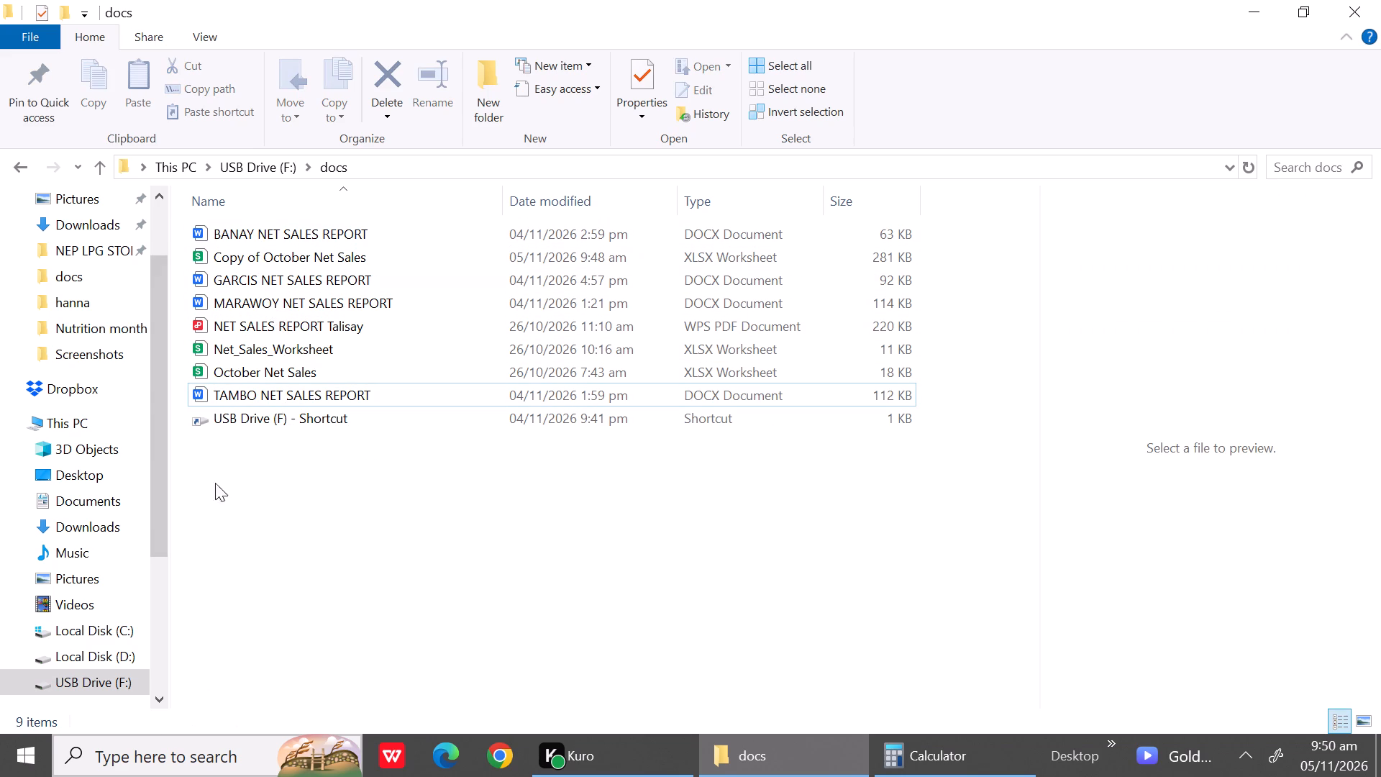
Search the computer for "word" and start Microsoft Word 2010 with a blank document.
left_click(170, 764)
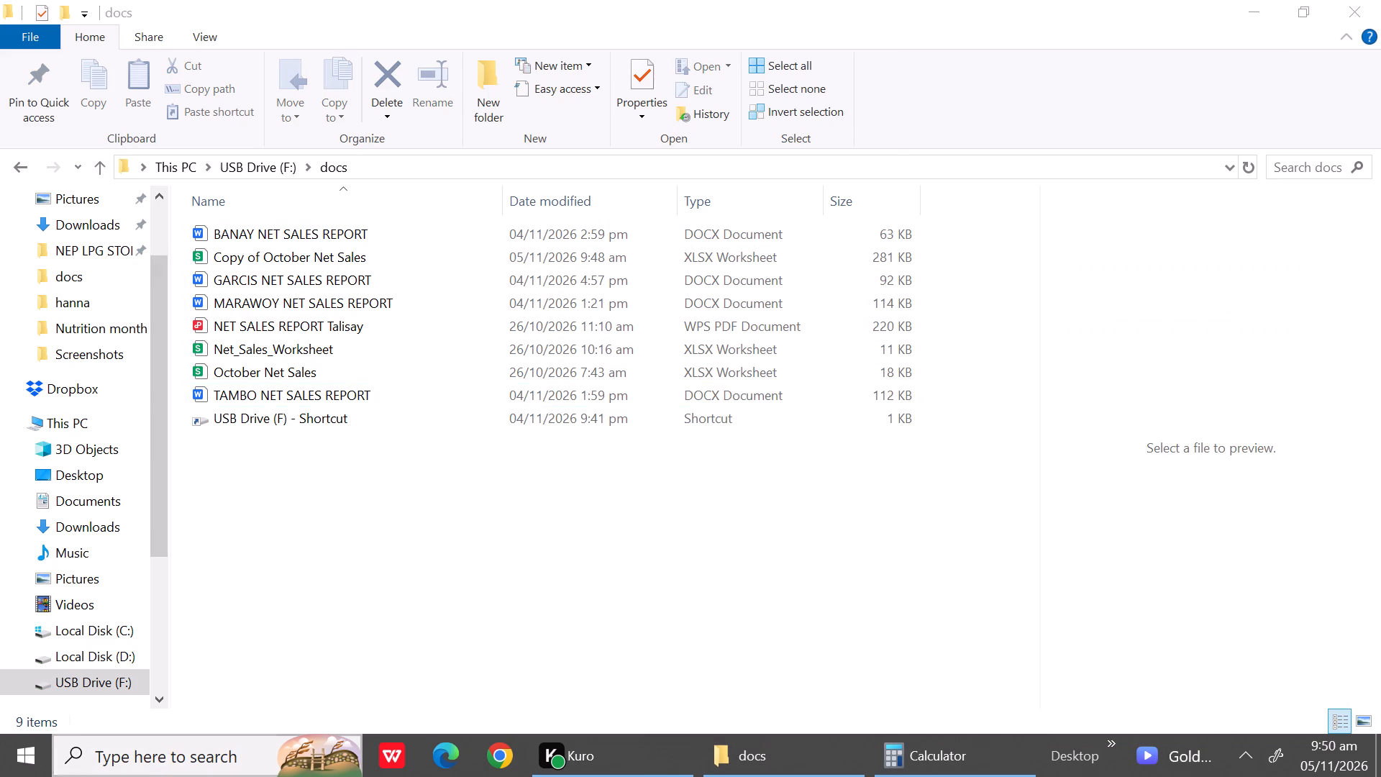
type("wor")
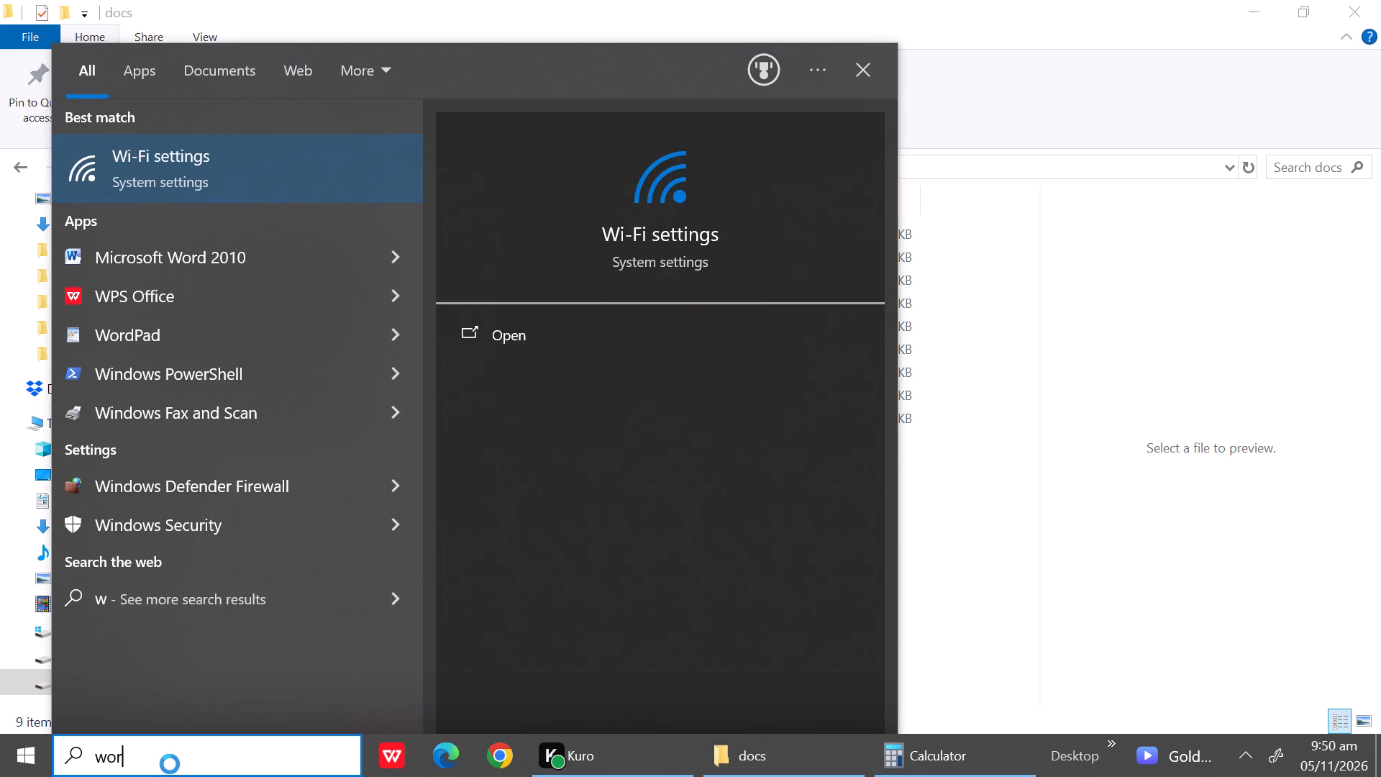
key("d")
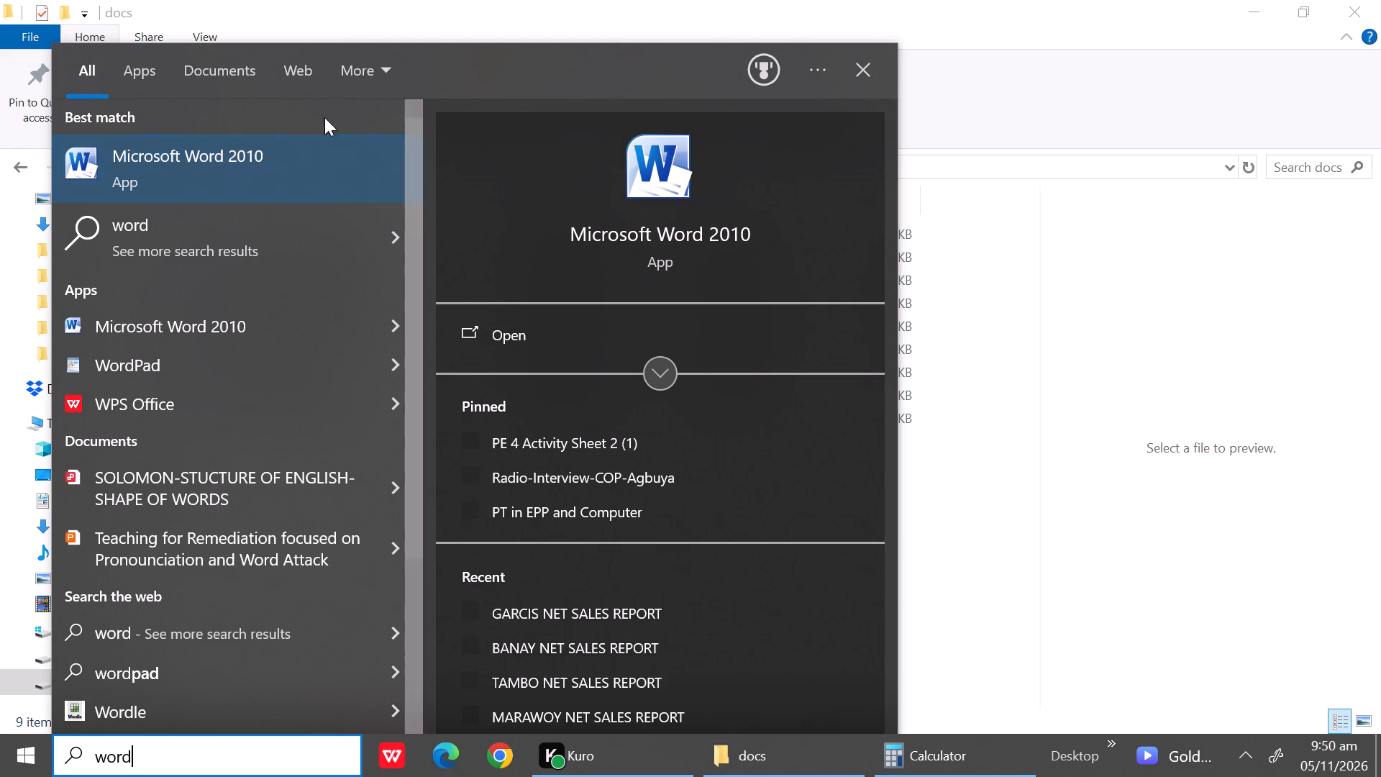
double_click(552, 230)
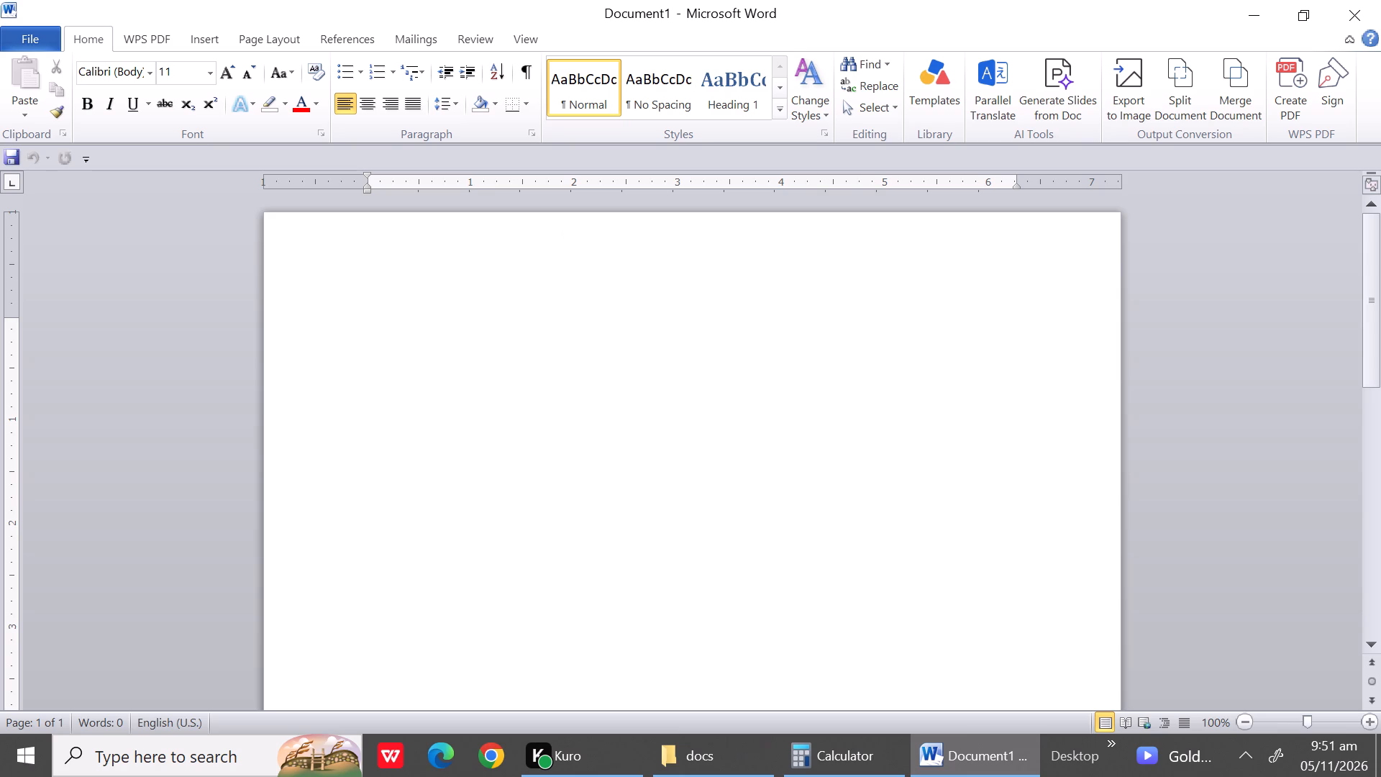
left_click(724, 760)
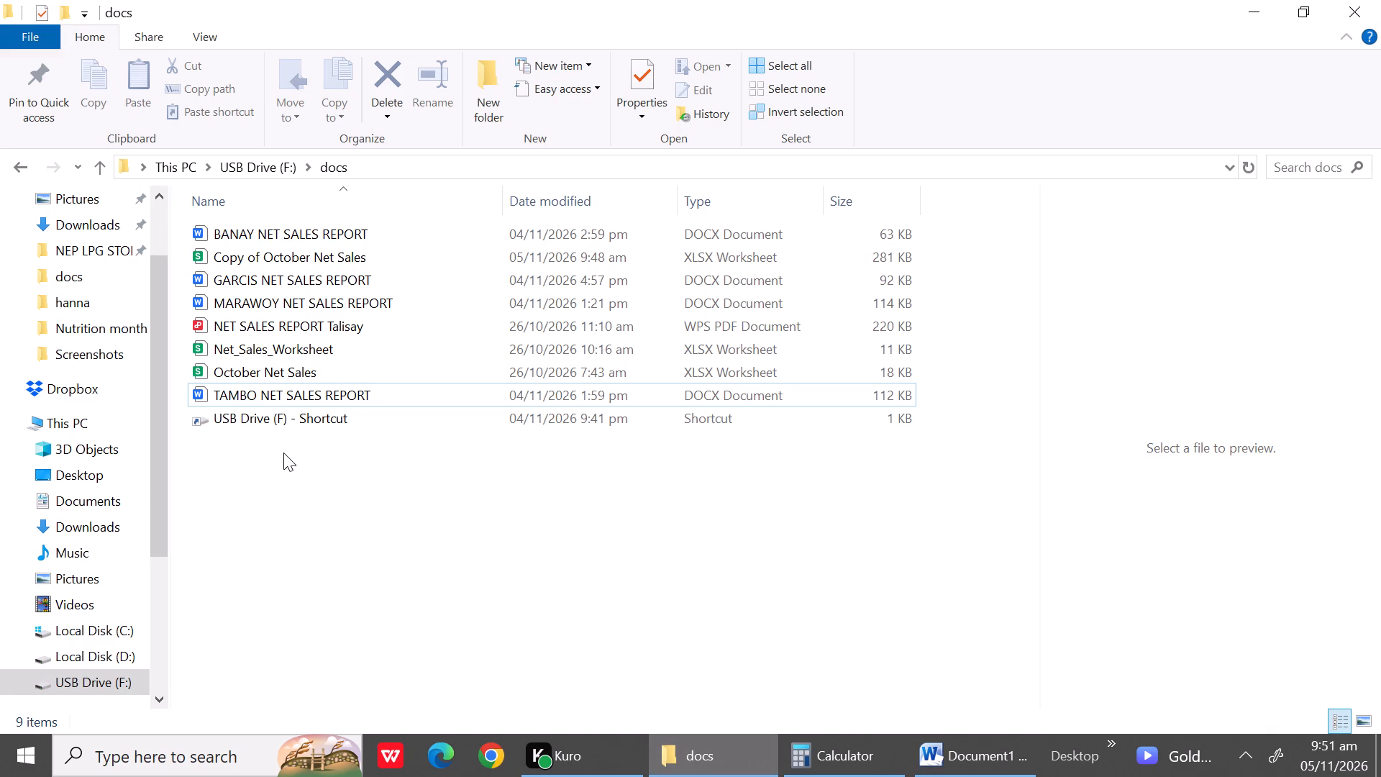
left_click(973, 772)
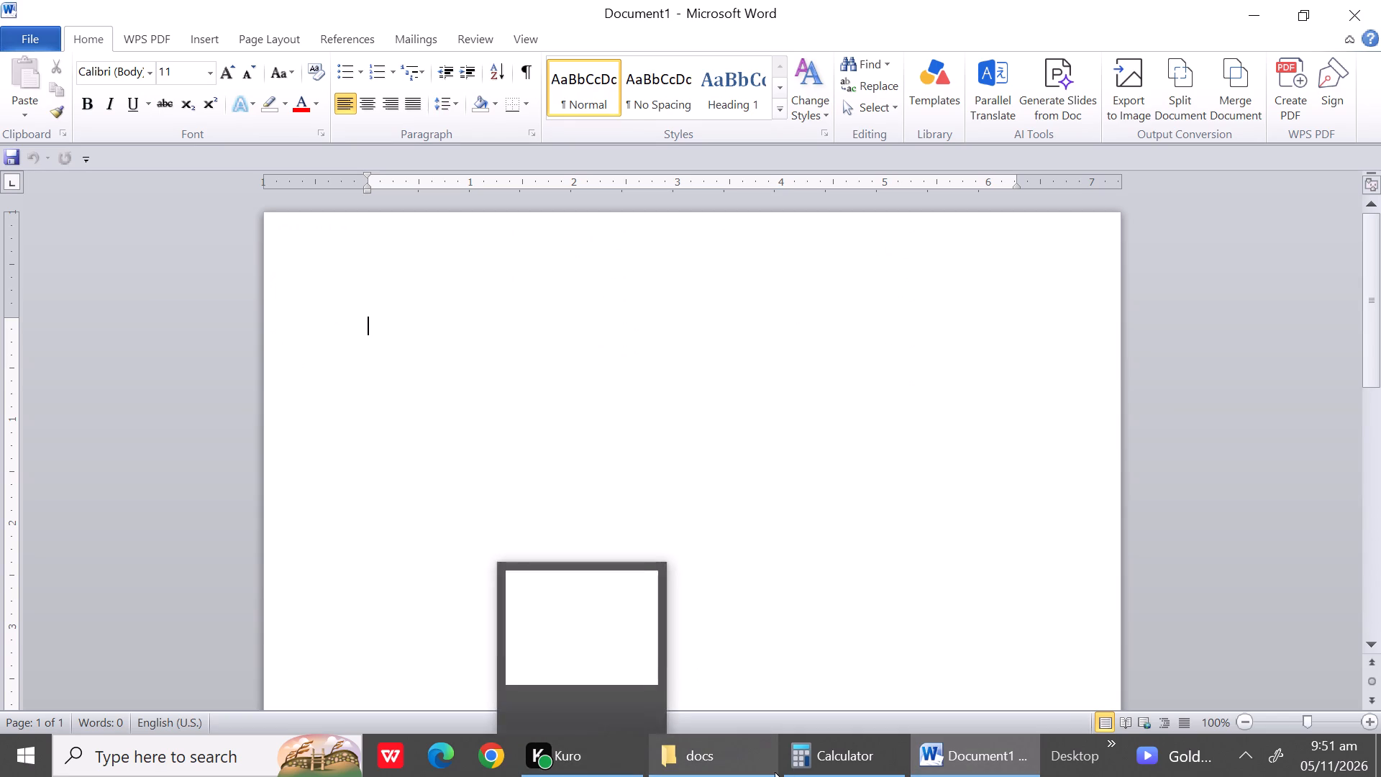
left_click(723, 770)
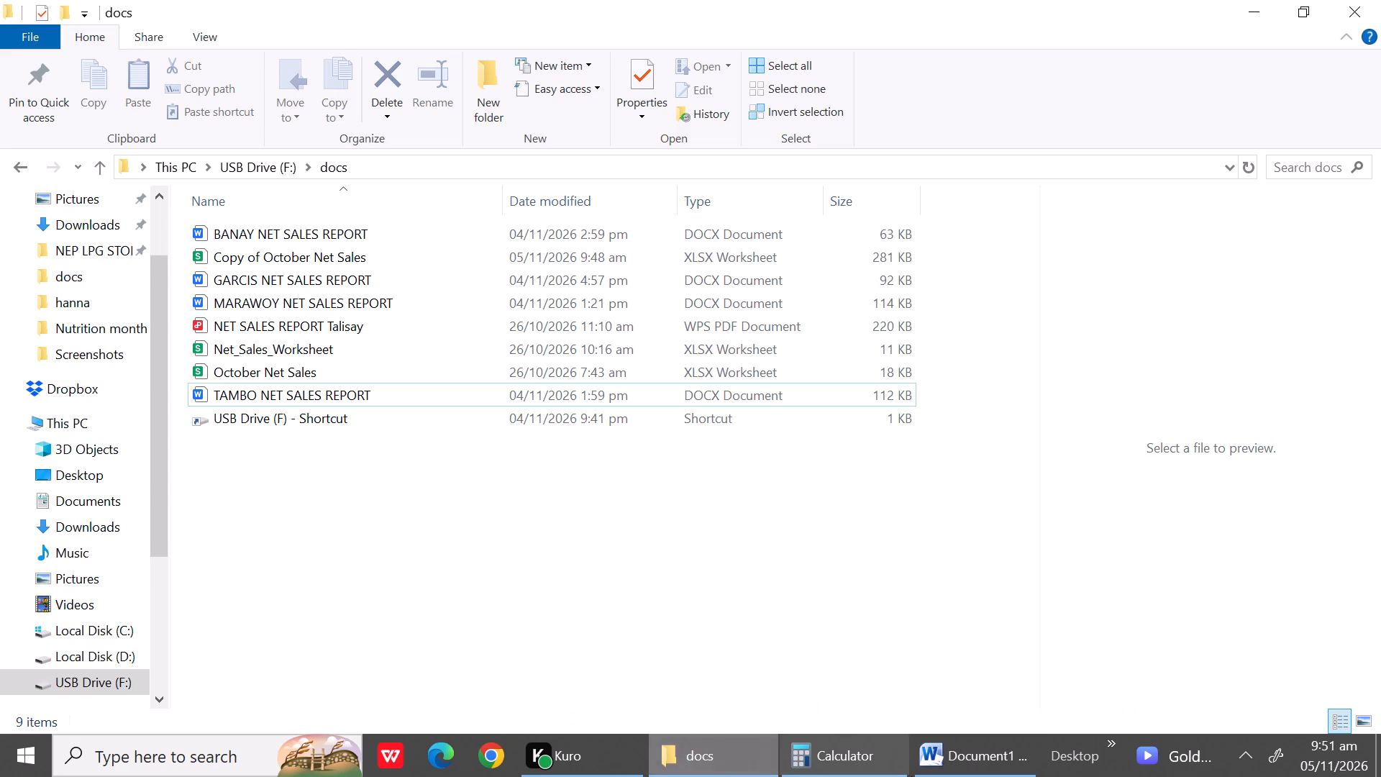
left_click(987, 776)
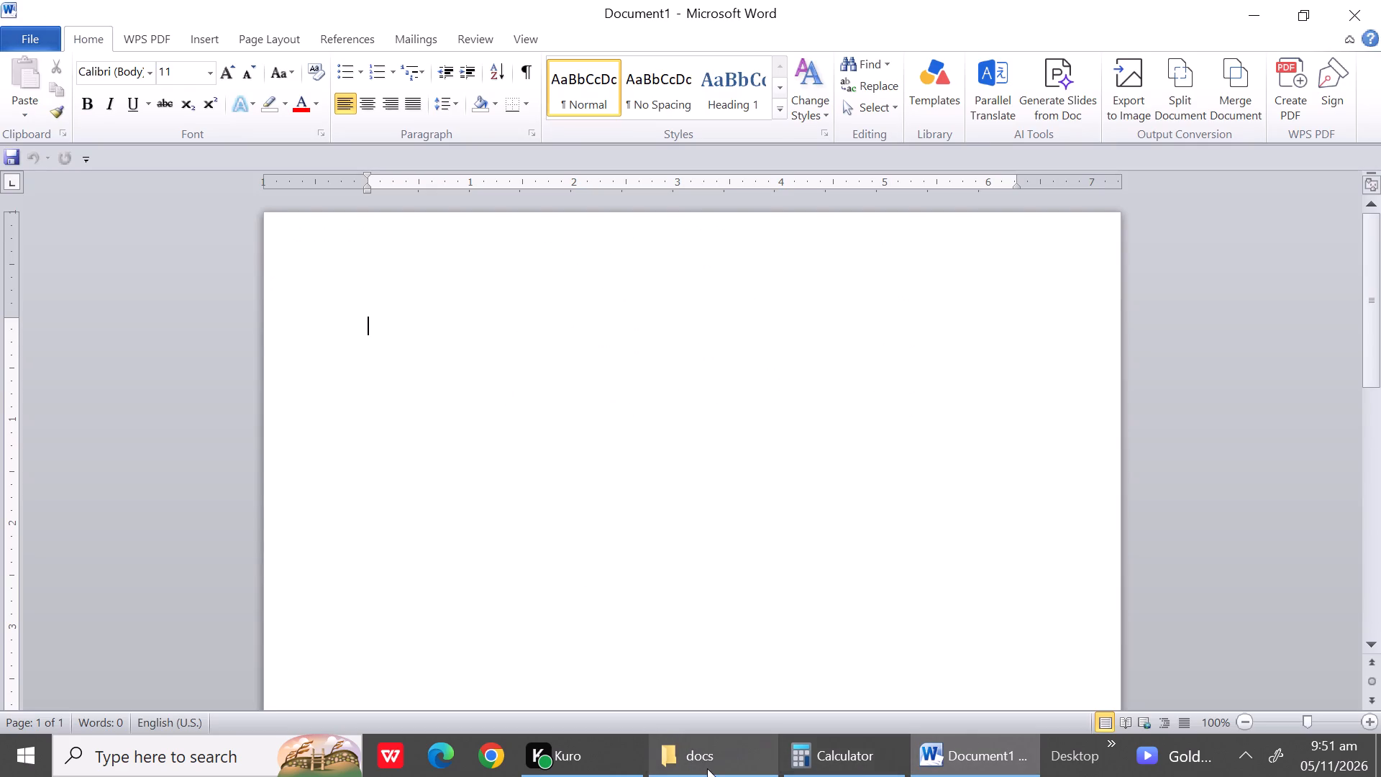
Reopen the Copy of October Net Sales workbook from the docs folder in WPS Office.
left_click(709, 765)
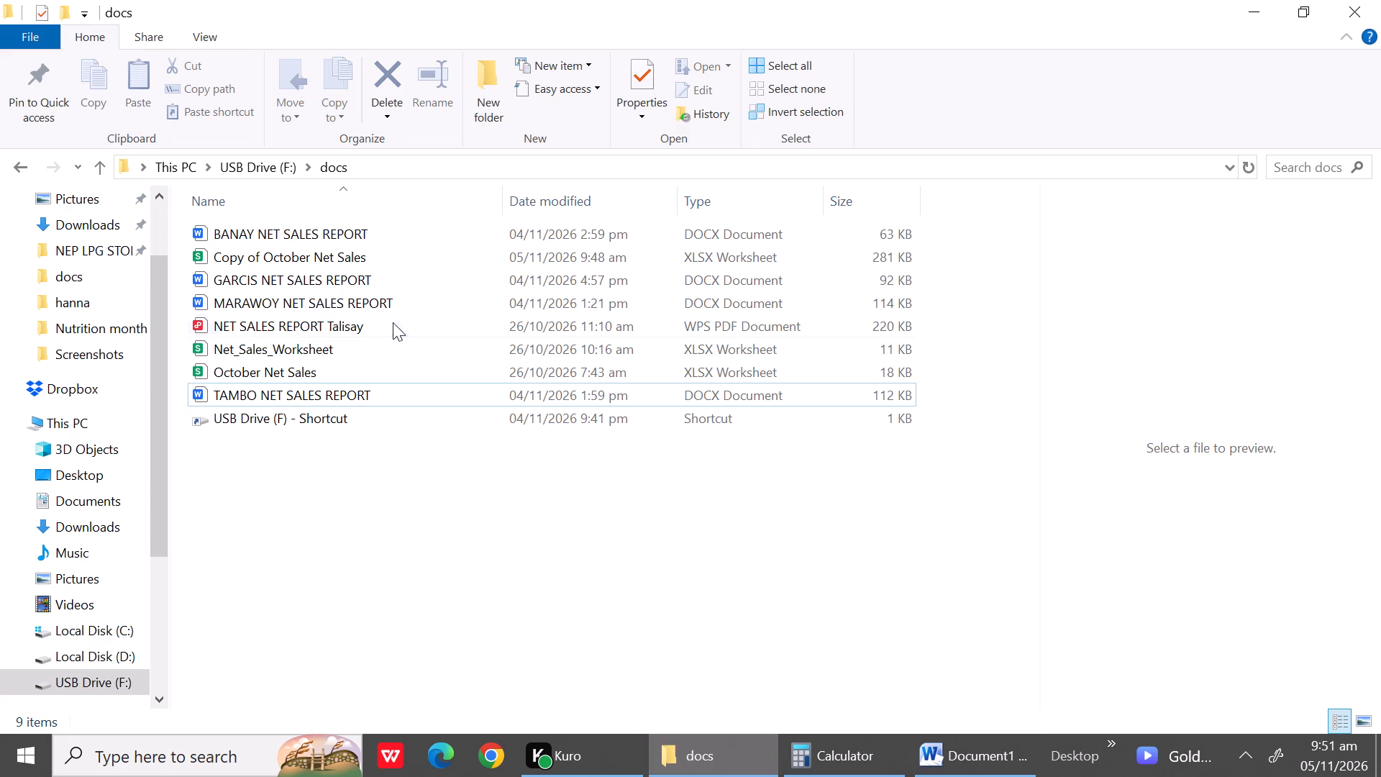
double_click(335, 250)
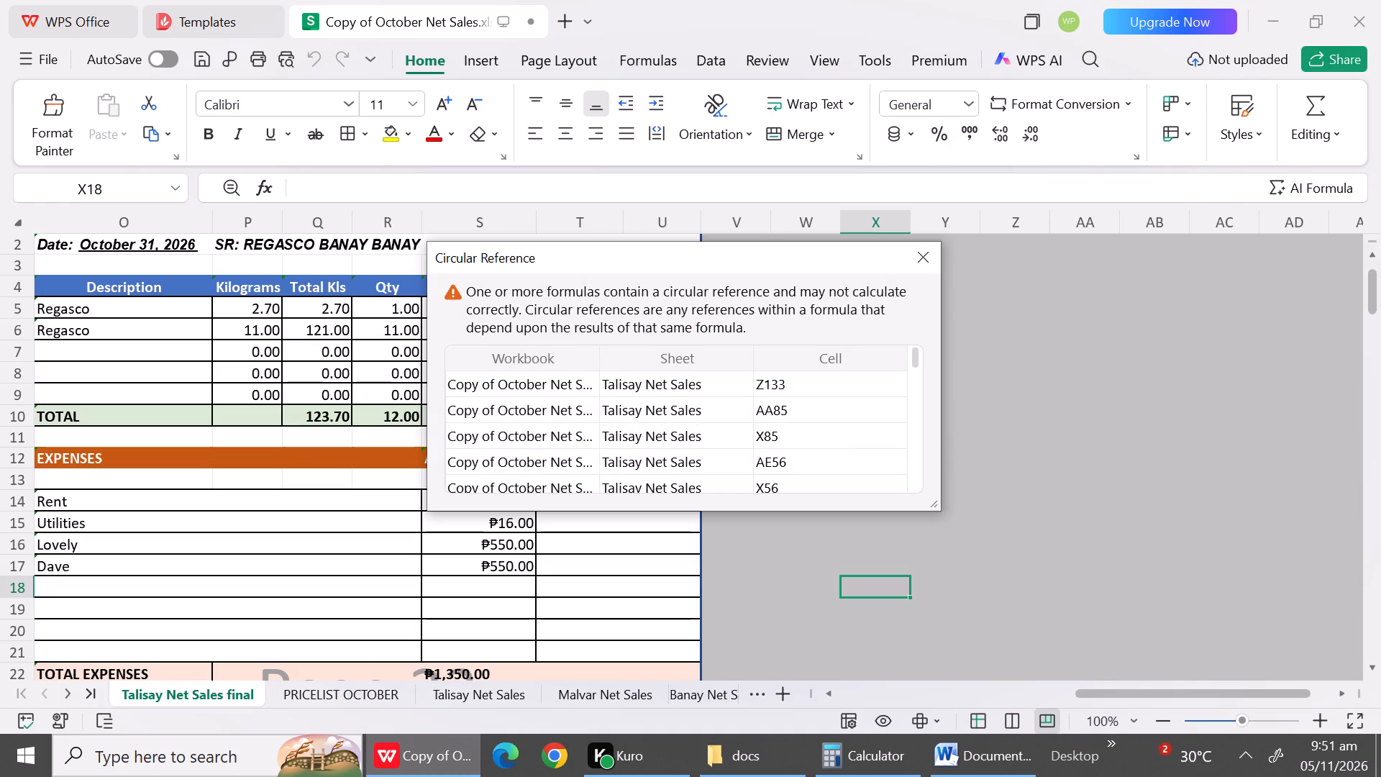
left_click(920, 261)
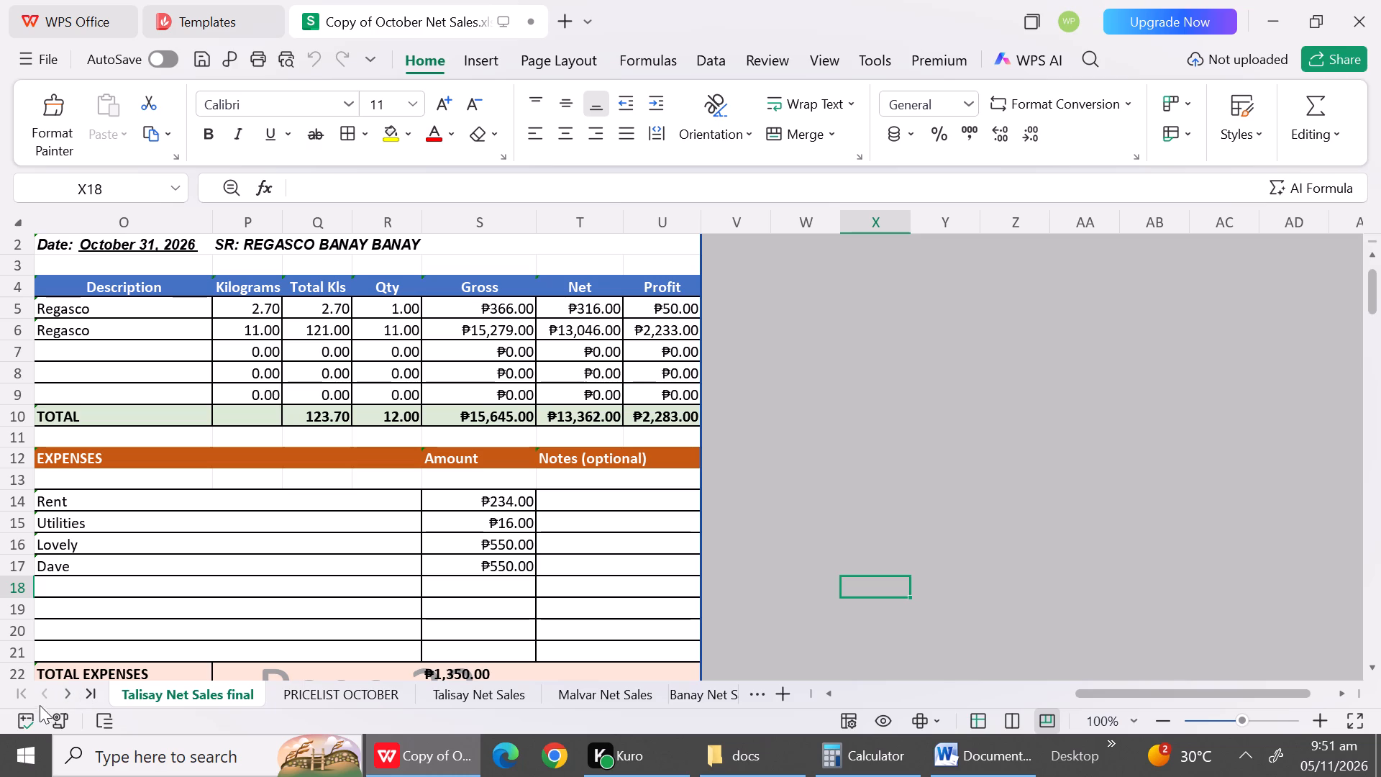
Hide the Talisay Net Sales sheet in the workbook.
right_click(451, 689)
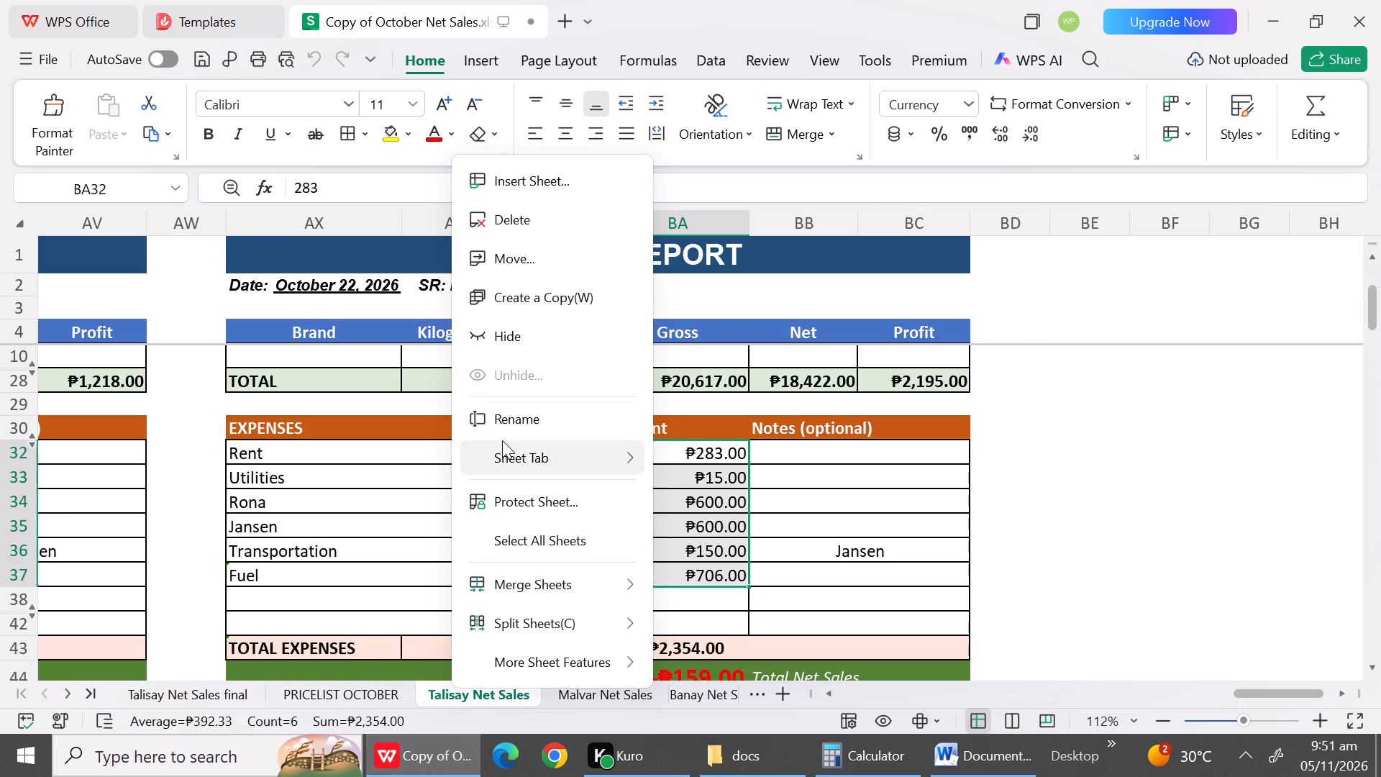
left_click(511, 329)
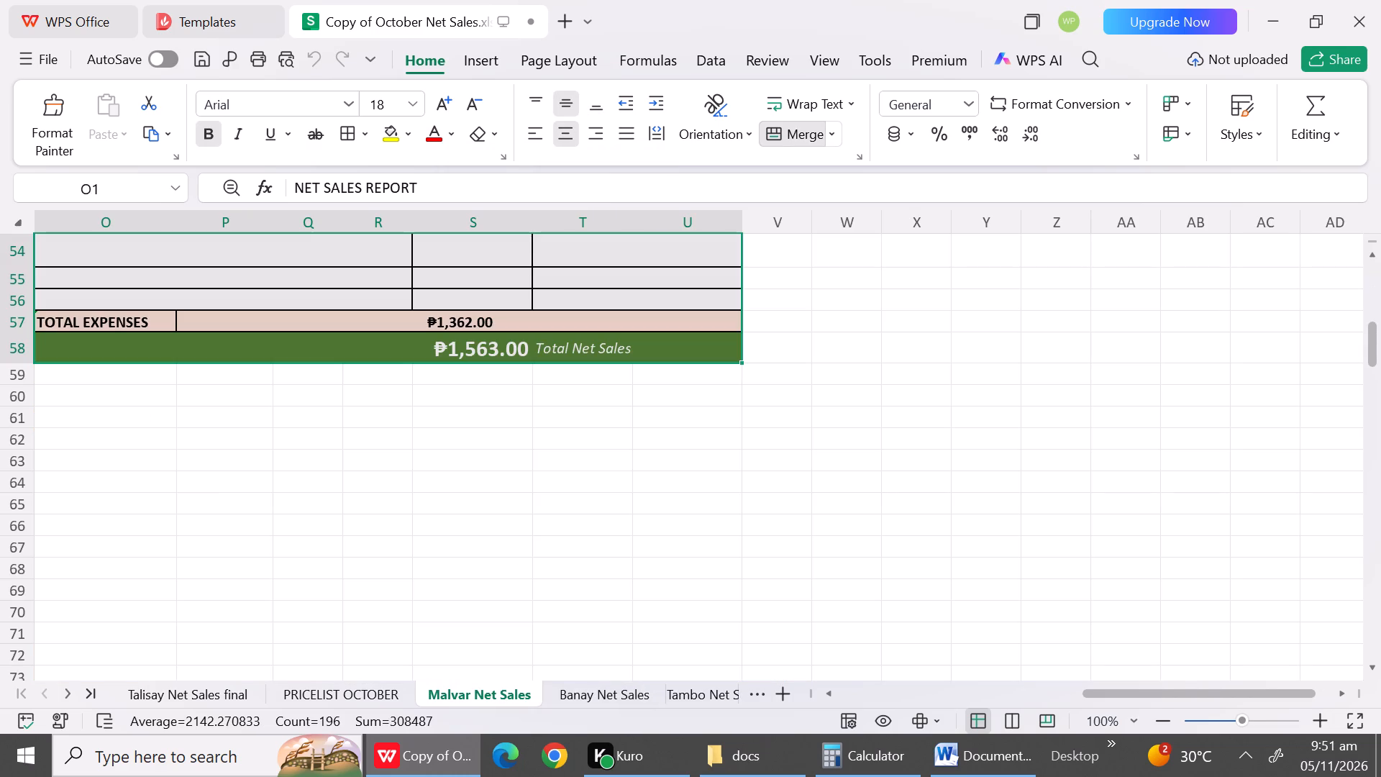
Copy the first column of reports, A2 to G451, on the Talisay Net Sales final sheet, starting at the October 1, 2026 date row.
left_click(171, 686)
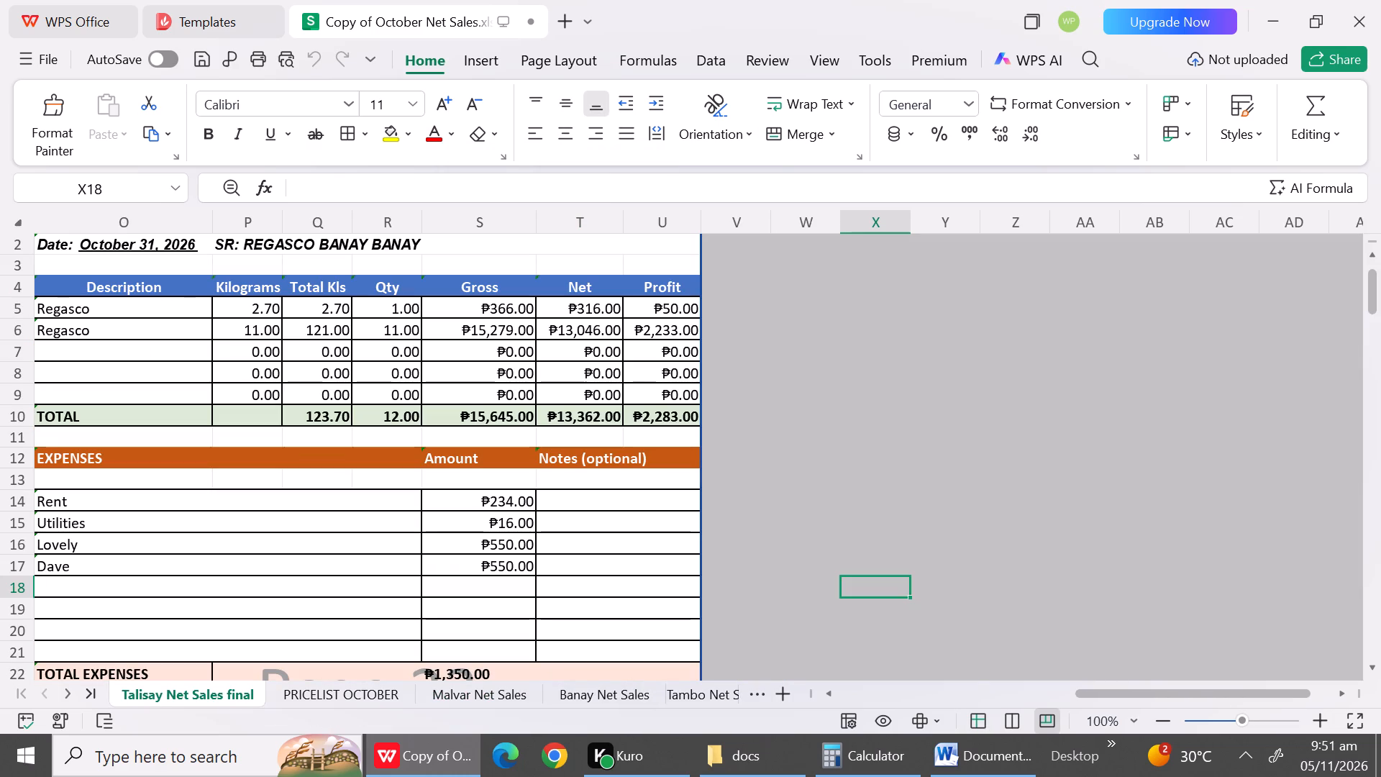
left_click_drag(1118, 696, 656, 696)
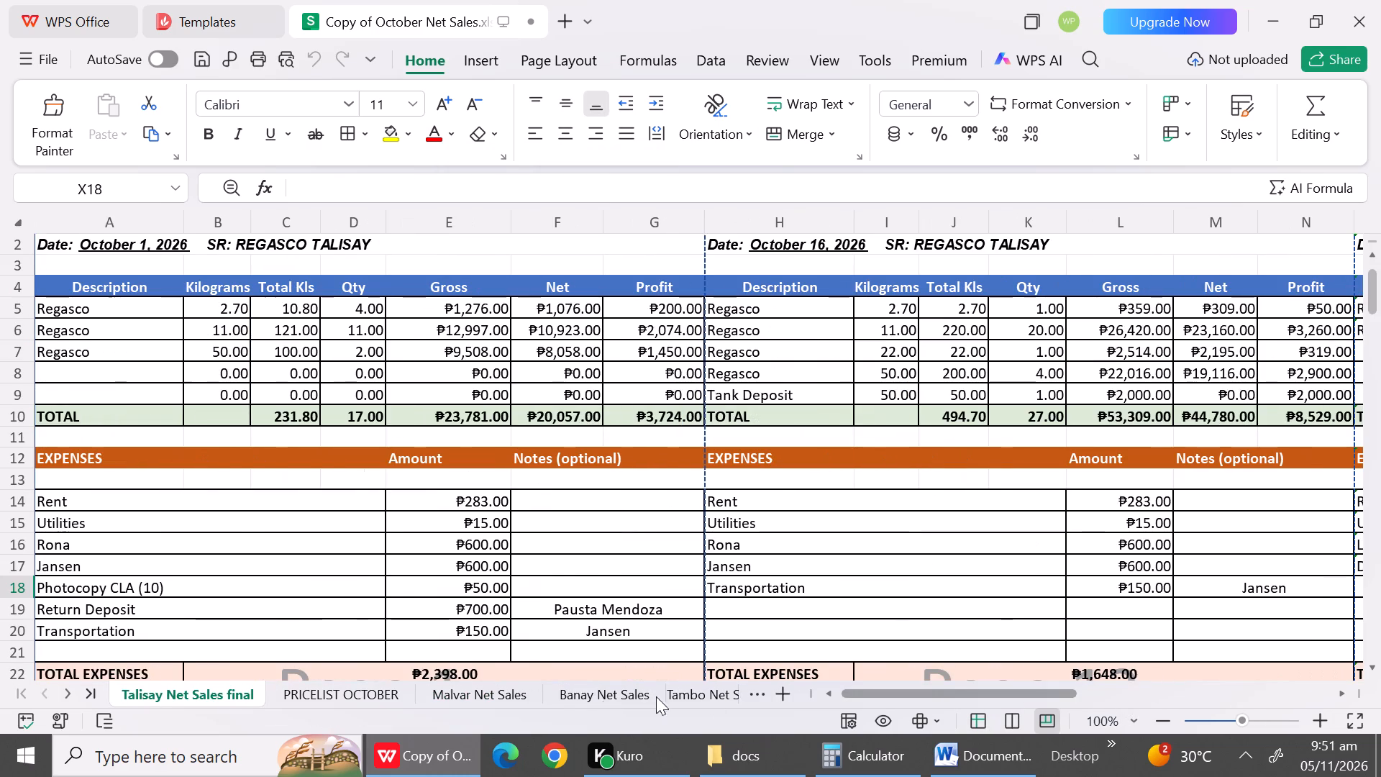
left_click_drag(656, 696, 573, 704)
left_click_drag(86, 248, 644, 581)
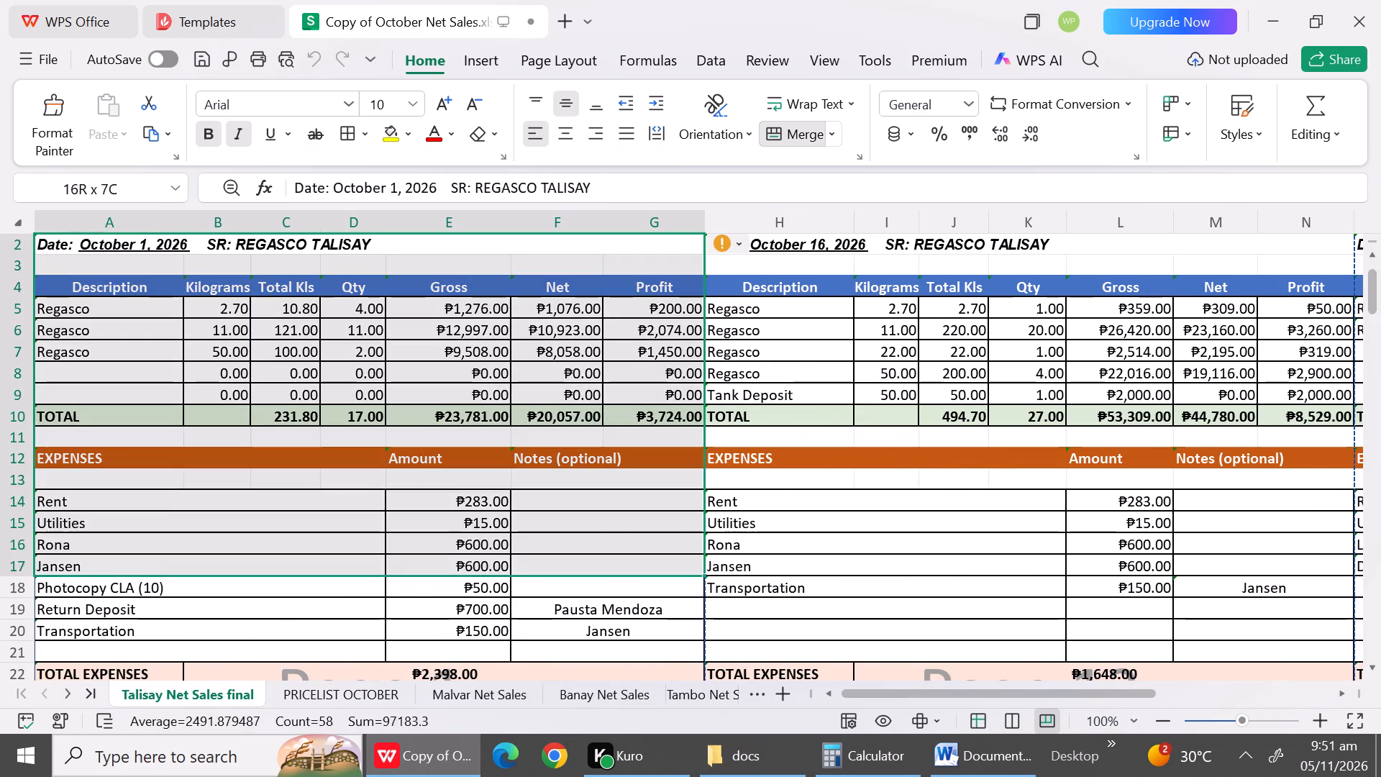
left_click_drag(644, 581, 634, 776)
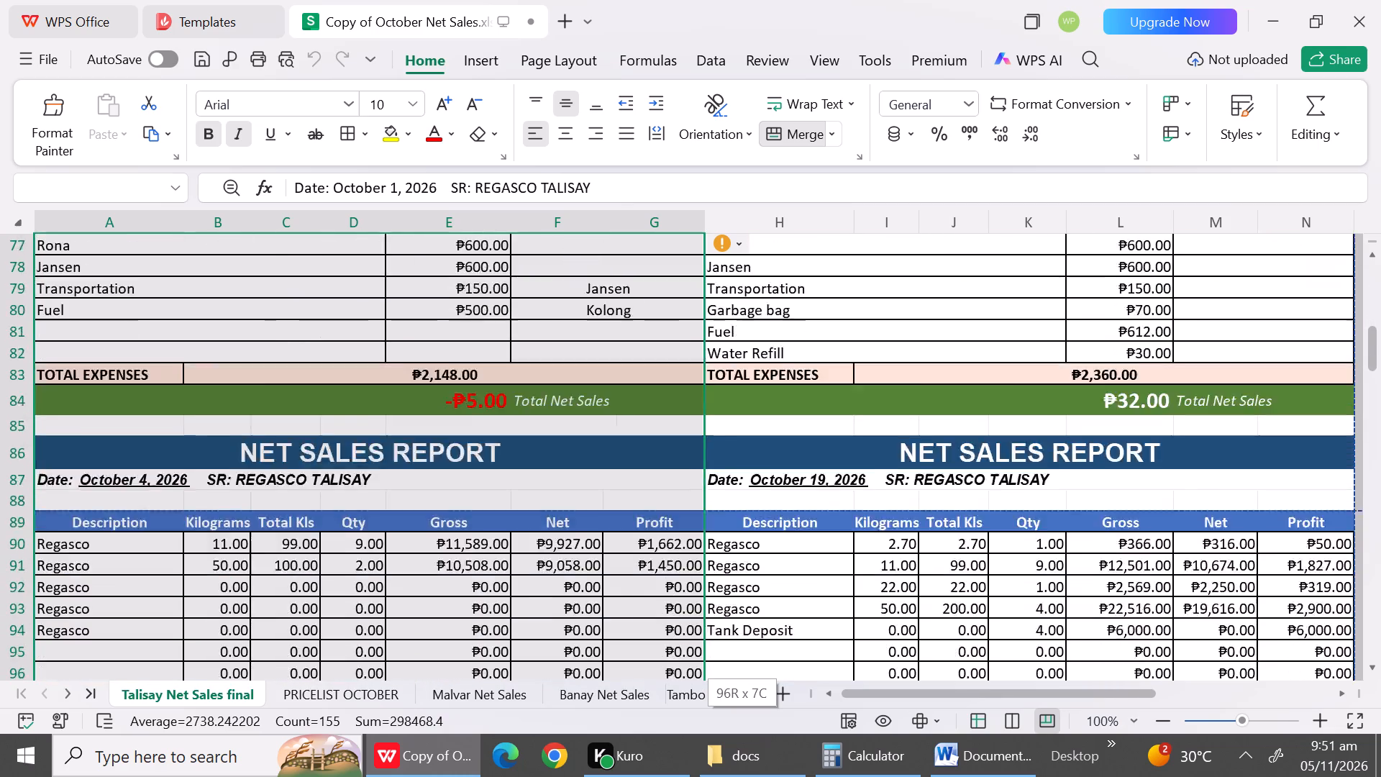
left_click_drag(634, 776, 634, 776)
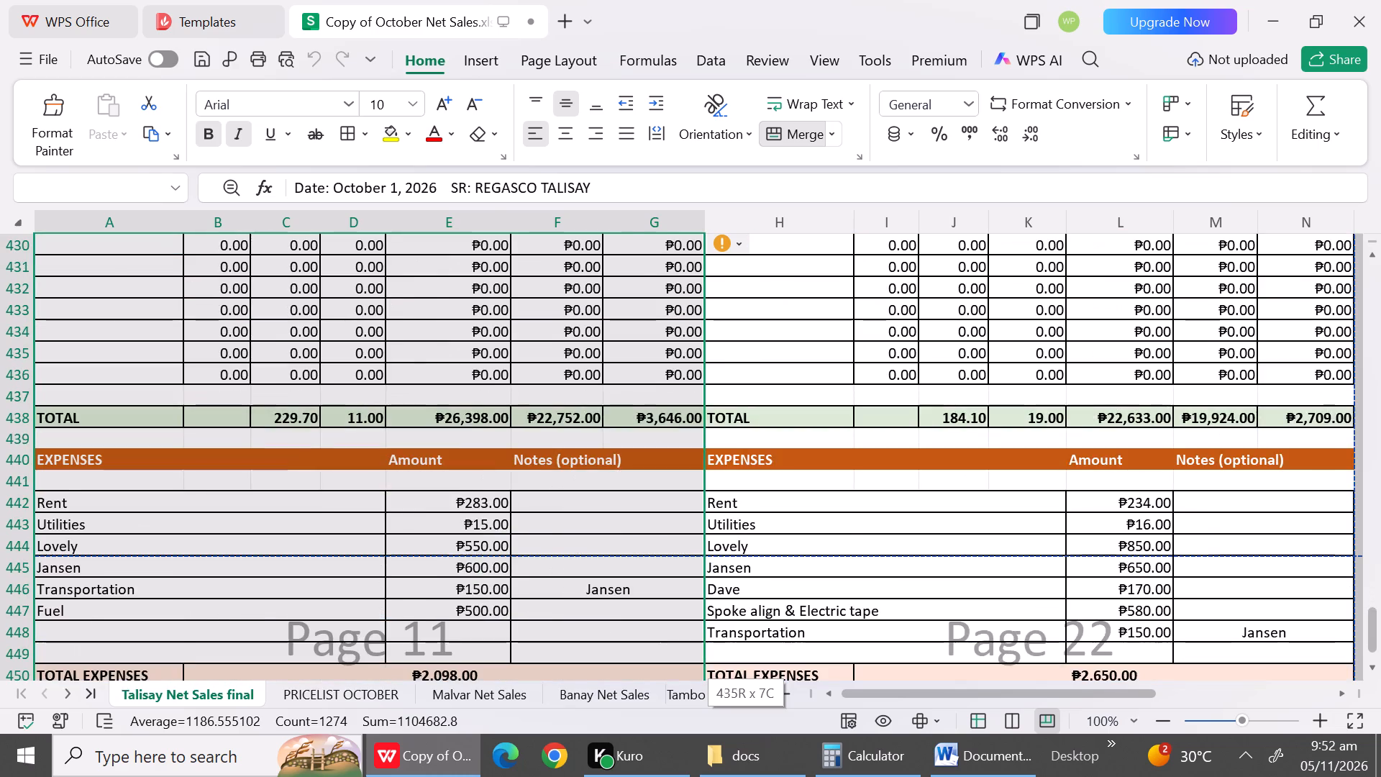
left_click_drag(634, 776, 619, 645)
key("ctrl+c")
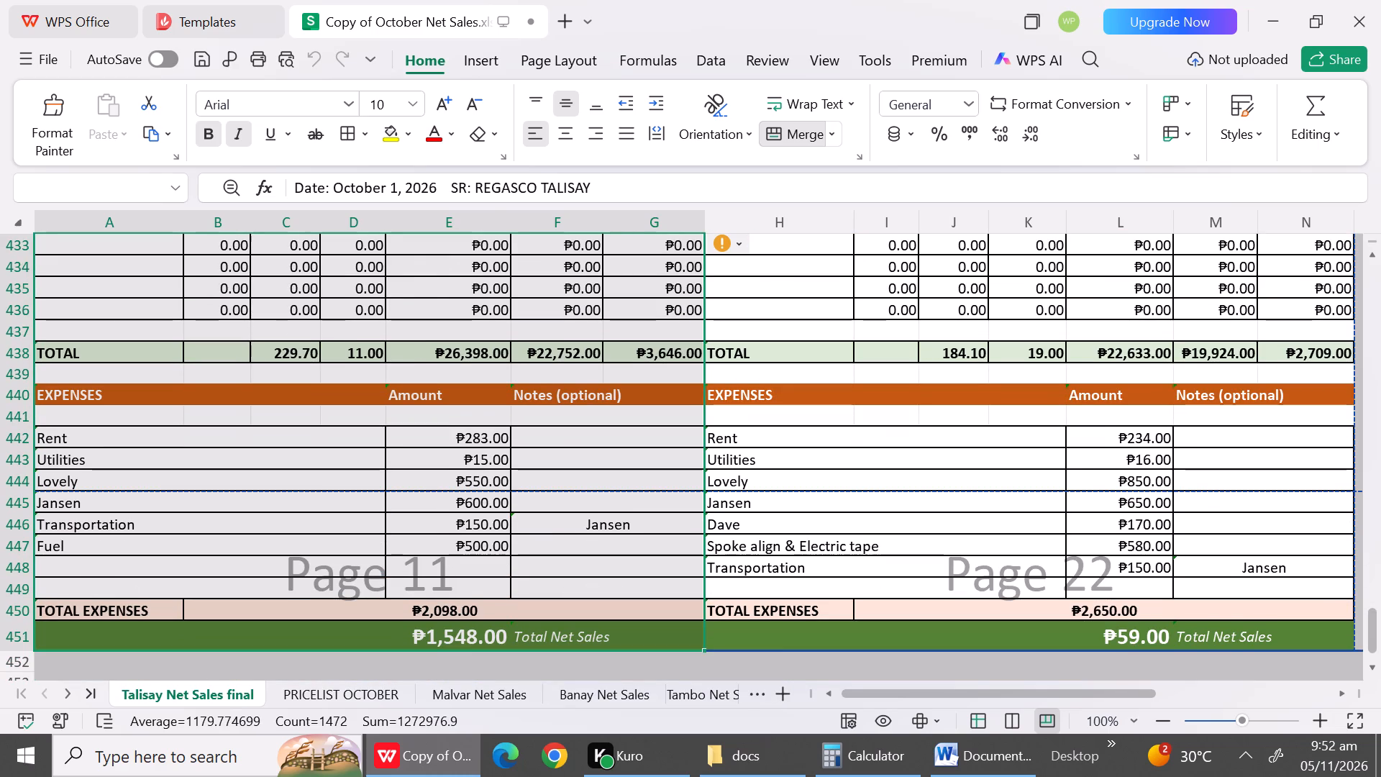
key("ctrl+c")
Switch to the blank Word document and centre its empty paragraph.
left_click(975, 755)
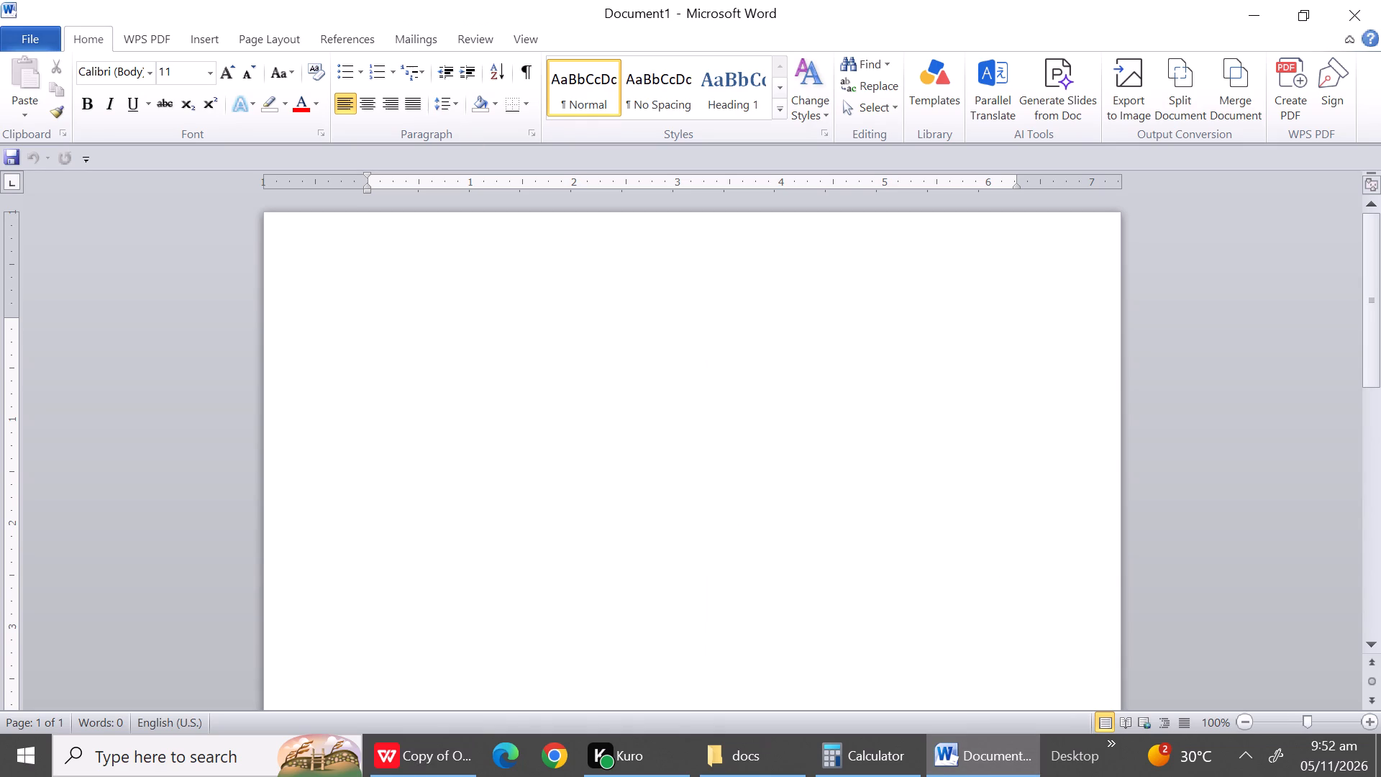
left_click(378, 114)
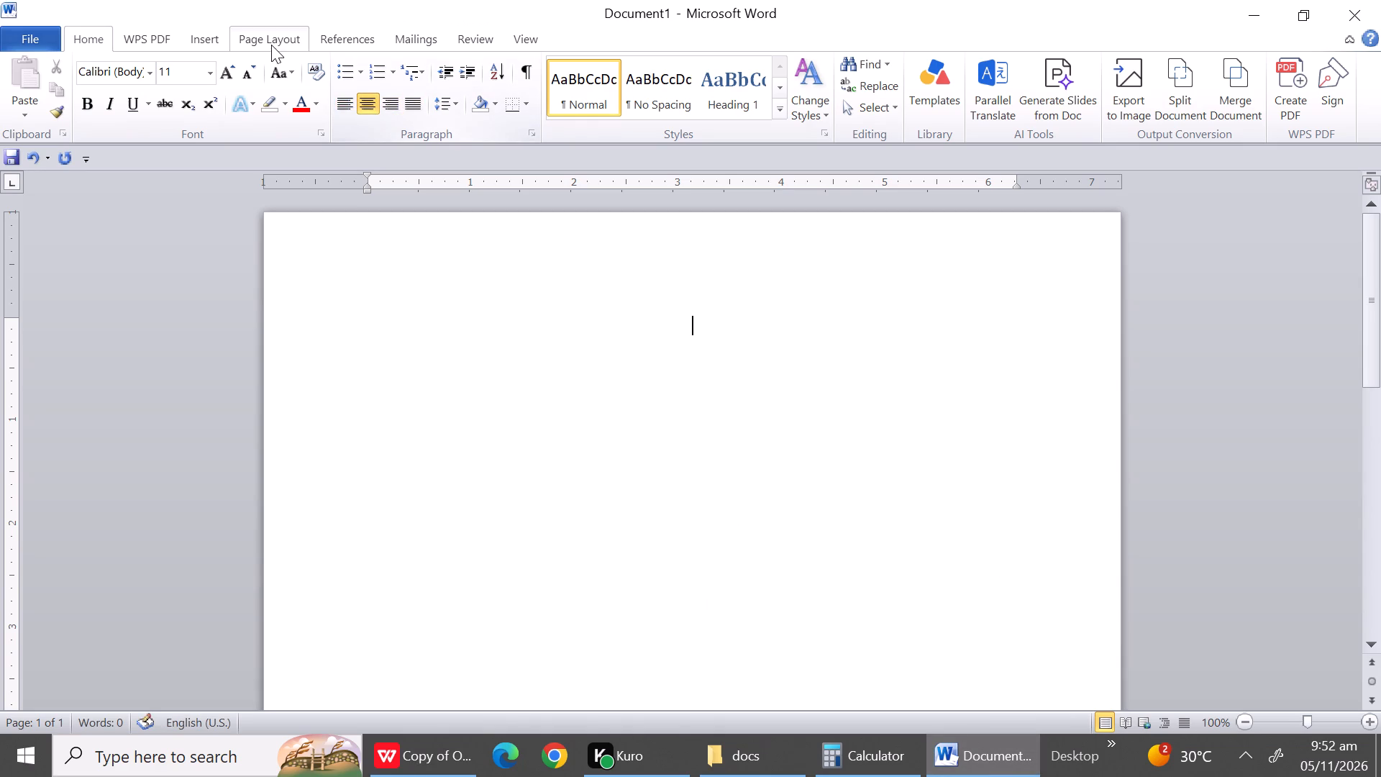
Set the document's page margins to the Narrow preset, 0.5" on all sides.
left_click(276, 29)
left_click(242, 37)
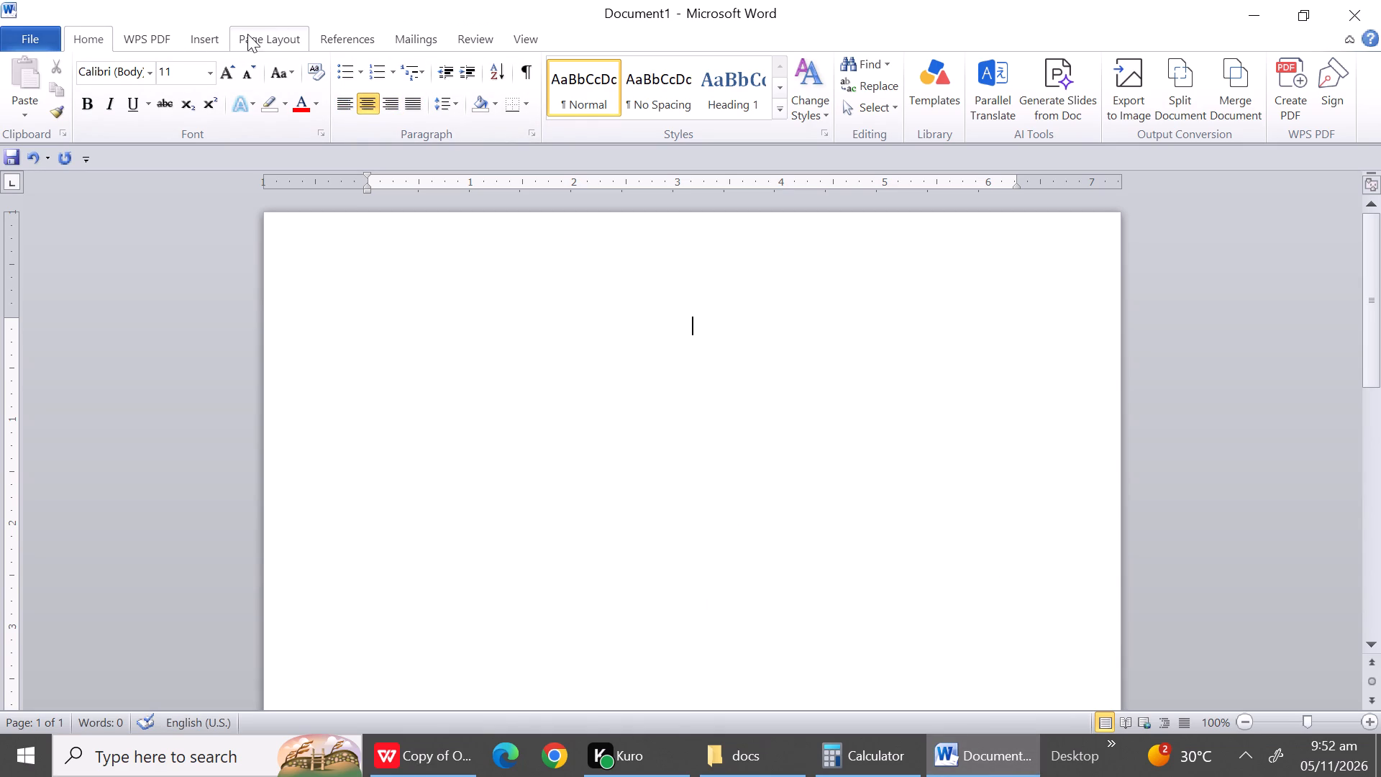
left_click(234, 40)
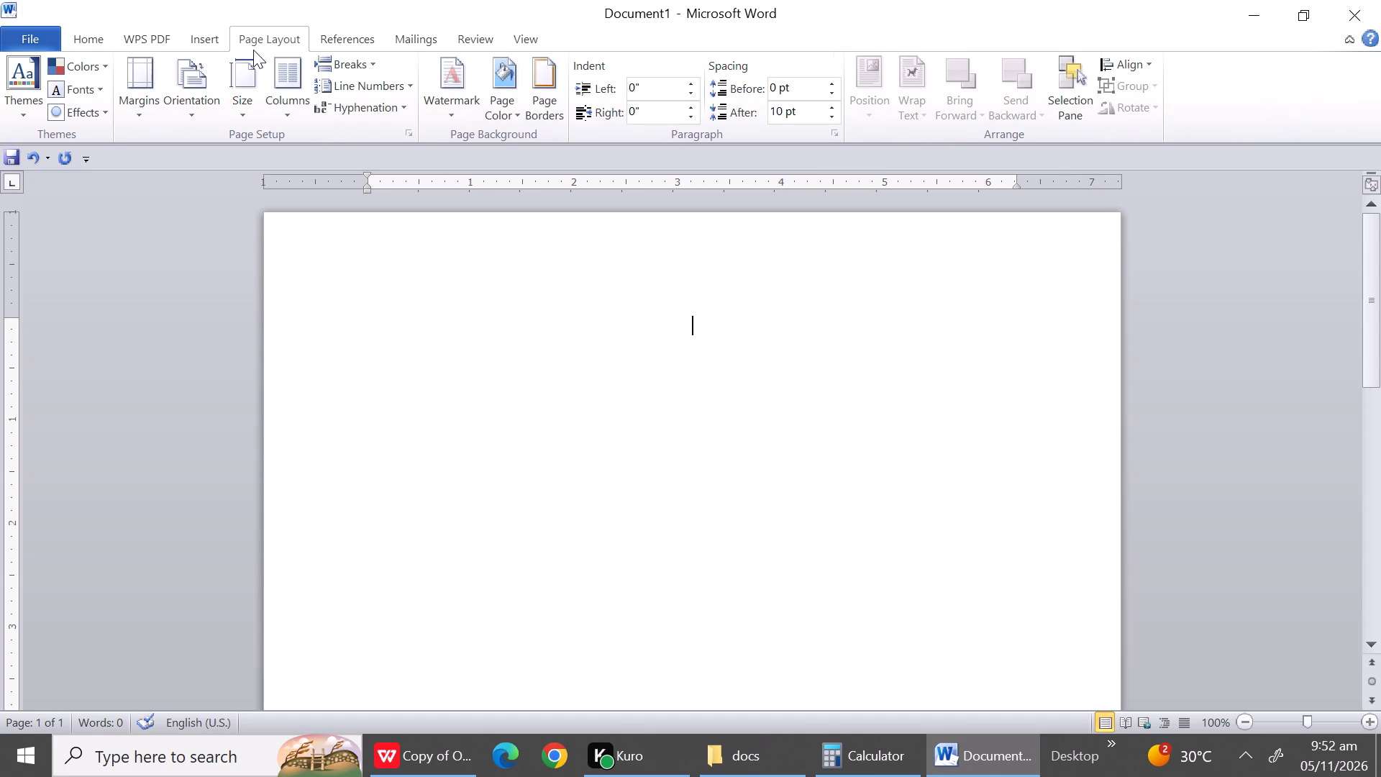
left_click(149, 98)
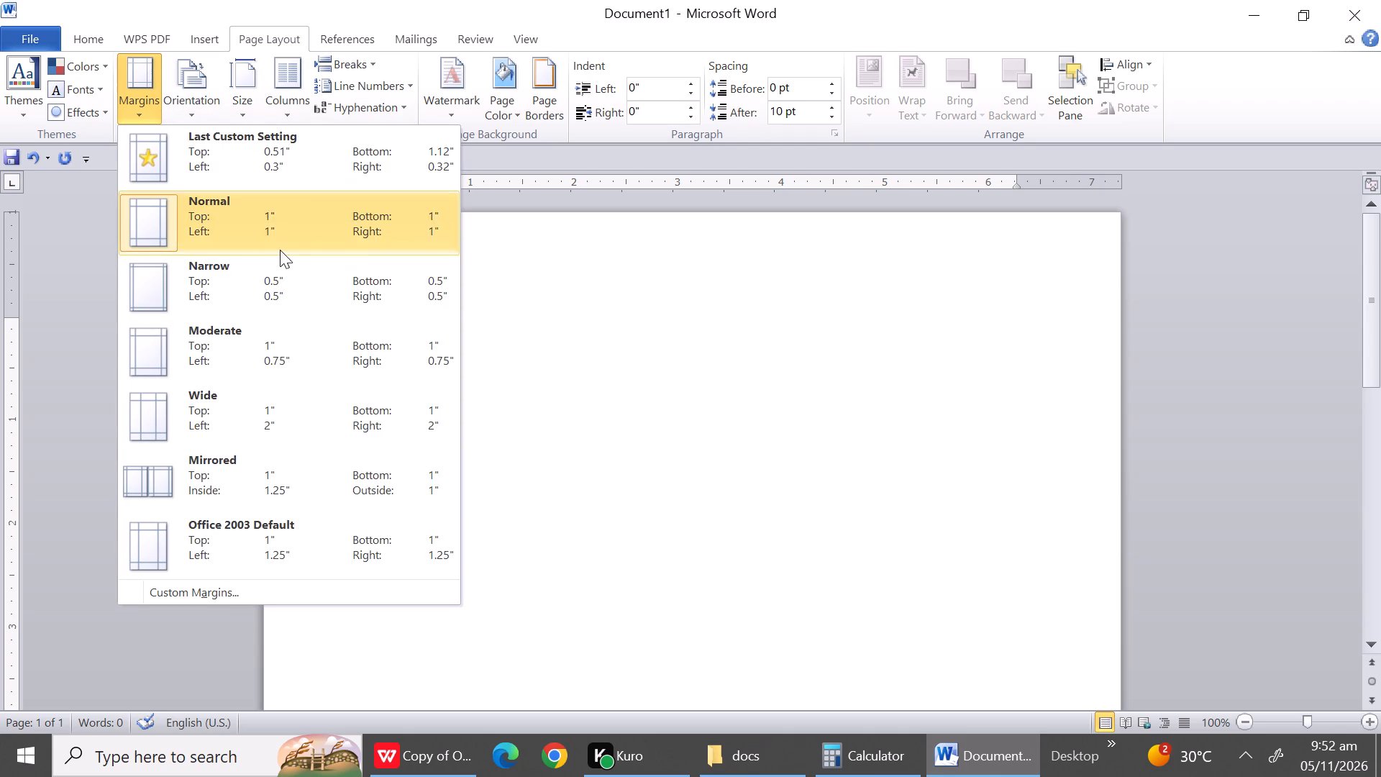
left_click(218, 282)
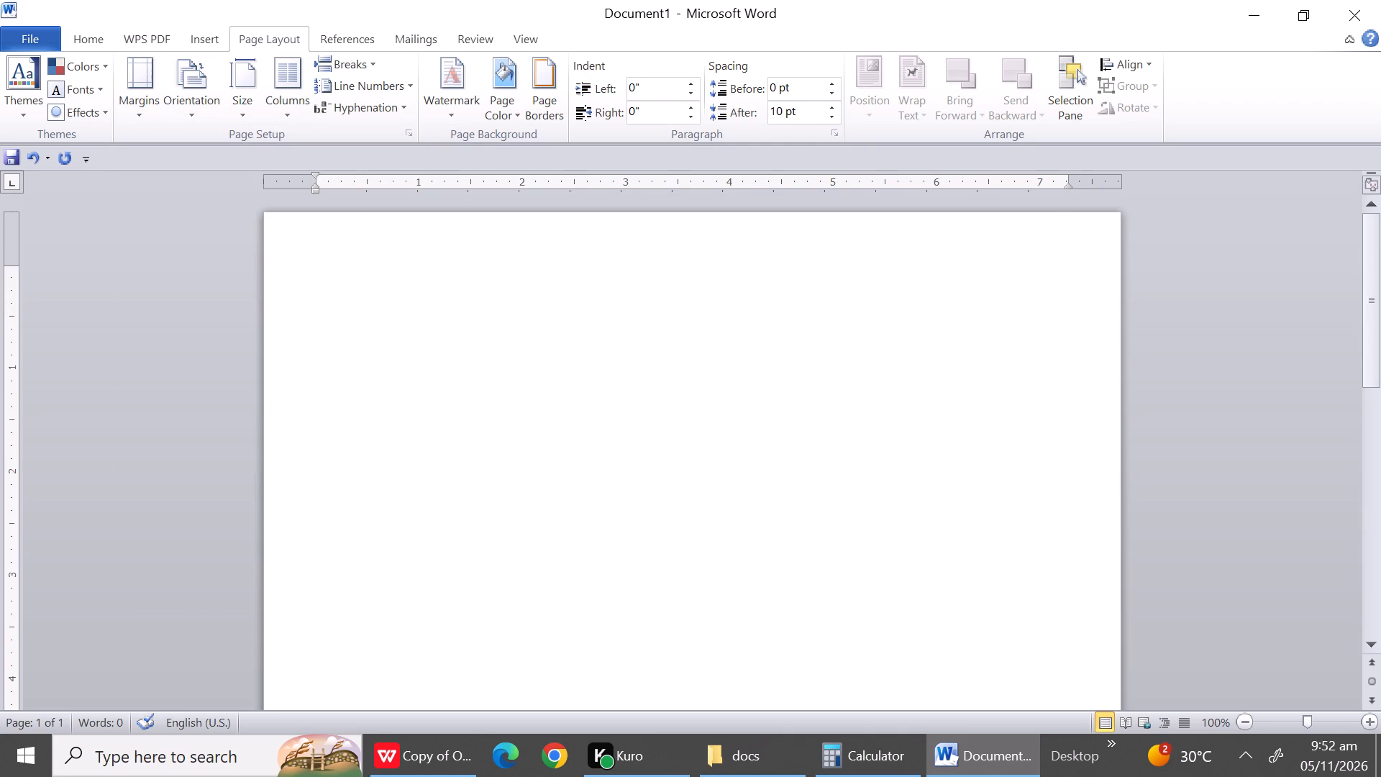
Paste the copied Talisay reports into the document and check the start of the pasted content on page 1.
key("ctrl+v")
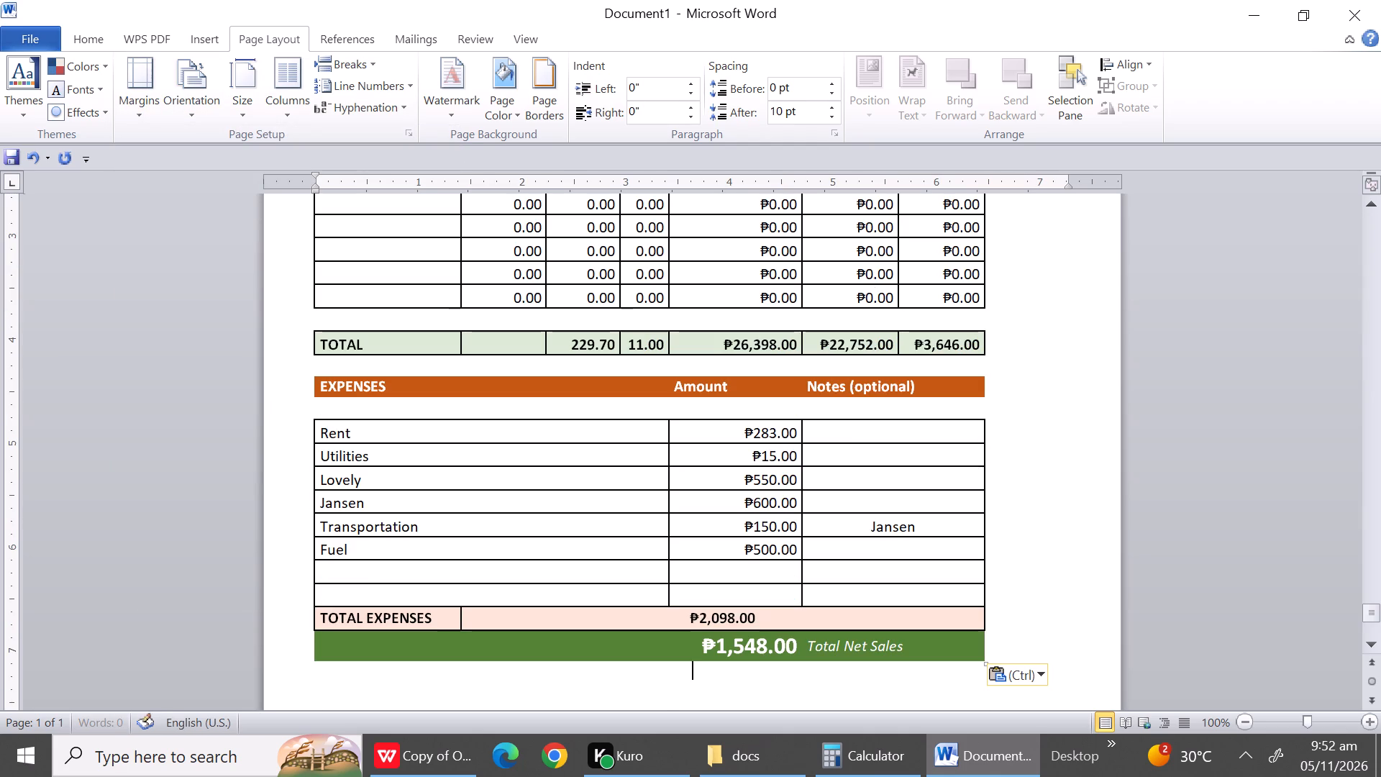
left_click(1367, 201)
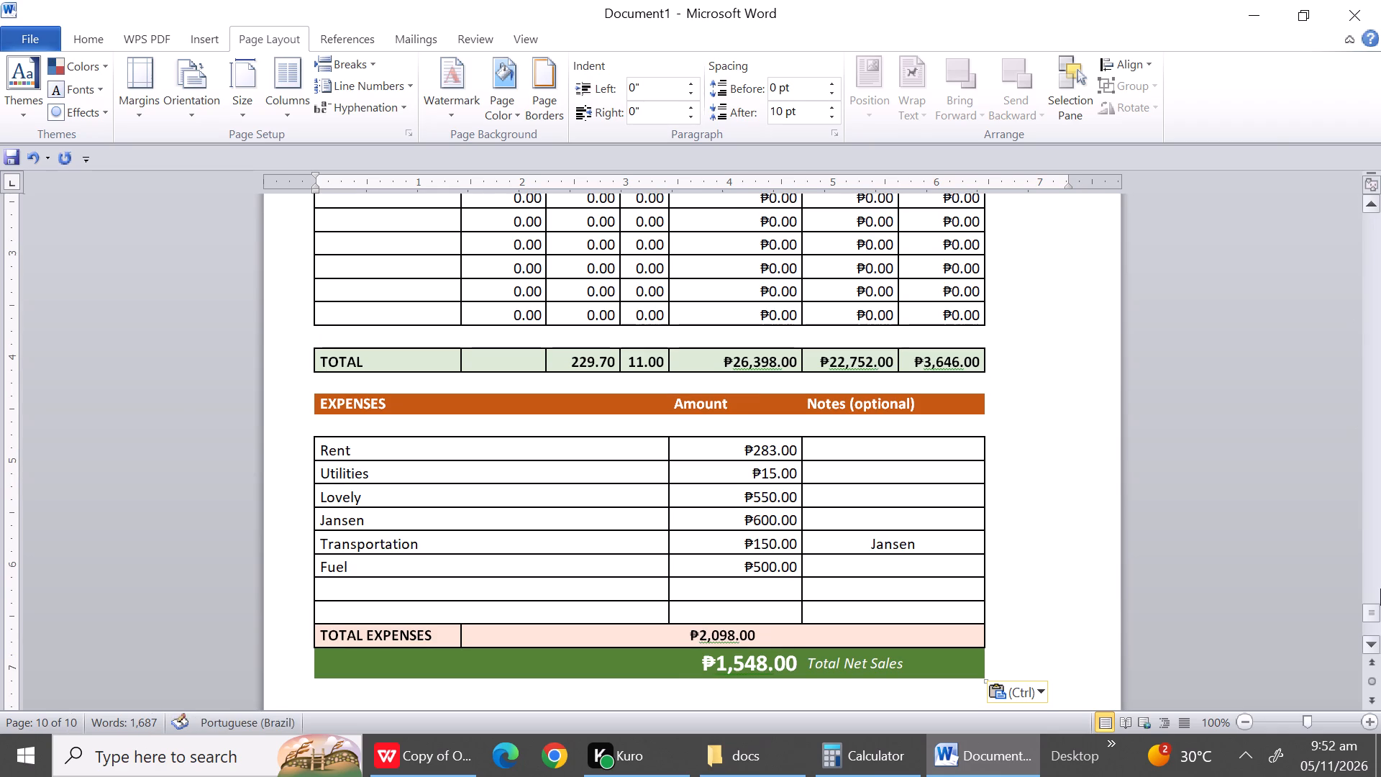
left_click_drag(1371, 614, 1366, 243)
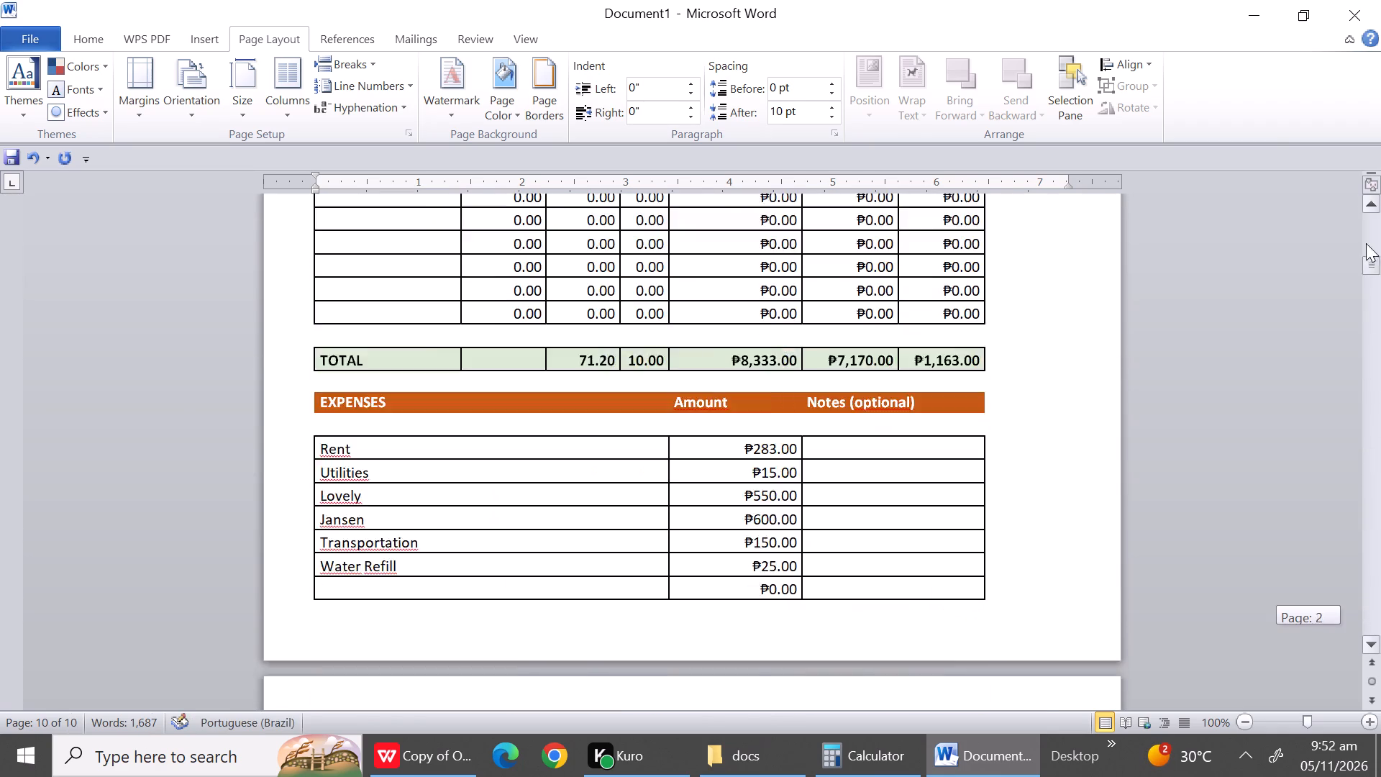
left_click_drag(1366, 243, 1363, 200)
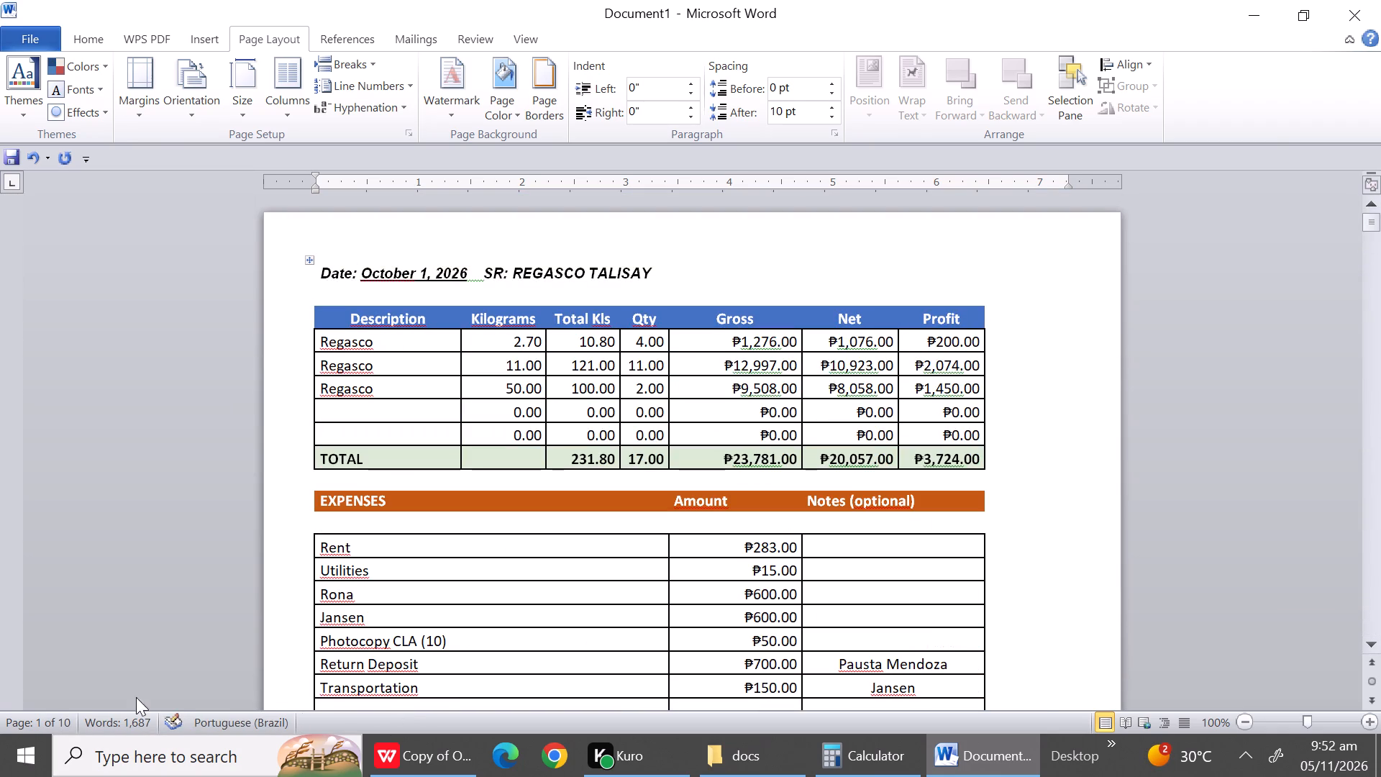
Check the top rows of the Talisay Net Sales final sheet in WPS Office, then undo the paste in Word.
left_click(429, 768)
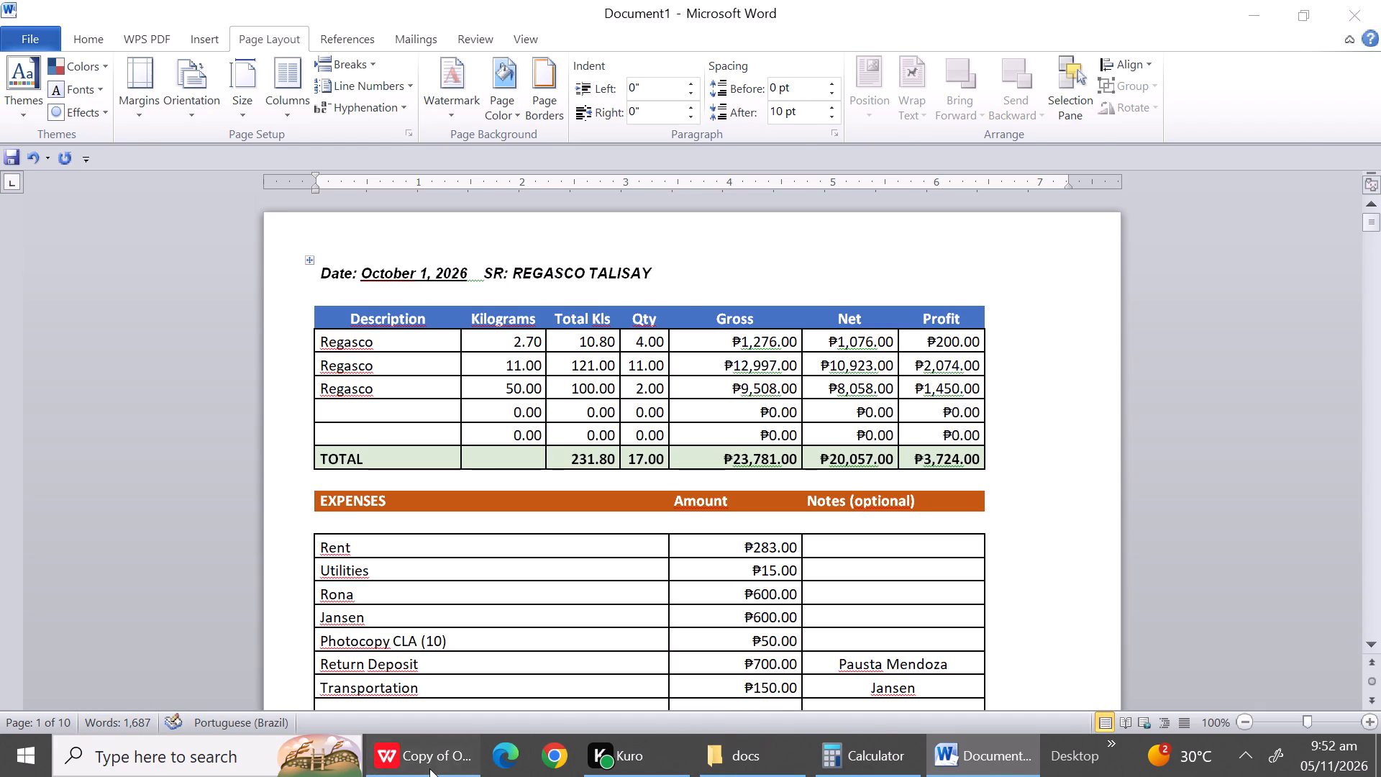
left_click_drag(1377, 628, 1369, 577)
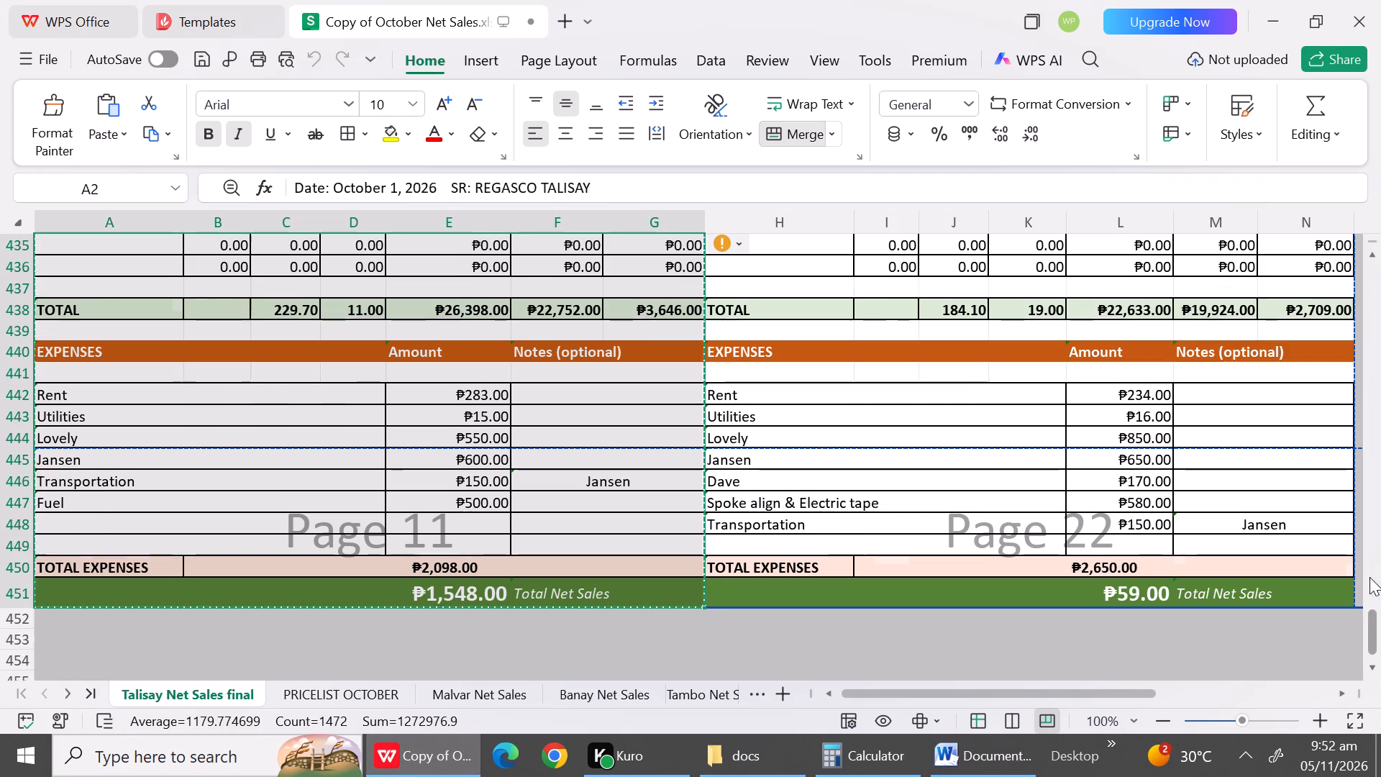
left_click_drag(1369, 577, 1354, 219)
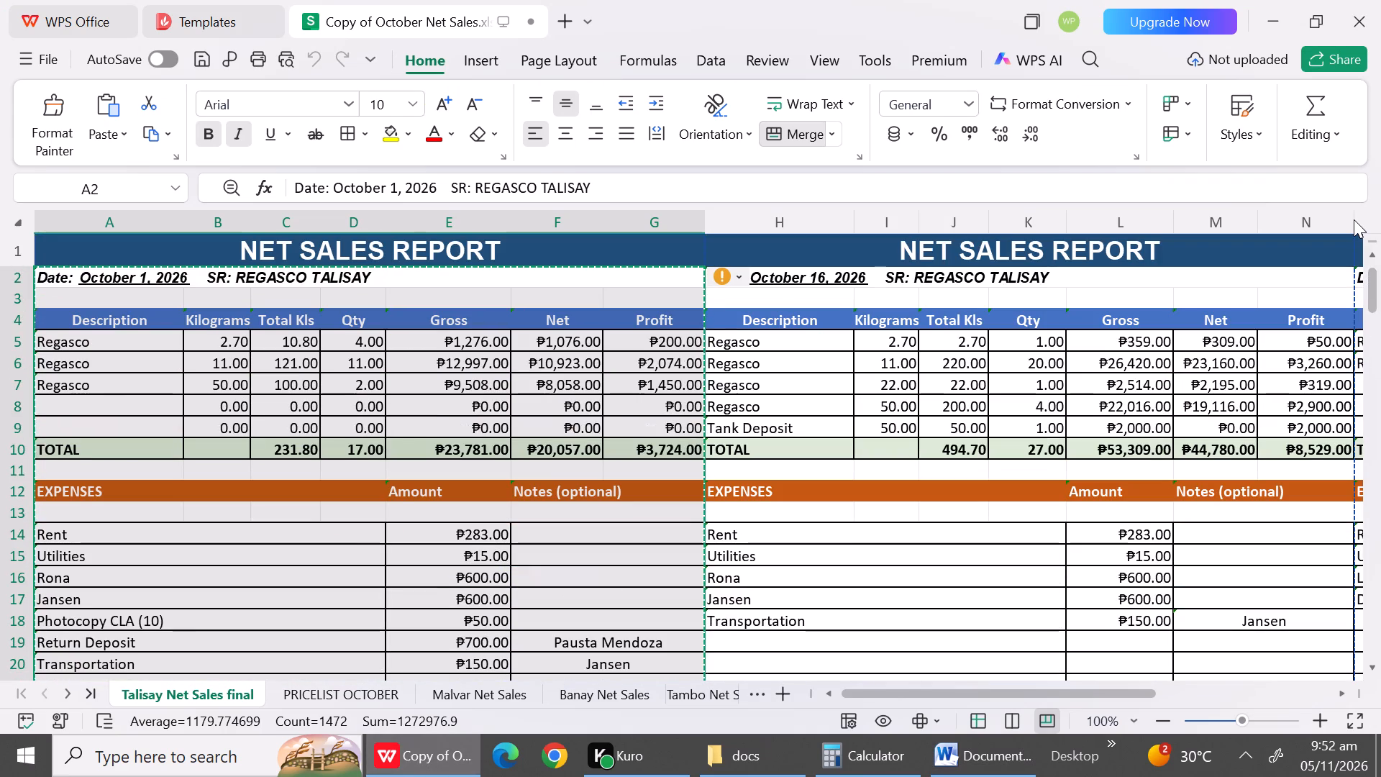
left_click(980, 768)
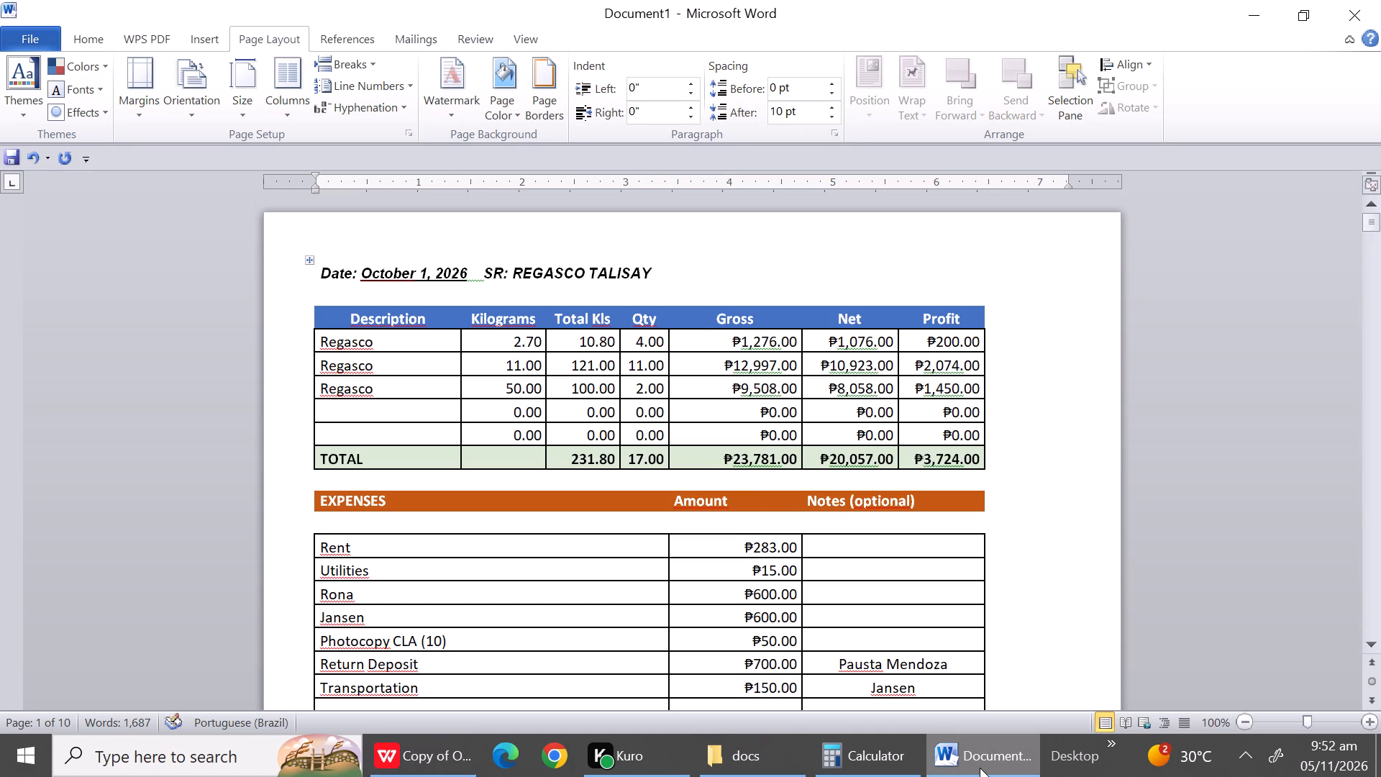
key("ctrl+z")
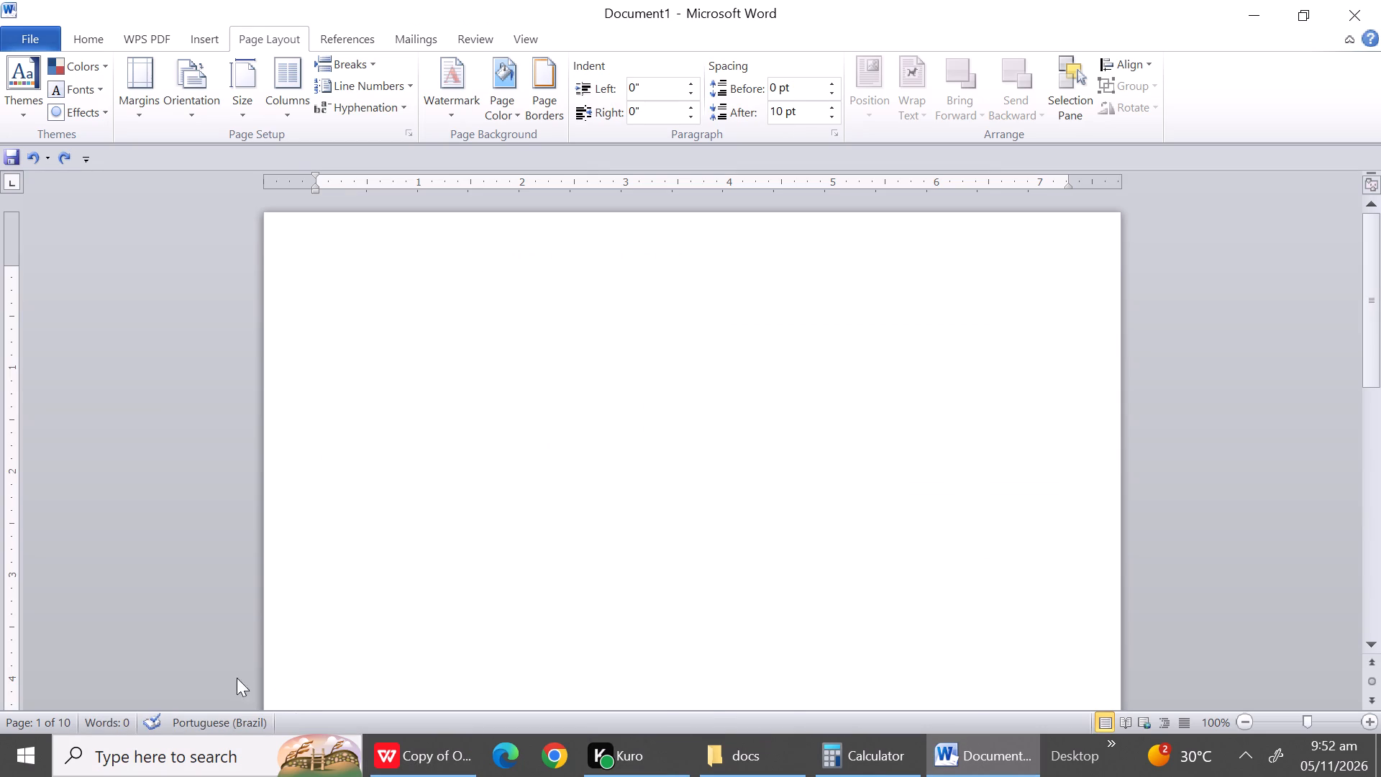
In the workbook, copy A1 to G451 on the Talisay Net Sales final sheet, including the NET SALES REPORT title row.
left_click(422, 765)
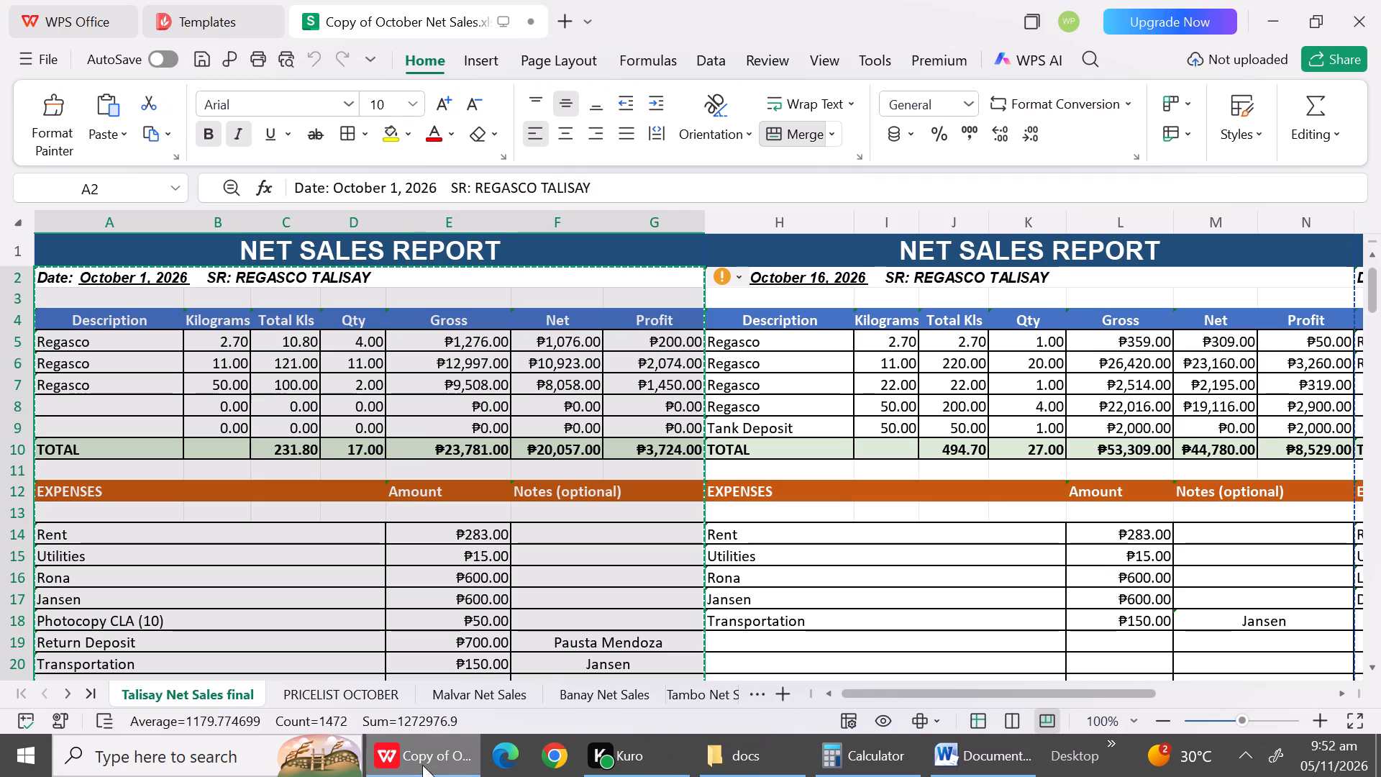
left_click_drag(65, 253, 355, 776)
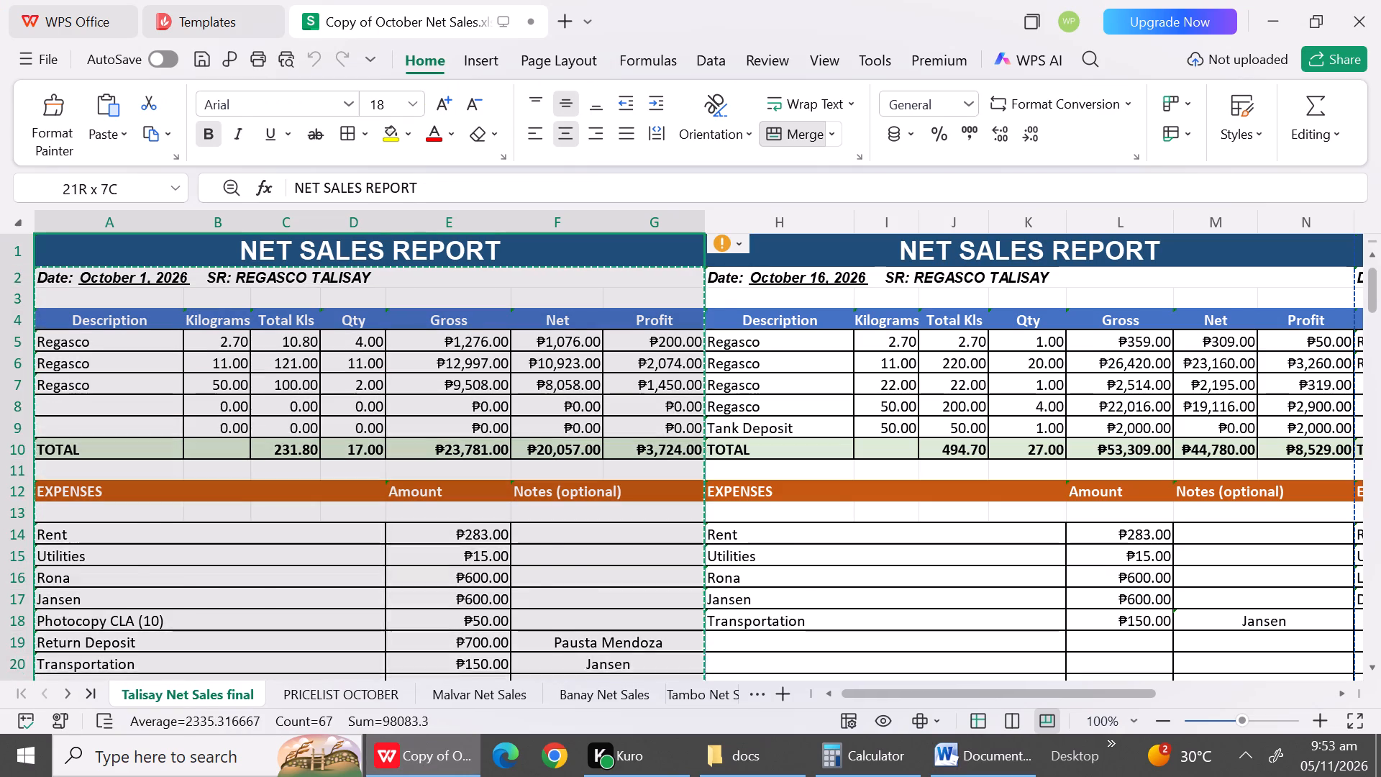
left_click_drag(355, 776, 365, 776)
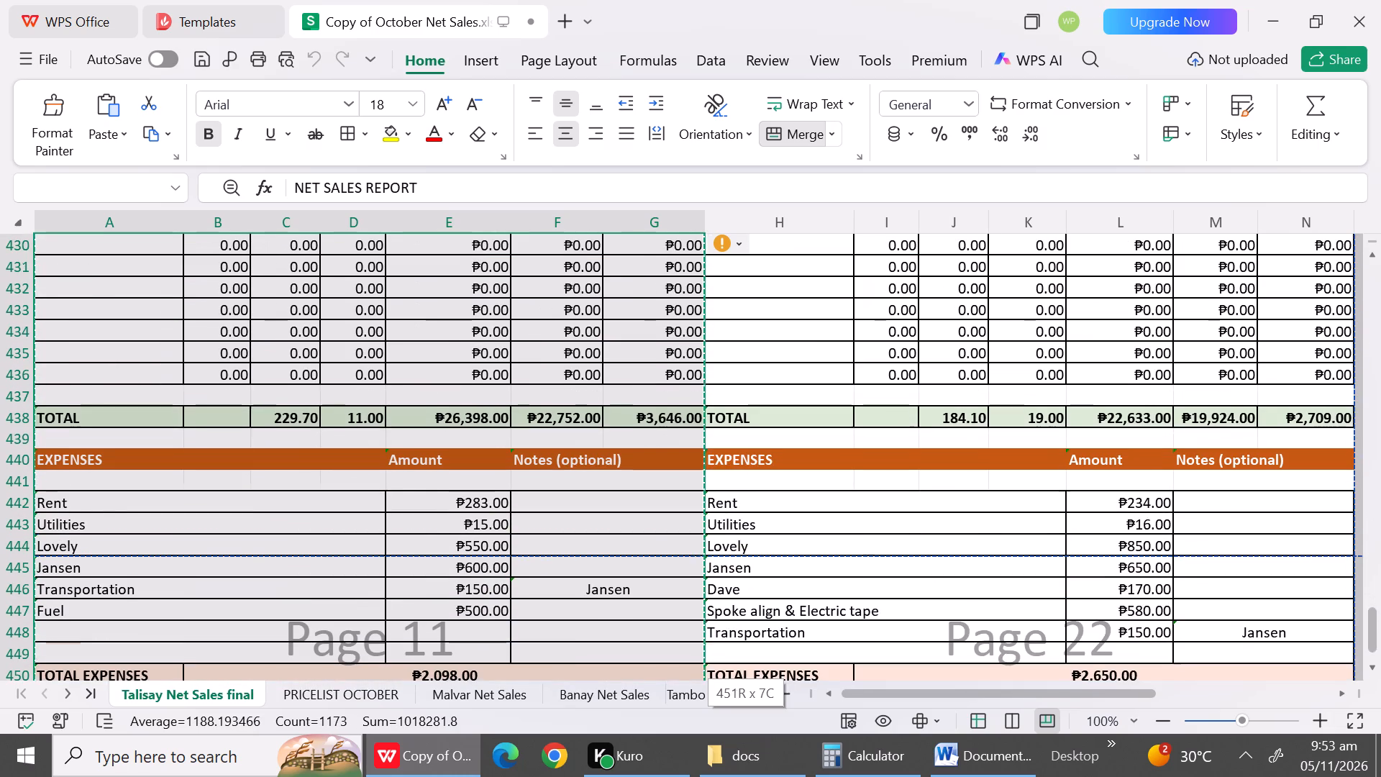
left_click_drag(365, 776, 392, 645)
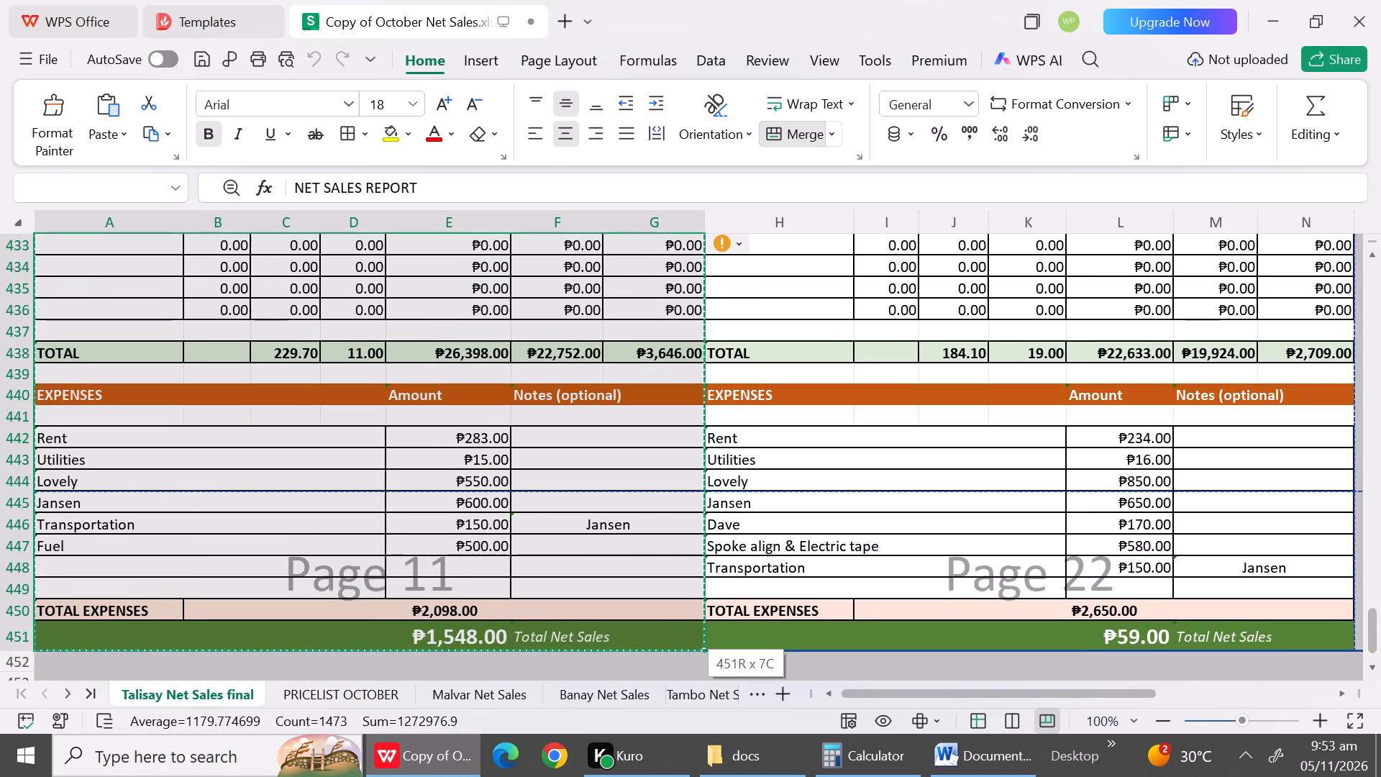
left_click_drag(392, 645, 391, 647)
key("ctrl+c")
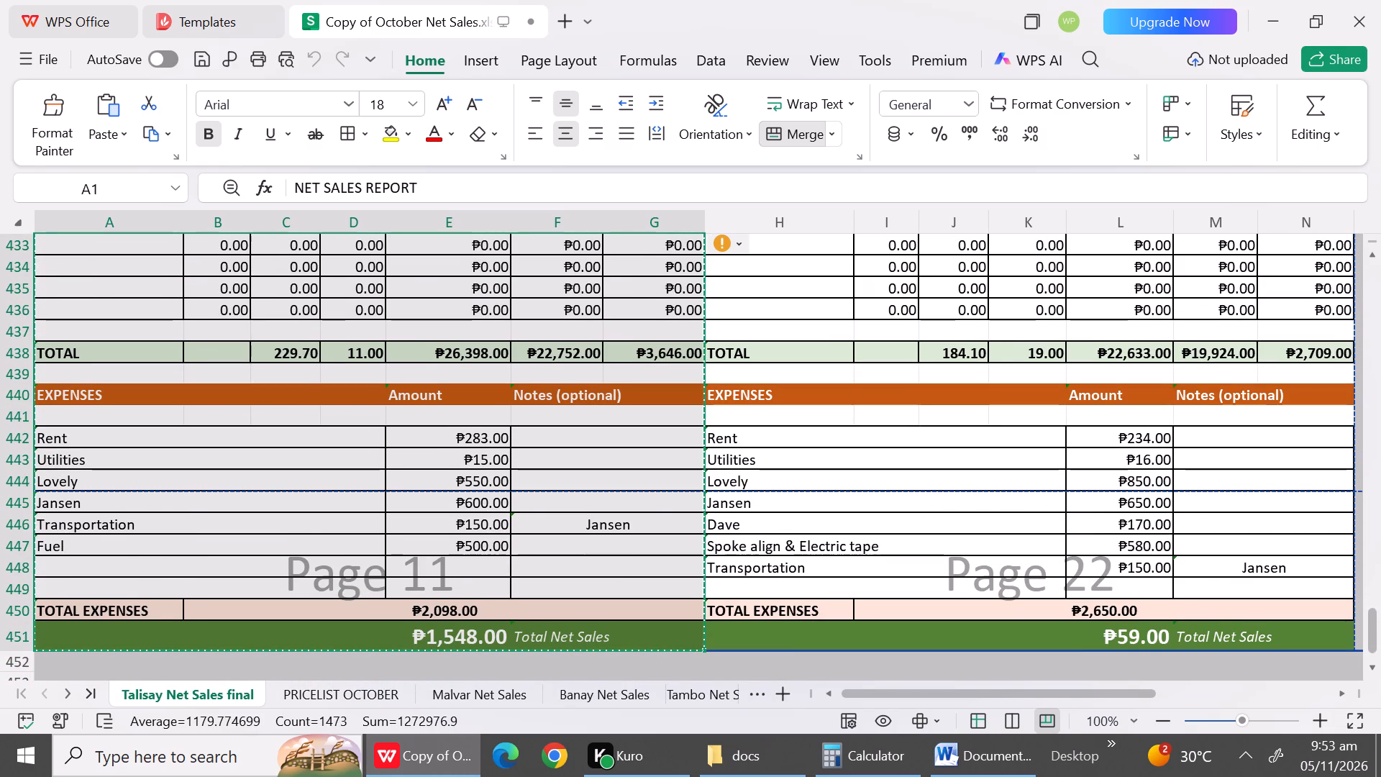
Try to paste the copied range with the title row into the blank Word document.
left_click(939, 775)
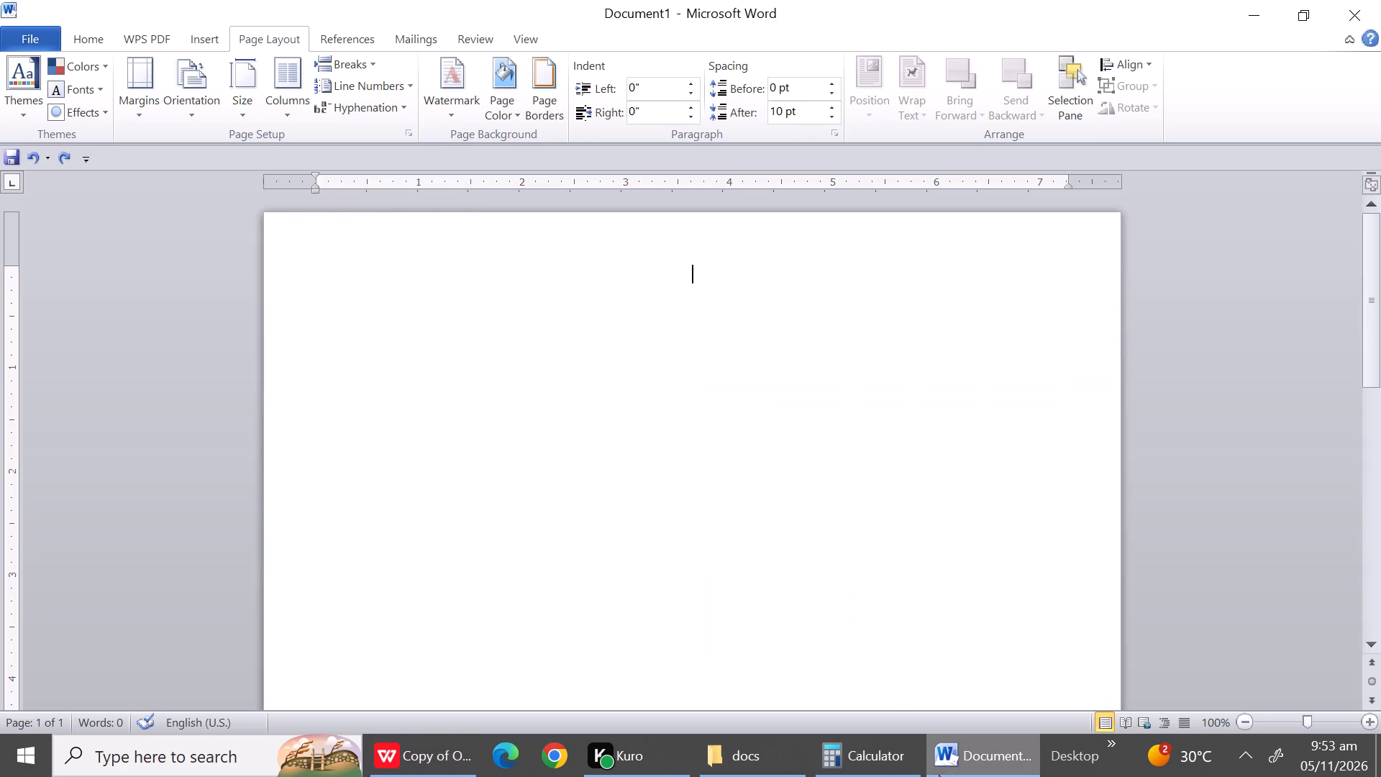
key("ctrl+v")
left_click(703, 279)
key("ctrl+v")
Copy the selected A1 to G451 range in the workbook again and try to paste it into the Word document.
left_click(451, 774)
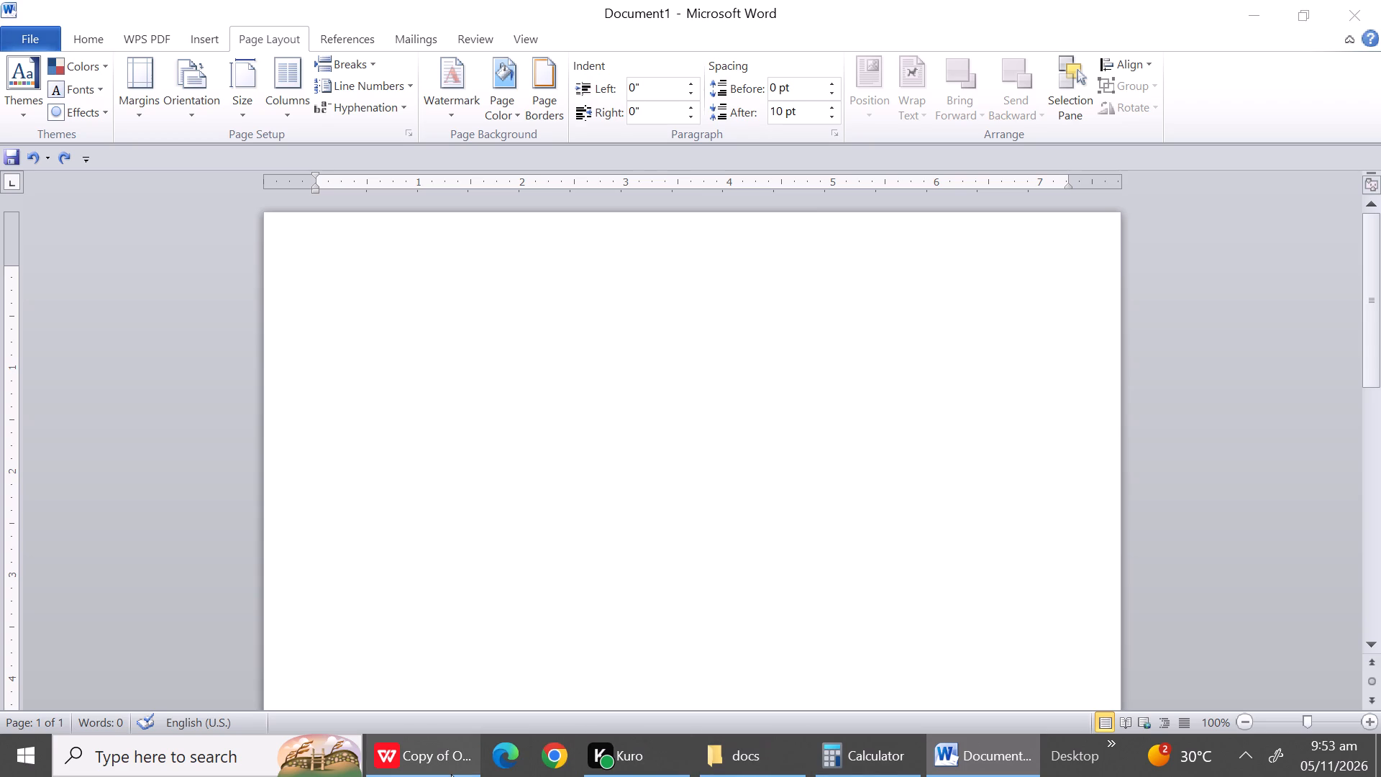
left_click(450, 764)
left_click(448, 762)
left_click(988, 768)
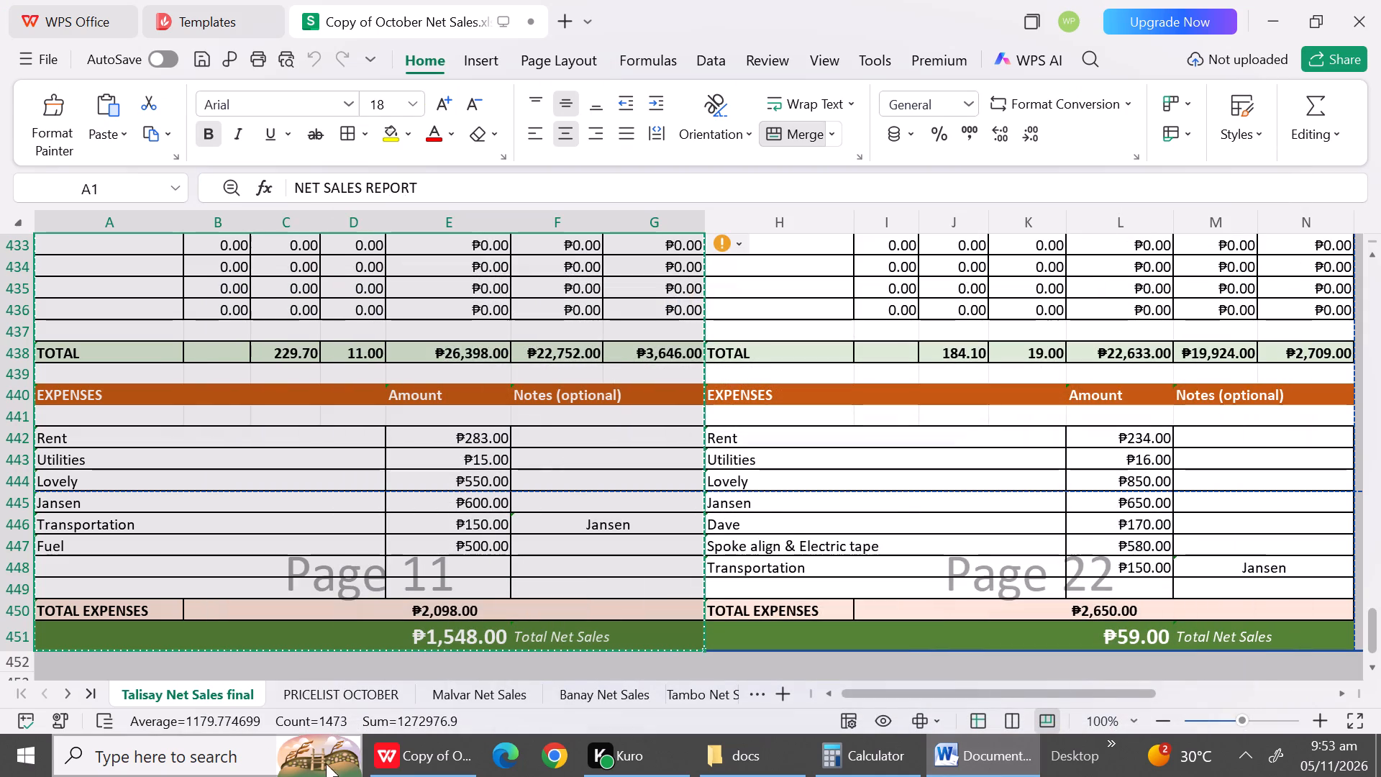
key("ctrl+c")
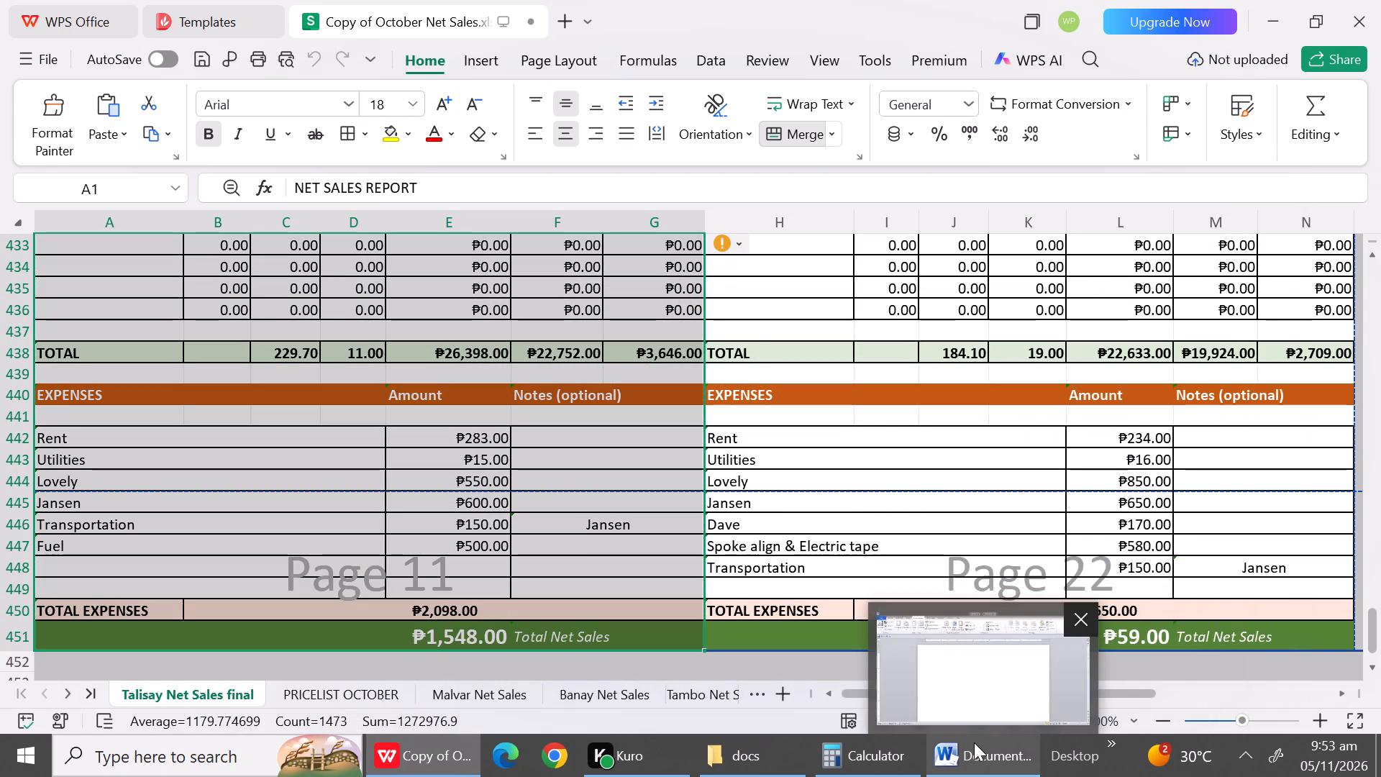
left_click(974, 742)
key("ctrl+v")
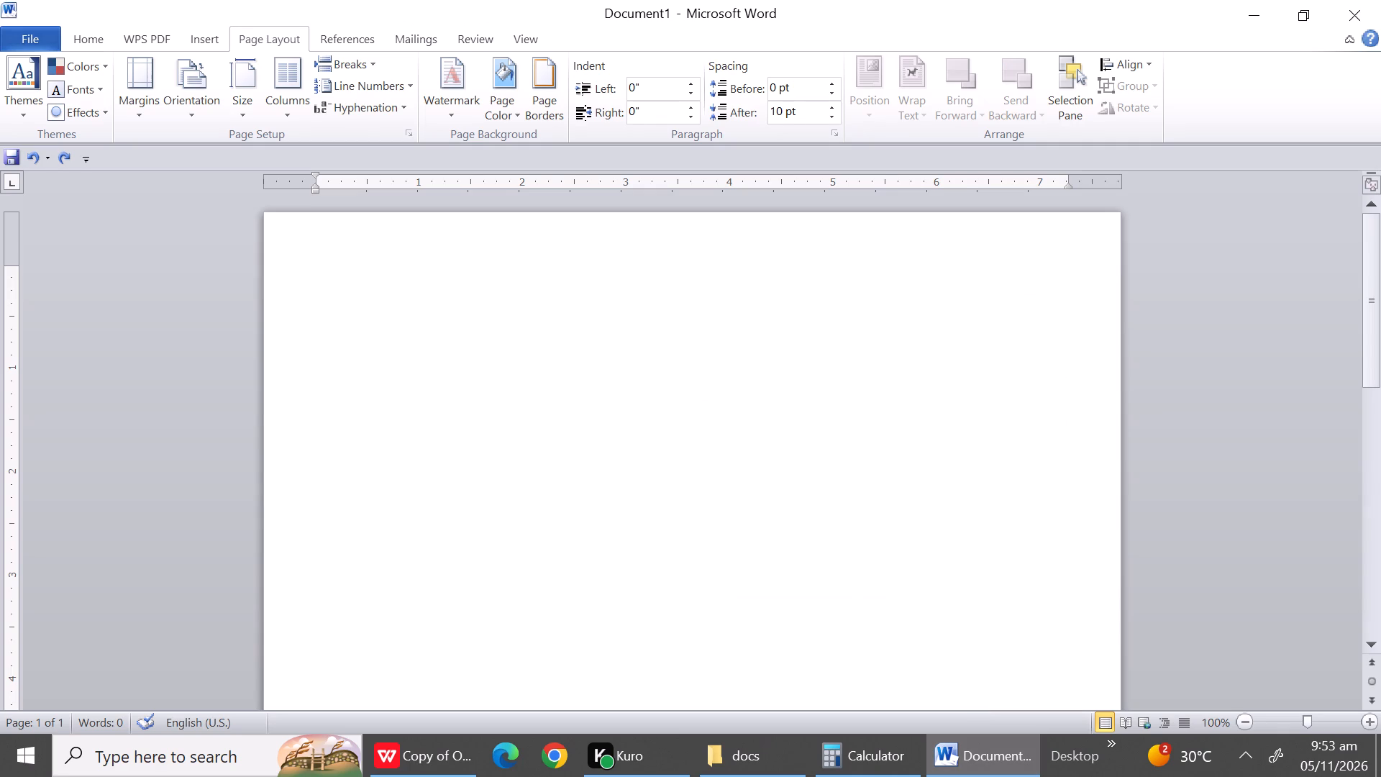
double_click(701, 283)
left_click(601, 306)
Switch to the workbook and copy only the NET SALES REPORT title cell A1 on the Talisay Net Sales final sheet.
left_click(436, 751)
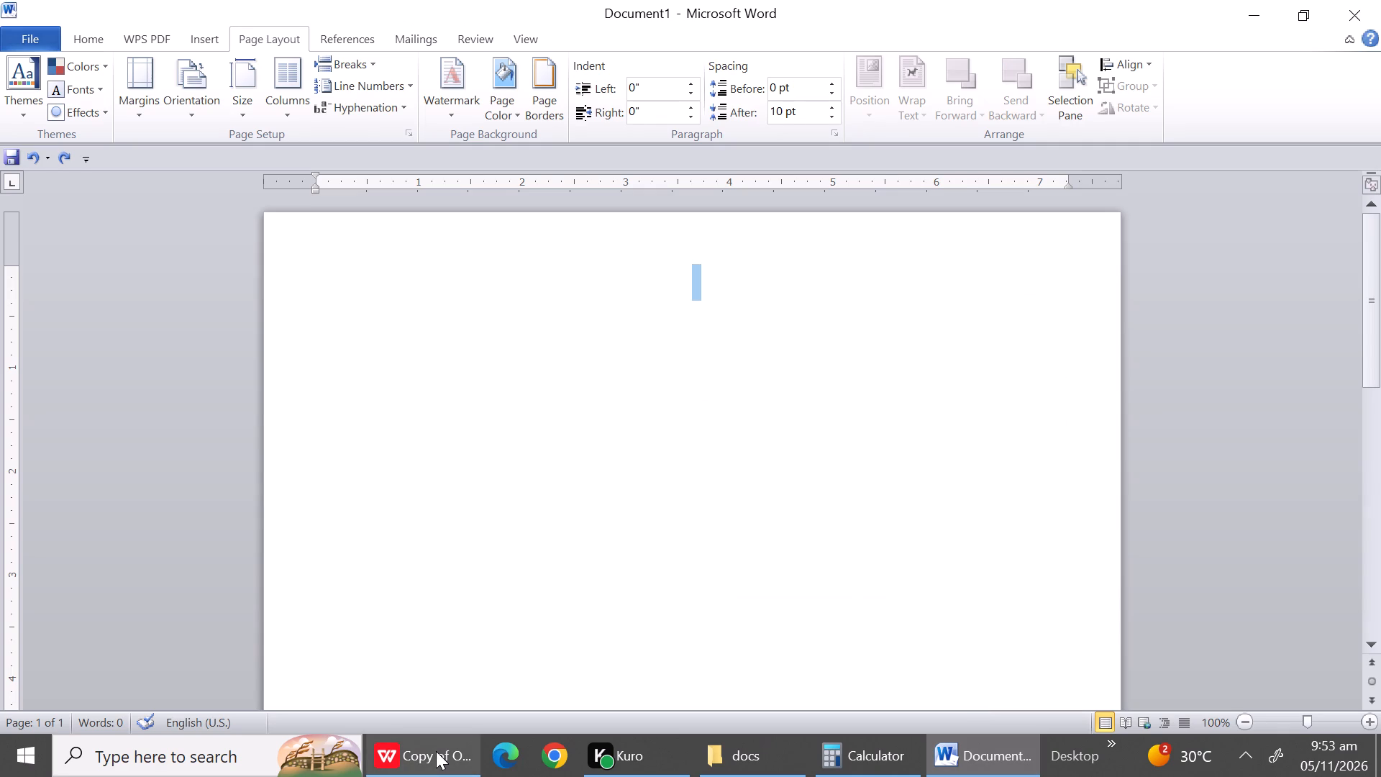
left_click(436, 752)
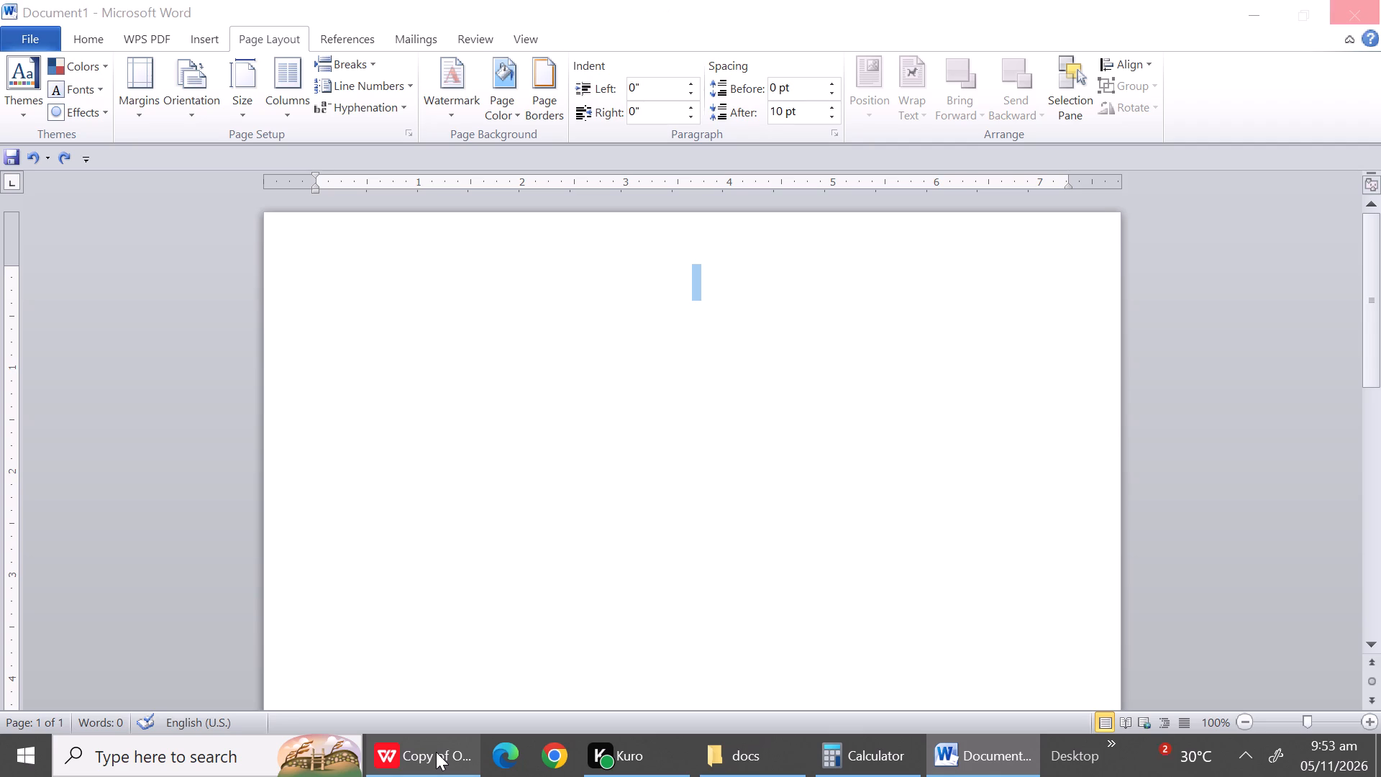
left_click(436, 752)
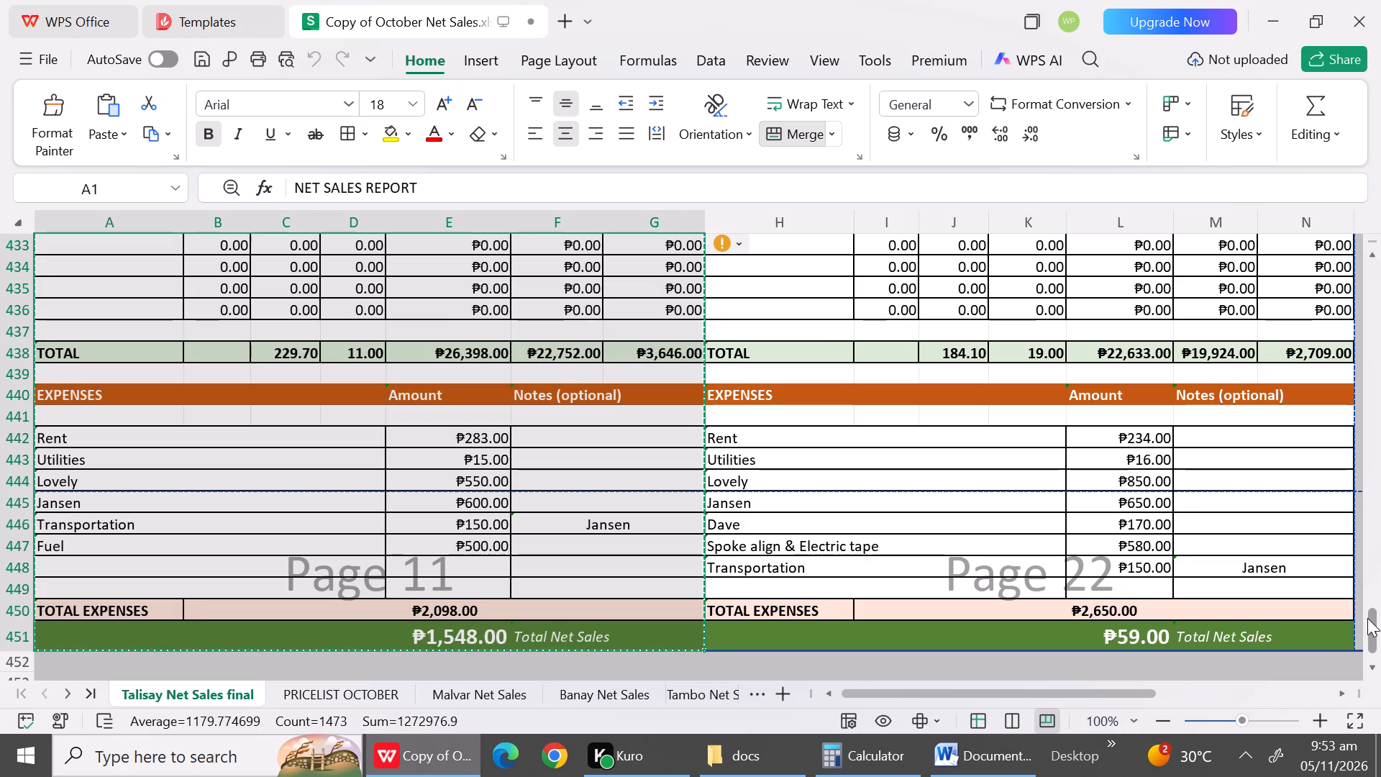
left_click_drag(1378, 627, 1349, 282)
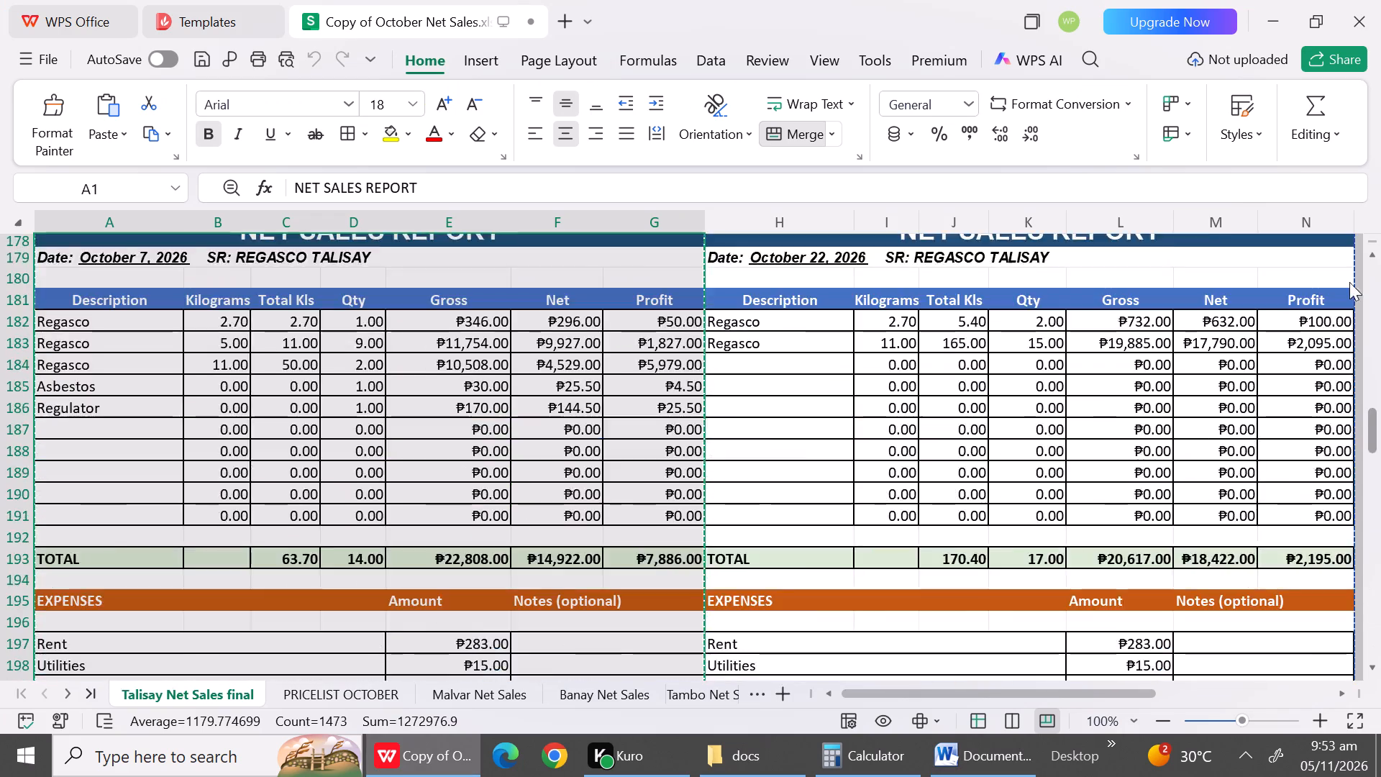
left_click_drag(1349, 282, 1344, 180)
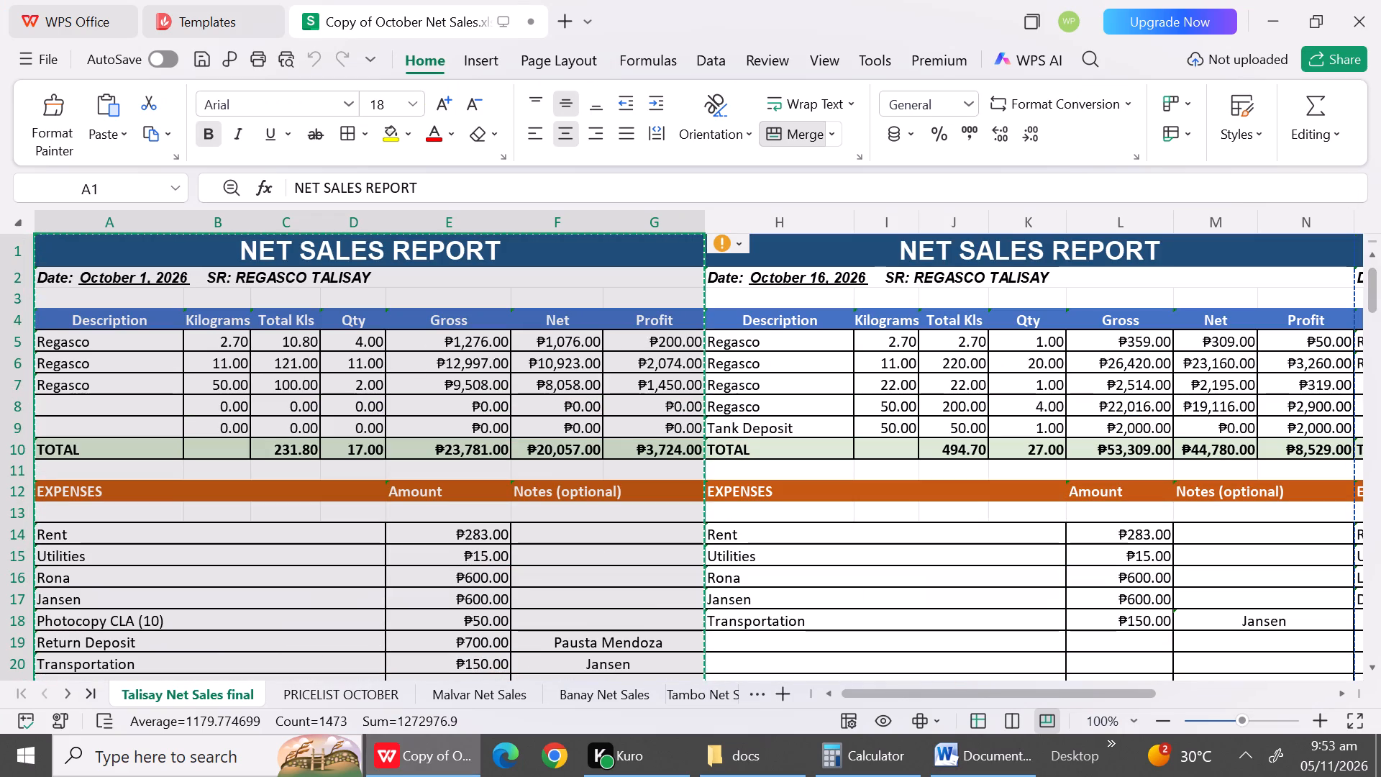
left_click(75, 256)
key("ctrl+c")
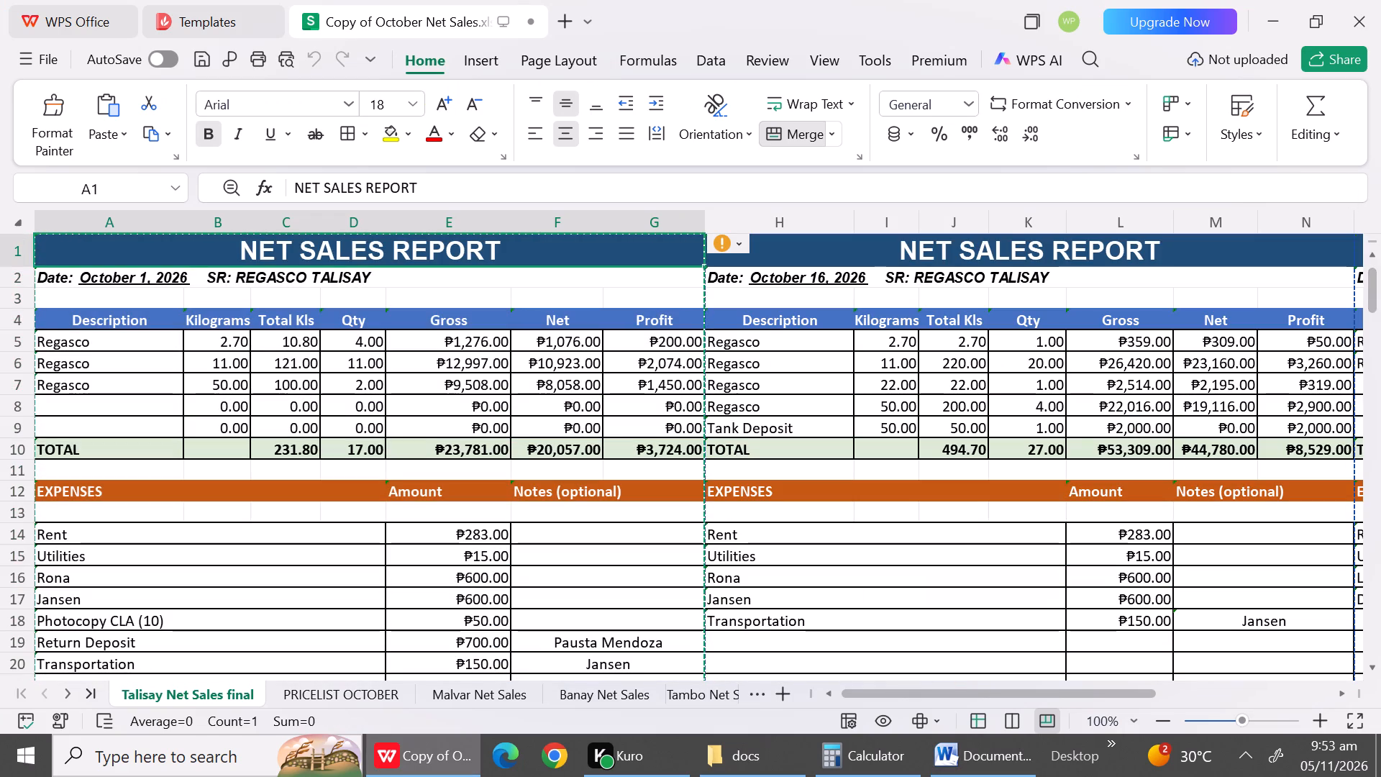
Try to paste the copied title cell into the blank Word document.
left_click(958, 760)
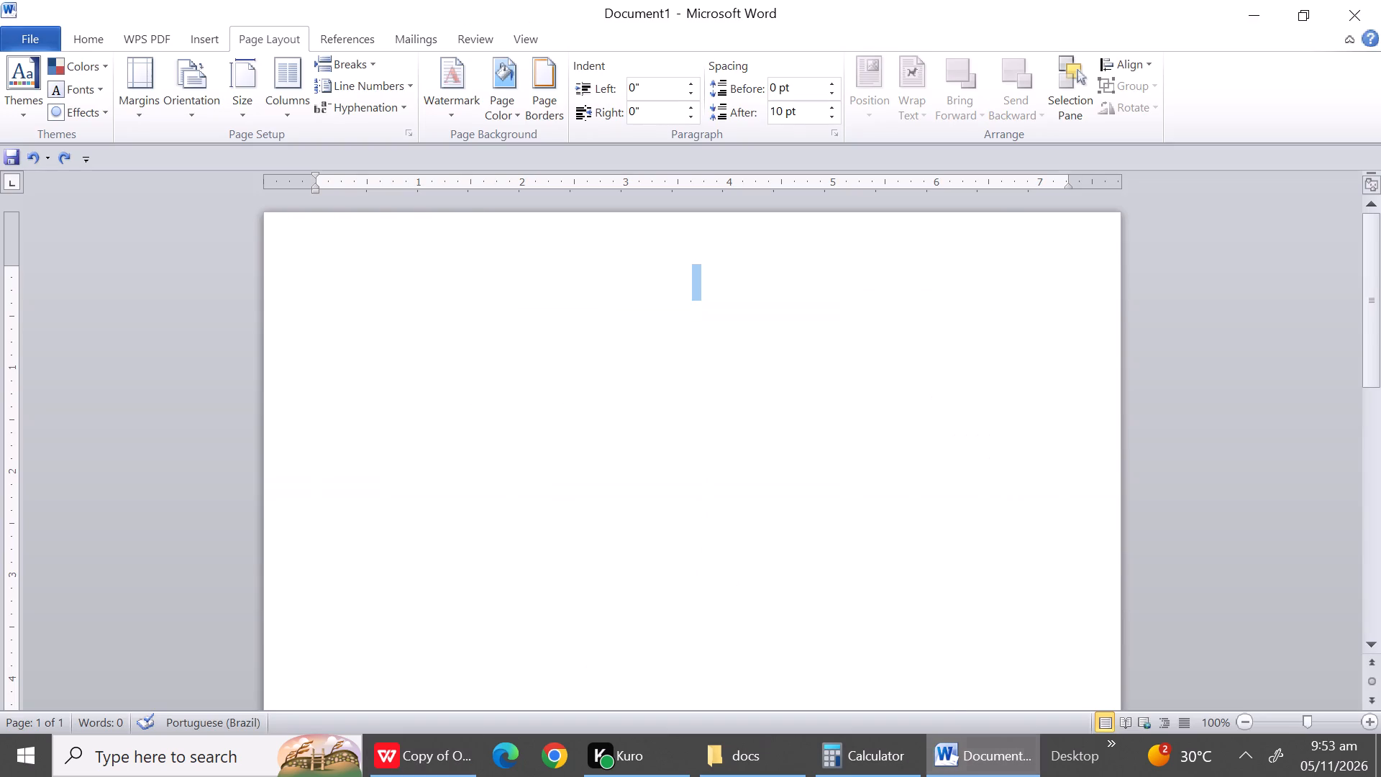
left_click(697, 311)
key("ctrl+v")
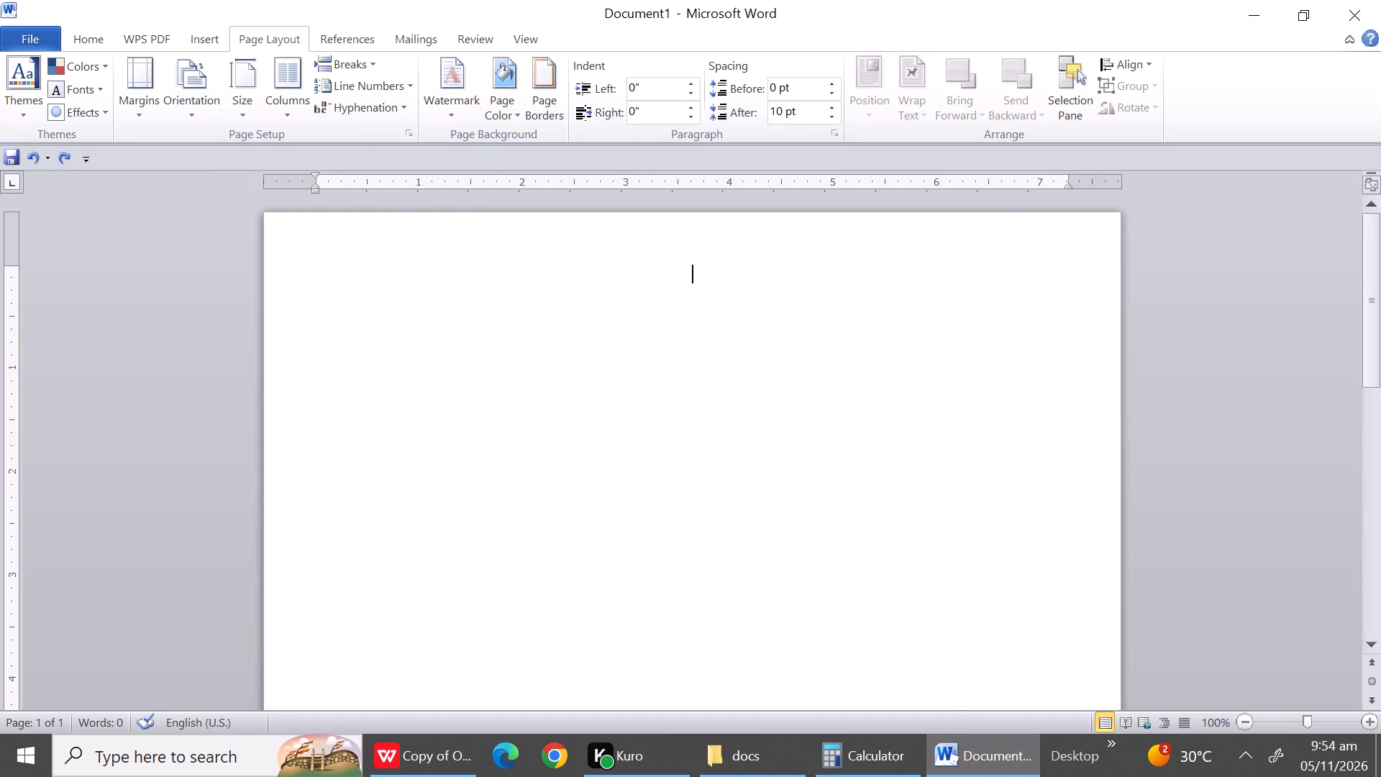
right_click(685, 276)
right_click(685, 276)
Close the unresponsive Word document and reopen Microsoft Word 2010 with a new blank document.
left_click(1355, 19)
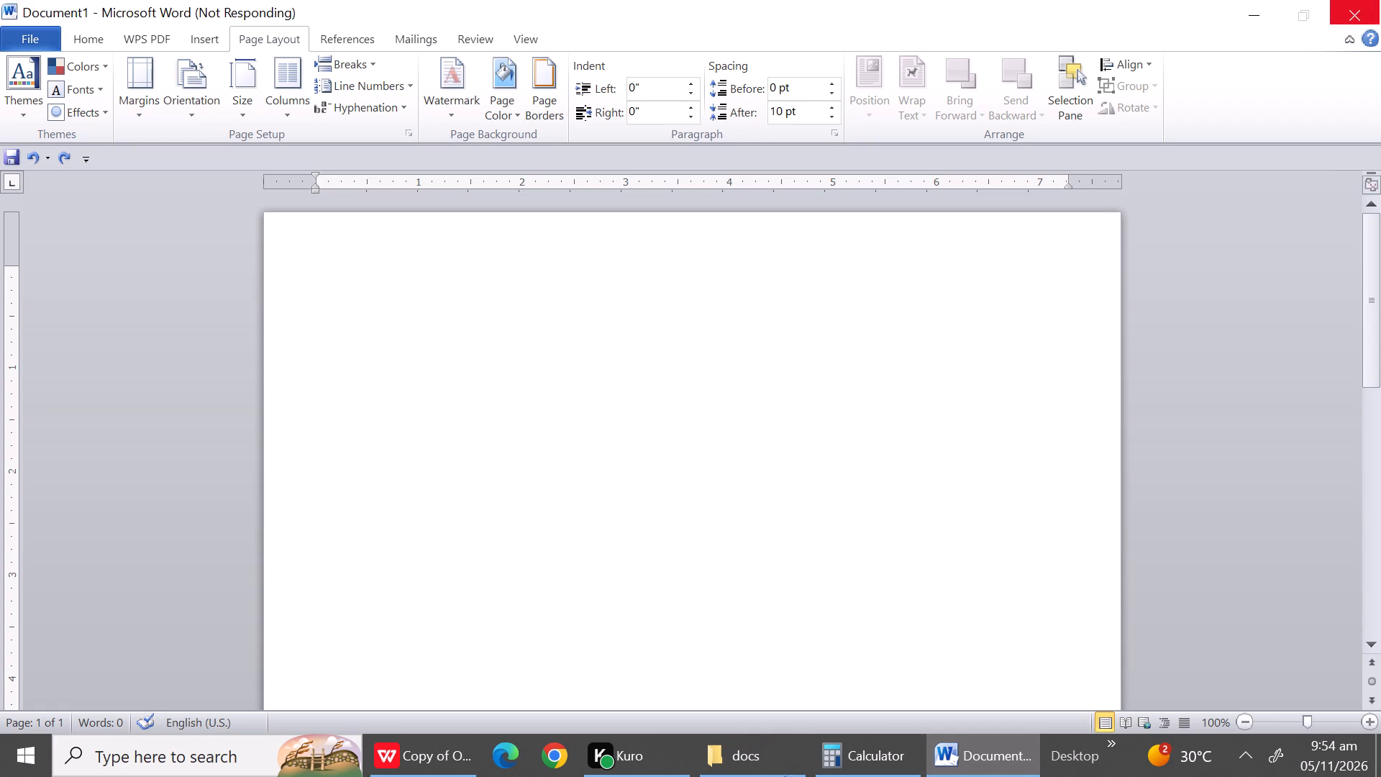
left_click(1014, 758)
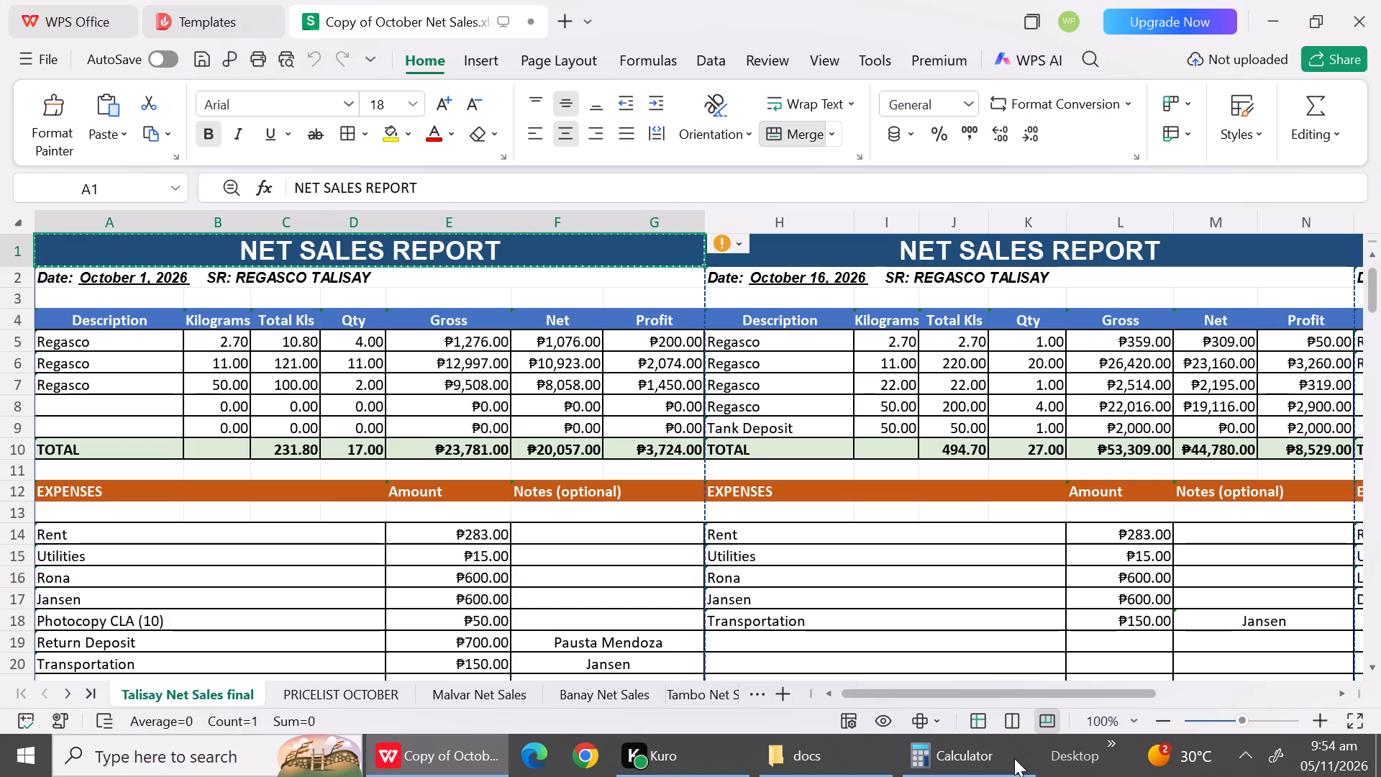
left_click(122, 764)
key("w")
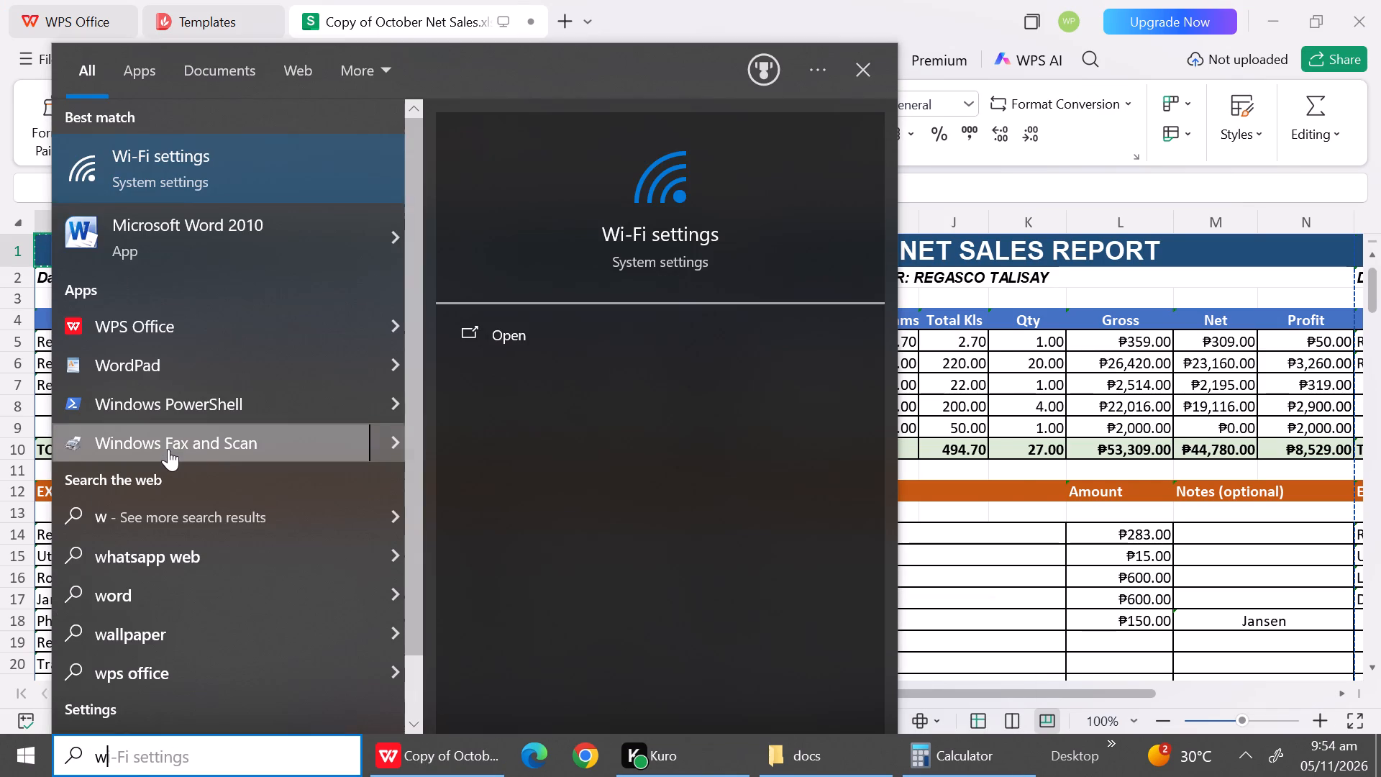
double_click(168, 219)
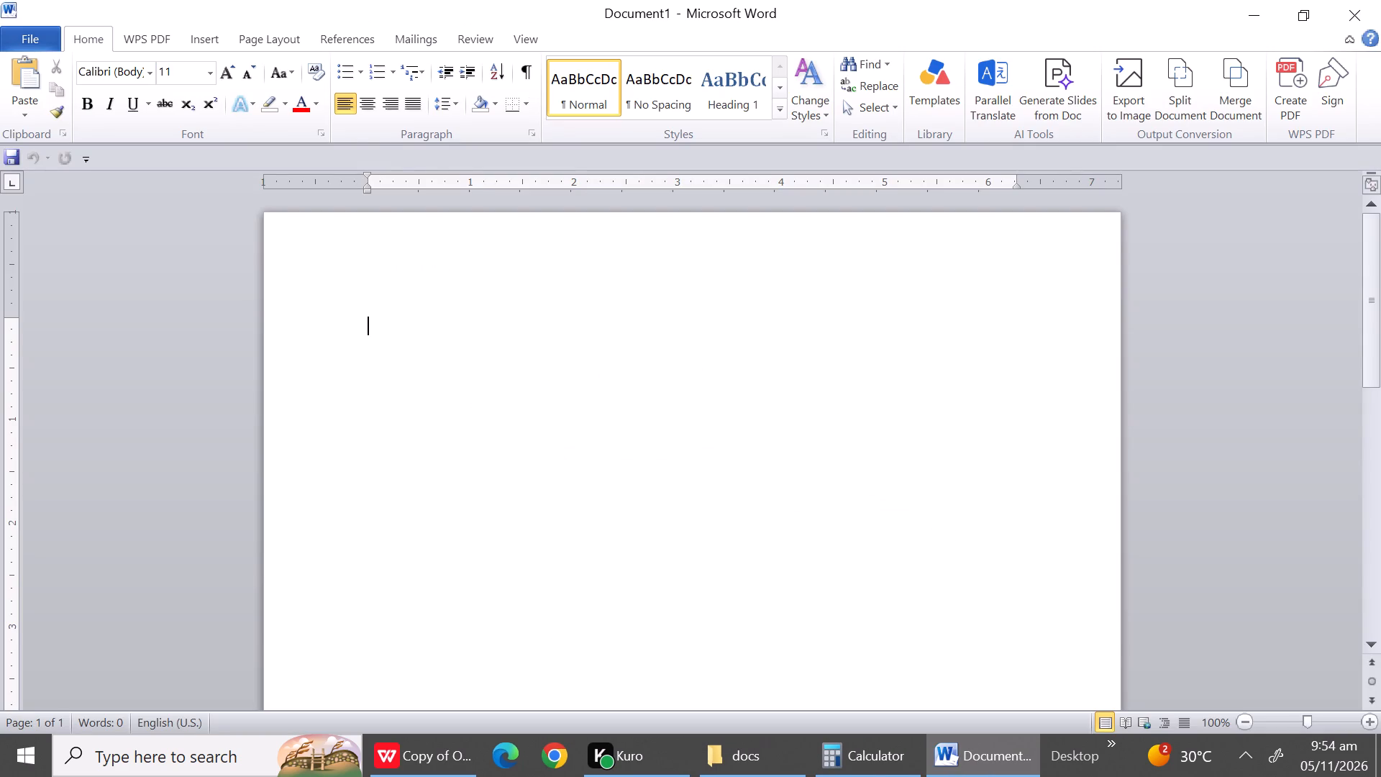
Paste the copied NET SALES REPORT title centred in the new document and remove the blank line below it.
left_click(366, 112)
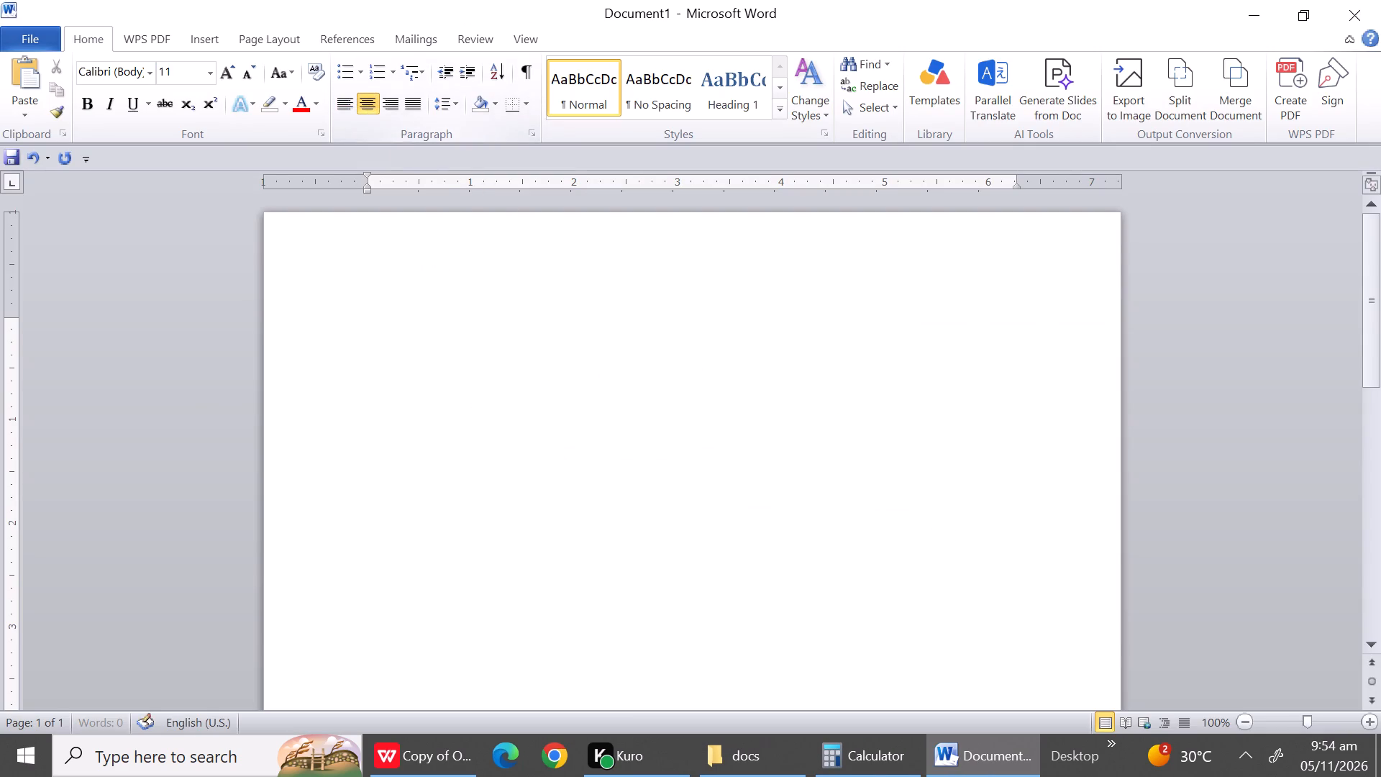
key("ctrl+v")
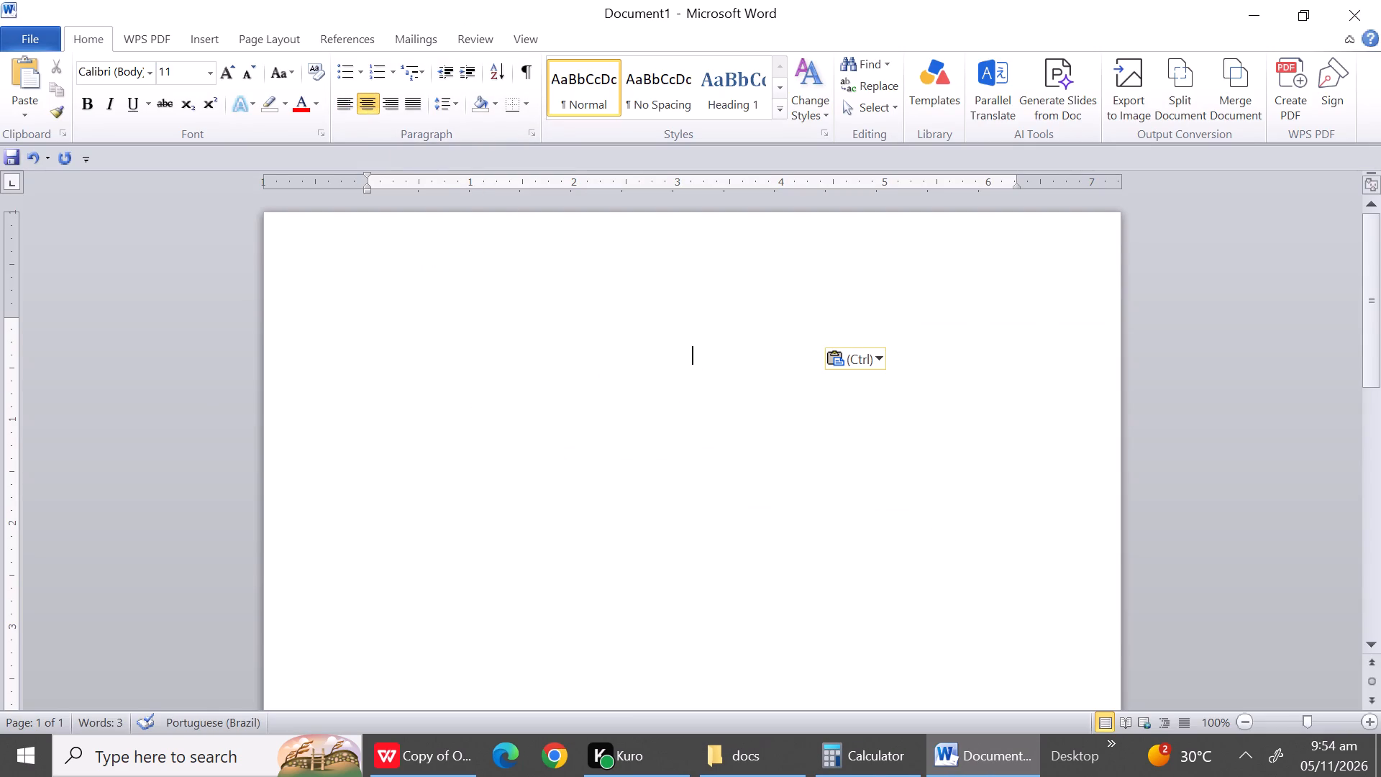
key("BackSpace")
key("BackSpace")
key("BackSpace")
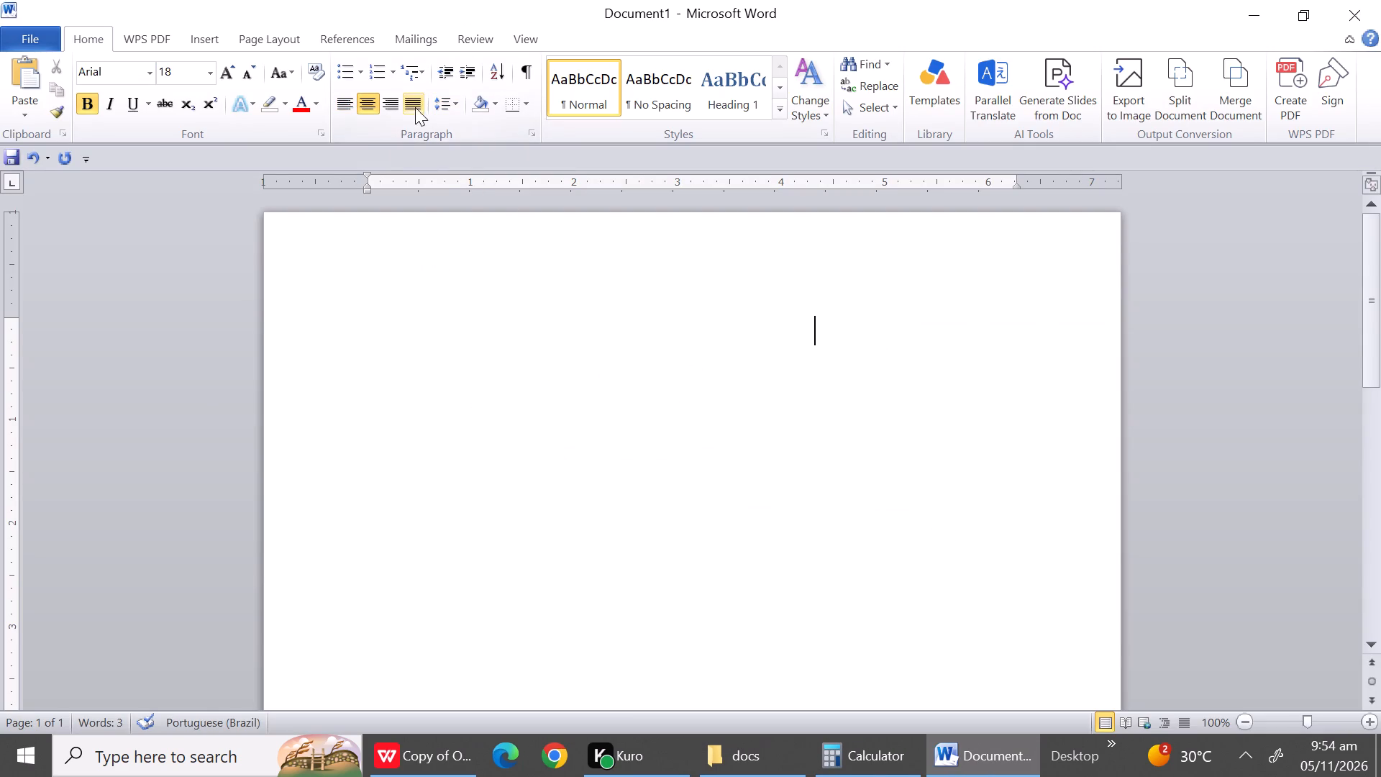
key("BackSpace")
left_click(353, 107)
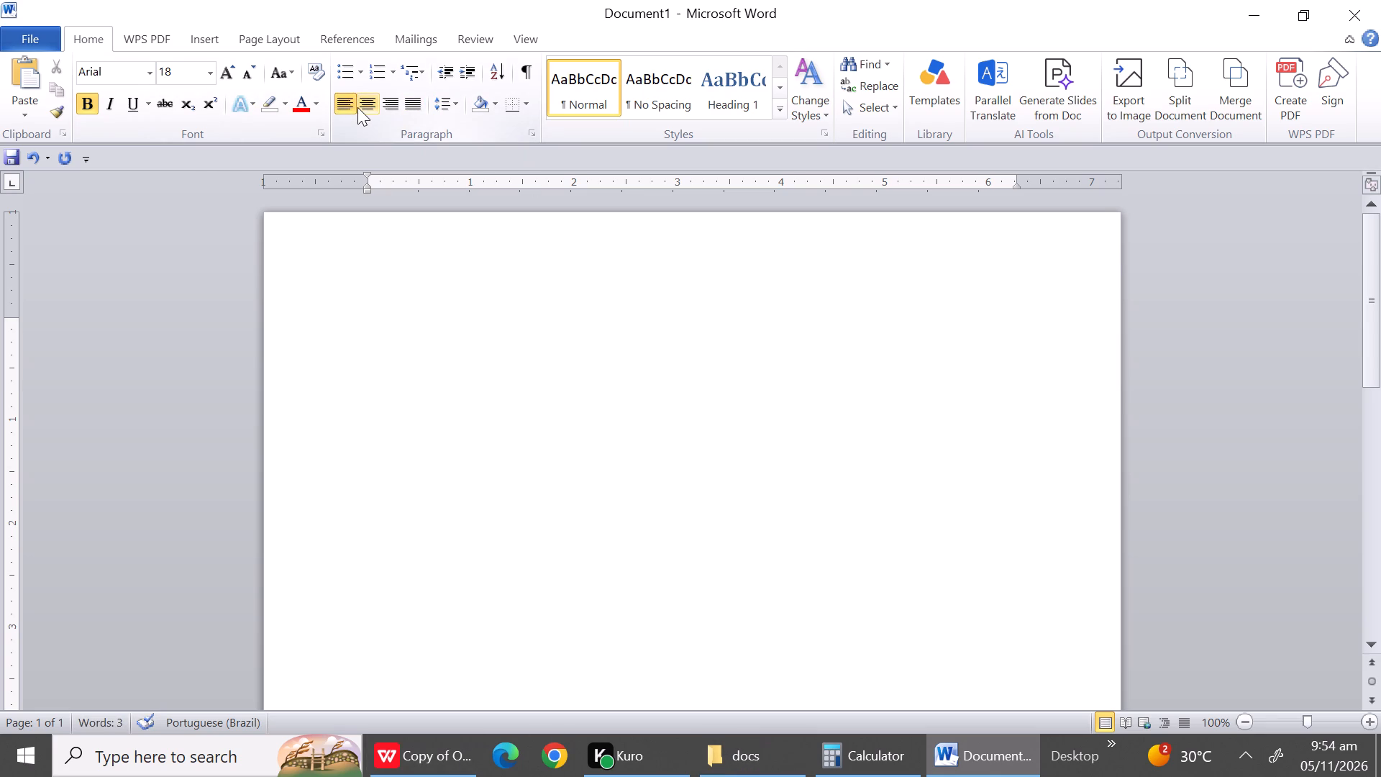
left_click(365, 114)
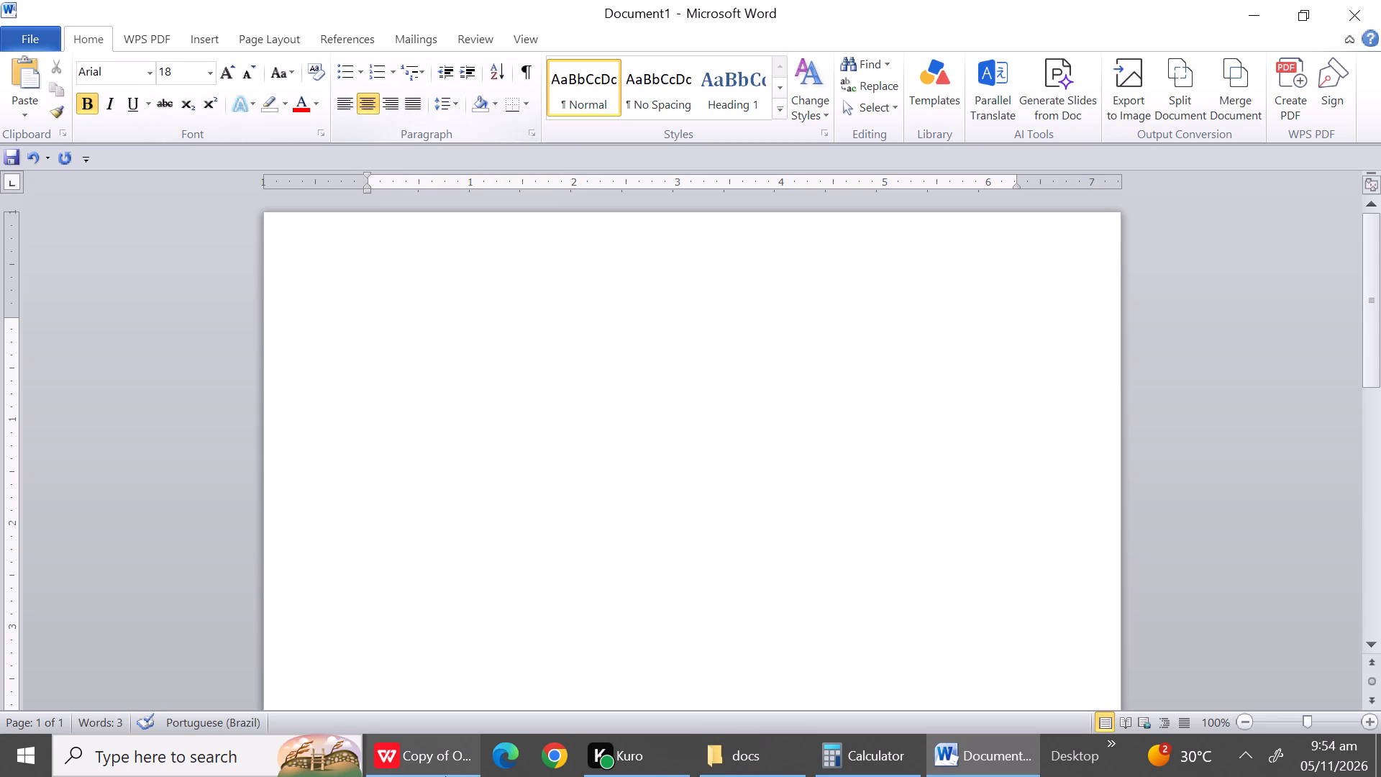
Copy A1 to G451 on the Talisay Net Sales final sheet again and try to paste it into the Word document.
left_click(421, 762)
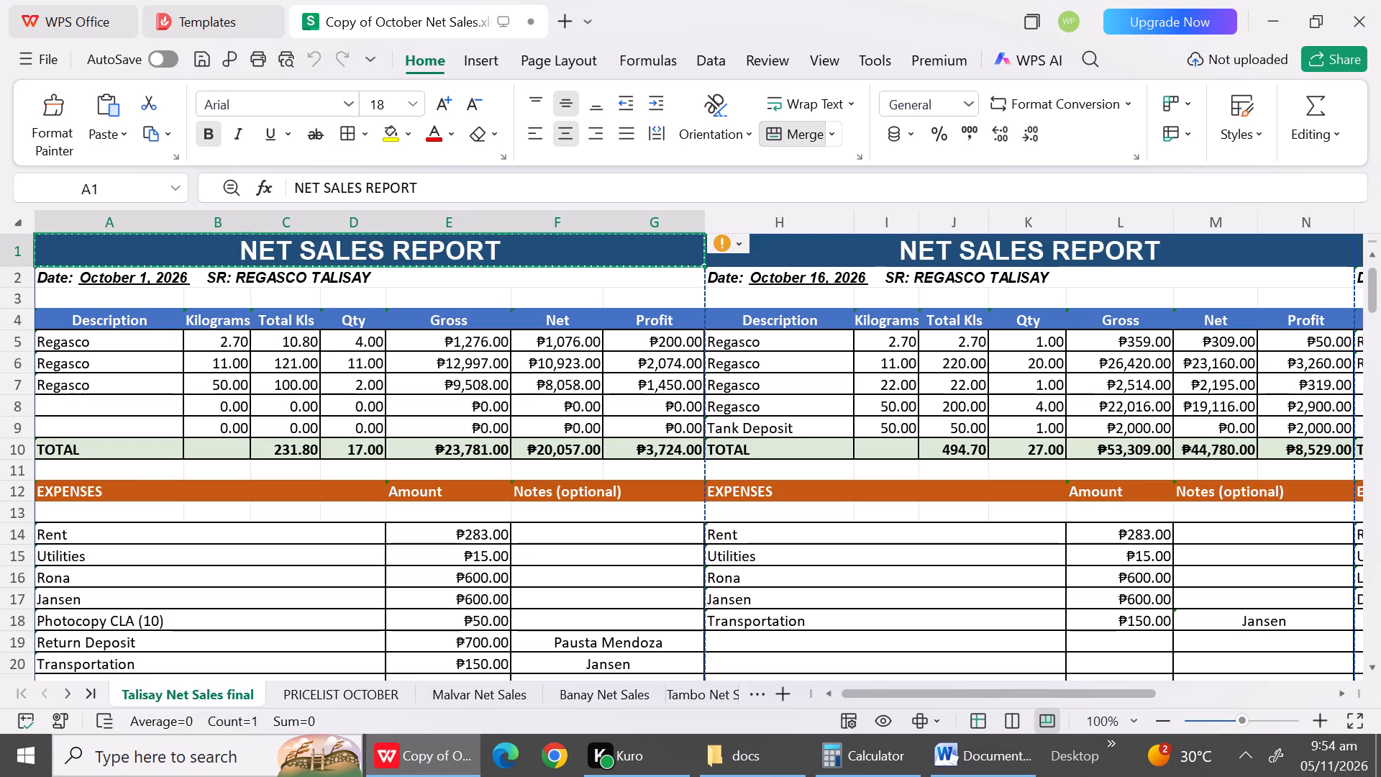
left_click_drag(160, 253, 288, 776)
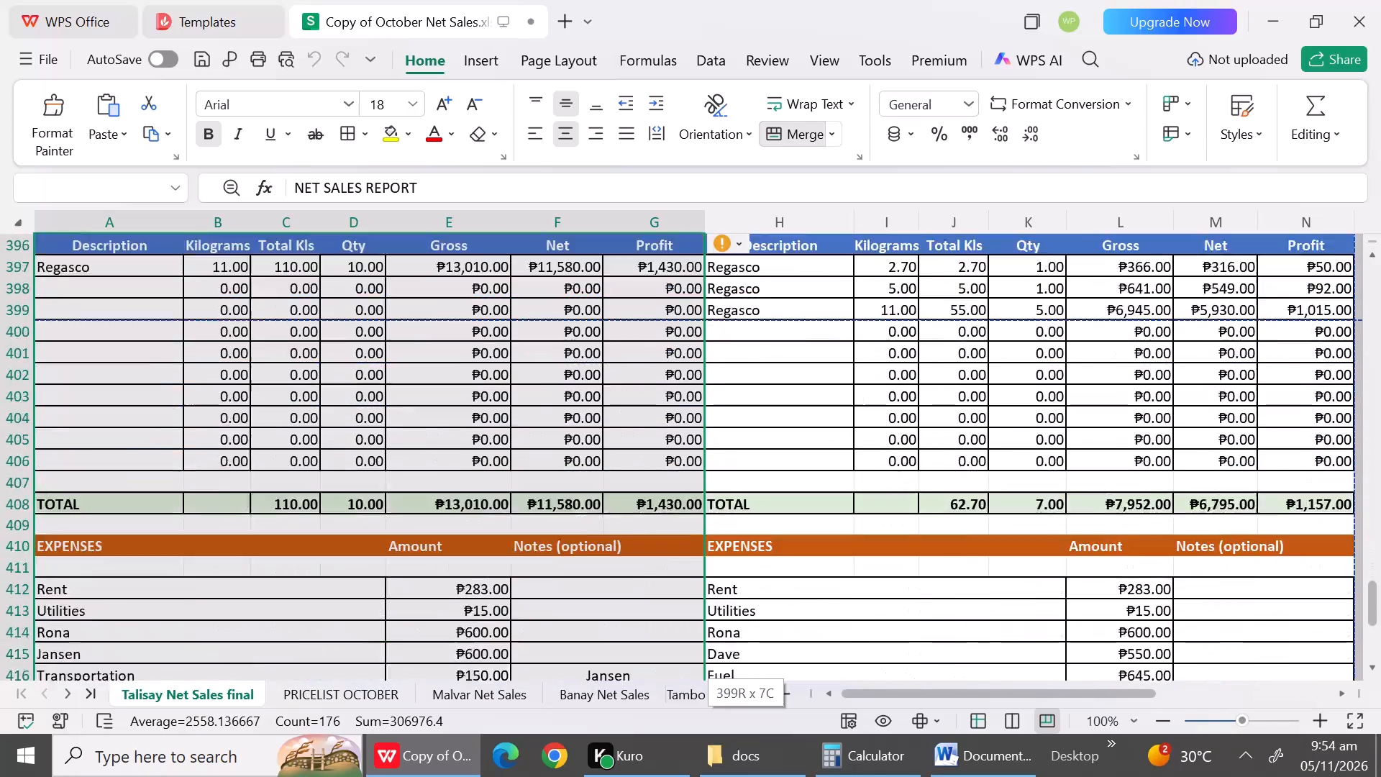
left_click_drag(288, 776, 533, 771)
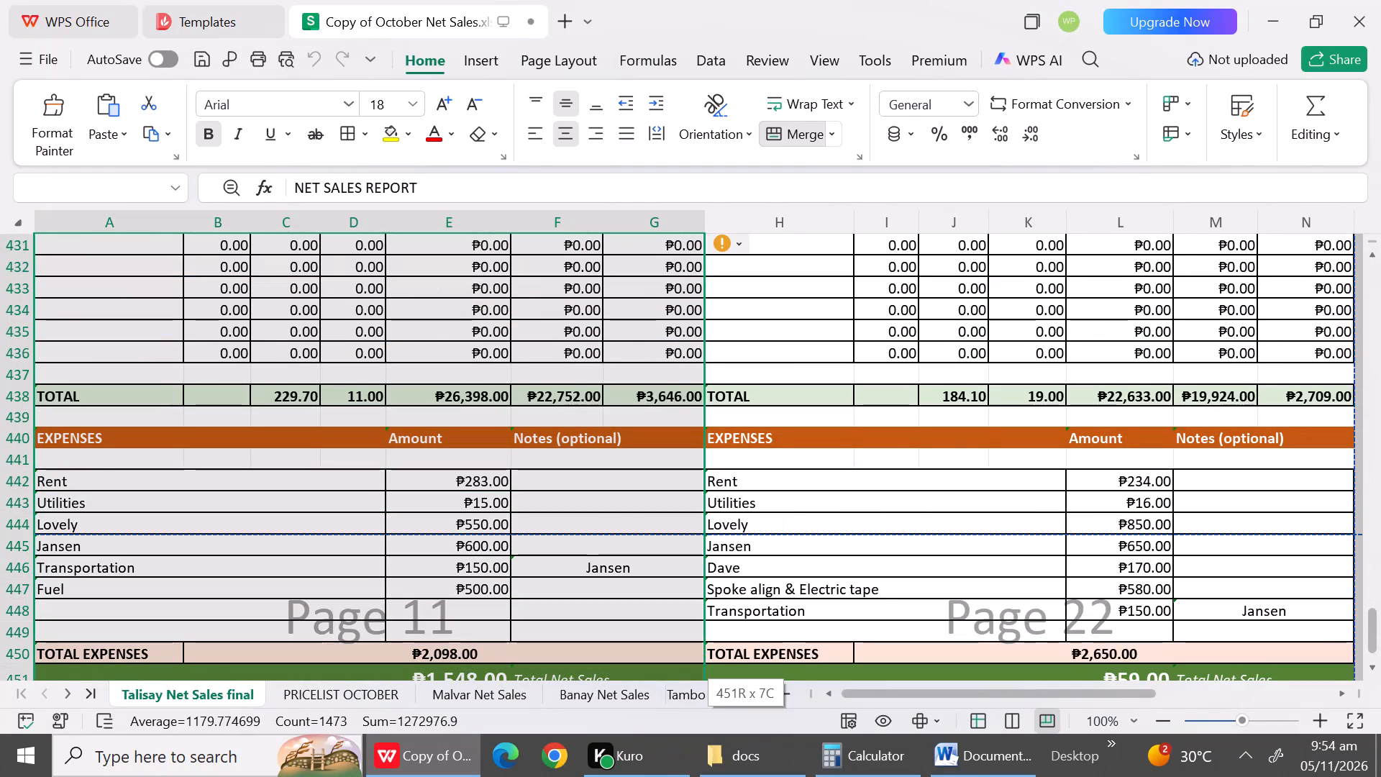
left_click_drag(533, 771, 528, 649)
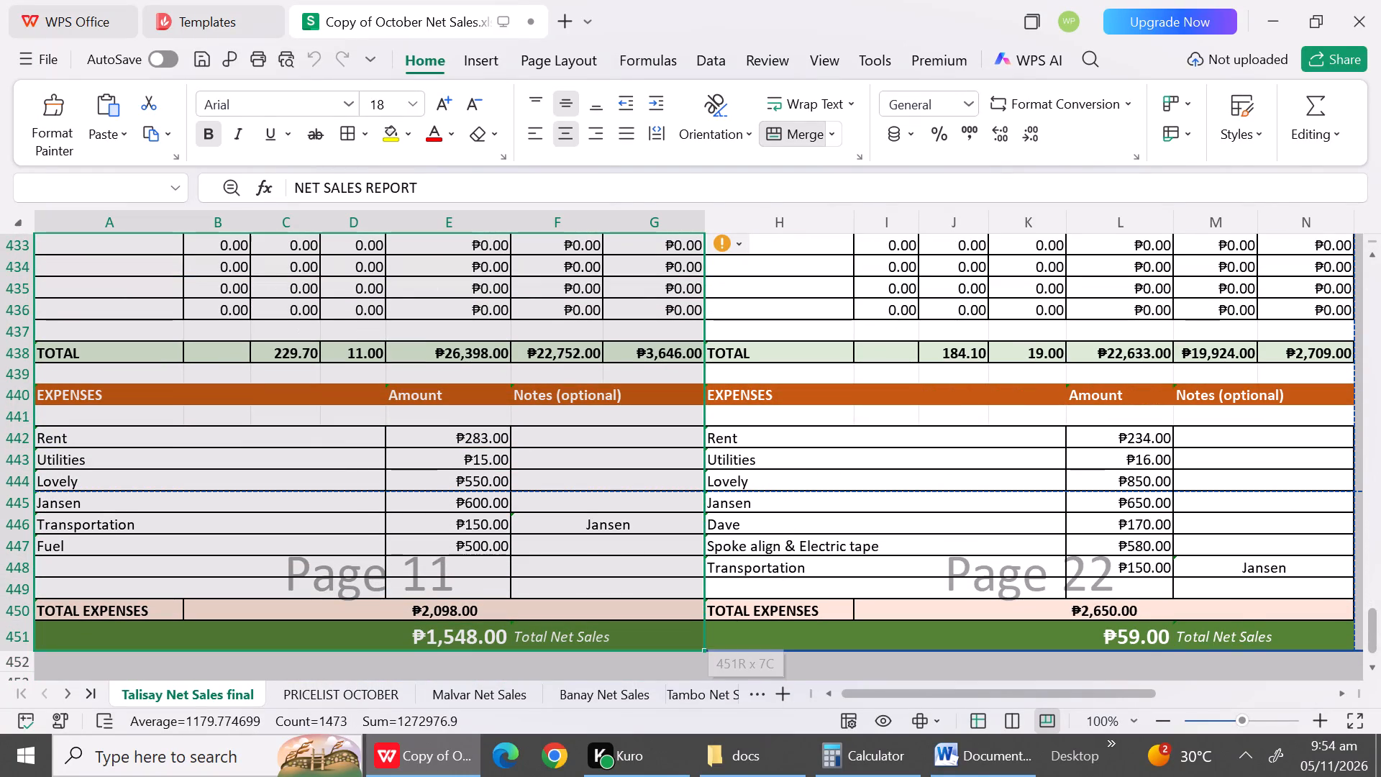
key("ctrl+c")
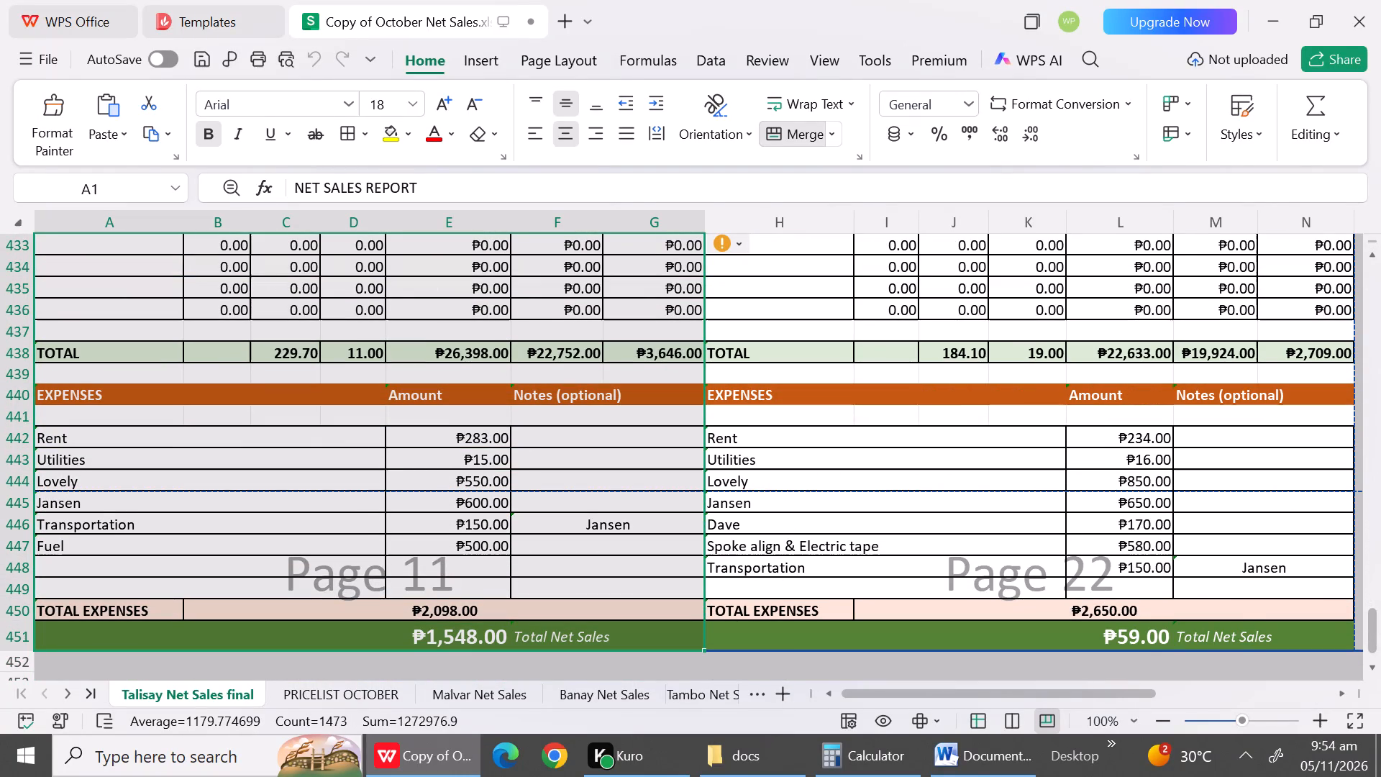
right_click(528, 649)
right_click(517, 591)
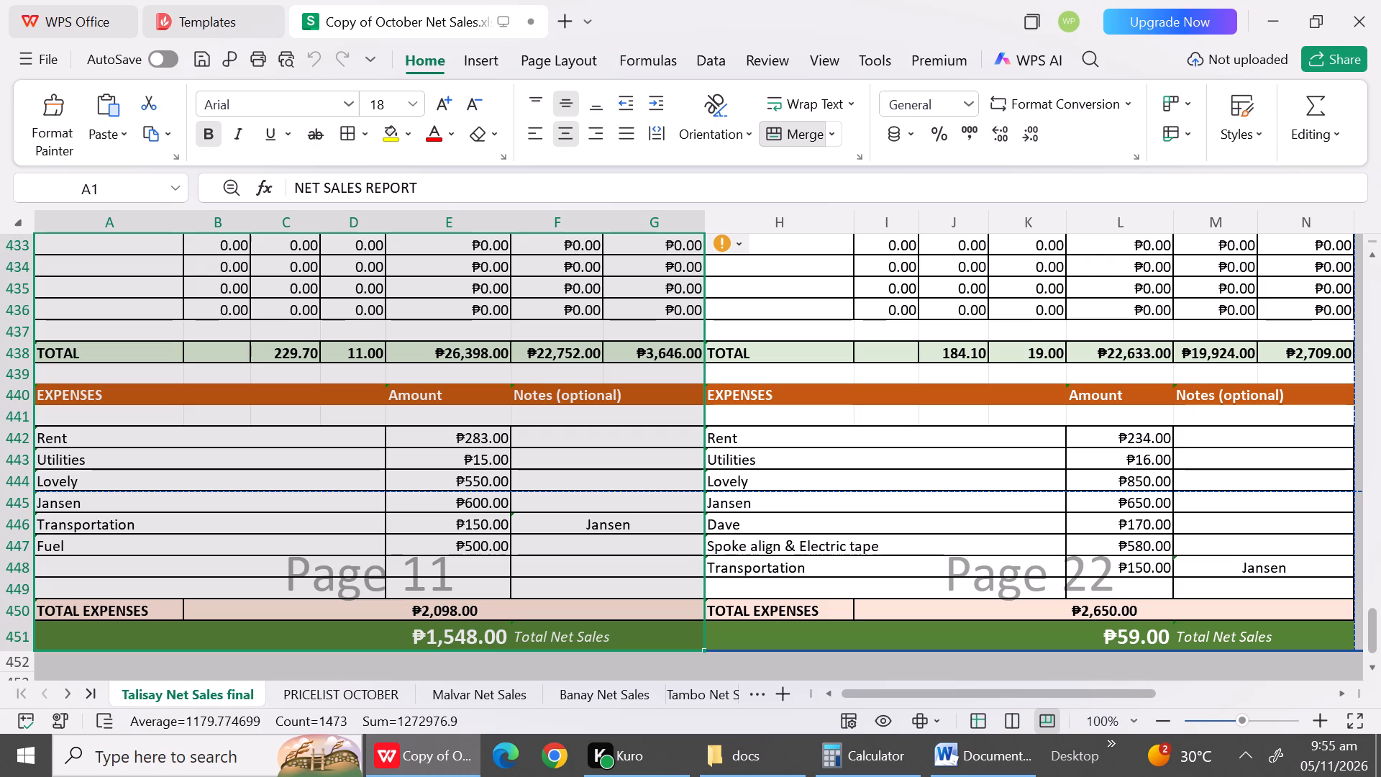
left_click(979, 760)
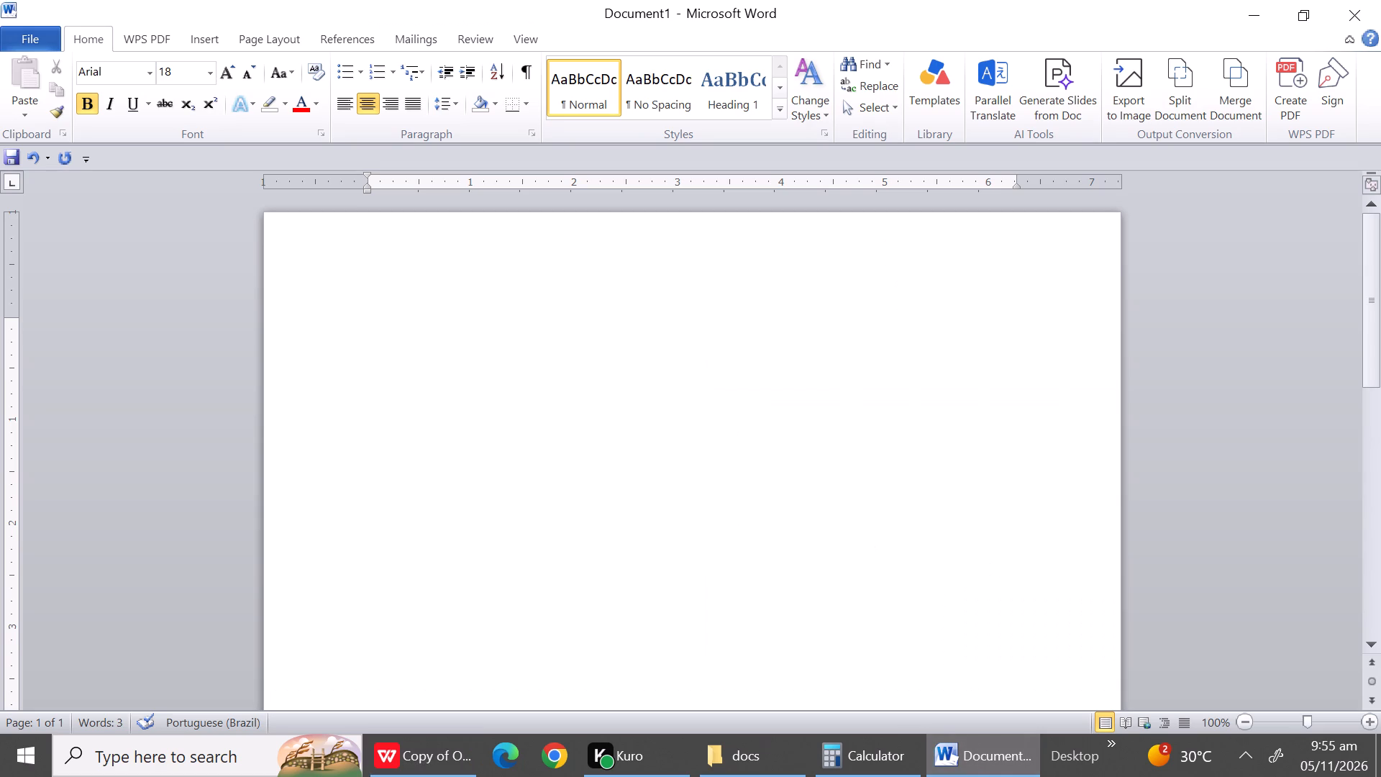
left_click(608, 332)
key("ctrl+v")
Return to the Copy of October Net Sales workbook, clear the large selection and save the workbook.
left_click(442, 758)
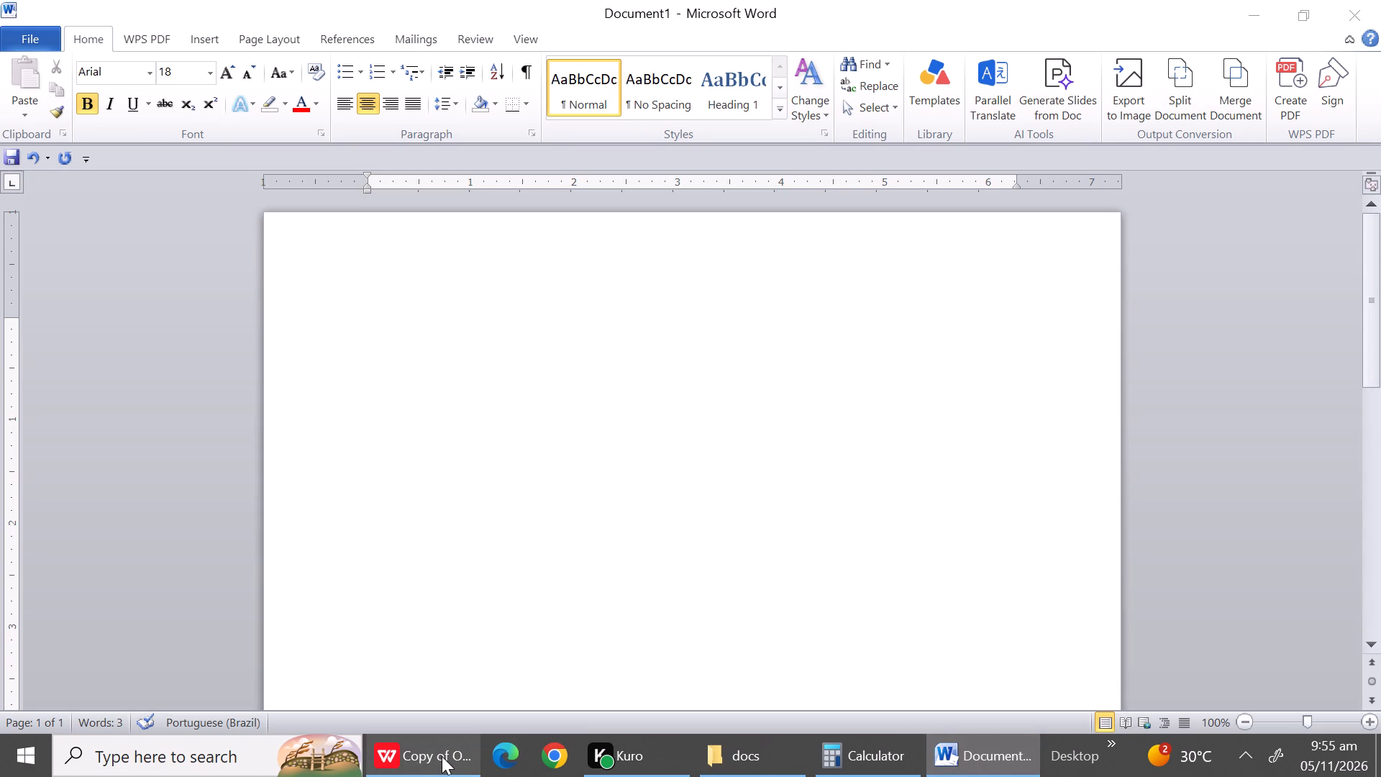
left_click(442, 756)
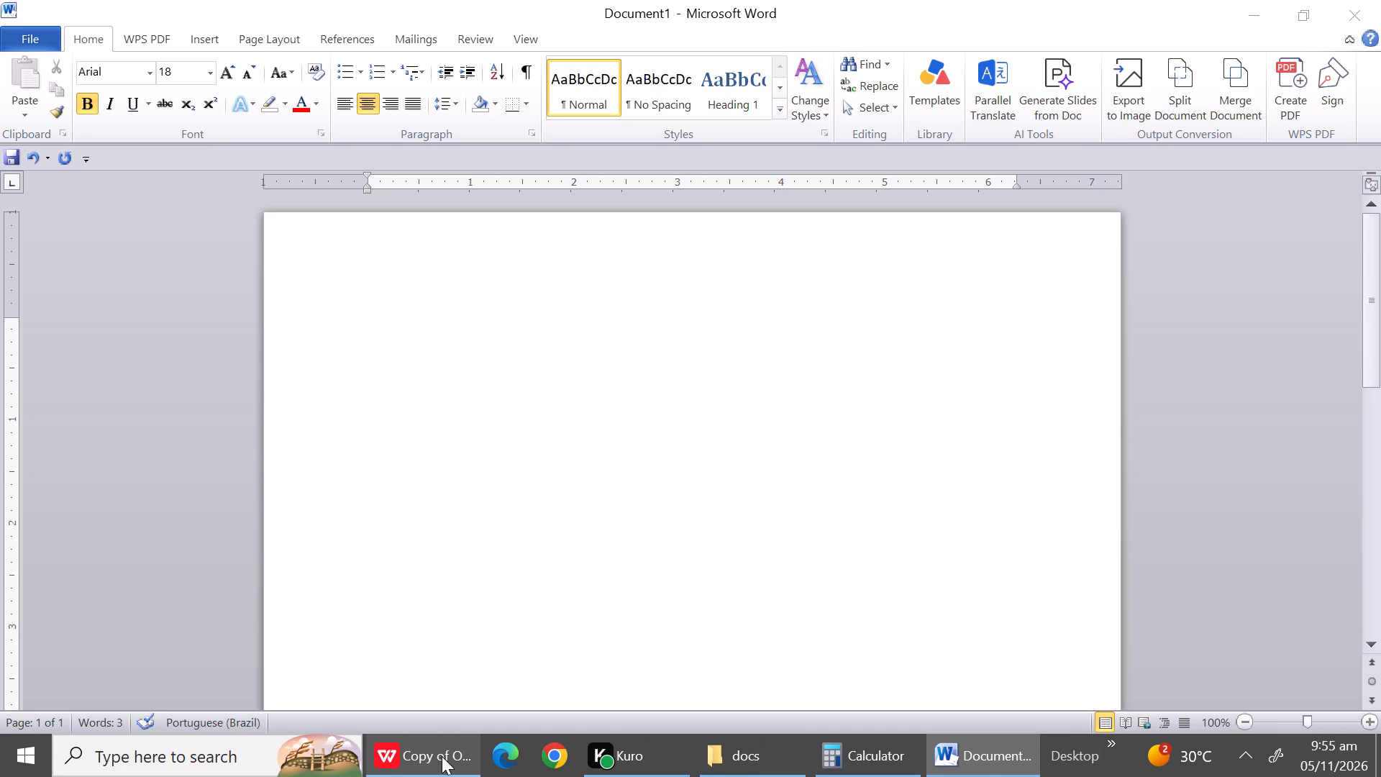
left_click(445, 749)
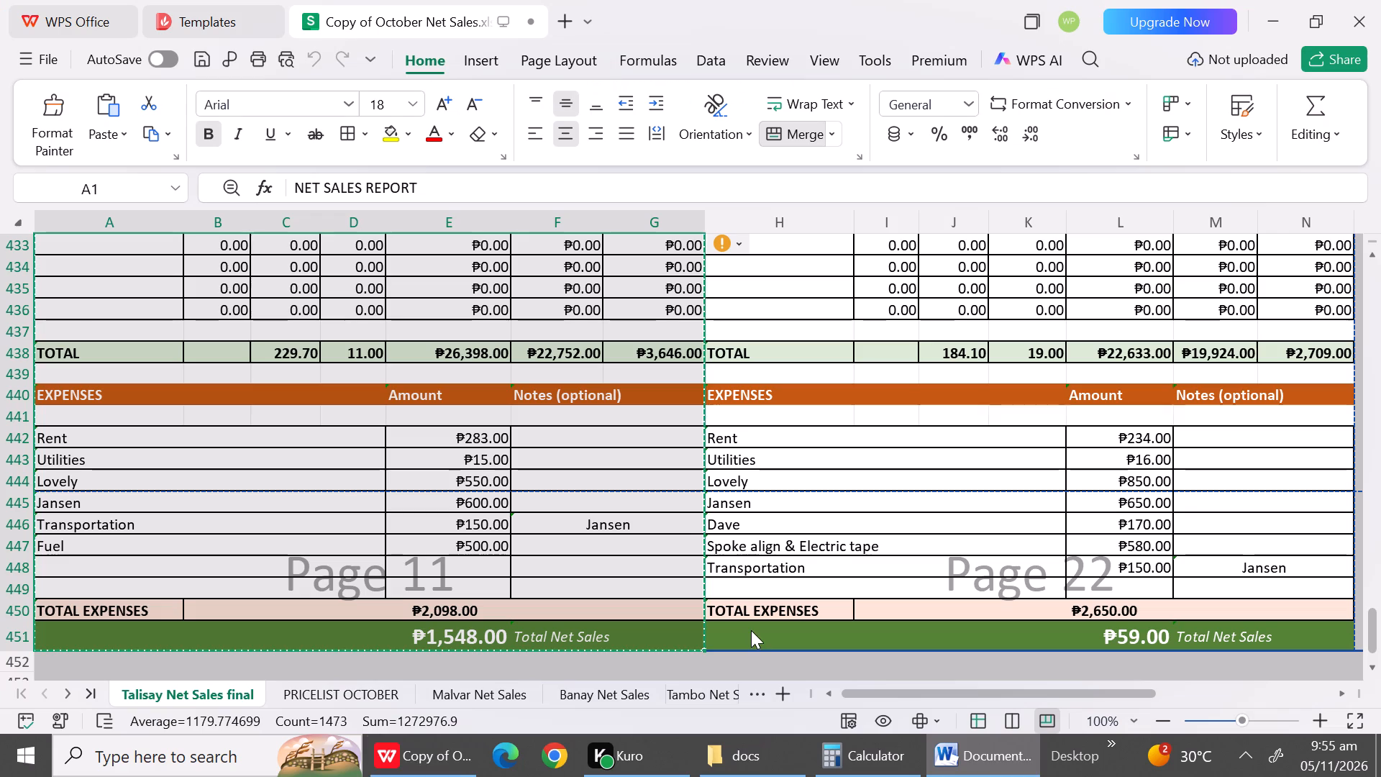
left_click(464, 409)
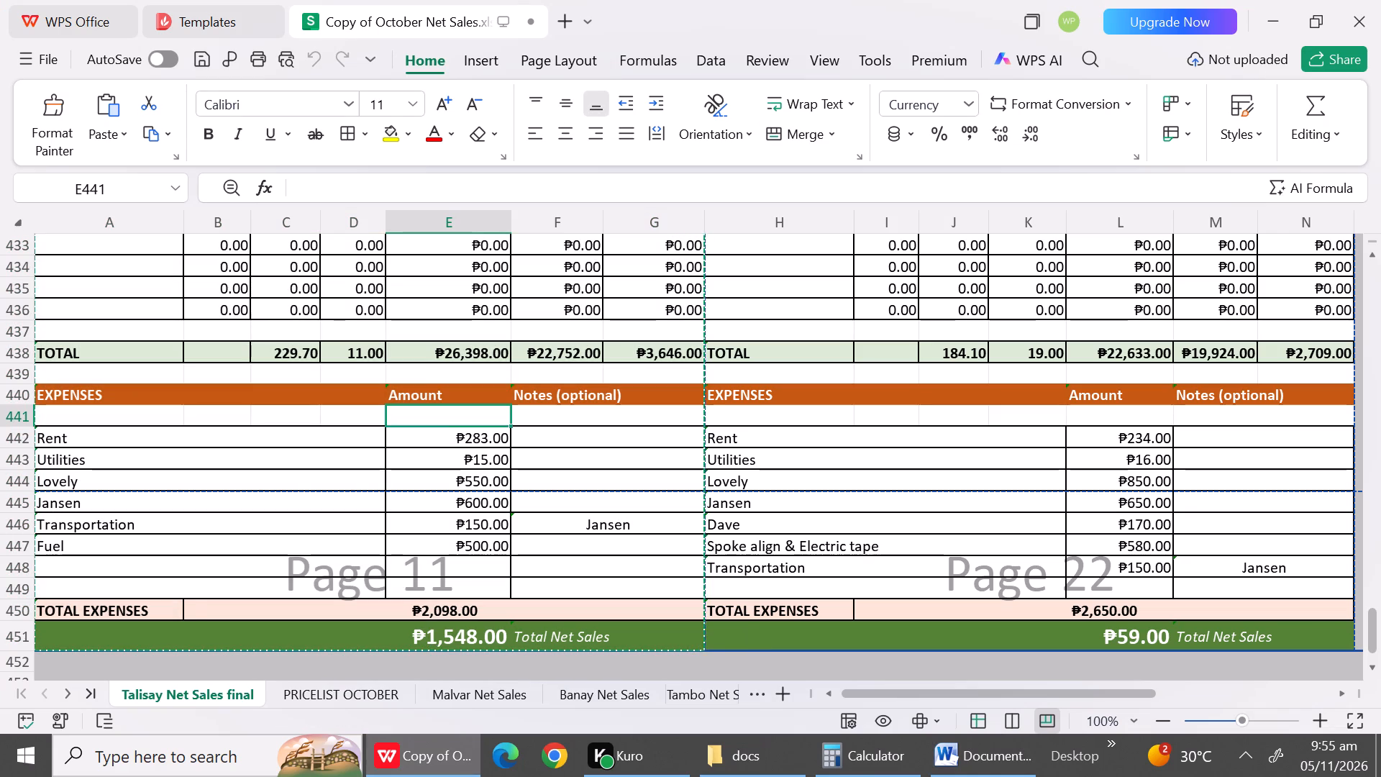
key("ctrl+s")
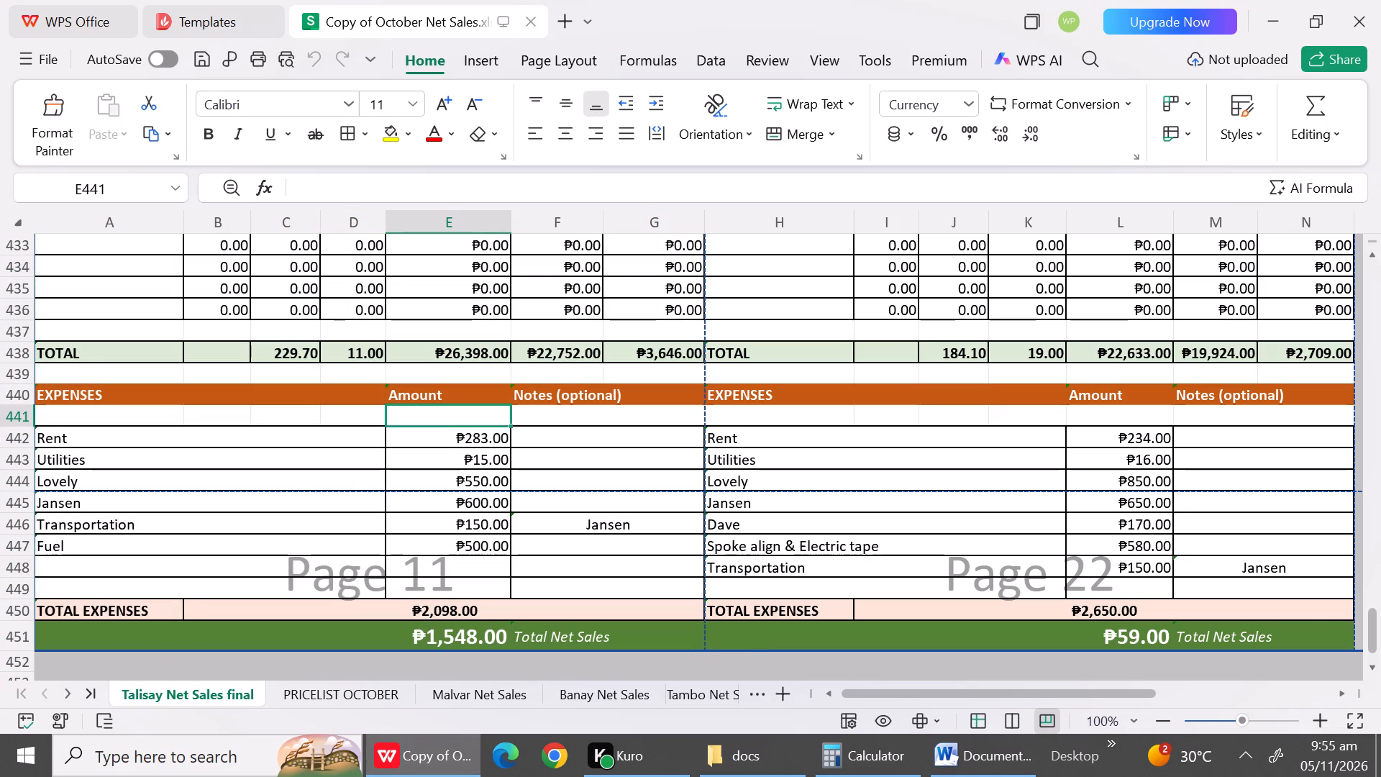
Copy A1 to G55 on the Talisay Net Sales final sheet, covering the October 1 and October 2, 2026 reports.
left_click_drag(1374, 628, 1334, 67)
left_click_drag(80, 243, 522, 769)
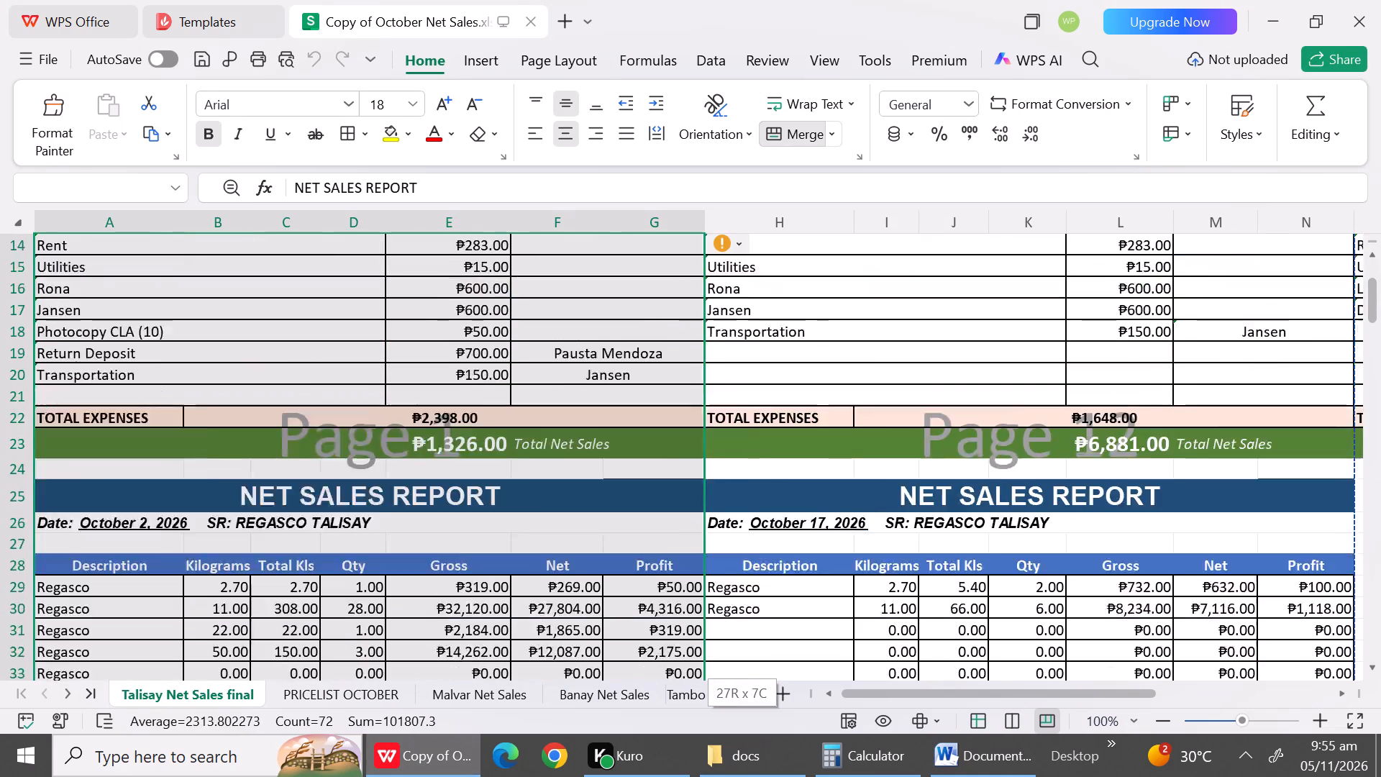
left_click_drag(522, 769, 465, 447)
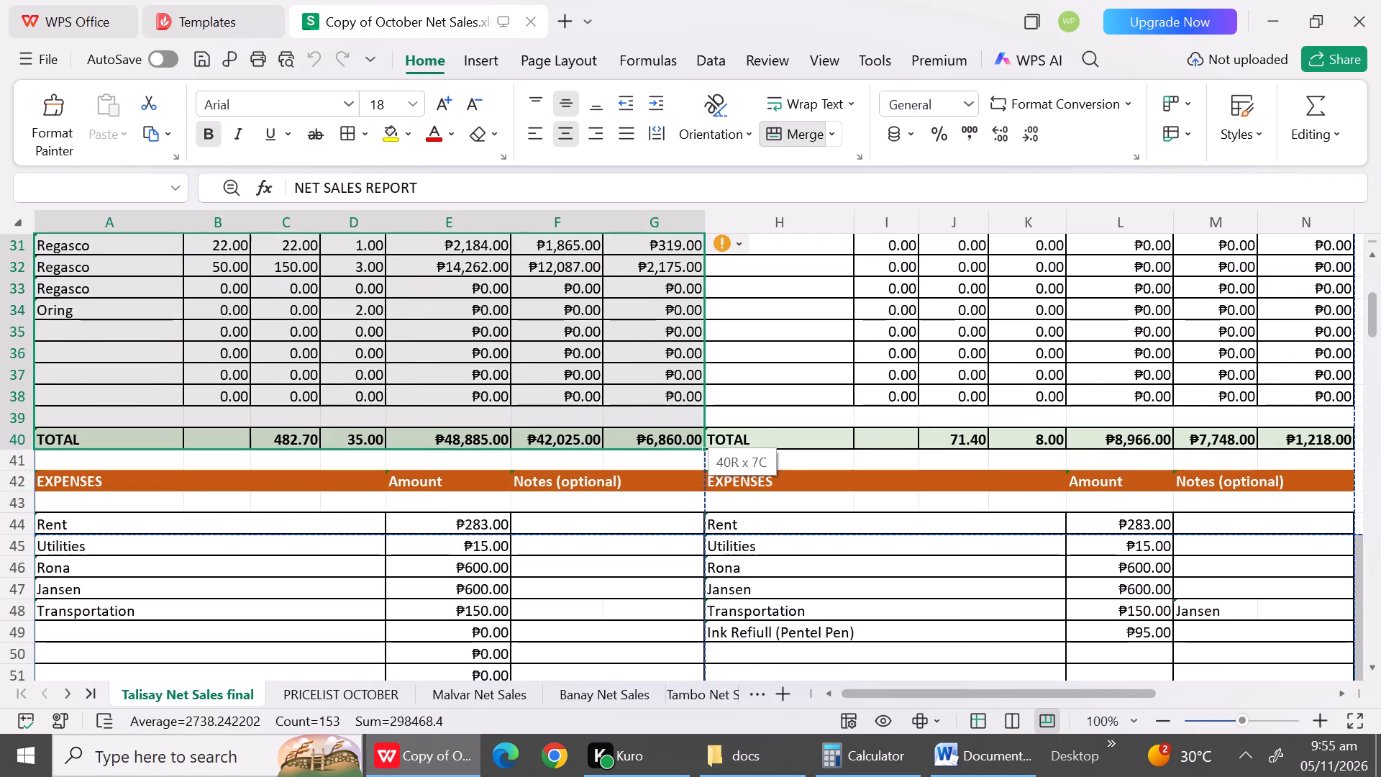
left_click_drag(465, 447, 455, 589)
key("ctrl+c")
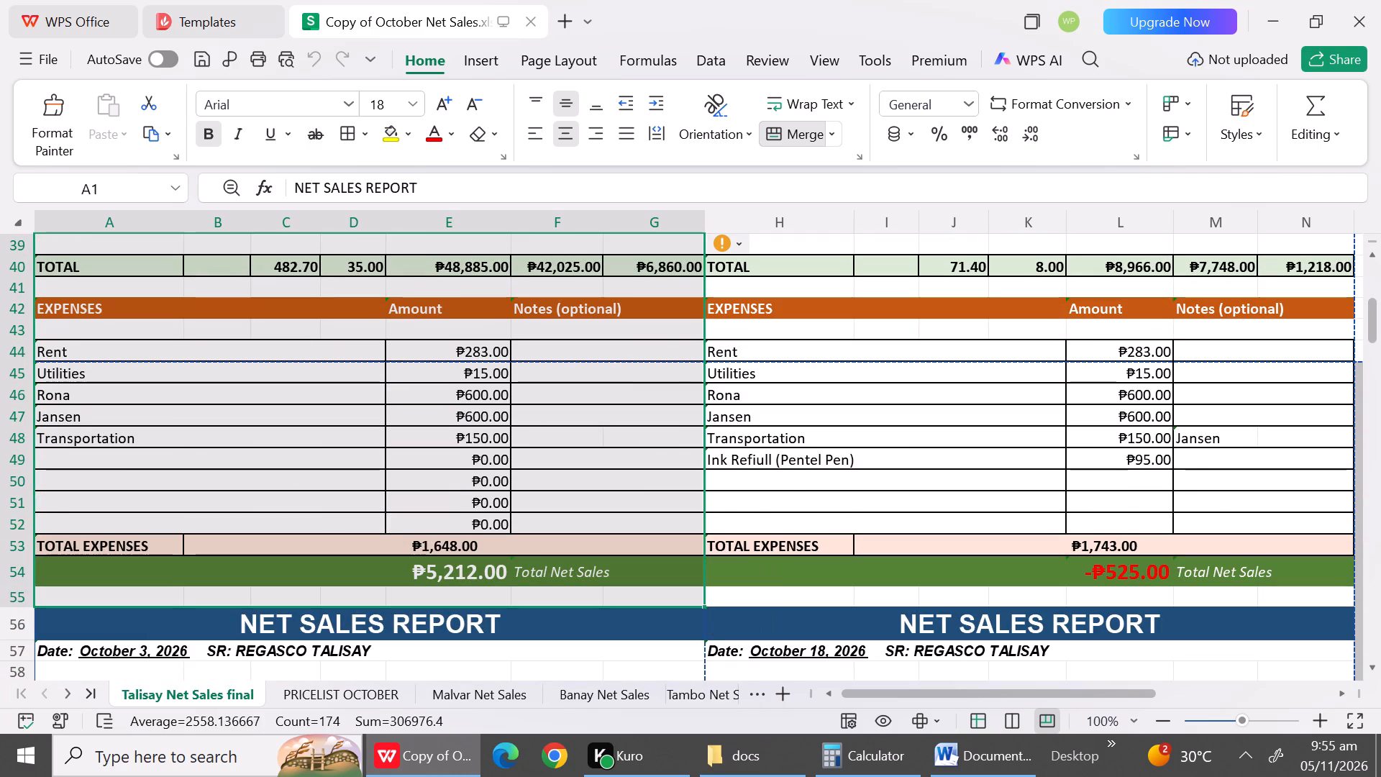
Switch to the Word document and paste the copied October 1 and October 2, 2026 reports at the start of the page.
left_click(993, 765)
key("ctrl+v")
triple_click(625, 304)
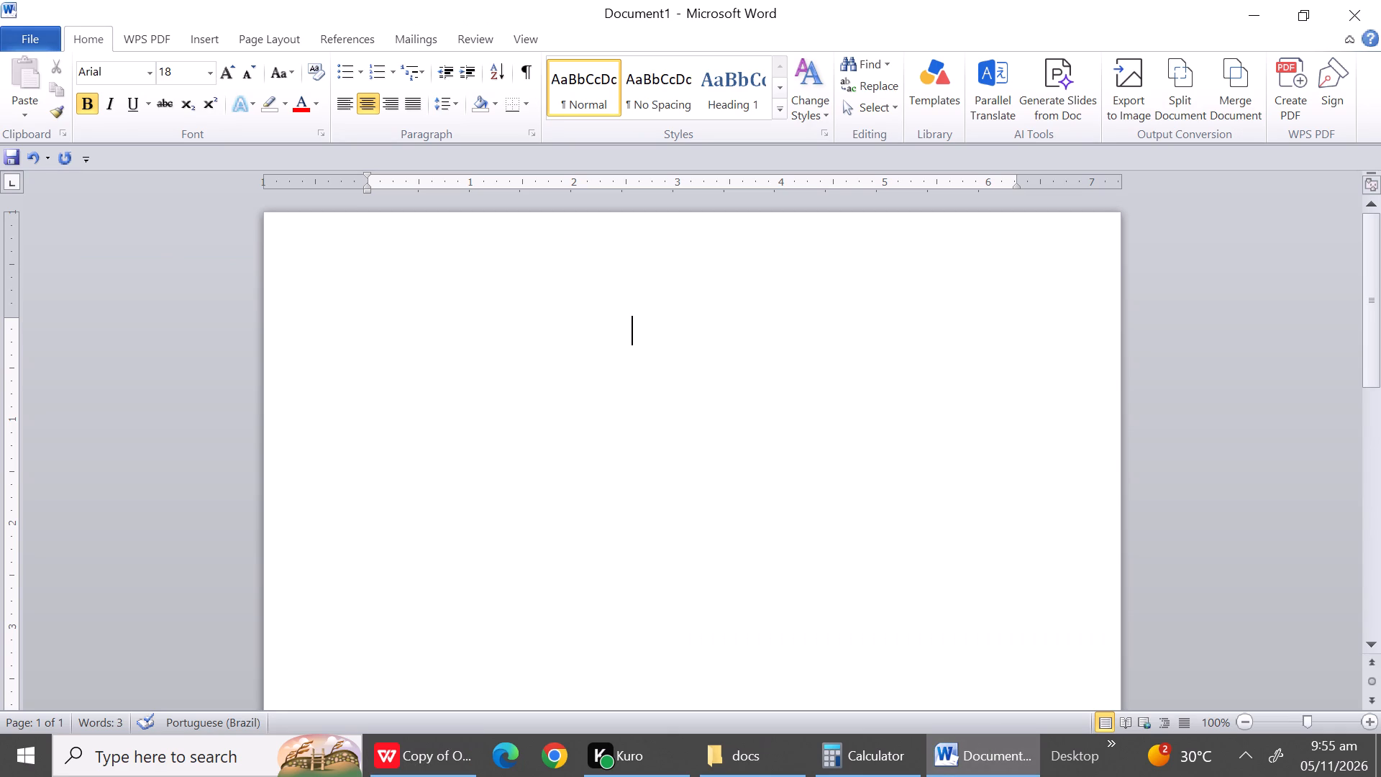
left_click(625, 304)
left_click(629, 348)
left_click(629, 348)
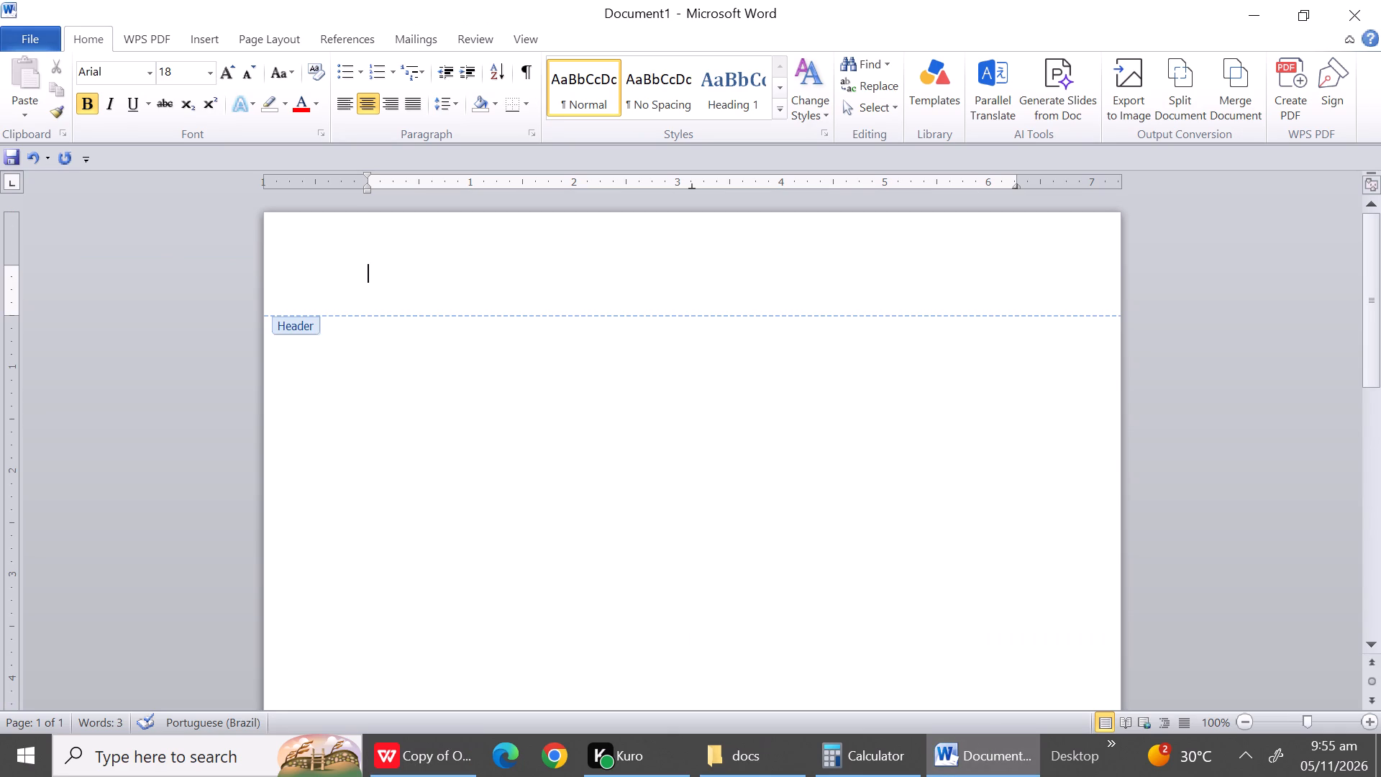
left_click_drag(412, 351, 797, 276)
left_click(727, 394)
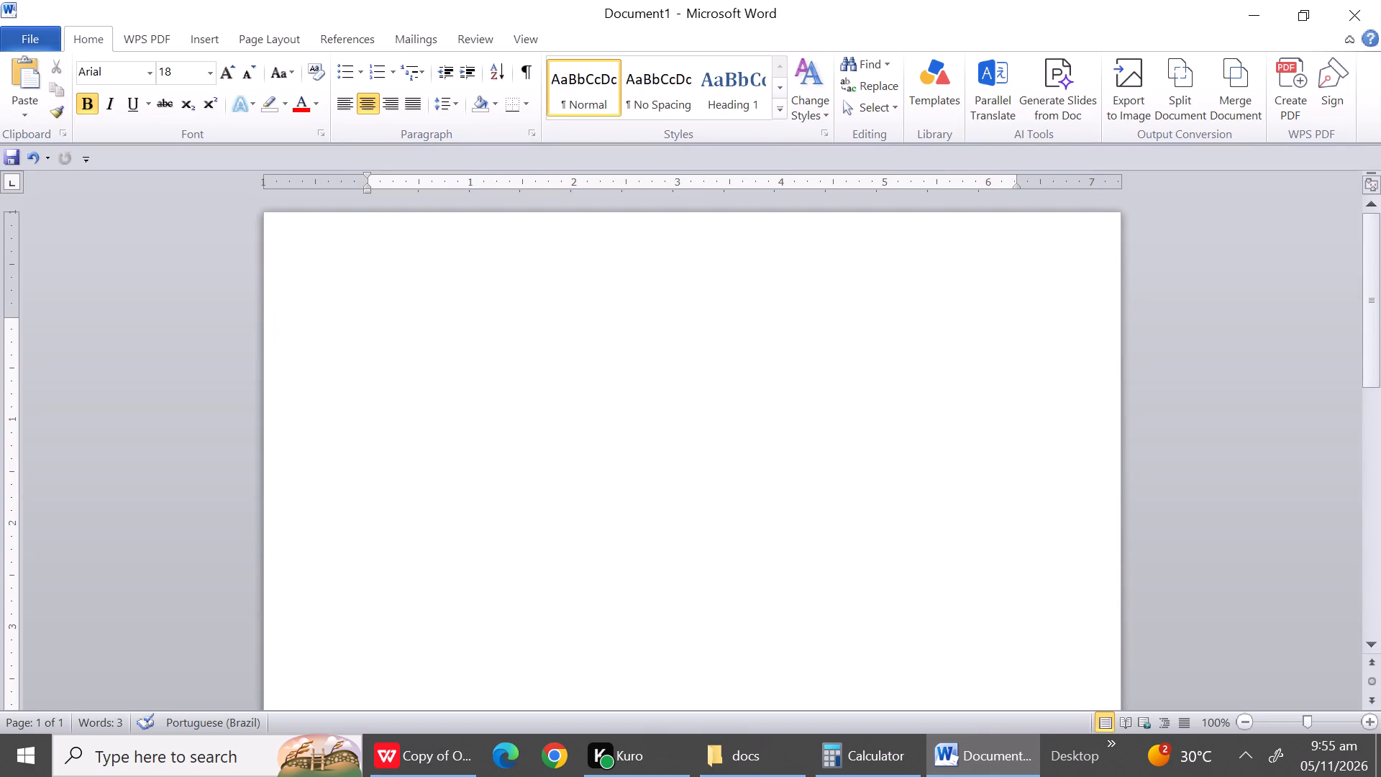
left_click(644, 348)
key("ctrl+v")
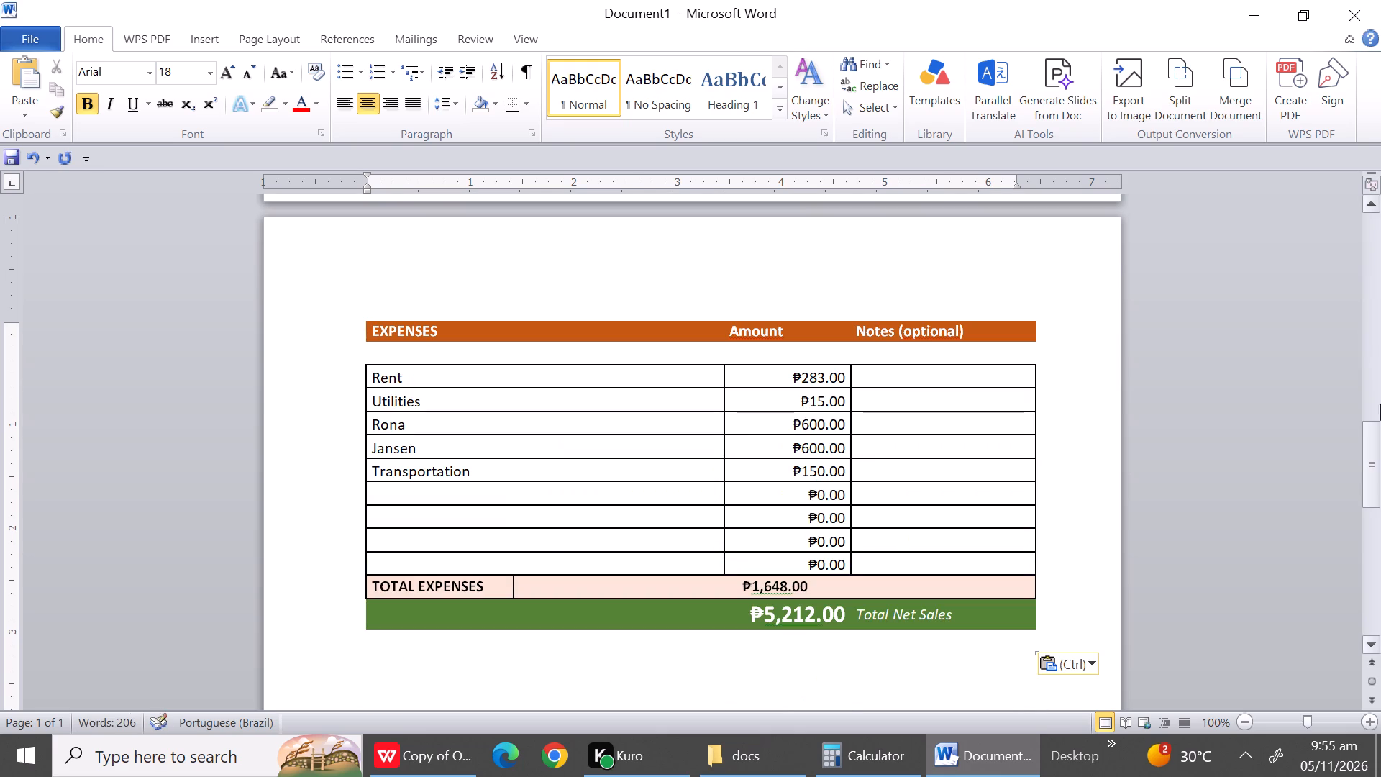
Copy A56 to G450 on the Talisay Net Sales final sheet and paste it below the October 2 report in the Word document.
left_click_drag(1367, 454, 1374, 437)
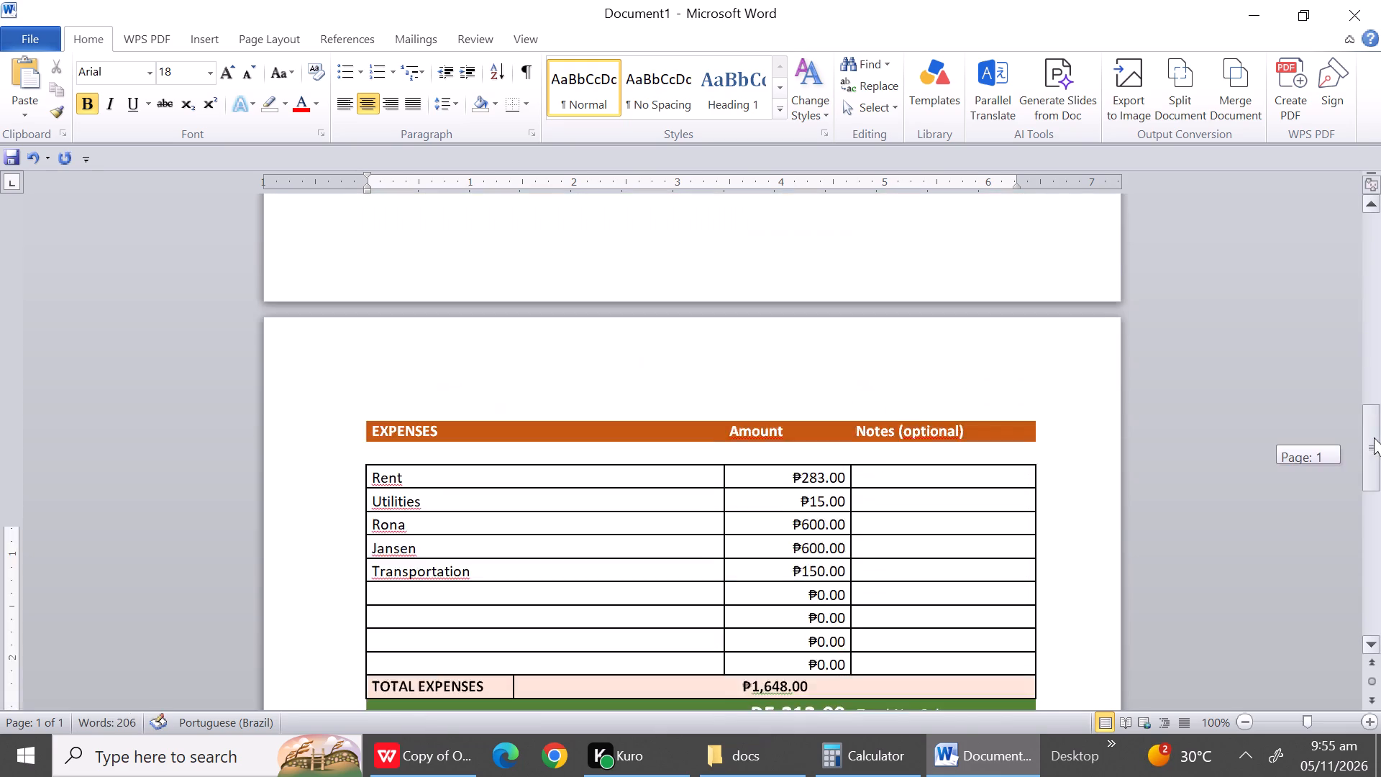
left_click_drag(1374, 437, 1369, 503)
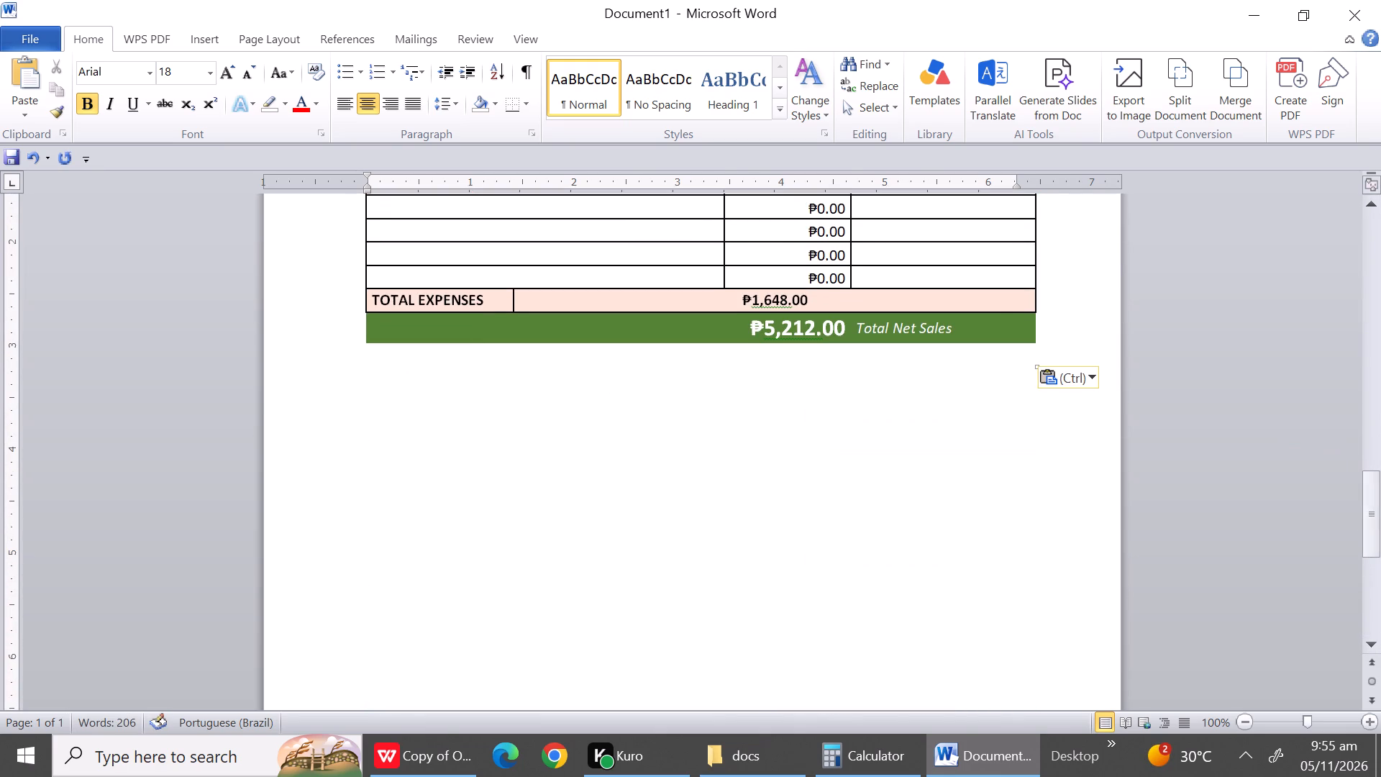
left_click(421, 776)
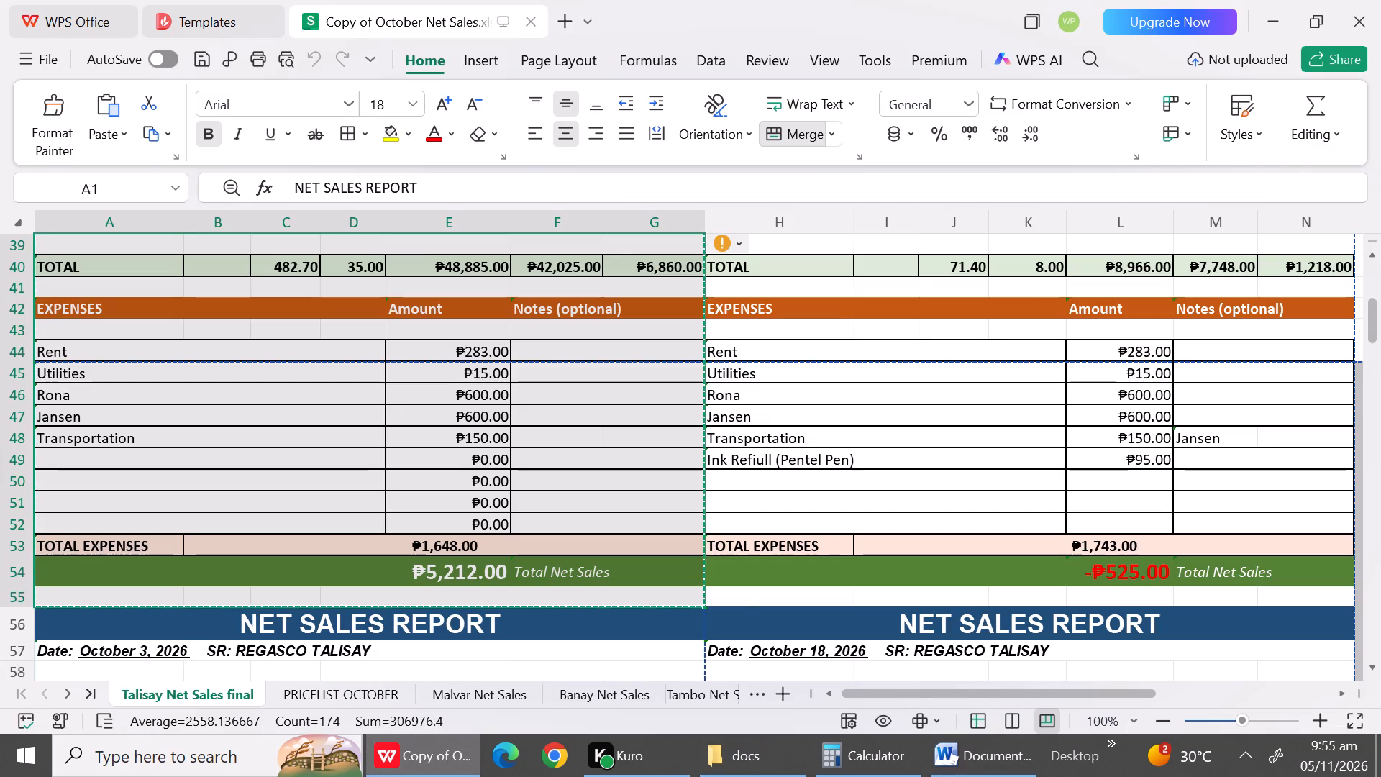
left_click(140, 617)
left_click_drag(102, 627, 505, 776)
key("ctrl+c")
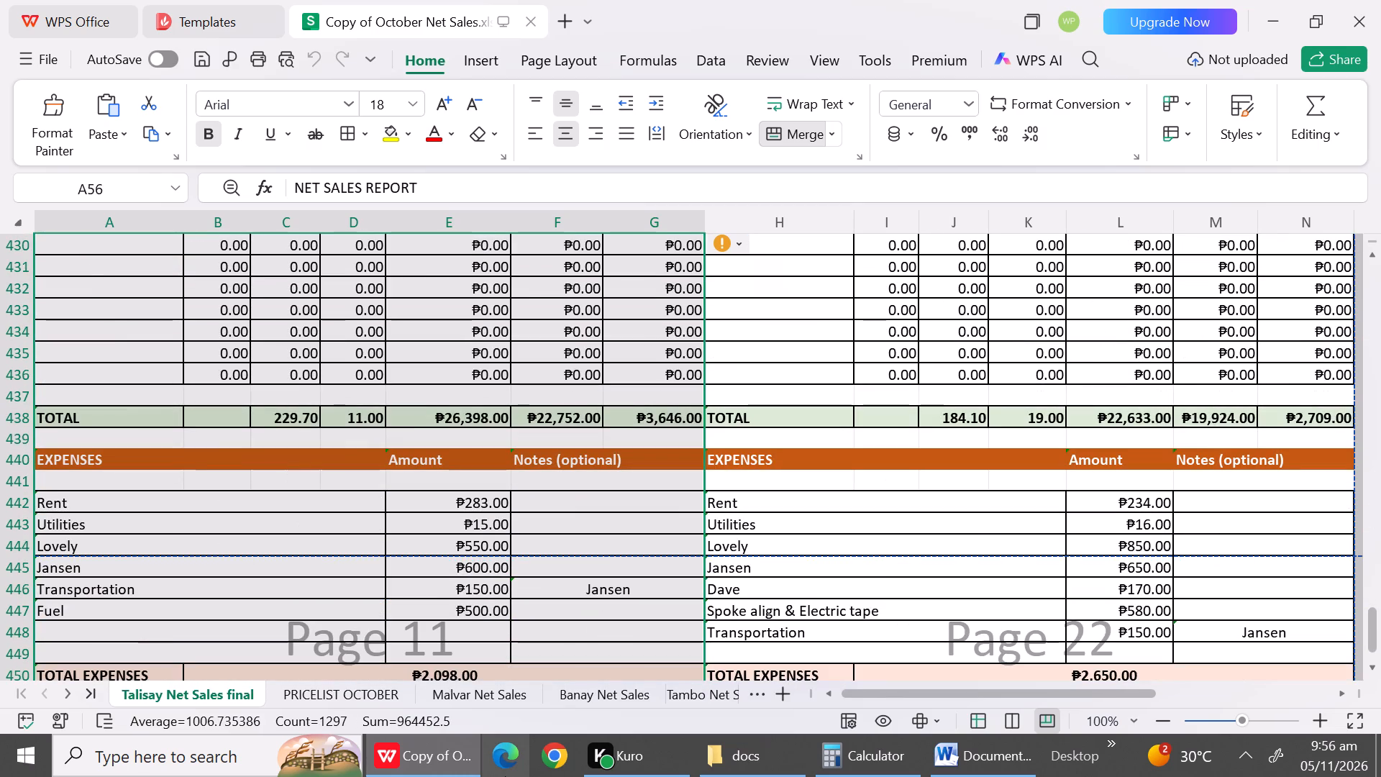
left_click(1011, 776)
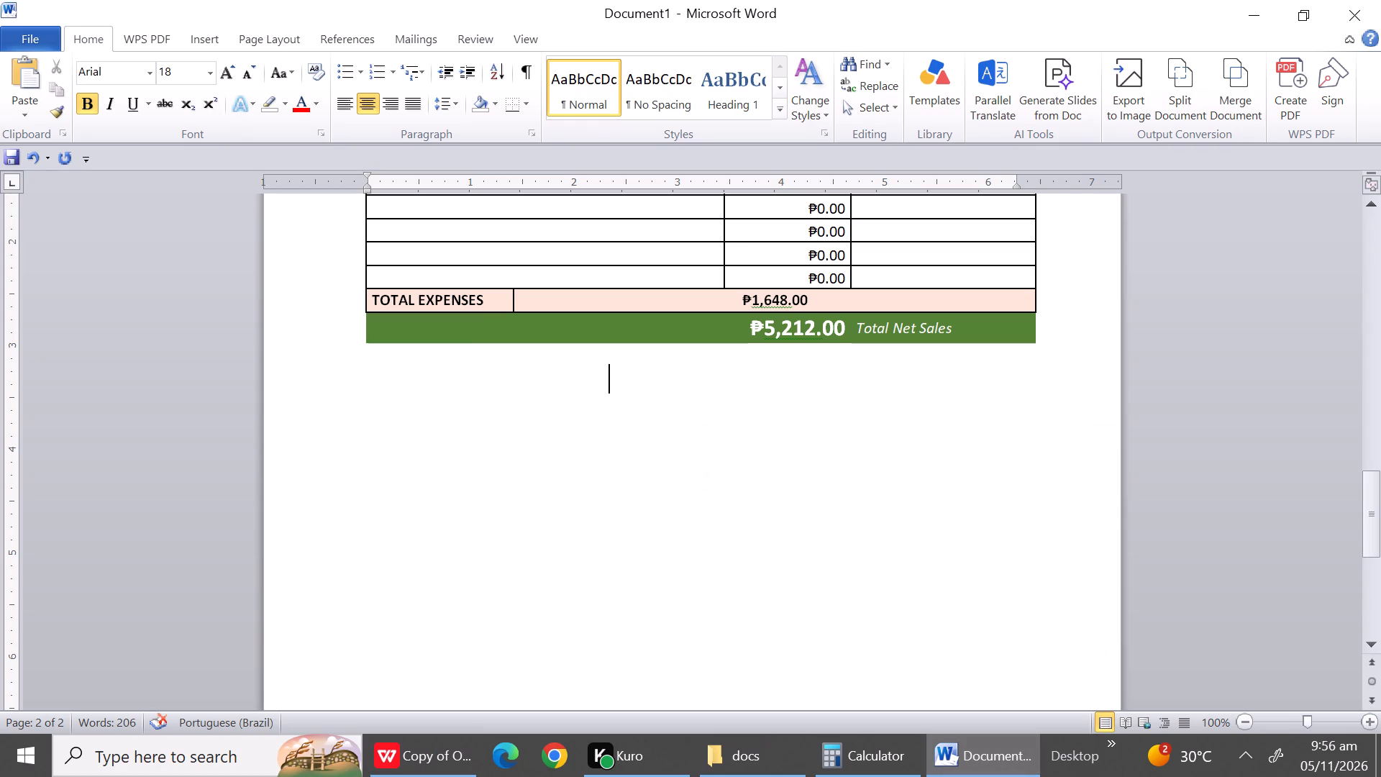
key("ctrl+v")
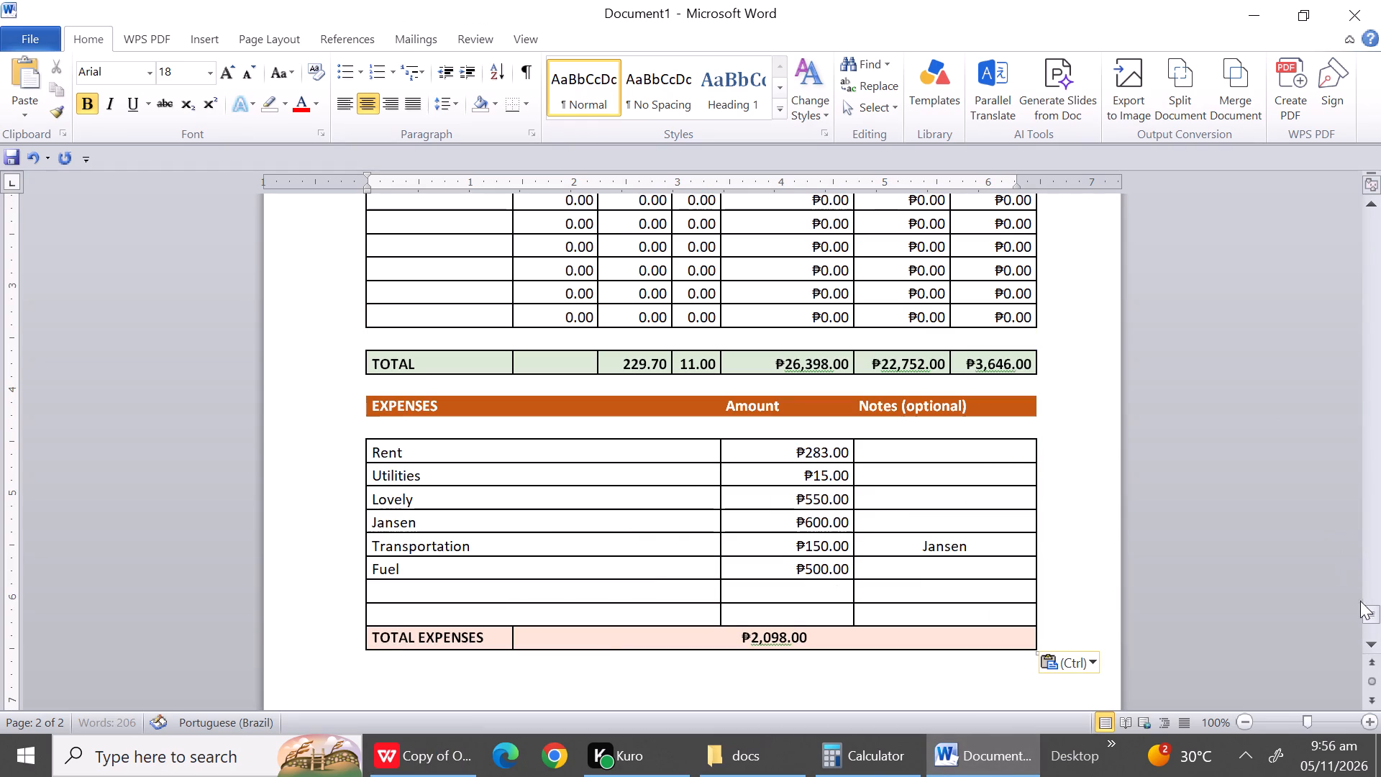
Delete the entire blank row between the date line and the Description header row in the October 1, 2026 report.
left_click_drag(1367, 607, 1354, 178)
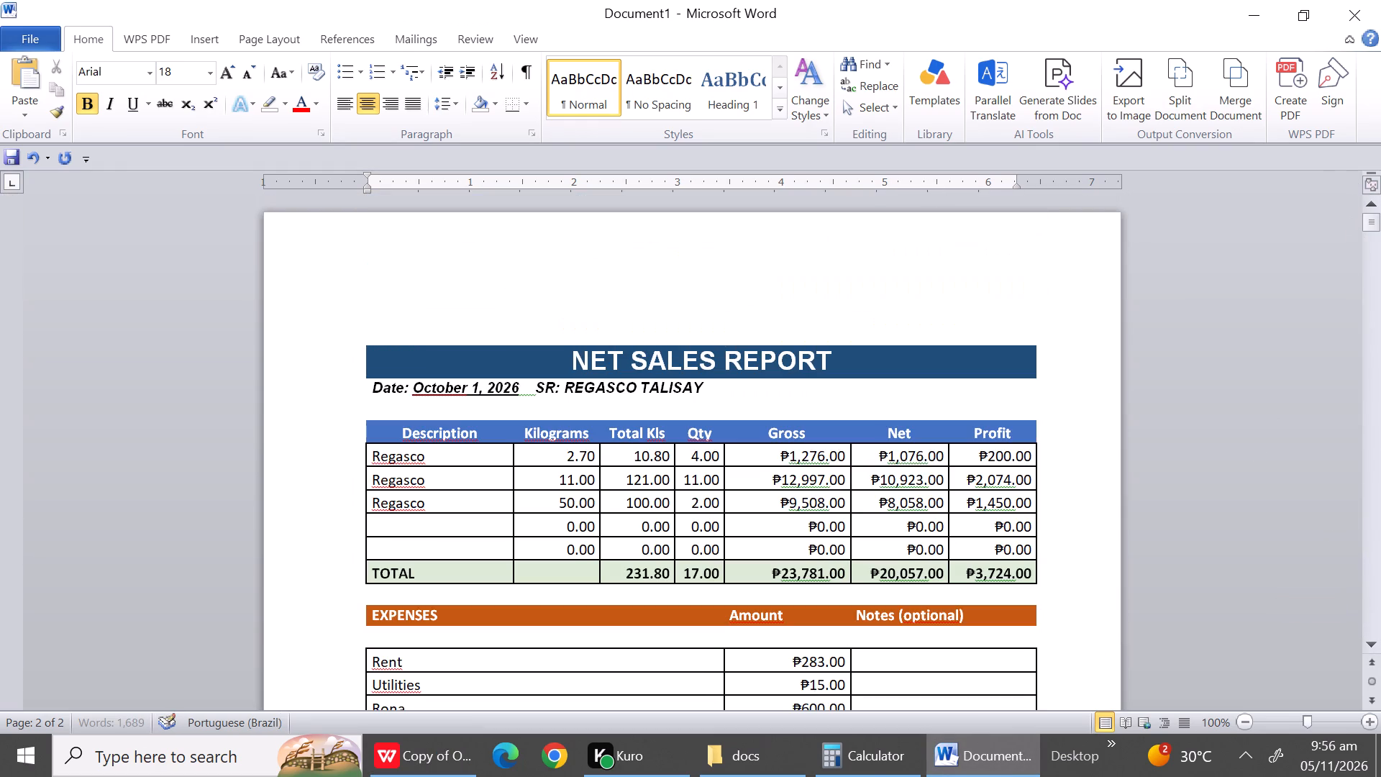
left_click(424, 412)
right_click(424, 412)
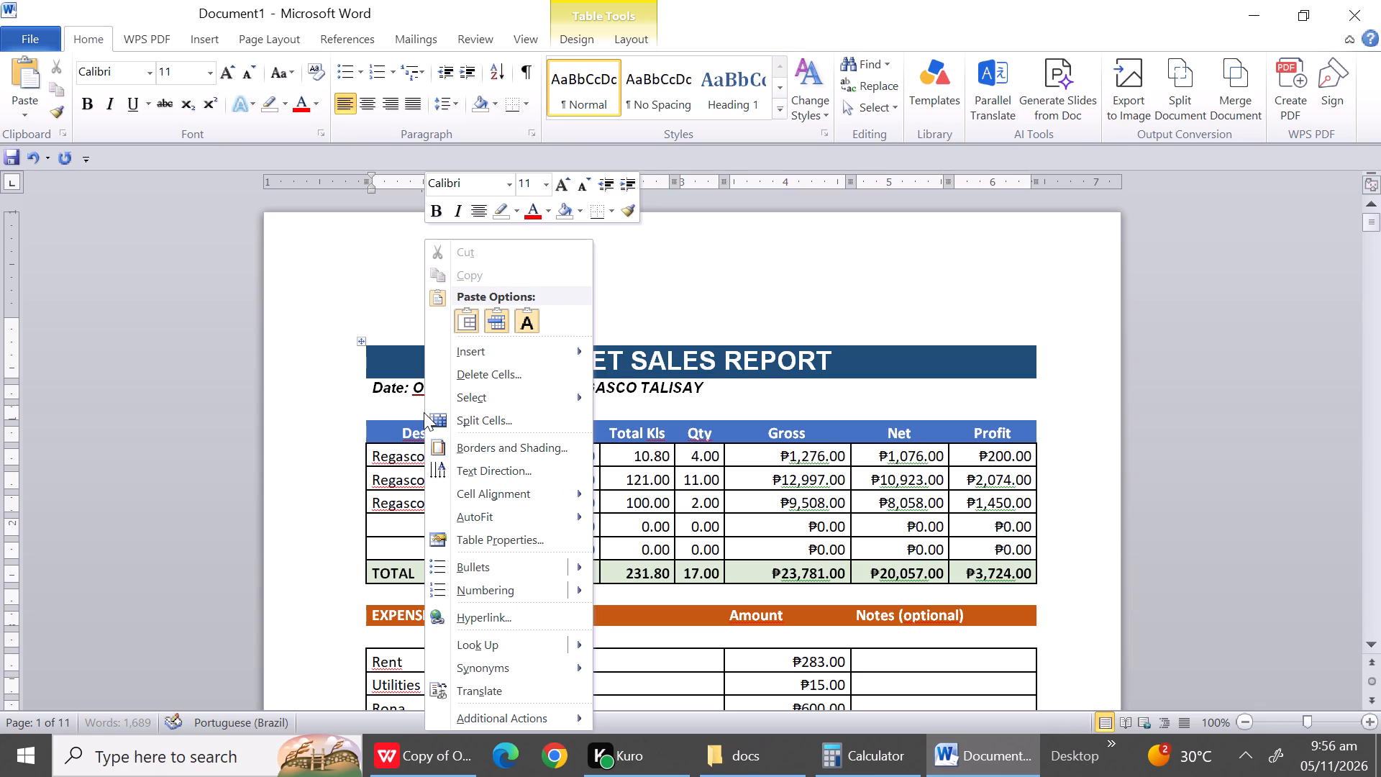
left_click(506, 375)
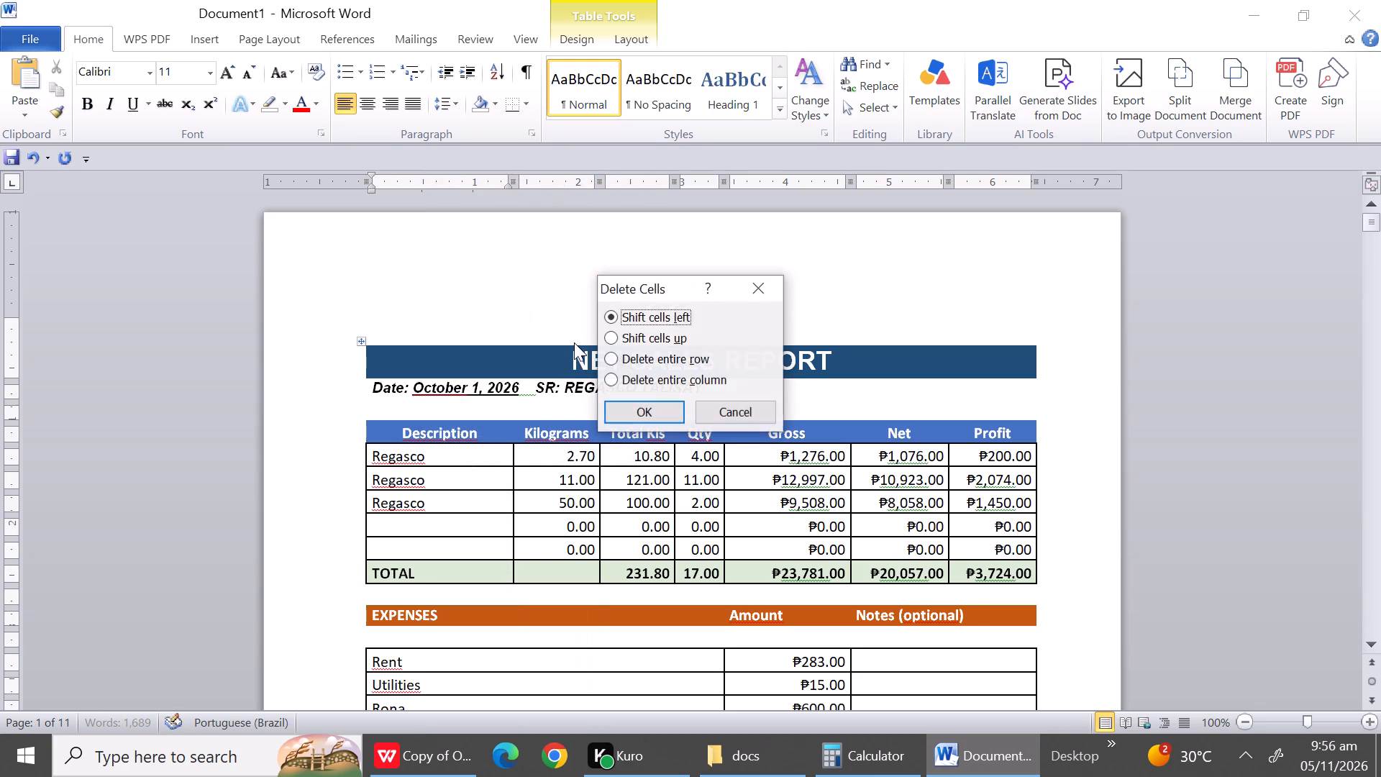
left_click(627, 350)
left_click(627, 352)
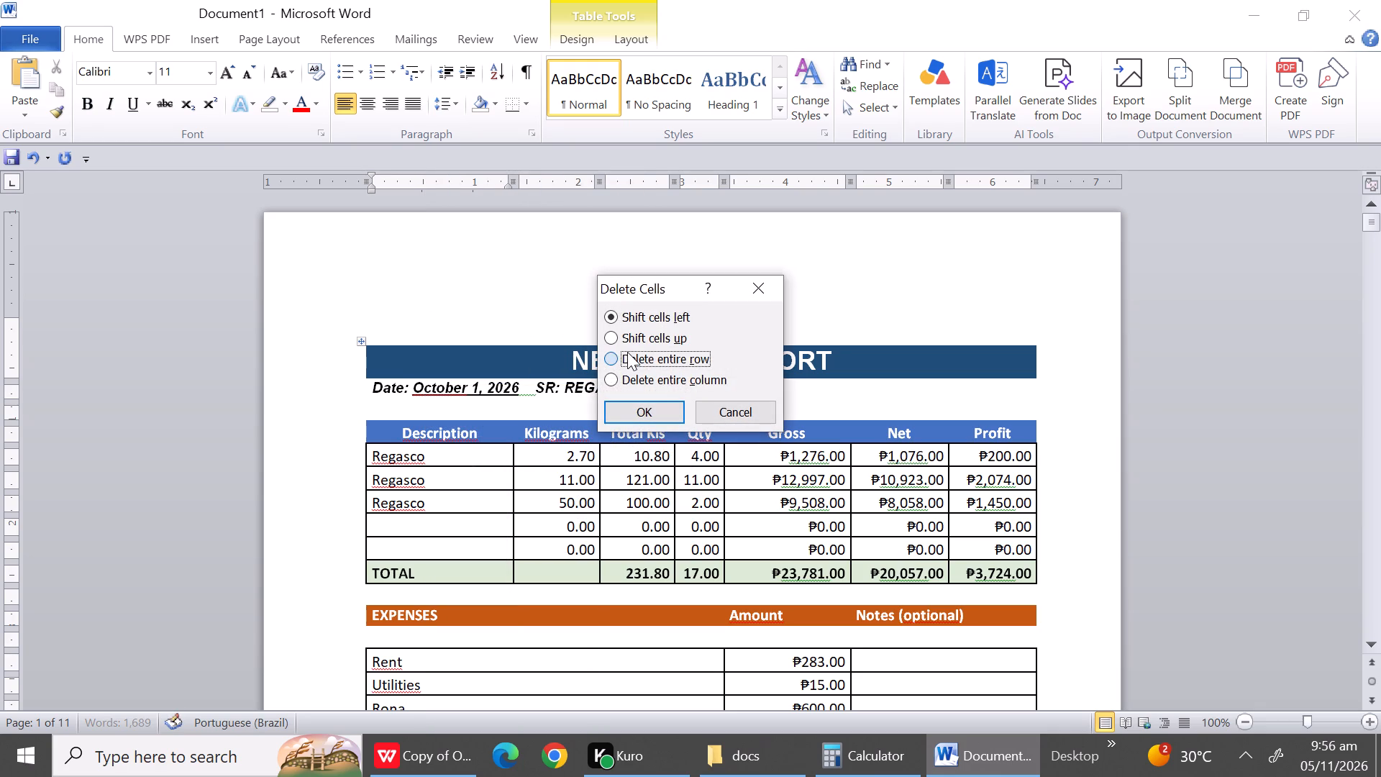
left_click(637, 410)
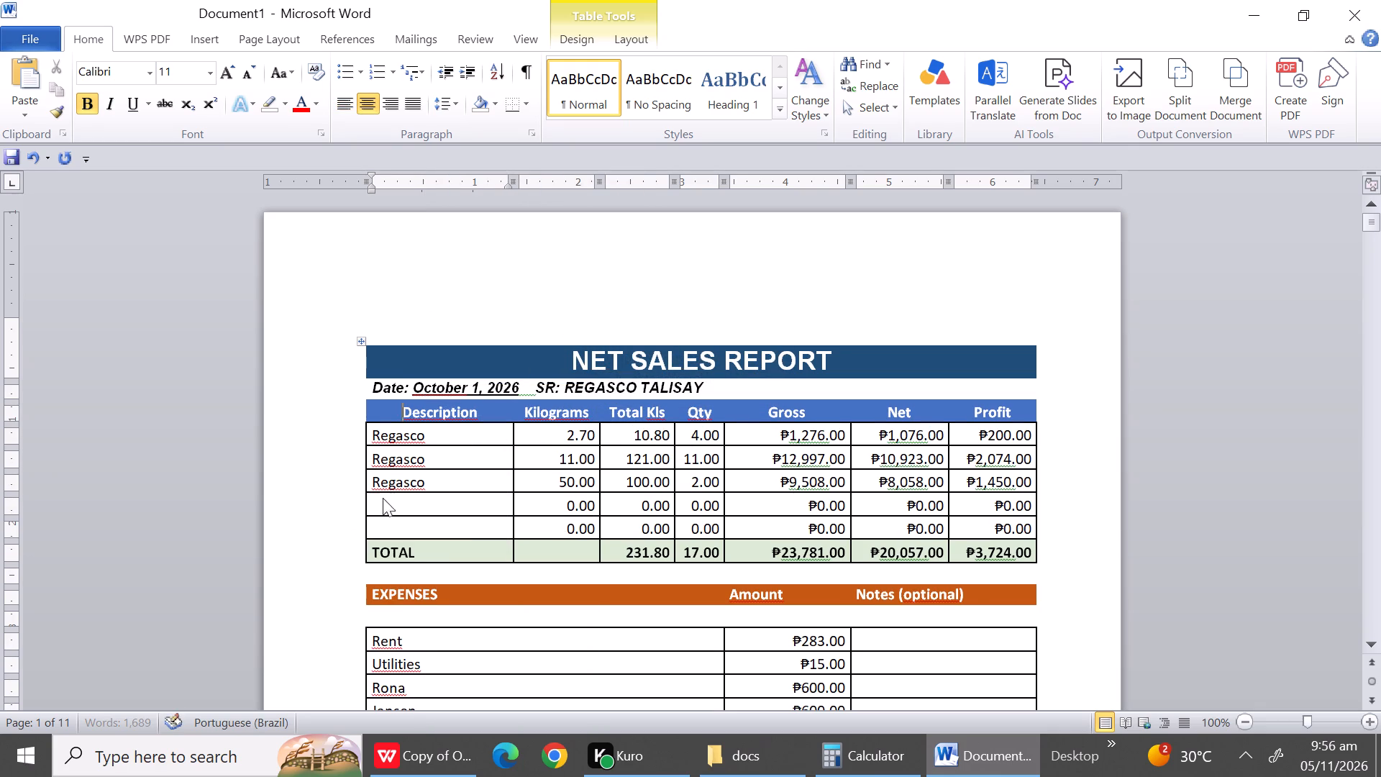
Delete the two entire zero-value rows without a description above TOTAL in the October 1 sales table.
left_click_drag(386, 498, 387, 523)
right_click(387, 523)
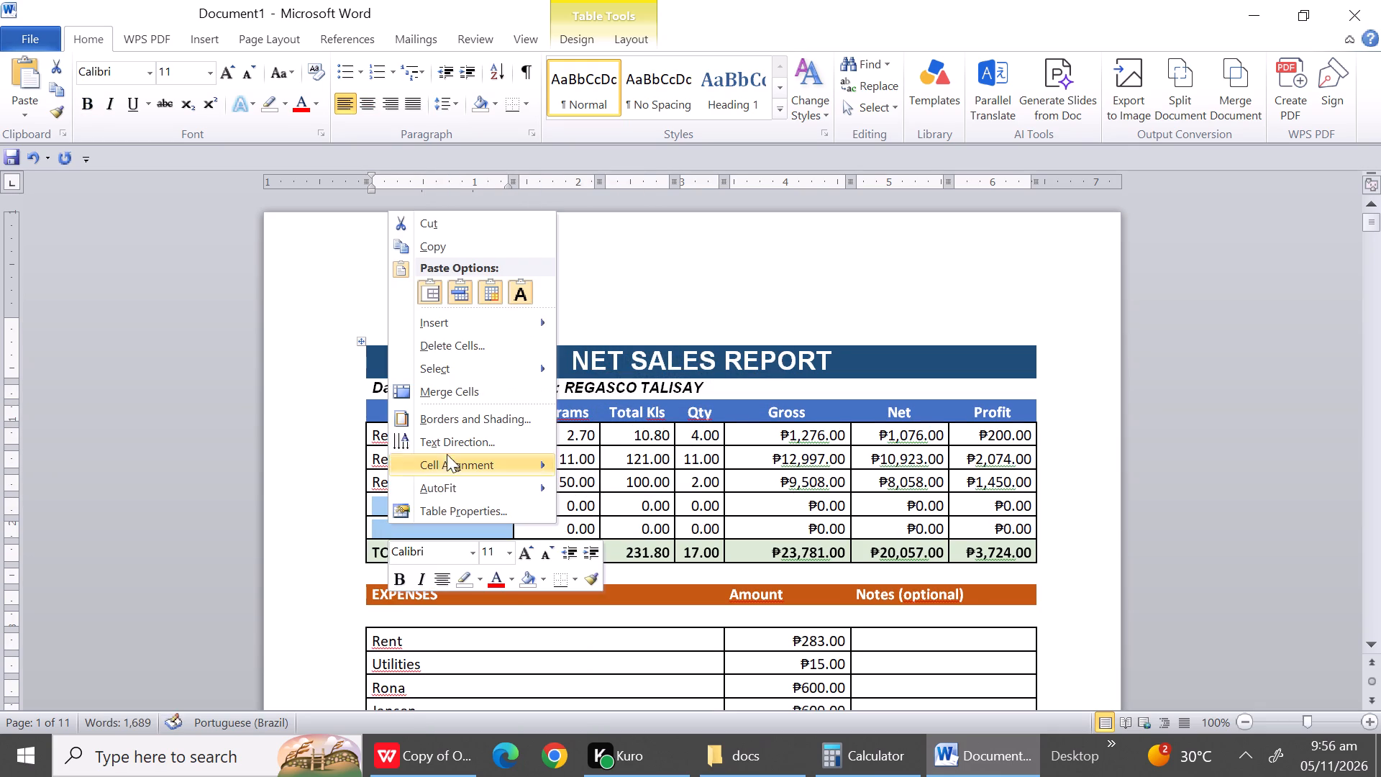
left_click(440, 351)
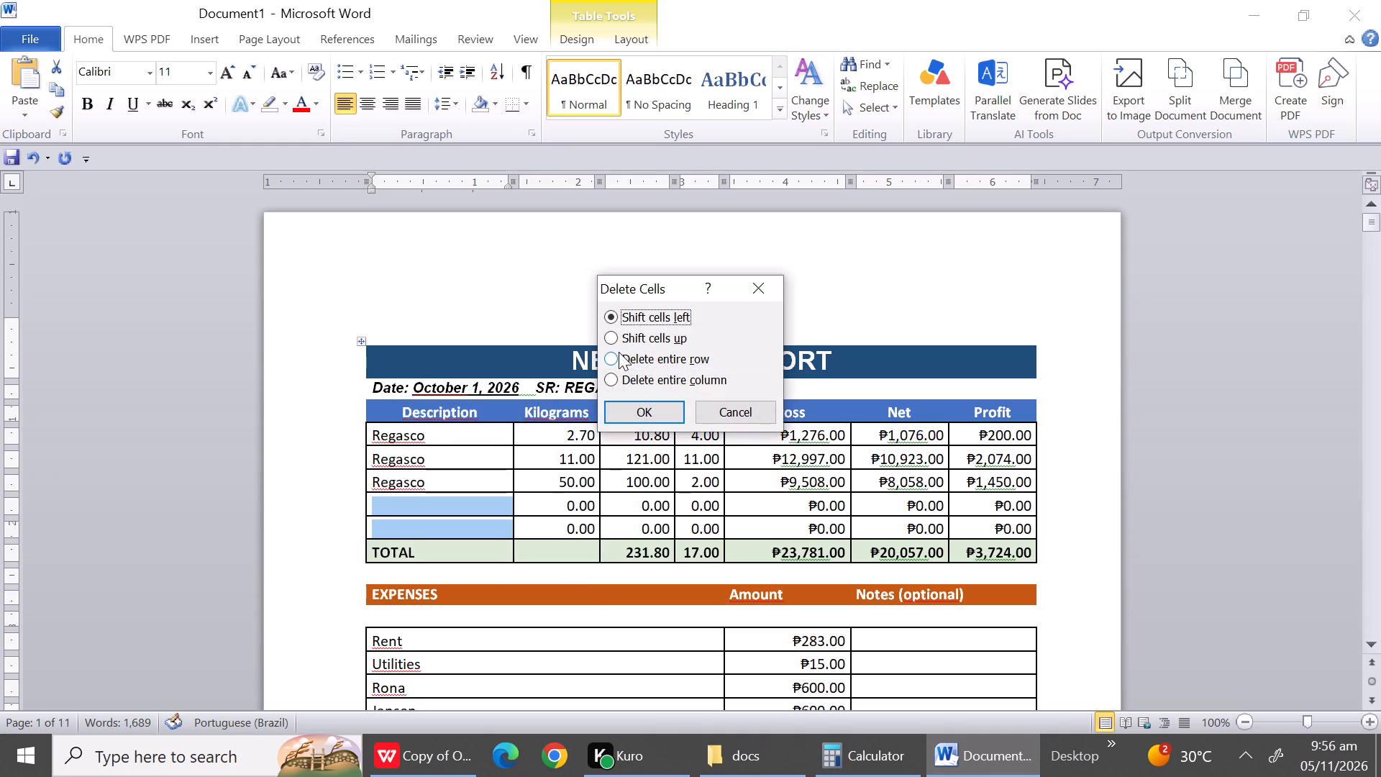
left_click(619, 352)
left_click(626, 398)
left_click(626, 401)
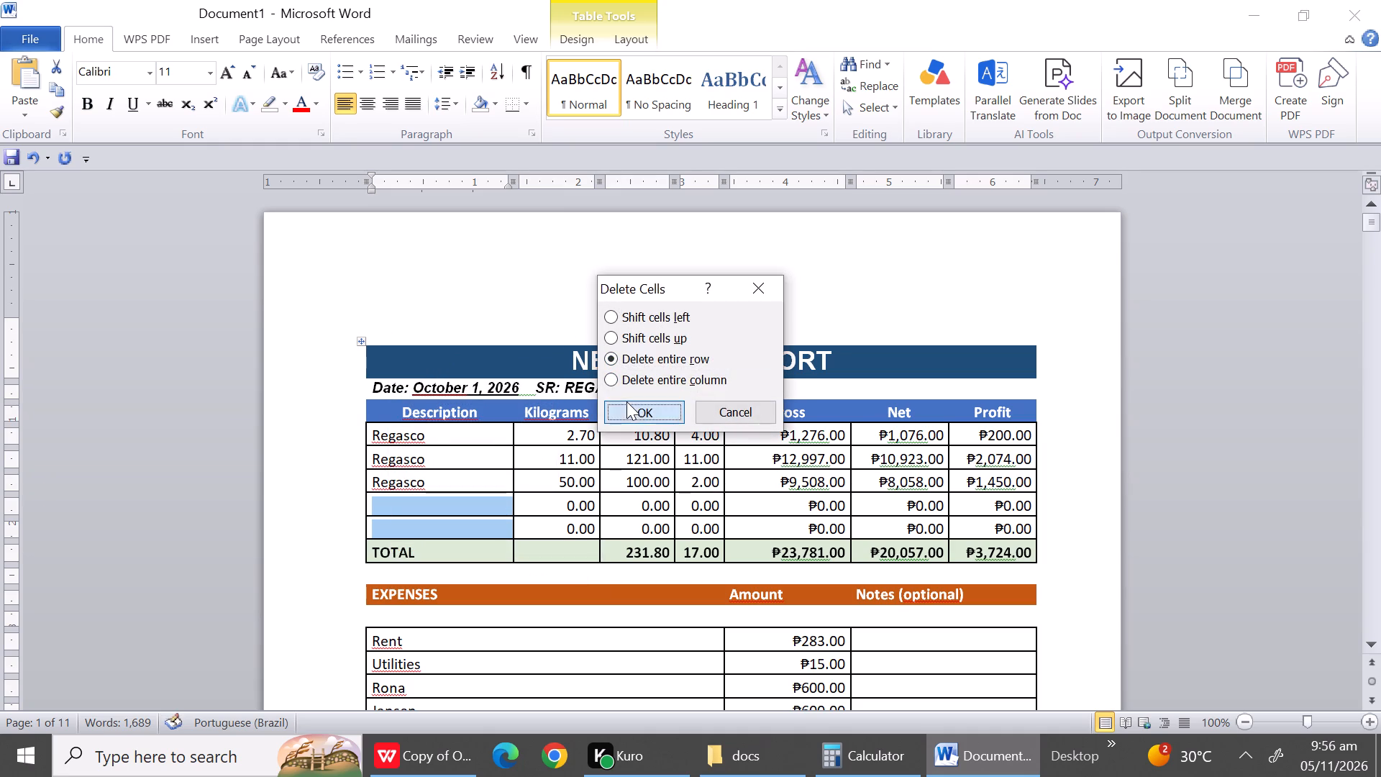
Delete the entire blank row between the EXPENSES header and Rent in the October 1 report.
triple_click(1366, 640)
double_click(1366, 640)
left_click_drag(1366, 640, 593, 555)
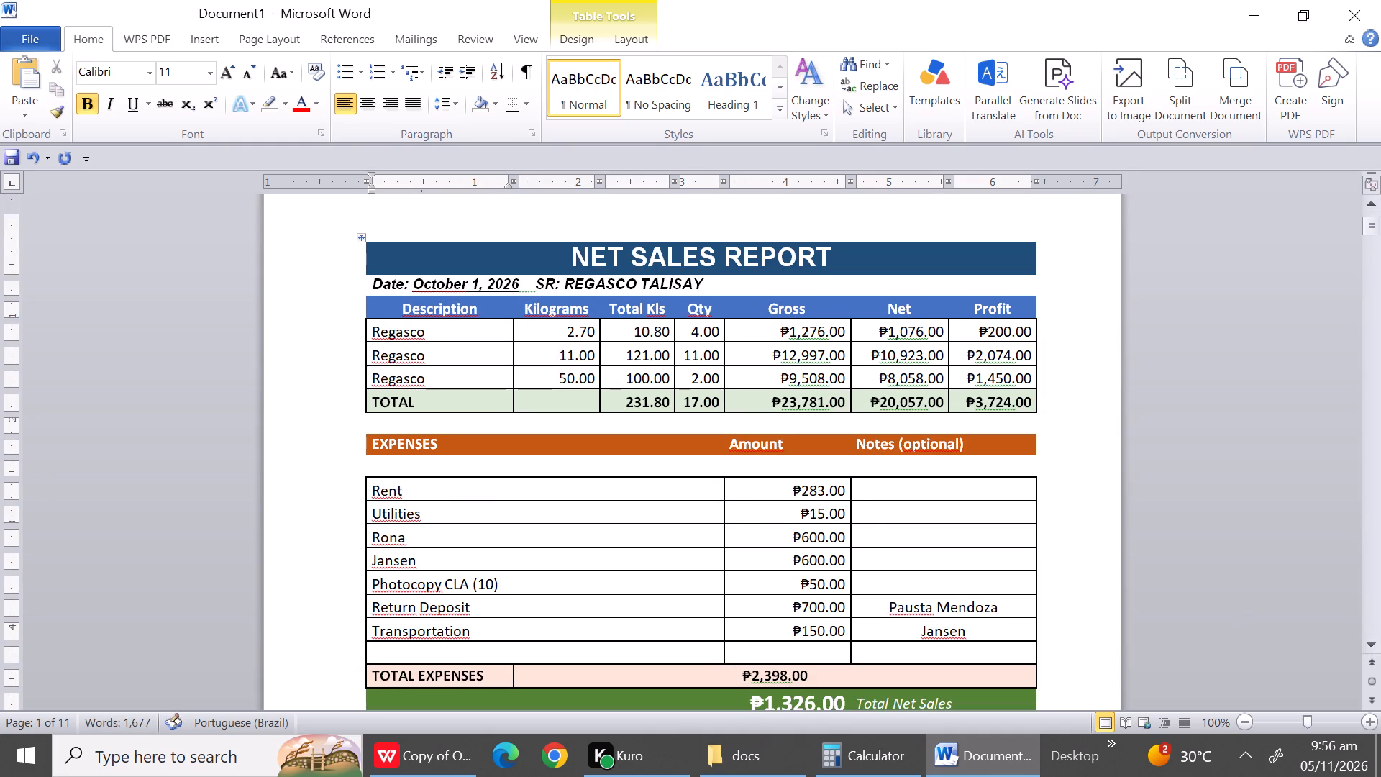
left_click(404, 463)
right_click(404, 463)
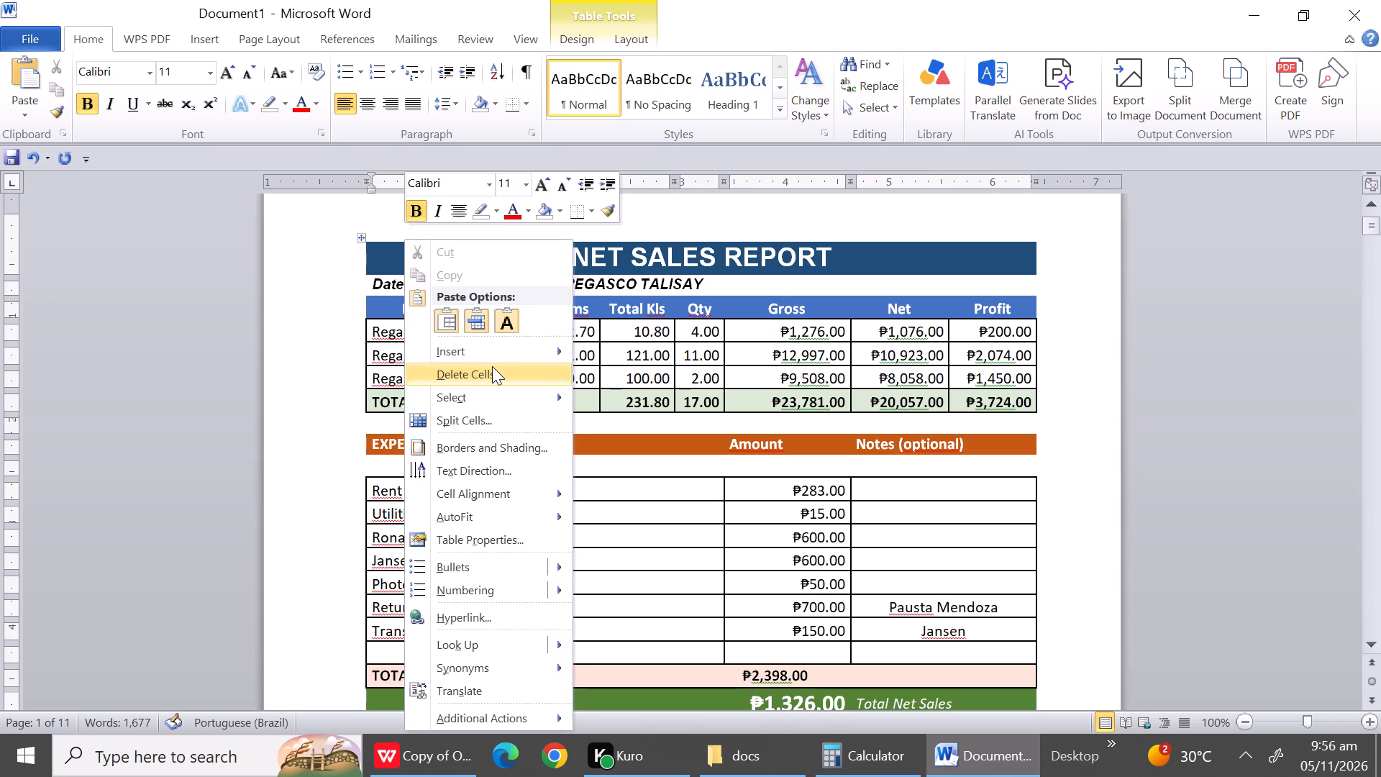
left_click(492, 366)
left_click(639, 360)
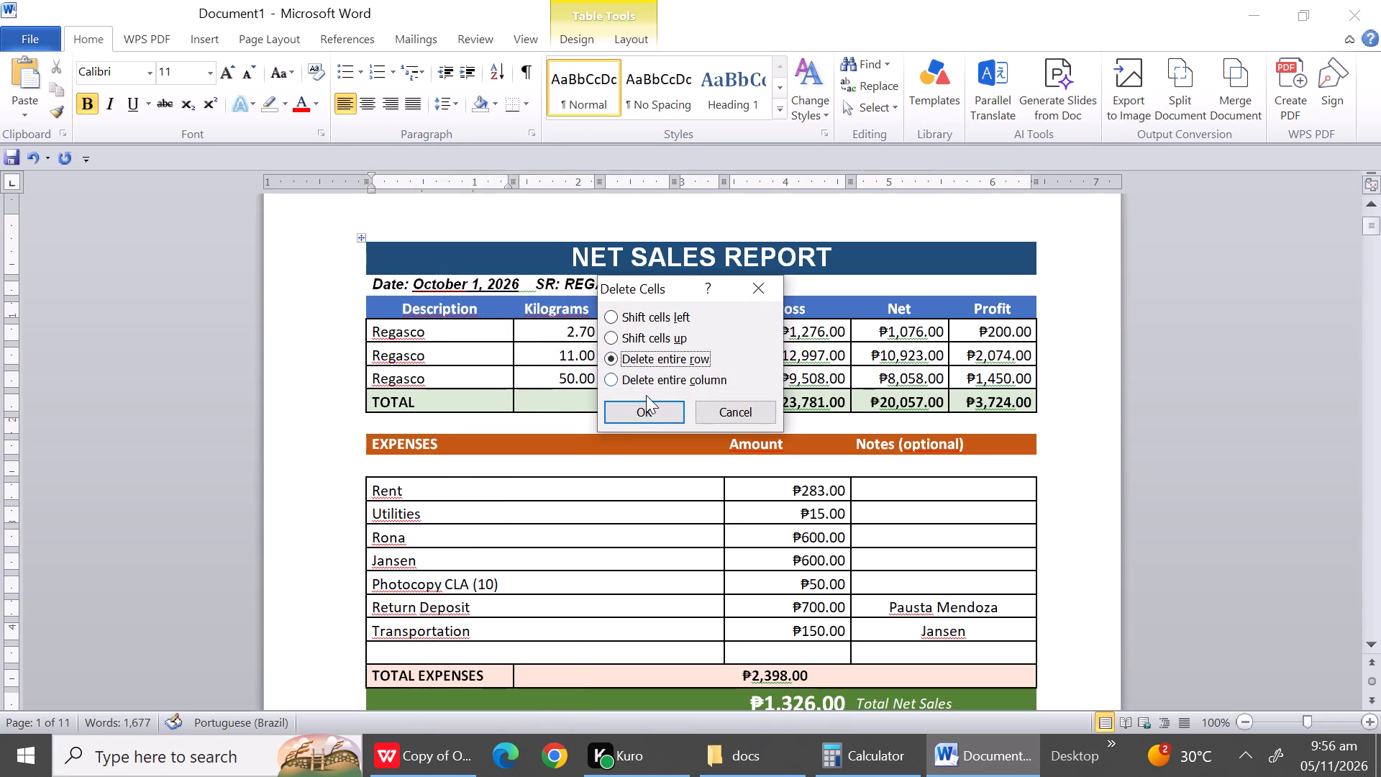
left_click(645, 406)
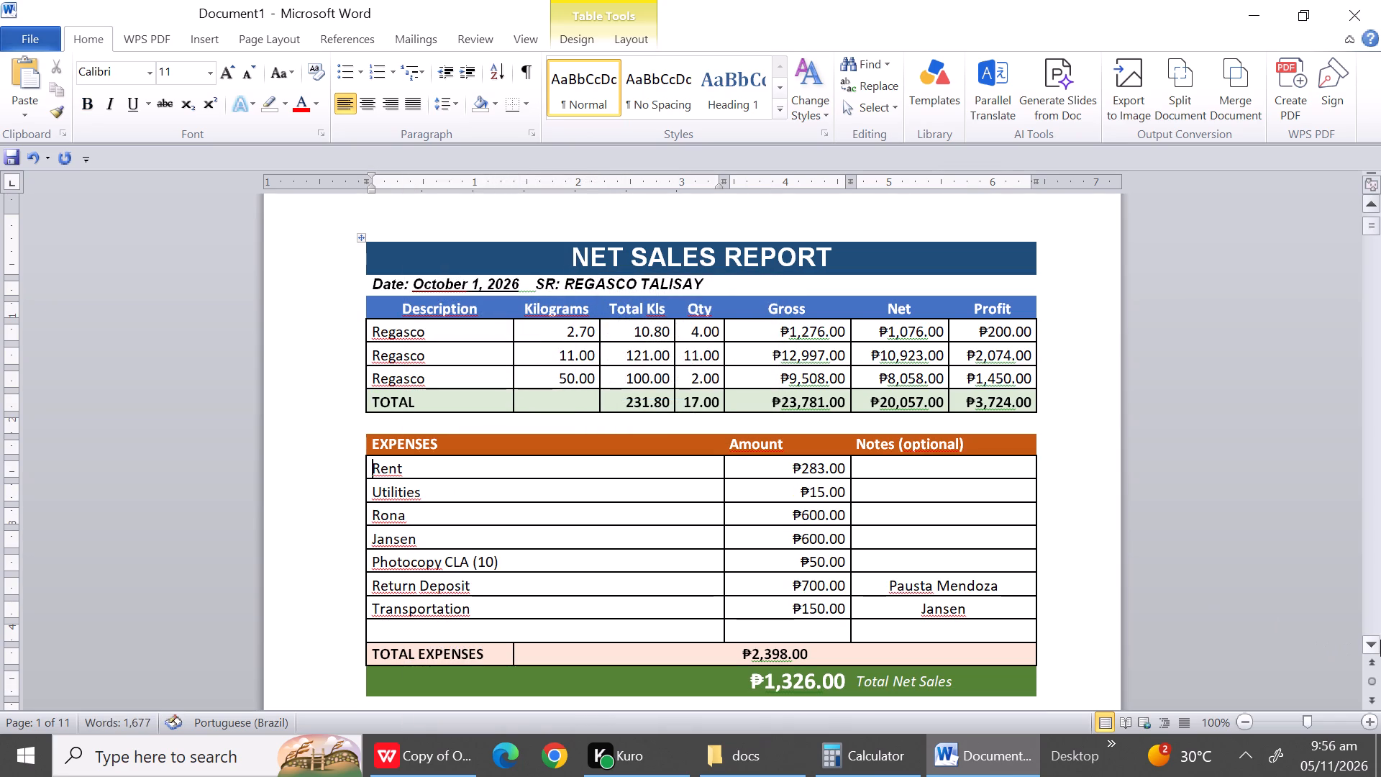
Delete the entire blank row between the TOTAL row and the EXPENSES header in the October 1 report.
left_click(1377, 649)
double_click(1377, 649)
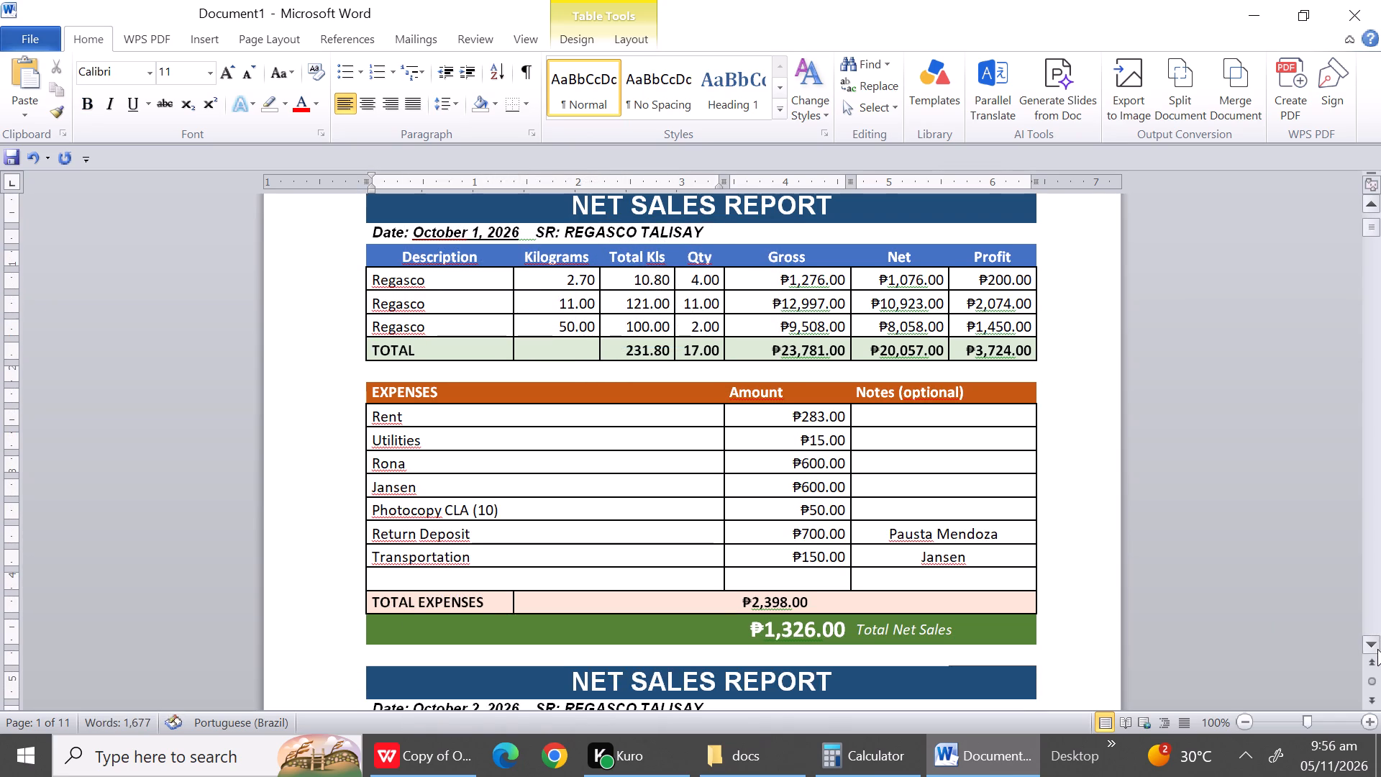
left_click(394, 368)
right_click(394, 368)
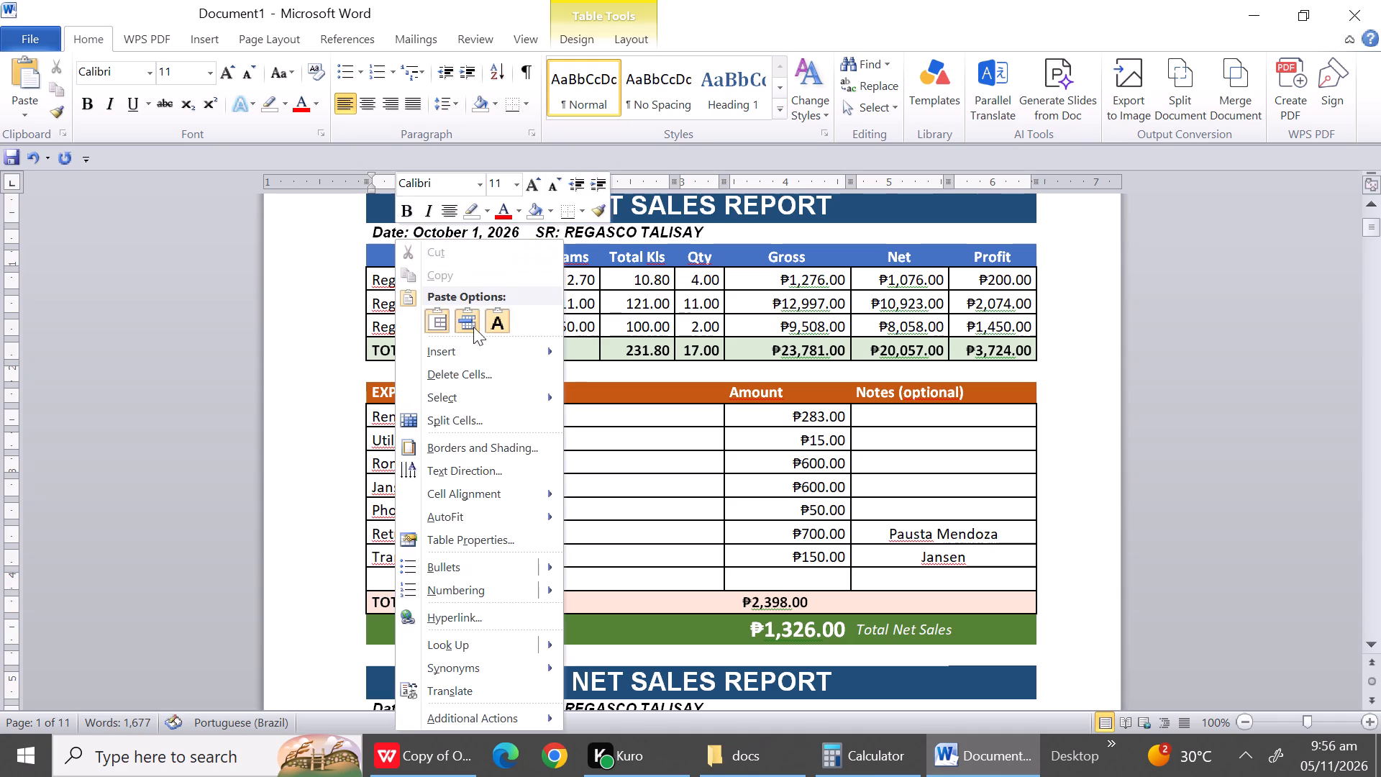
left_click(485, 367)
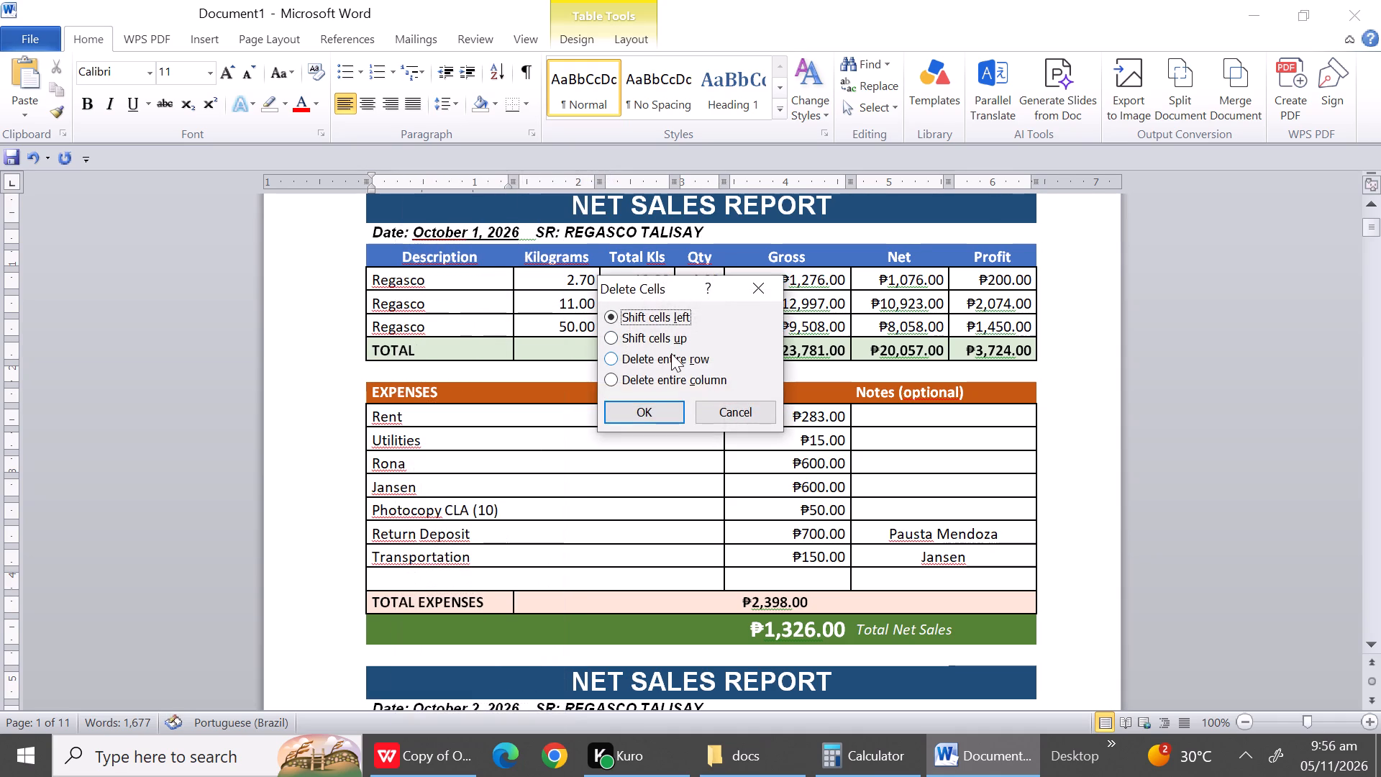
left_click(671, 353)
left_click(661, 408)
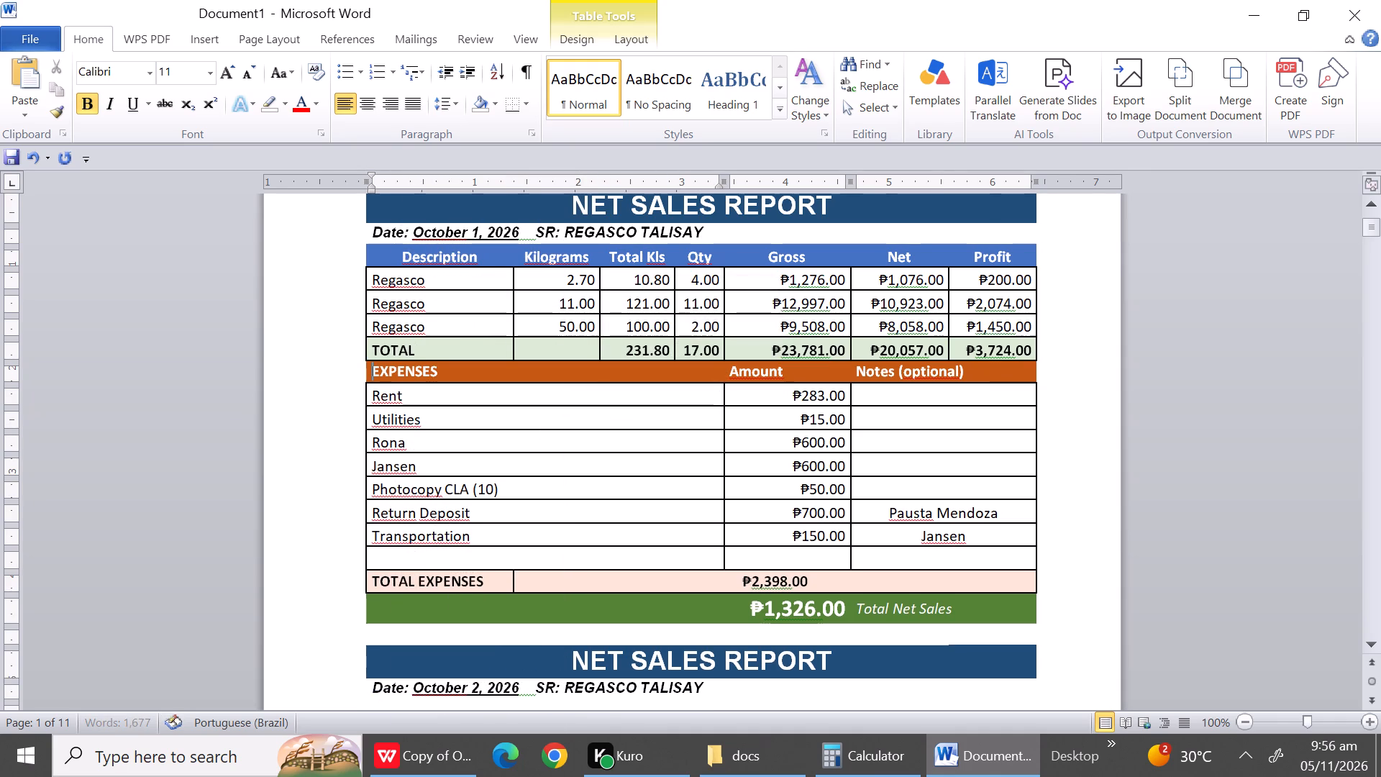
Delete the entire empty expense row between Transportation and TOTAL EXPENSES in the October 1 report.
left_click(424, 556)
right_click(424, 556)
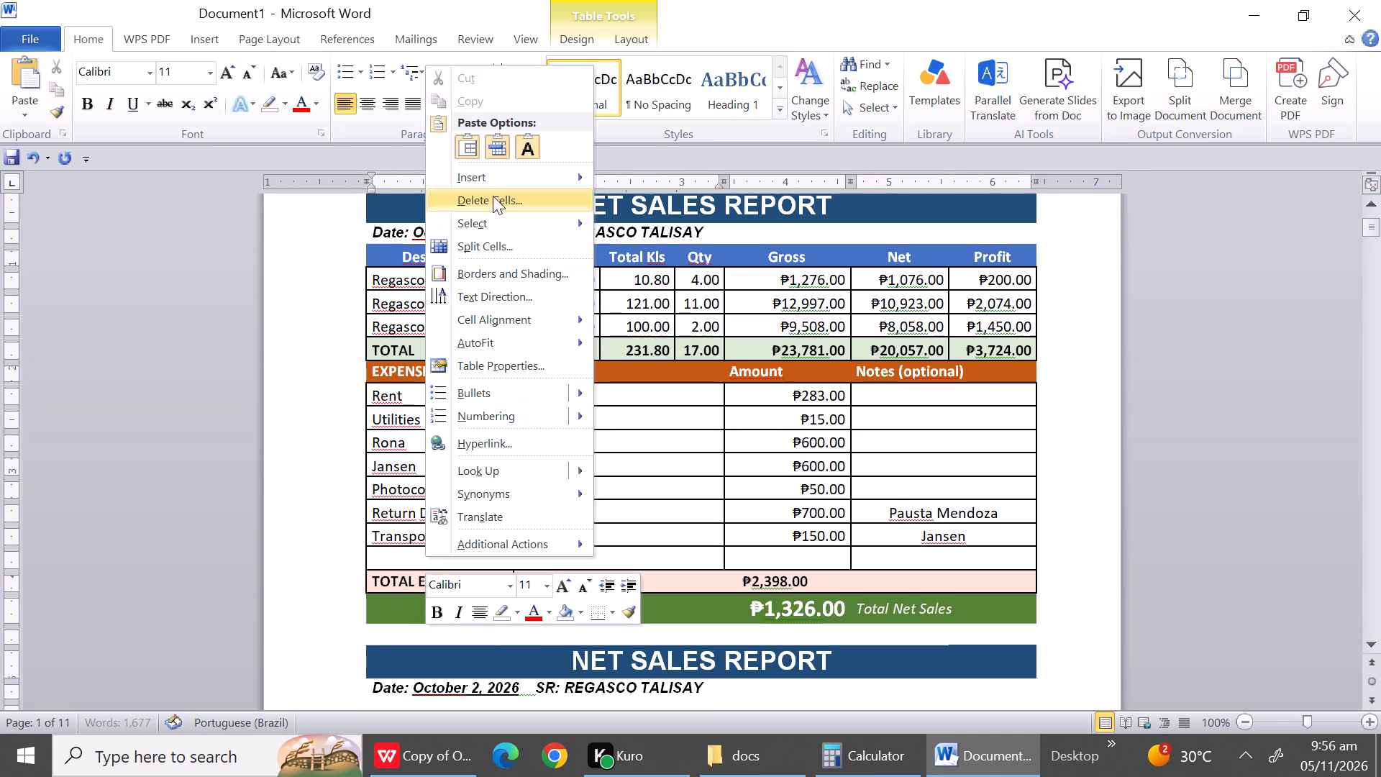
left_click(488, 189)
left_click(695, 365)
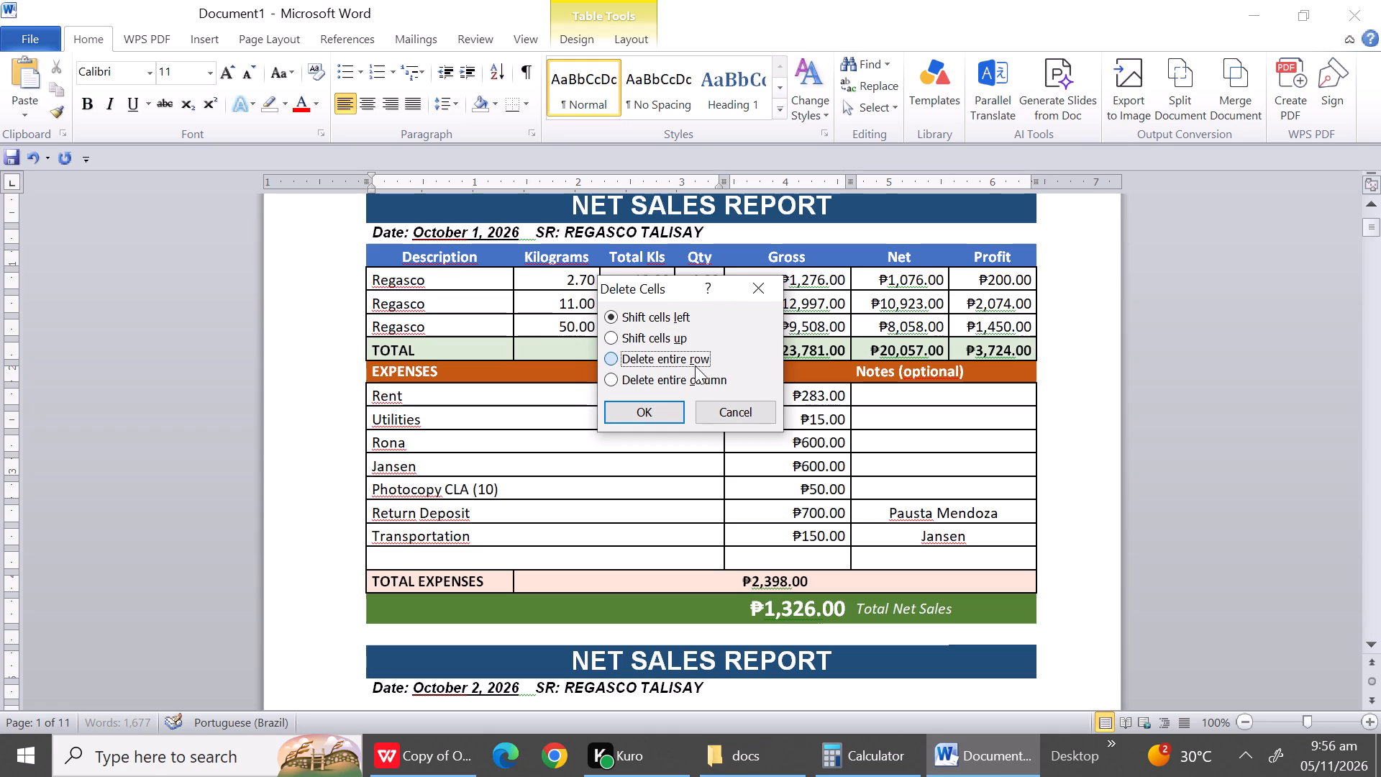
left_click(666, 412)
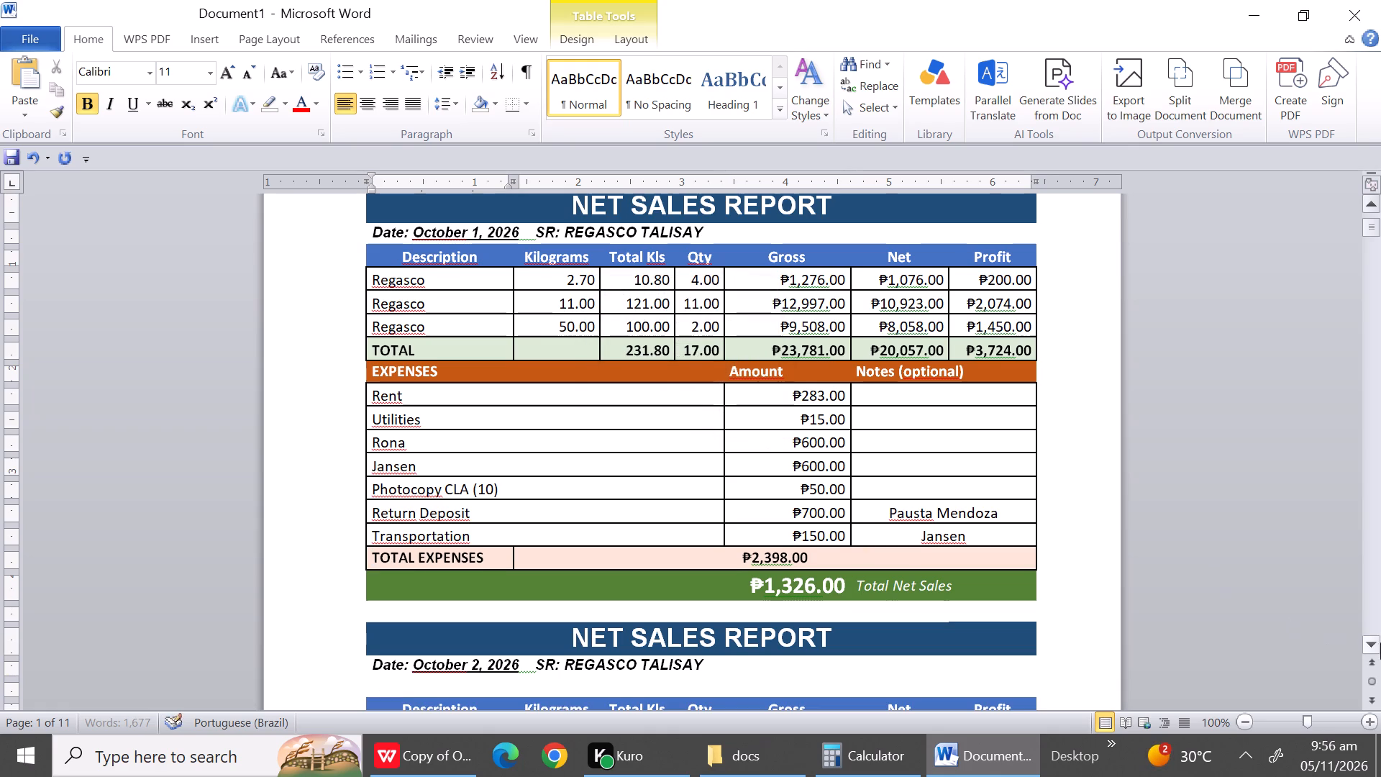
Delete the entire blank row between the date line and the Description header row in the October 2, 2026 report.
triple_click(1367, 640)
triple_click(1367, 640)
triple_click(1367, 640)
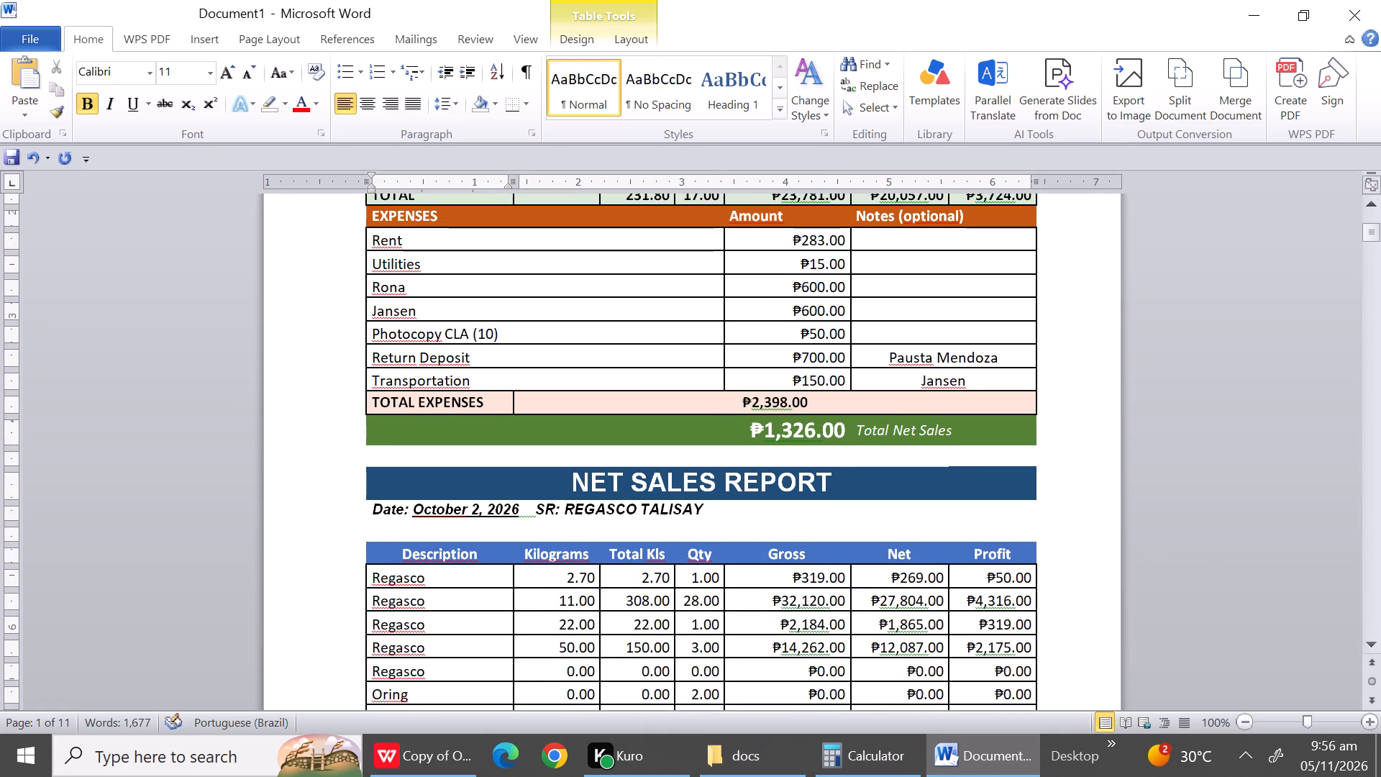
left_click(388, 524)
right_click(388, 524)
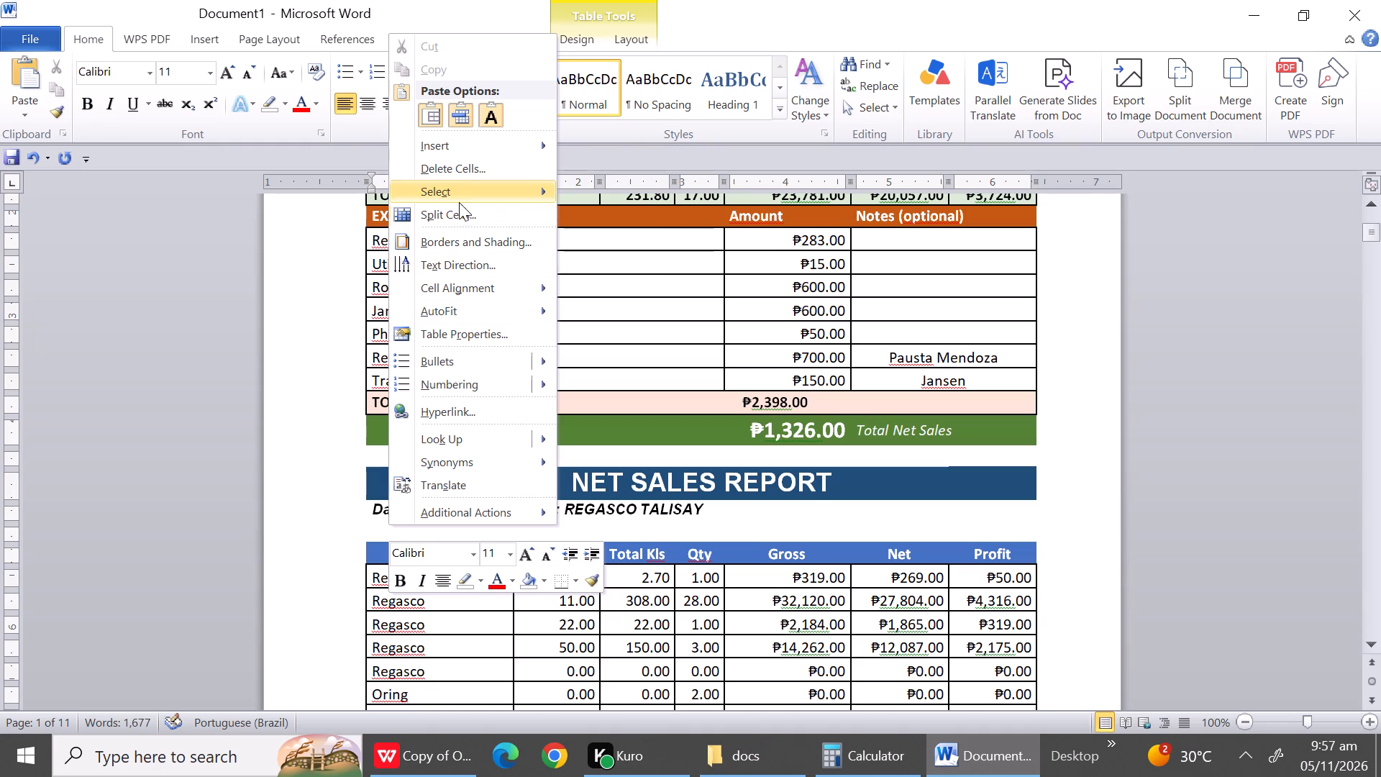
left_click(452, 176)
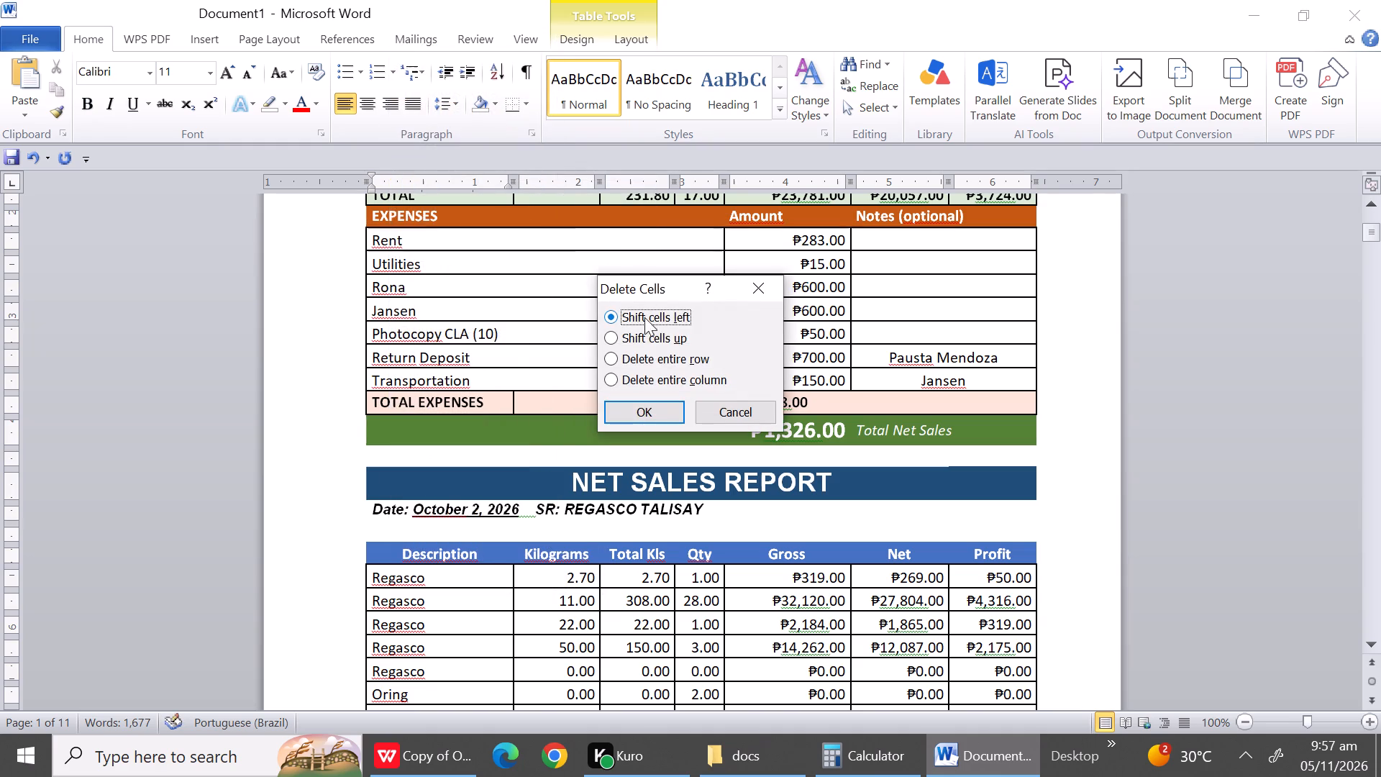
left_click(646, 358)
left_click(645, 418)
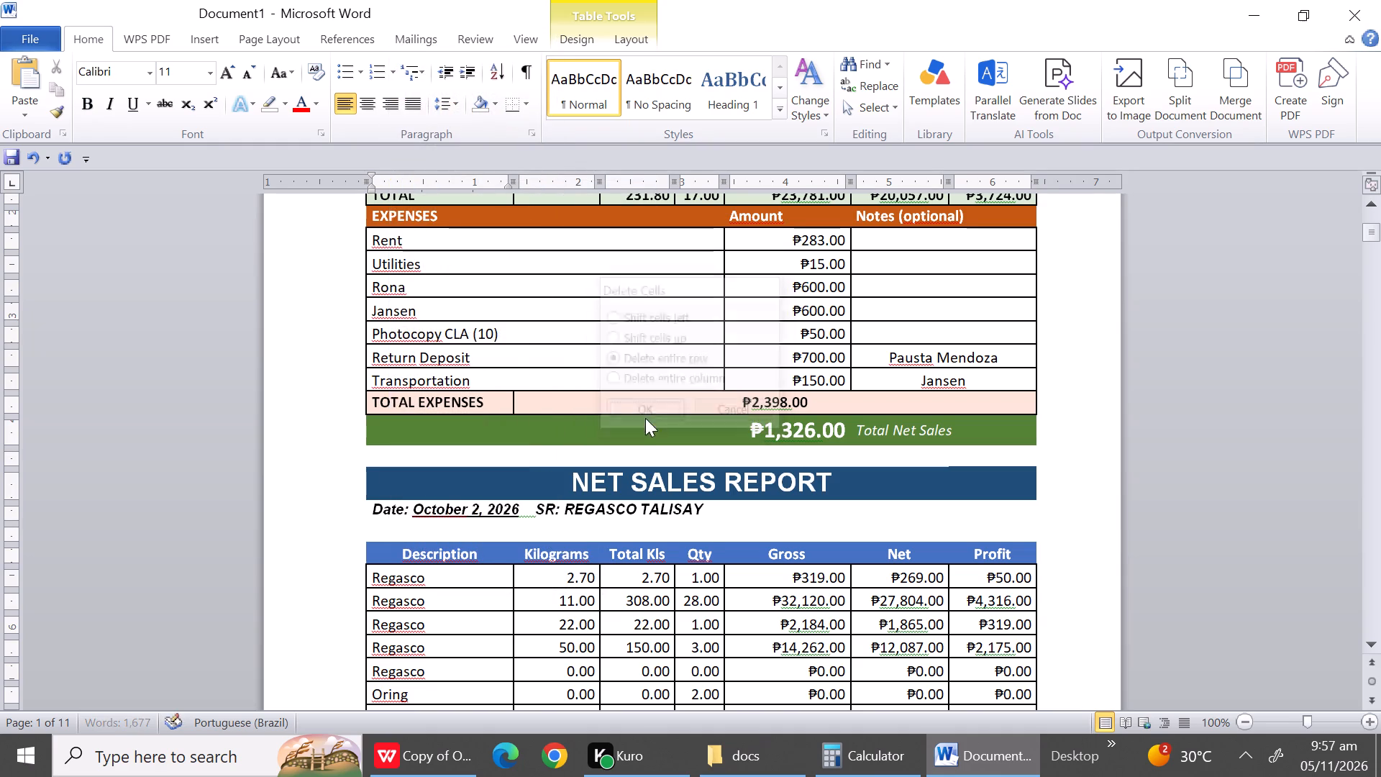
Delete the four unnamed zero-value rows and the blank row above TOTAL in the October 2, 2026 report as entire rows.
triple_click(1376, 644)
triple_click(1376, 644)
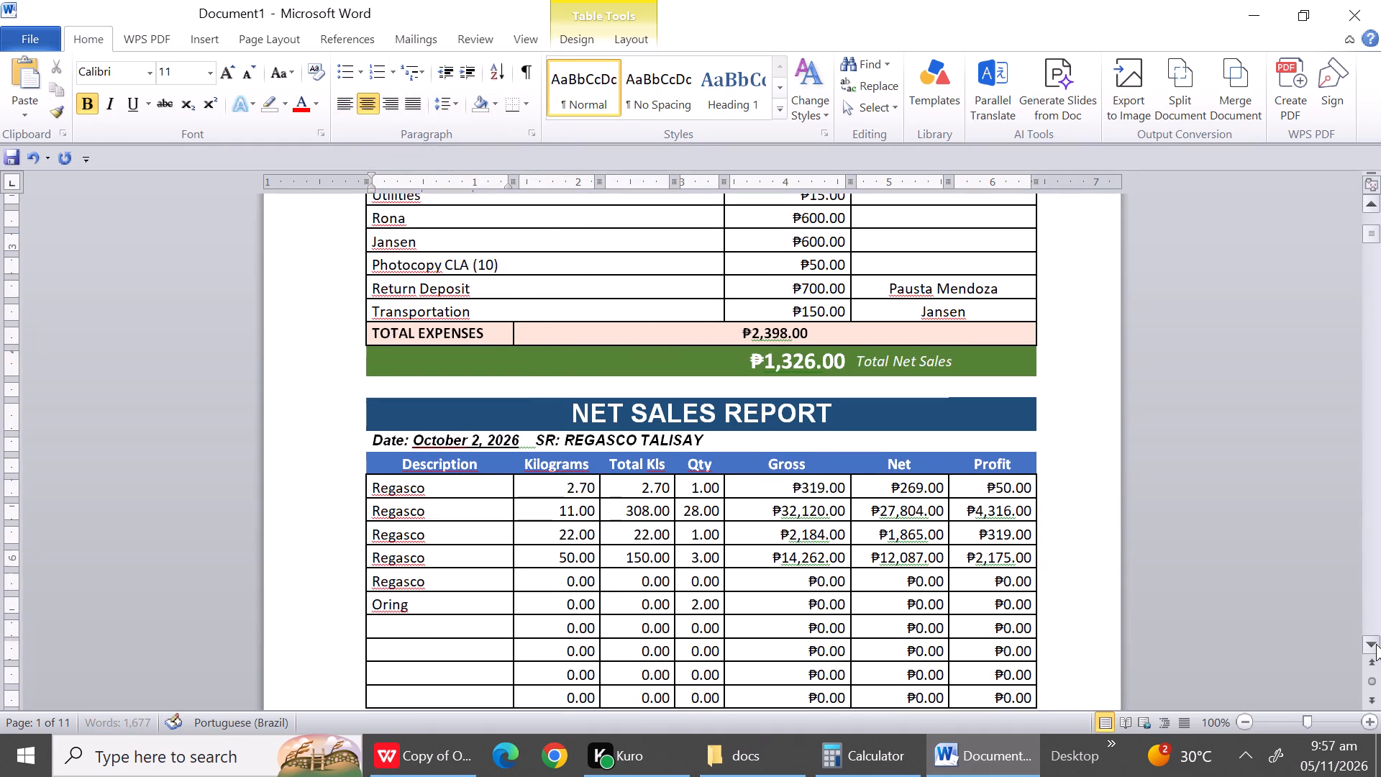
triple_click(1376, 644)
triple_click(1376, 644)
left_click(1376, 644)
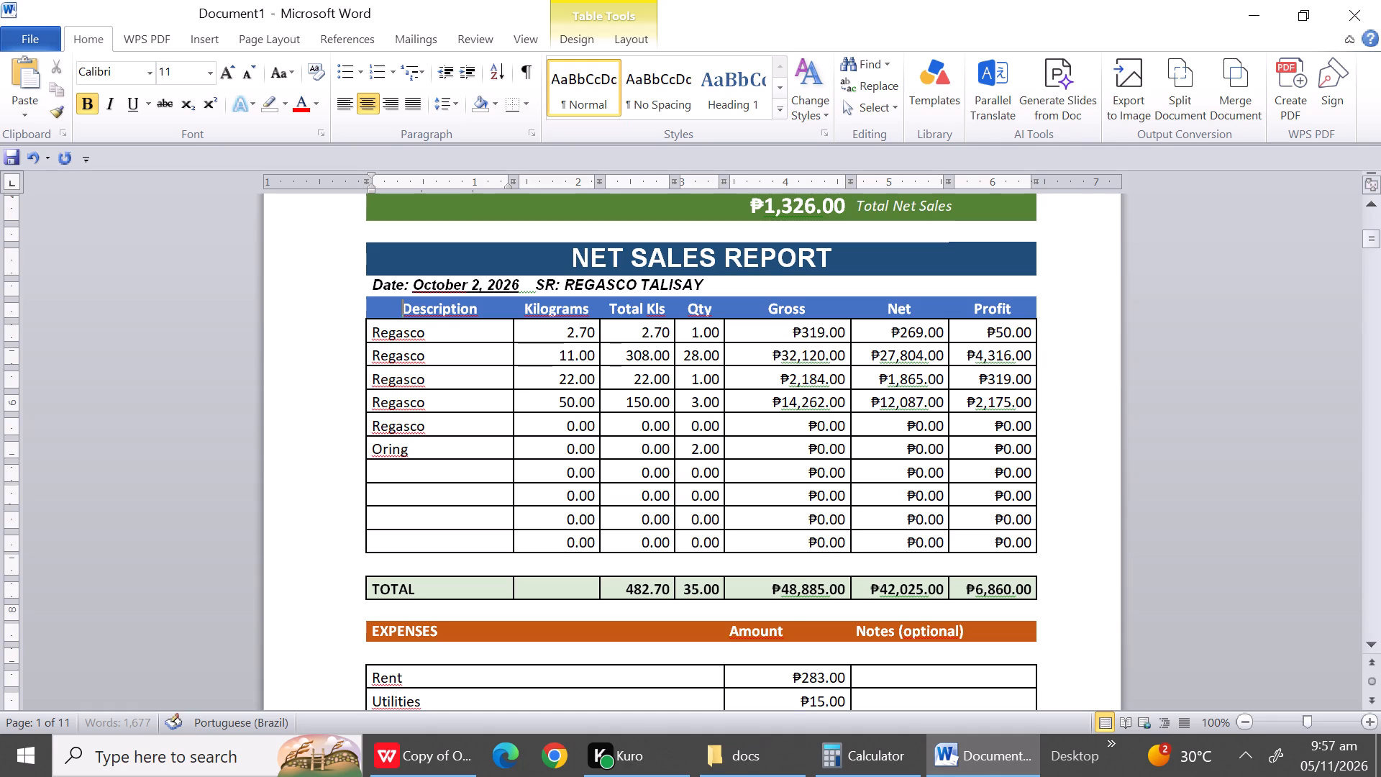
left_click_drag(437, 474, 435, 555)
right_click(435, 555)
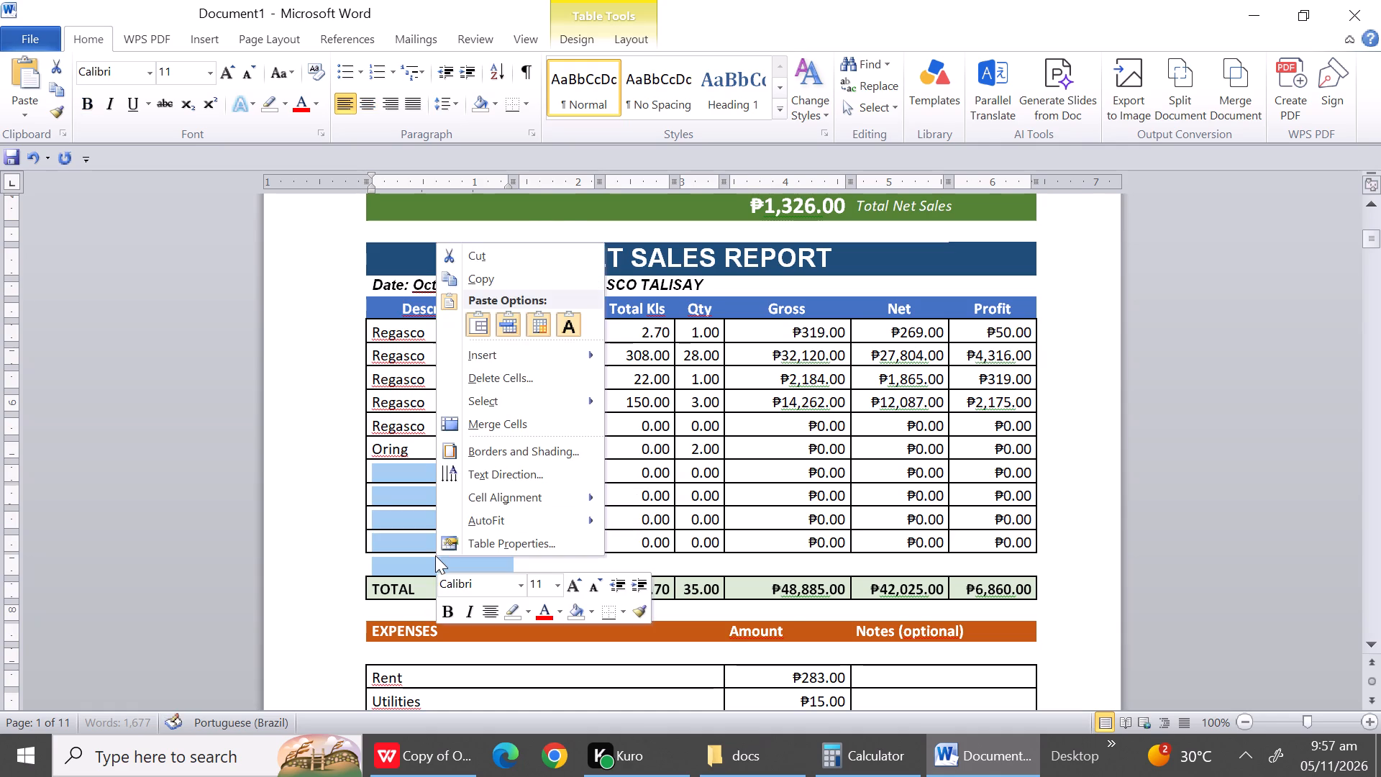
left_click(509, 377)
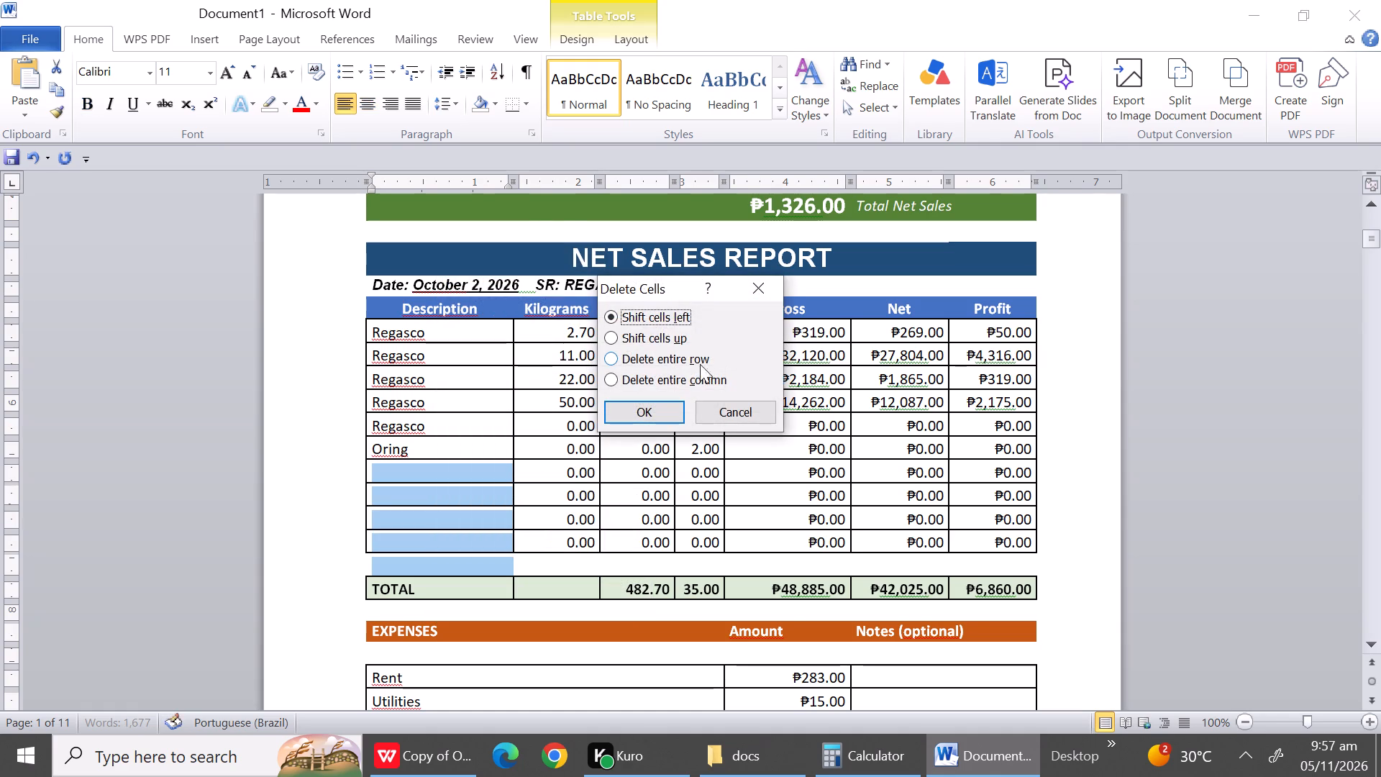
left_click(692, 362)
left_click(669, 408)
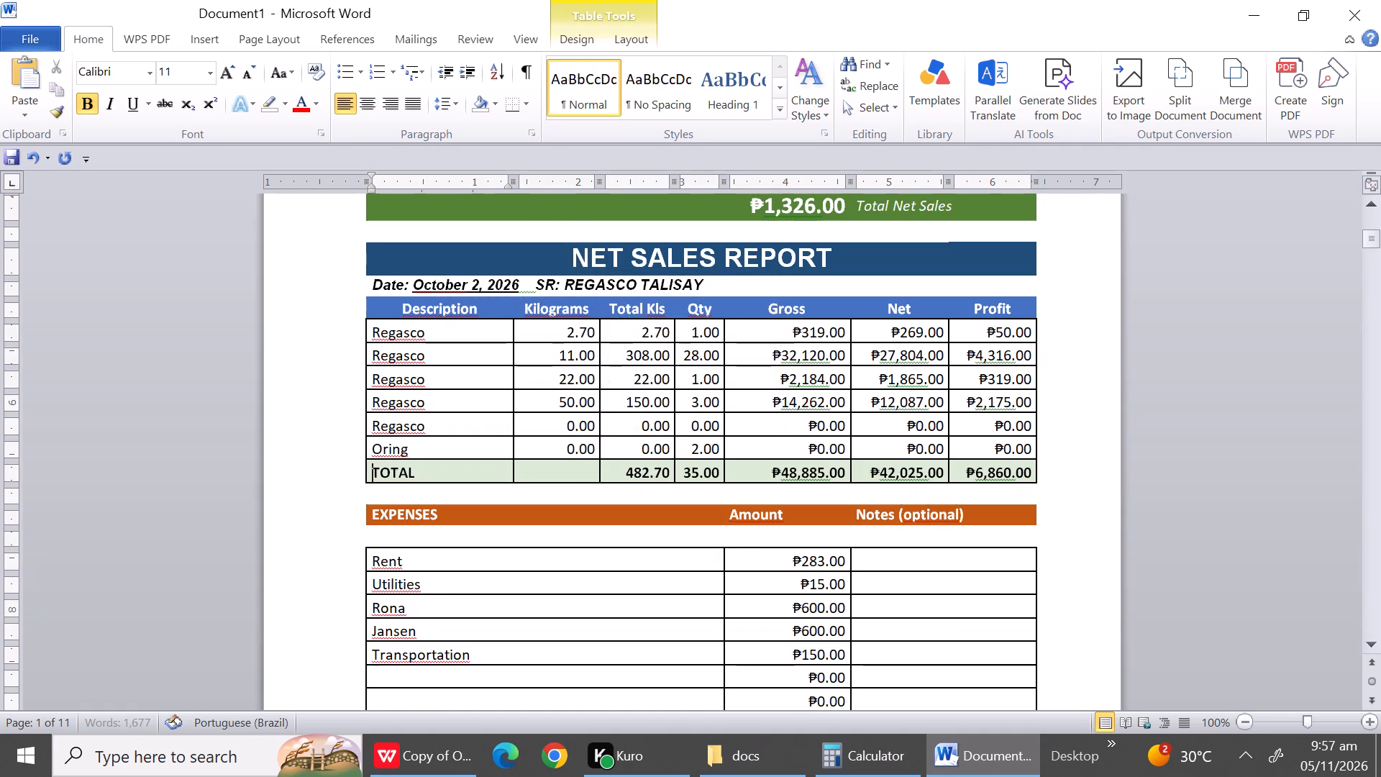
Delete the entire blank row between the EXPENSES header and Rent in the October 2 report.
left_click(479, 537)
right_click(479, 537)
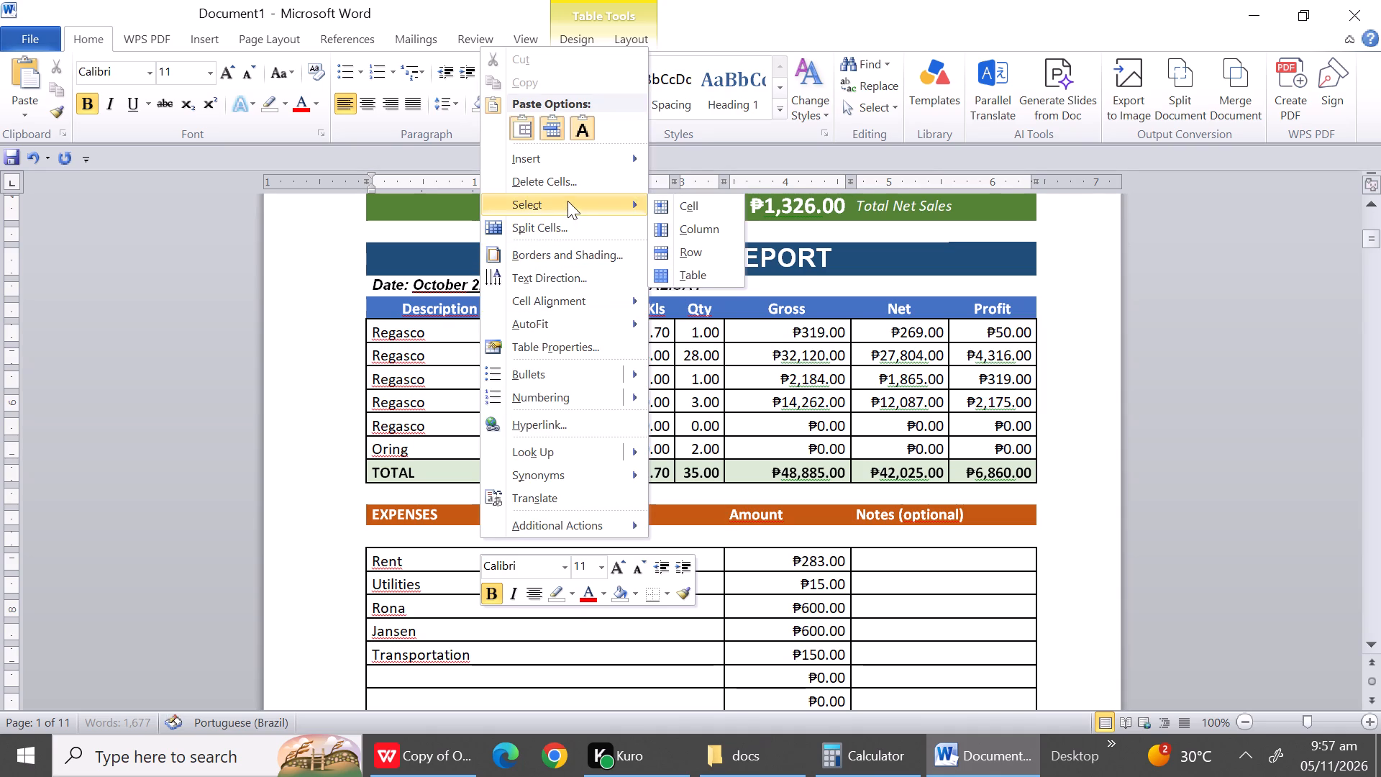
left_click(562, 189)
left_click(693, 362)
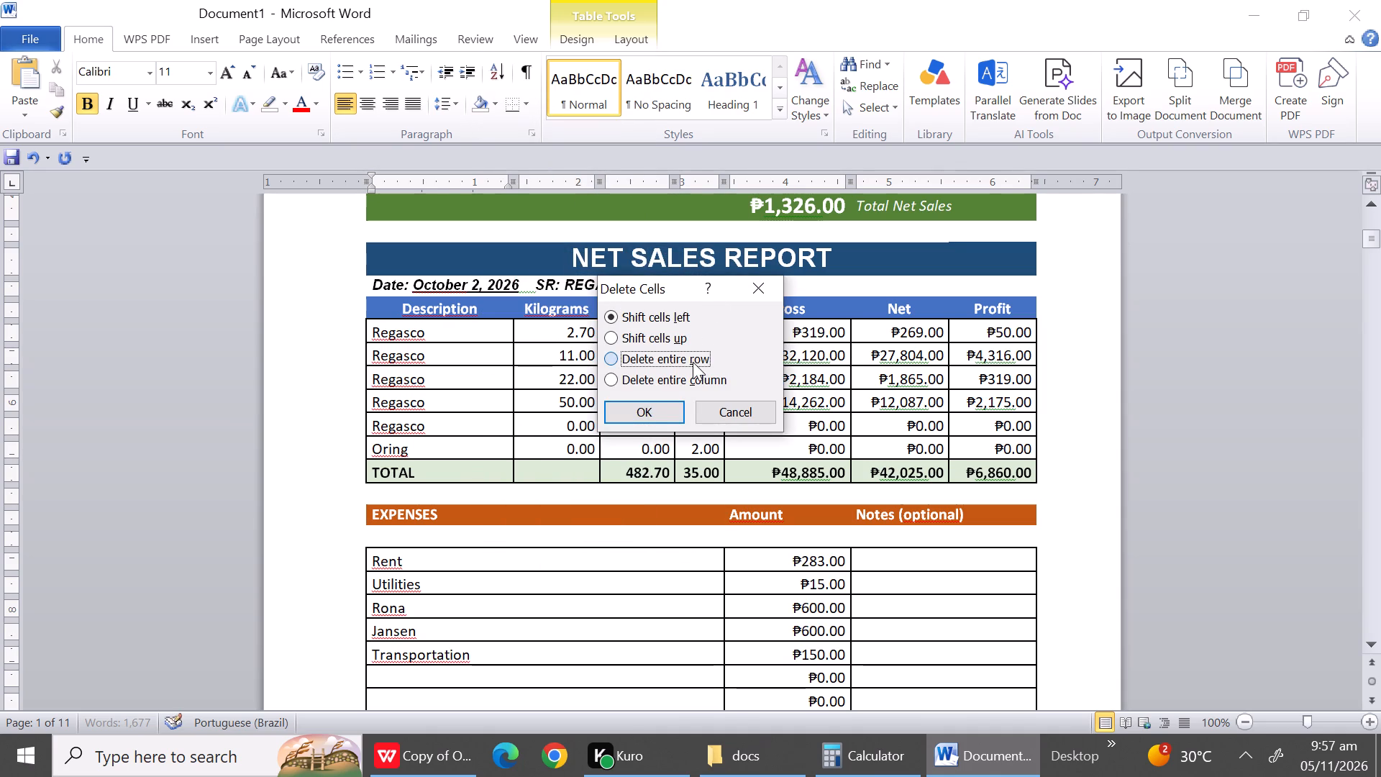
left_click(662, 419)
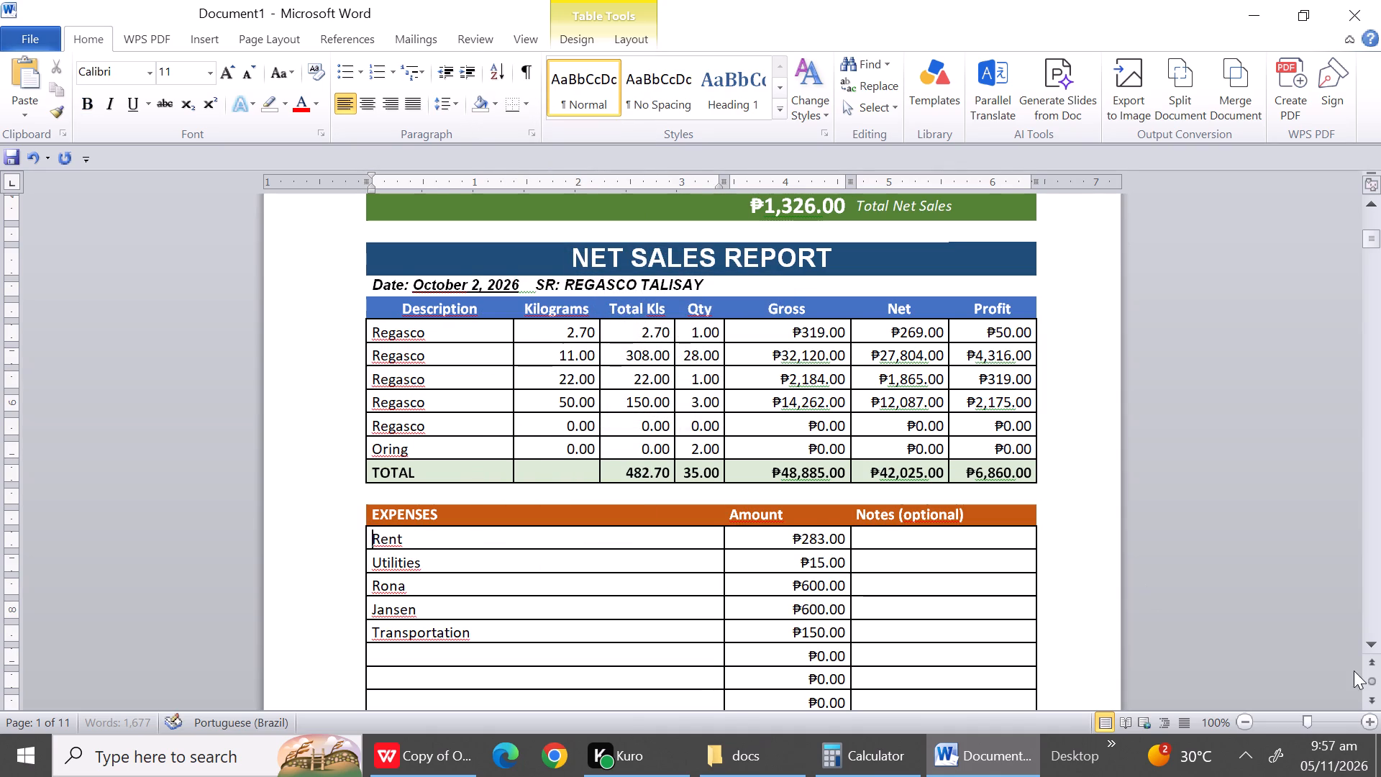
Delete the four entire empty expense rows between Transportation and TOTAL EXPENSES in the October 2 report.
triple_click(1369, 643)
triple_click(1369, 643)
triple_click(1369, 643)
double_click(1369, 643)
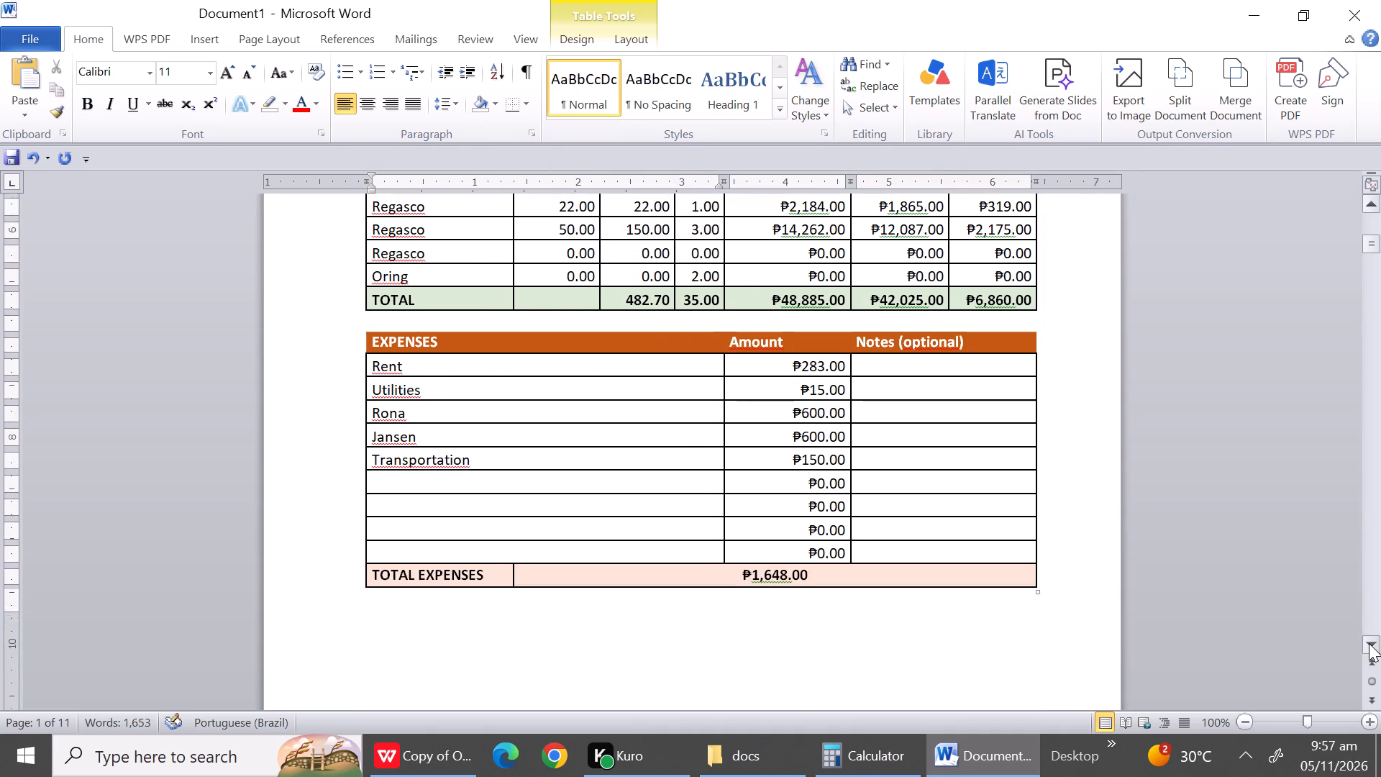
left_click_drag(432, 468, 429, 524)
right_click(429, 524)
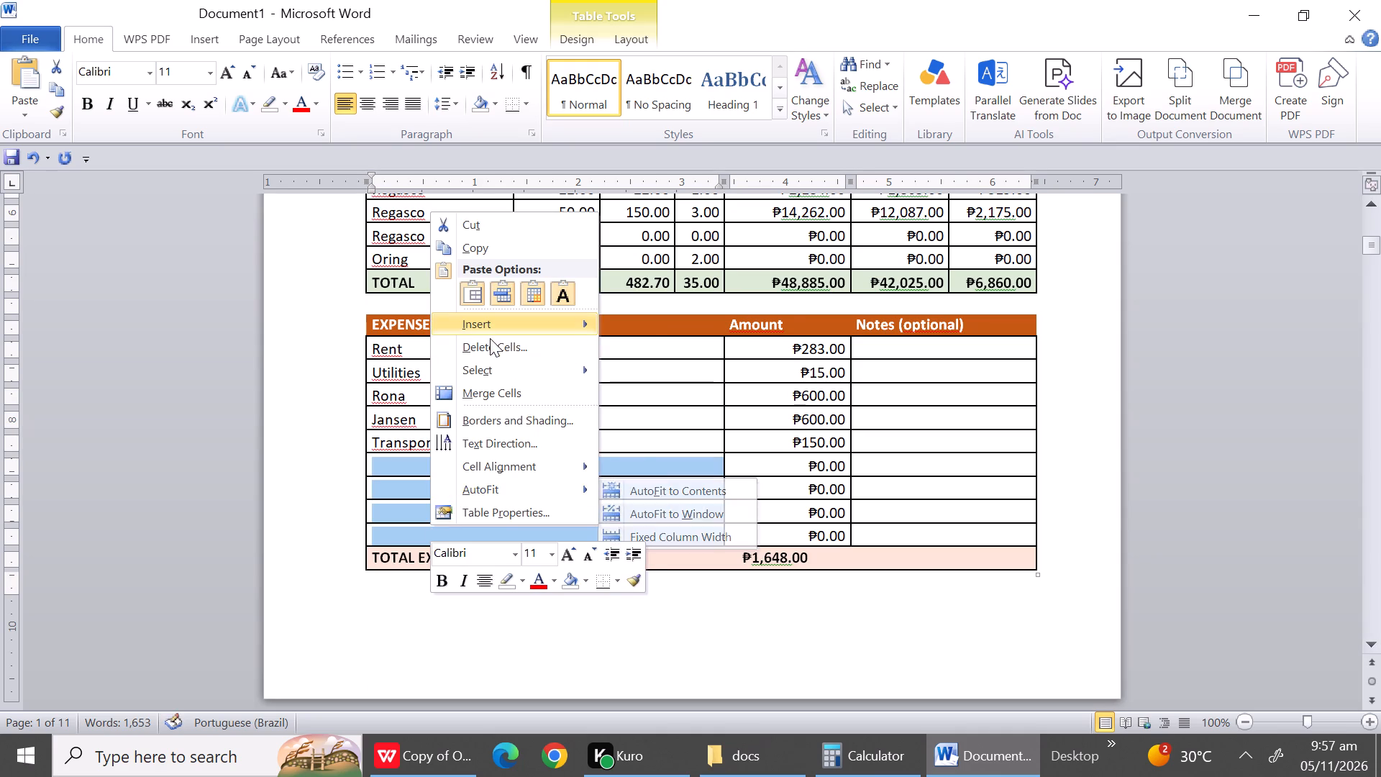
left_click(491, 344)
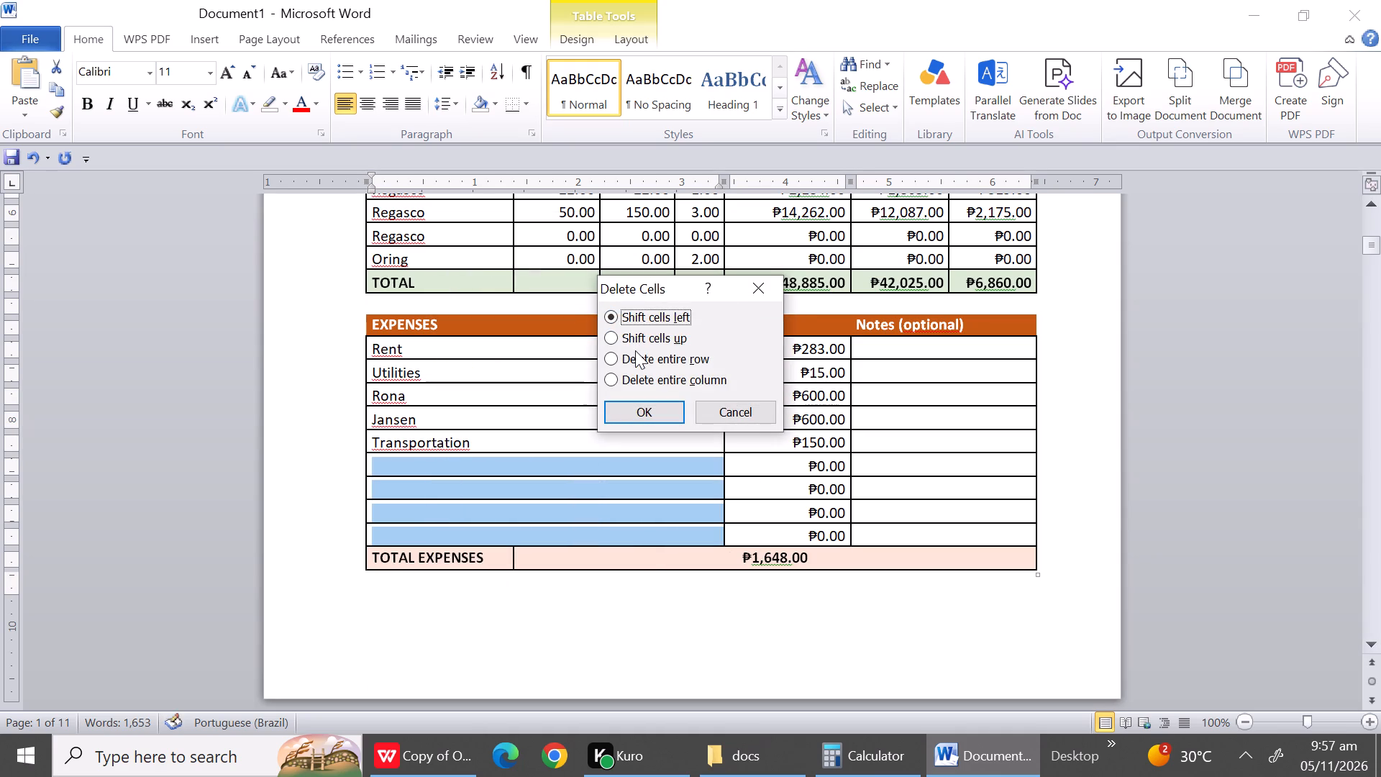
left_click(635, 350)
left_click(644, 416)
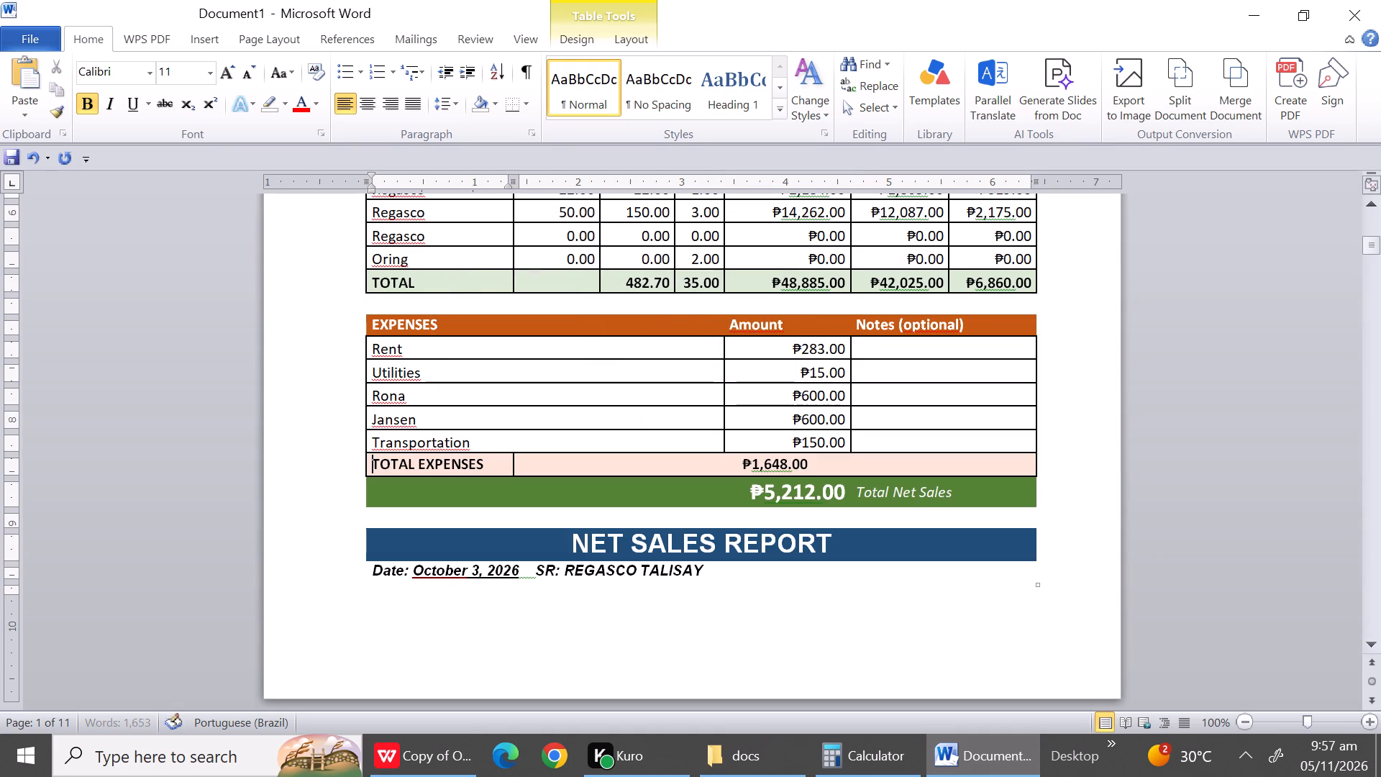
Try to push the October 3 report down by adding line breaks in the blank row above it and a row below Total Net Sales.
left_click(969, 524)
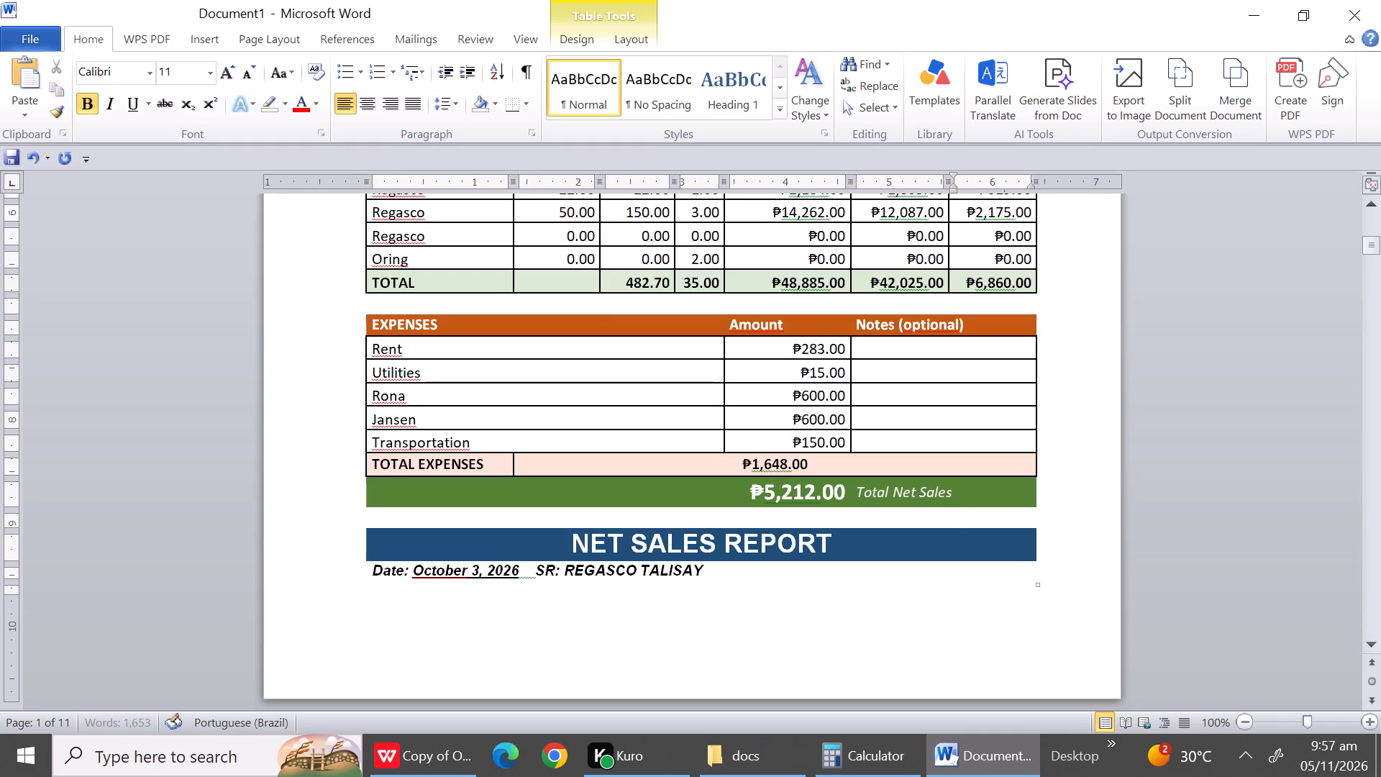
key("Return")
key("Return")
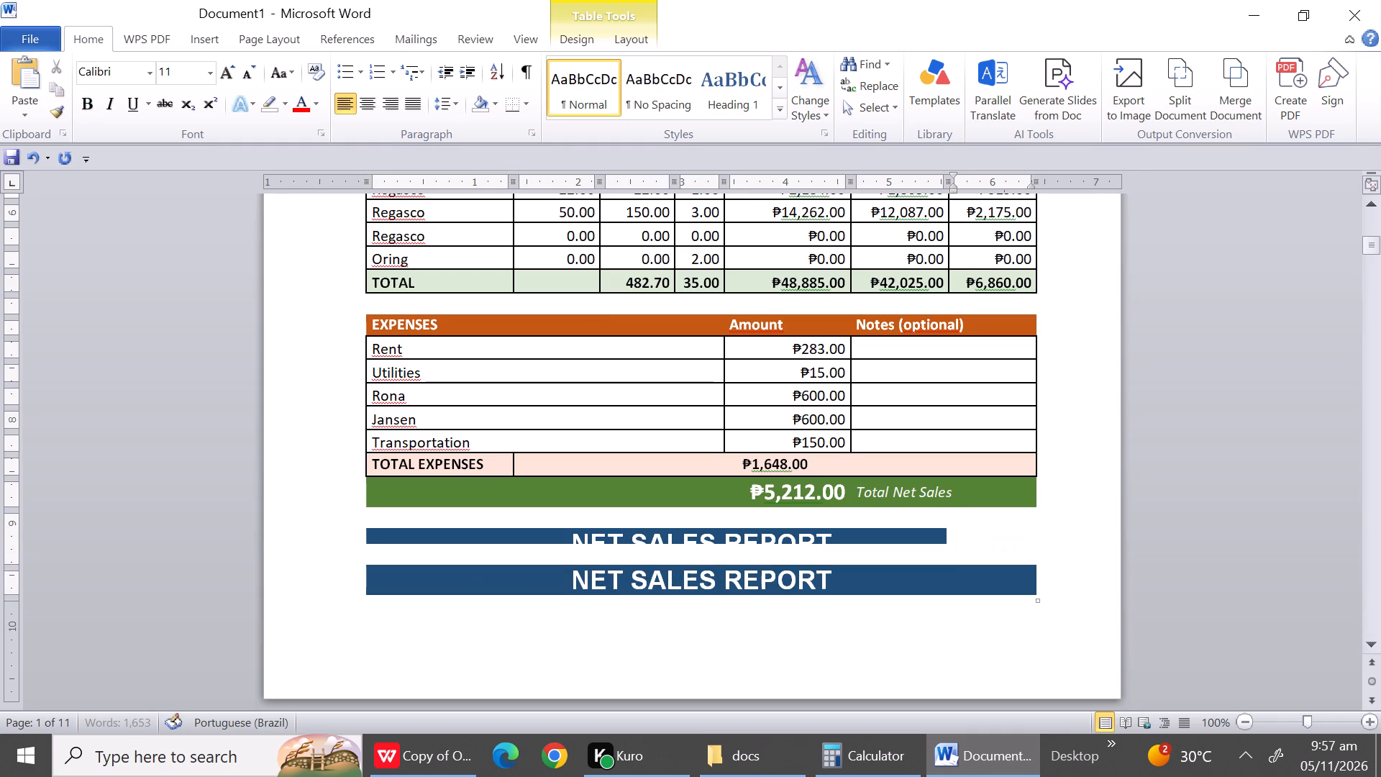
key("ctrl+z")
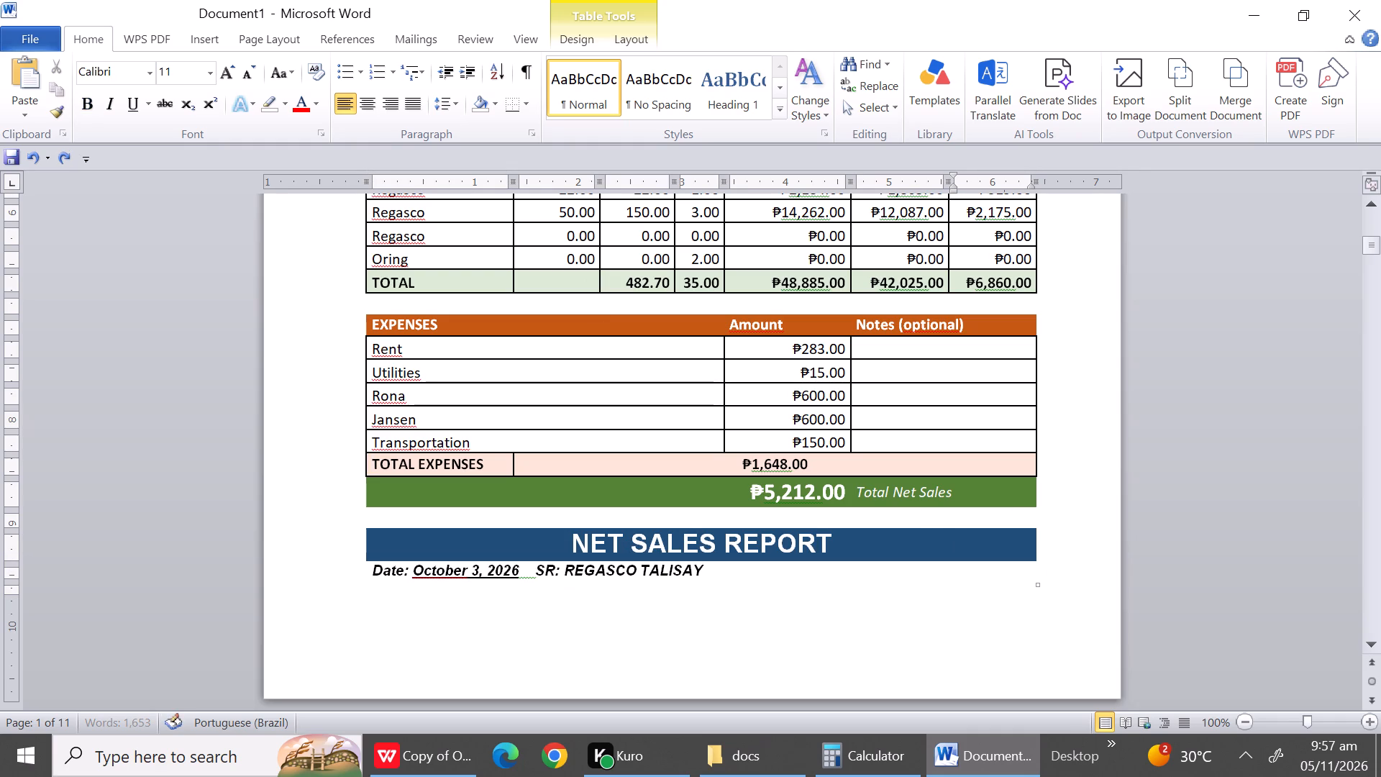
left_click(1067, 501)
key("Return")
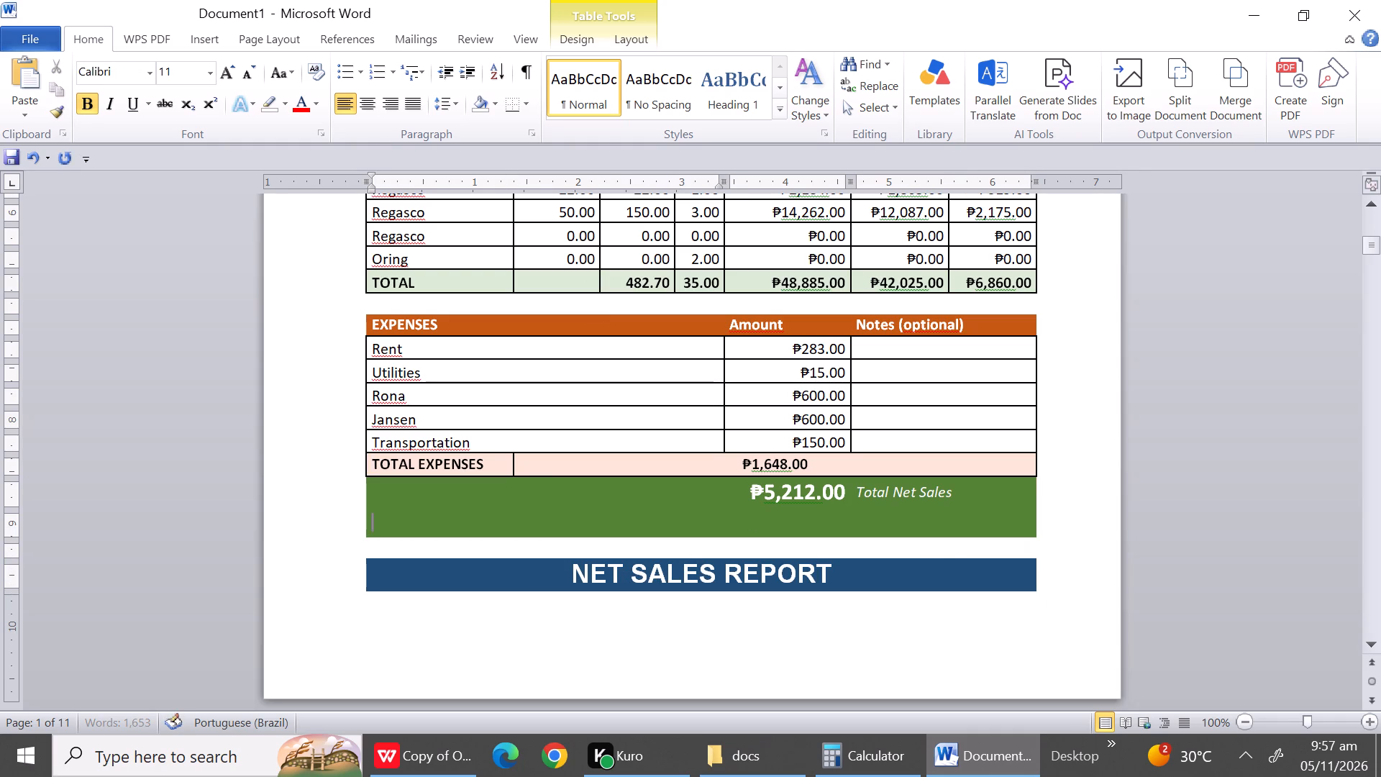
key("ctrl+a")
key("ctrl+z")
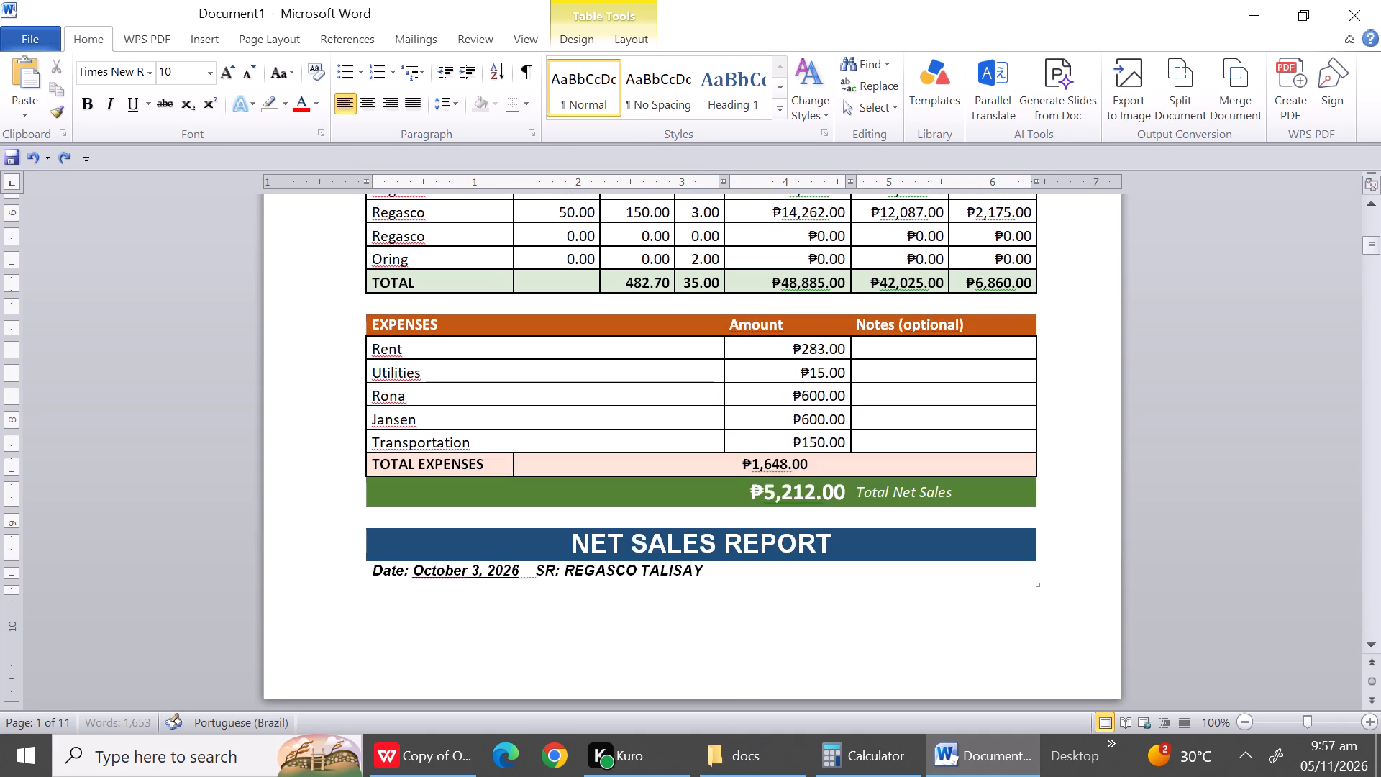
Insert two line breaks in the blank row above the October 3 NET SALES REPORT header to move that report to the next page.
left_click(431, 515)
key("Return")
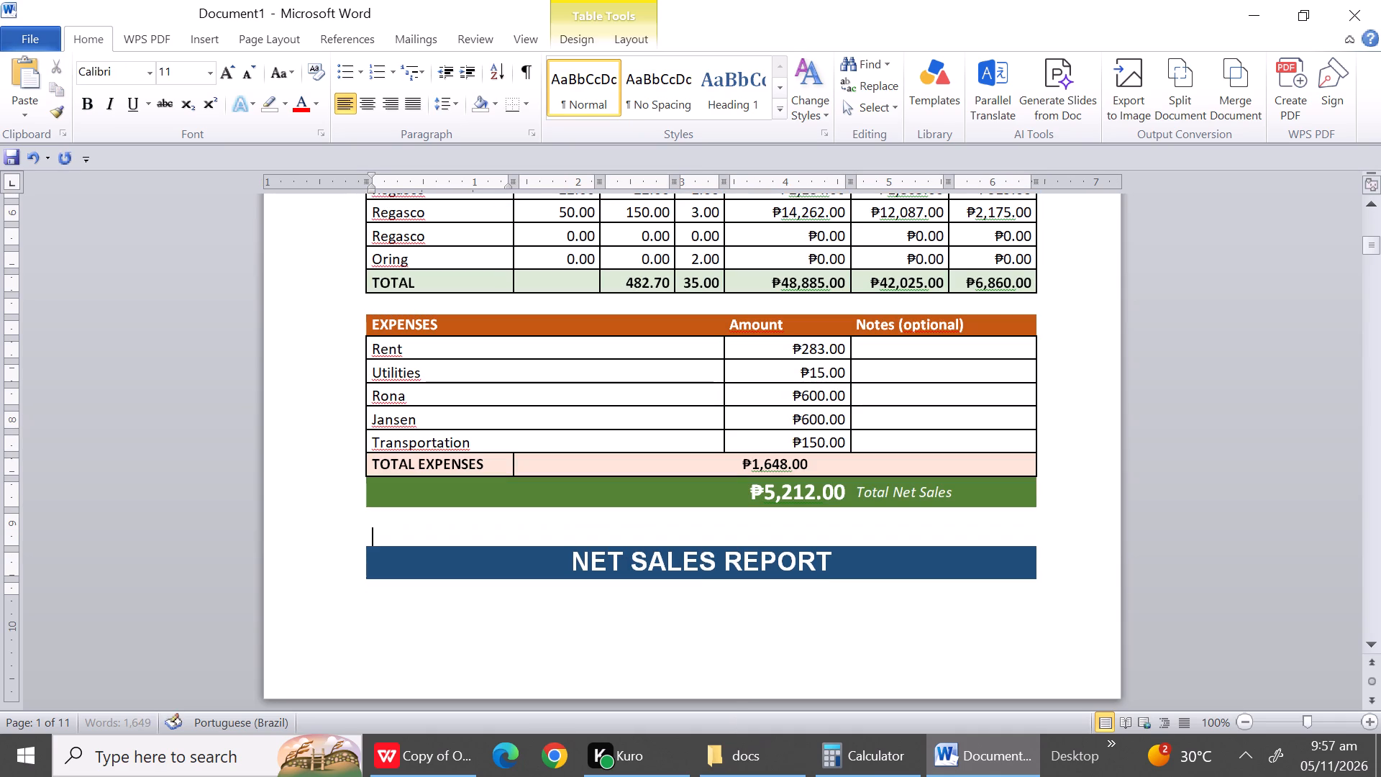
key("Return")
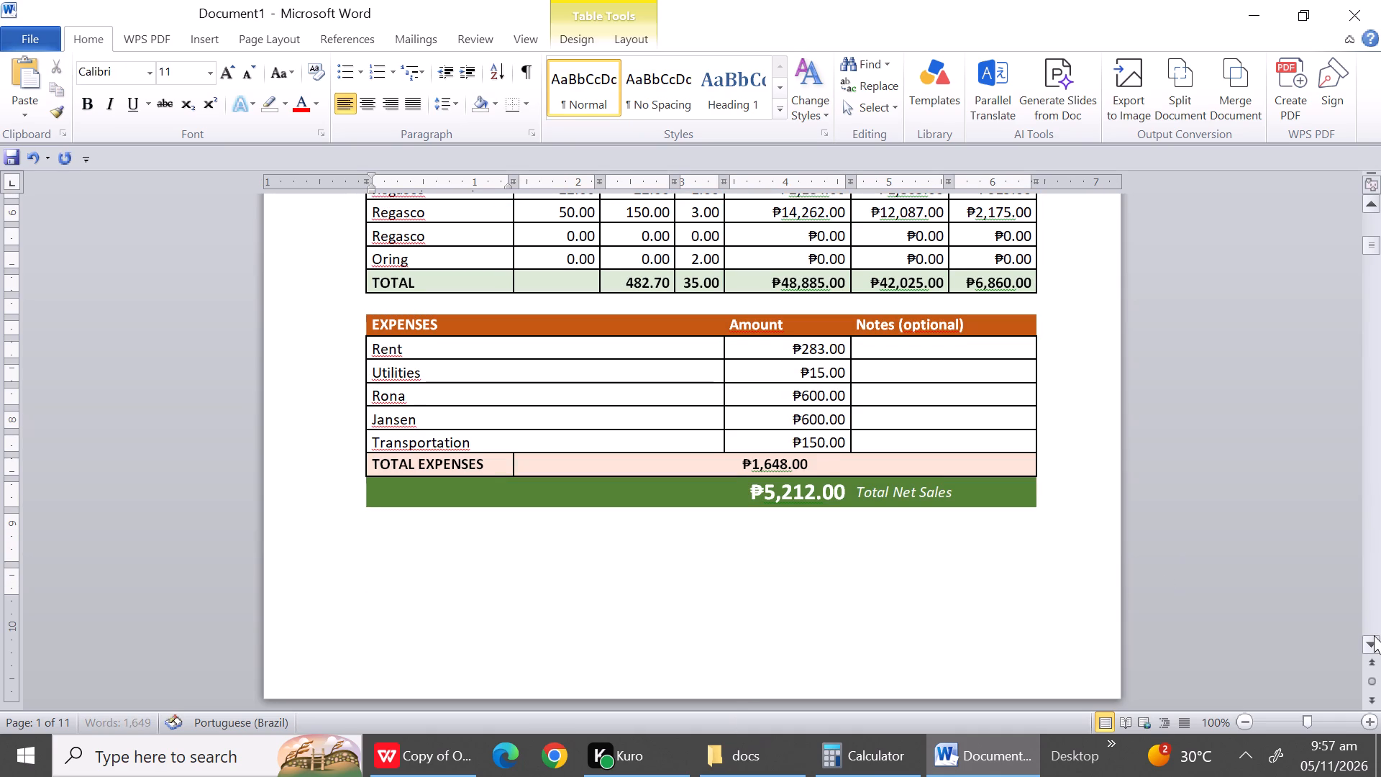
Delete the entire blank row between the date line and the Description header row in the October 3, 2026 report.
triple_click(1374, 635)
triple_click(1374, 635)
double_click(1374, 635)
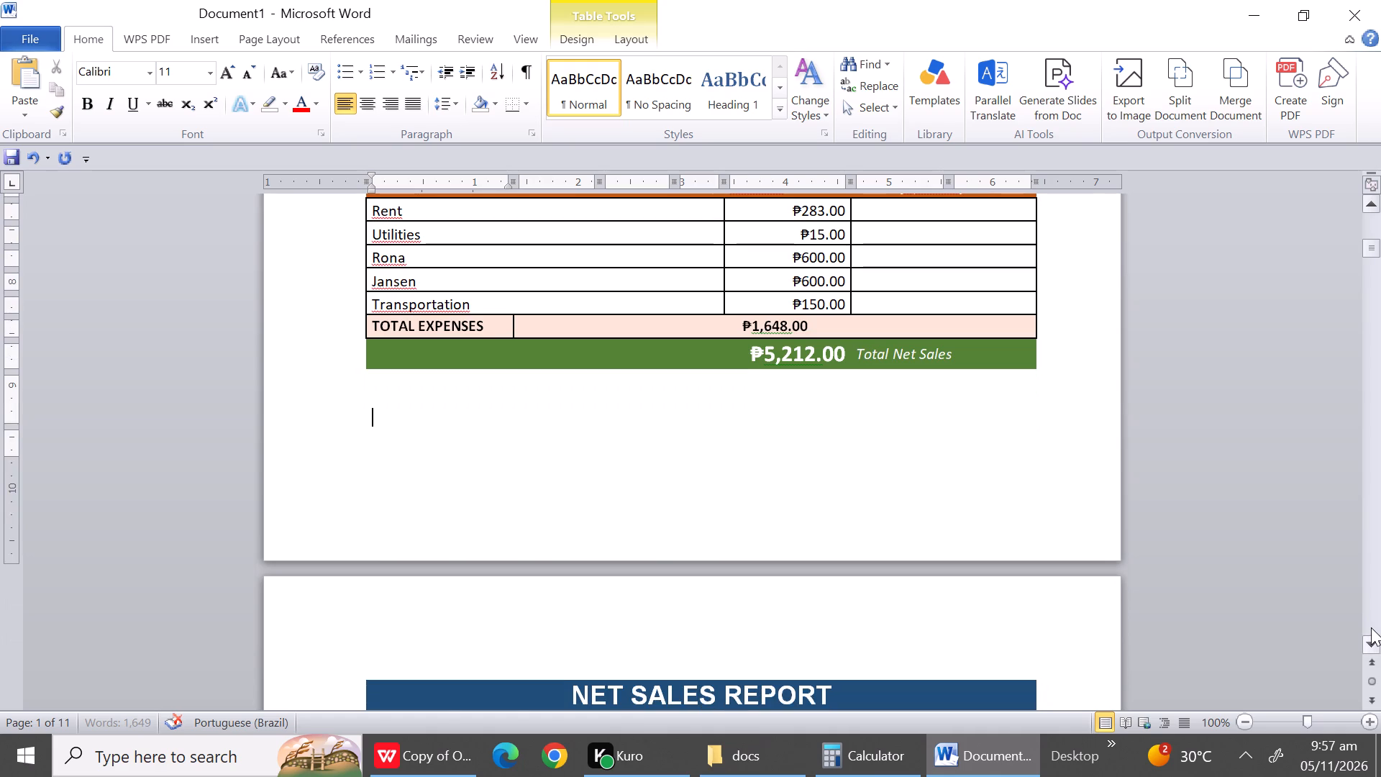
left_click(1371, 627)
left_click(486, 247)
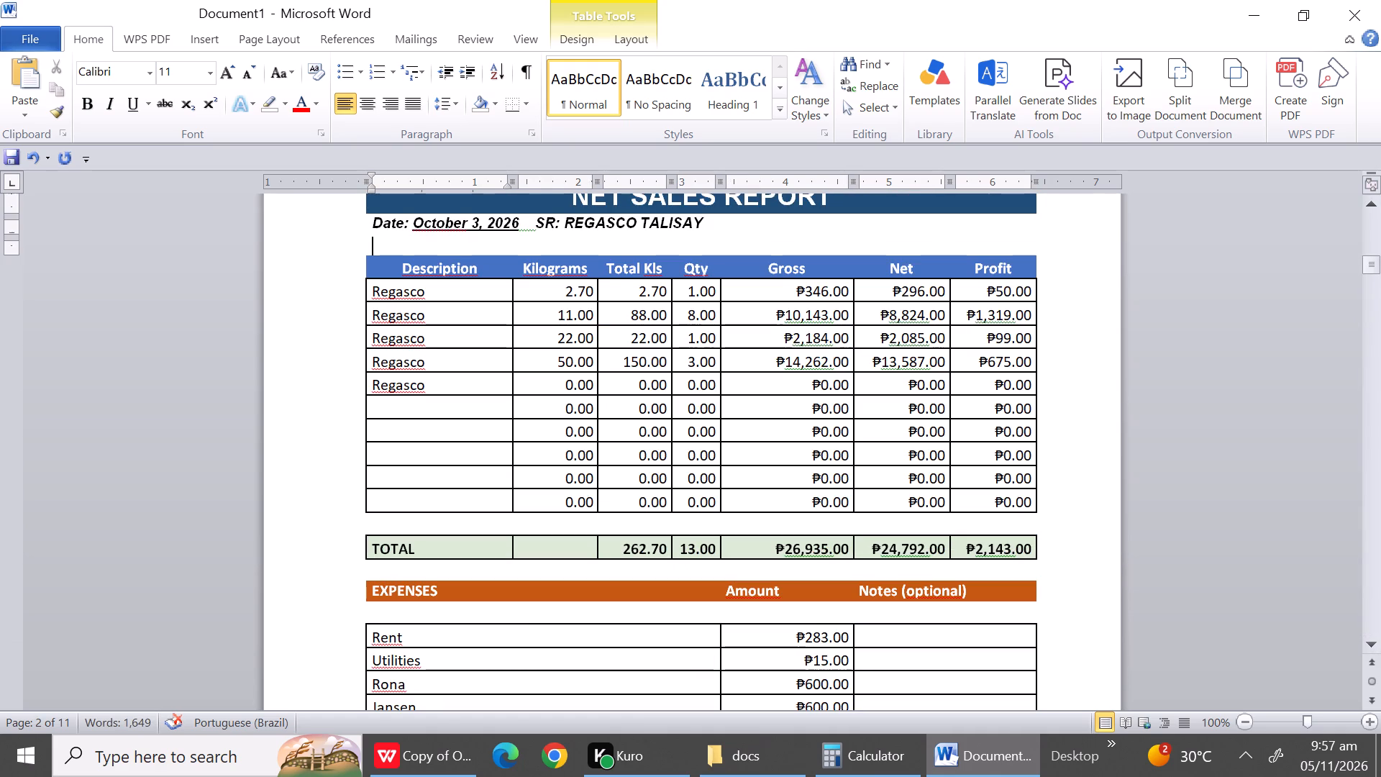
left_click(486, 247)
right_click(480, 246)
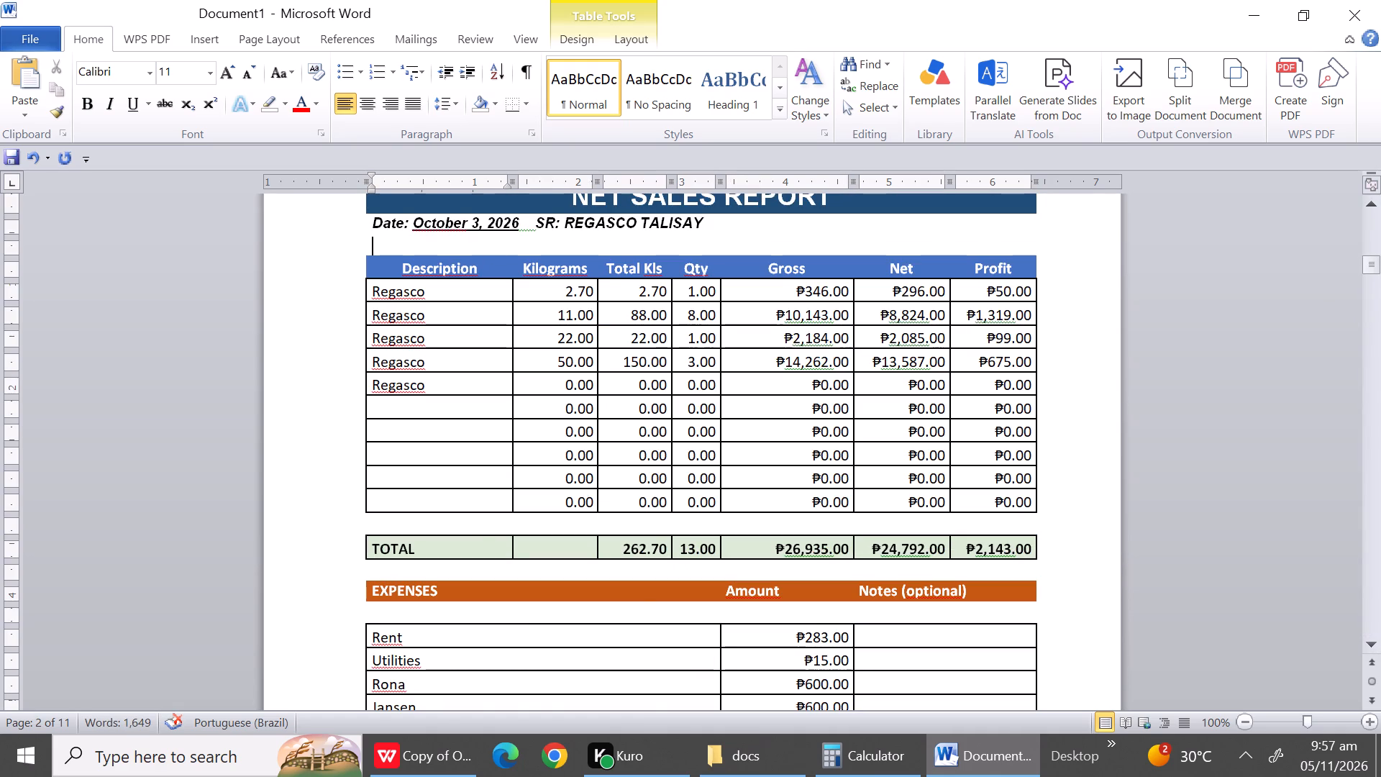
left_click(575, 365)
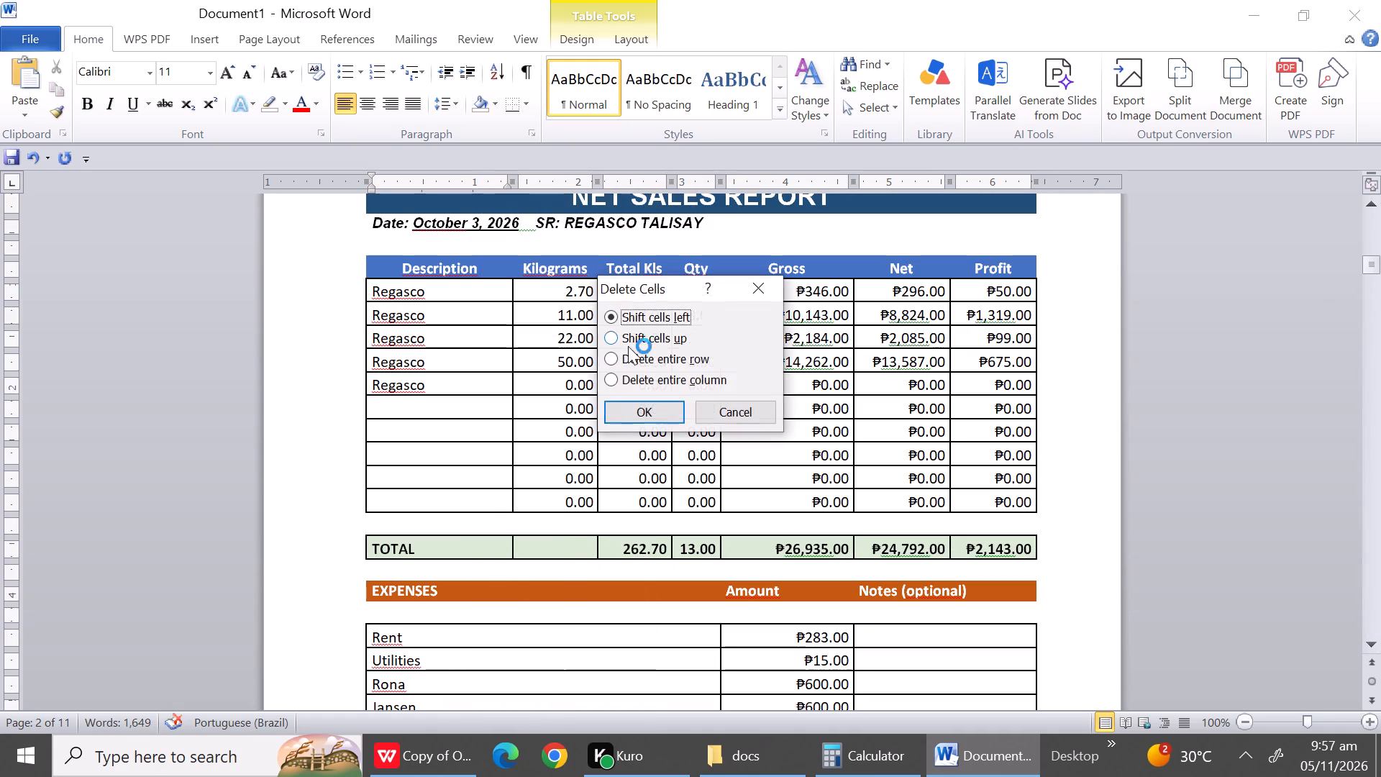
left_click(652, 353)
left_click(653, 404)
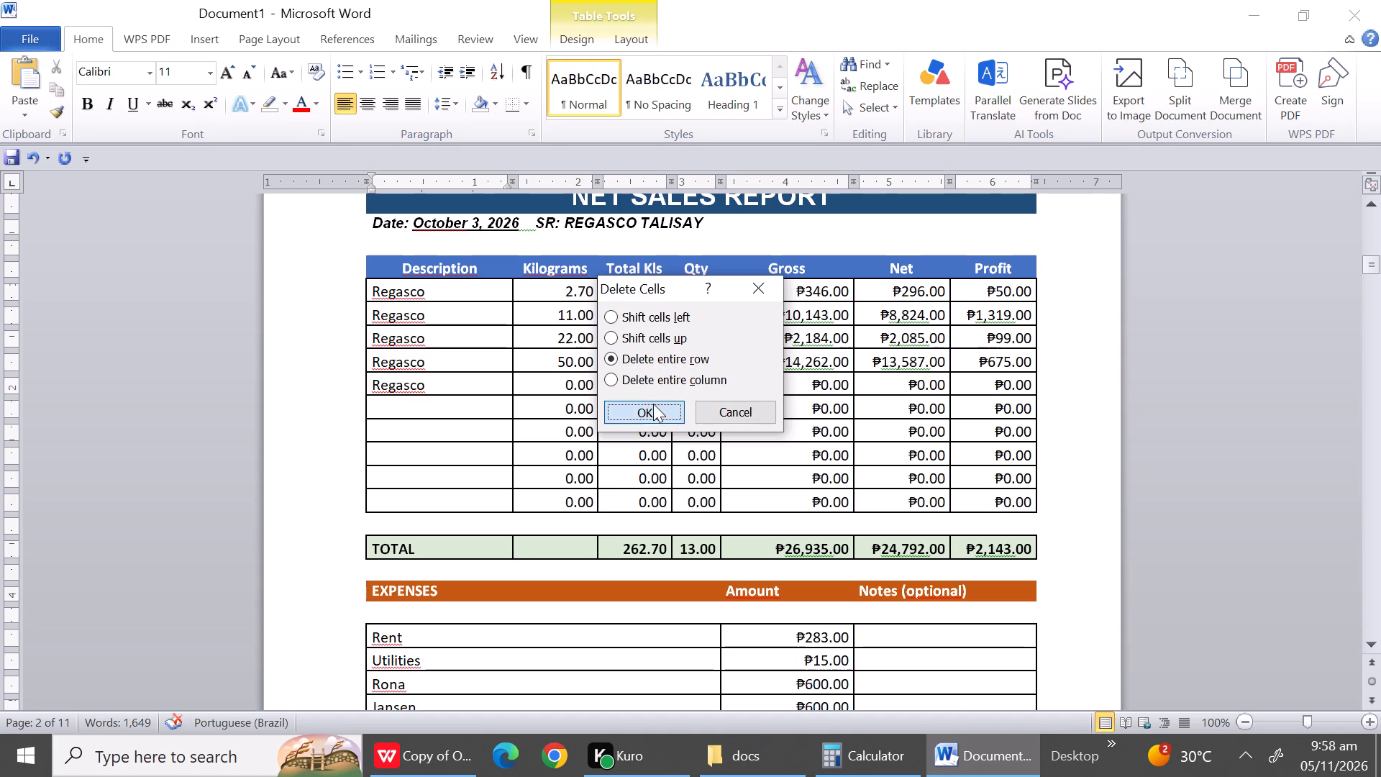
Delete the five unnamed zero-value rows and the blank row above TOTAL in the October 3 report as entire rows.
left_click_drag(425, 380, 423, 463)
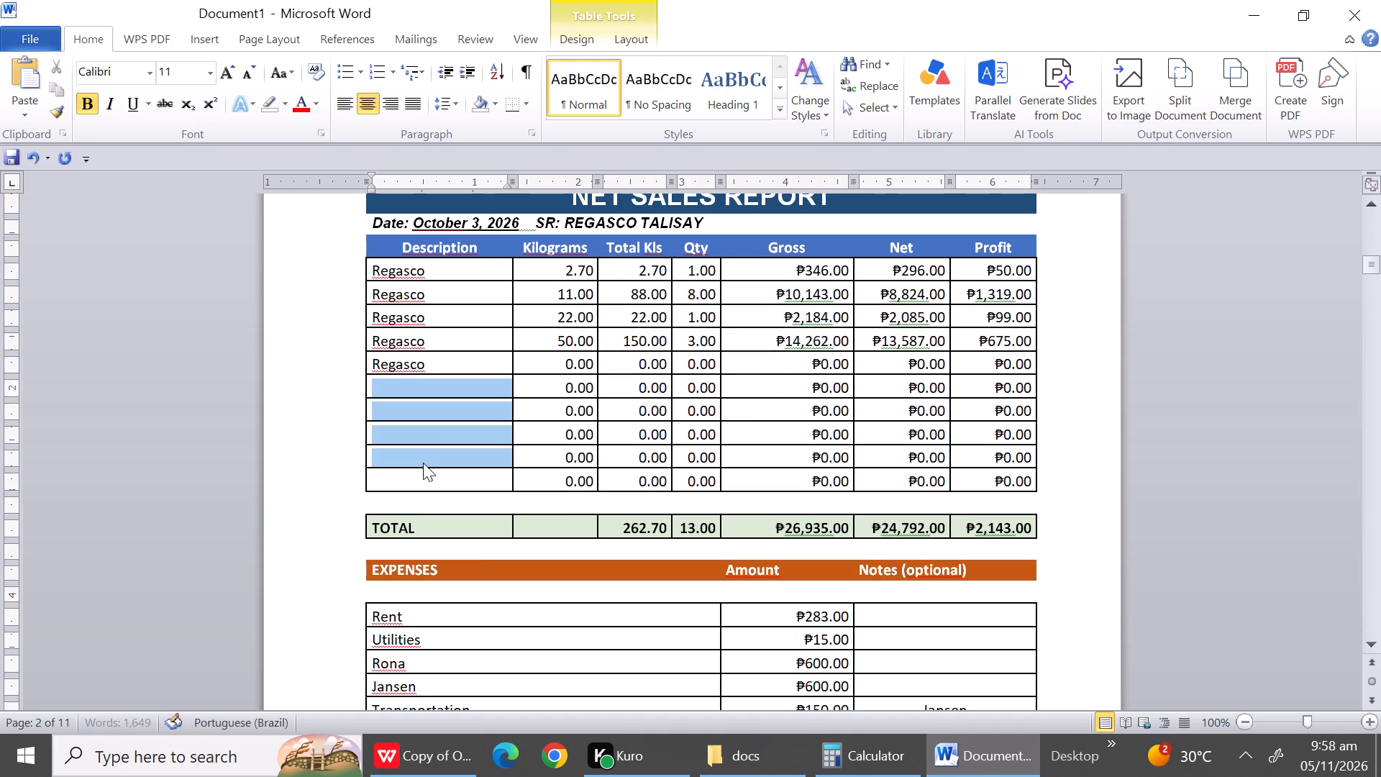
left_click_drag(423, 463, 423, 501)
right_click(423, 501)
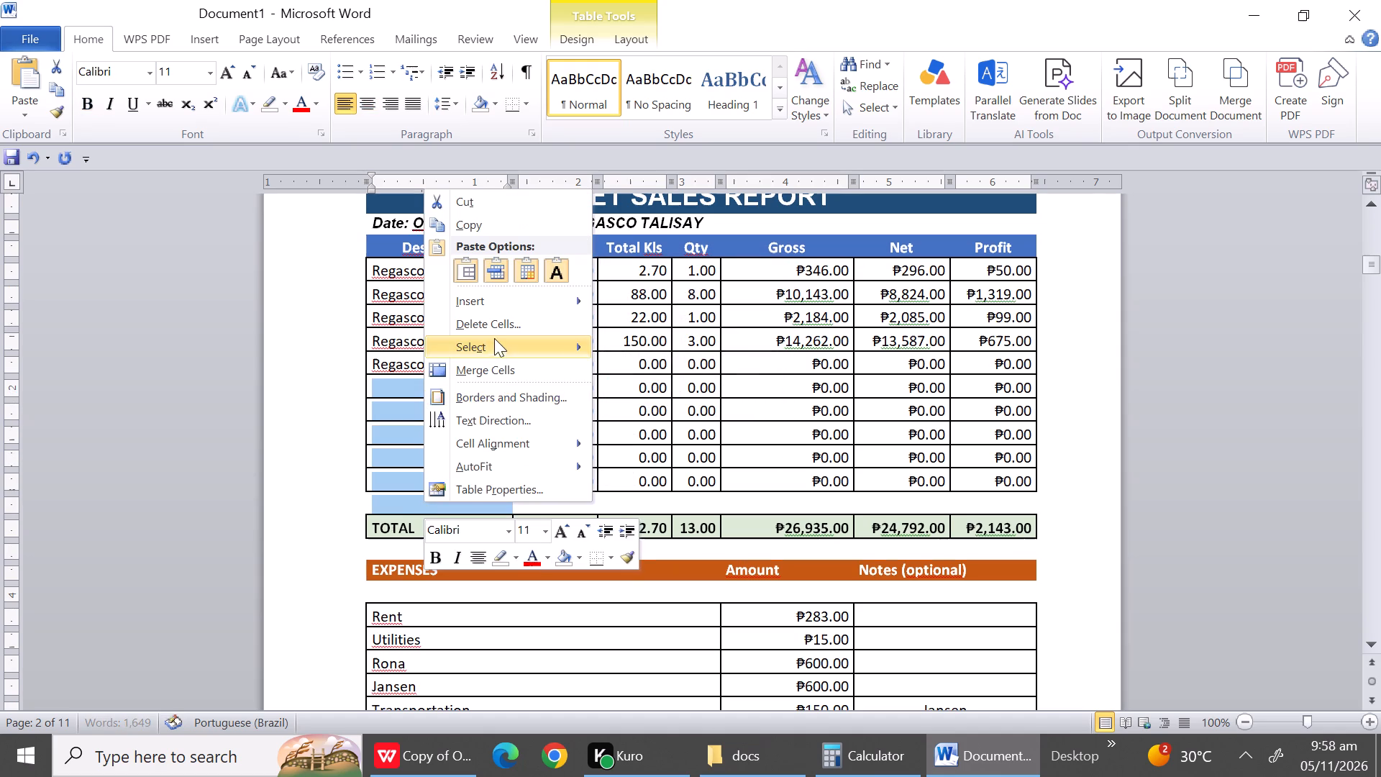
left_click(491, 332)
left_click(666, 358)
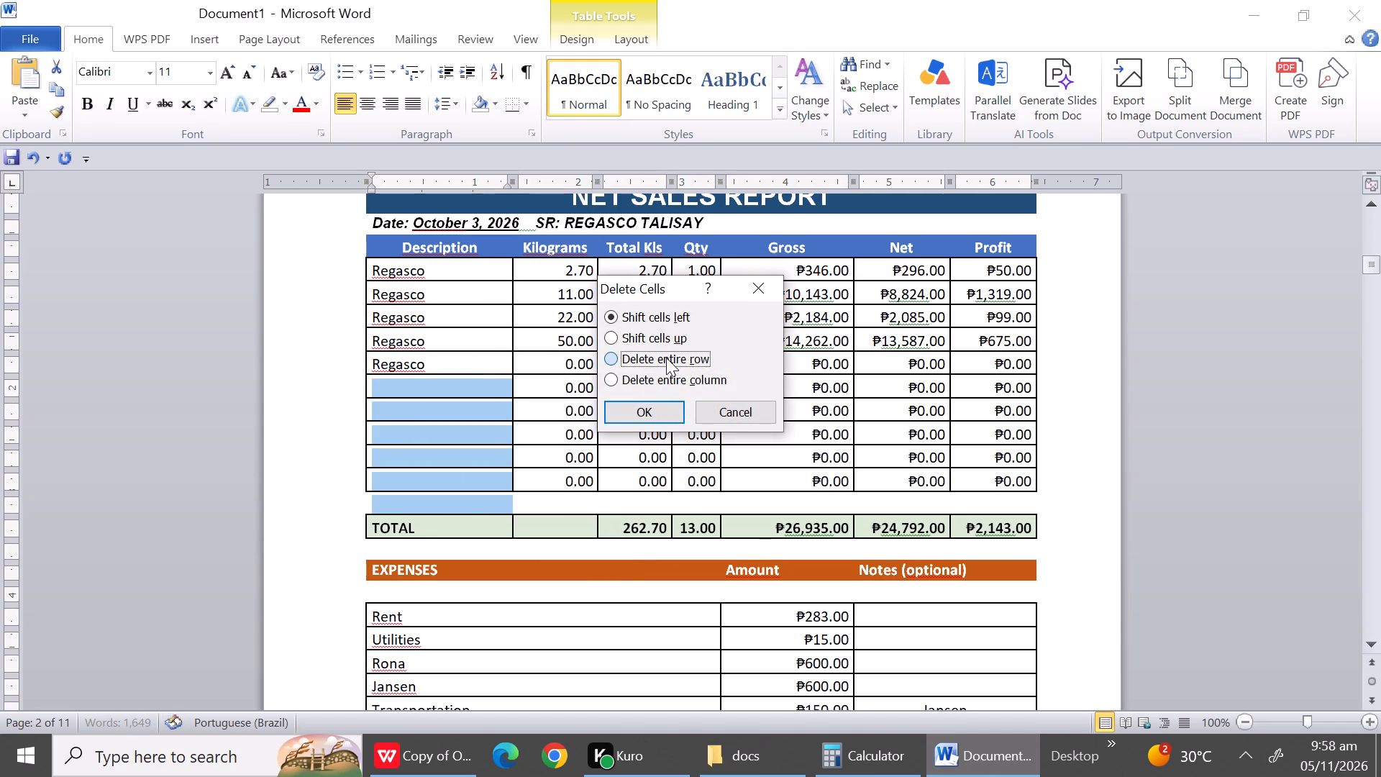
left_click(653, 410)
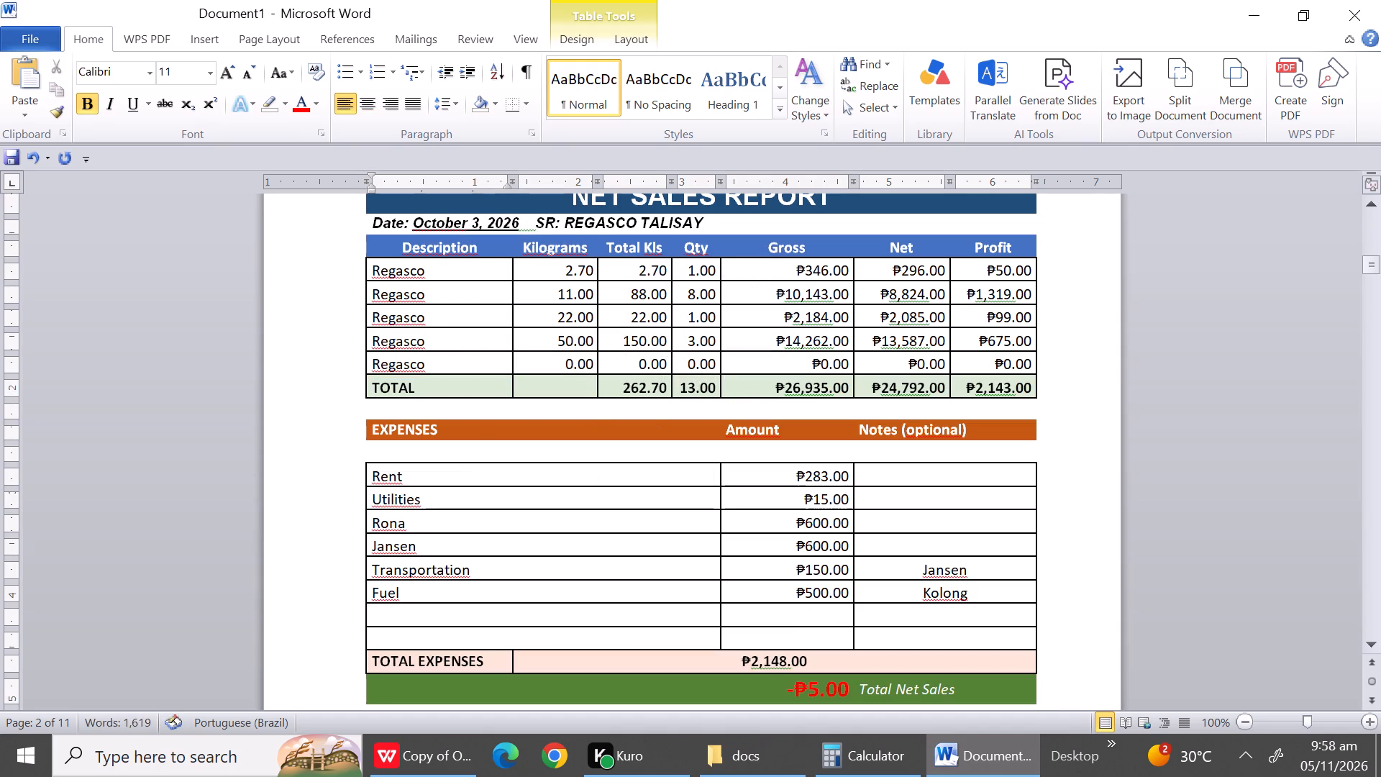
Delete the entire blank row between the TOTAL row and the EXPENSES header in the October 3 report.
left_click(390, 409)
right_click(390, 409)
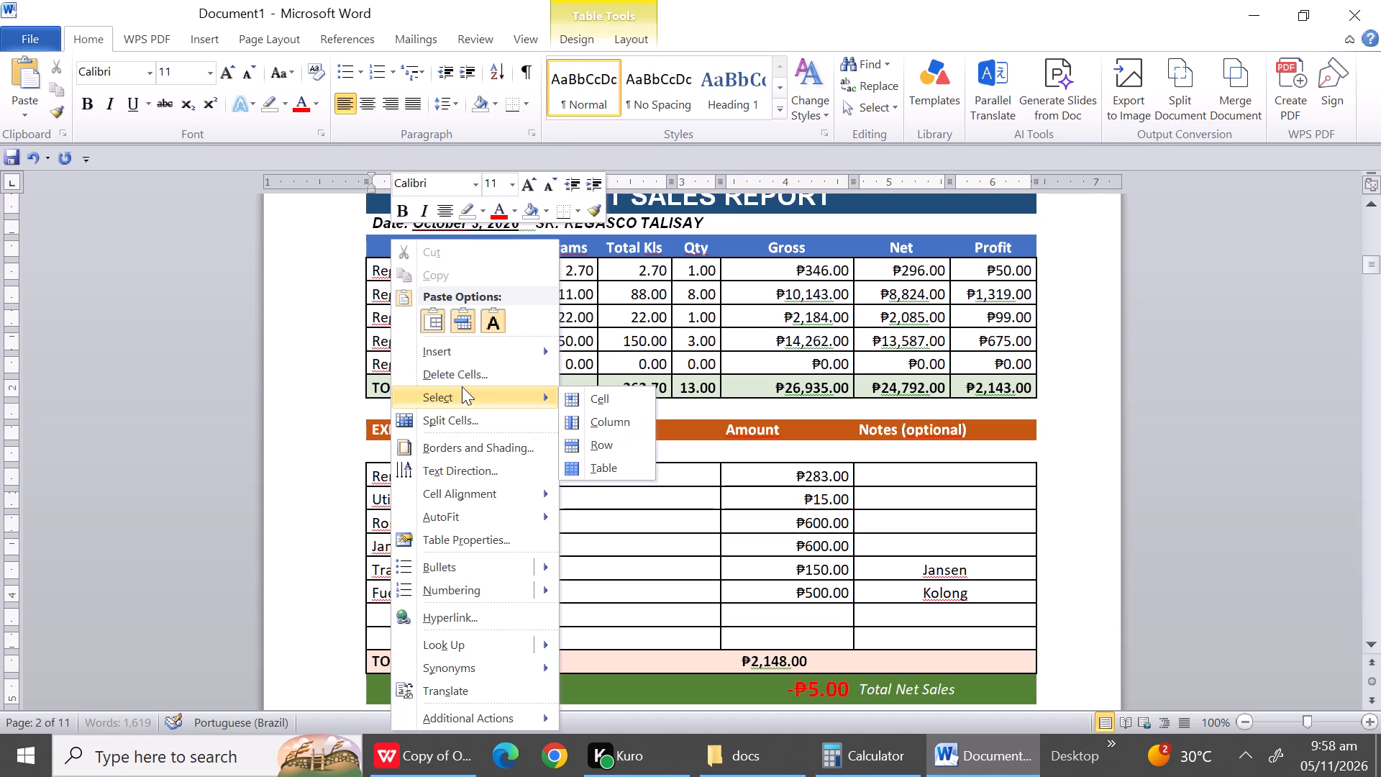
left_click(458, 378)
left_click(641, 360)
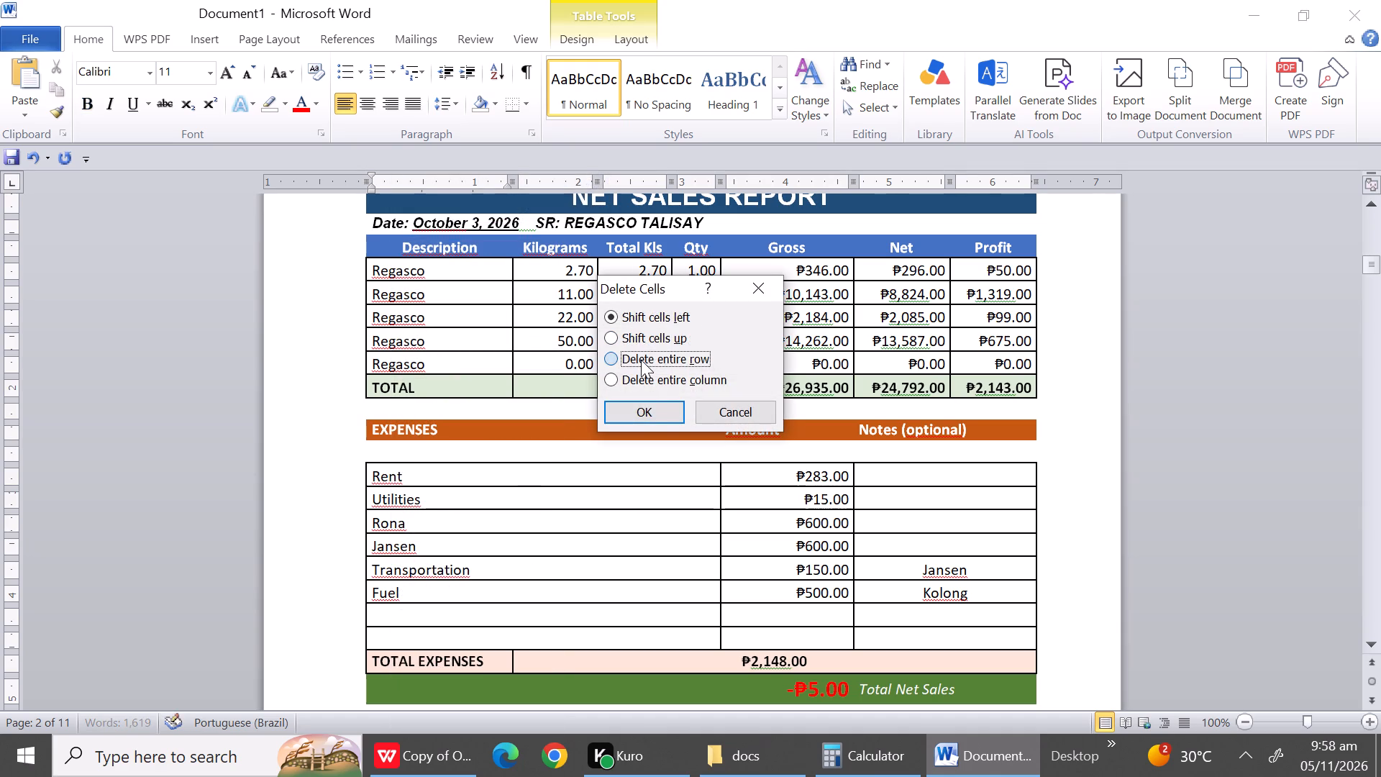
left_click(644, 409)
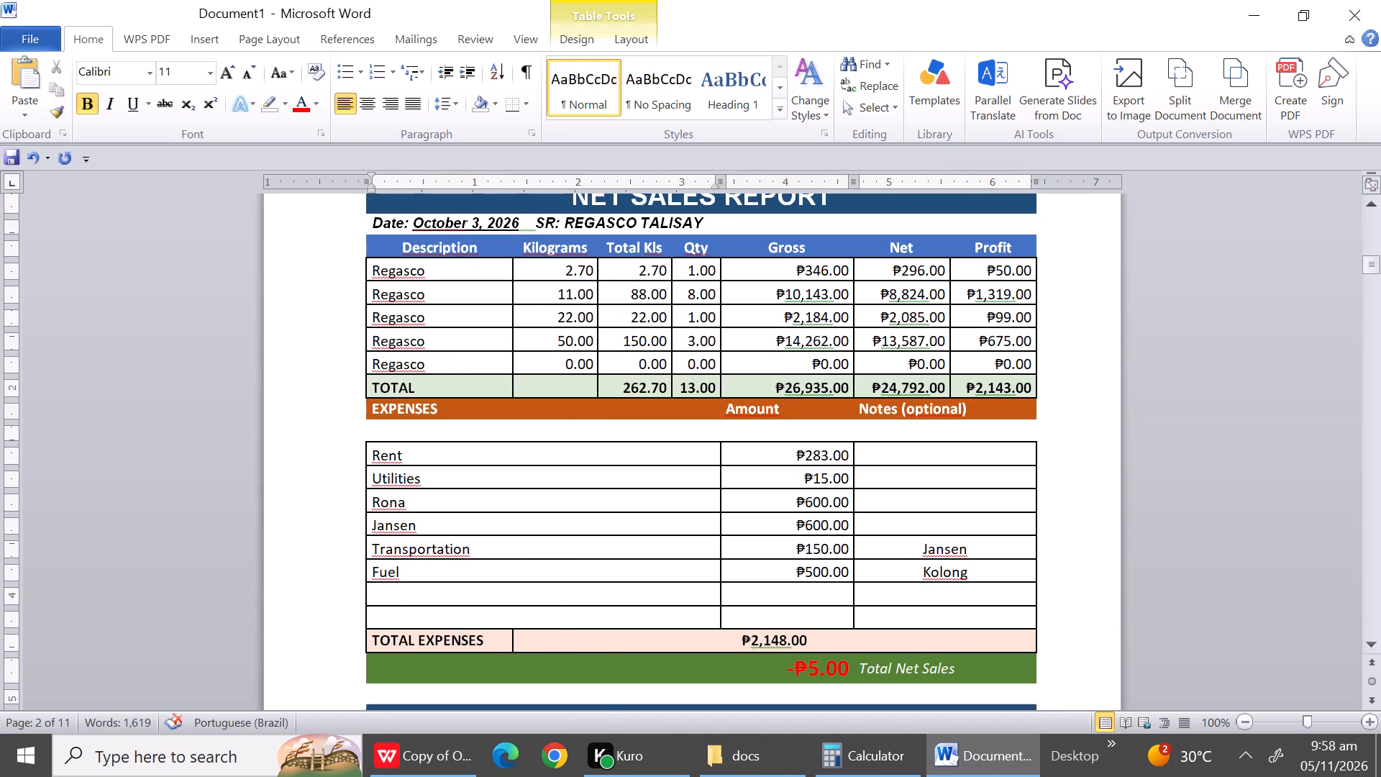
Delete the entire blank row between the EXPENSES header and the Rent row in the October 3 report.
left_click(444, 427)
right_click(444, 427)
left_click(514, 383)
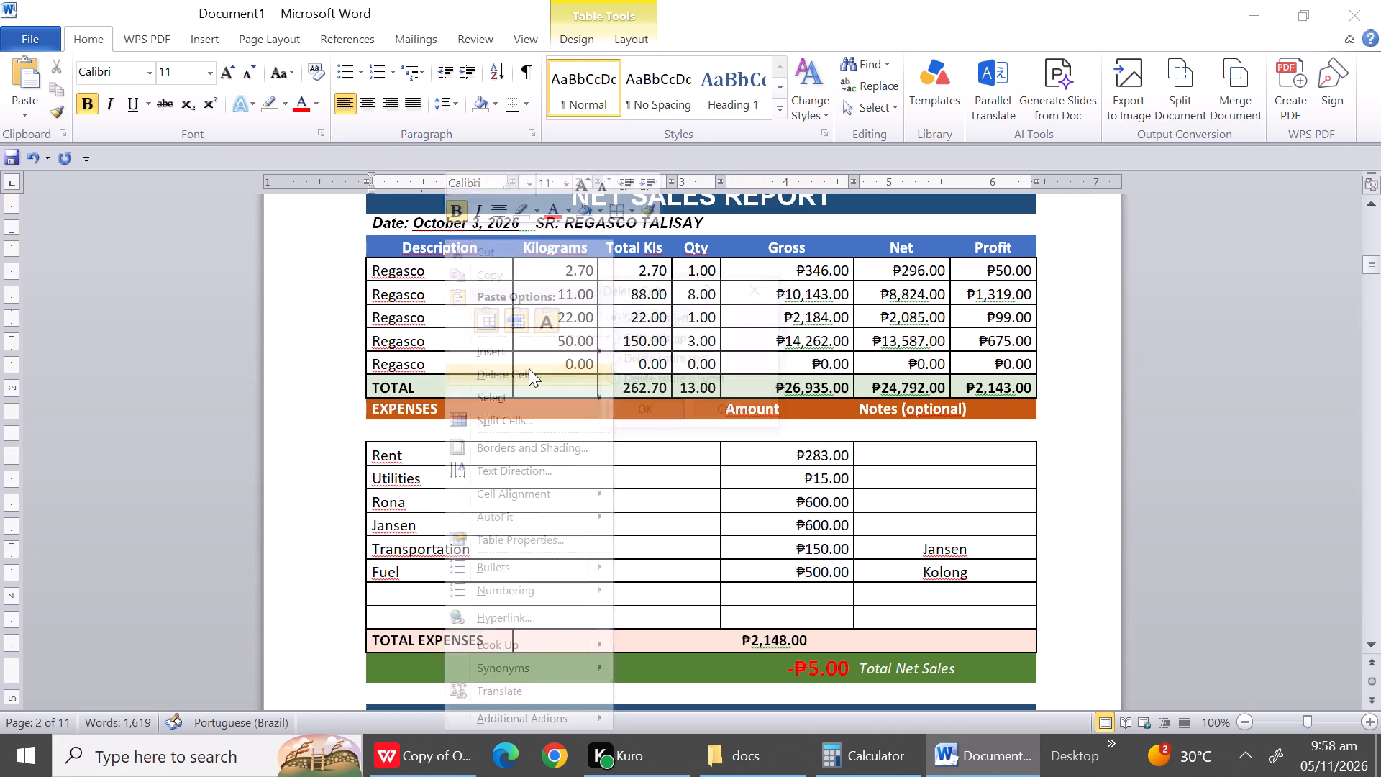
left_click_drag(634, 360, 641, 407)
left_click(641, 407)
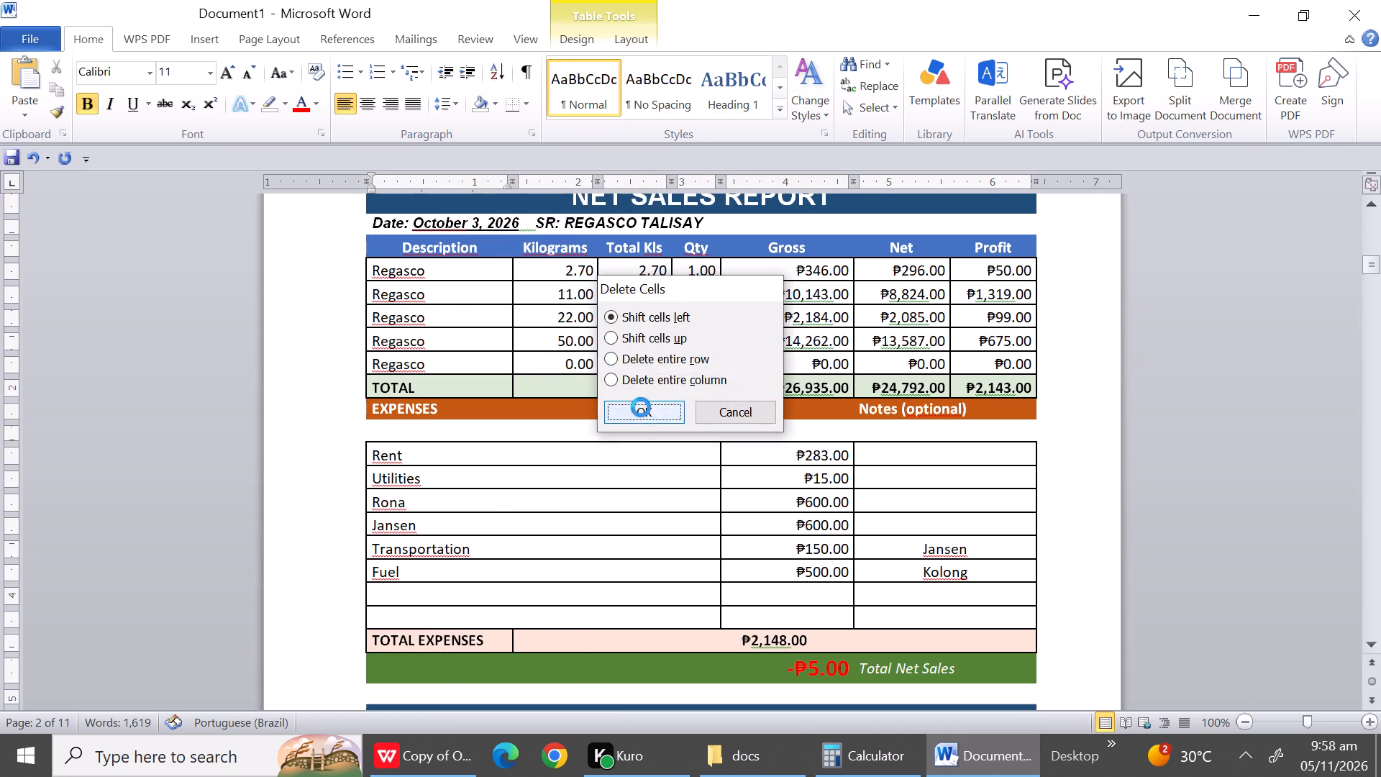
left_click(468, 430)
right_click(468, 430)
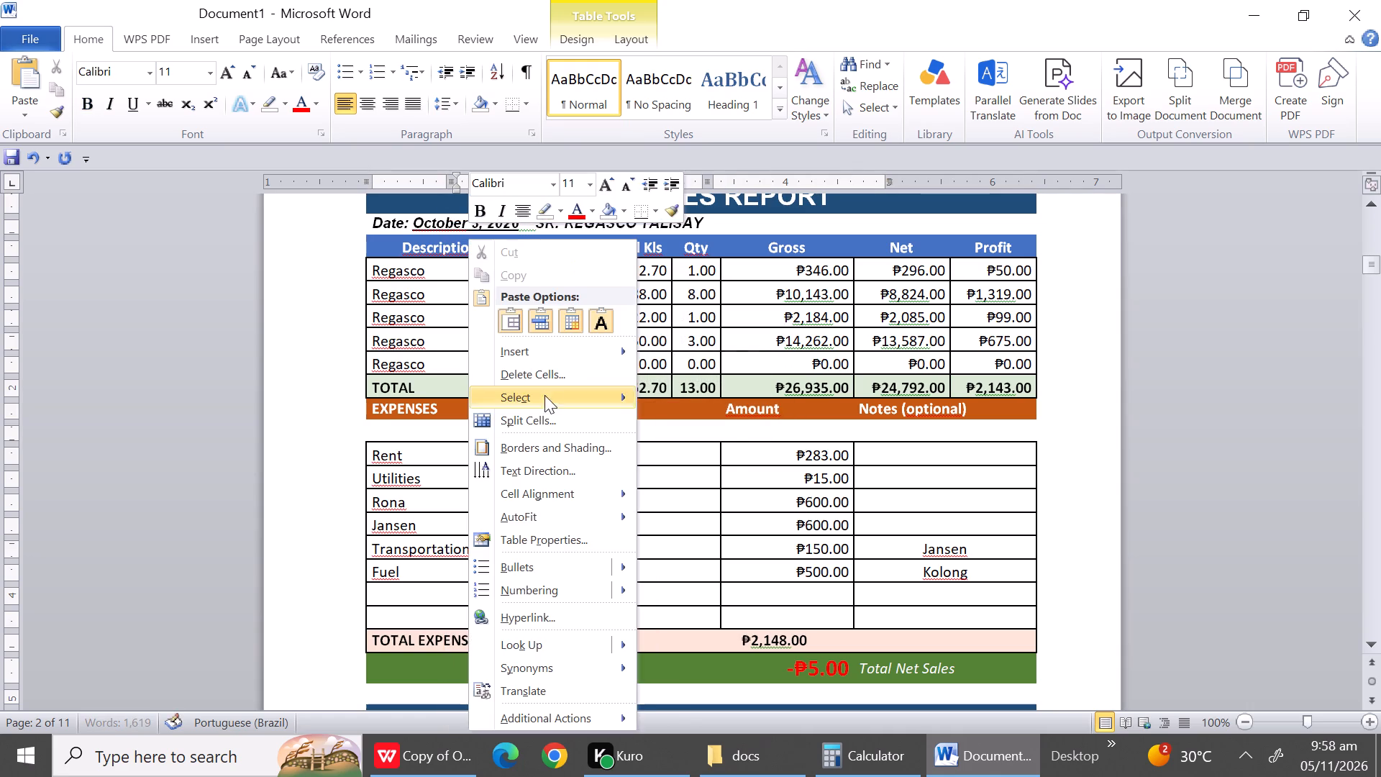
left_click(542, 374)
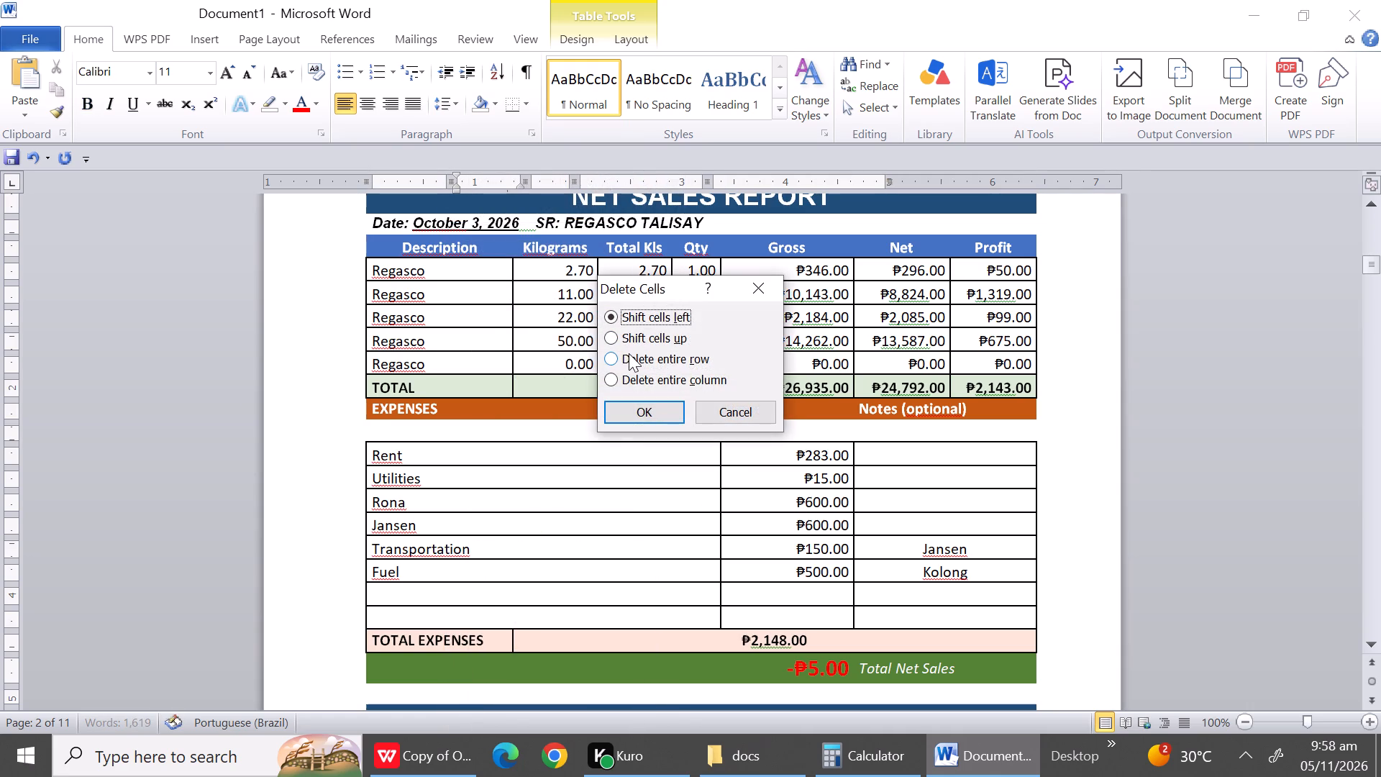
left_click(629, 353)
left_click(646, 407)
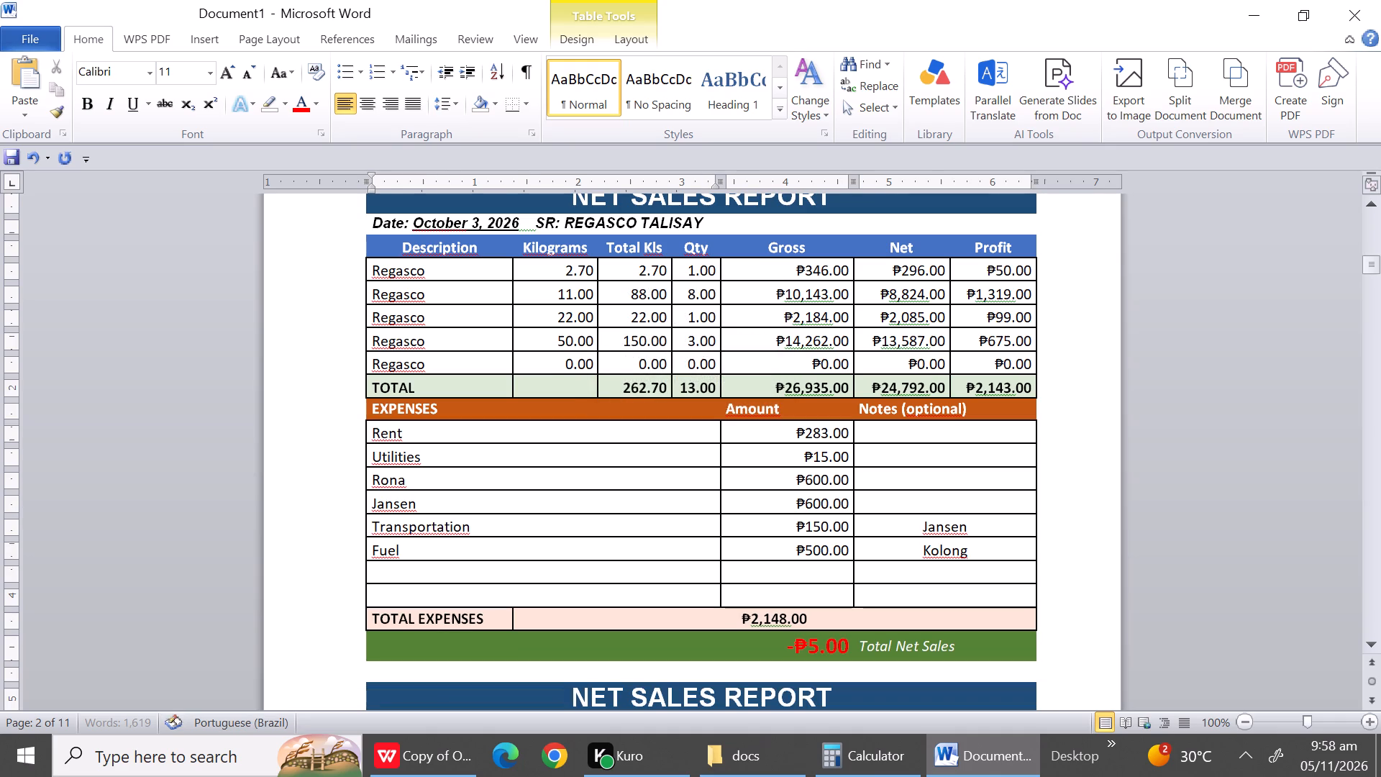
Delete the two entire blank rows between Fuel and TOTAL EXPENSES in the October 3 report.
left_click_drag(424, 575, 422, 600)
right_click(422, 600)
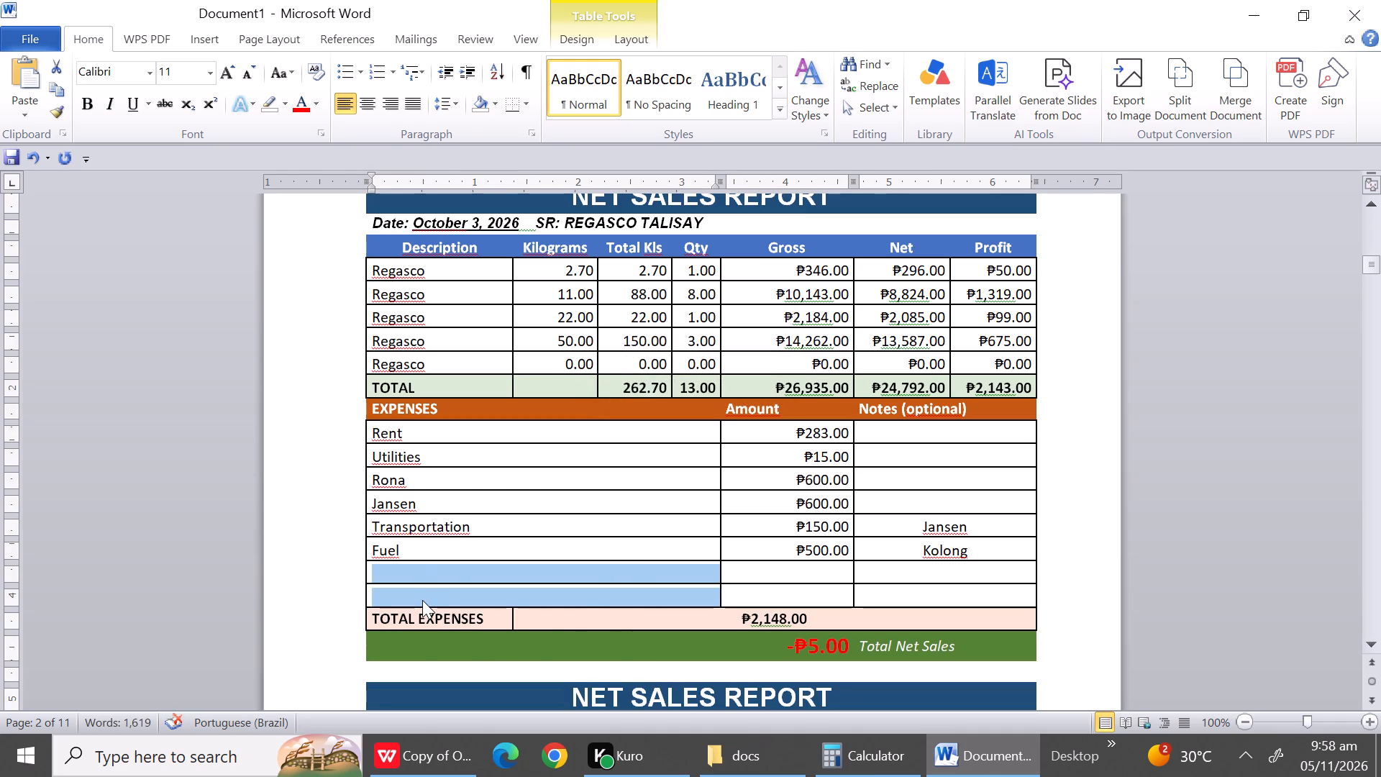
left_click(482, 416)
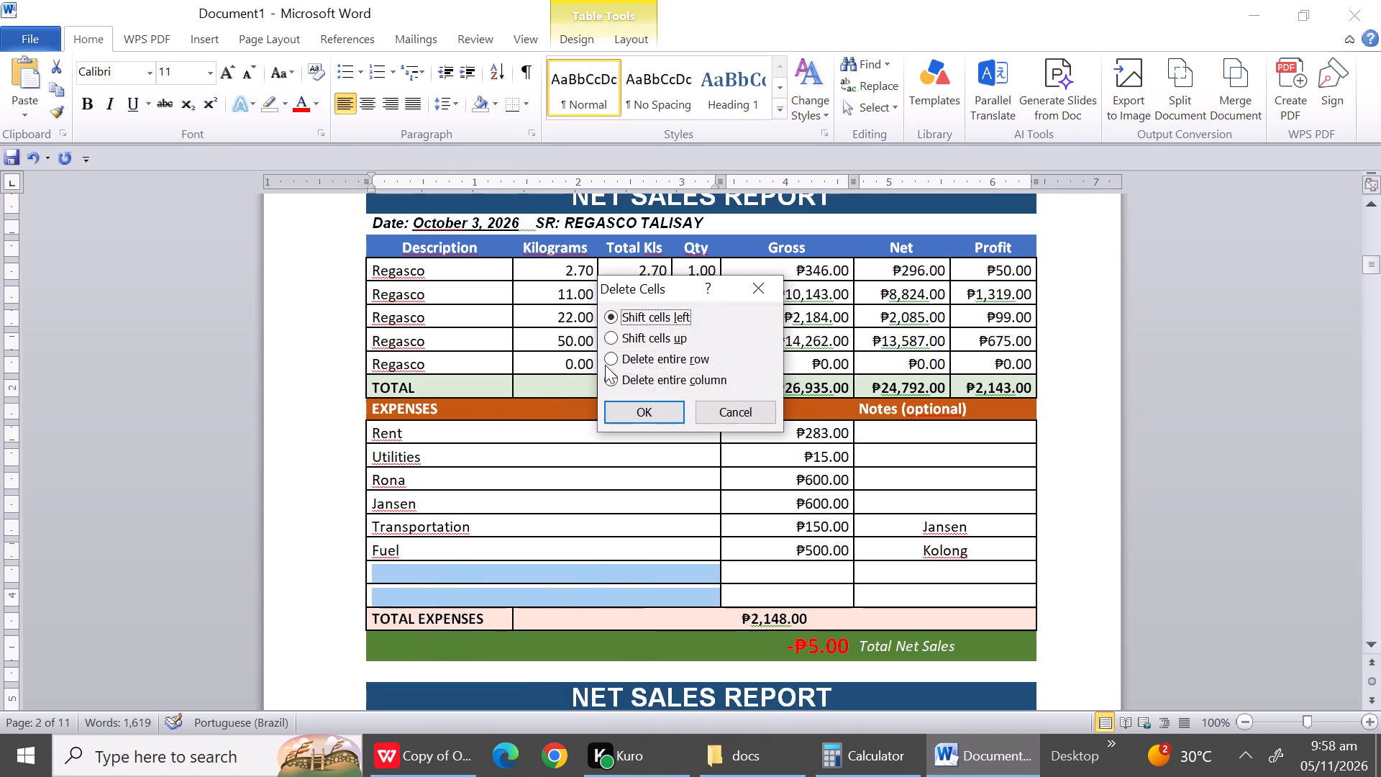
left_click(625, 361)
left_click(633, 414)
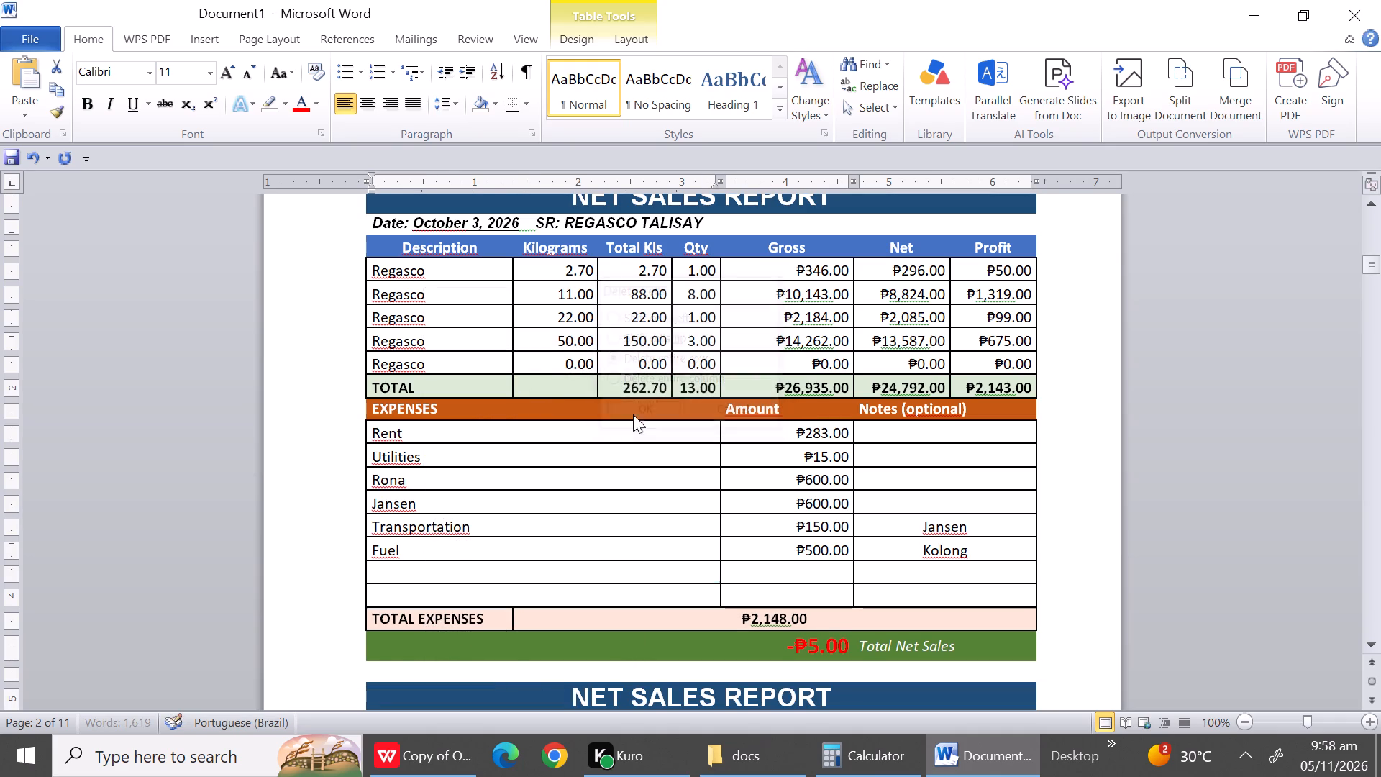
Delete the entire blank row between the date line and the Description header row in the October 4, 2026 report.
triple_click(1364, 647)
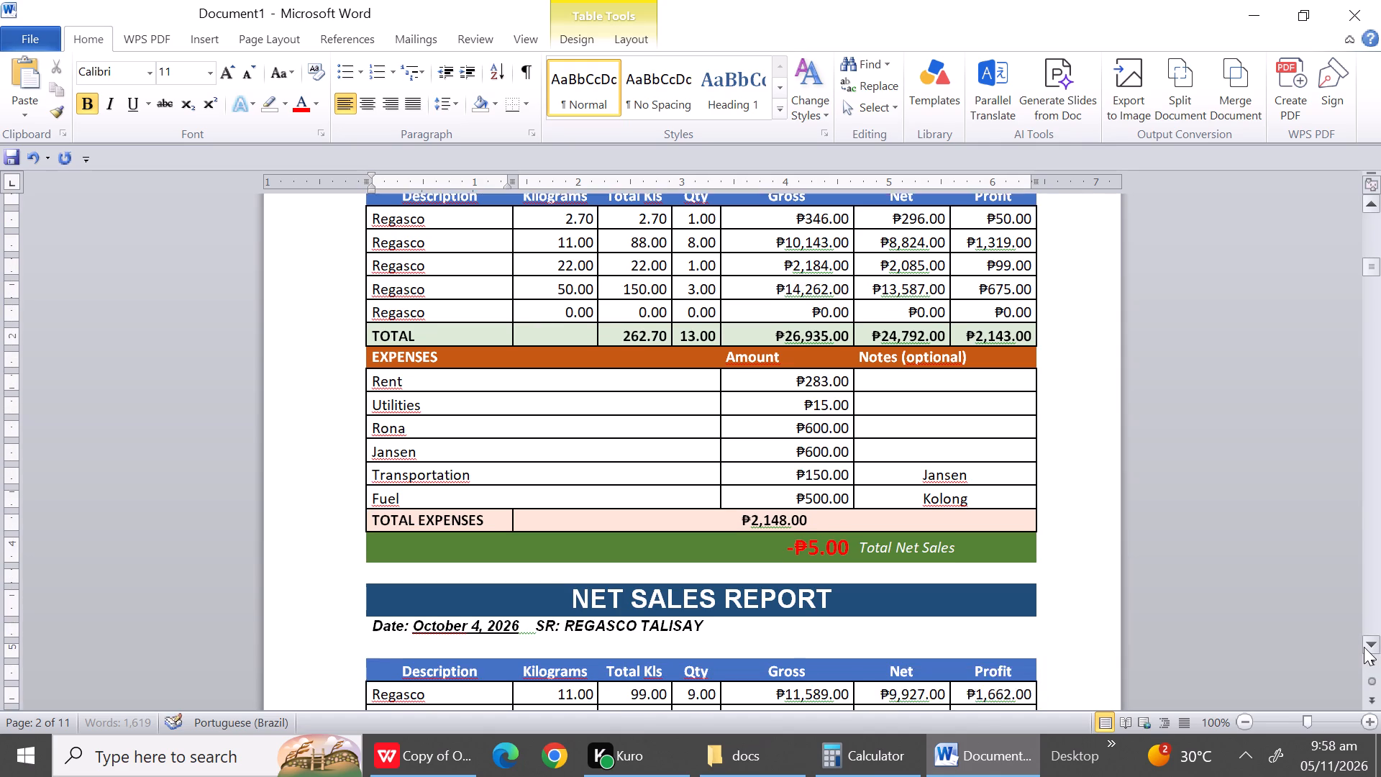
left_click(1364, 647)
triple_click(1364, 647)
triple_click(1364, 647)
left_click(1364, 647)
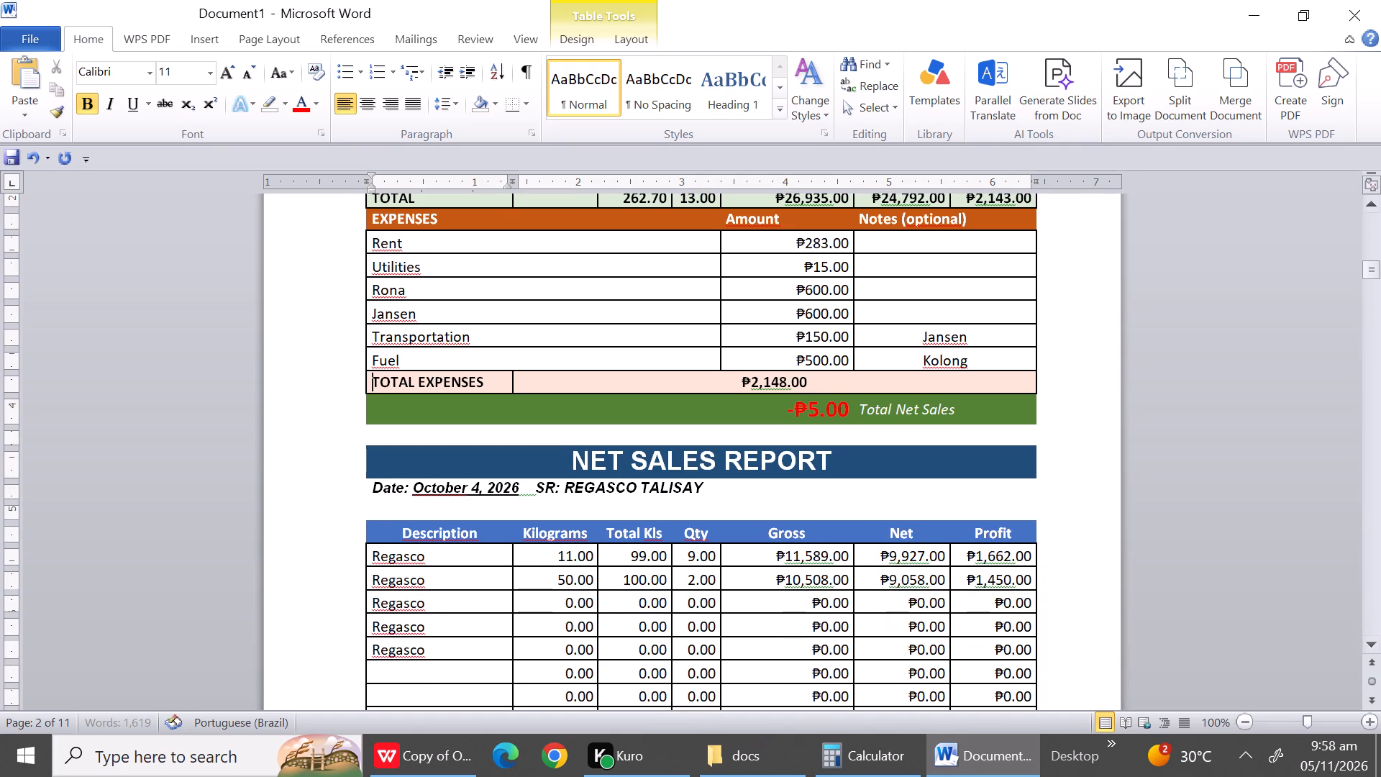
left_click(390, 509)
right_click(390, 509)
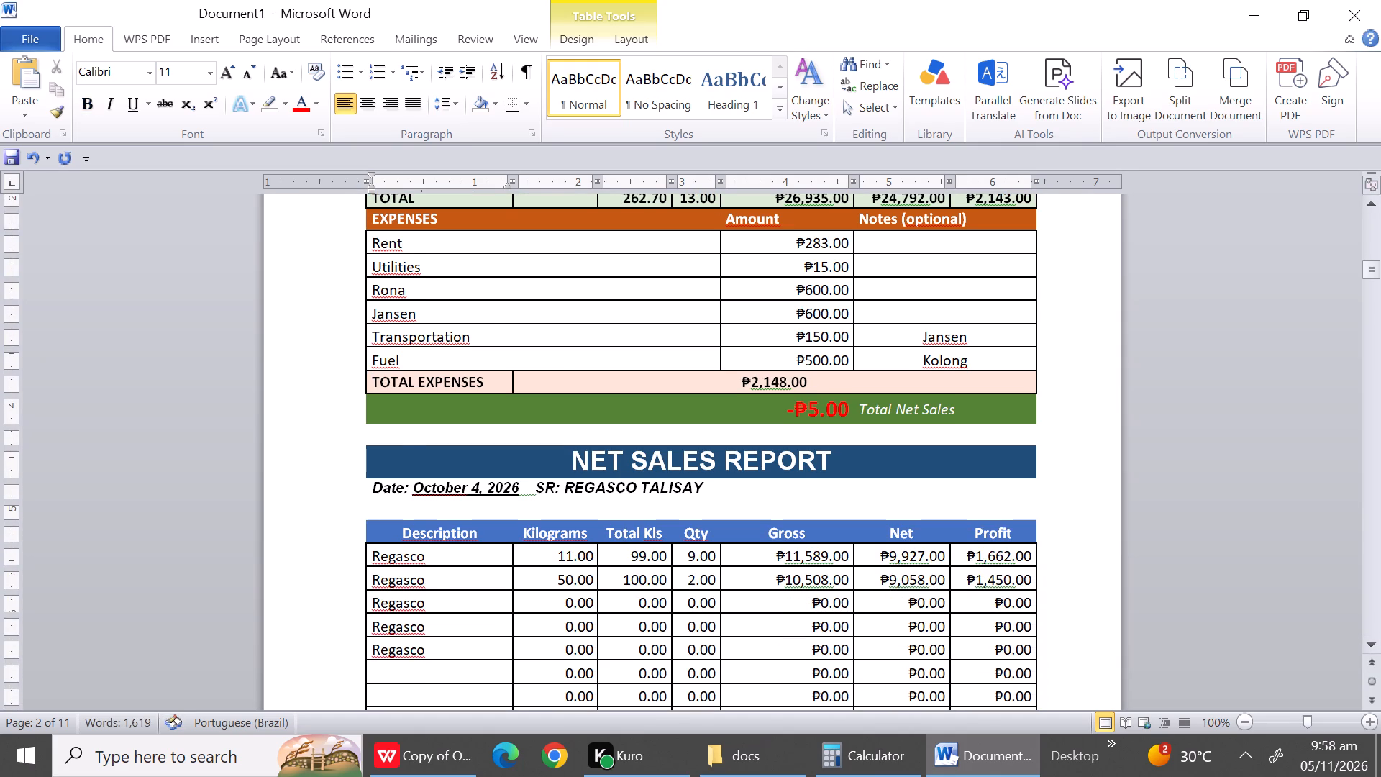
left_click(455, 158)
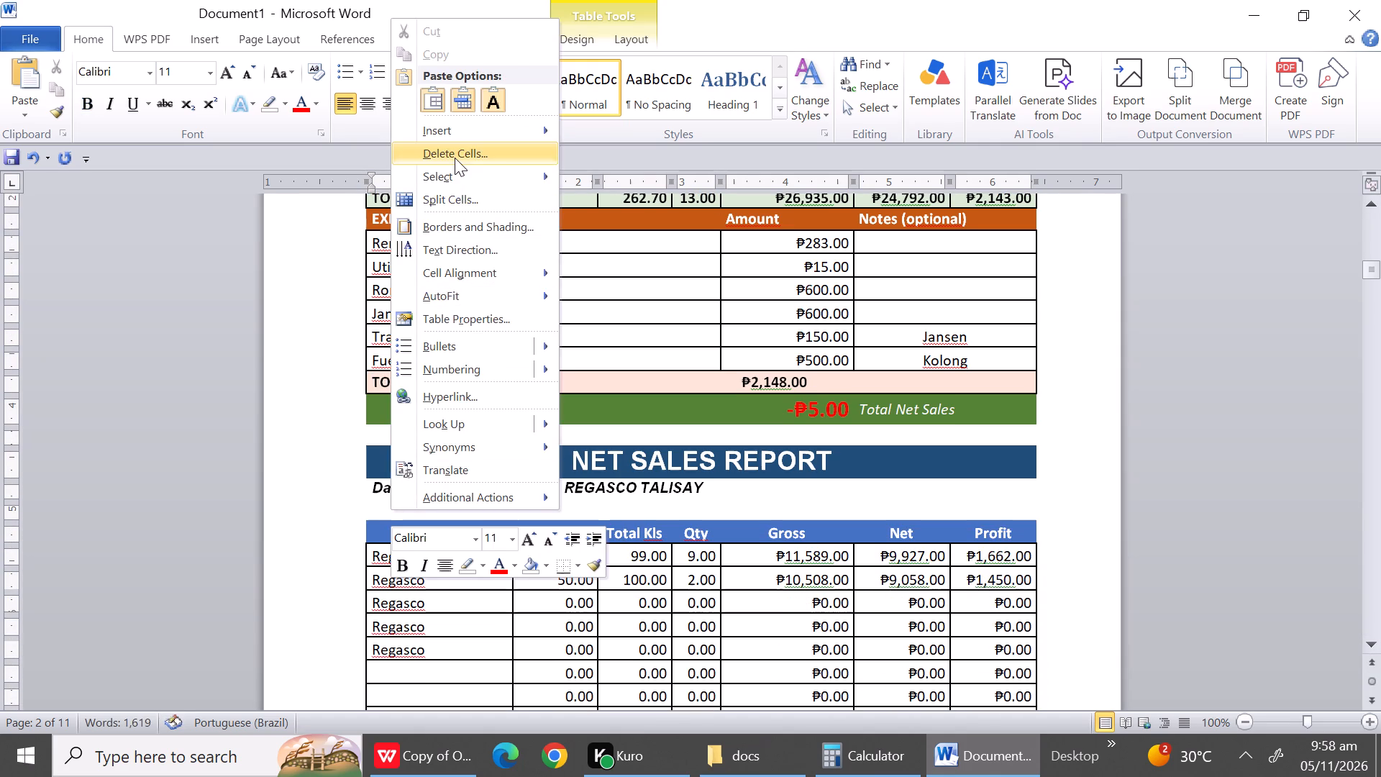
left_click(653, 363)
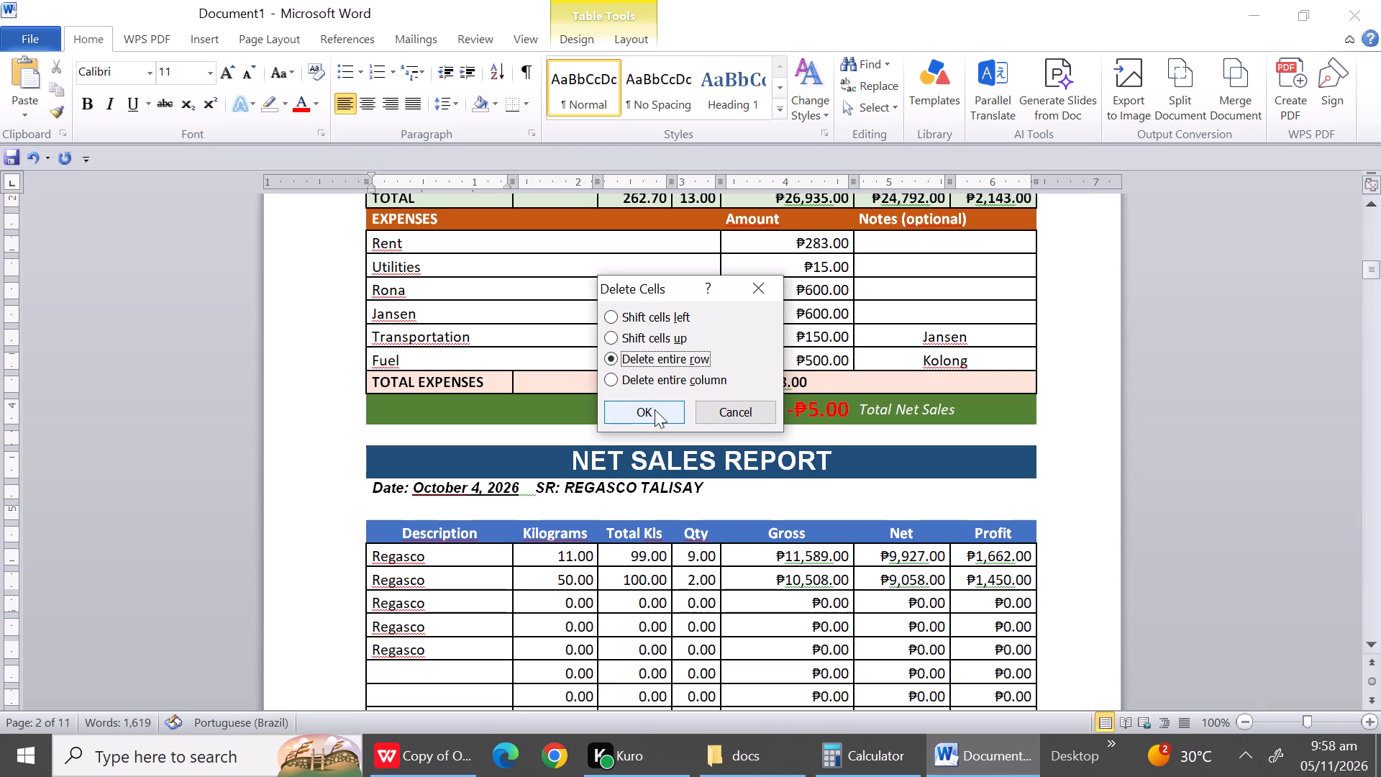
left_click(655, 409)
Delete the five unnamed zero-value rows and the blank row above TOTAL in the October 4 report as entire rows.
triple_click(1373, 647)
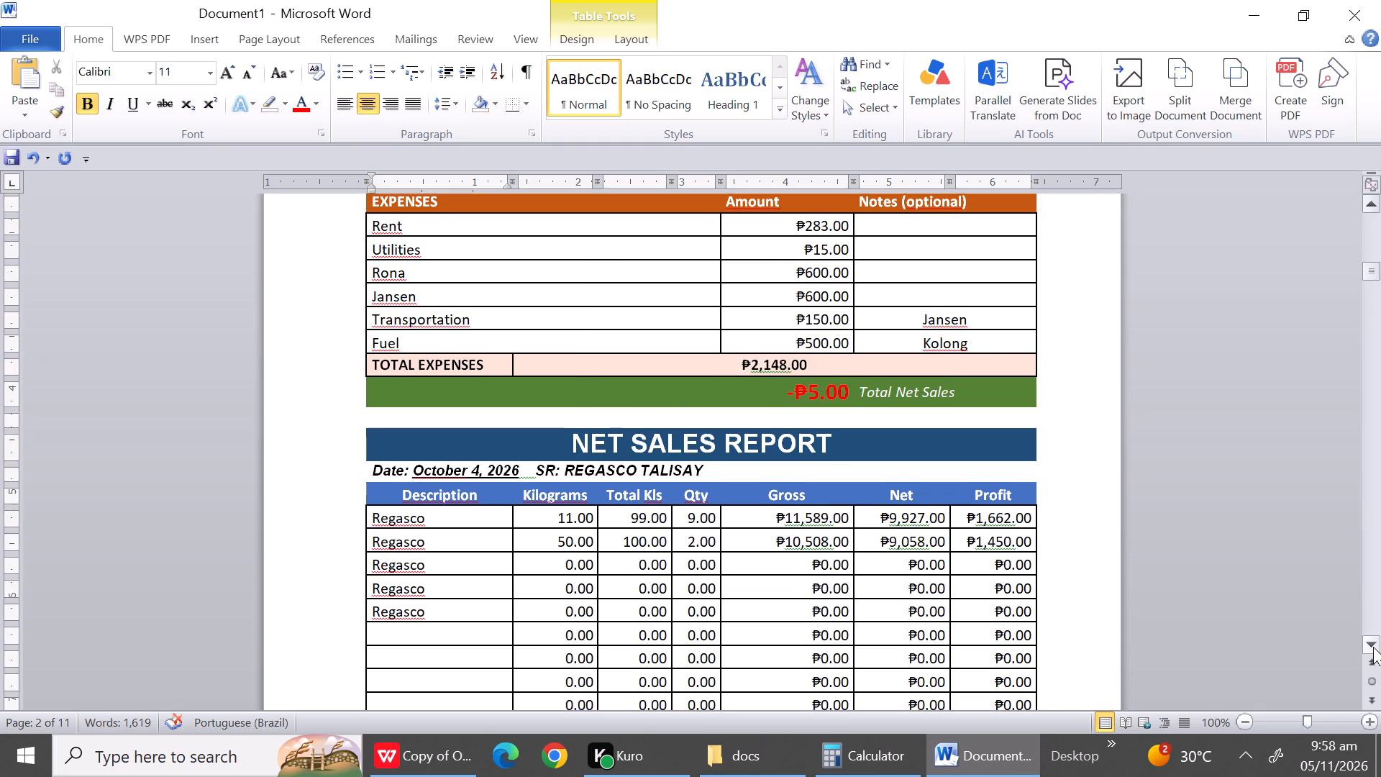
triple_click(1373, 647)
triple_click(1373, 647)
triple_click(1373, 647)
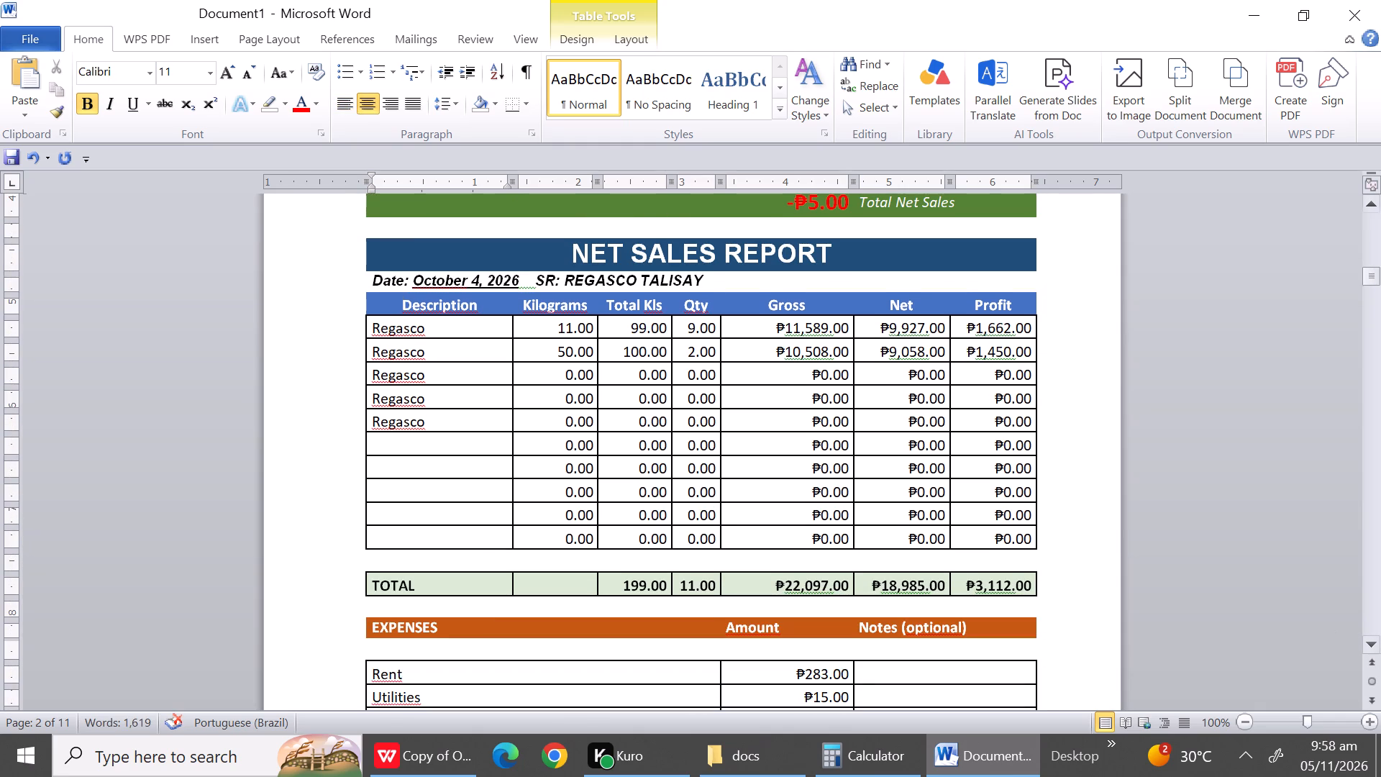
left_click_drag(461, 442, 465, 557)
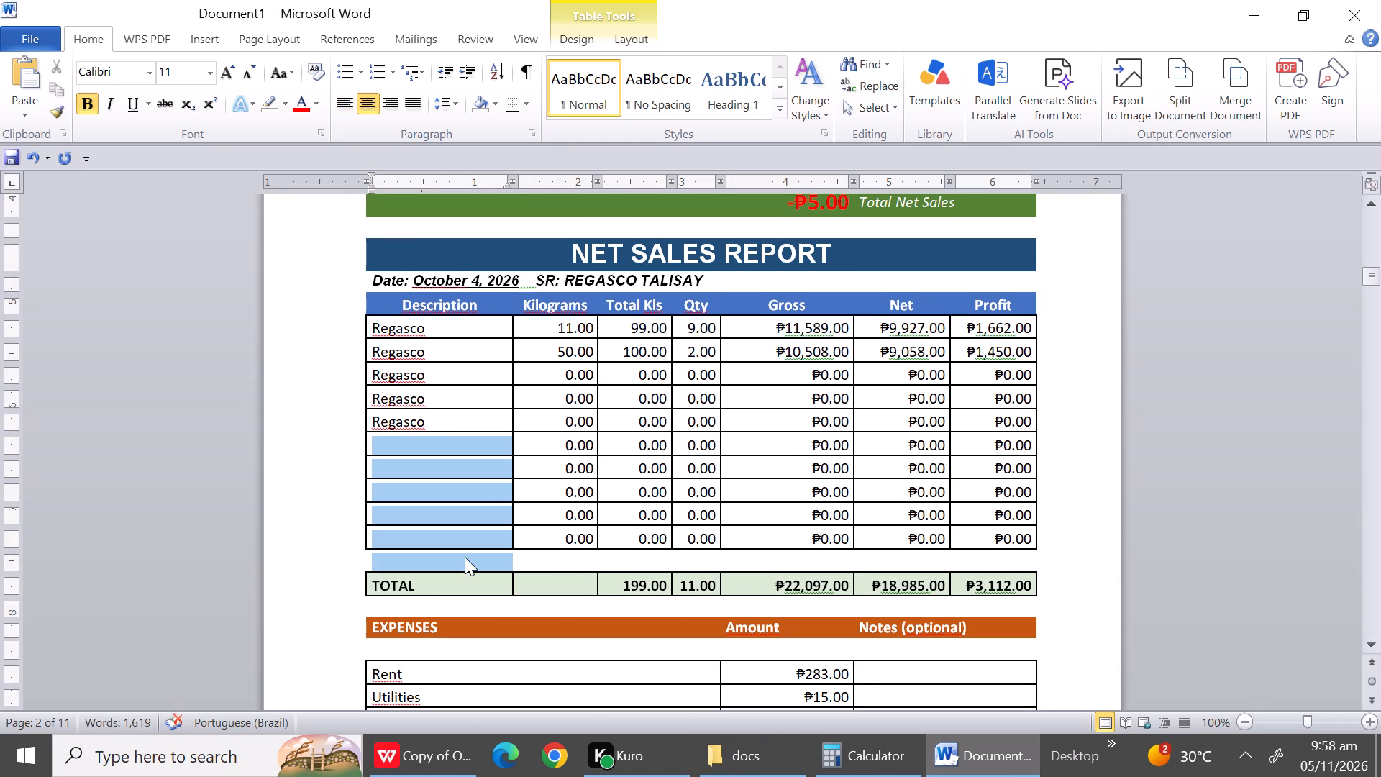
right_click(465, 557)
left_click(542, 383)
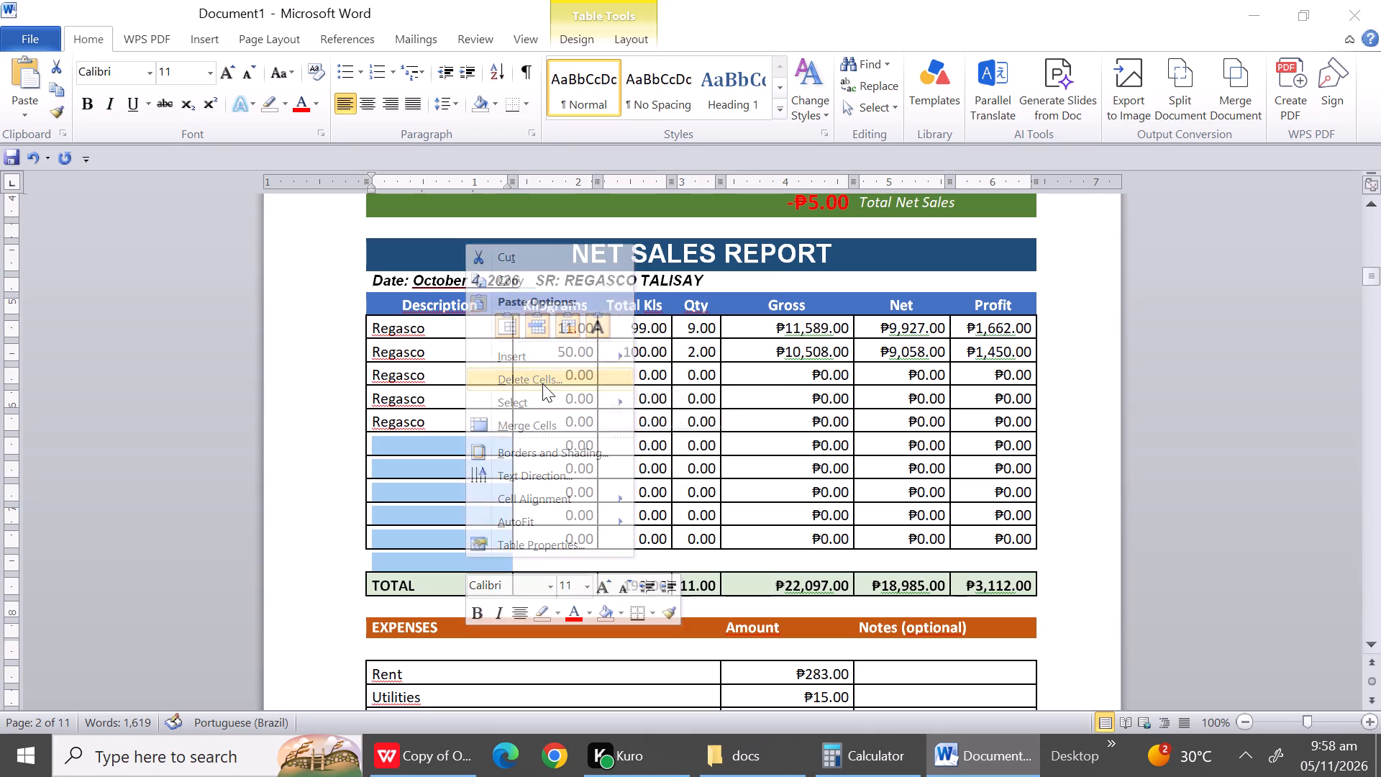
left_click(650, 363)
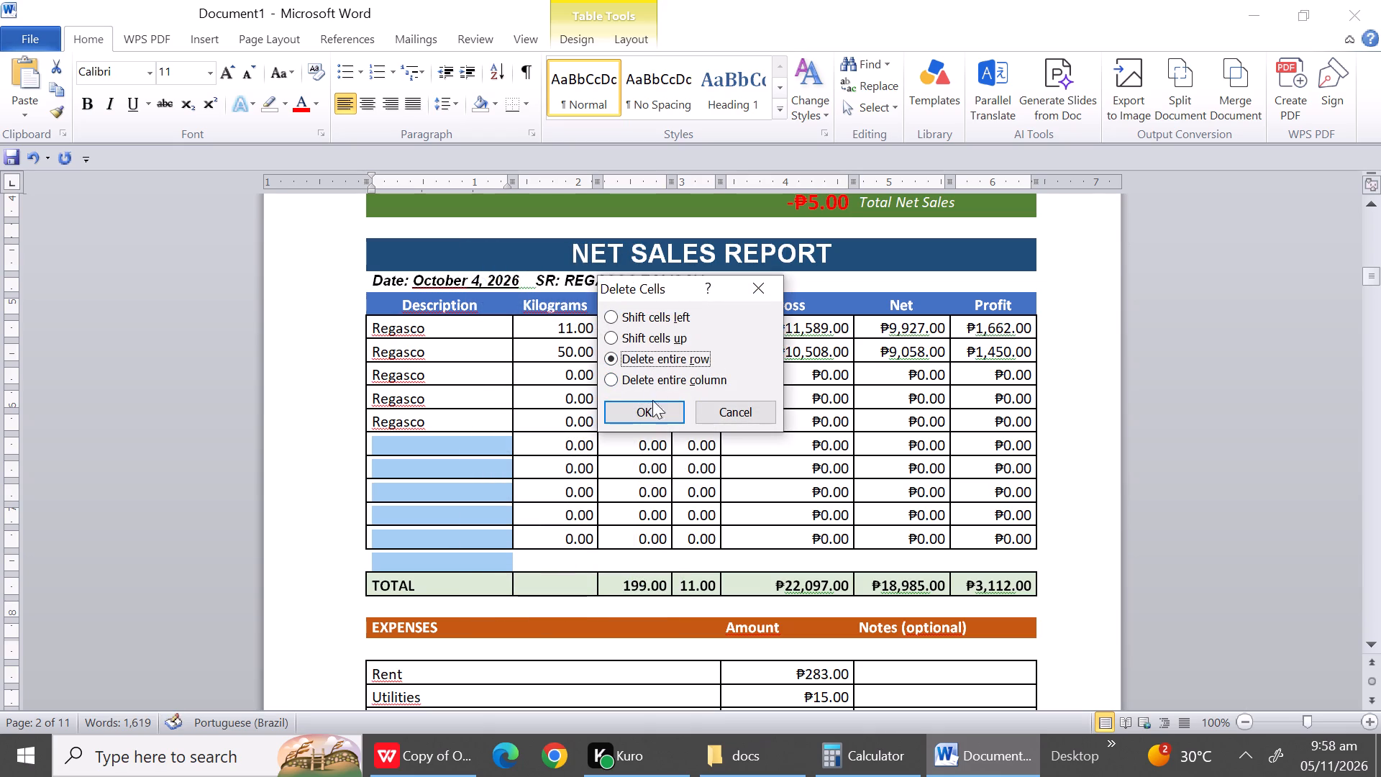
left_click(653, 406)
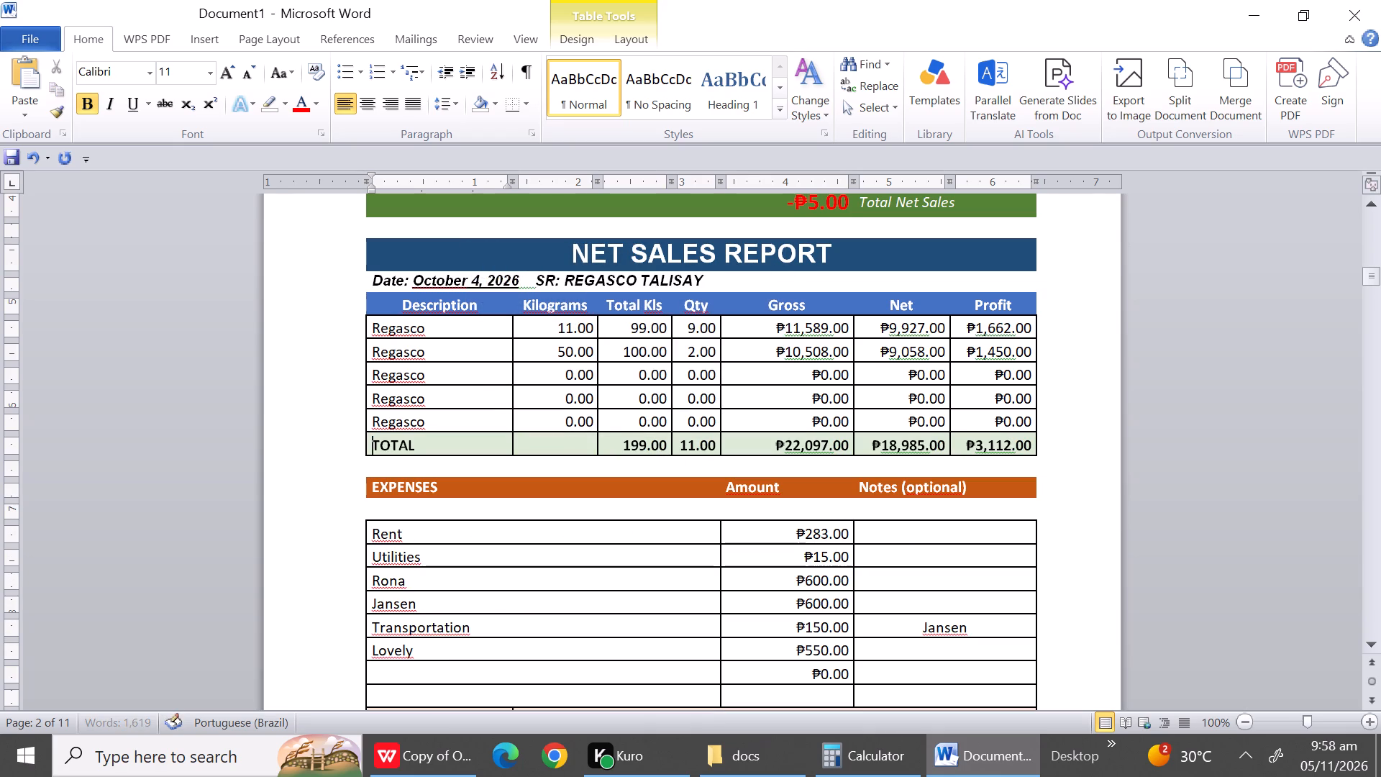
Delete the entire blank row between the TOTAL row and the EXPENSES header in the October 4 report.
left_click(445, 472)
right_click(445, 472)
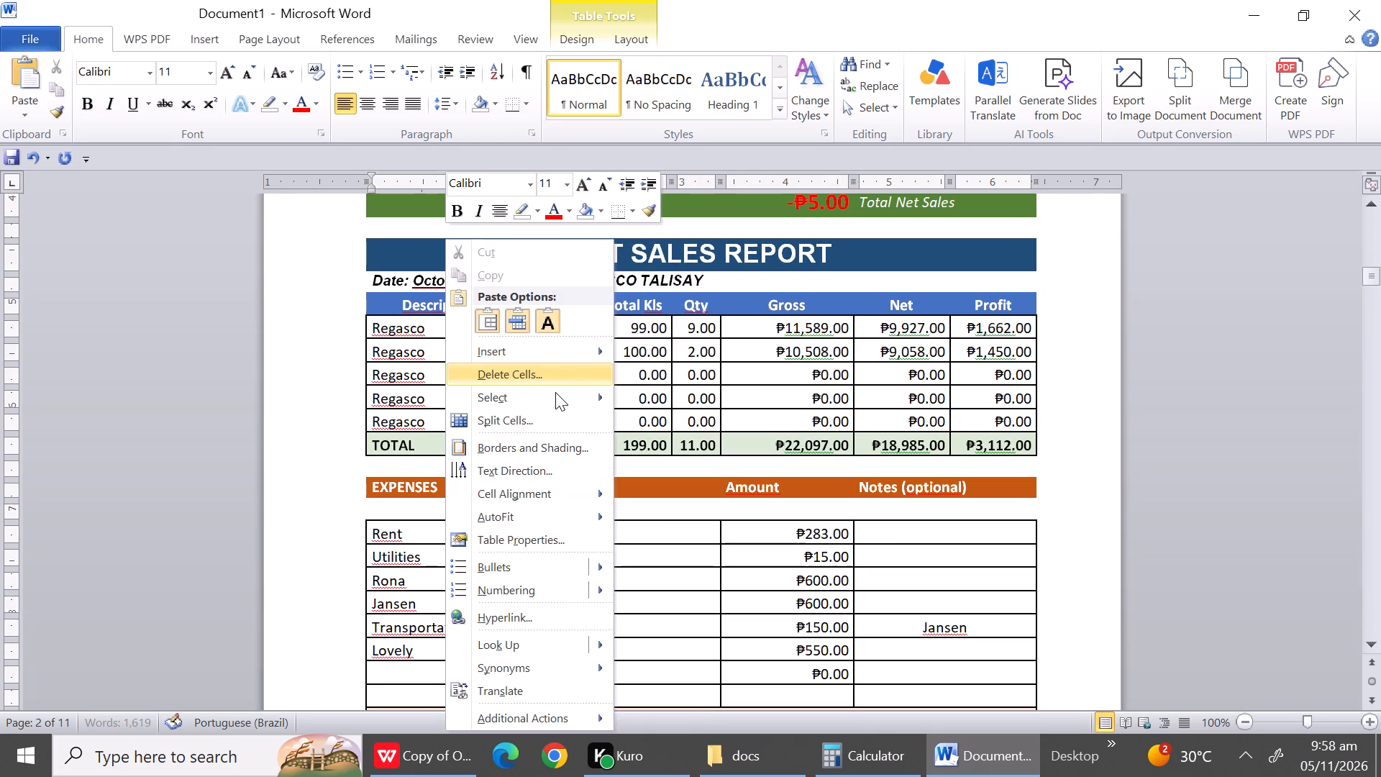
left_click(542, 374)
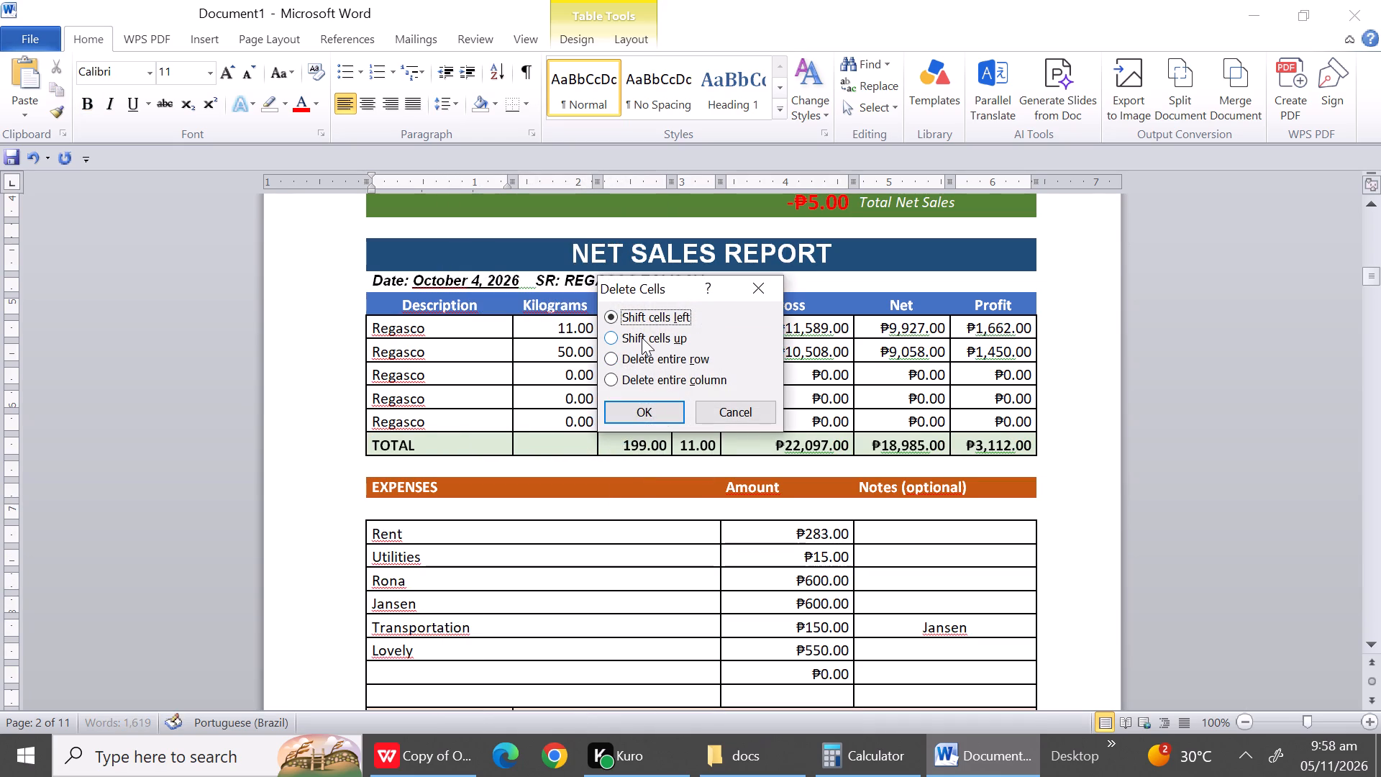
left_click(644, 355)
left_click(648, 417)
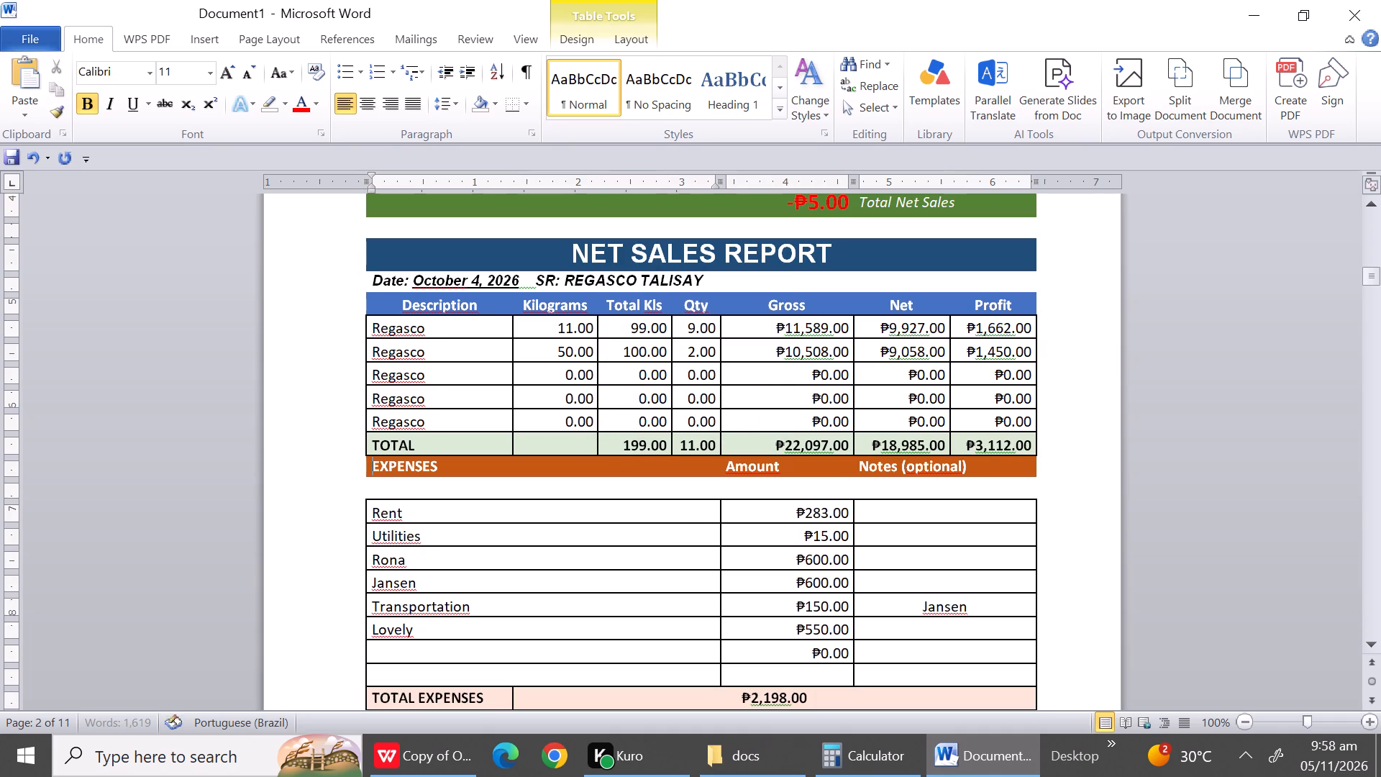
Delete the entire blank row between the EXPENSES header and the Rent row in the October 4 report.
left_click(459, 491)
right_click(459, 491)
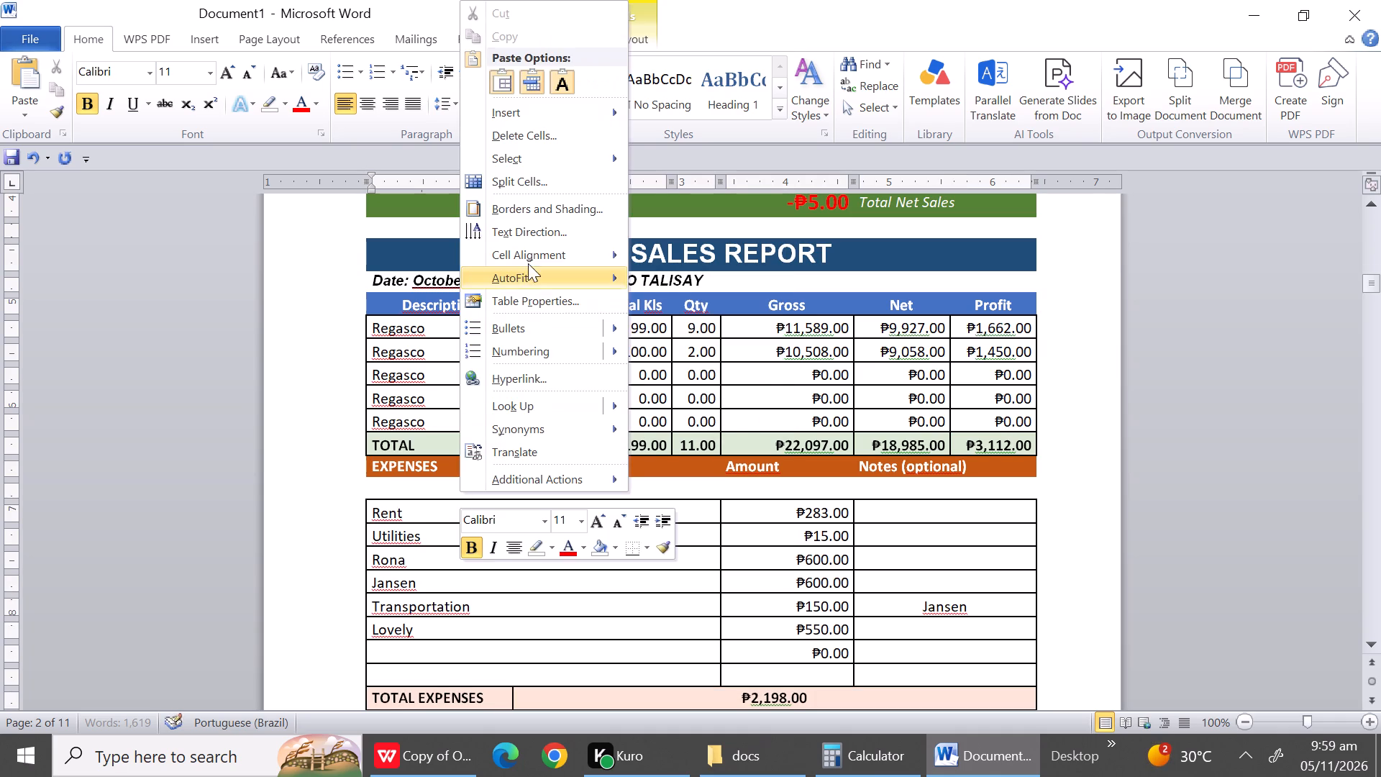
left_click(527, 134)
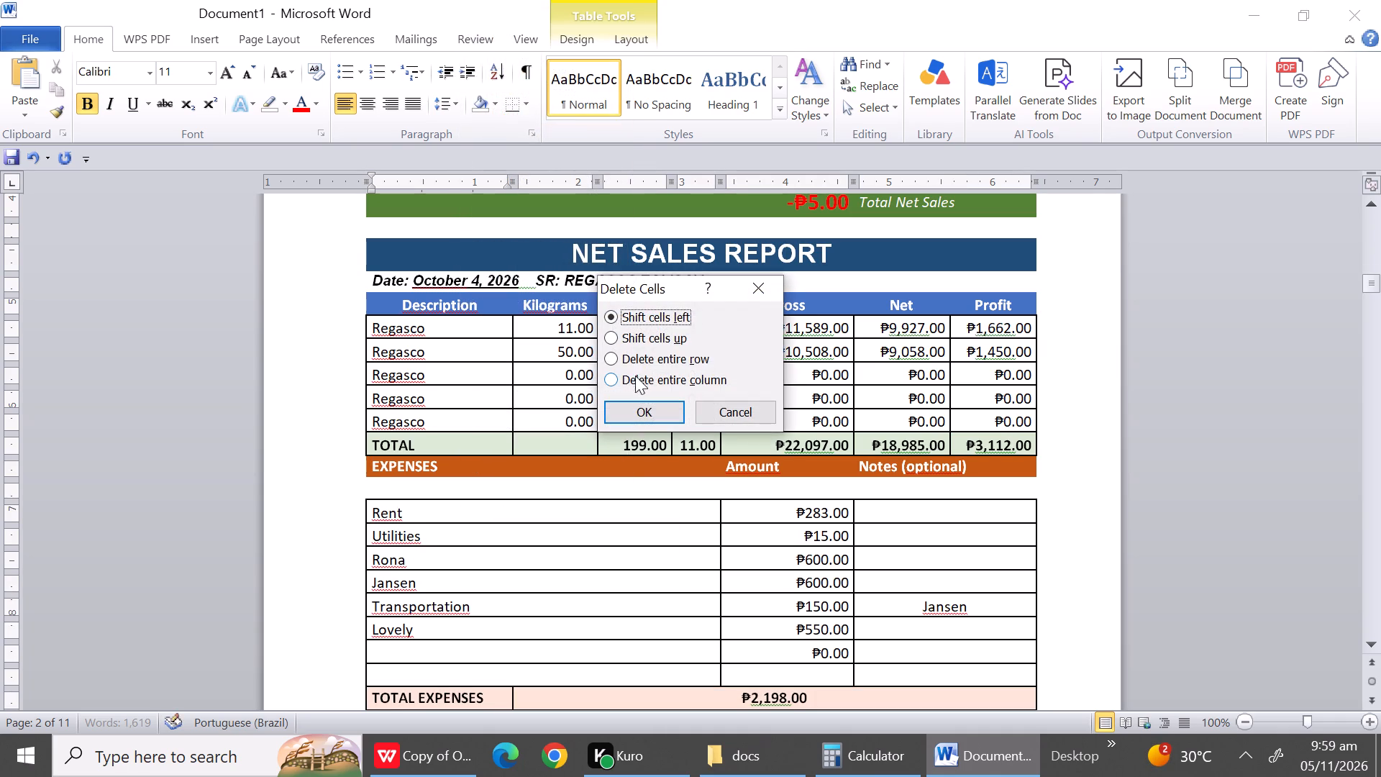
left_click(632, 358)
left_click(636, 411)
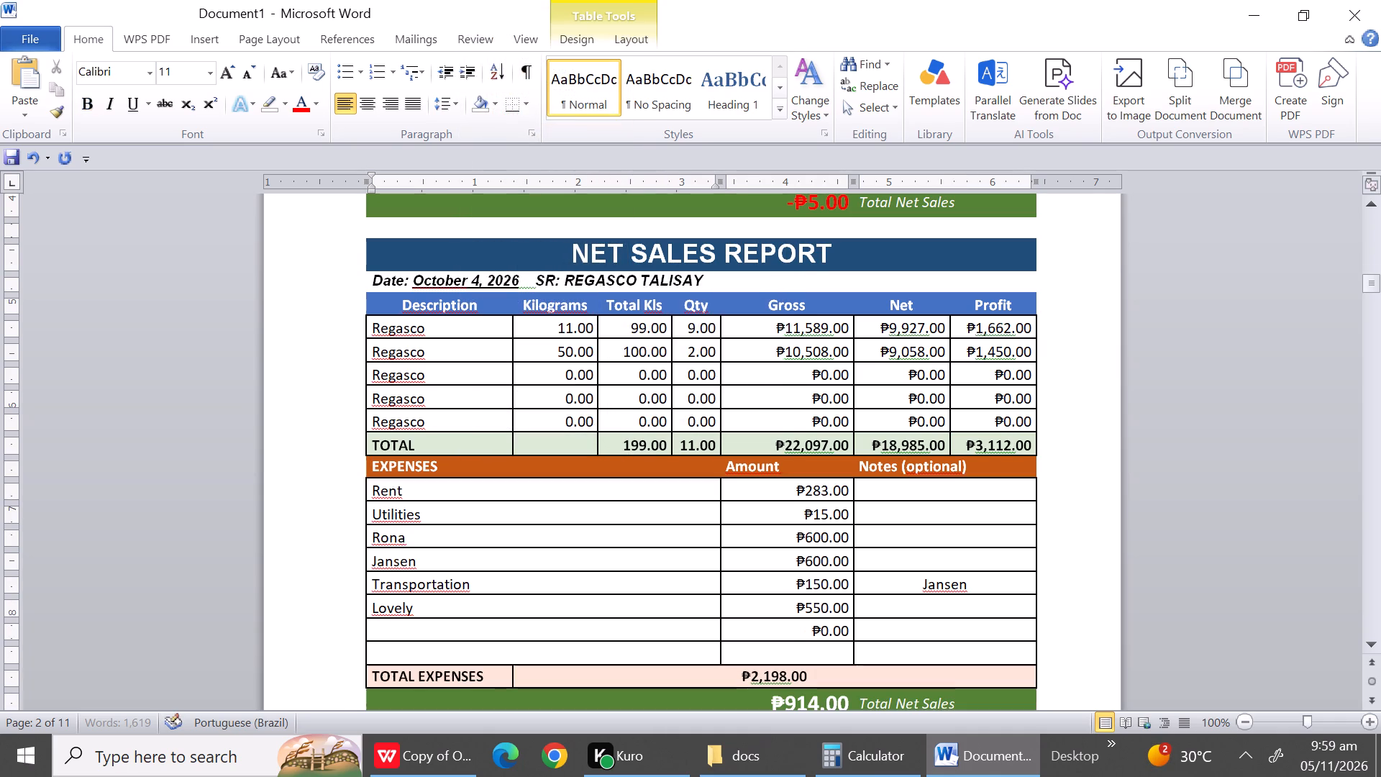
Delete the two unnamed expense rows between Lovely and TOTAL EXPENSES in the October 4 report as entire rows.
triple_click(1370, 642)
triple_click(1370, 642)
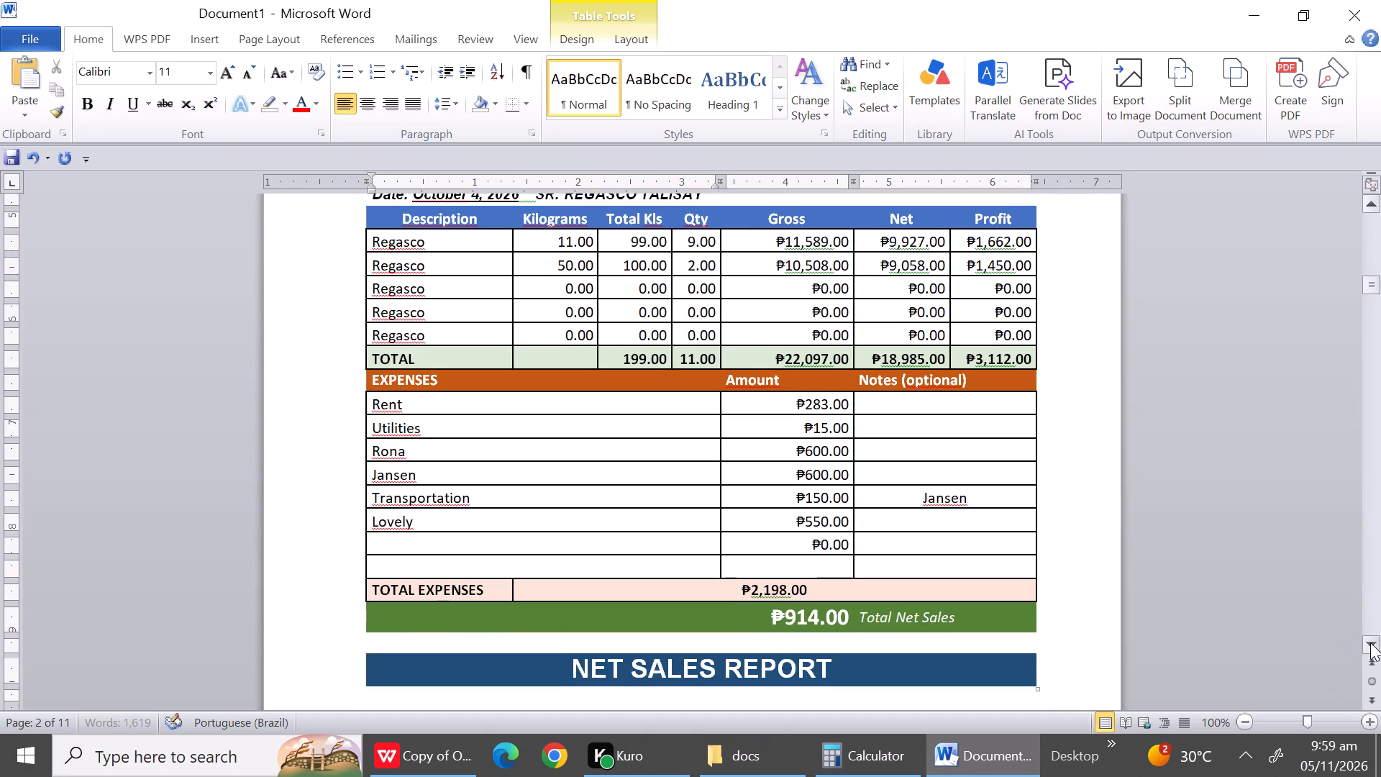
triple_click(1370, 642)
left_click(1370, 642)
left_click_drag(455, 463, 452, 481)
right_click(452, 481)
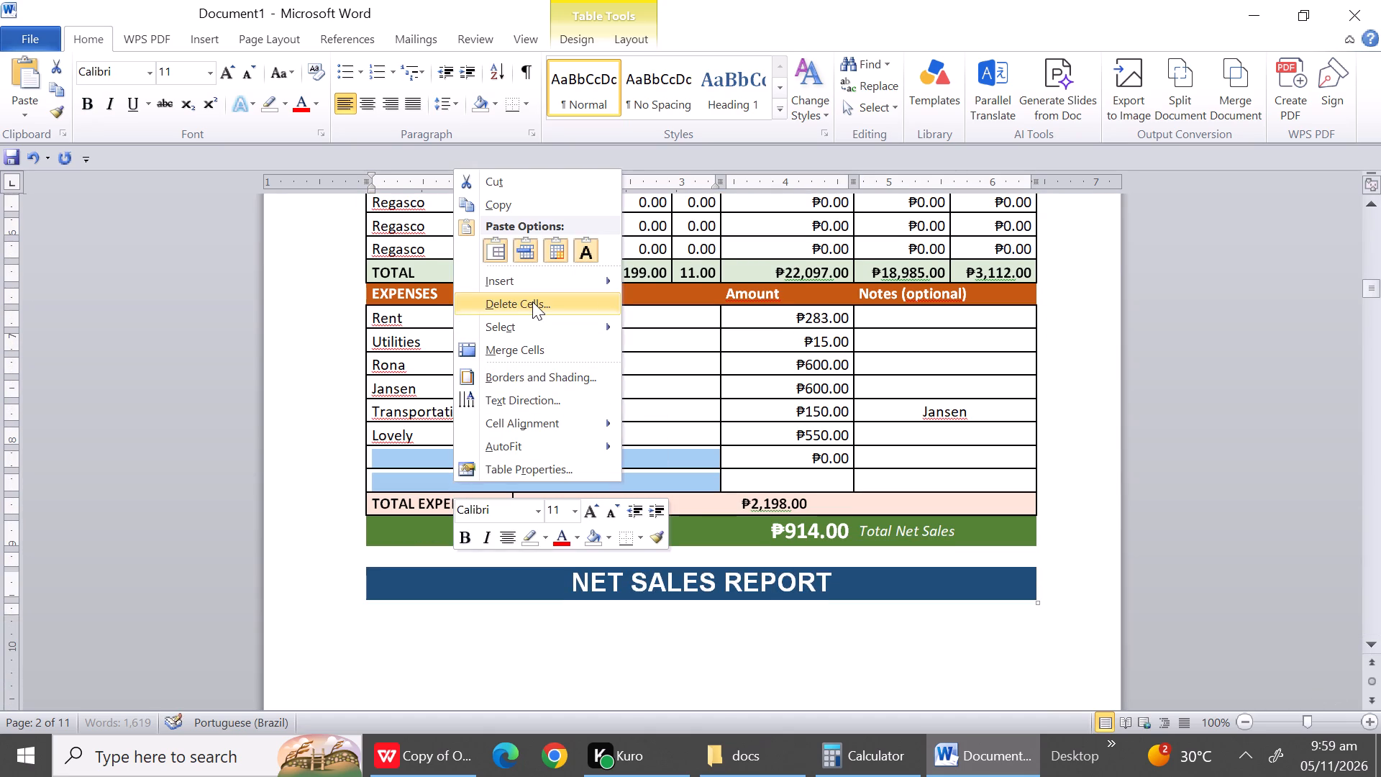
left_click(532, 301)
left_click(702, 363)
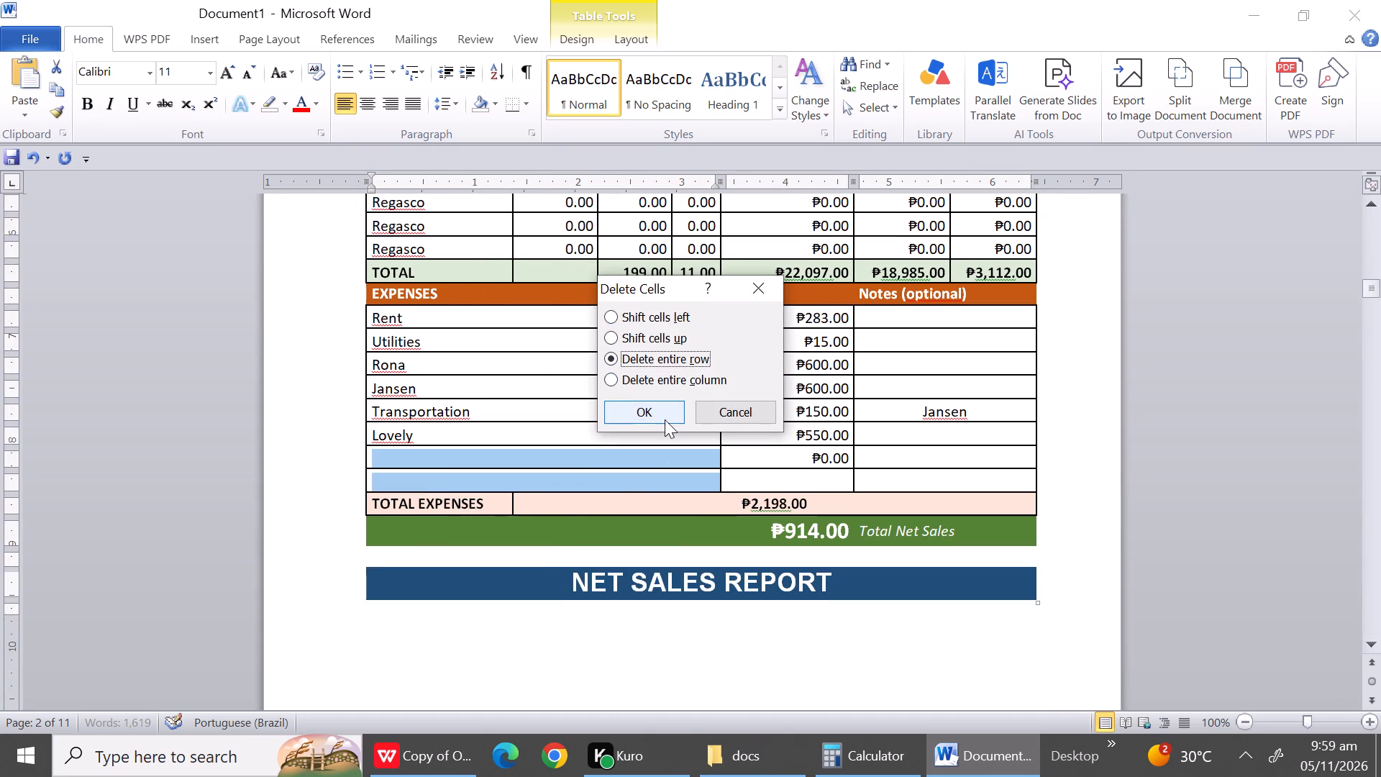
left_click(665, 419)
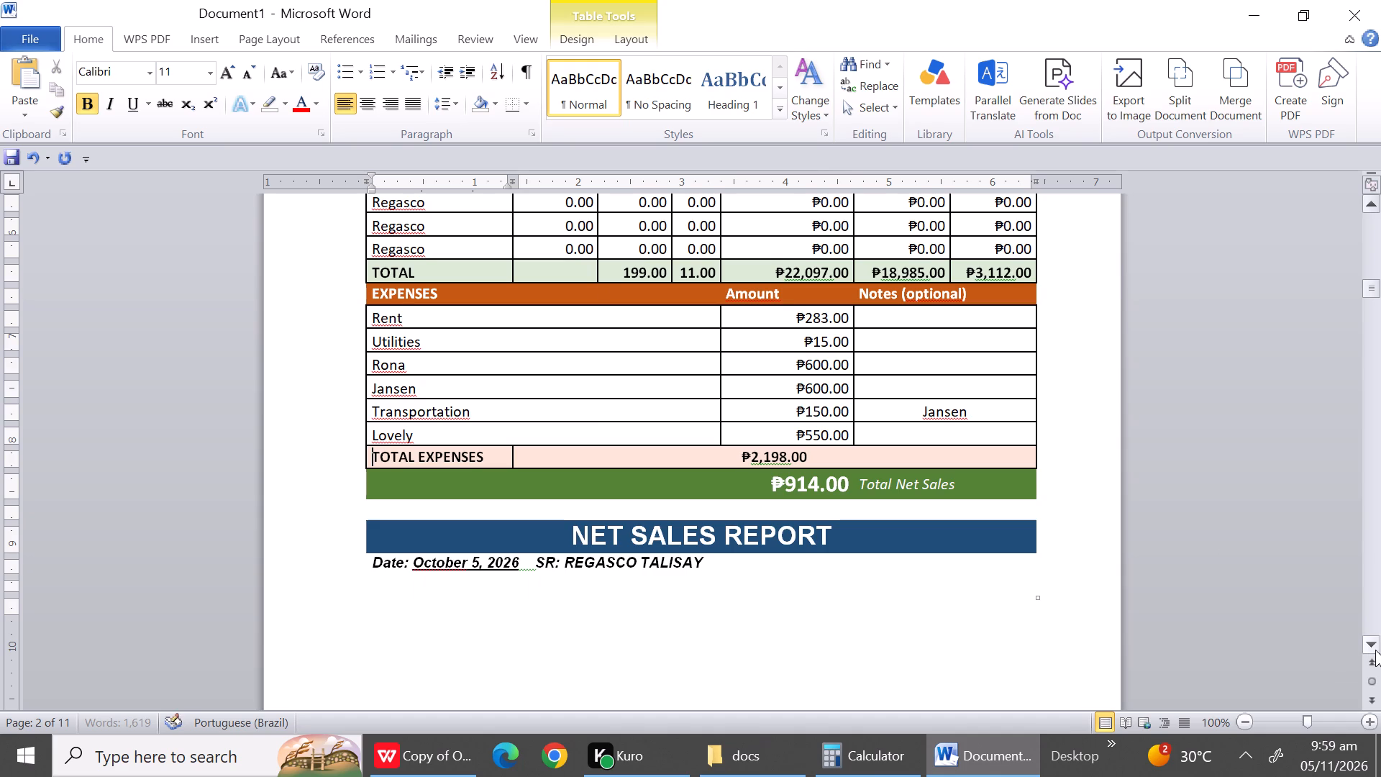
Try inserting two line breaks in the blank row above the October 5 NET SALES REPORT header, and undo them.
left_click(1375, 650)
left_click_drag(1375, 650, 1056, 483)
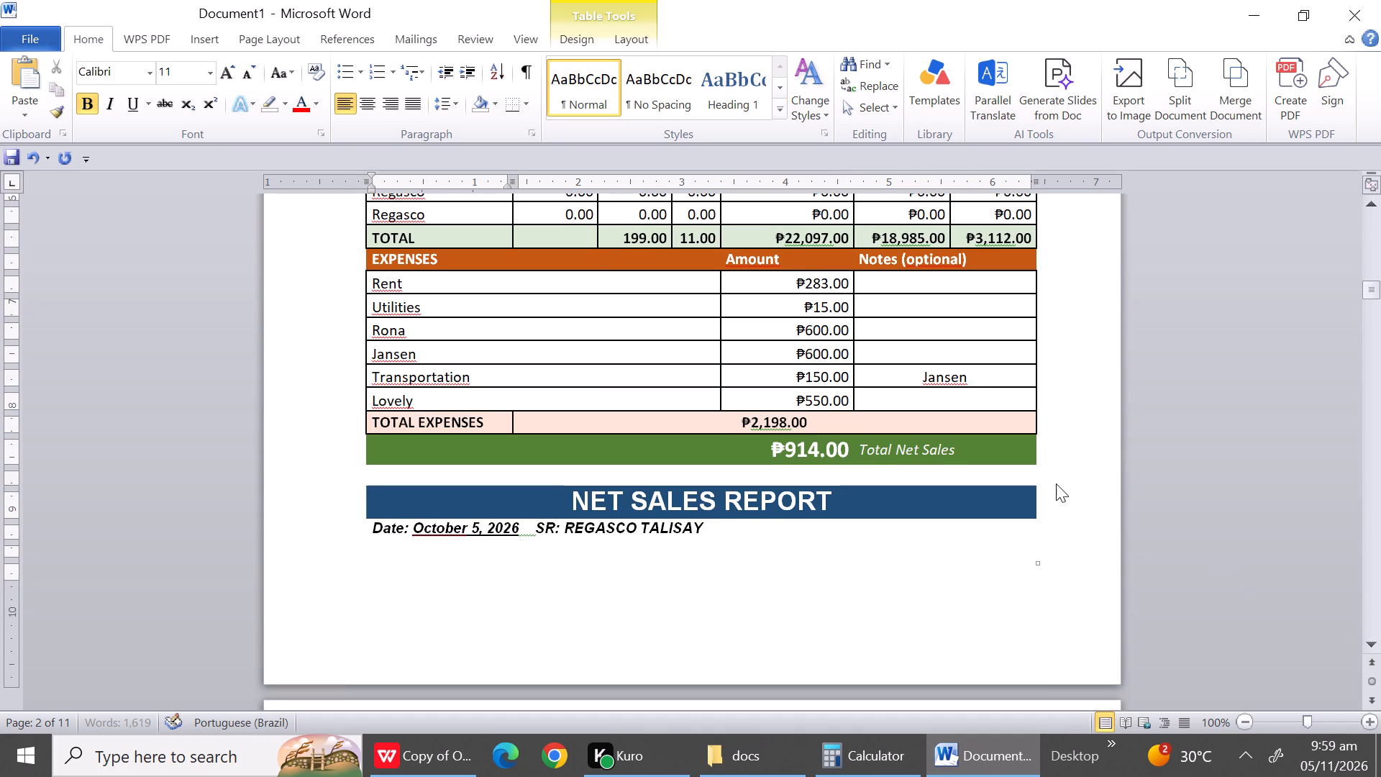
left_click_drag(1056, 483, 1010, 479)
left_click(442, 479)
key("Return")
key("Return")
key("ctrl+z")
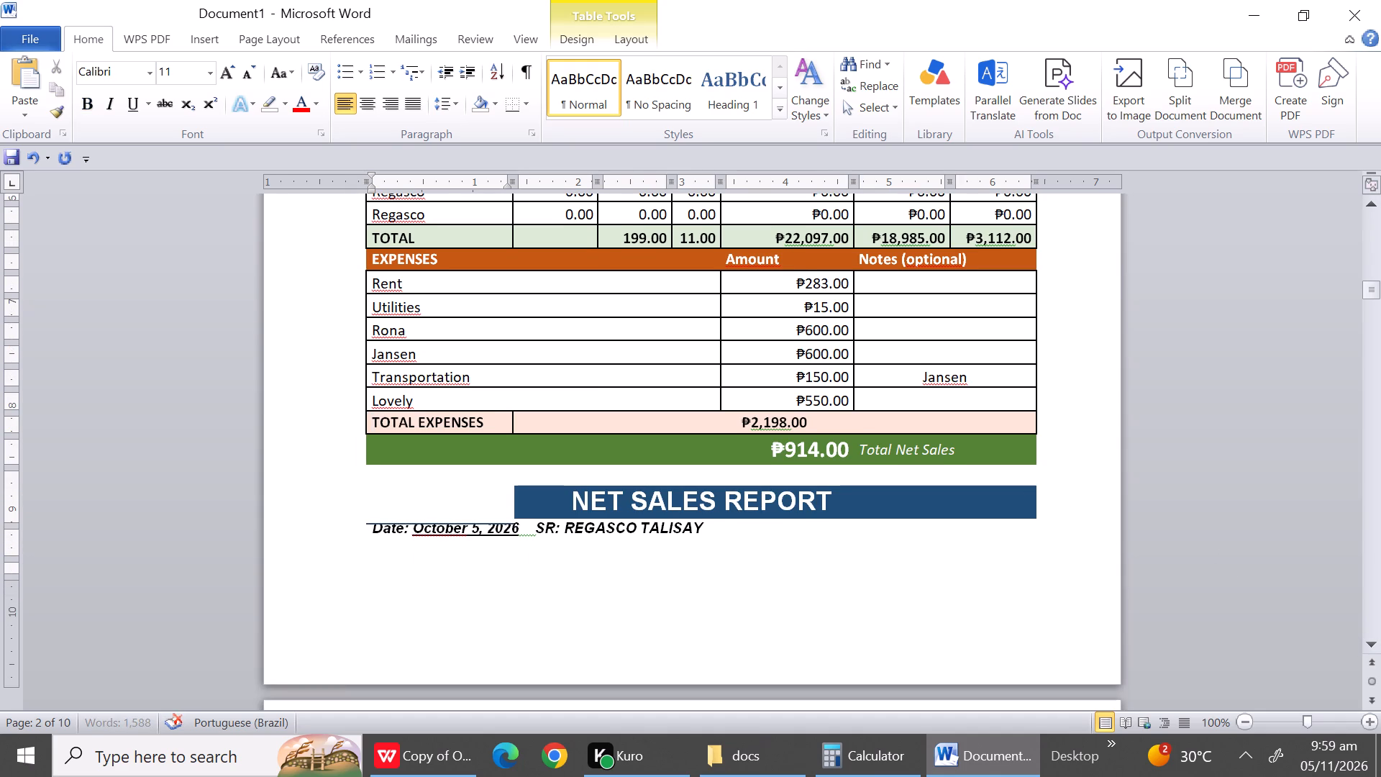
Add four blank rows directly above the October 5 NET SALES REPORT header to move that report to the next page.
left_click(1066, 478)
key("Return")
key("Return")
key("Return")
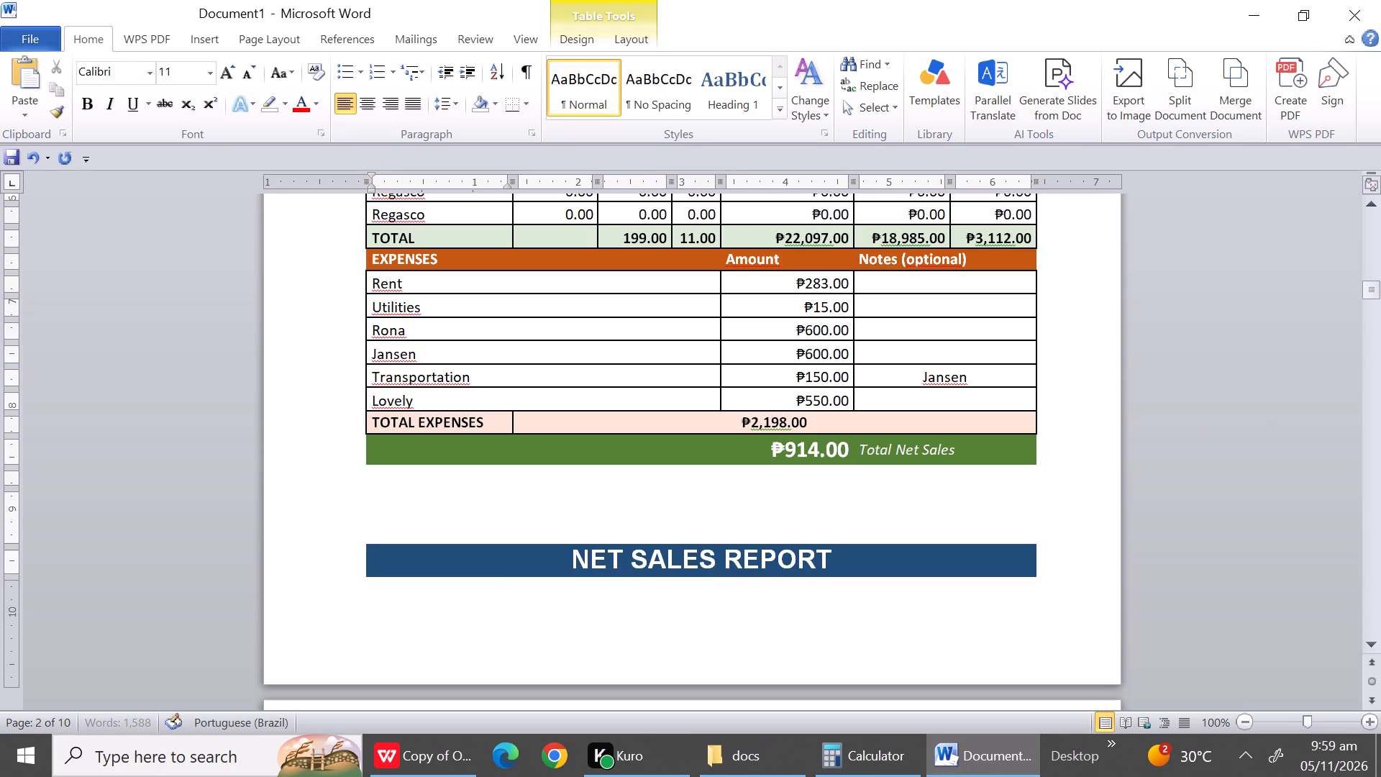
key("Return")
Delete the entire blank row between the date line and the column headings in the October 5 report.
triple_click(1370, 645)
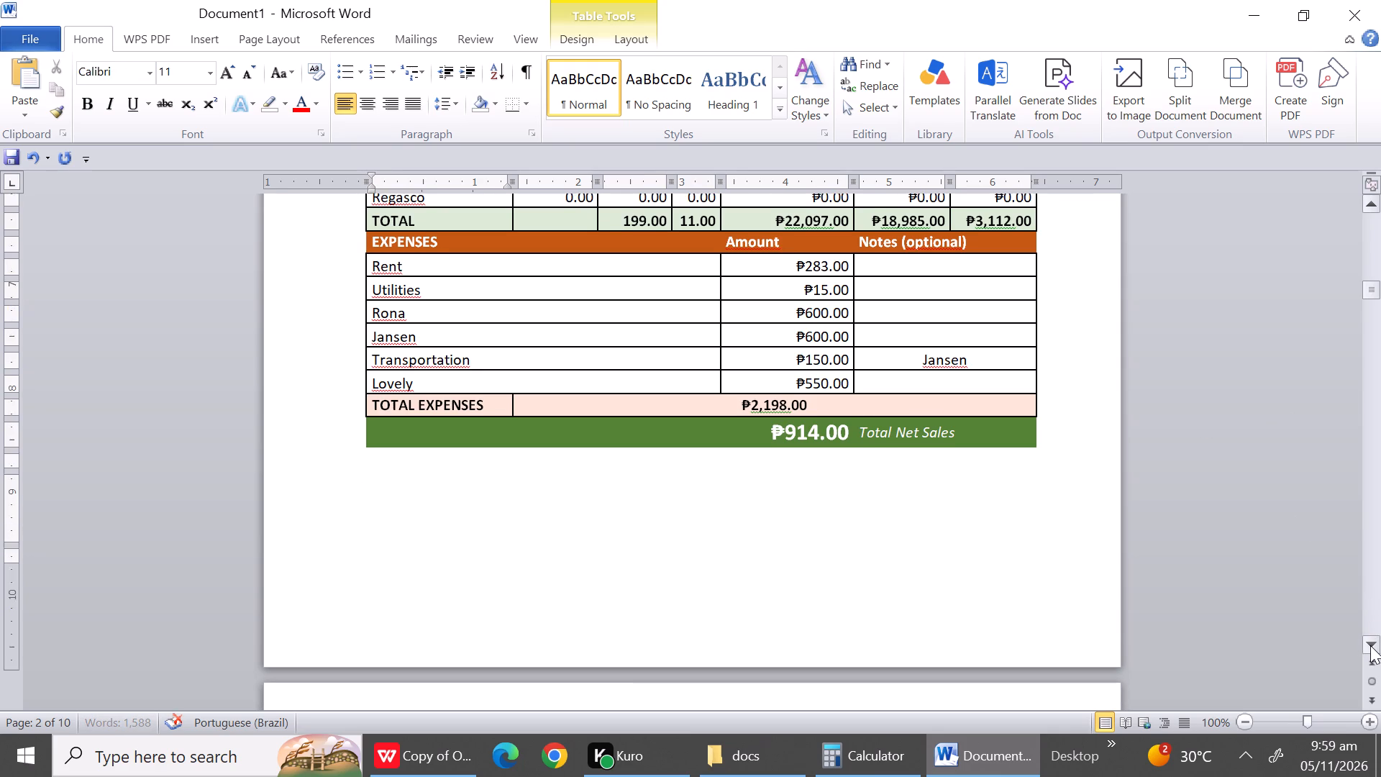
triple_click(1370, 645)
triple_click(1370, 645)
triple_click(1370, 645)
triple_click(1370, 645)
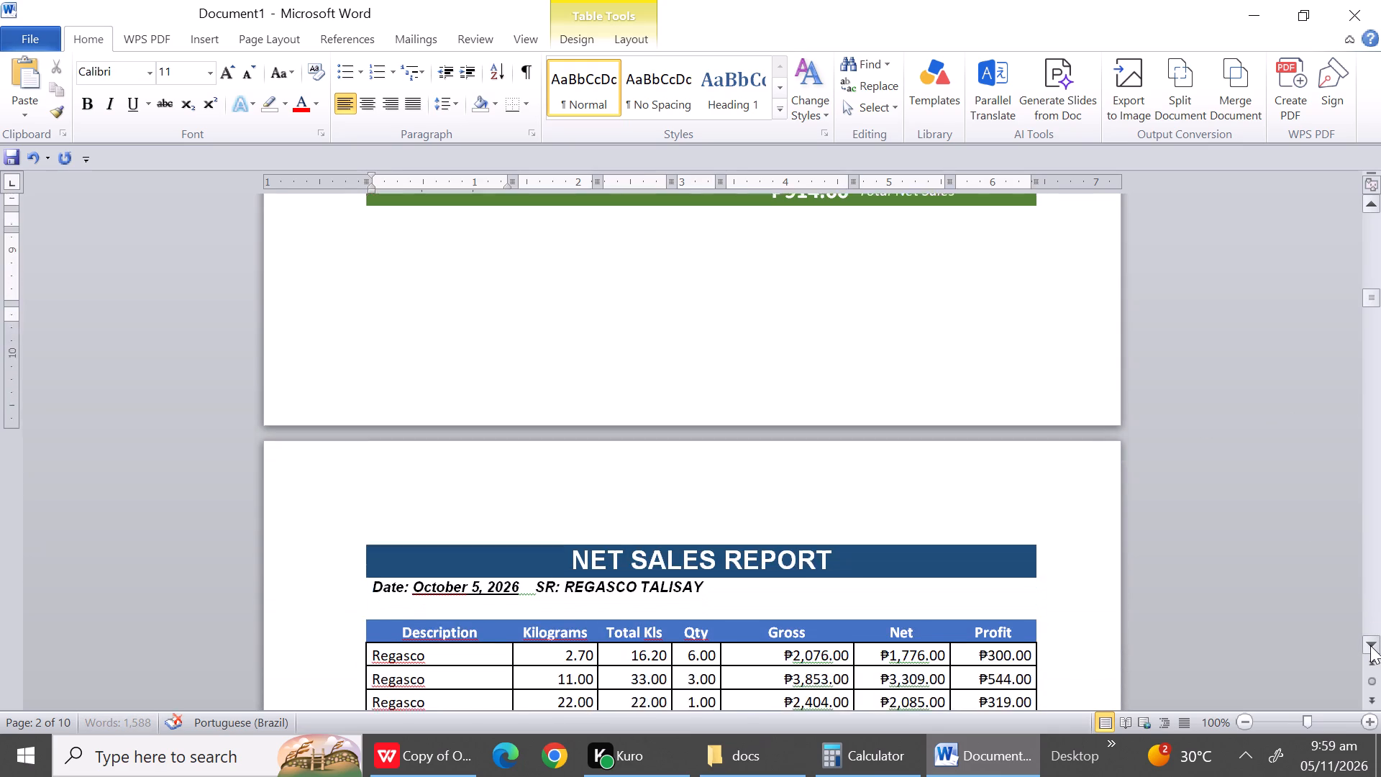
triple_click(1370, 645)
triple_click(1370, 645)
left_click(1370, 645)
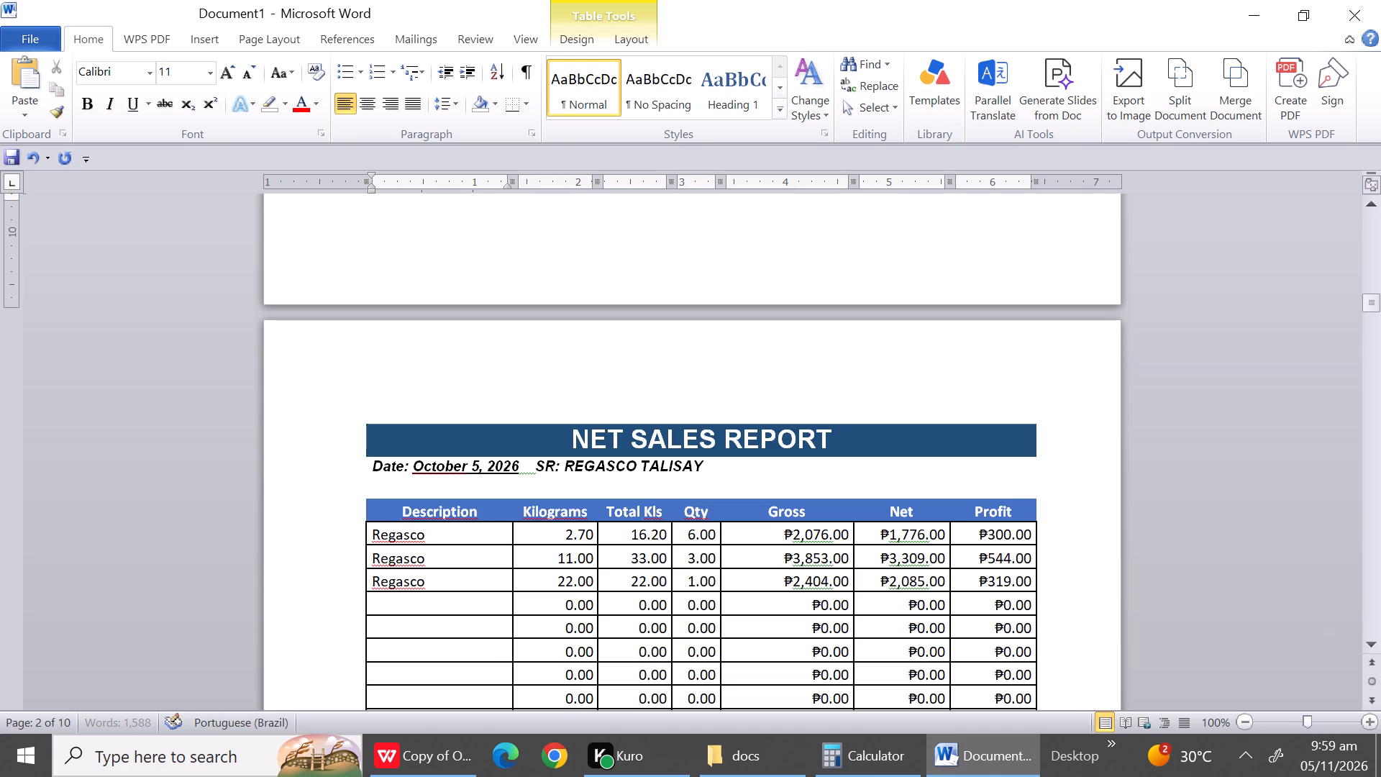
left_click(480, 489)
right_click(480, 489)
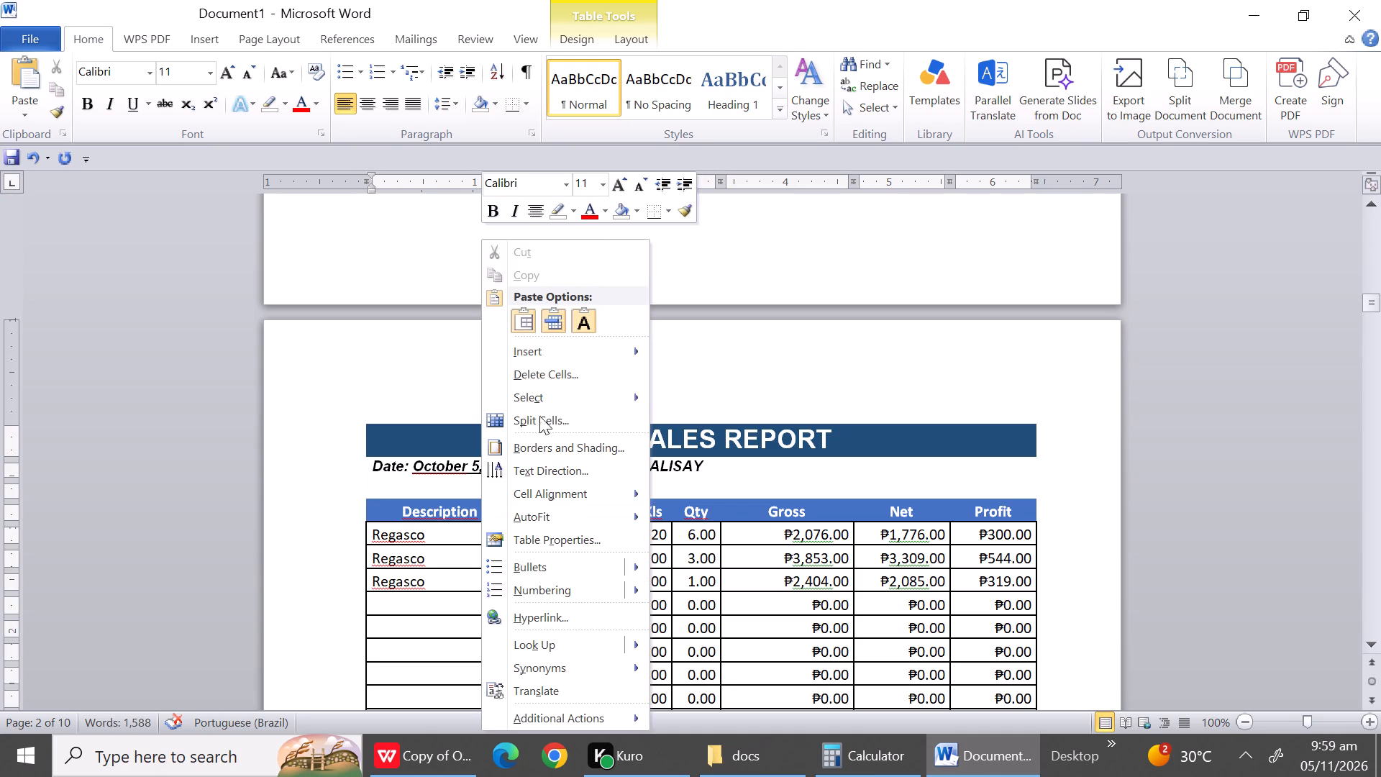
left_click(607, 371)
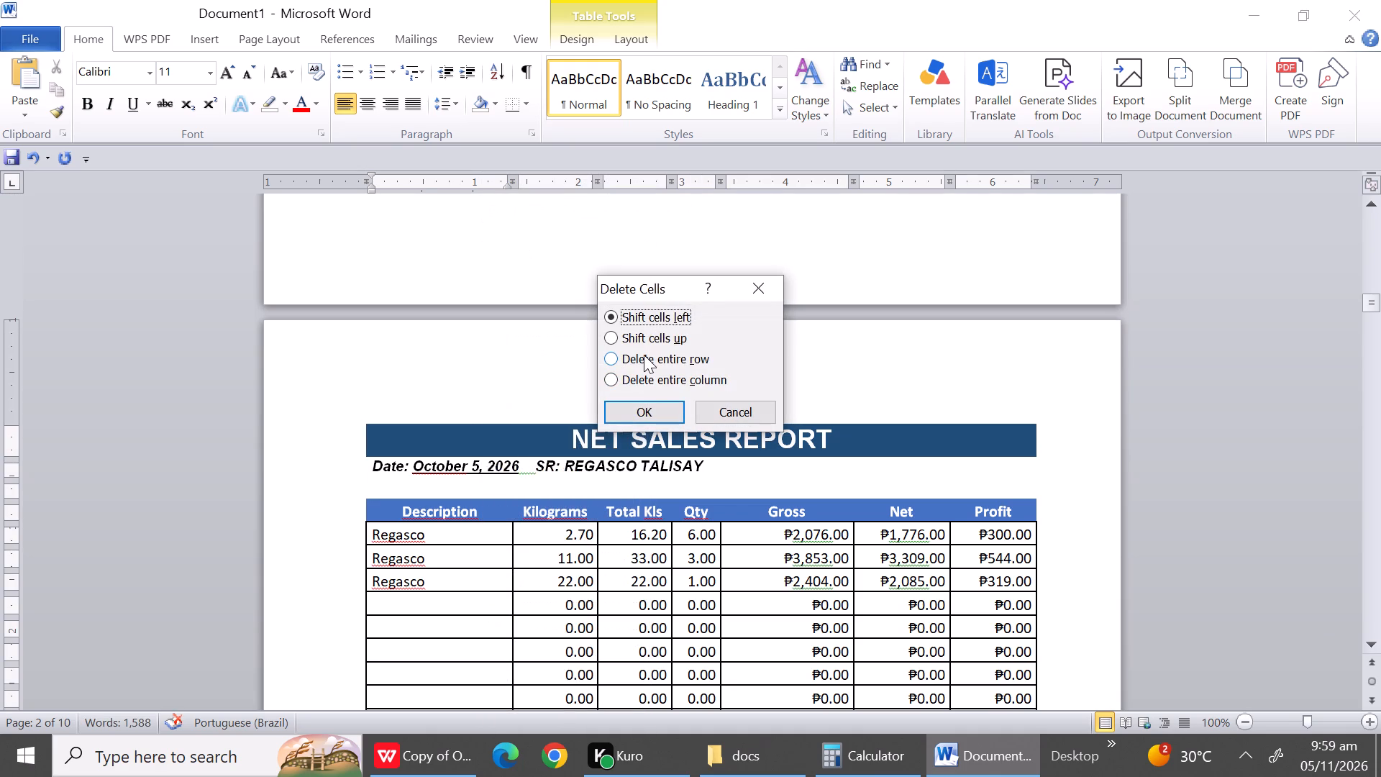
left_click(644, 355)
left_click(645, 409)
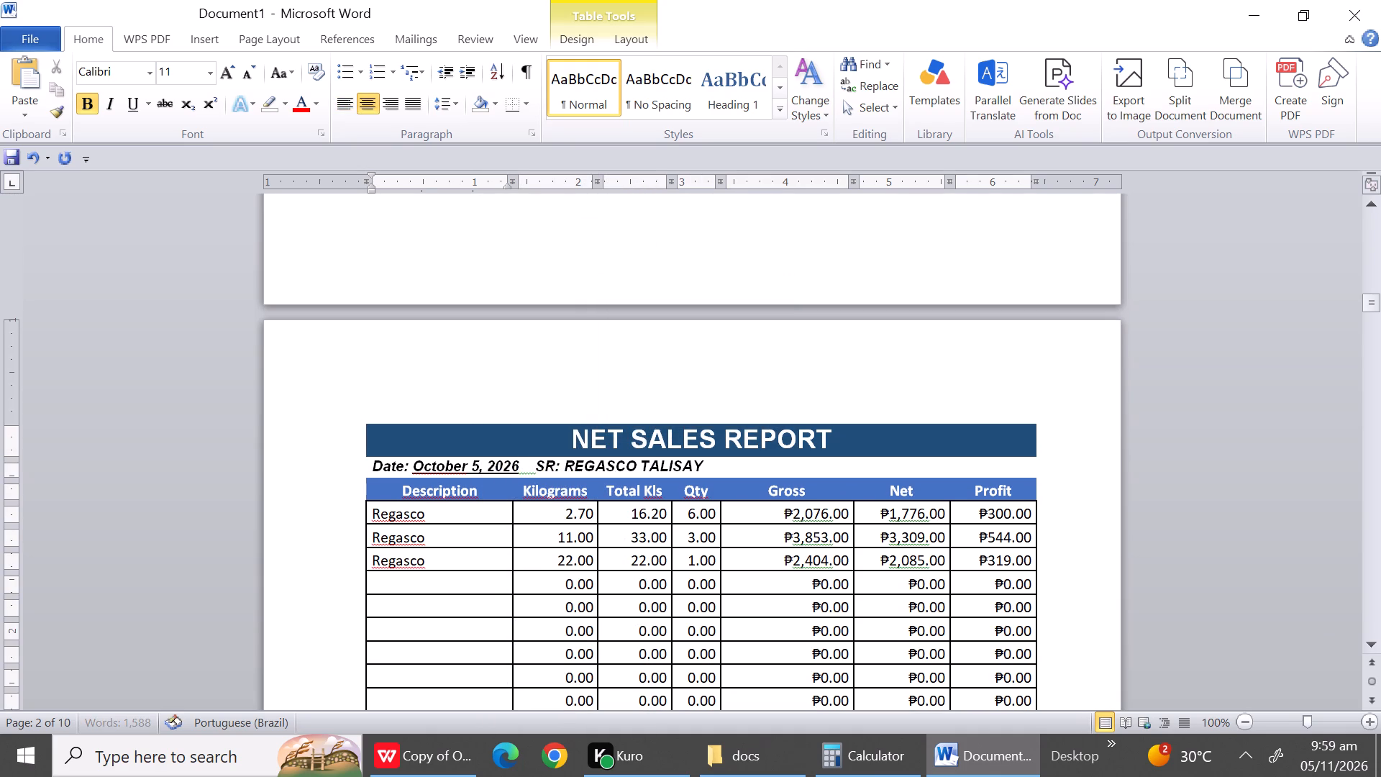
Delete all unnamed sales rows below the third Regasco row, including the blank row above TOTAL, in the October 5 report.
left_click_drag(427, 589, 432, 291)
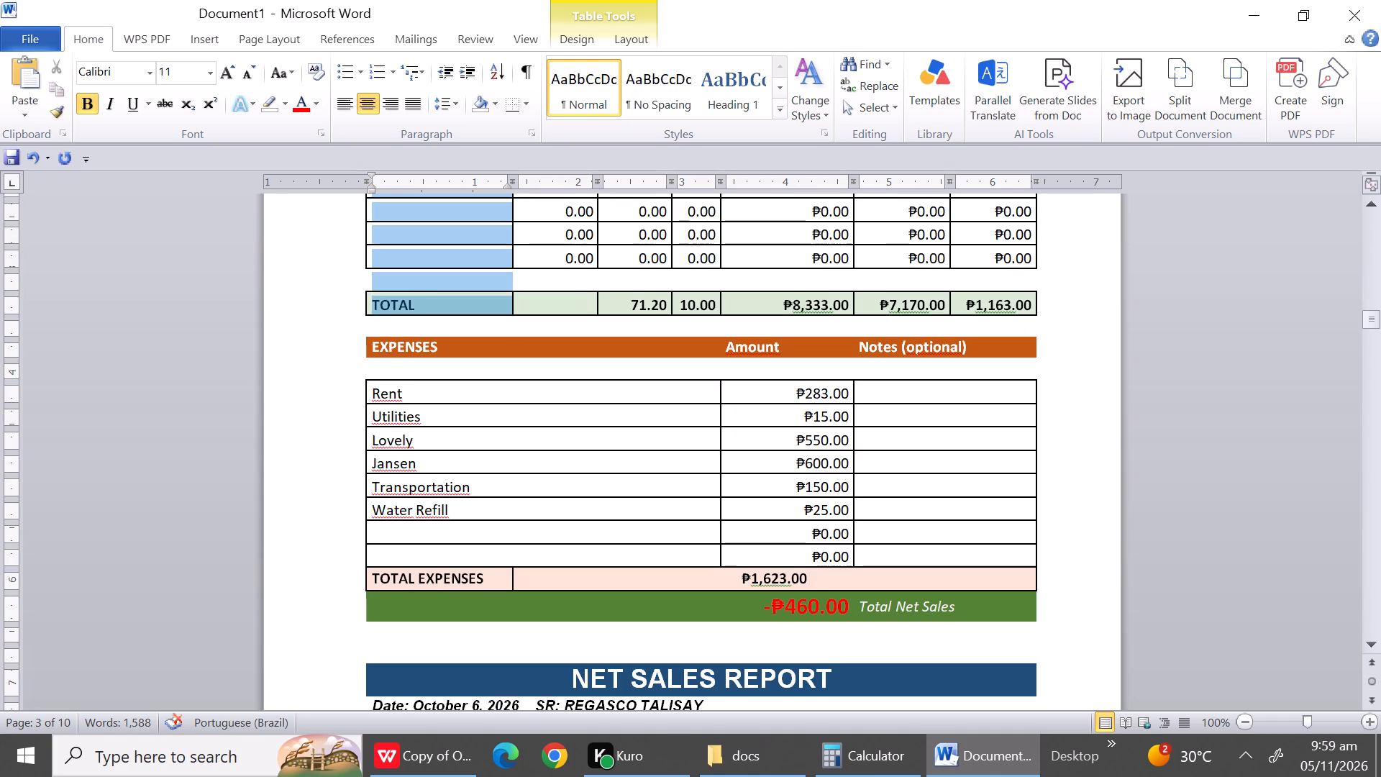
left_click_drag(432, 291, 432, 290)
right_click(432, 290)
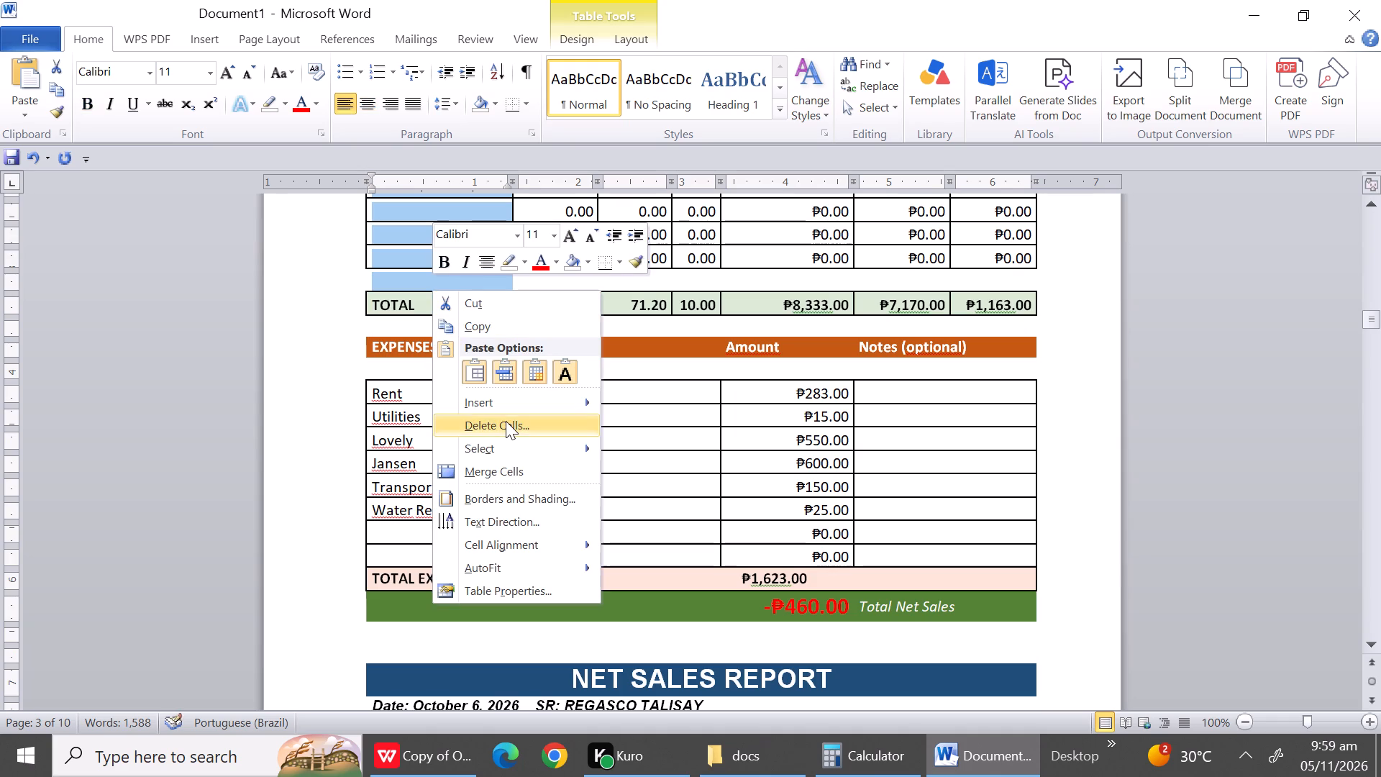
left_click(505, 422)
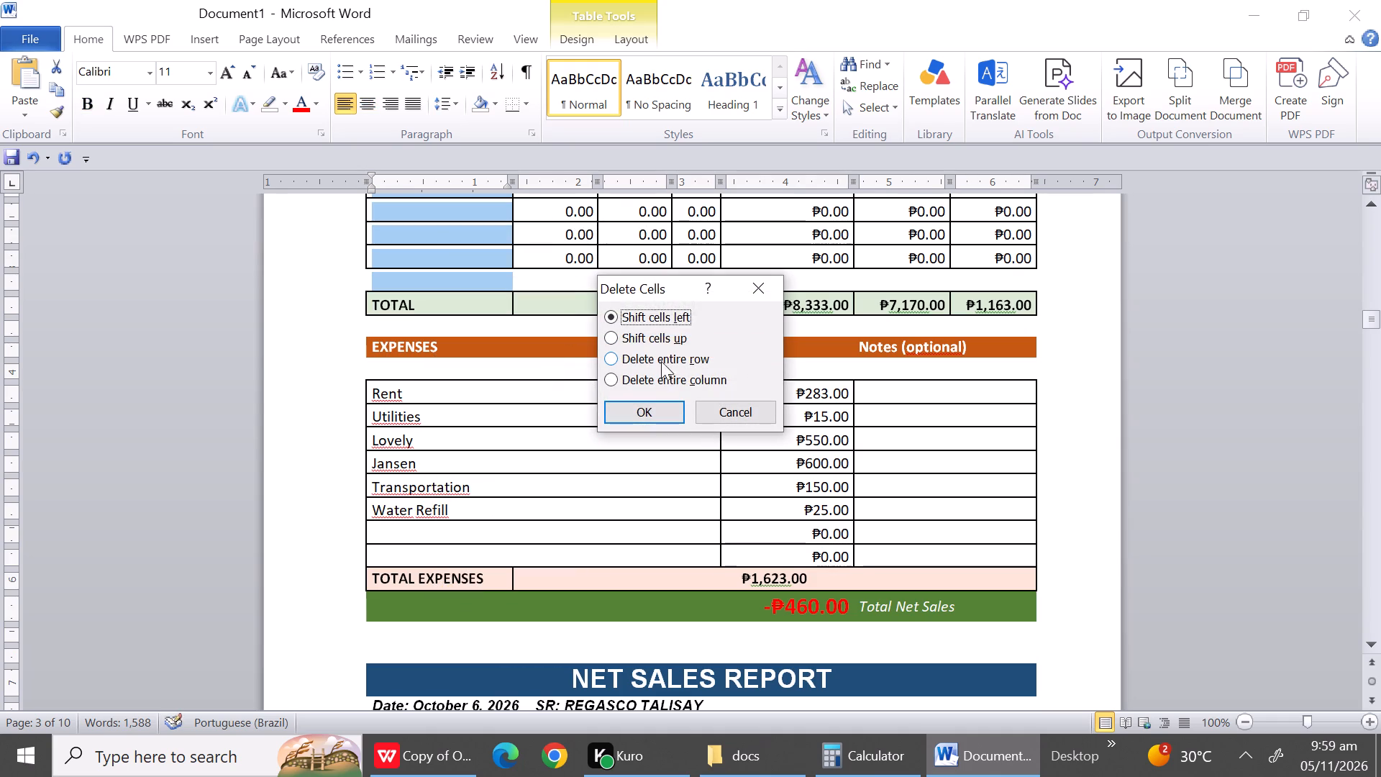
left_click(661, 365)
left_click(660, 404)
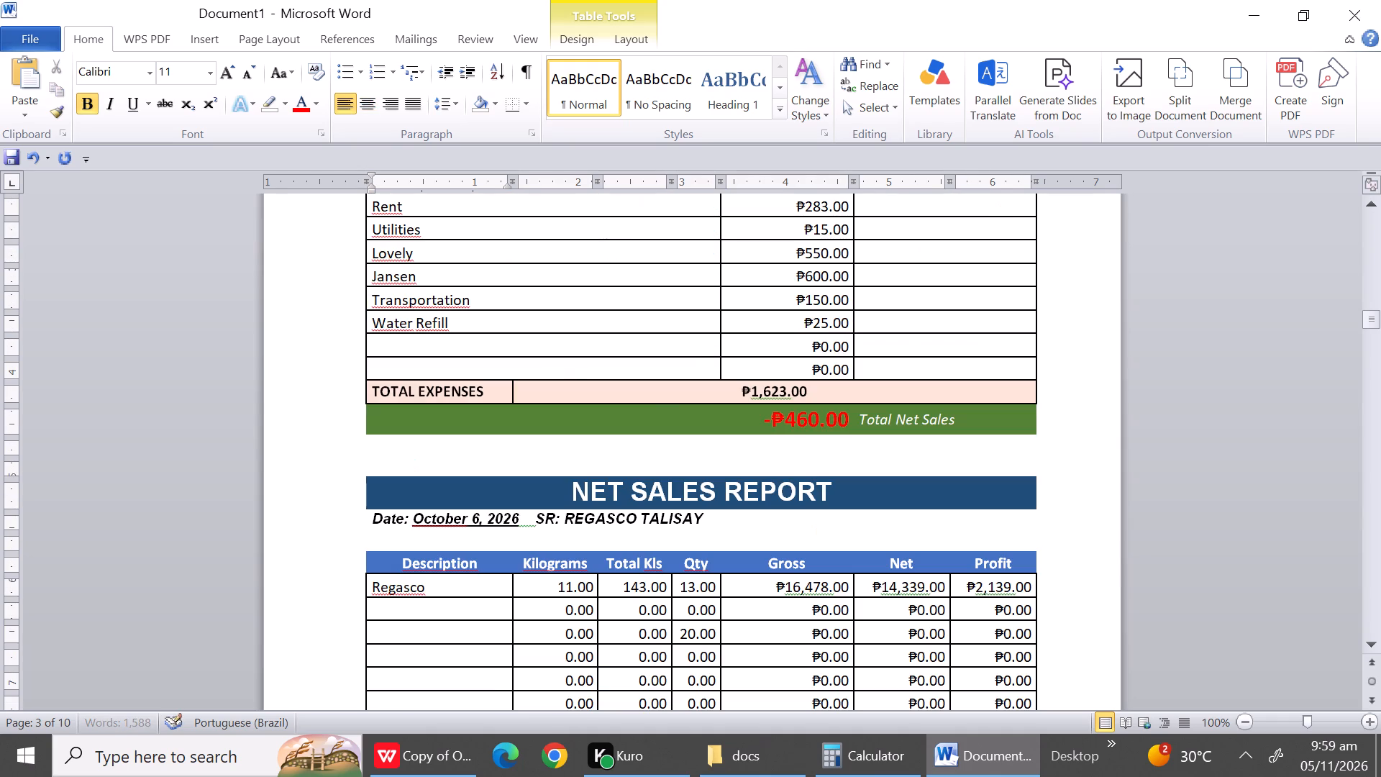
Delete the entire blank row between the TOTAL row and the EXPENSES header in the October 5 report.
left_click(1373, 209)
triple_click(1373, 209)
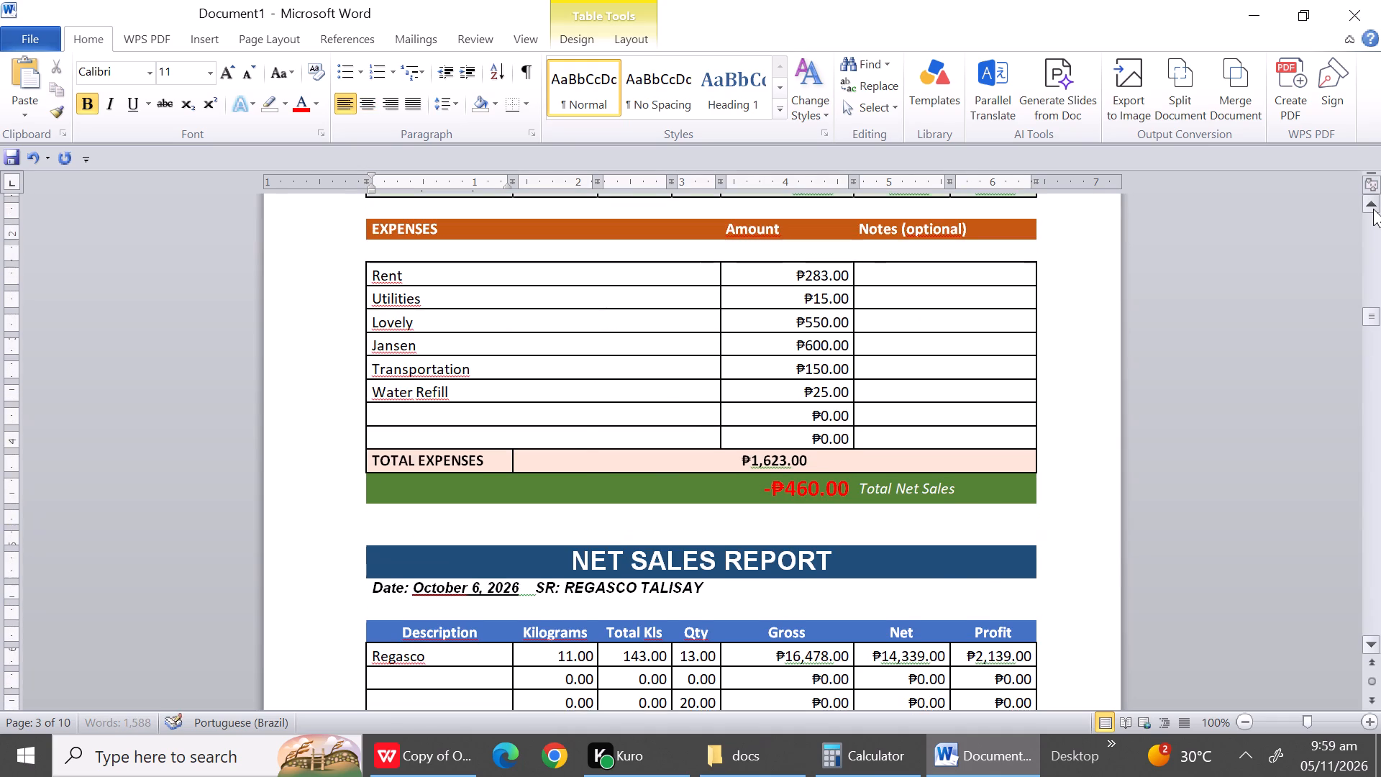
triple_click(1373, 209)
triple_click(1373, 209)
triple_click(1373, 209)
triple_click(1373, 209)
left_click(1373, 209)
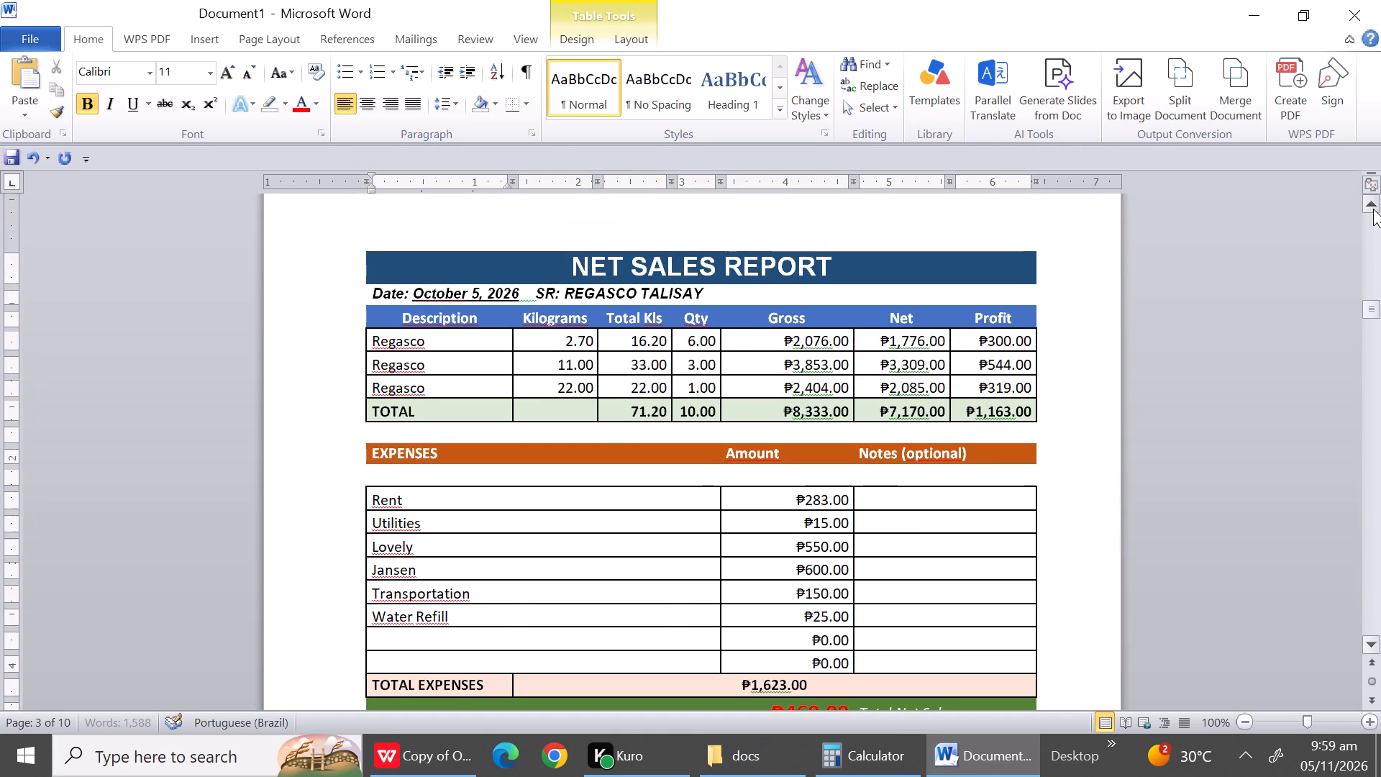
left_click(1373, 209)
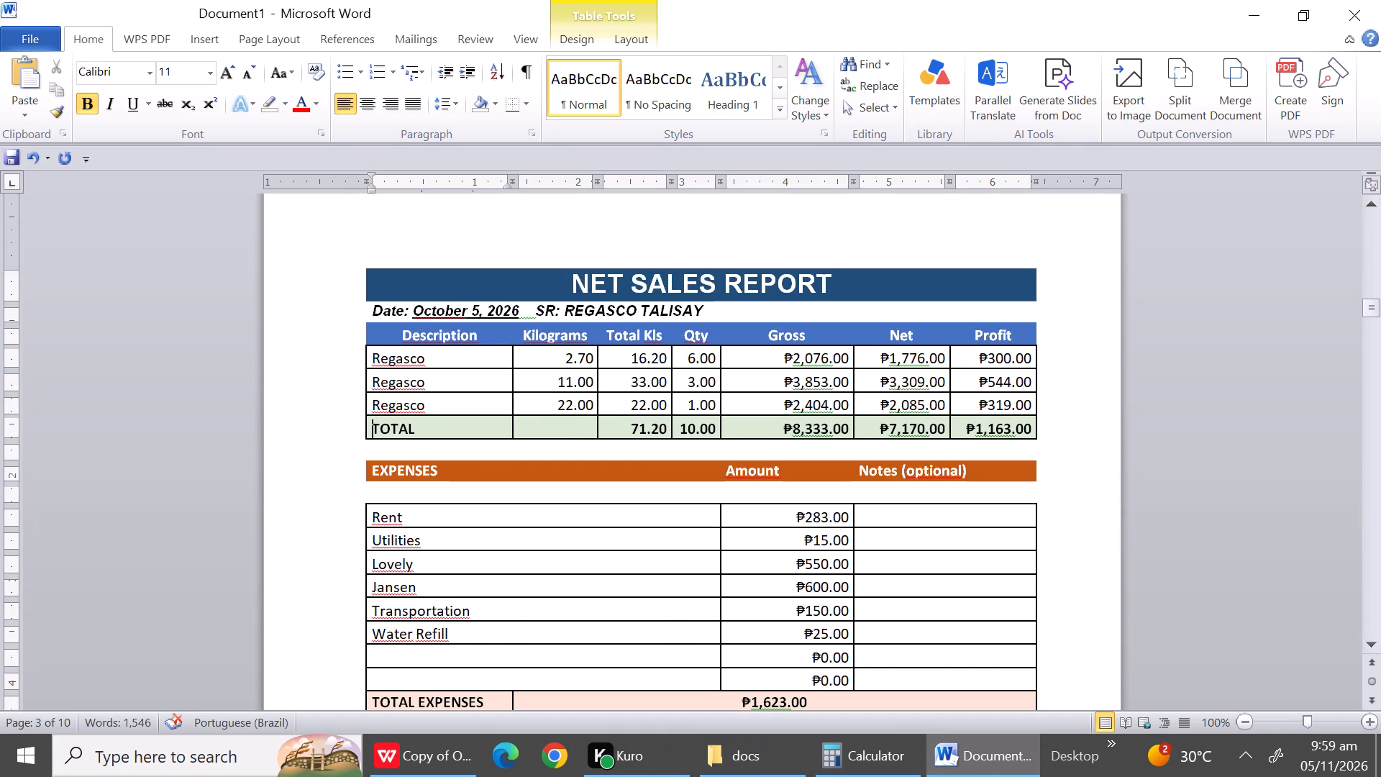
left_click(404, 452)
right_click(404, 452)
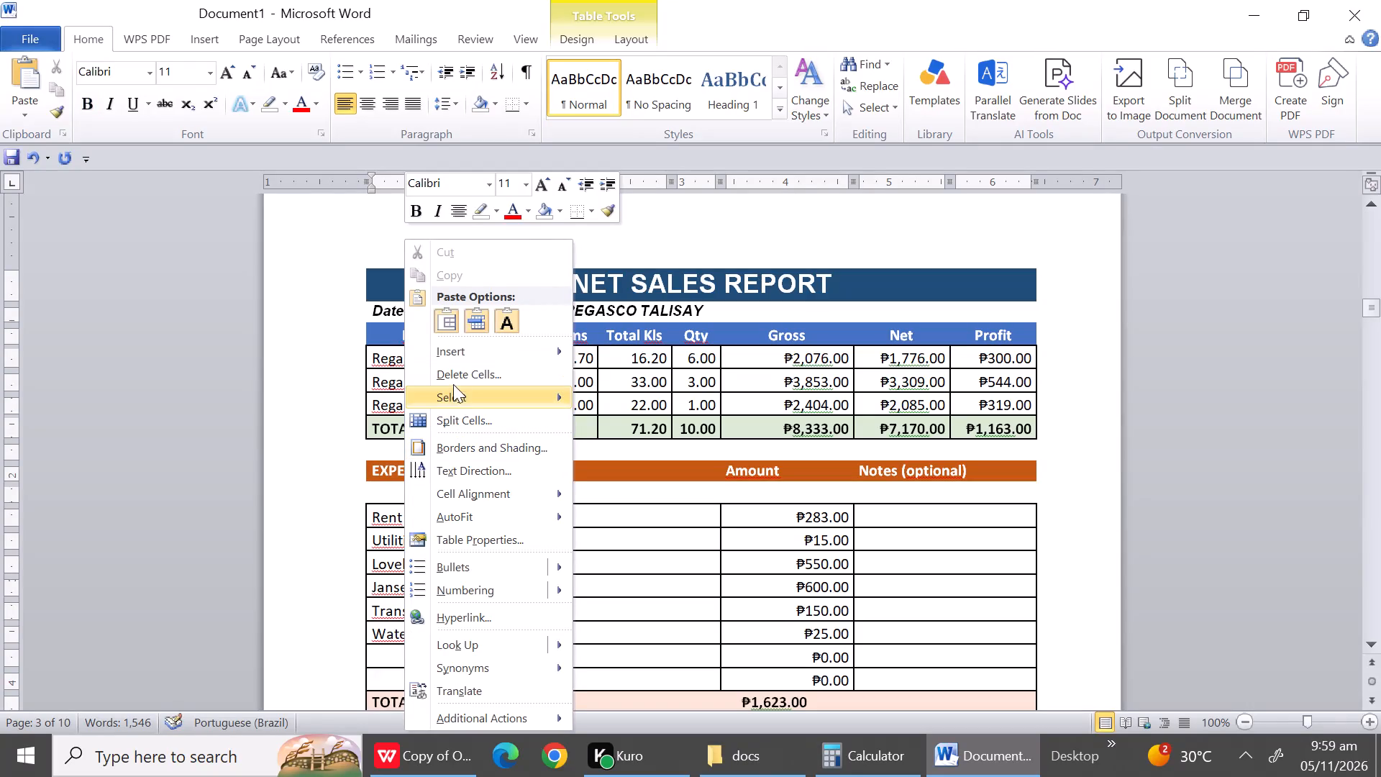
left_click(452, 378)
left_click(635, 350)
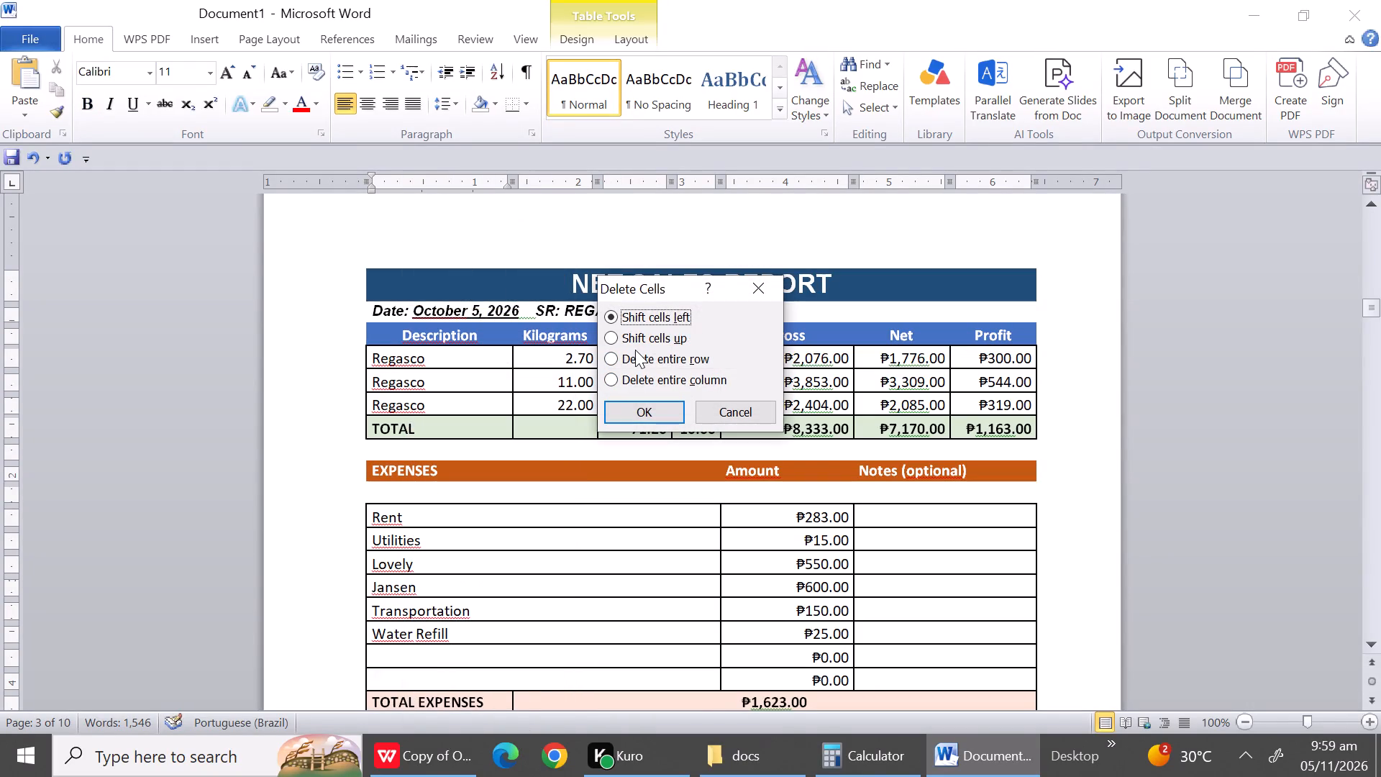
left_click(636, 358)
left_click(642, 414)
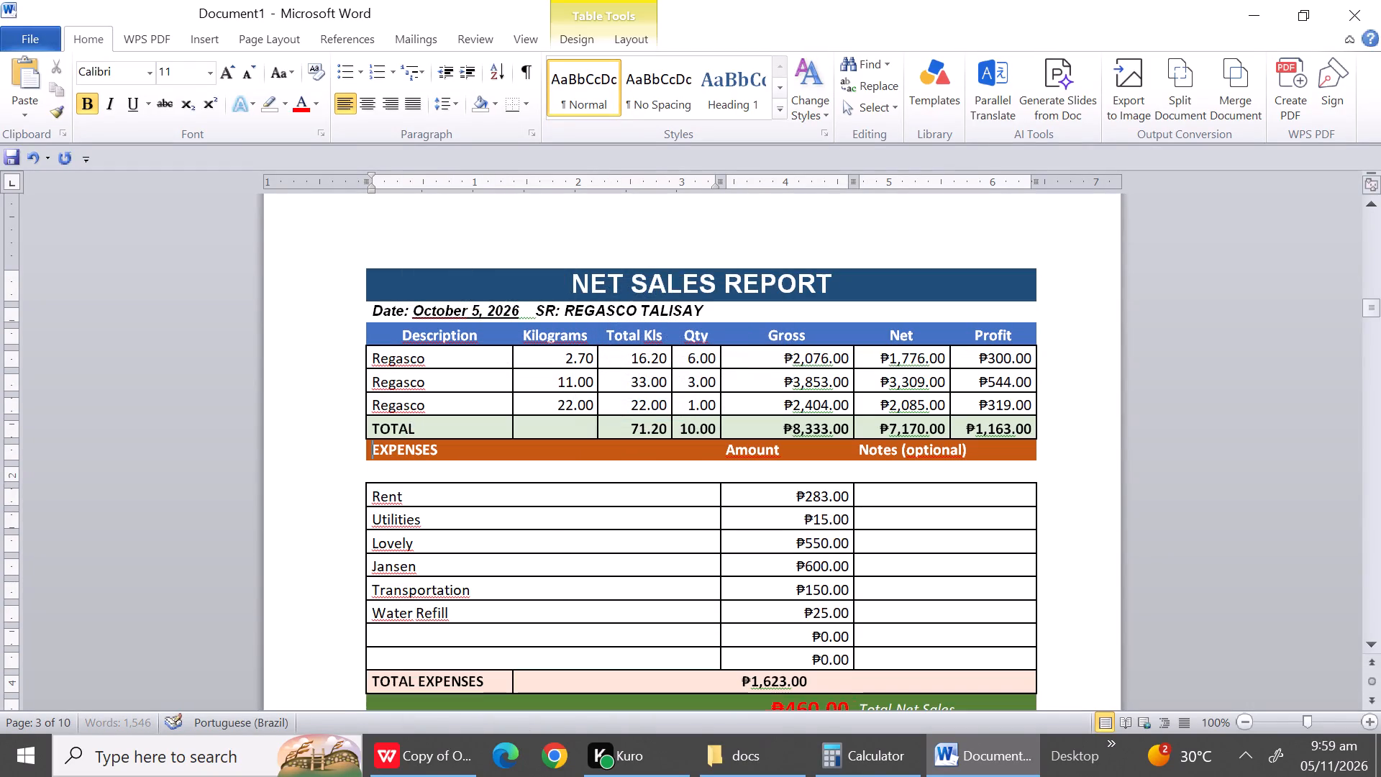
Delete the entire blank row between the EXPENSES header and the Rent row in the October 5 report.
left_click(472, 476)
right_click(472, 476)
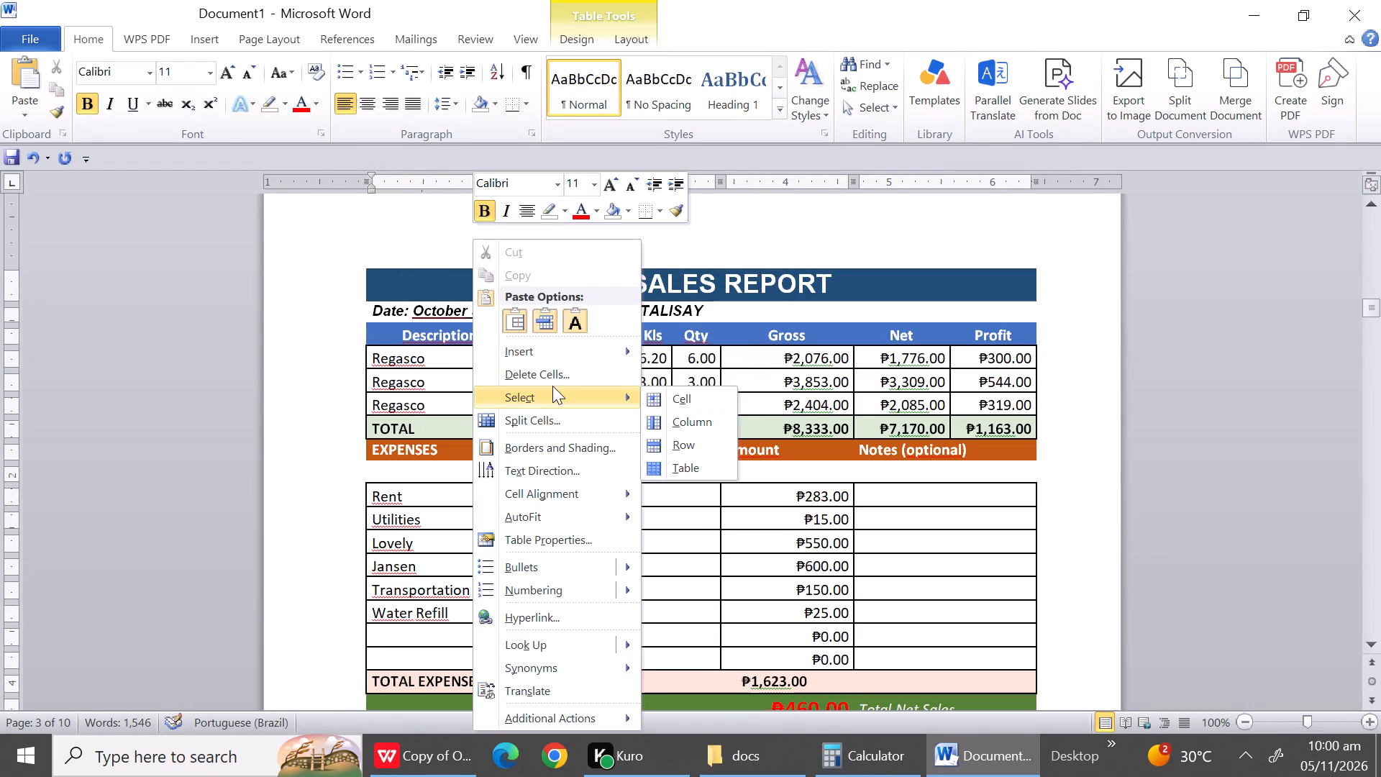
left_click(551, 384)
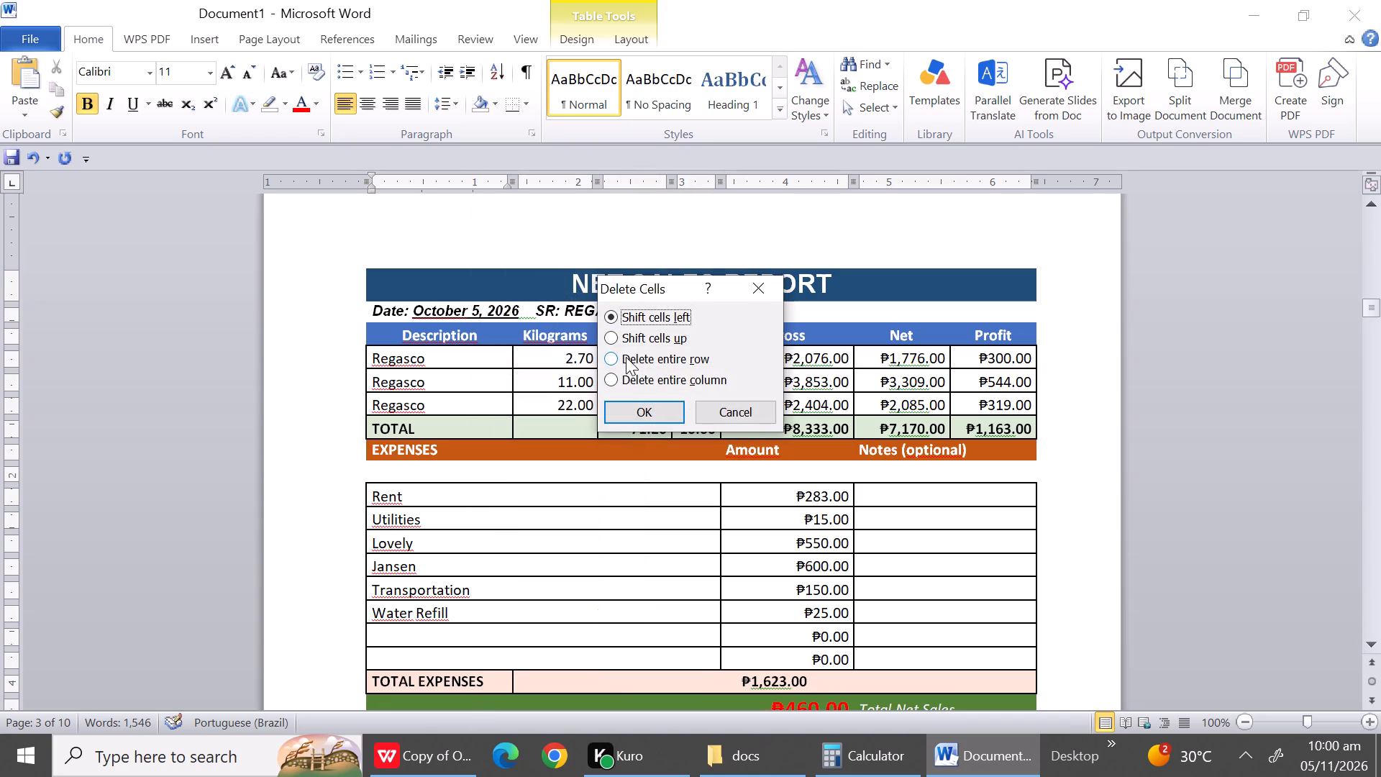
left_click(626, 357)
left_click(637, 414)
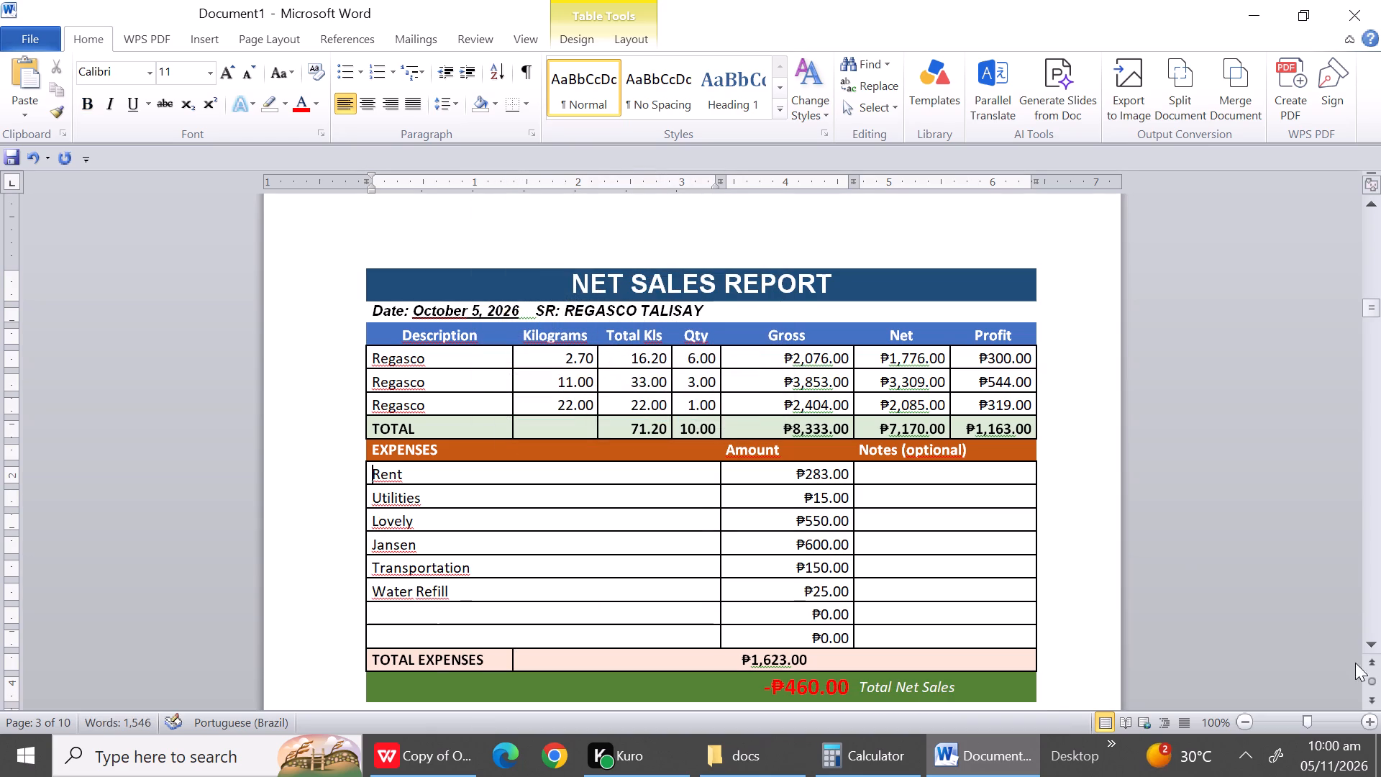
Delete the two unnamed expense rows between Water Refill and TOTAL EXPENSES in the October 5 report as entire rows.
triple_click(1366, 643)
triple_click(1366, 643)
double_click(1366, 643)
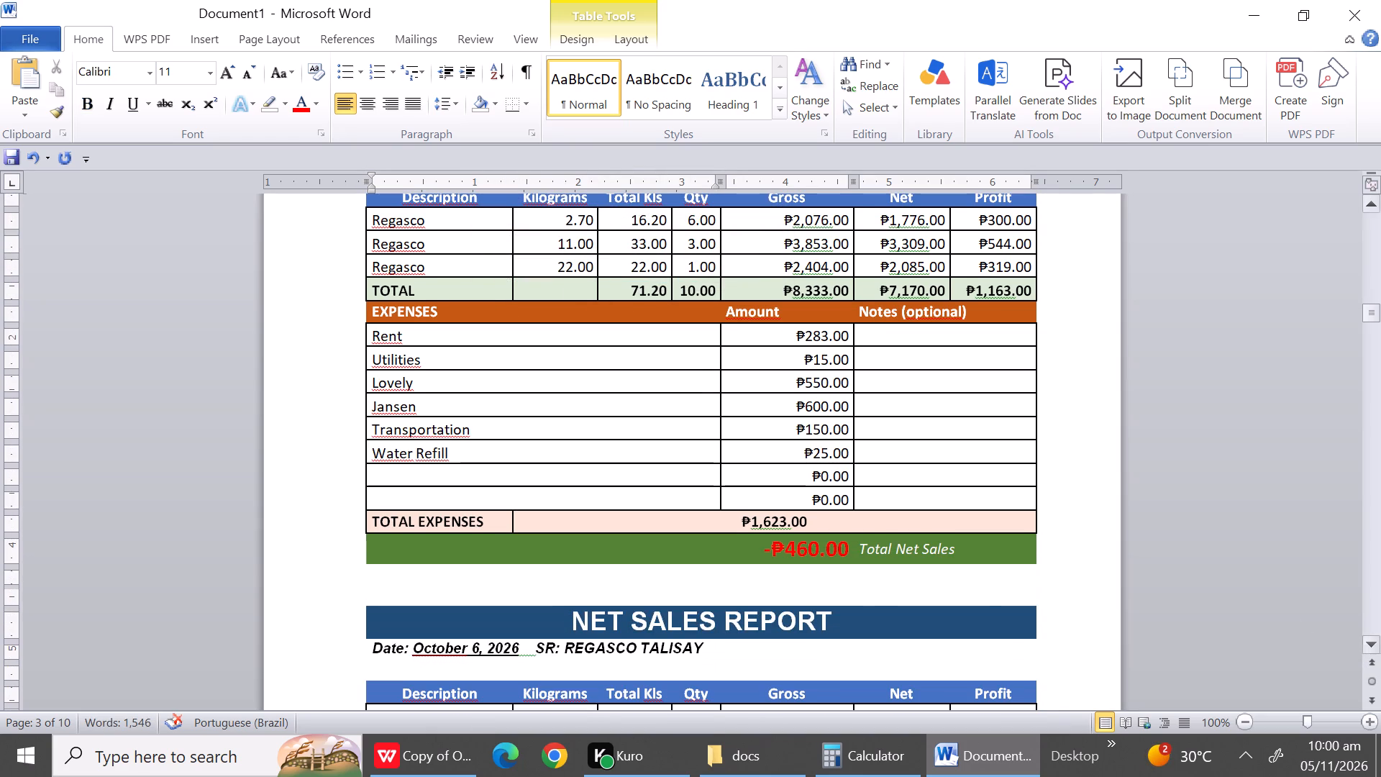
left_click_drag(423, 481, 423, 498)
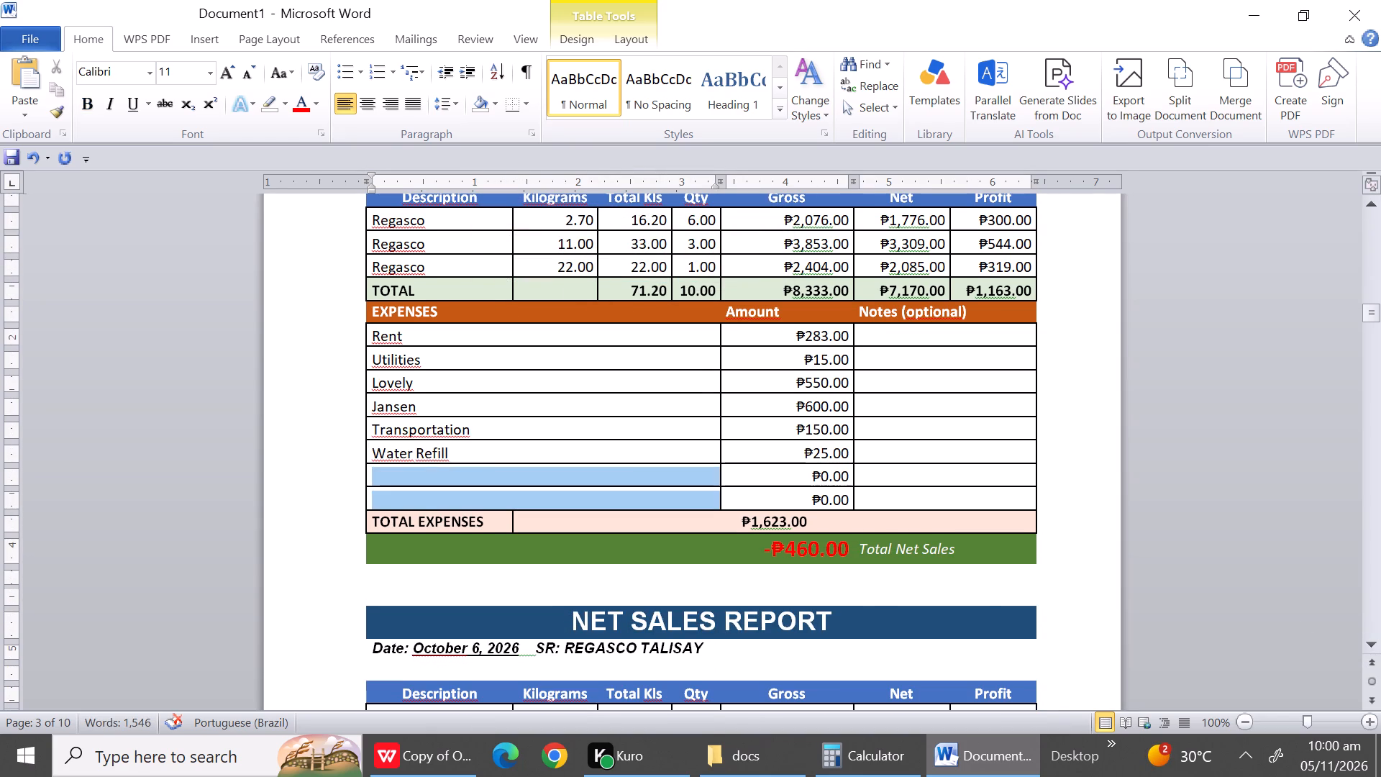
left_click_drag(423, 498, 423, 499)
right_click(423, 499)
left_click(484, 322)
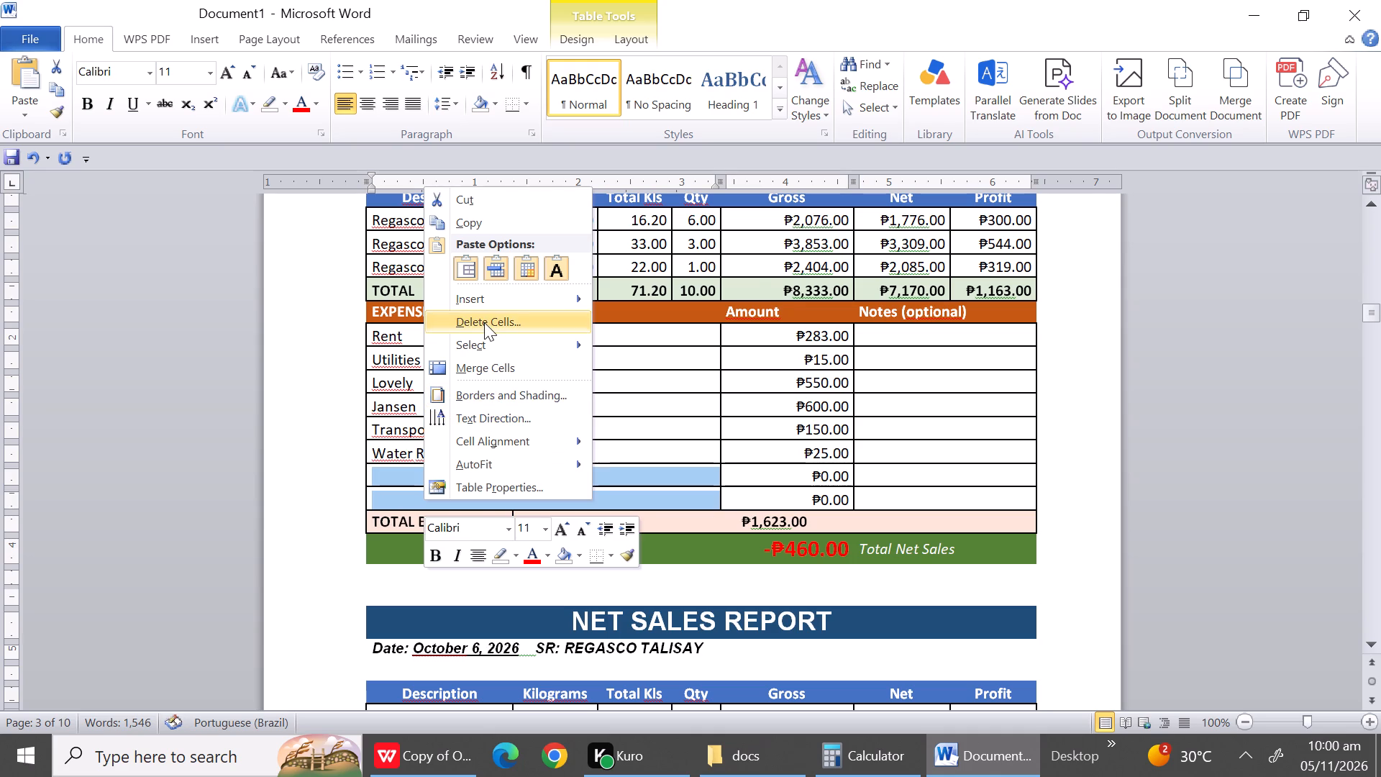
left_click(698, 359)
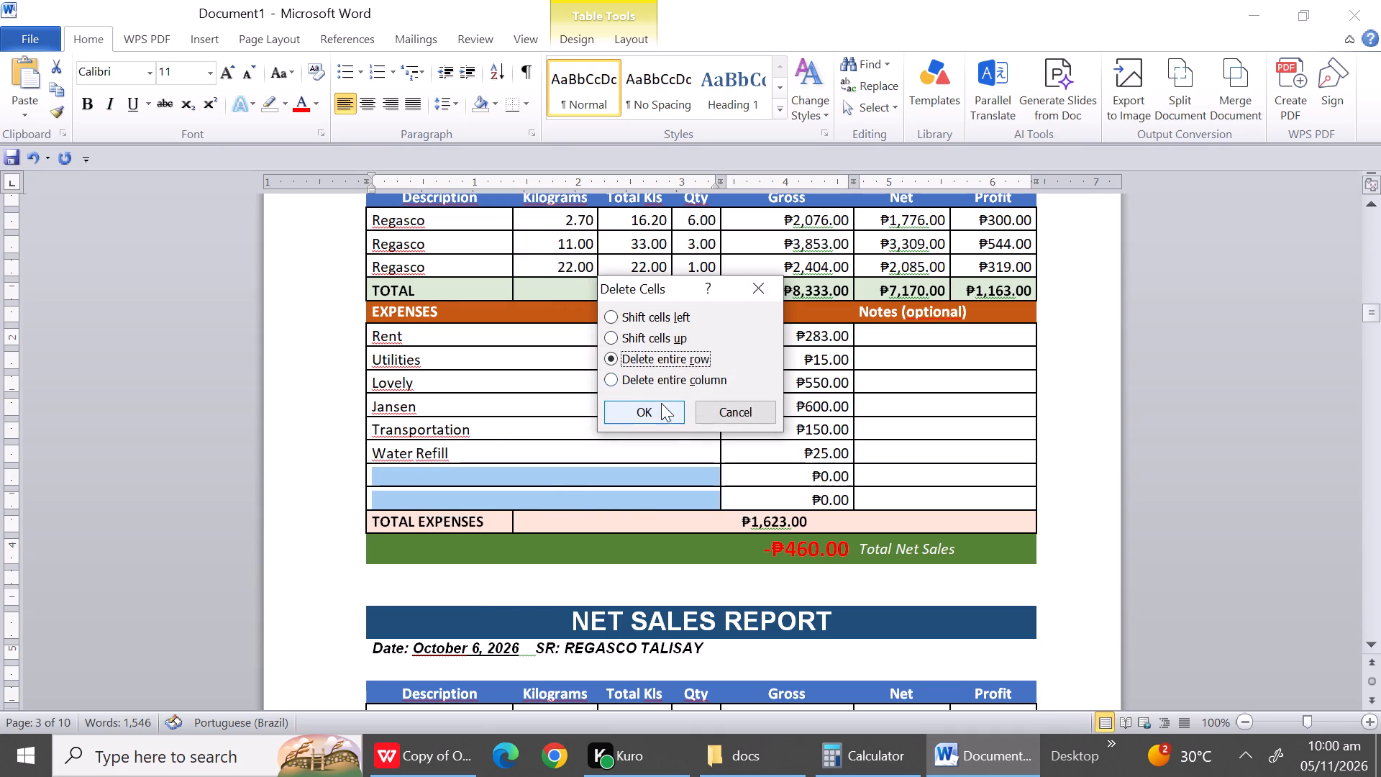
left_click(661, 407)
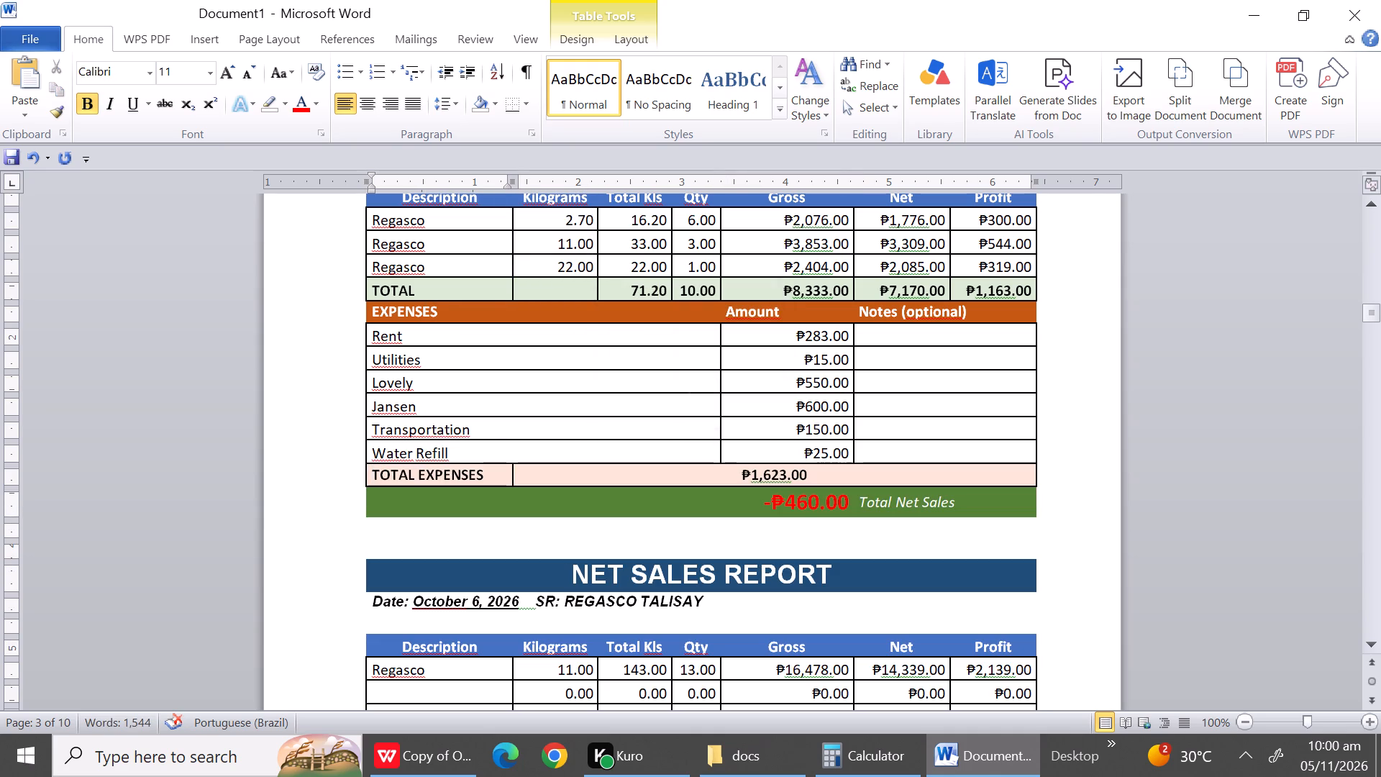
Delete one entire blank row between the October 5 Total Net Sales row and the October 6 NET SALES REPORT header.
left_click(420, 543)
right_click(420, 543)
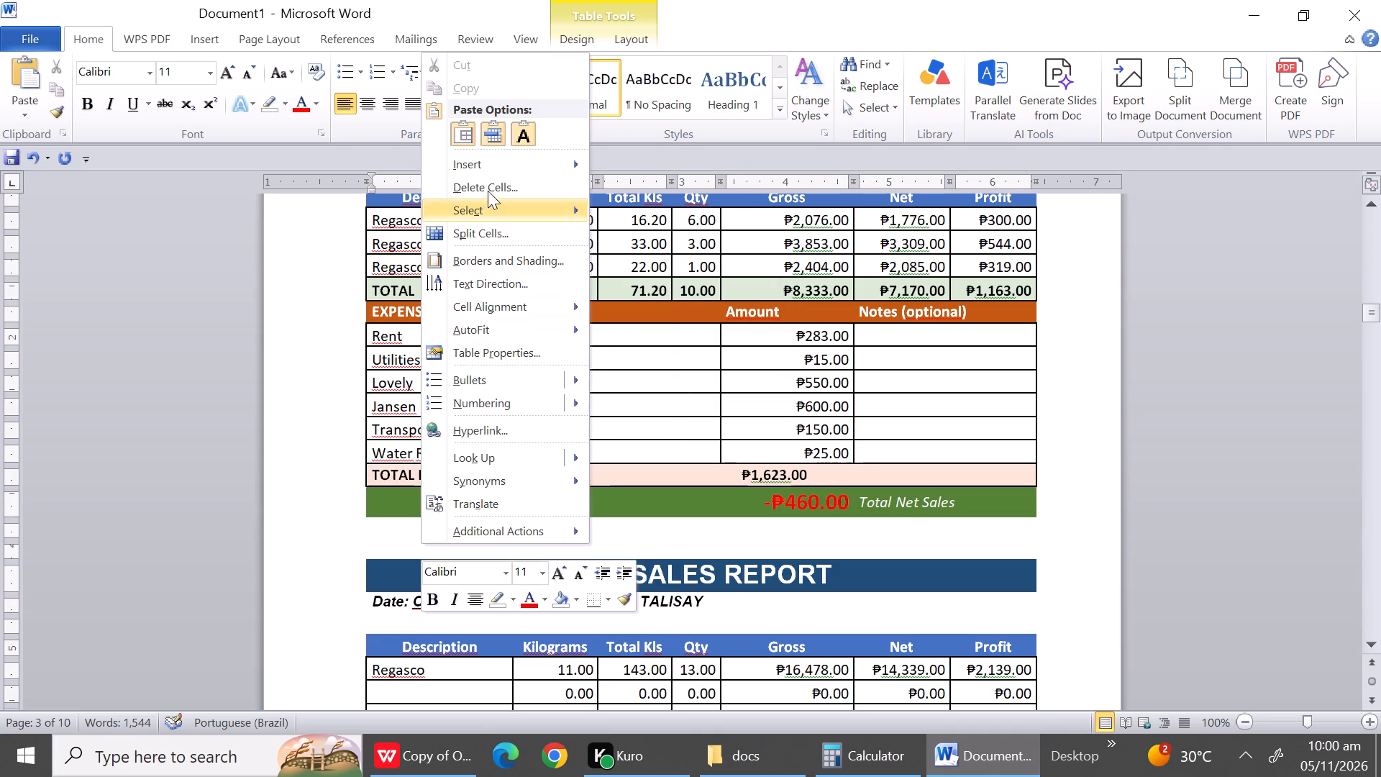
left_click(488, 188)
left_click(698, 359)
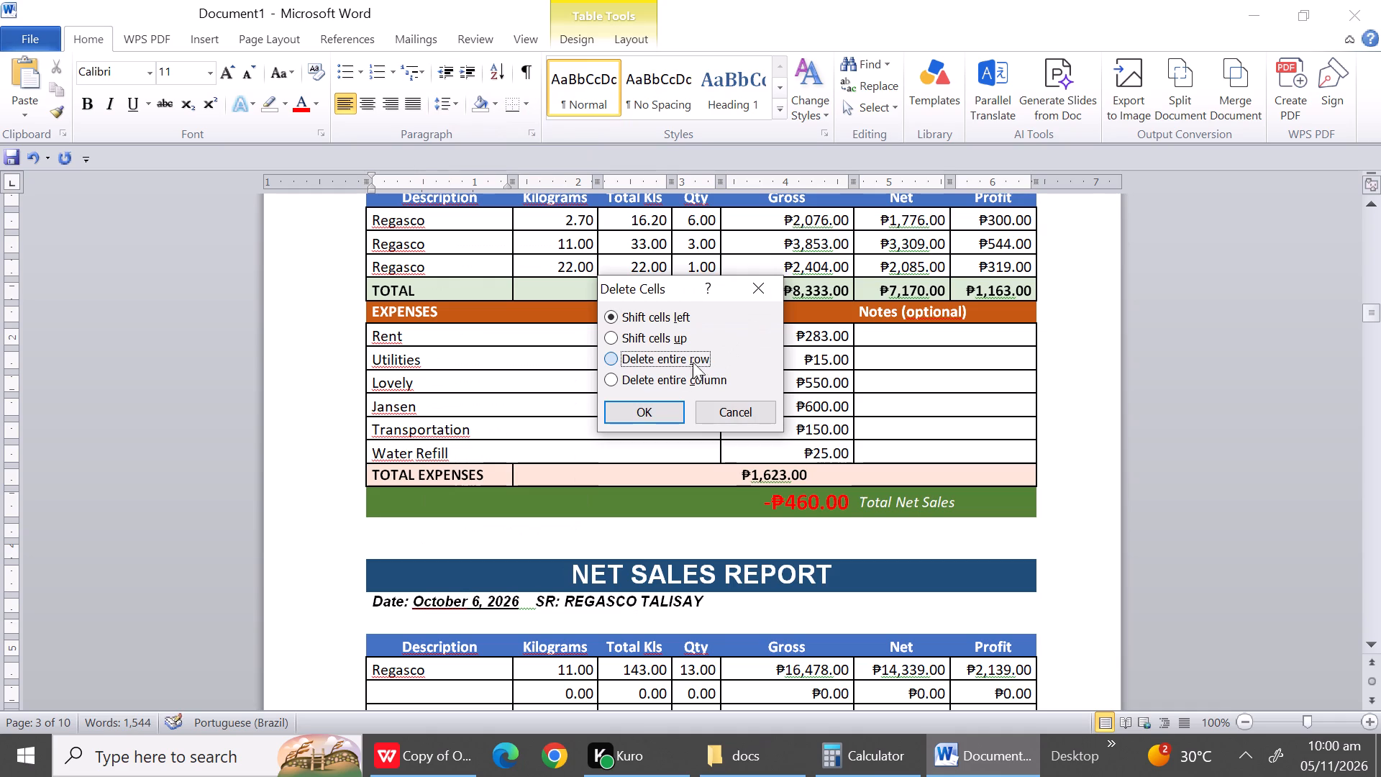
left_click(661, 412)
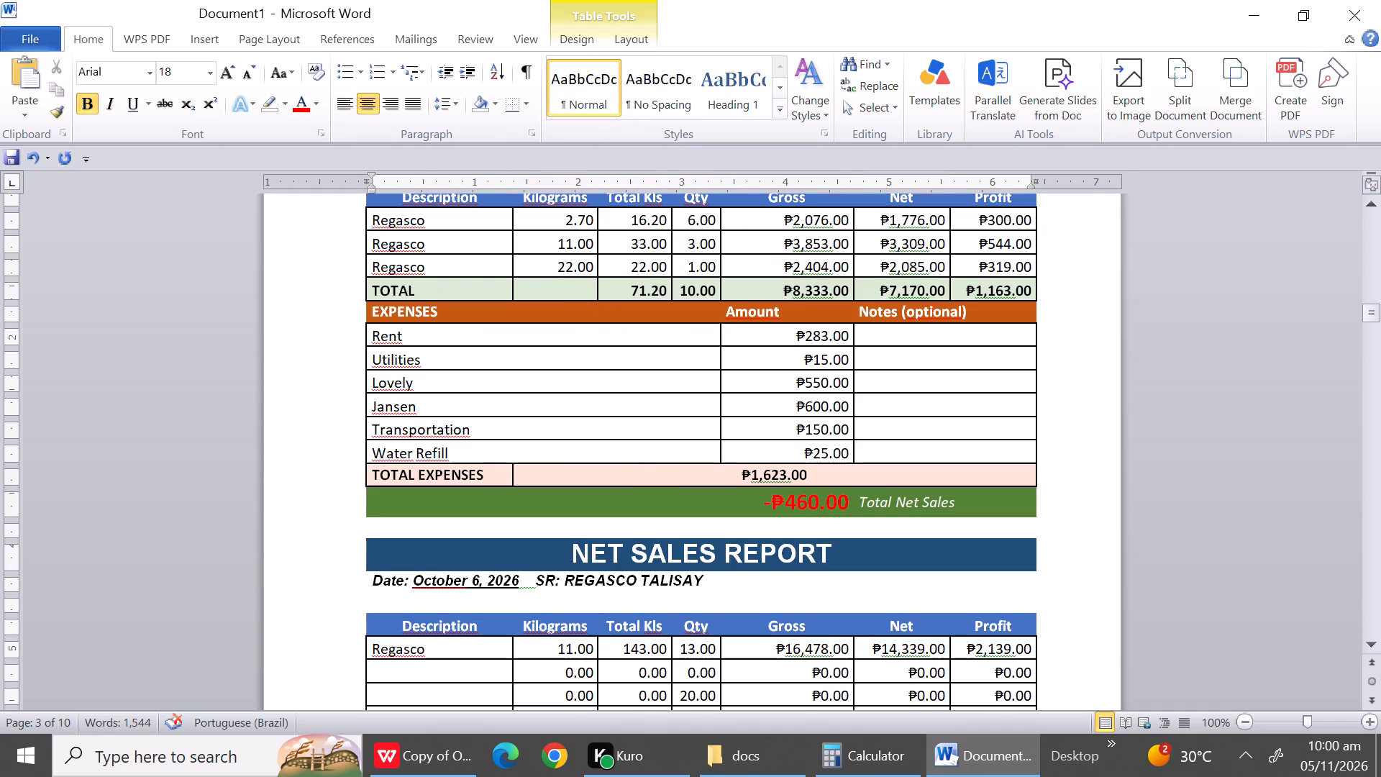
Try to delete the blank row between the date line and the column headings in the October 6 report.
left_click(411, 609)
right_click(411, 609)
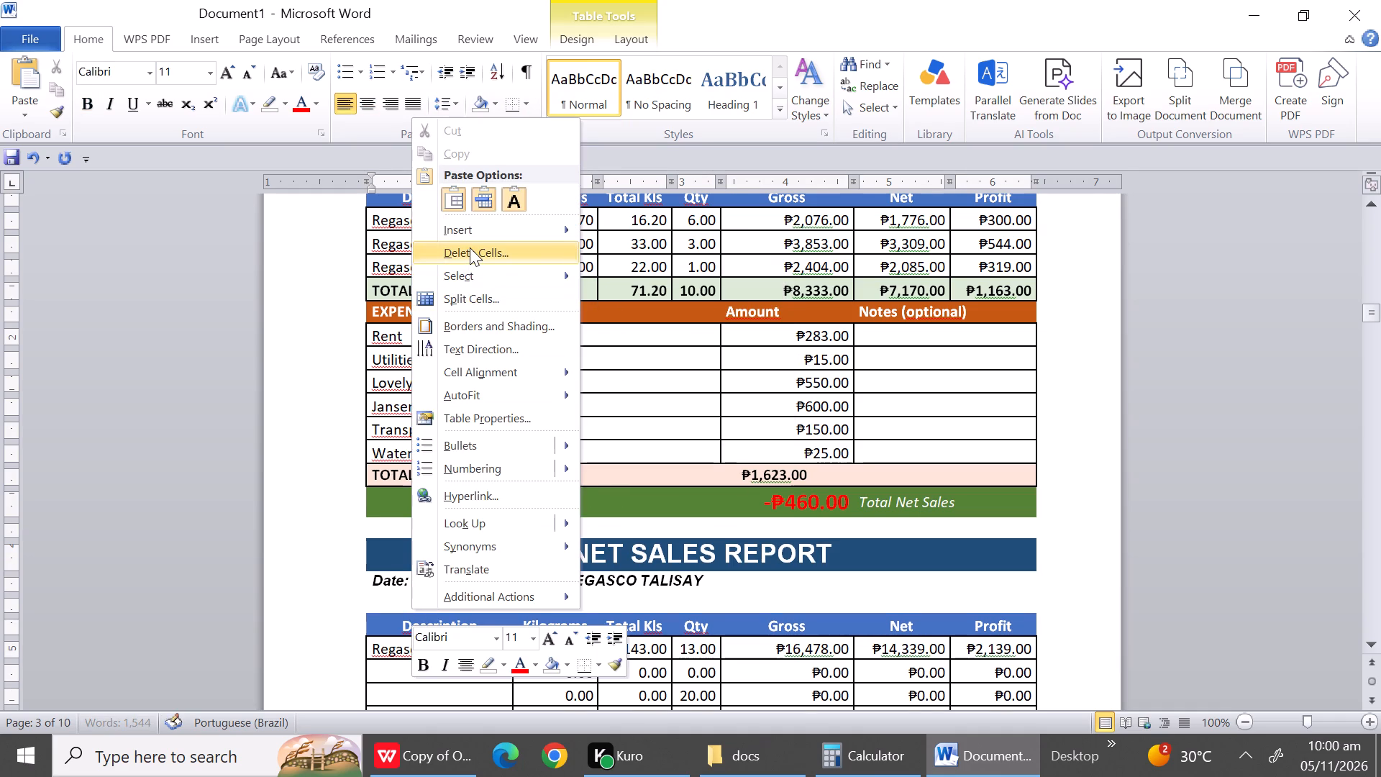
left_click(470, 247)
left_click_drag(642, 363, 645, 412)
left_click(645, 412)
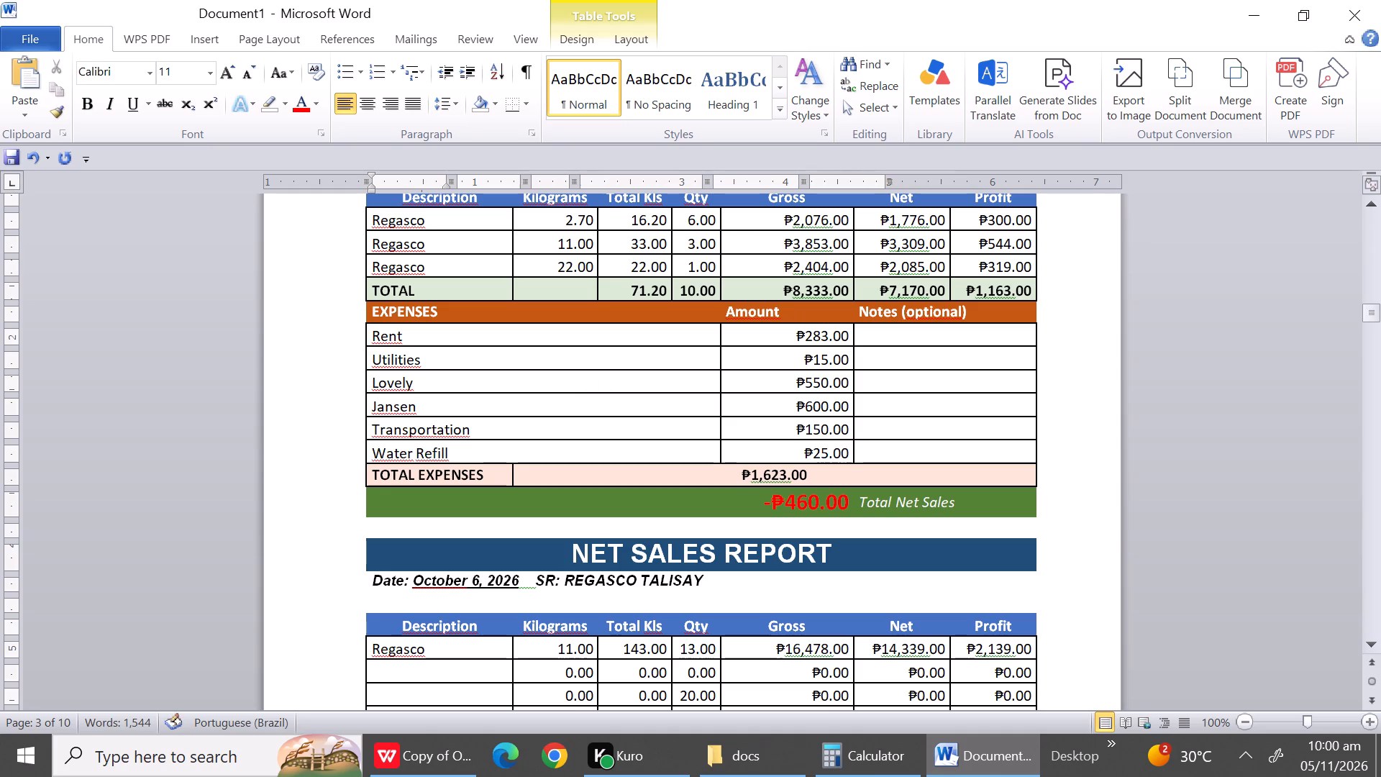
Delete the entire blank row between the date line and the column headings in the October 6 report.
left_click(412, 599)
right_click(412, 599)
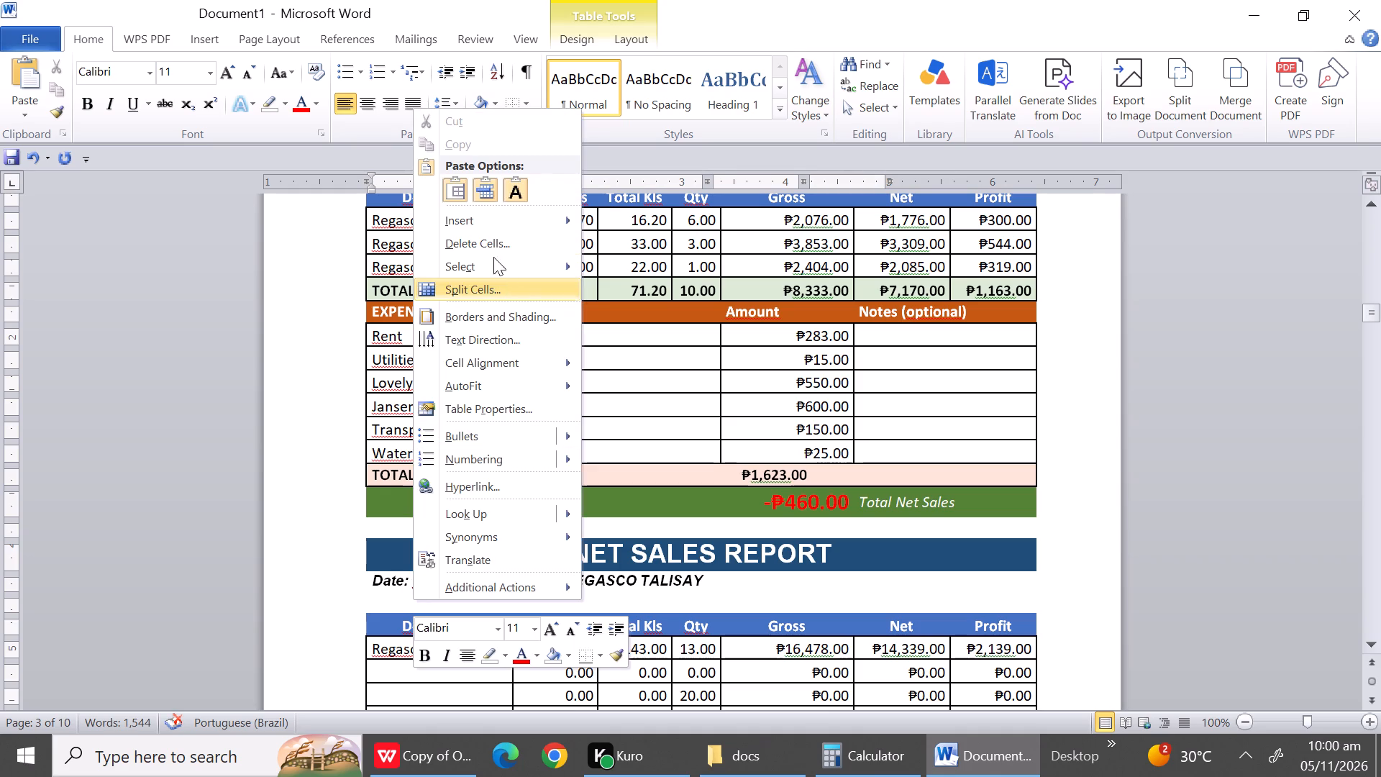
left_click(491, 248)
left_click(639, 359)
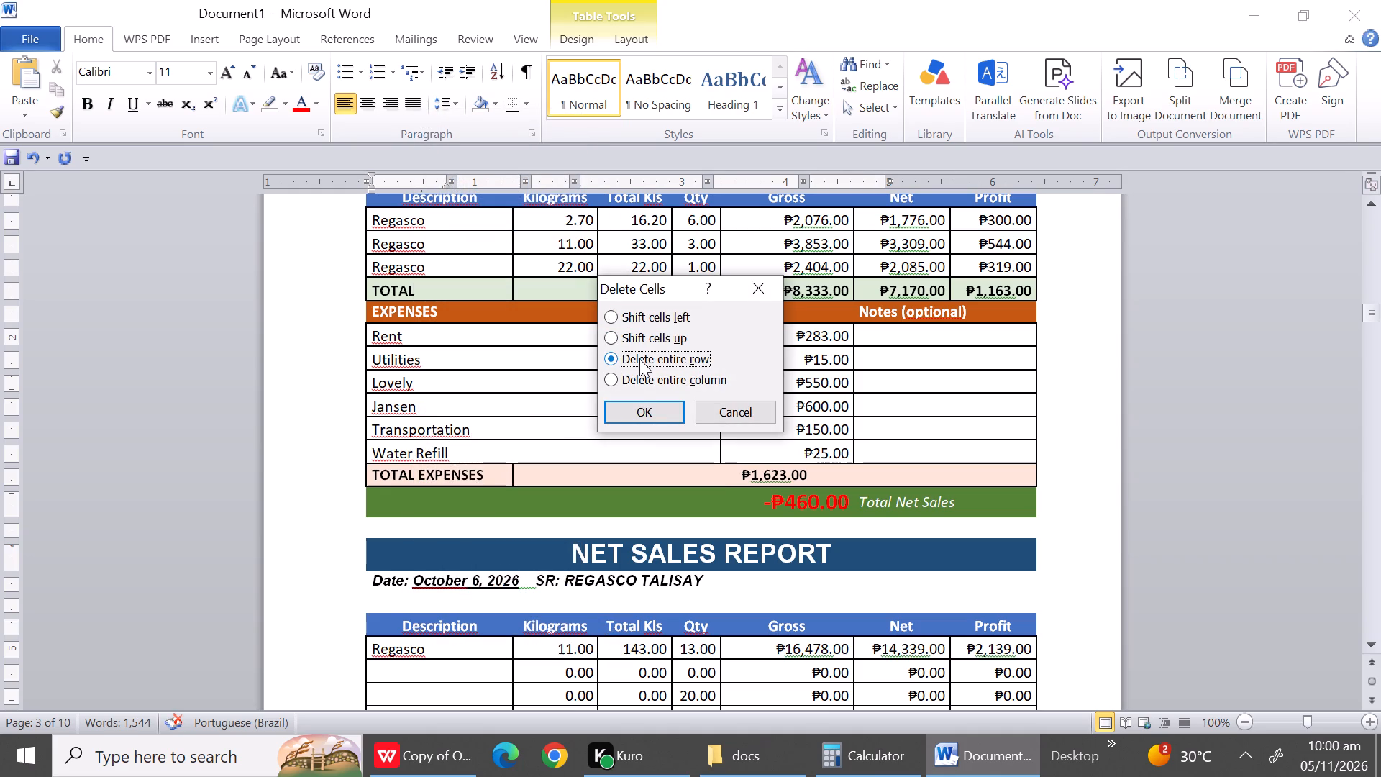
left_click(637, 422)
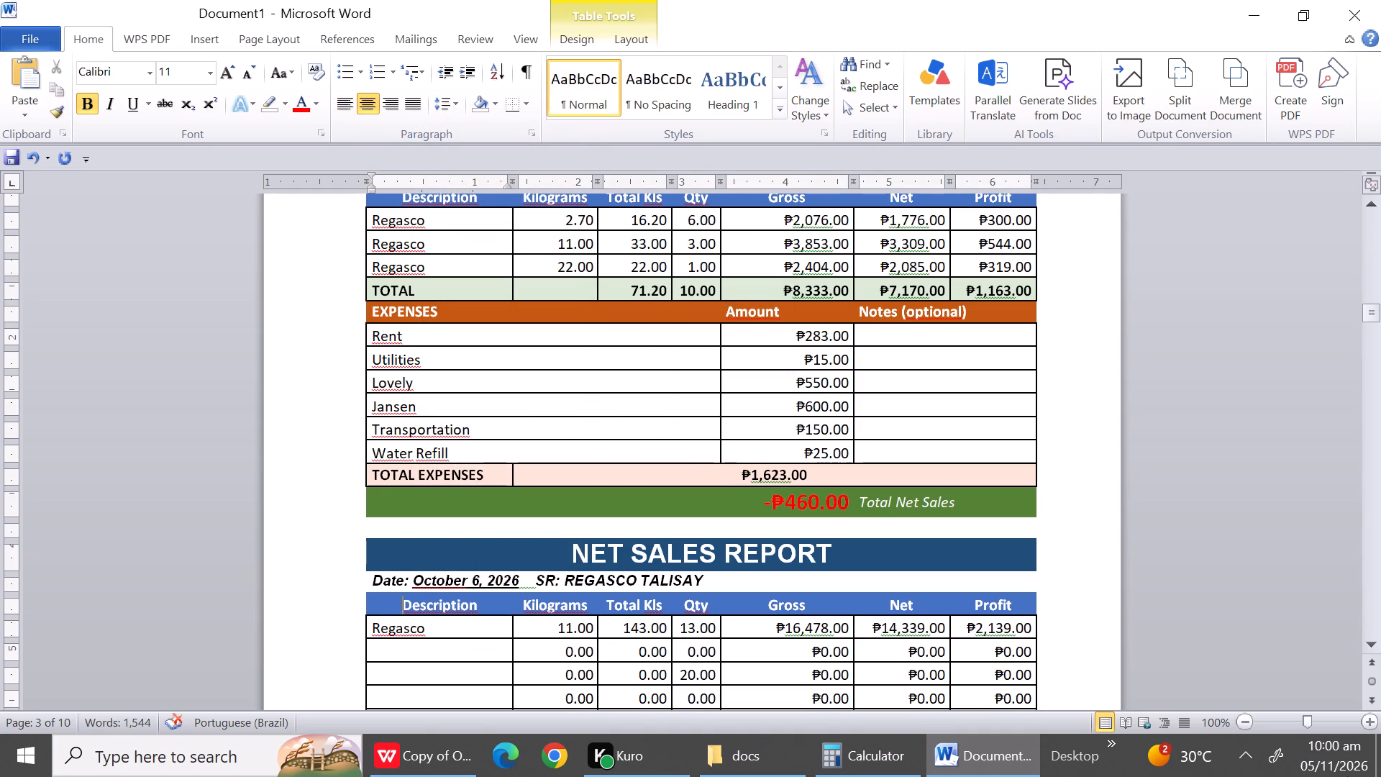
Delete the nine unnamed product rows and the blank row above TOTAL in the October 6 report as entire rows.
triple_click(1370, 641)
triple_click(1370, 641)
triple_click(1370, 641)
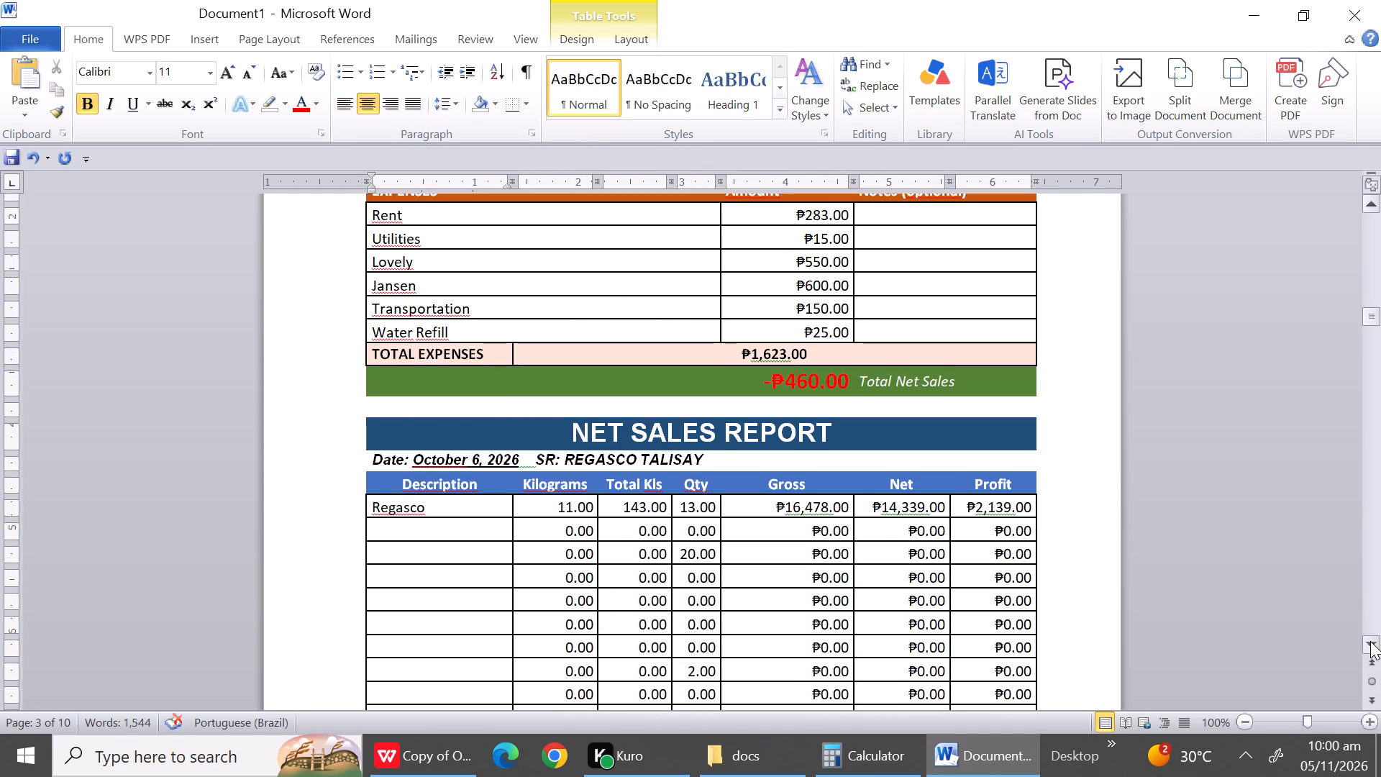
triple_click(1370, 641)
triple_click(1370, 641)
left_click(1370, 641)
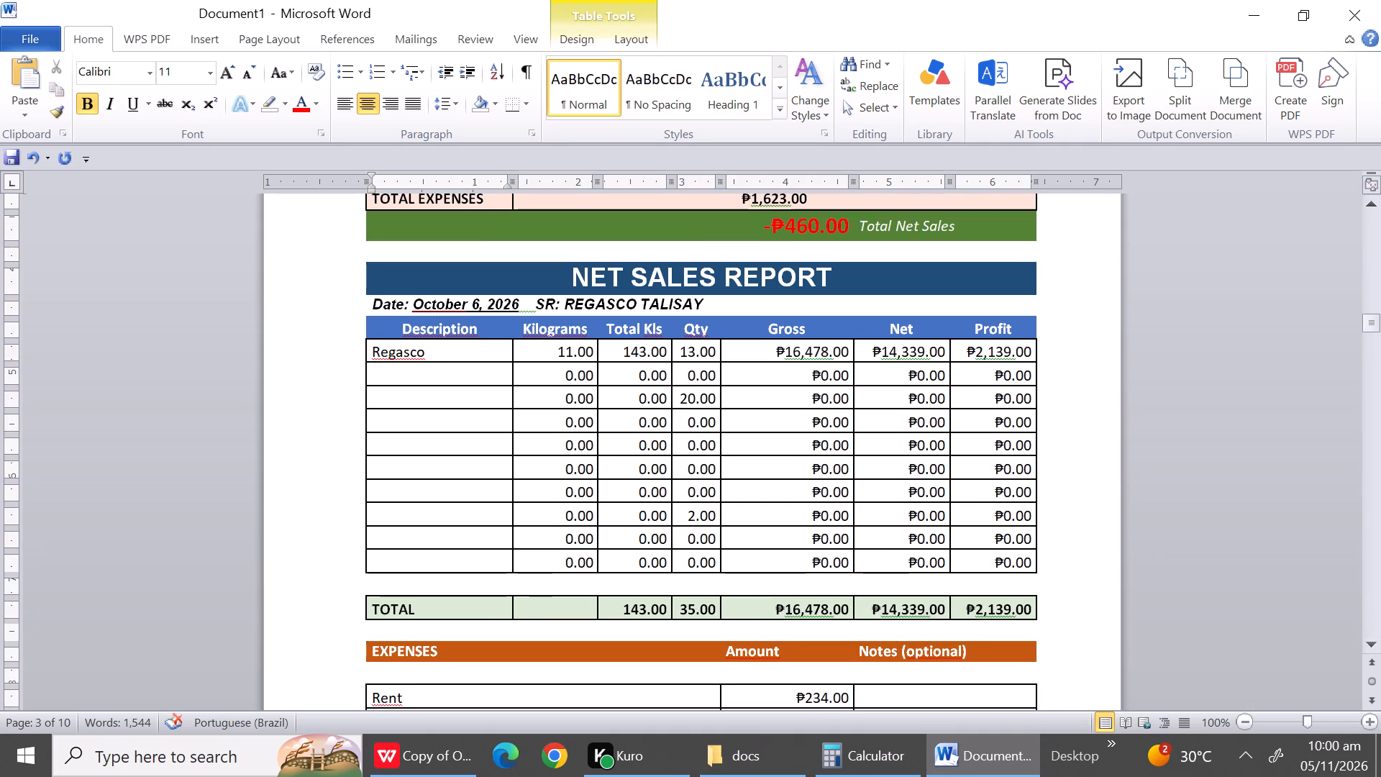
left_click_drag(442, 376, 445, 575)
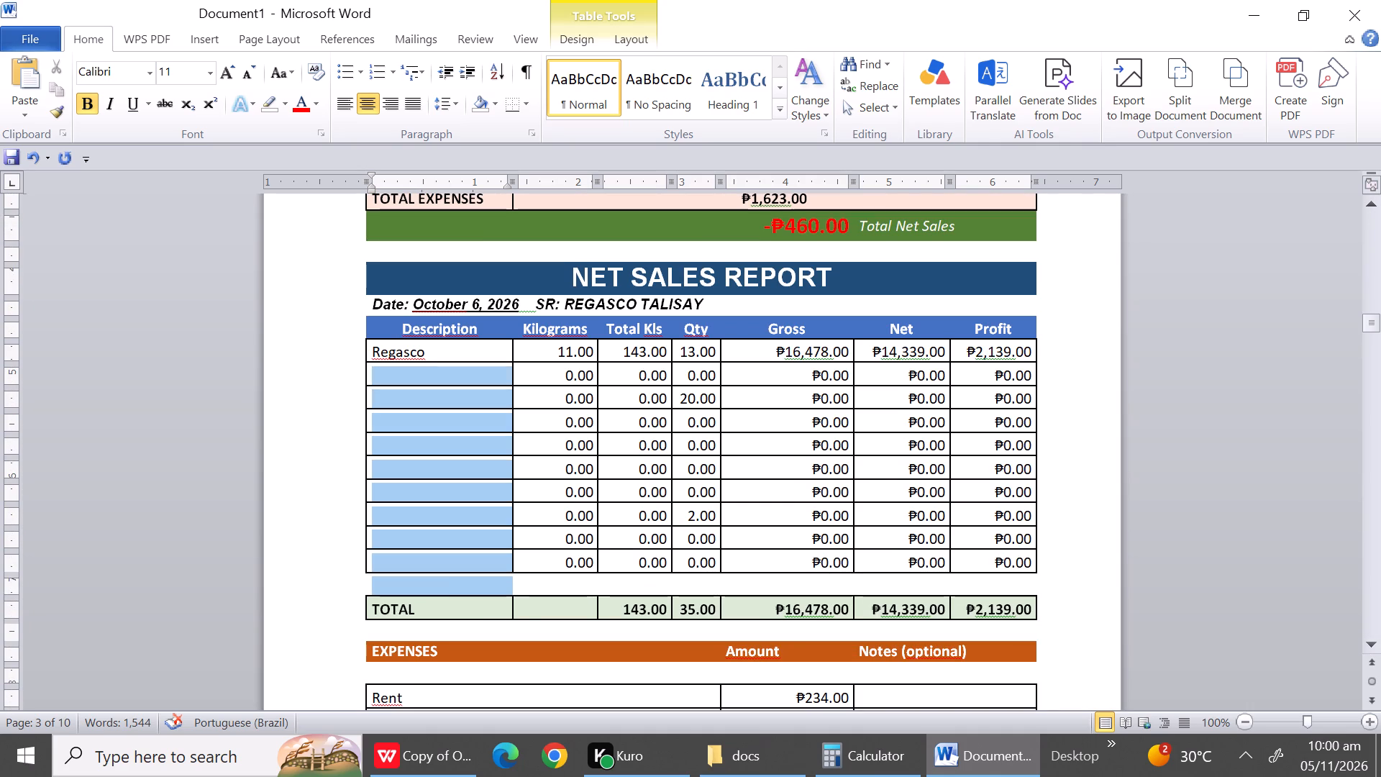
left_click_drag(445, 575, 444, 578)
right_click(444, 578)
left_click(503, 406)
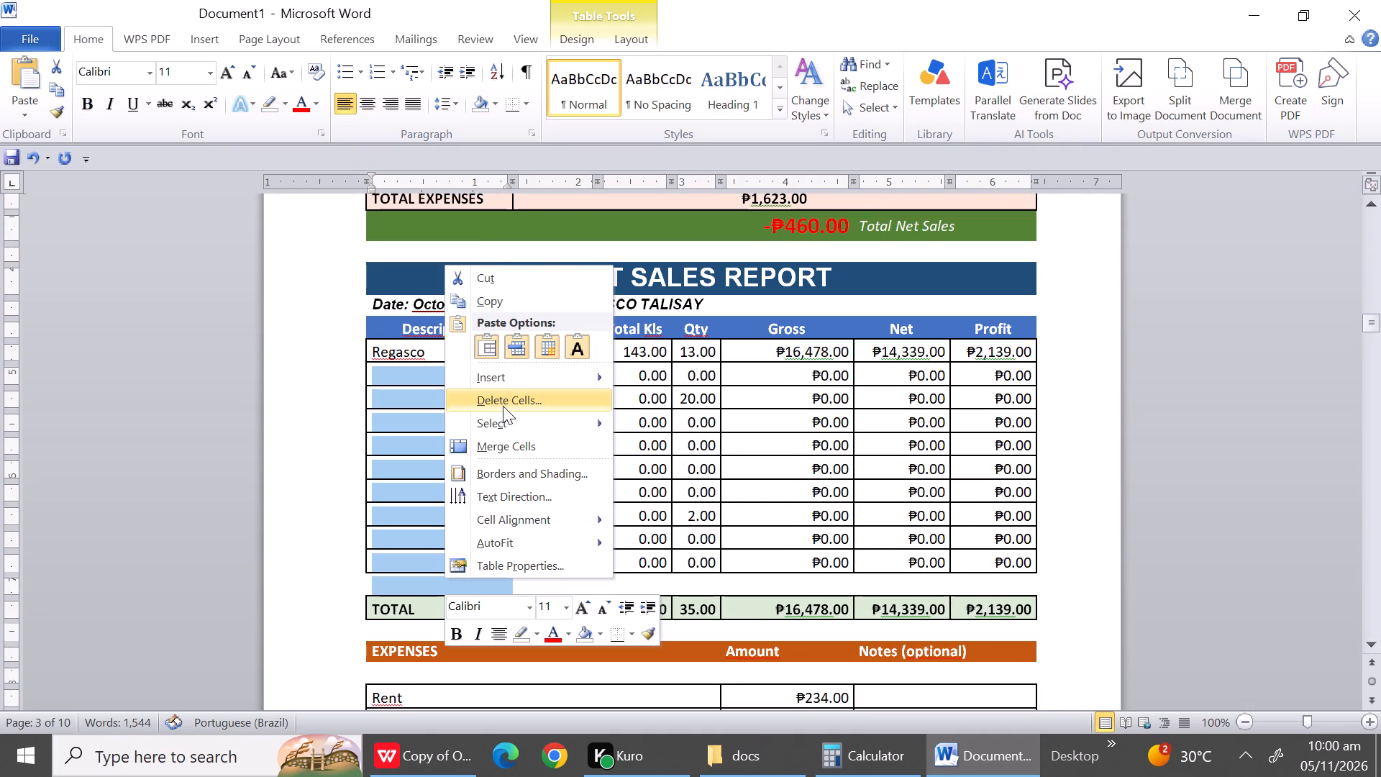
left_click(686, 357)
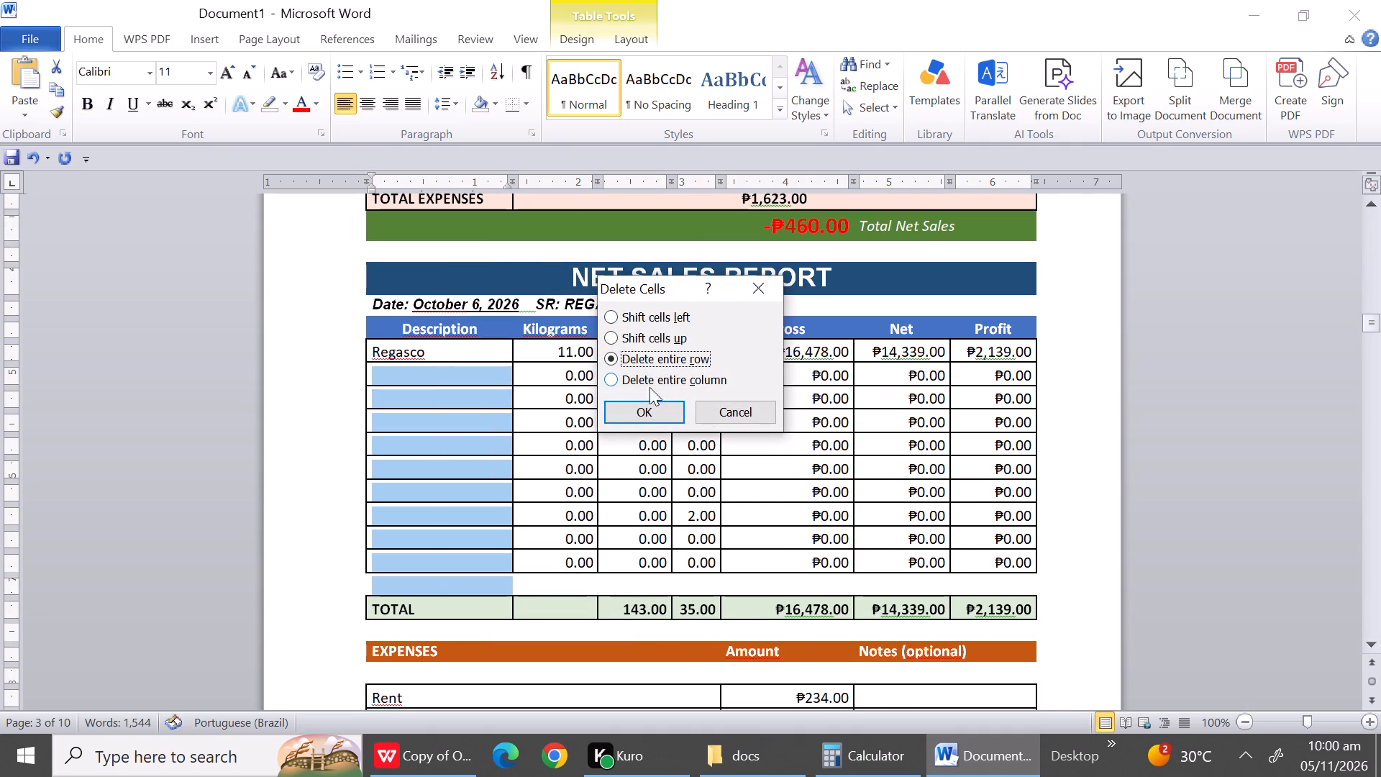
left_click(649, 404)
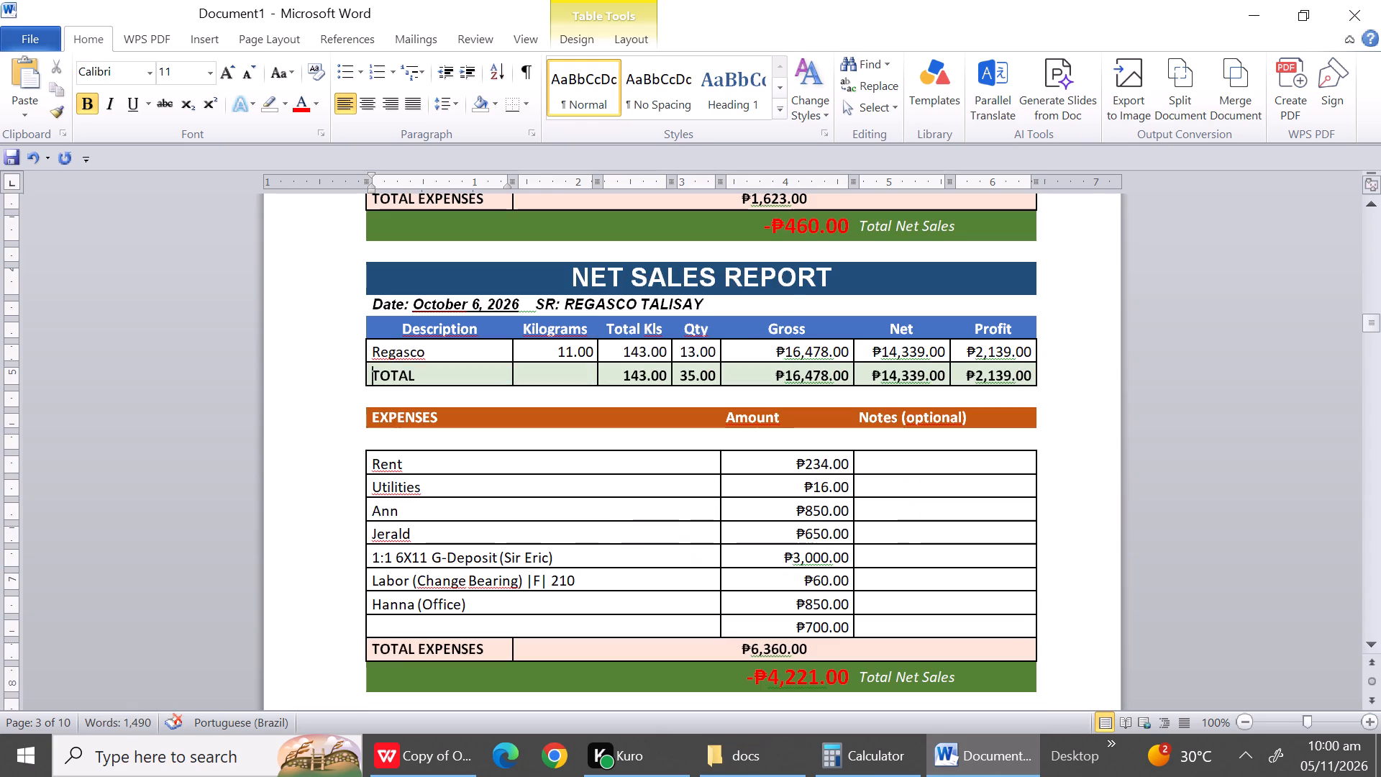
Delete the entire blank row between the TOTAL row and the EXPENSES header in the October 6 report.
left_click(483, 398)
right_click(483, 398)
left_click(585, 373)
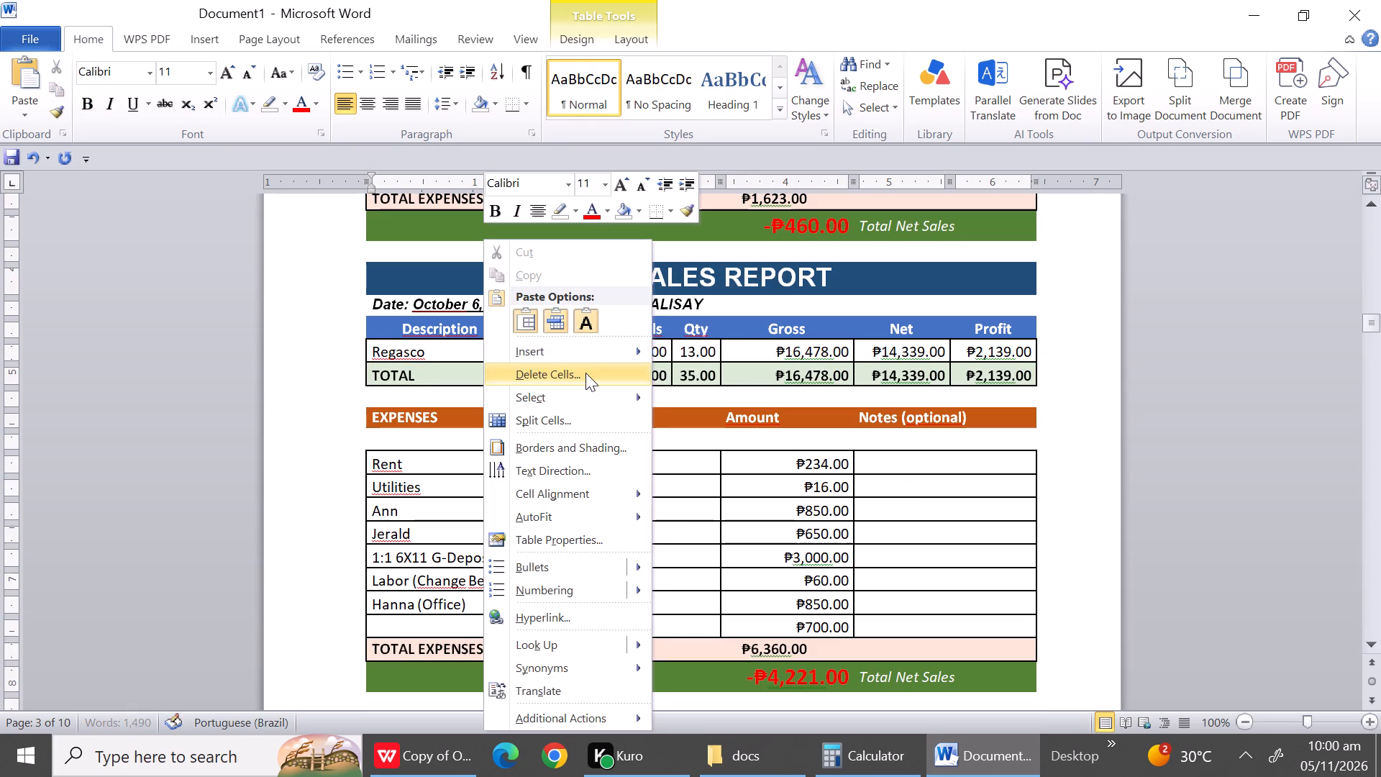
left_click(663, 365)
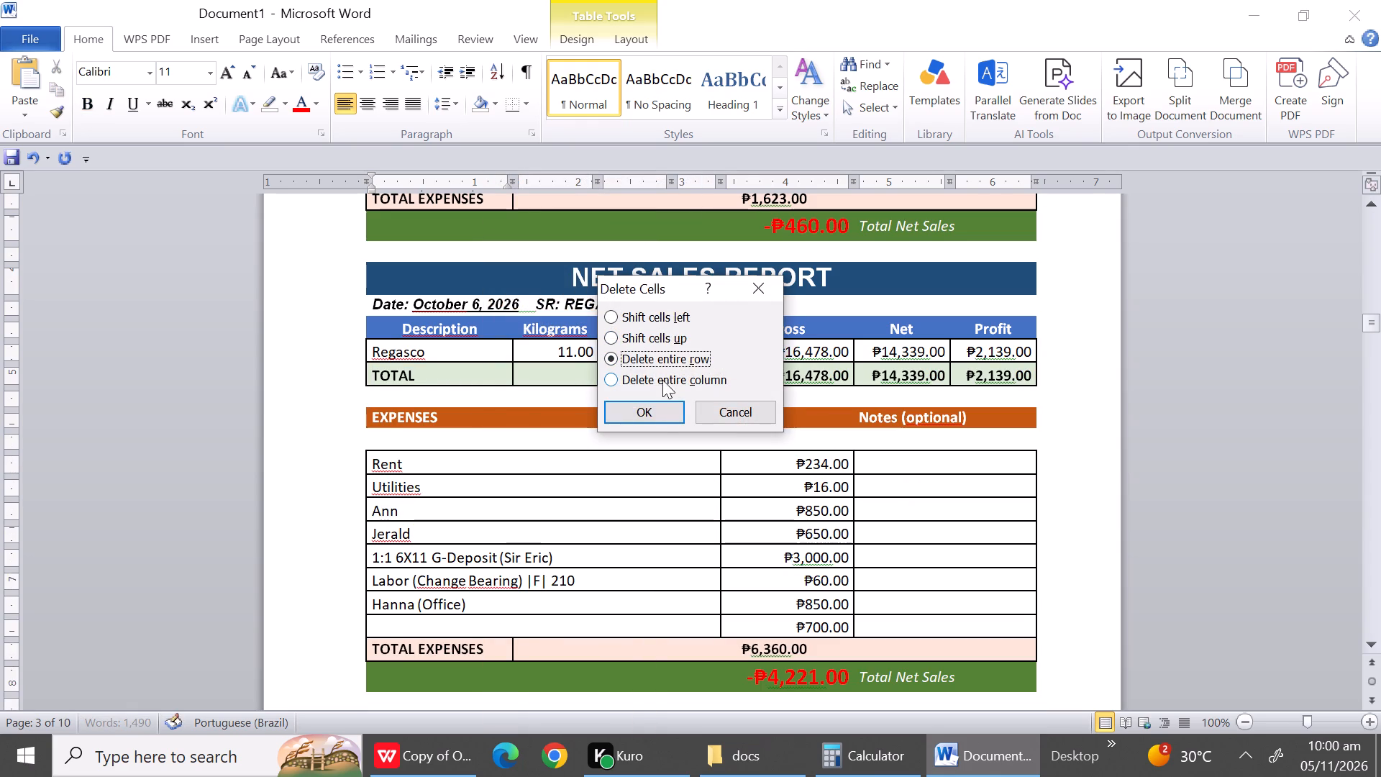
left_click(659, 409)
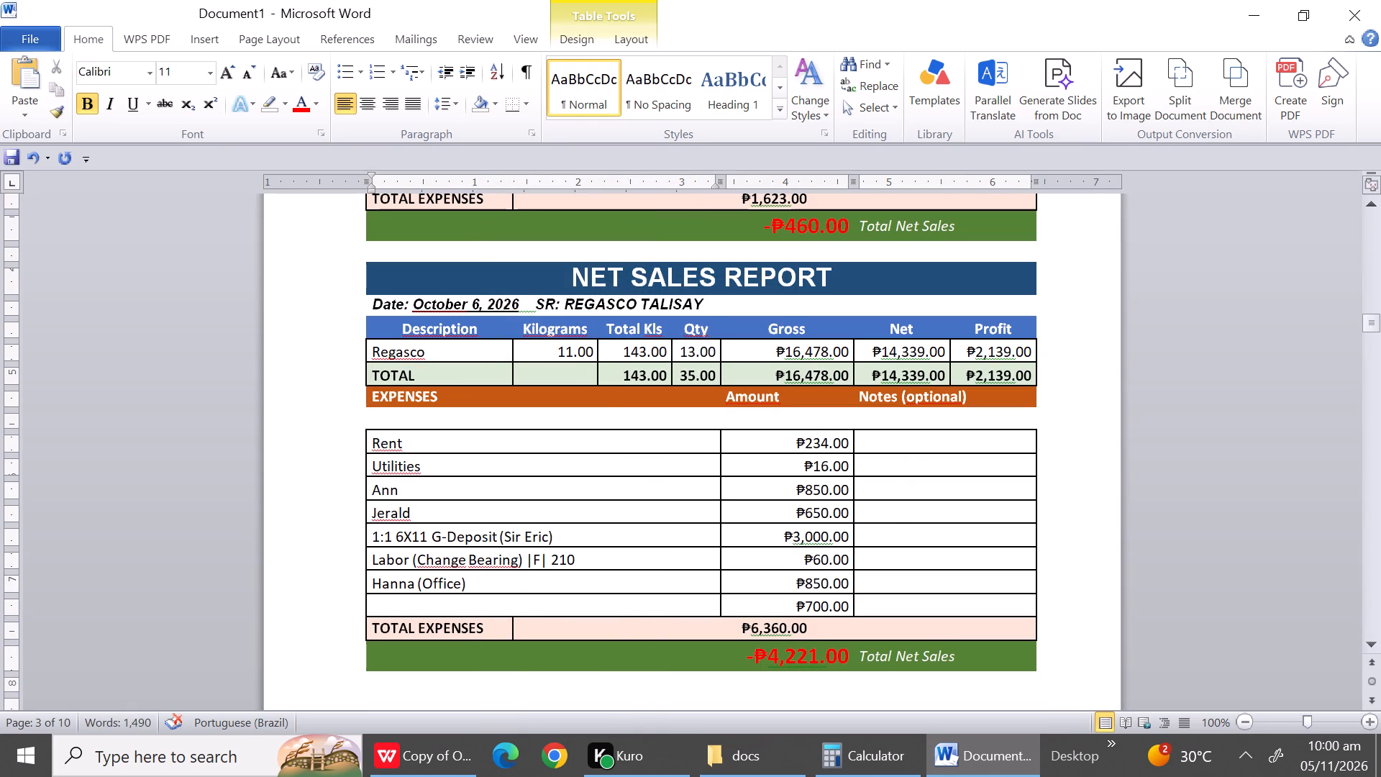
Delete the entire blank row between the EXPENSES header and the Rent row in the October 6 report.
left_click(455, 422)
right_click(455, 422)
left_click(511, 374)
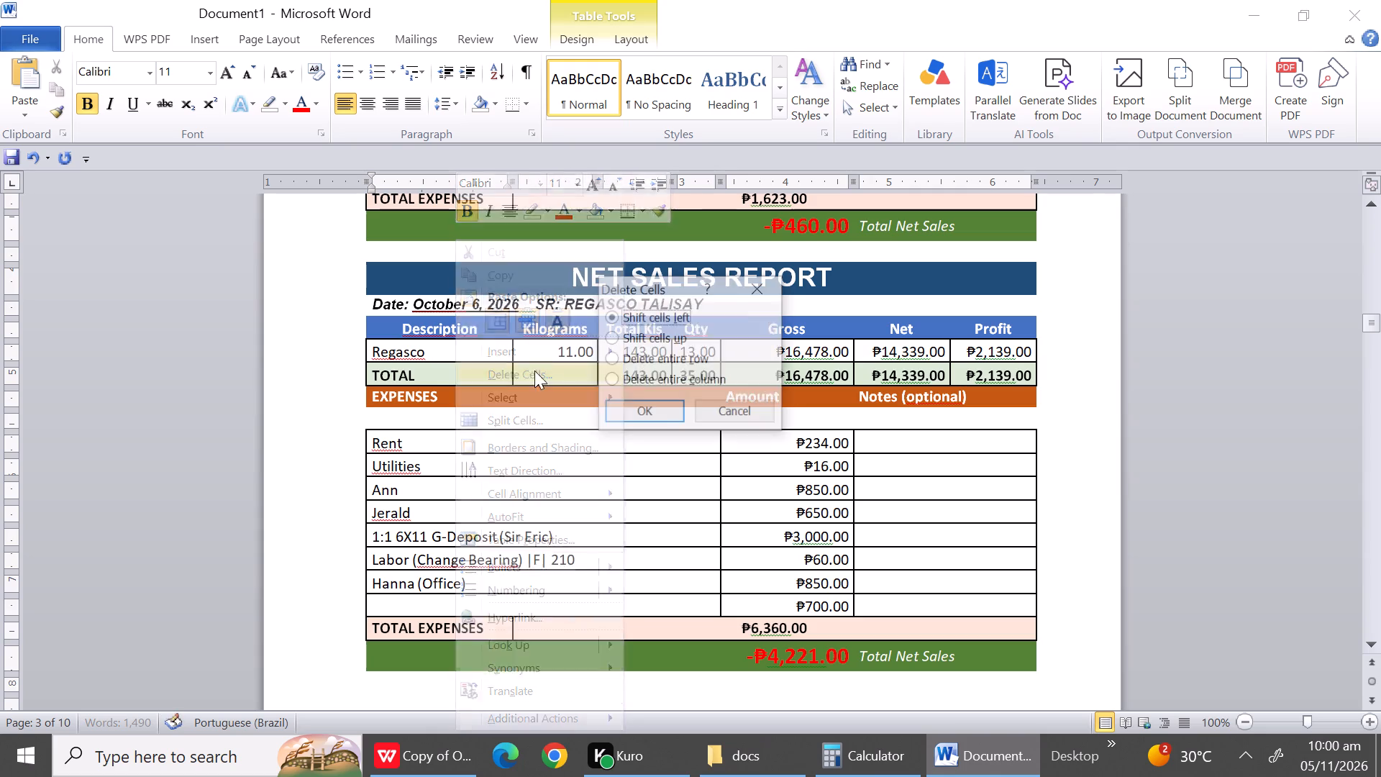
left_click(622, 351)
left_click(640, 412)
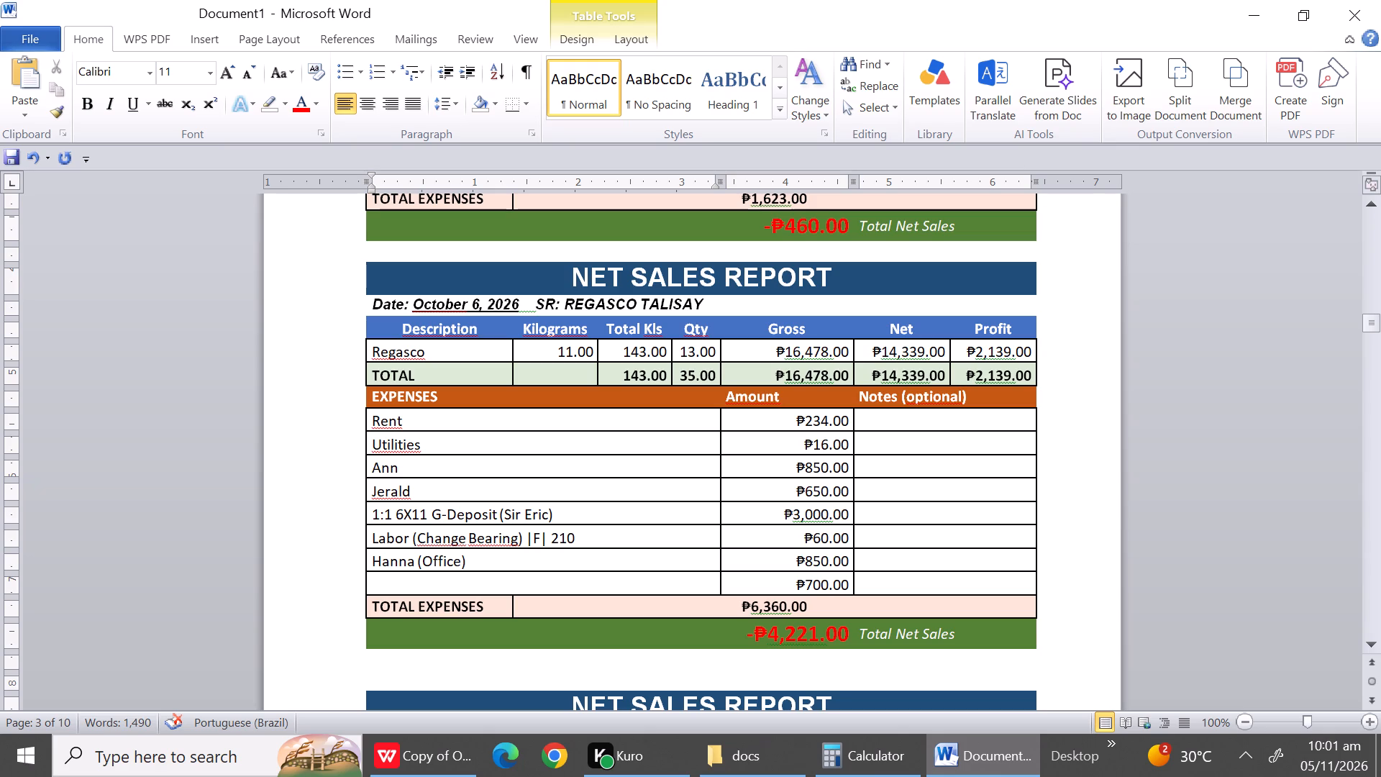
Replace the expense name Ann with Rona in the October 6 report.
left_click(431, 463)
key("BackSpace")
key("BackSpace")
key("BackSpace")
key("BackSpace")
type("Rona")
Set the amount of the Rona expense in the October 6 report to 600.
left_click(850, 472)
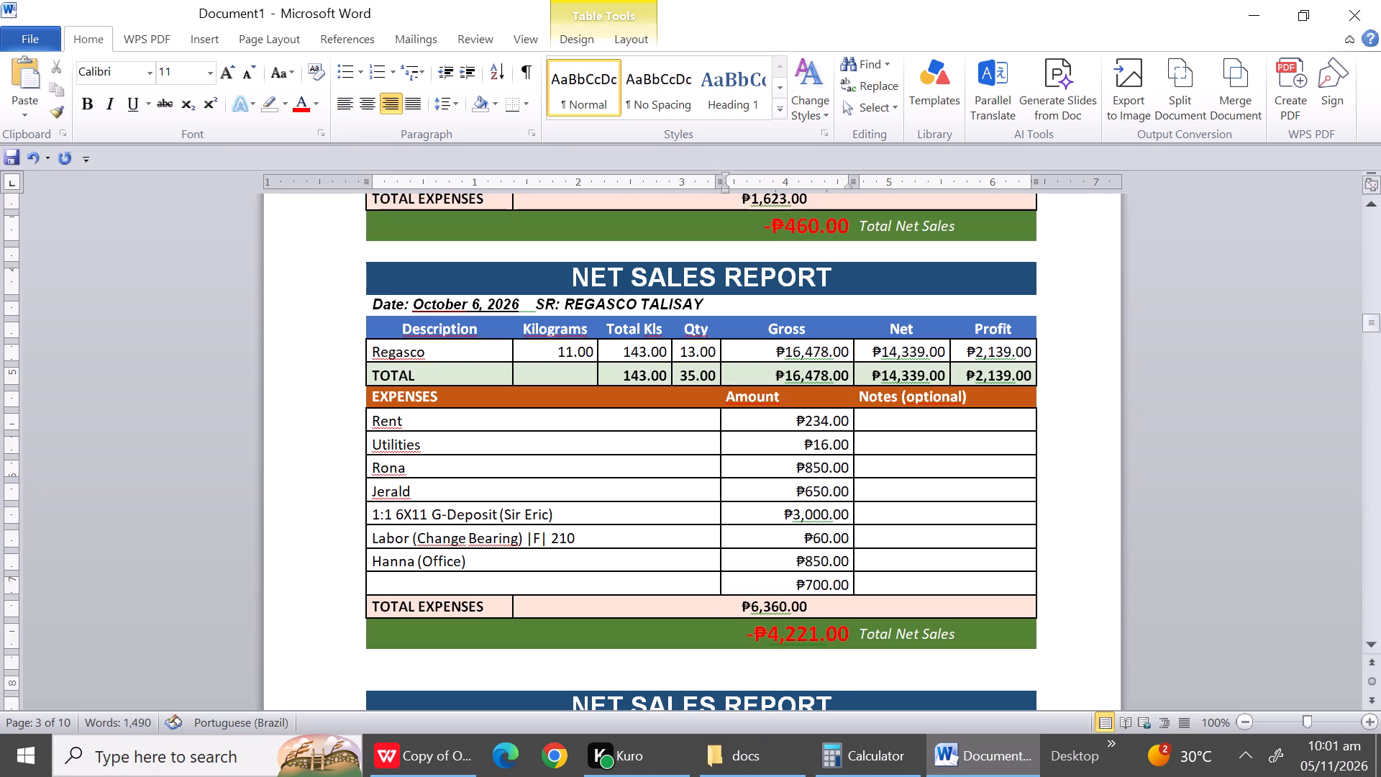
key("BackSpace")
key("BackSpace")
key("BackSpace")
key("BackSpace")
key("BackSpace")
key("BackSpace")
key("BackSpace")
key("5")
key("BackSpace")
type("600")
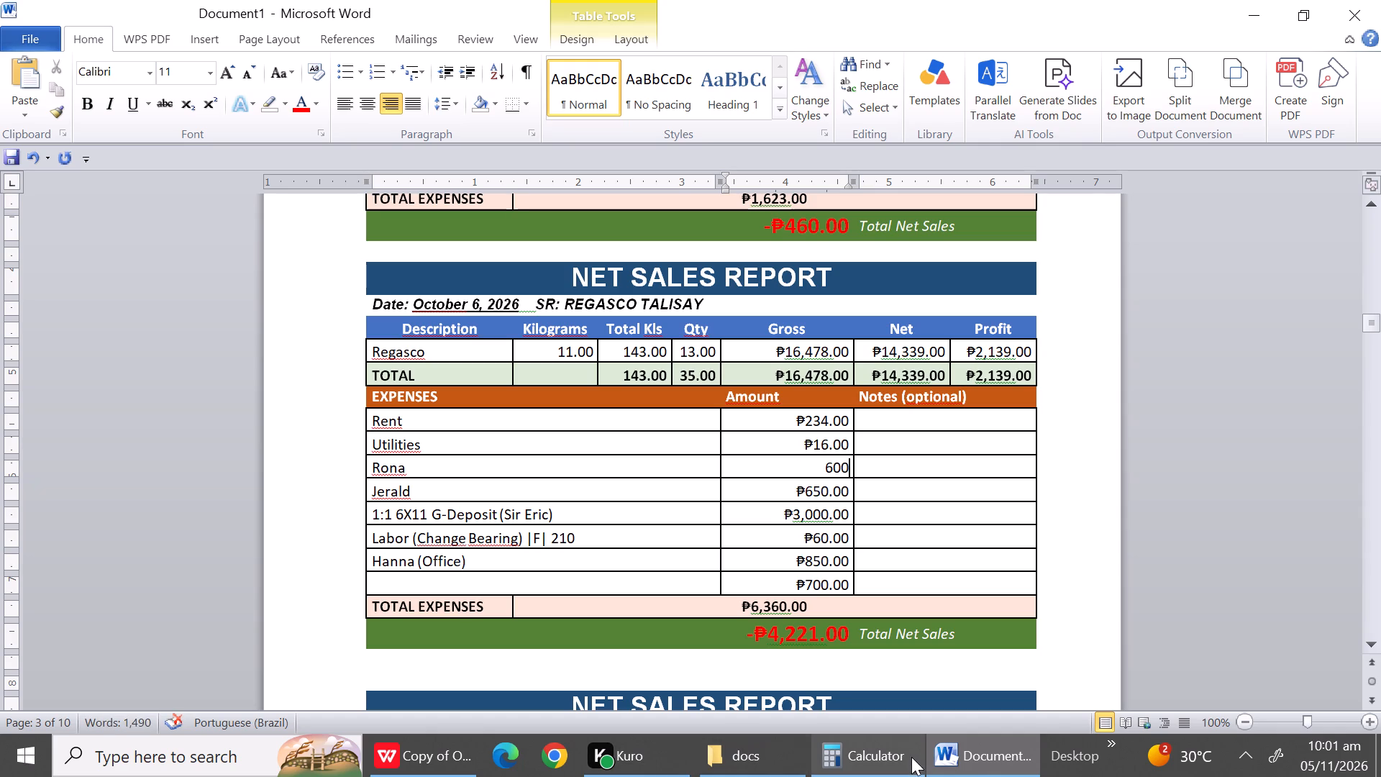
Switch to the October Net Sales workbook and replace the expense name Ann with Rona in the October 6 report.
left_click(967, 760)
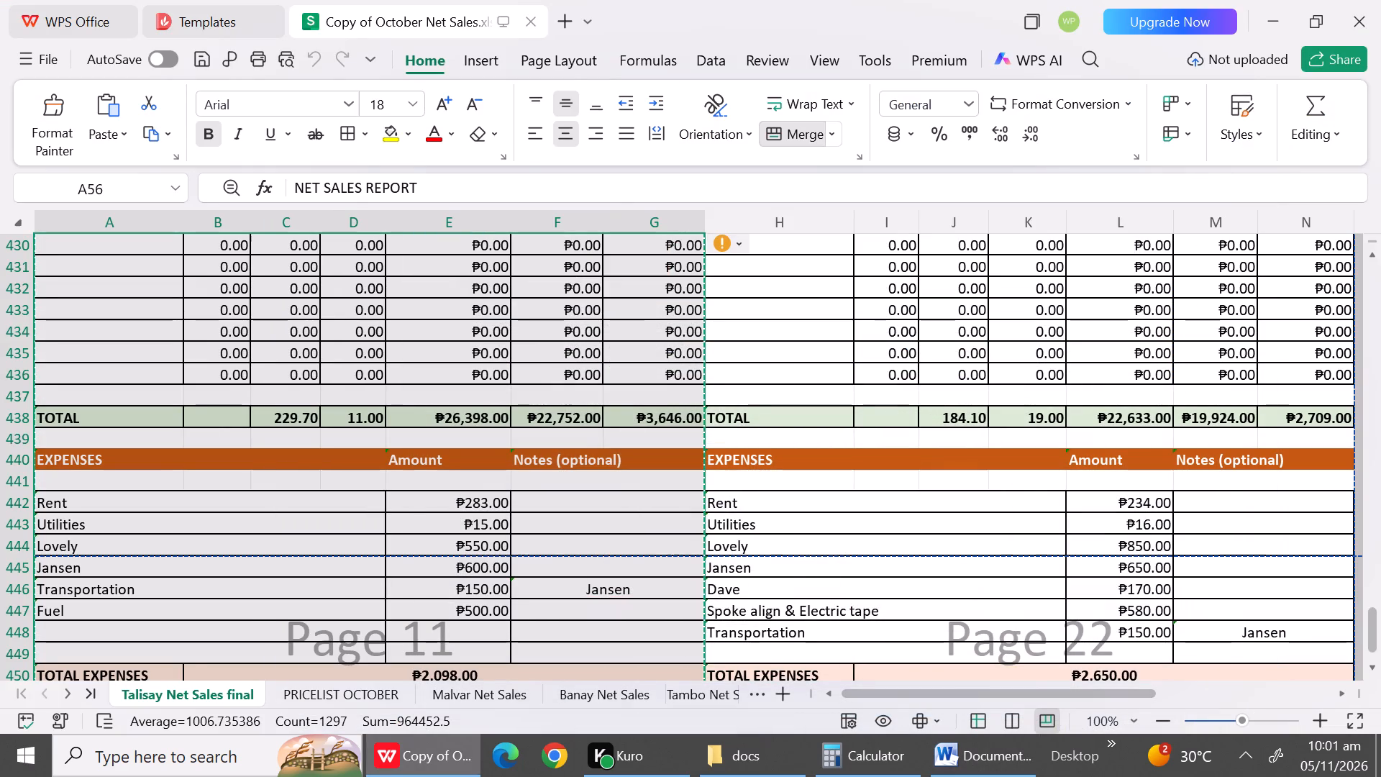
left_click(619, 499)
triple_click(1369, 255)
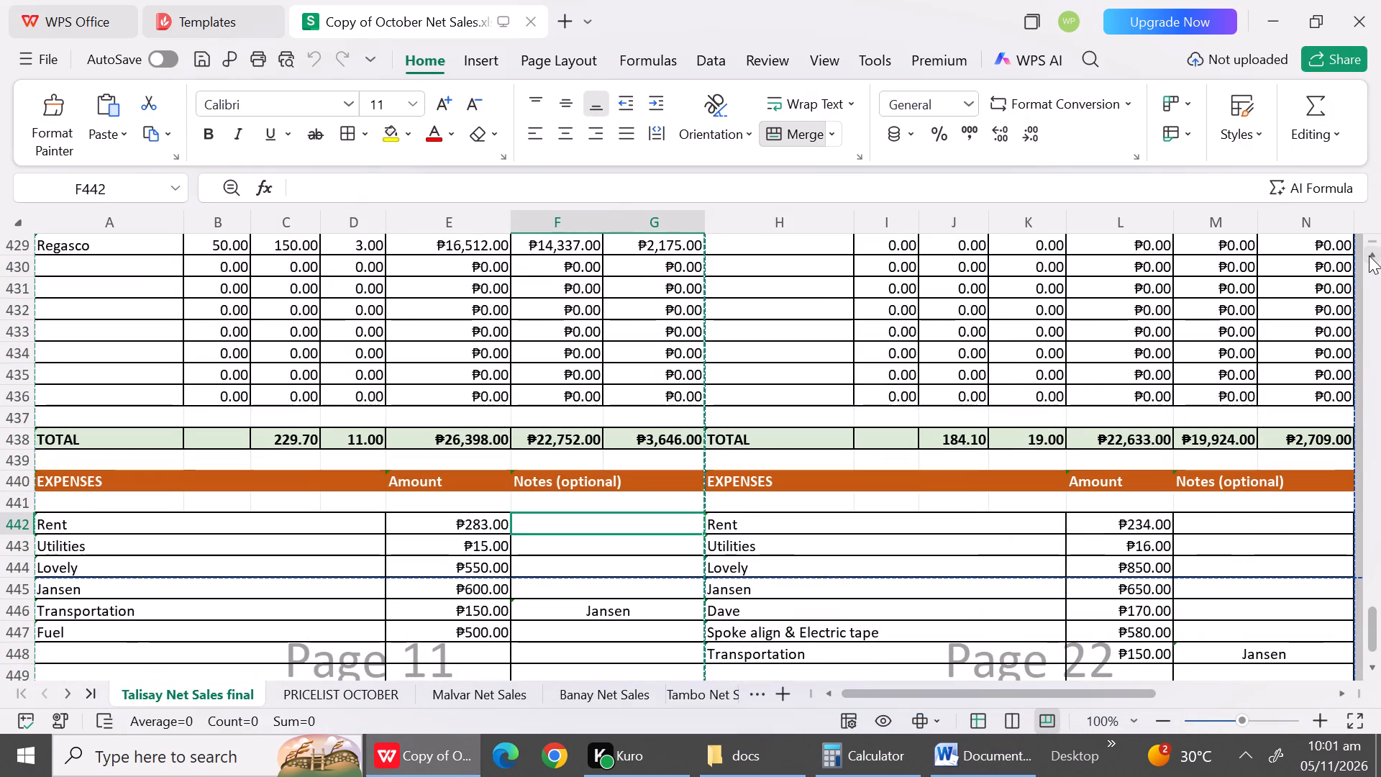
left_click(1369, 255)
triple_click(1372, 305)
double_click(1372, 305)
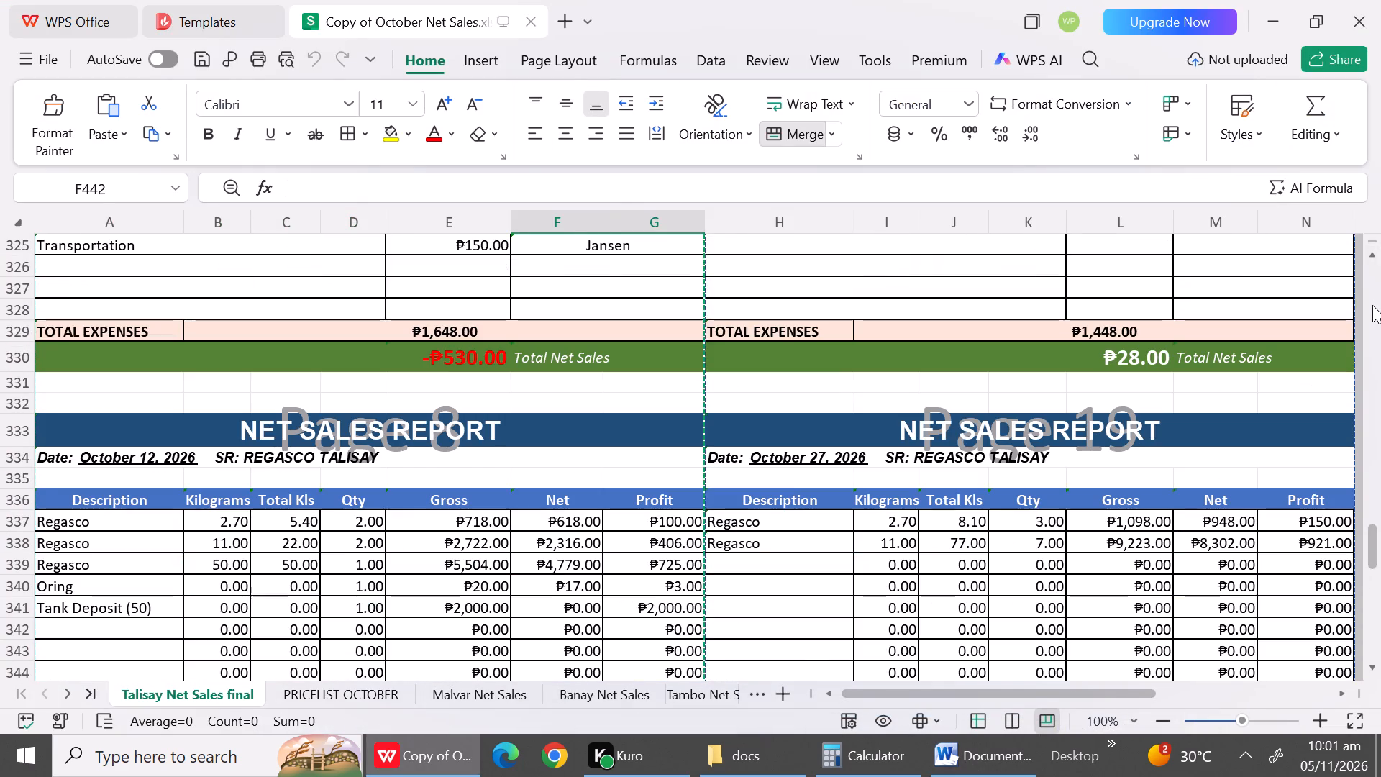
triple_click(1372, 305)
triple_click(1372, 305)
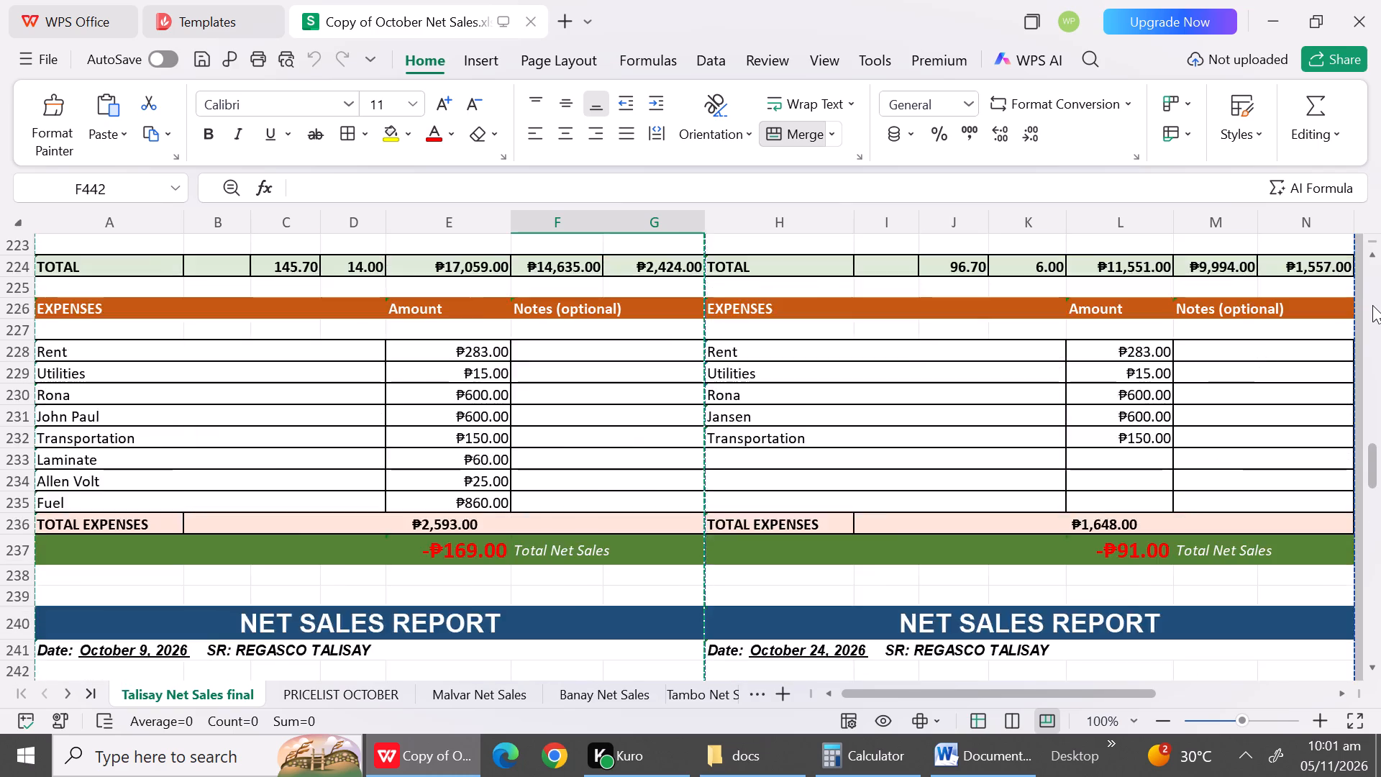
triple_click(1372, 305)
left_click(1372, 305)
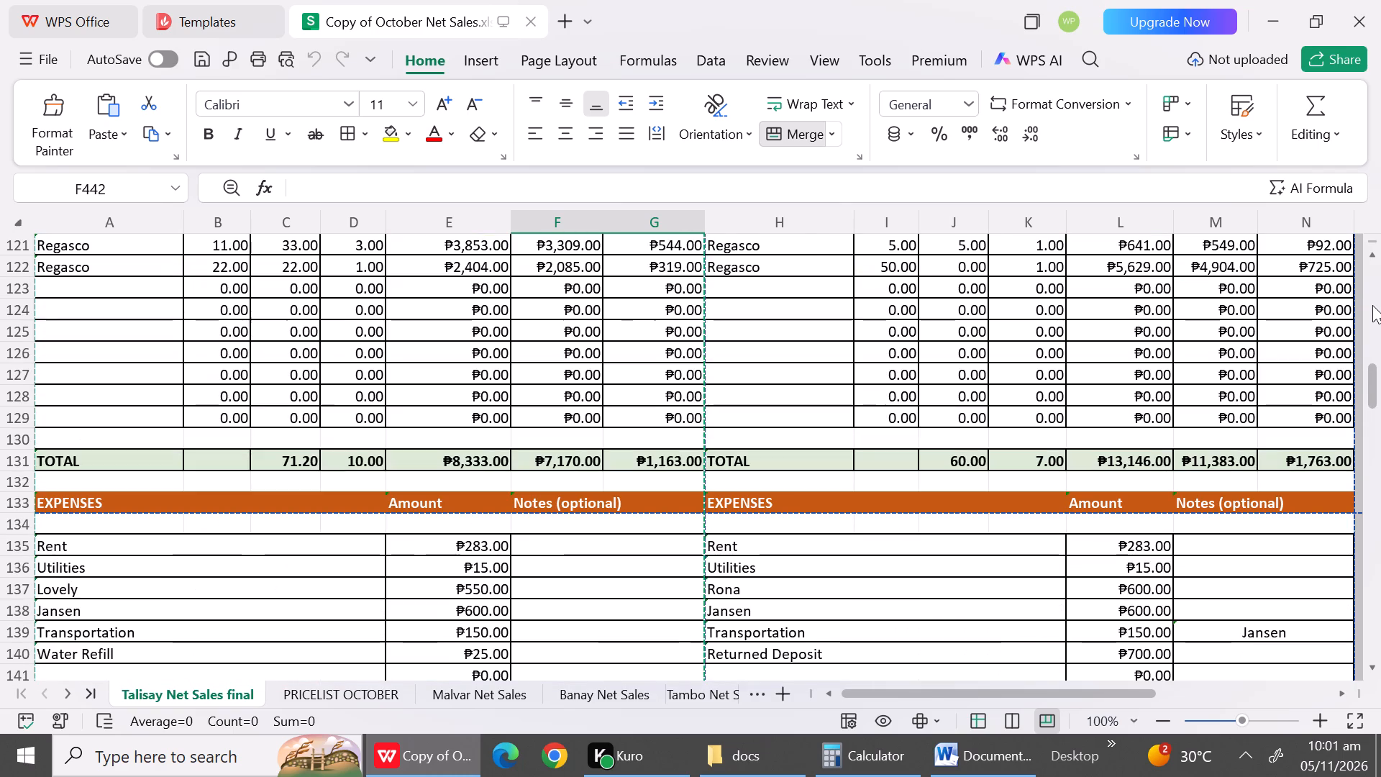
left_click(1378, 573)
left_click(1378, 573)
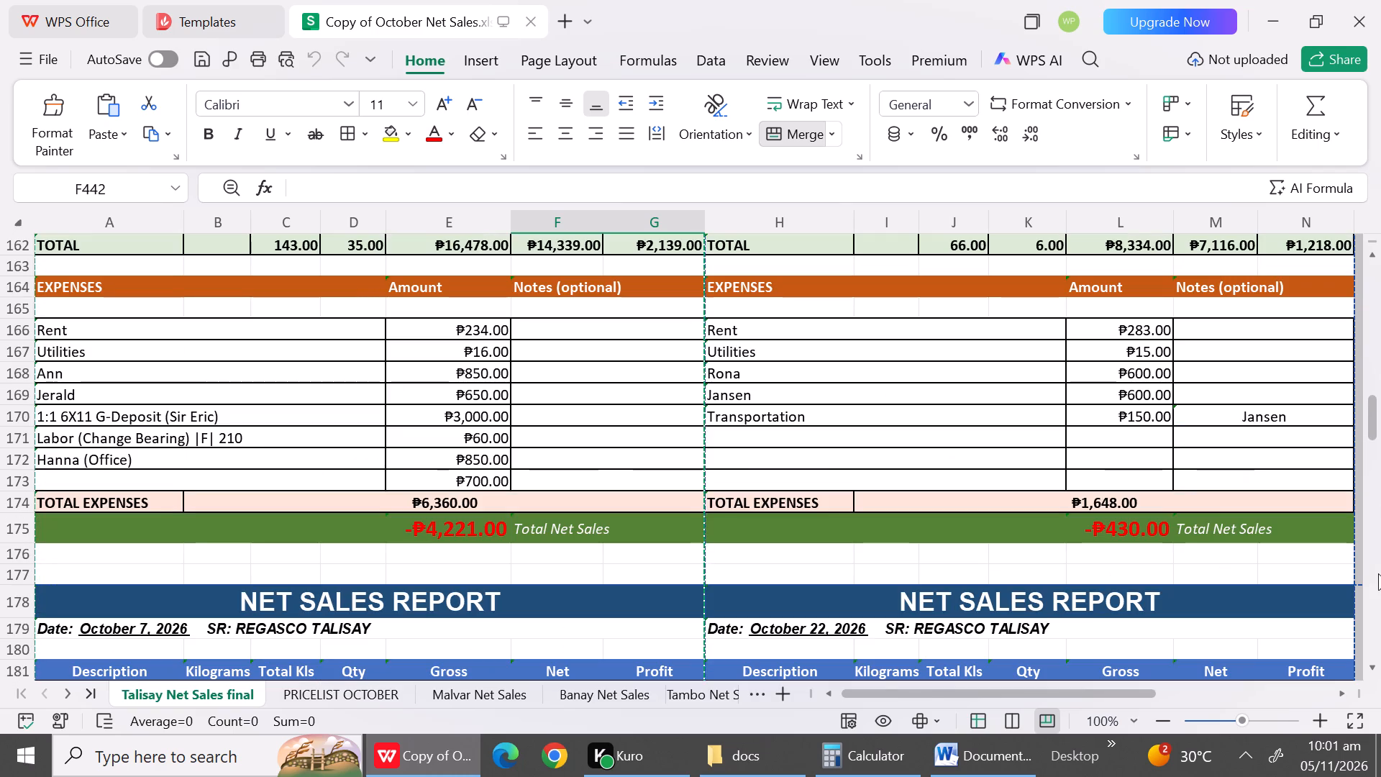
left_click(152, 363)
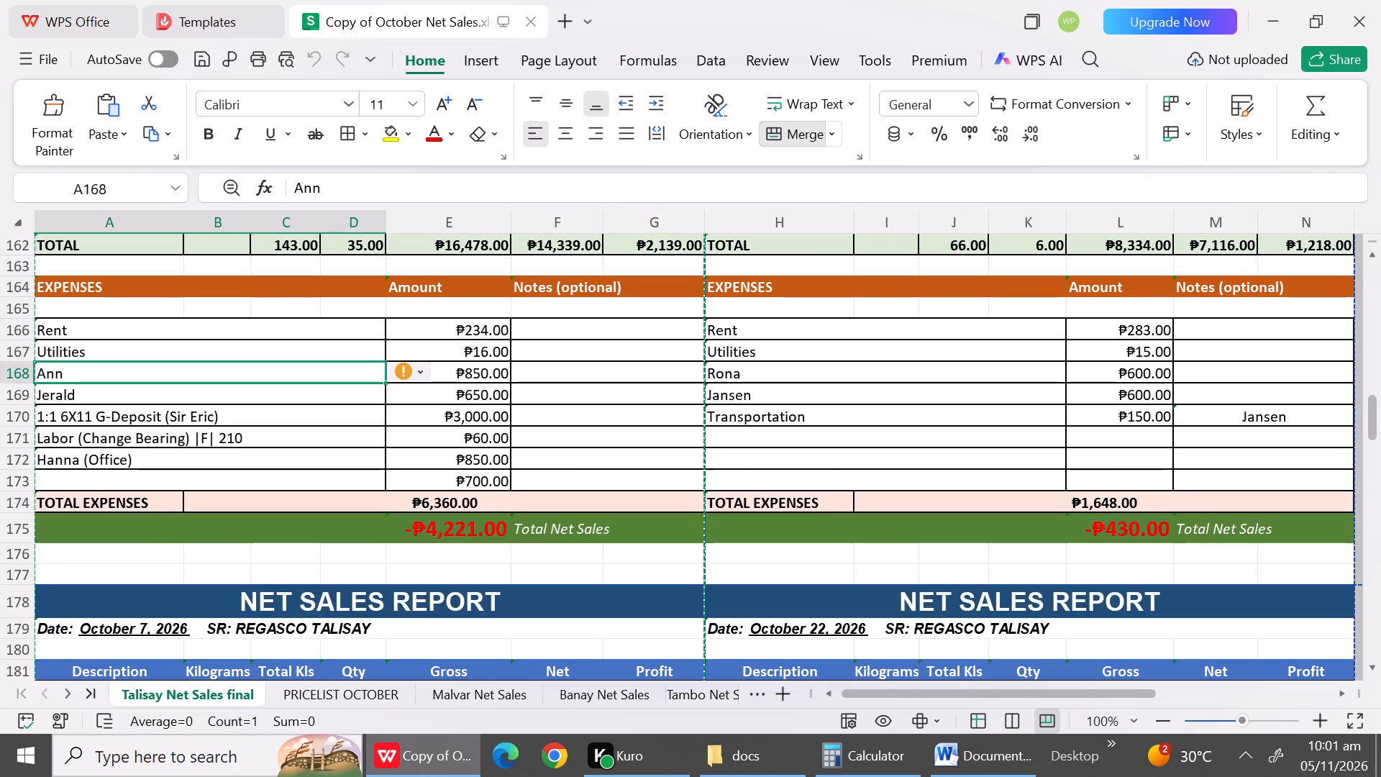
key("shift+r")
type("on")
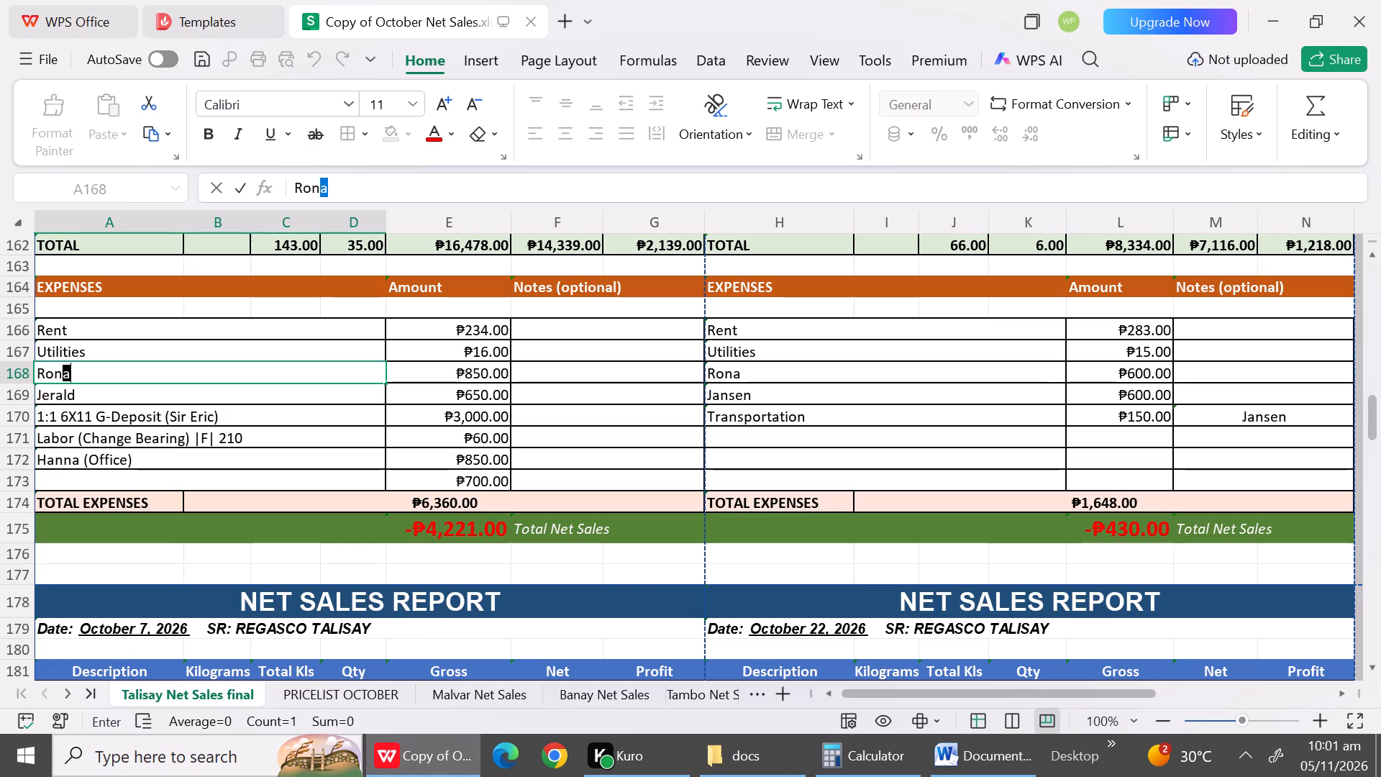
Rename the two workbook expenses below Rona in the October 6 report as Jansen and Transportation.
left_click(150, 401)
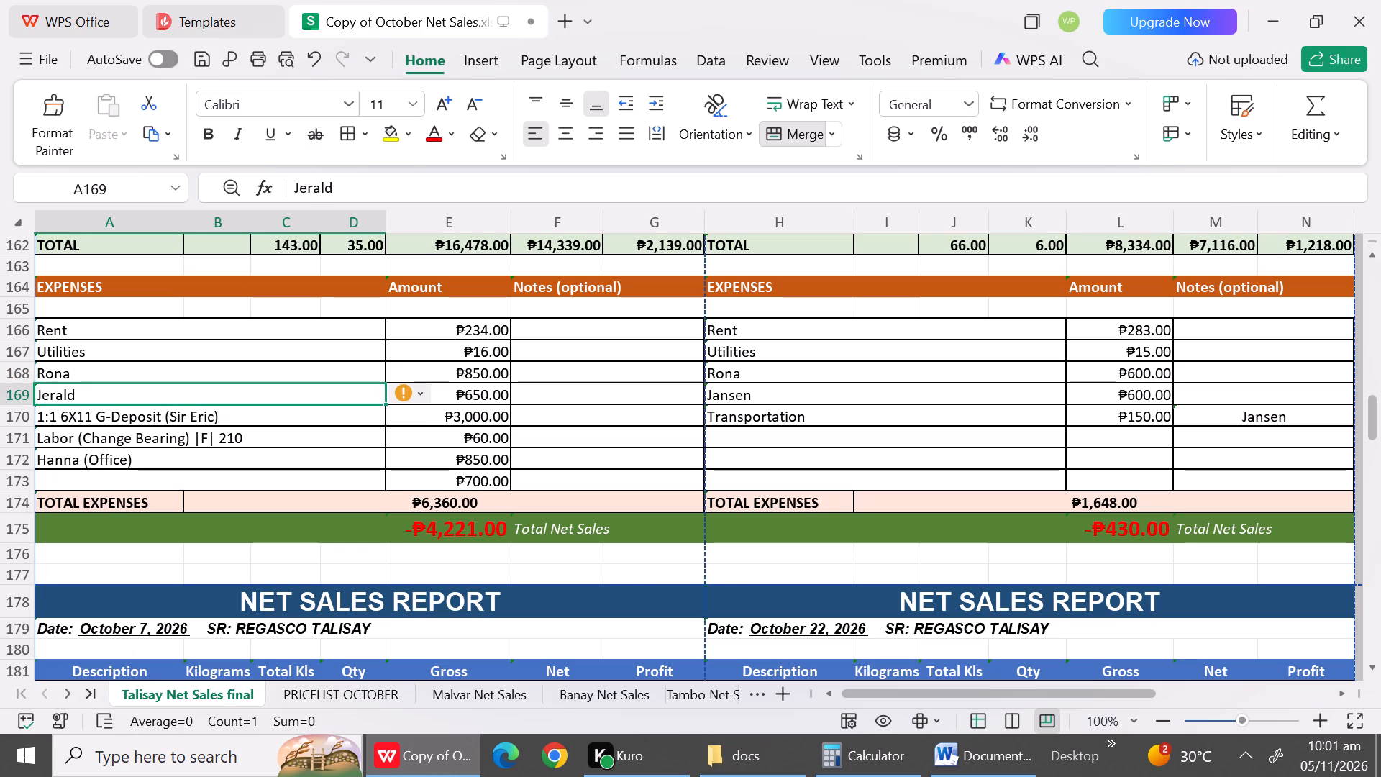
type("Ja")
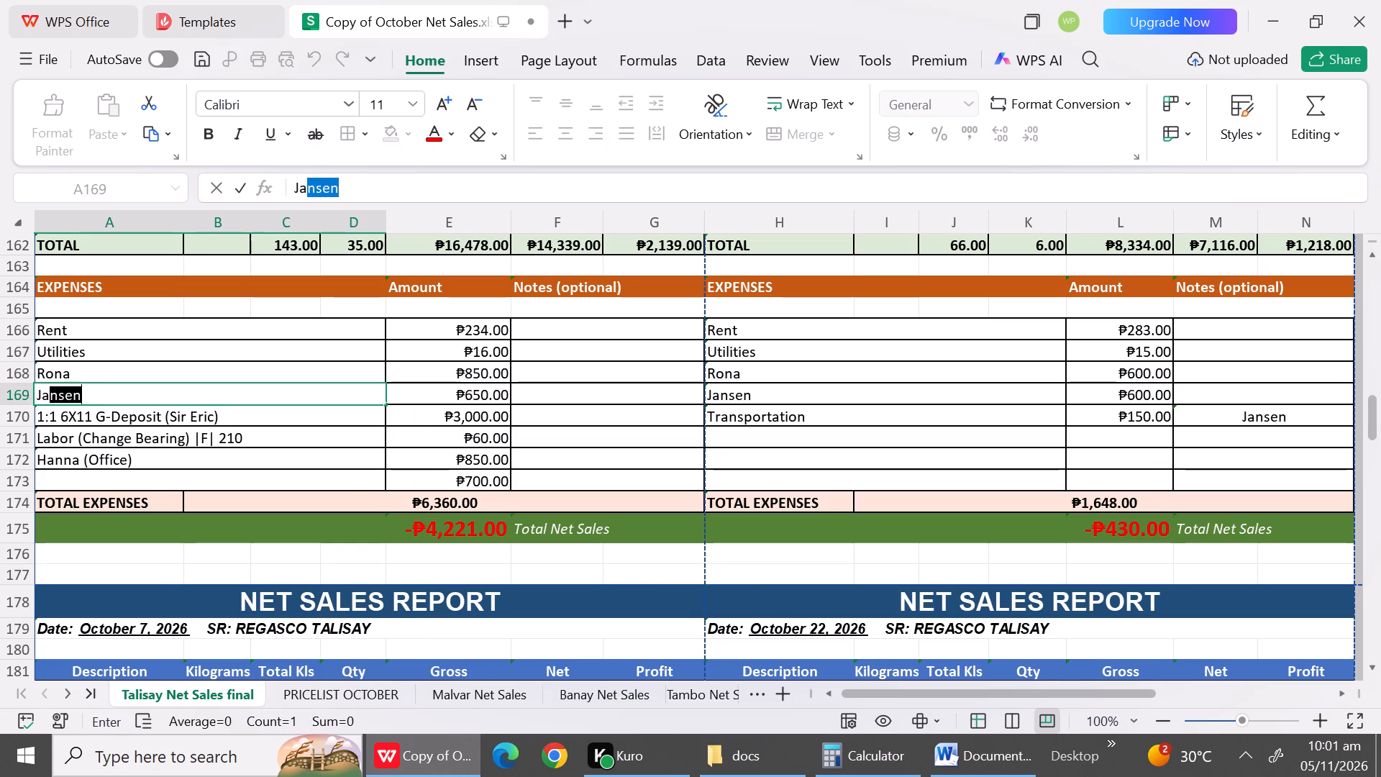
left_click(148, 398)
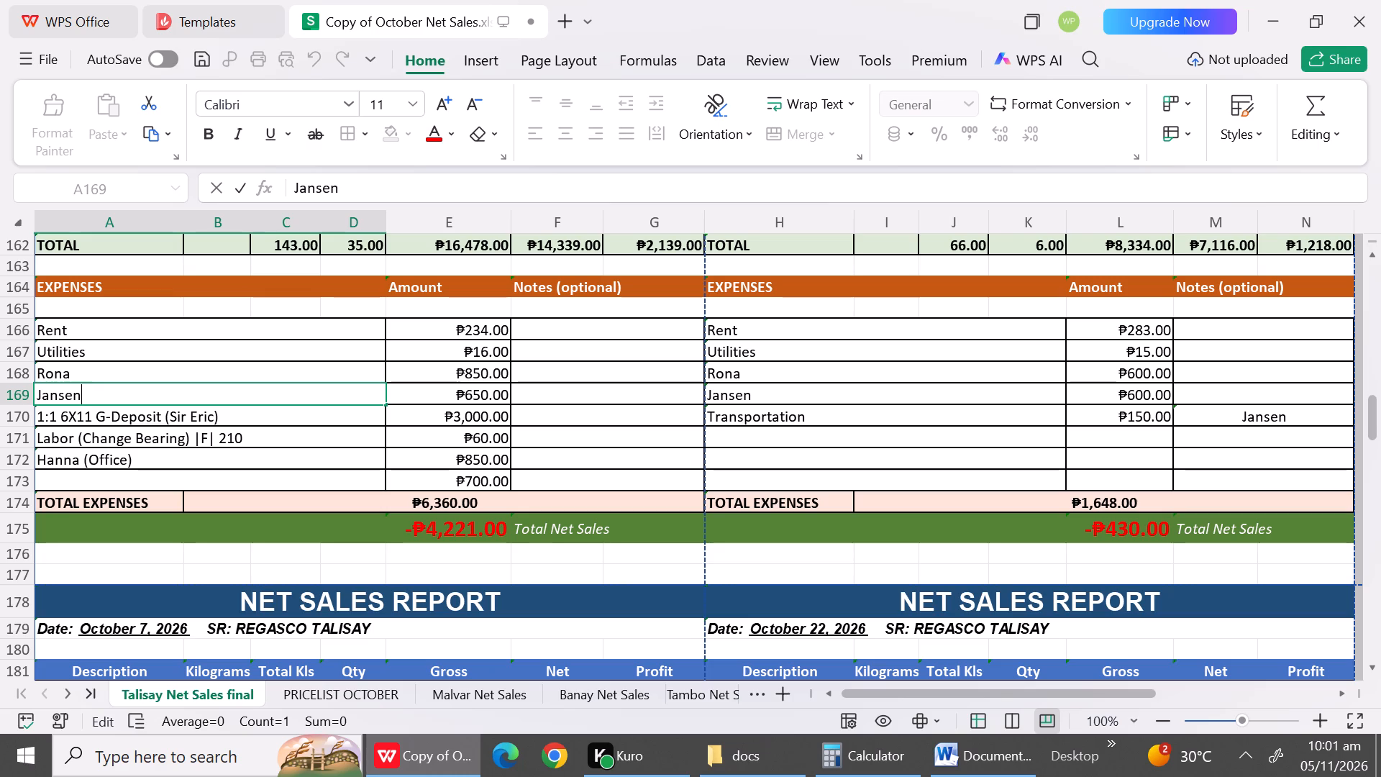
left_click(151, 417)
type("Tr")
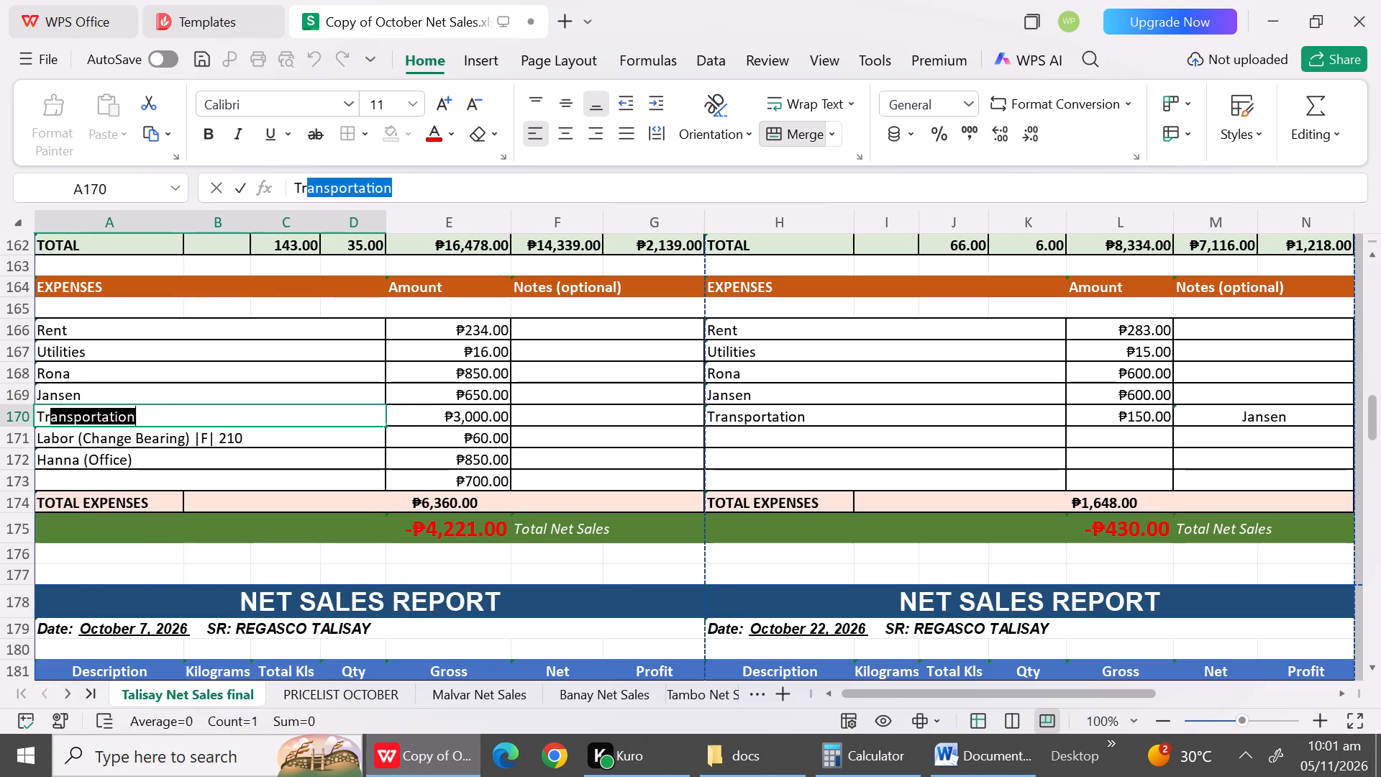
left_click(156, 418)
Clear the Labor (Change Bearing) and Hanna (Office) expense names from the workbook's October 6 report.
left_click(204, 446)
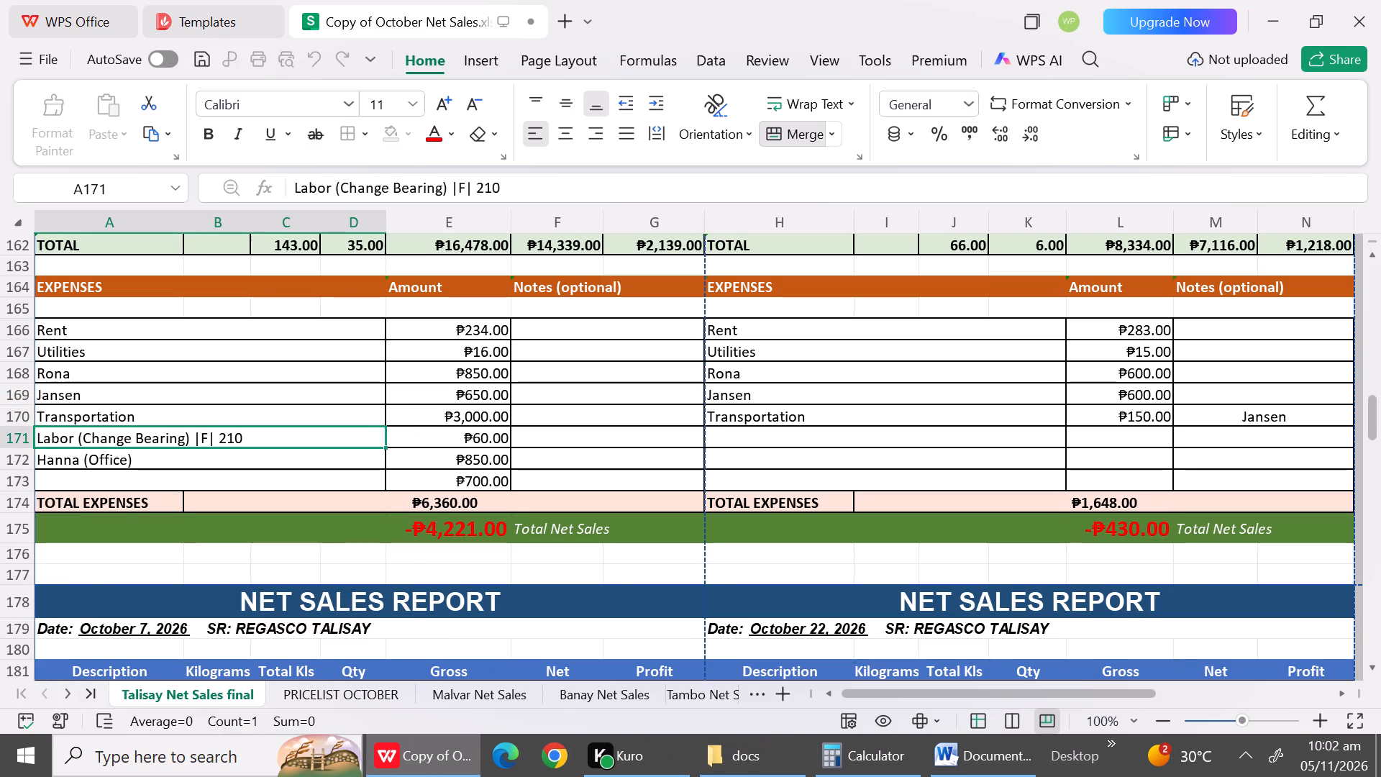
key("BackSpace")
left_click(203, 475)
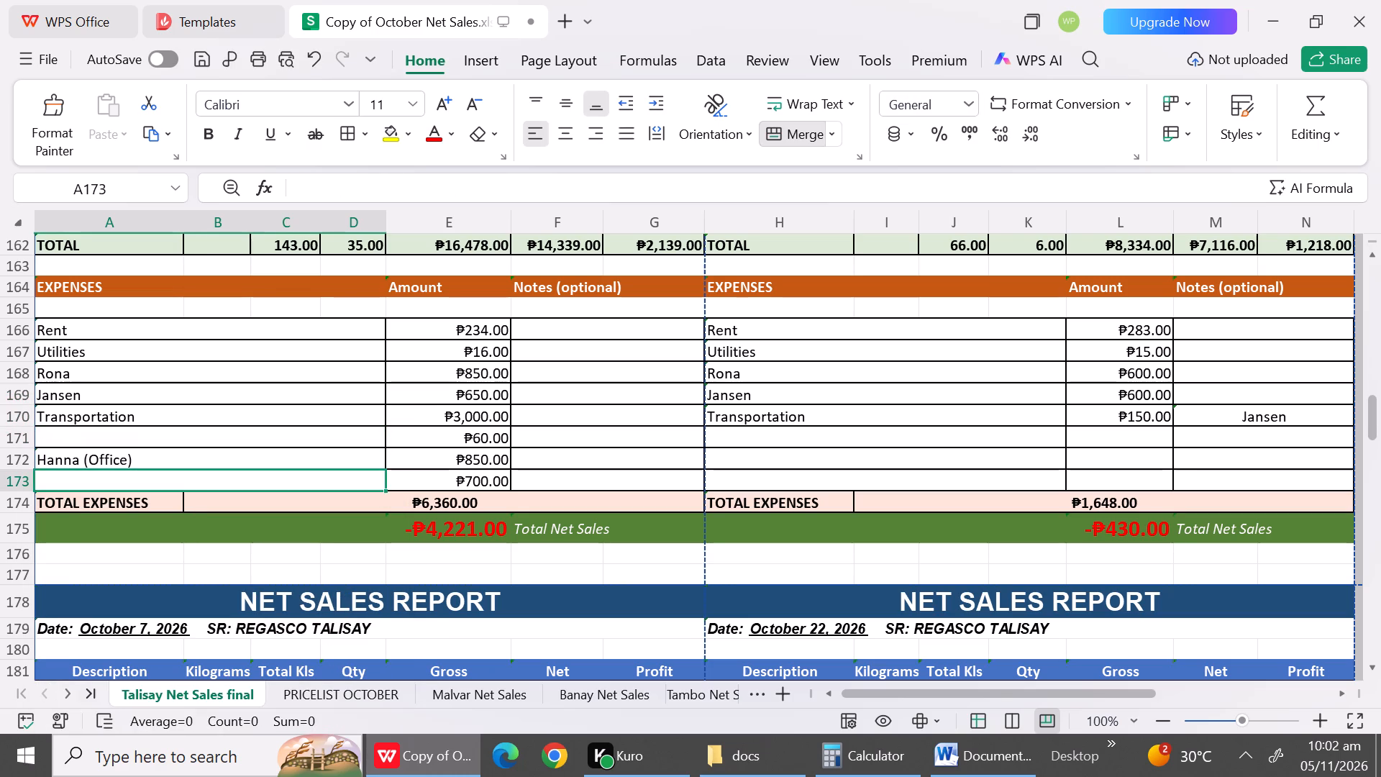
left_click(201, 458)
key("BackSpace")
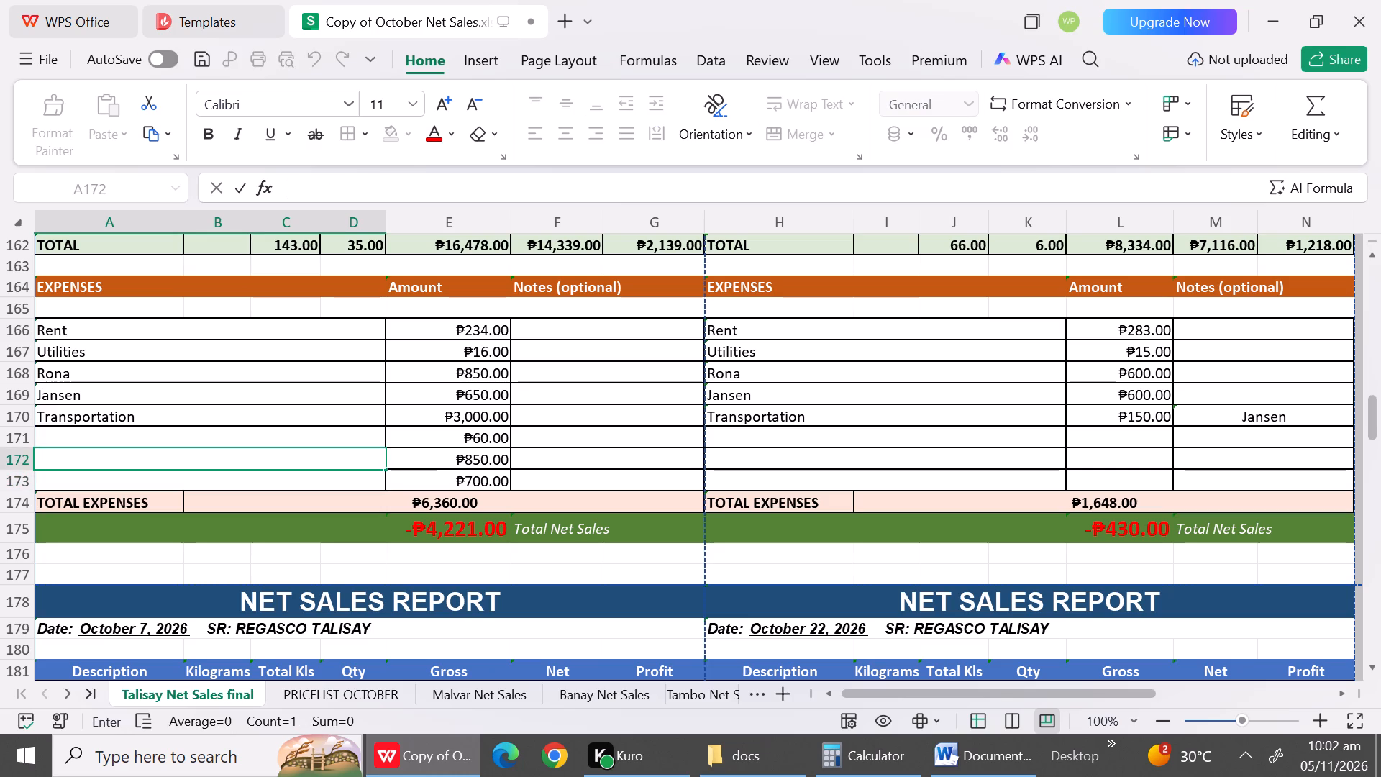
left_click(478, 374)
type("600")
left_click(486, 401)
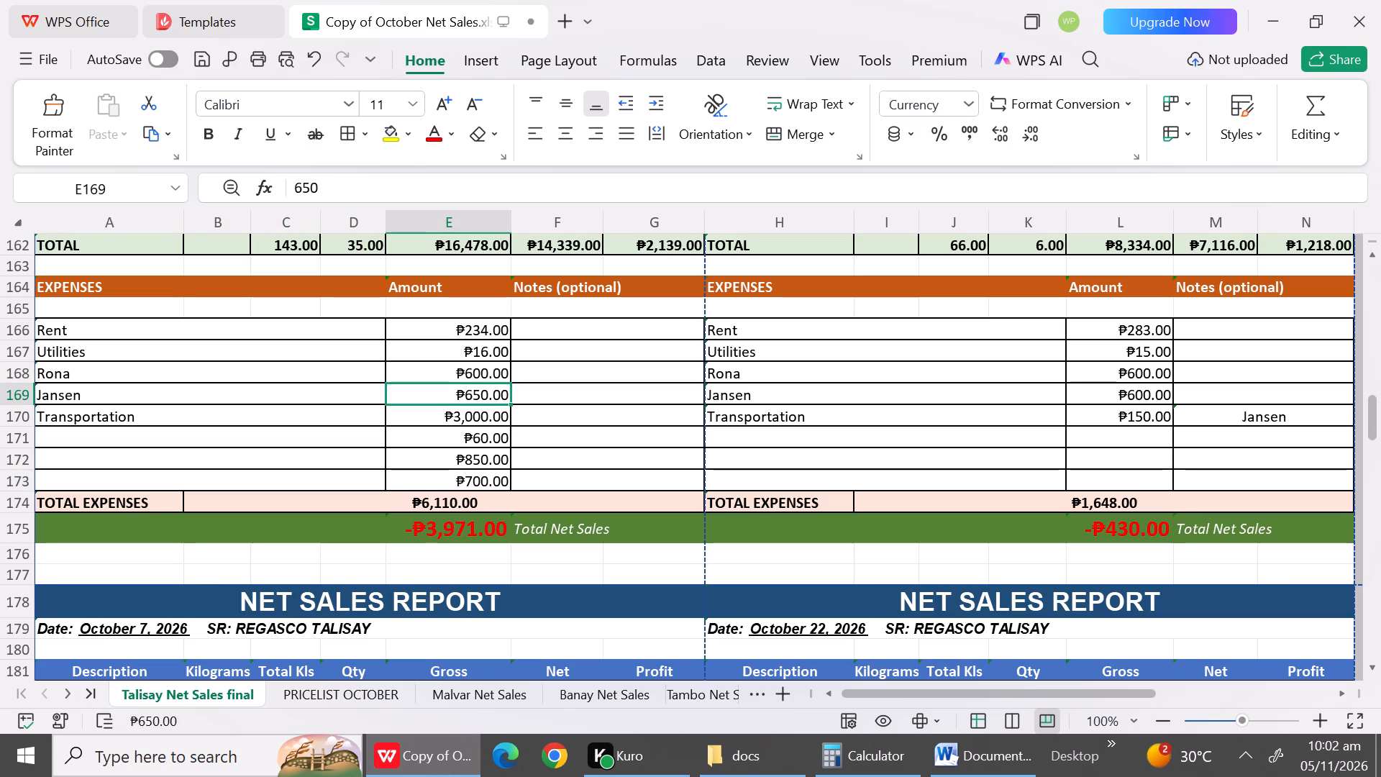
type("15")
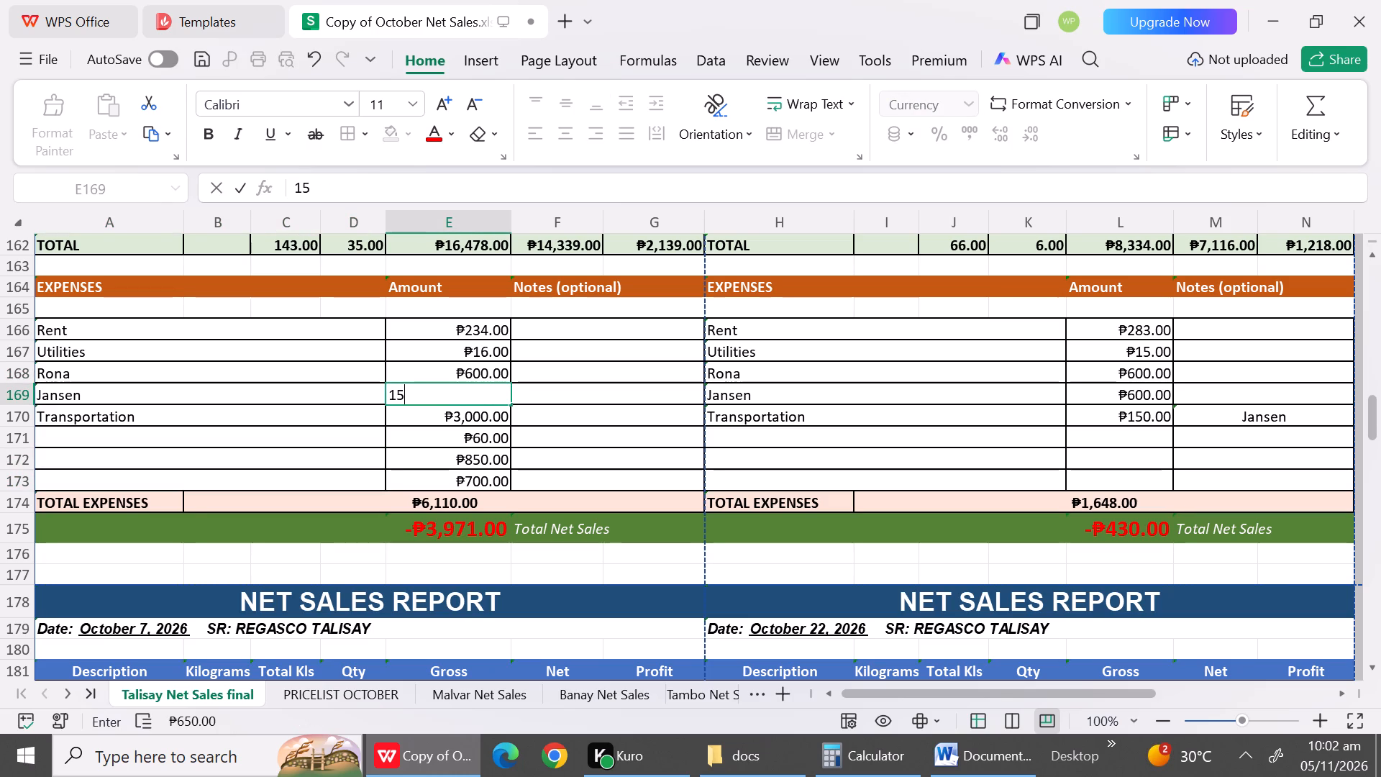
key("BackSpace")
key("BackSpace")
type("550")
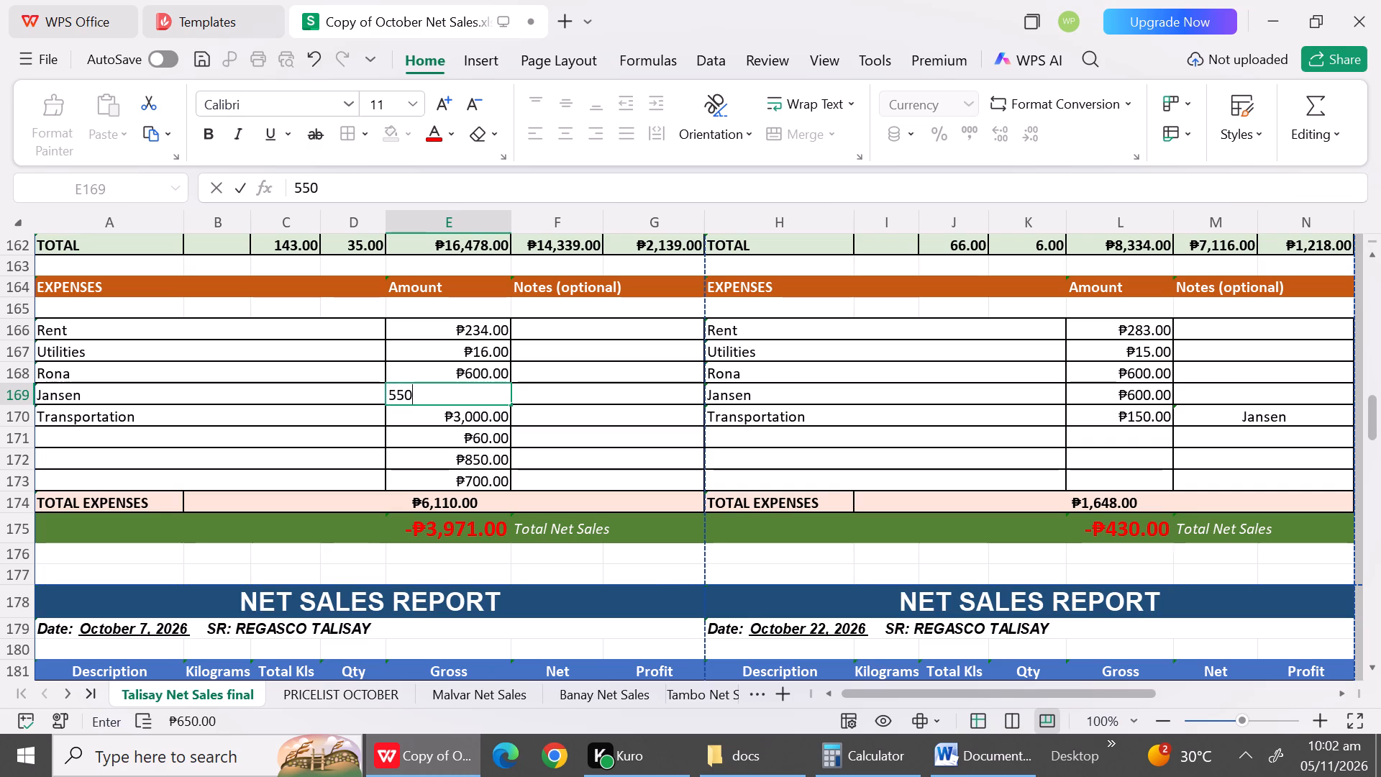
key("BackSpace")
key("BackSpace")
key("BackSpace")
type("600")
Set the Transportation expense amount in the workbook's October 6 report to 150.
left_click(486, 419)
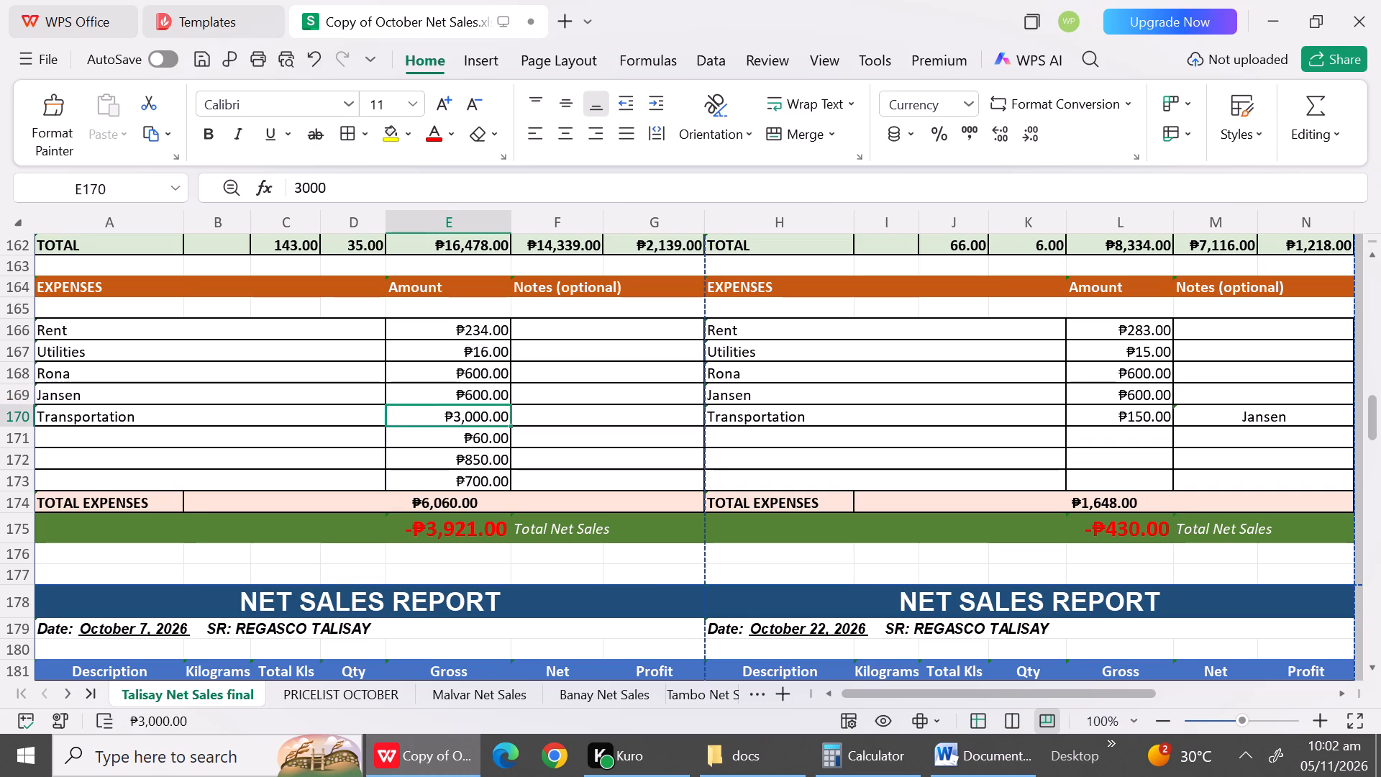
type("15")
key("BackSpace")
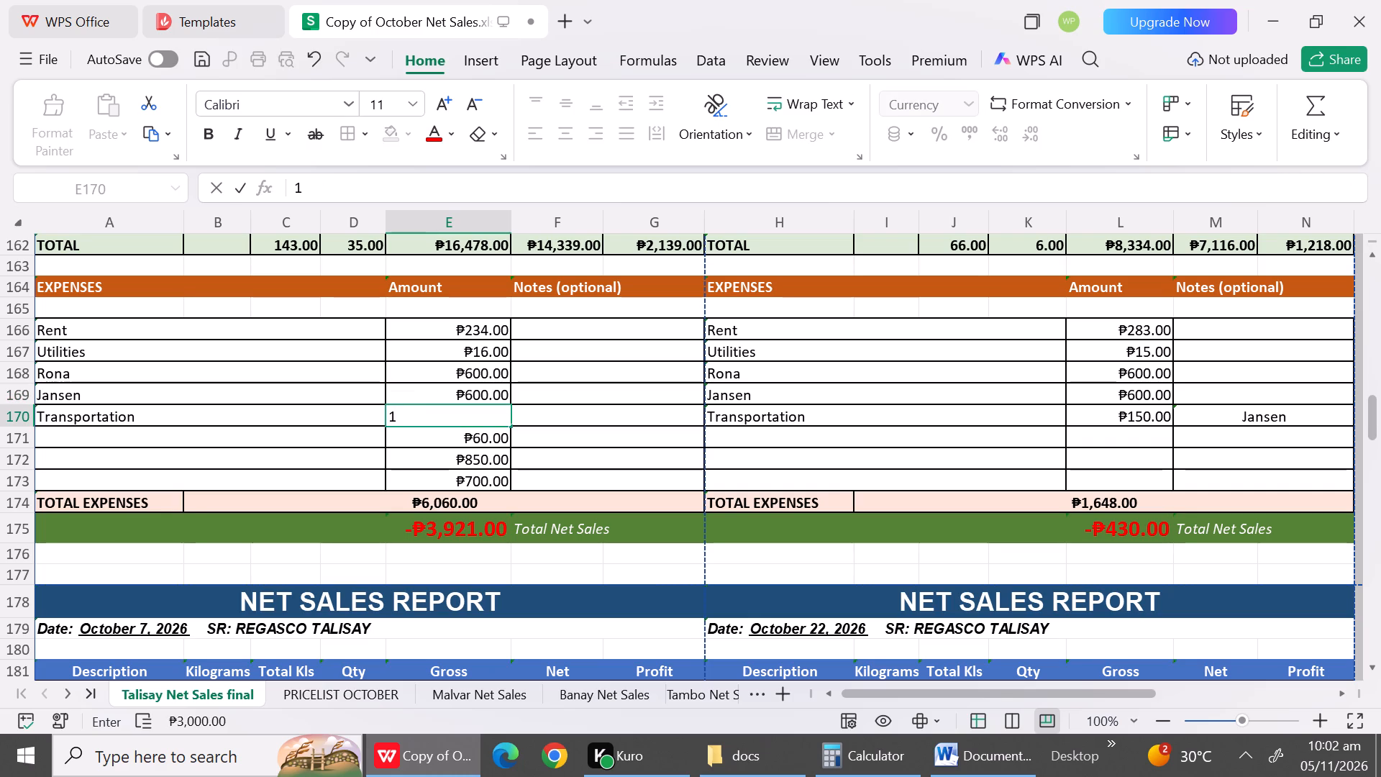
type("50")
left_click(484, 461)
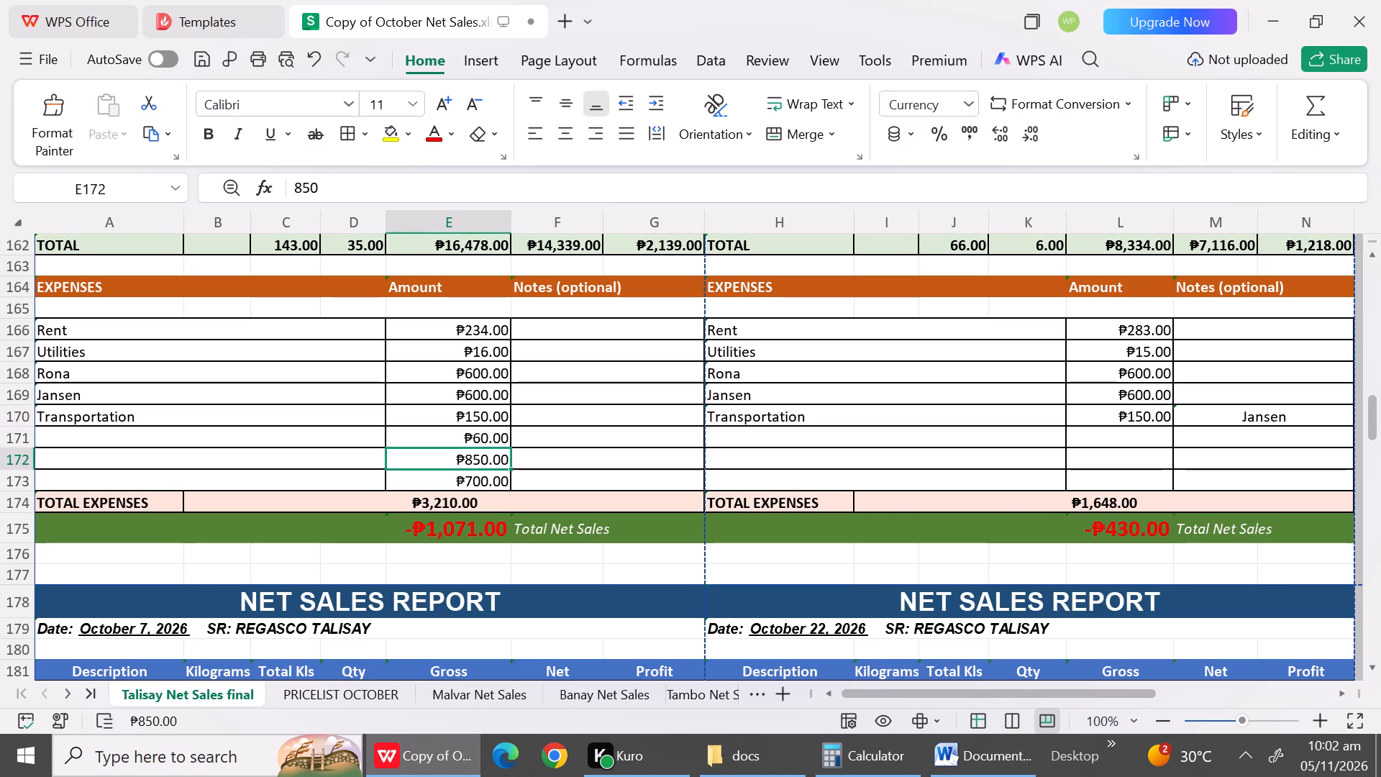
Clear the three leftover expense amounts below Transportation in the workbook's October 6 report.
left_click(476, 434)
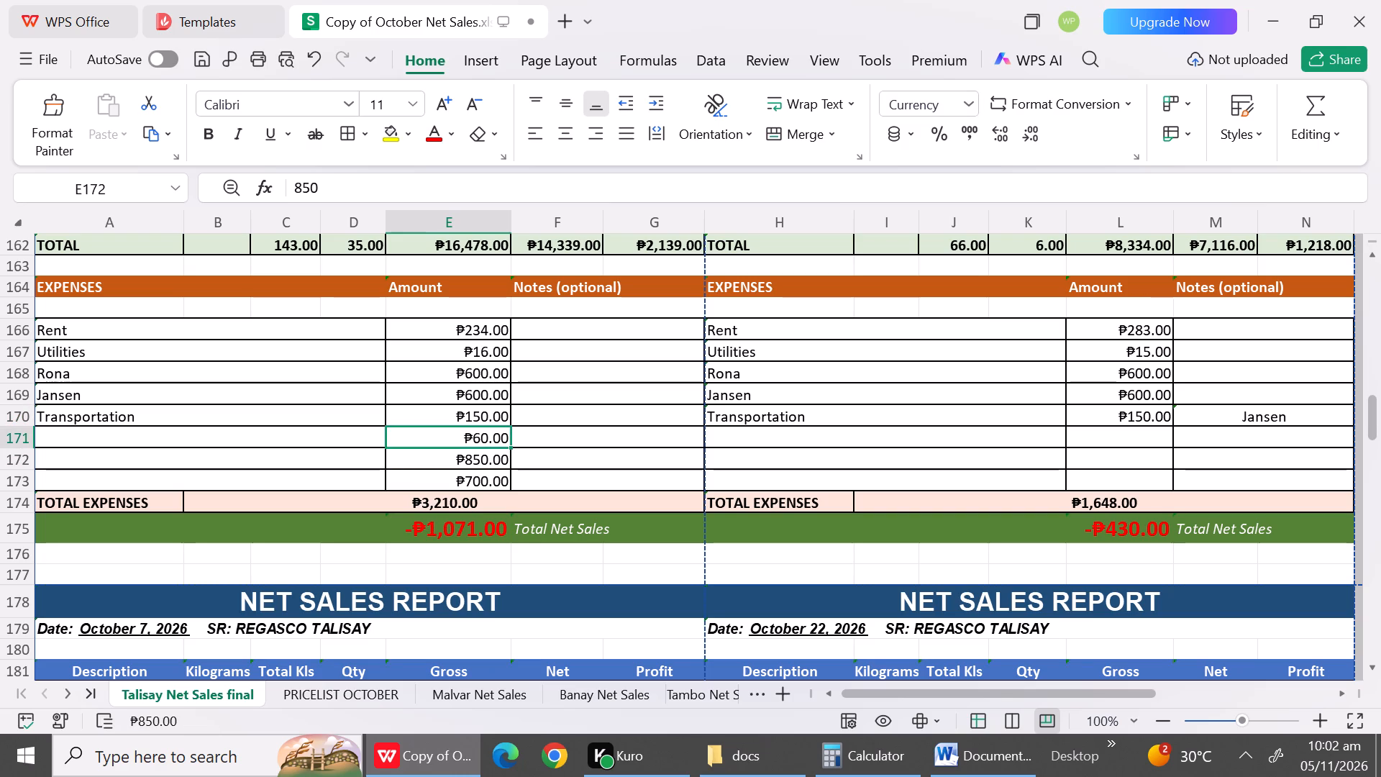
key("BackSpace")
left_click(480, 466)
key("BackSpace")
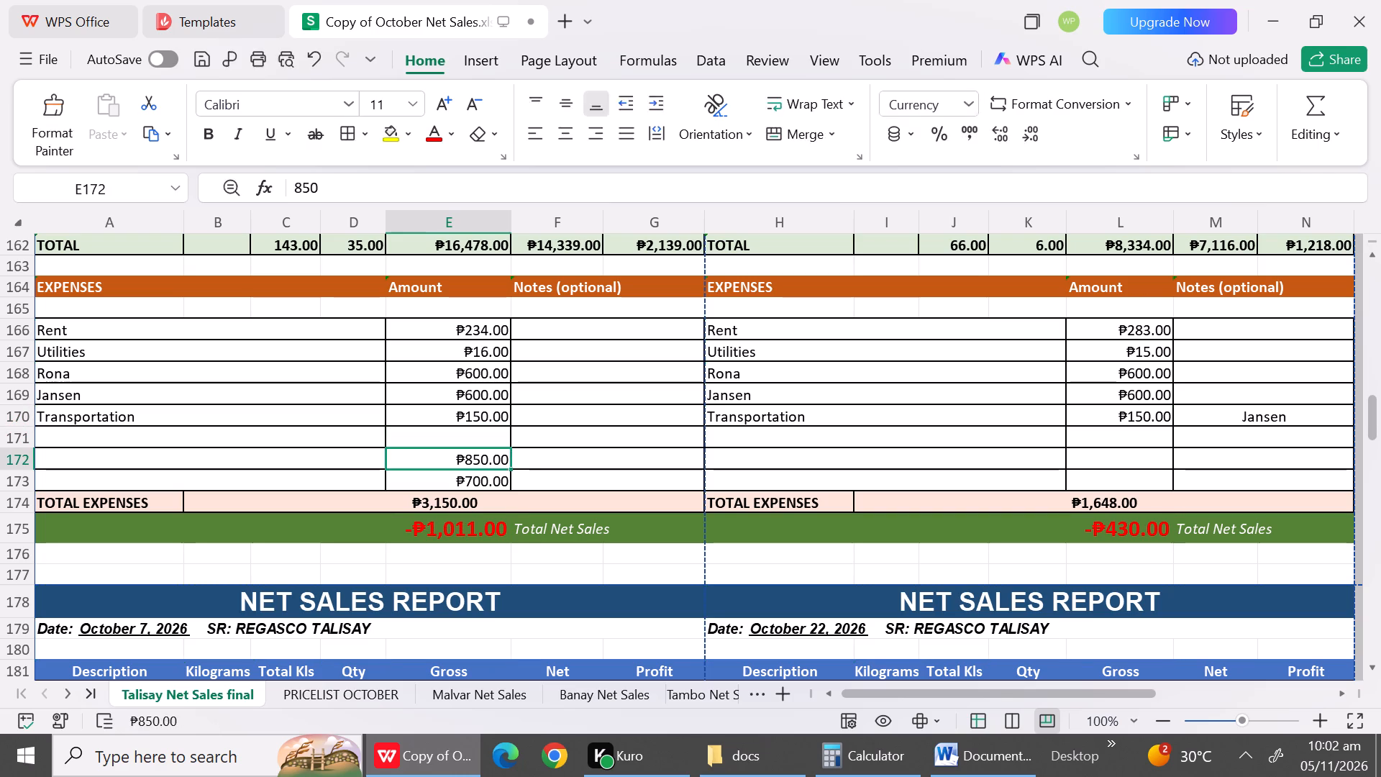
left_click(483, 490)
key("BackSpace")
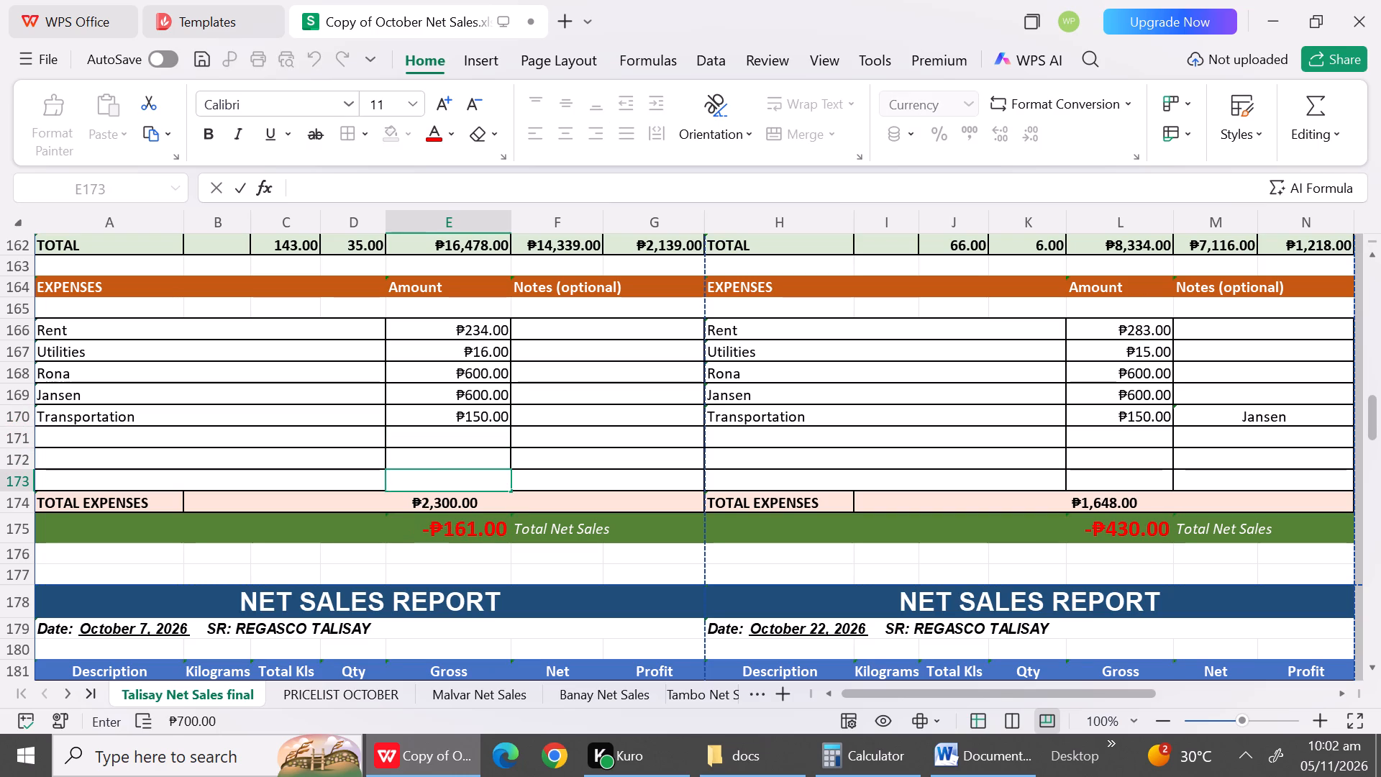
left_click(582, 493)
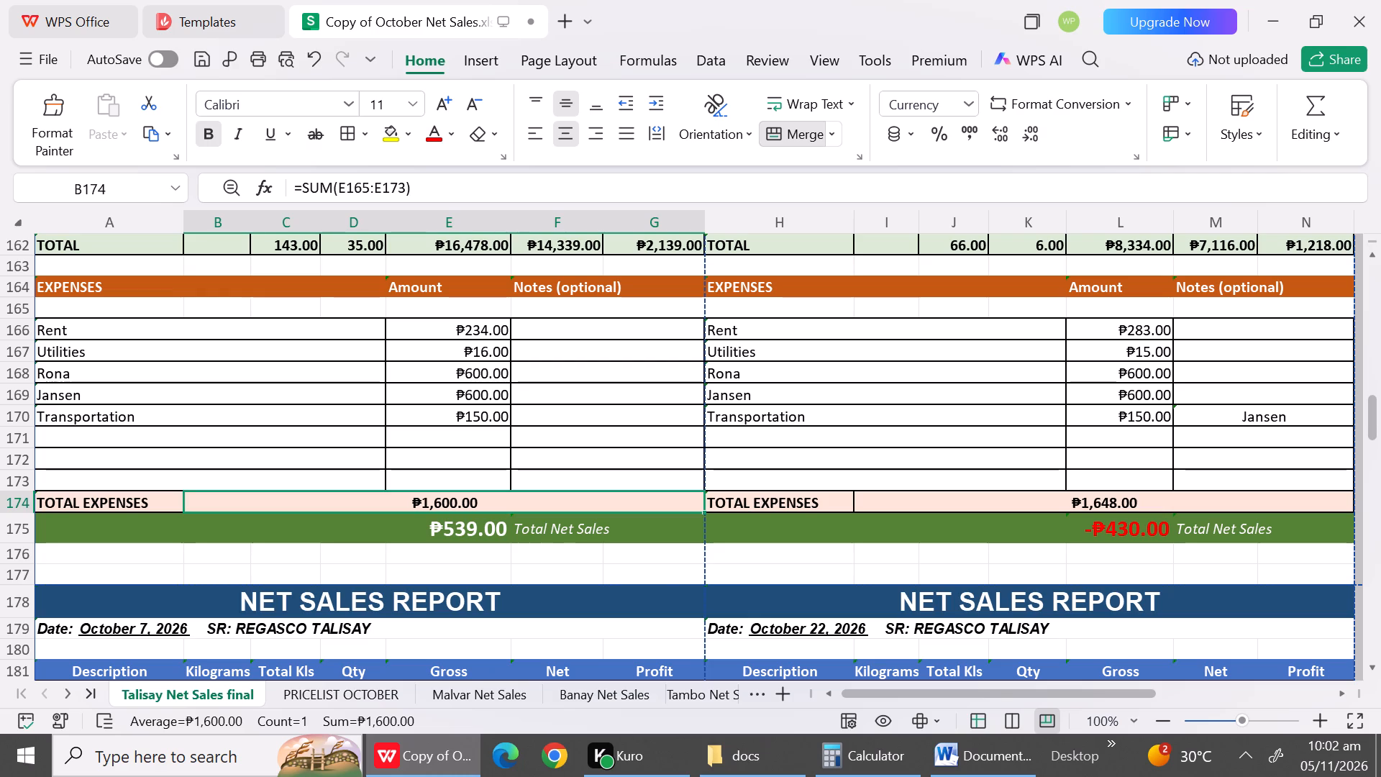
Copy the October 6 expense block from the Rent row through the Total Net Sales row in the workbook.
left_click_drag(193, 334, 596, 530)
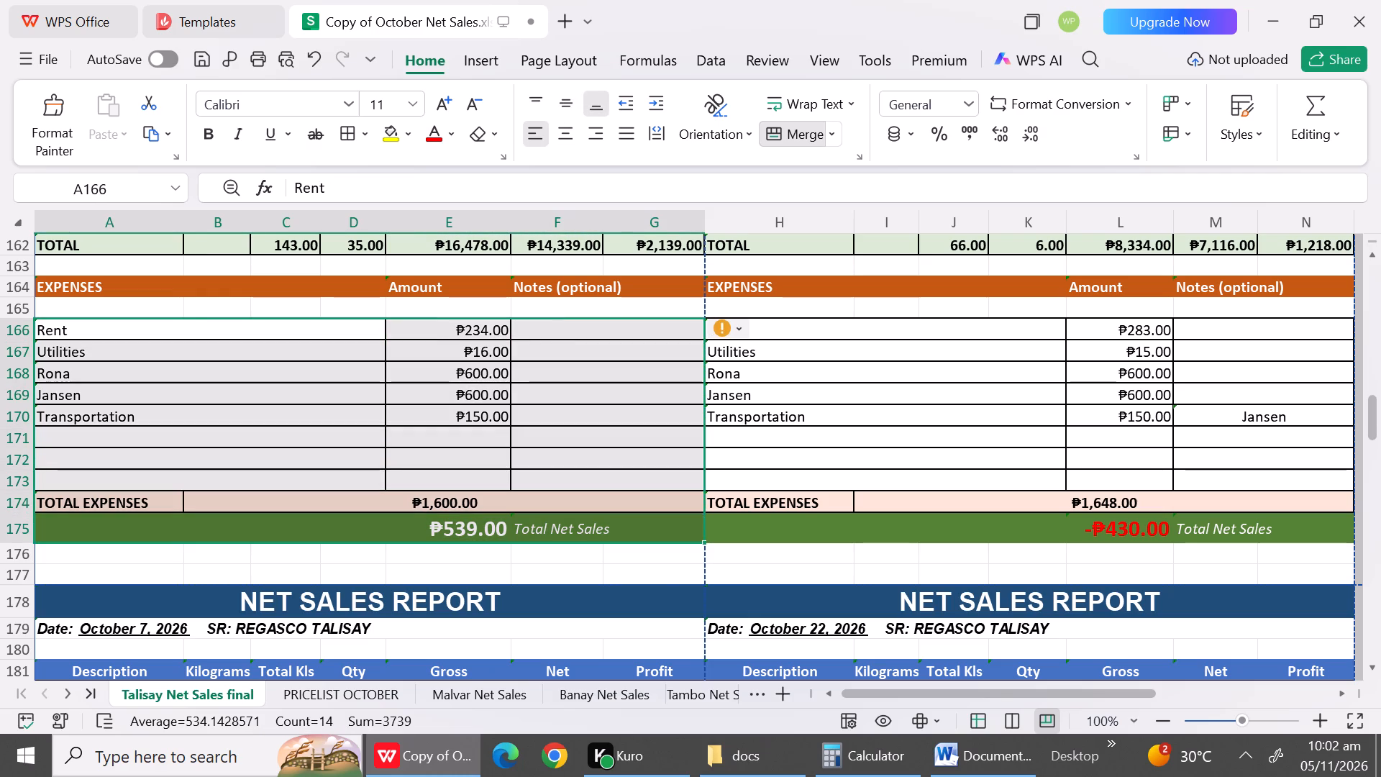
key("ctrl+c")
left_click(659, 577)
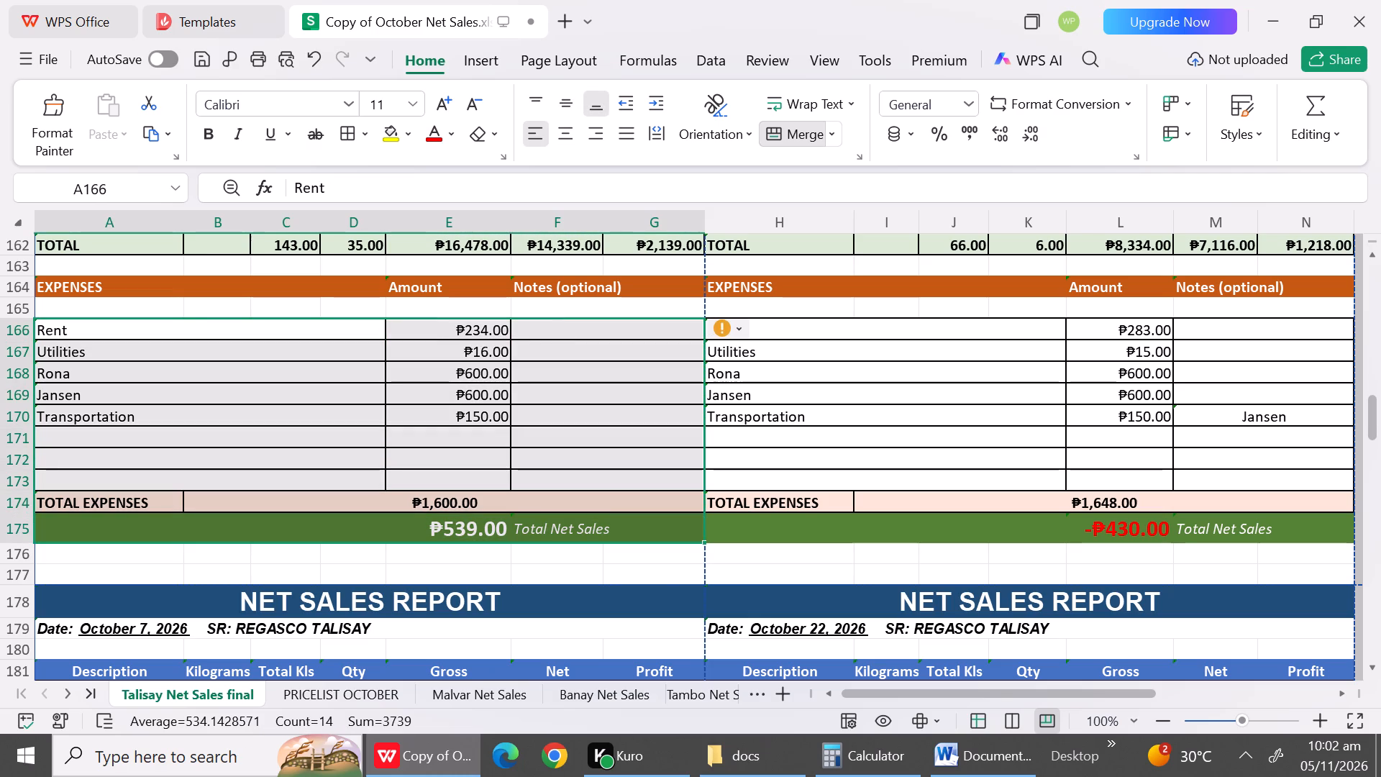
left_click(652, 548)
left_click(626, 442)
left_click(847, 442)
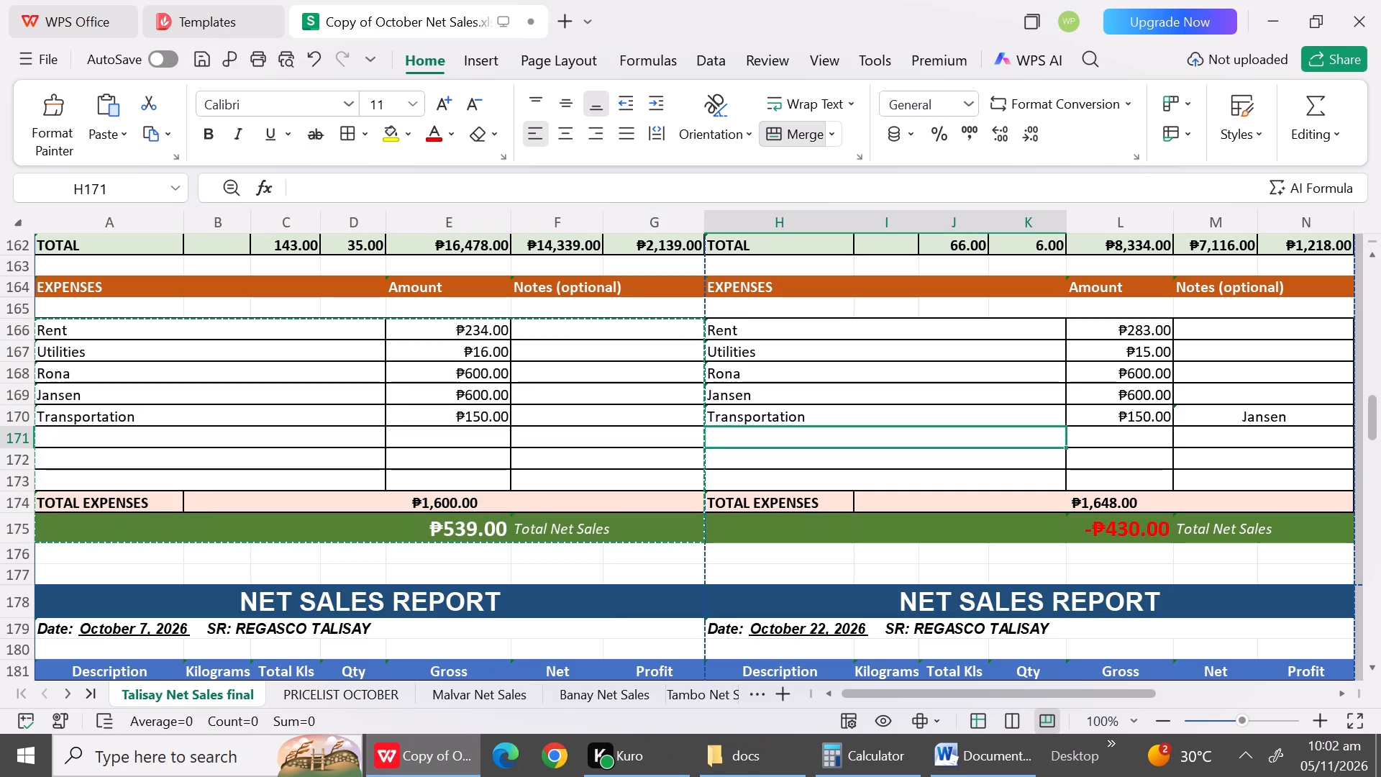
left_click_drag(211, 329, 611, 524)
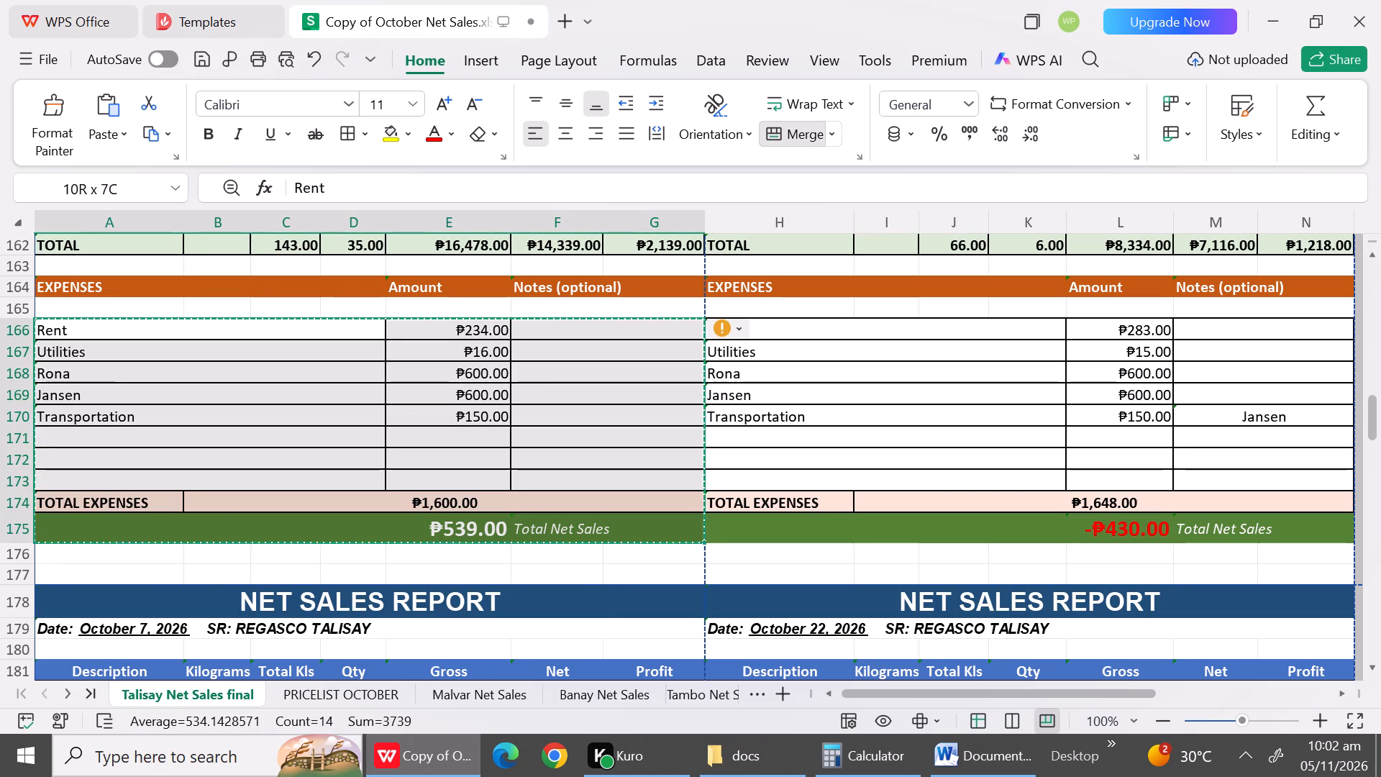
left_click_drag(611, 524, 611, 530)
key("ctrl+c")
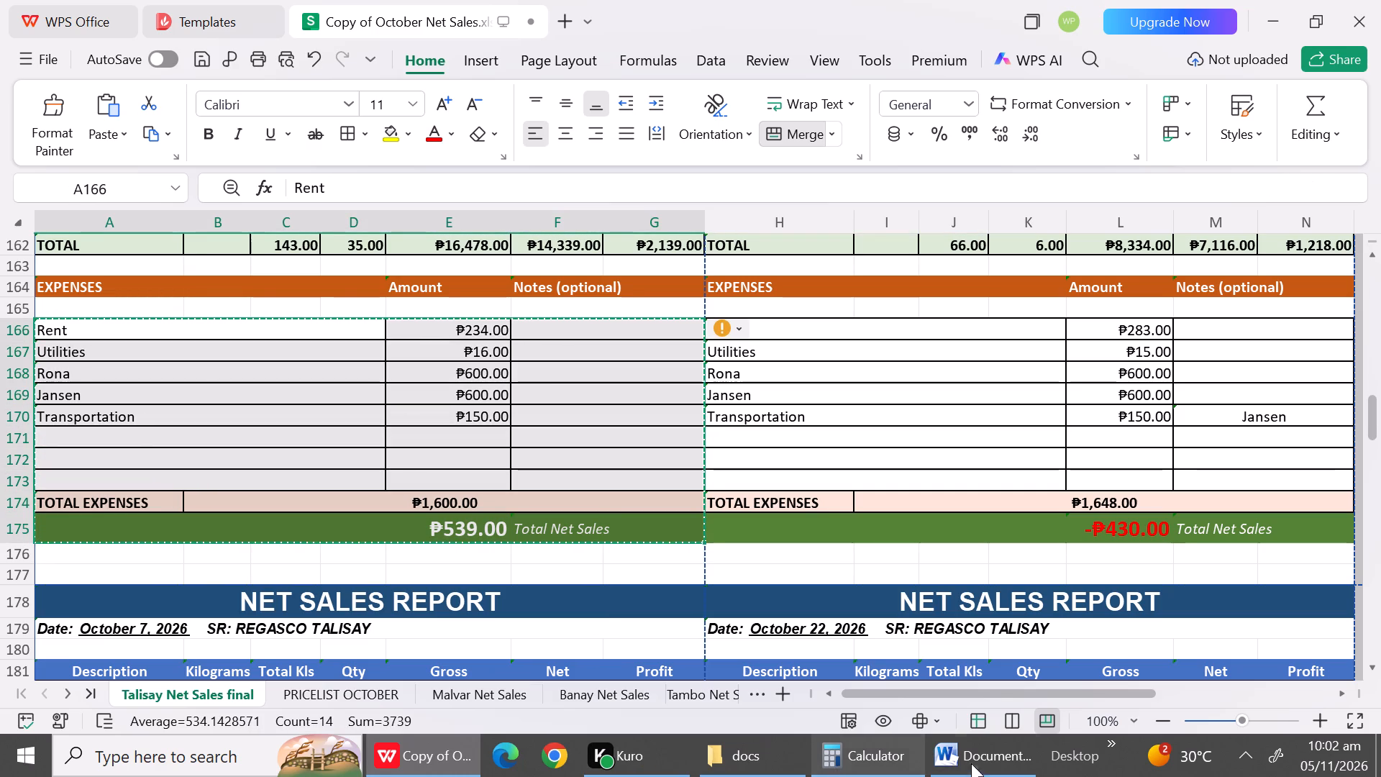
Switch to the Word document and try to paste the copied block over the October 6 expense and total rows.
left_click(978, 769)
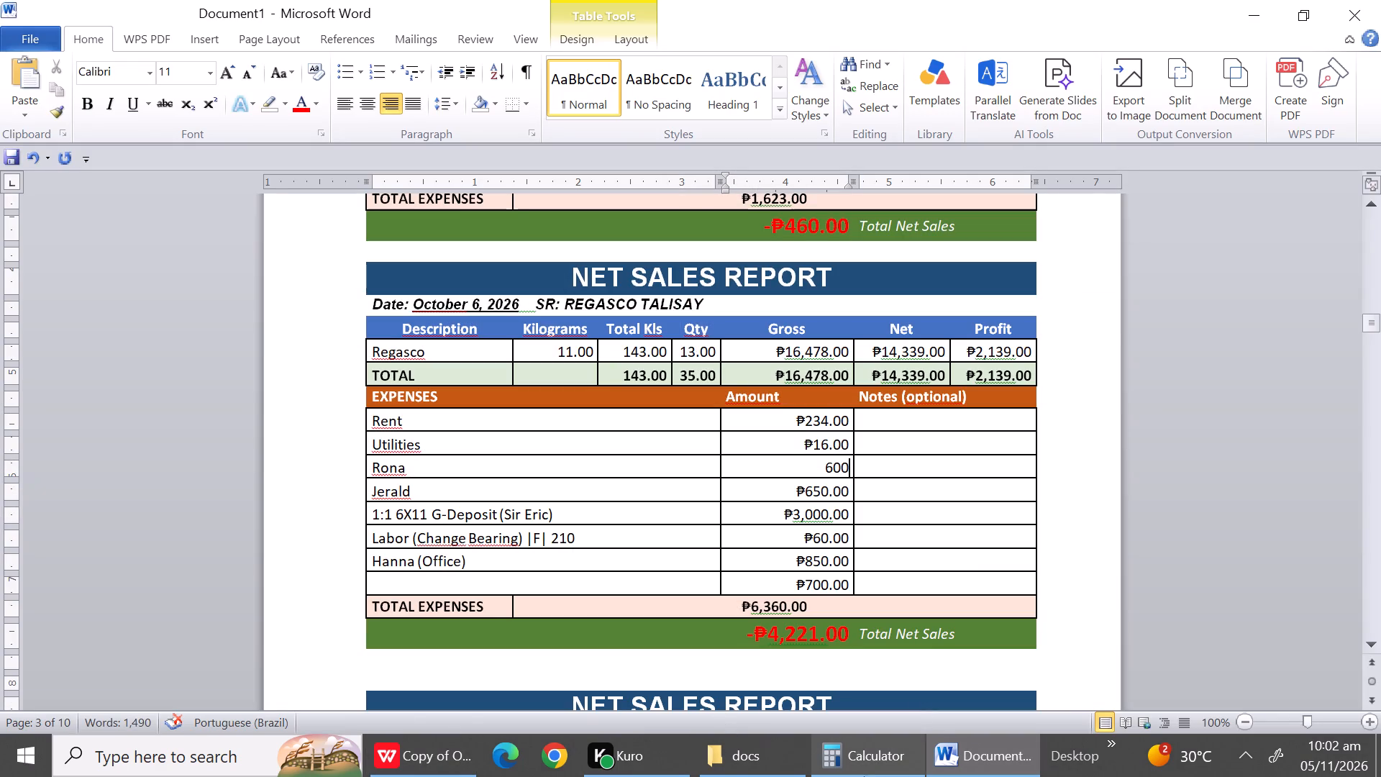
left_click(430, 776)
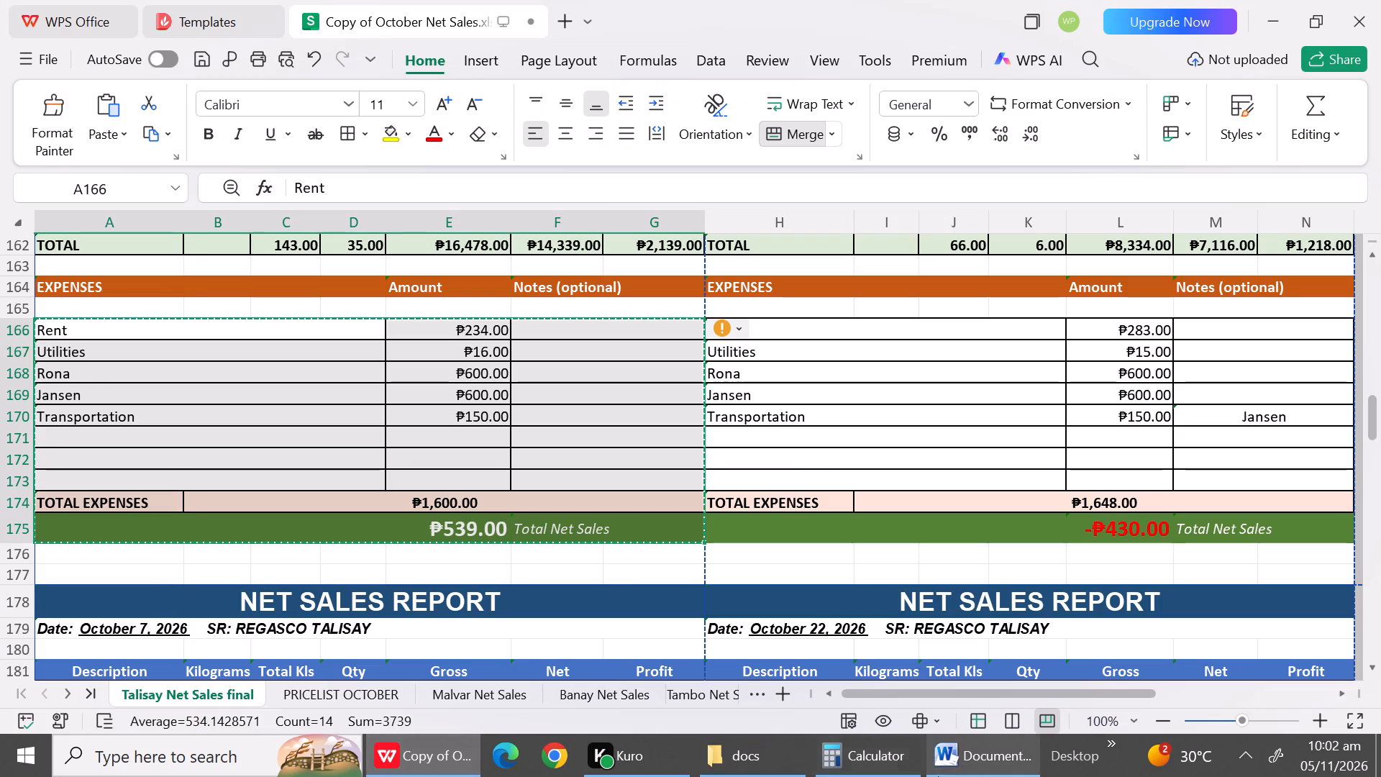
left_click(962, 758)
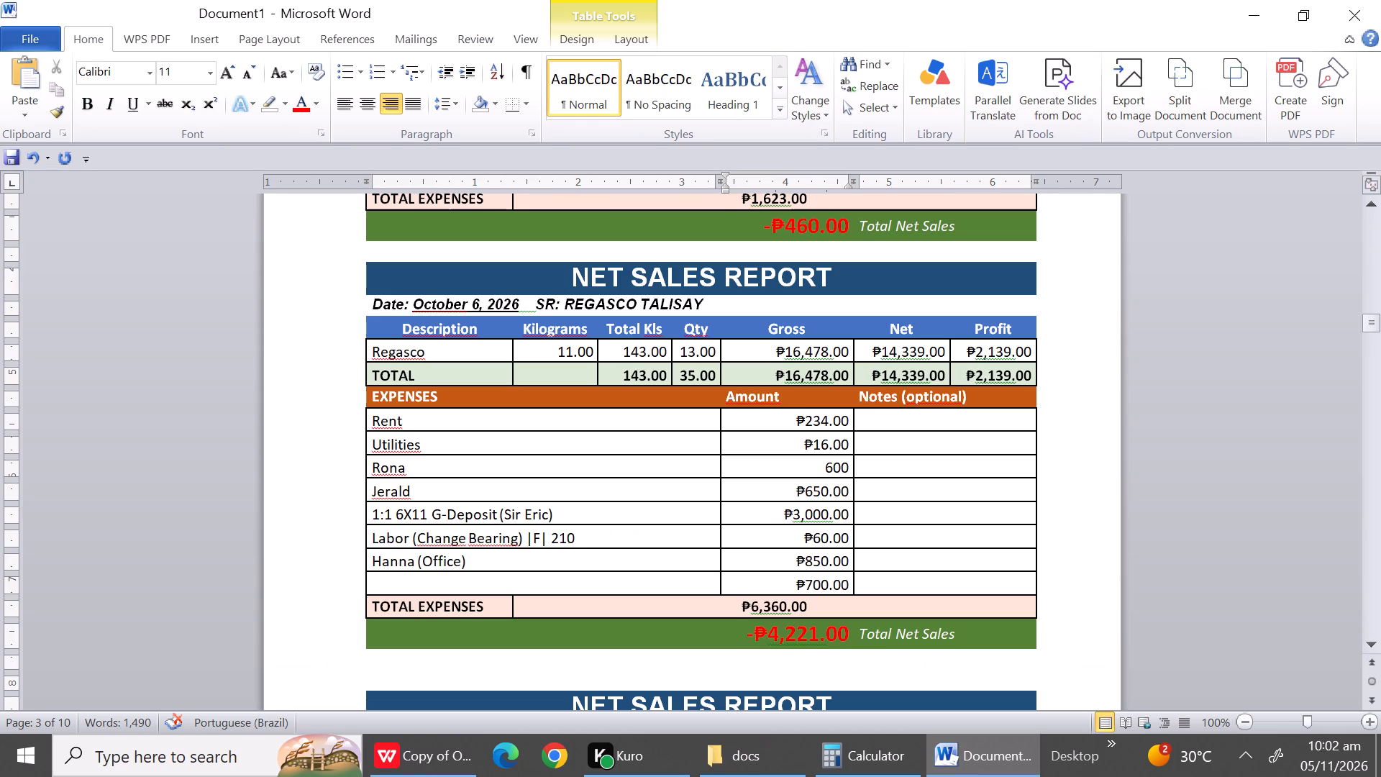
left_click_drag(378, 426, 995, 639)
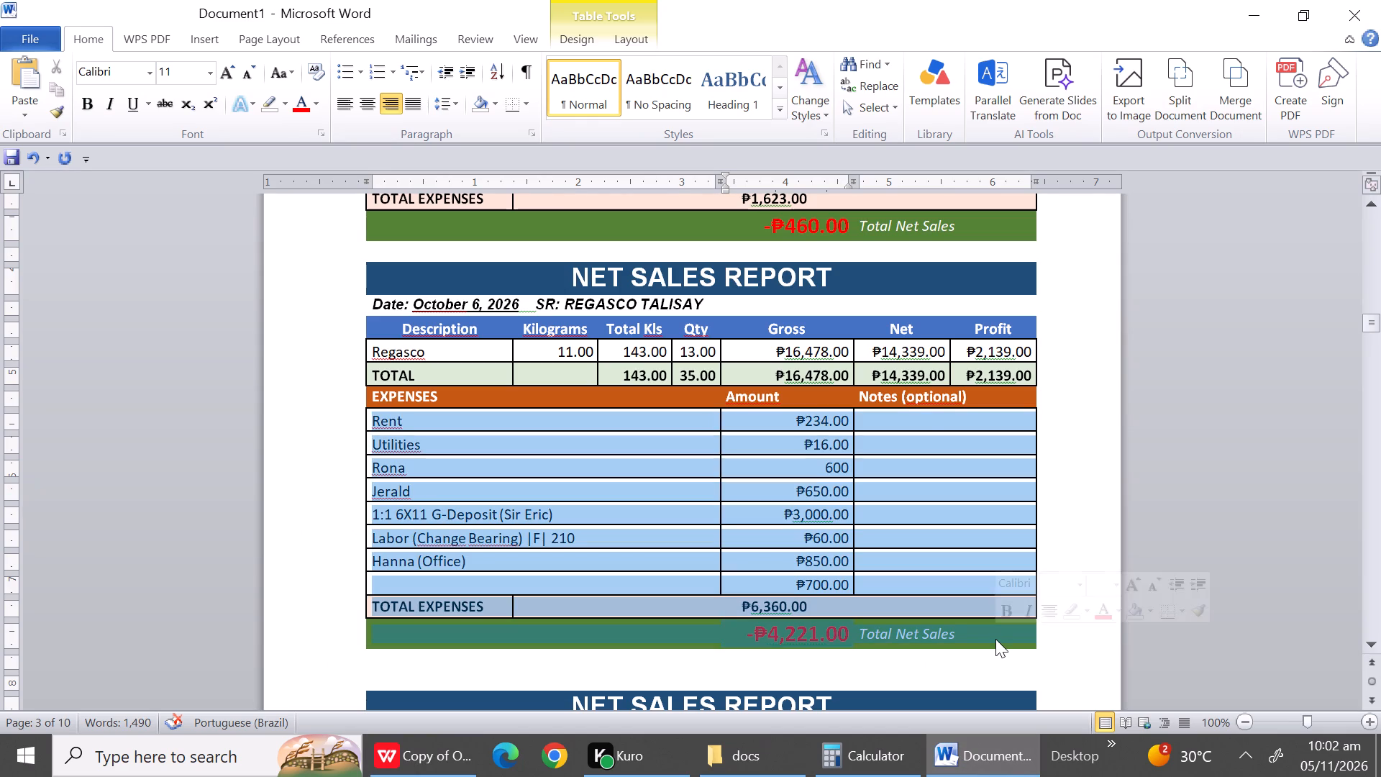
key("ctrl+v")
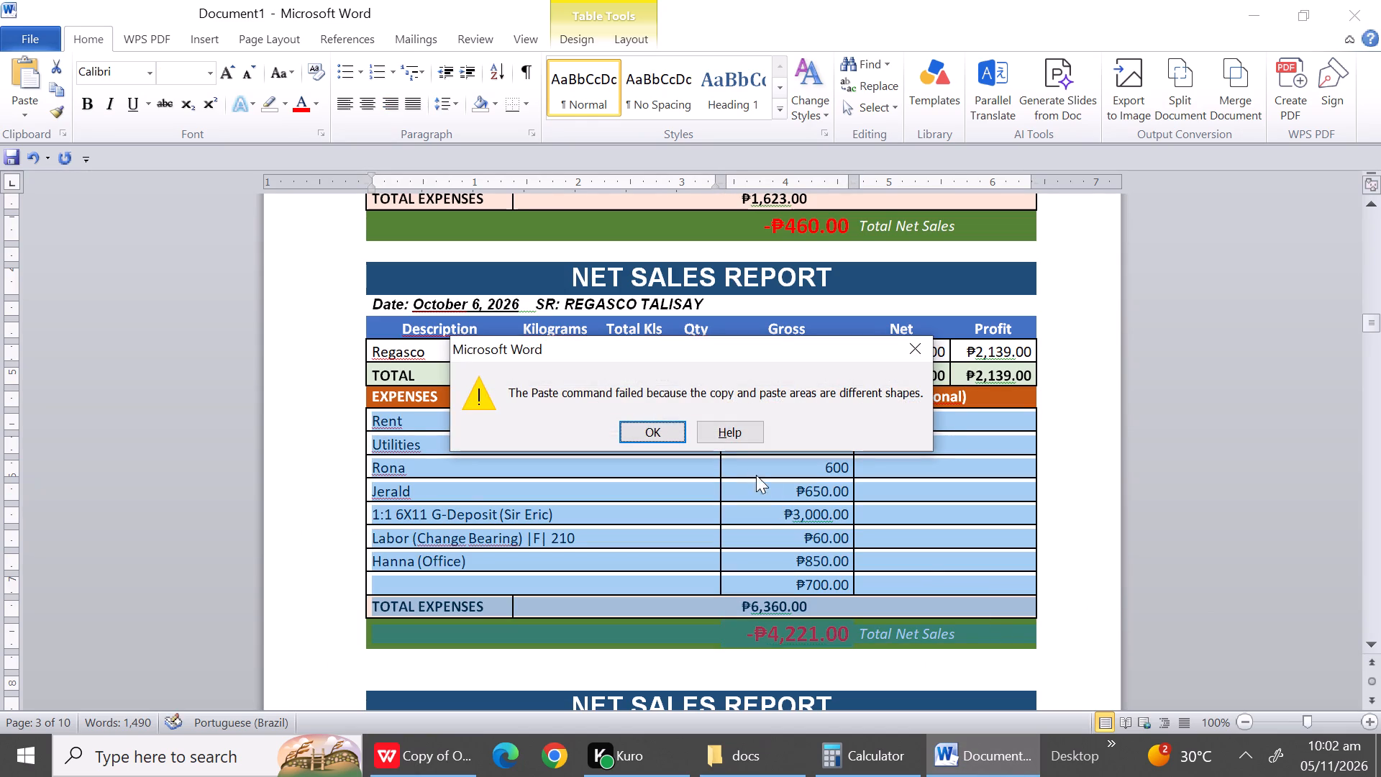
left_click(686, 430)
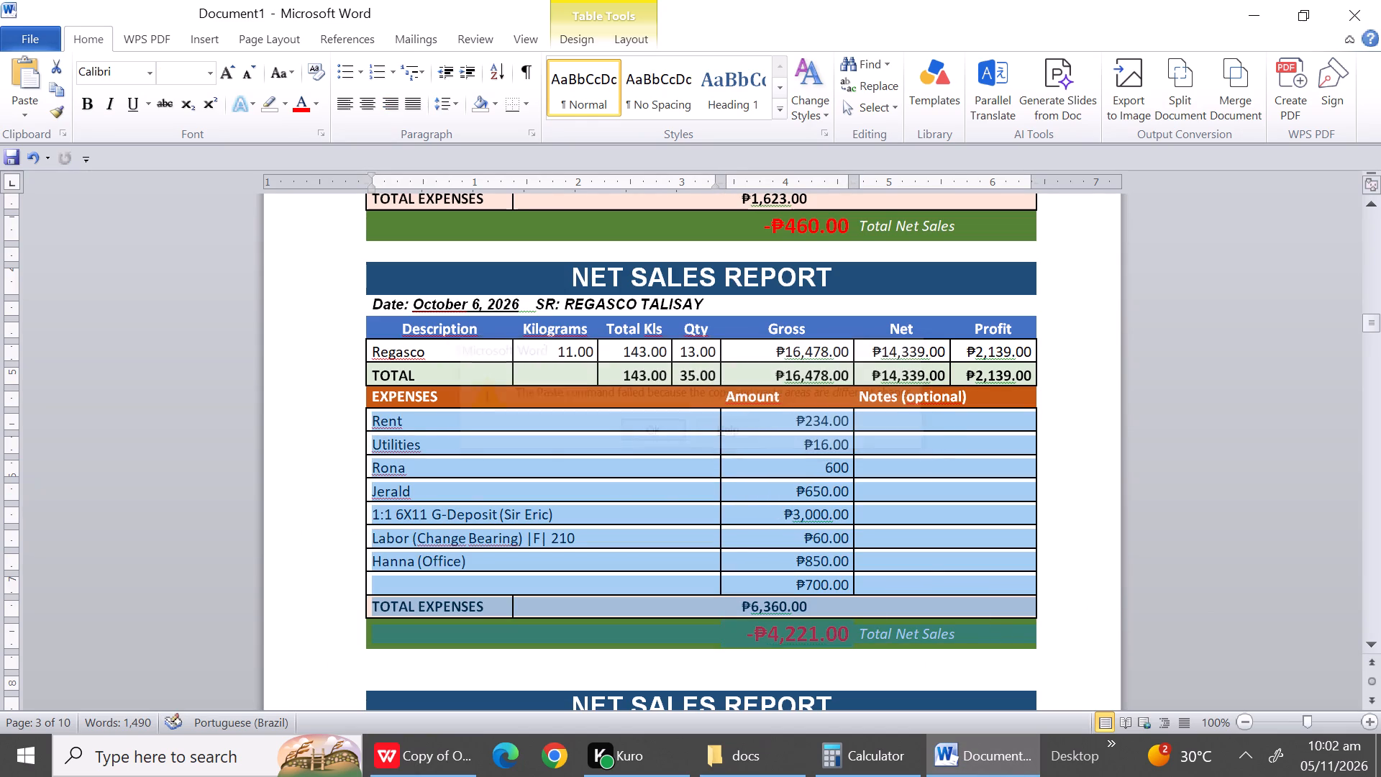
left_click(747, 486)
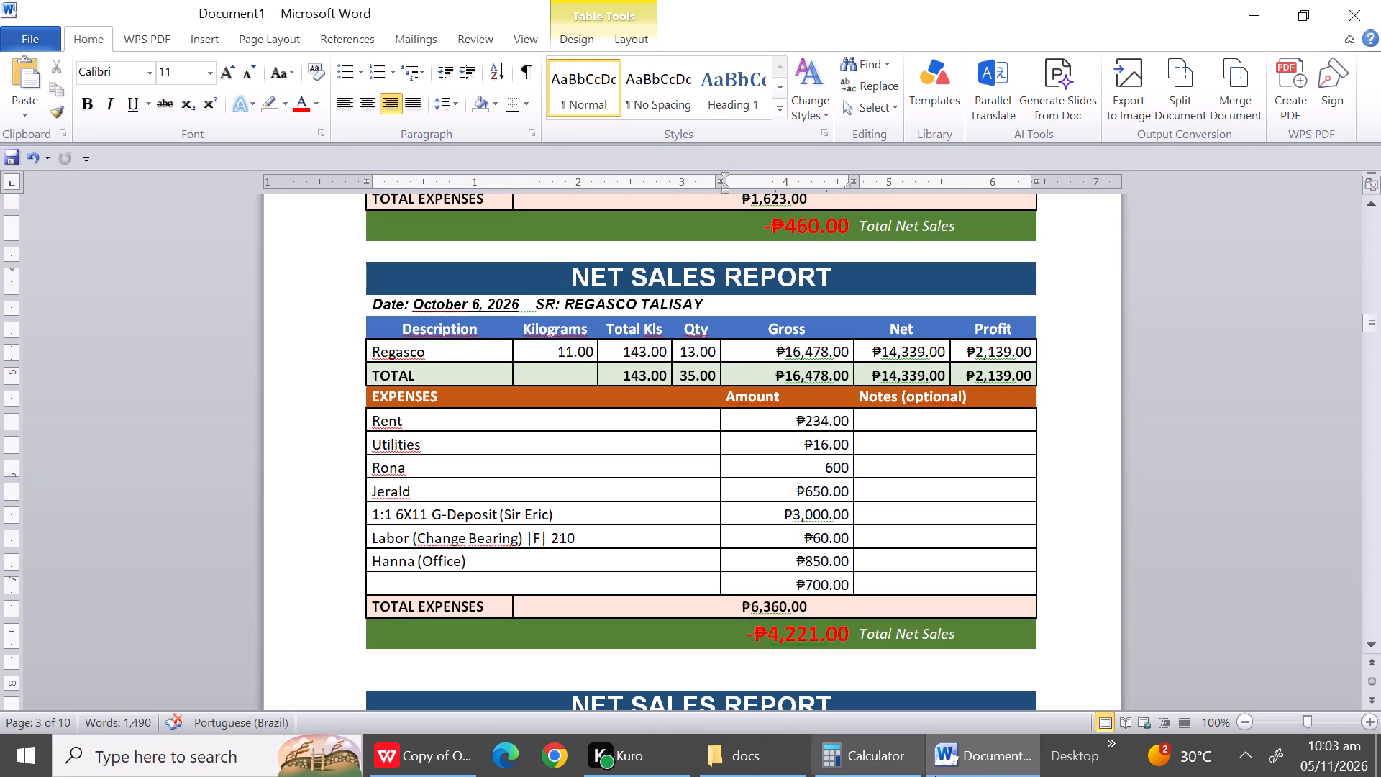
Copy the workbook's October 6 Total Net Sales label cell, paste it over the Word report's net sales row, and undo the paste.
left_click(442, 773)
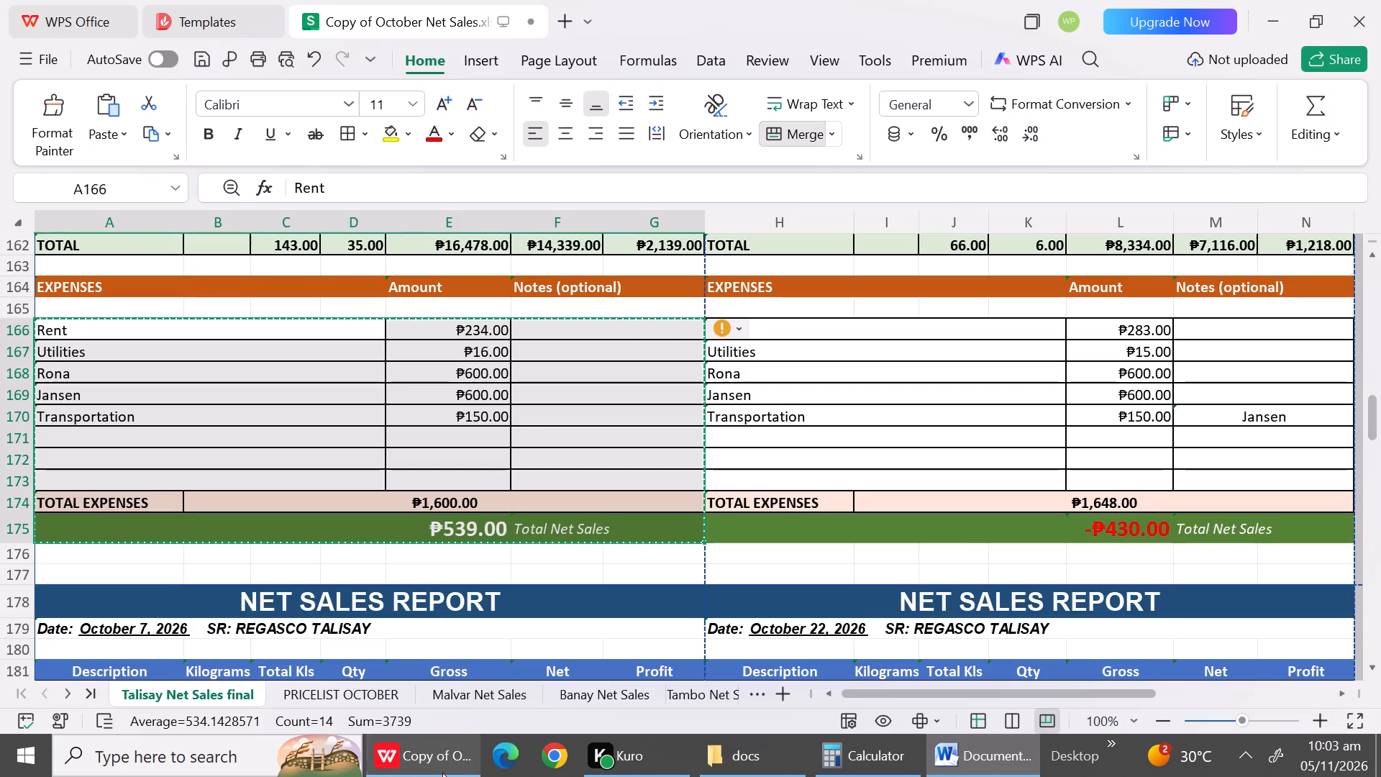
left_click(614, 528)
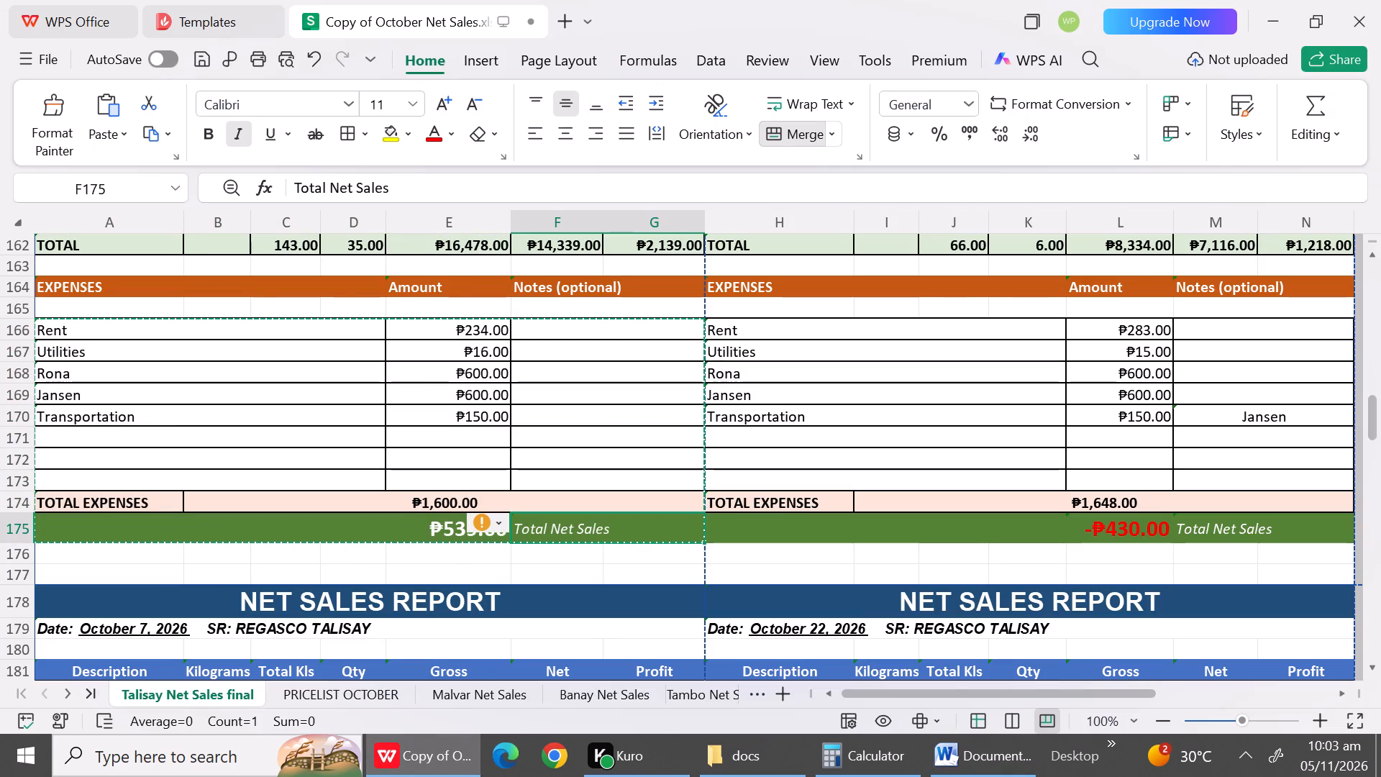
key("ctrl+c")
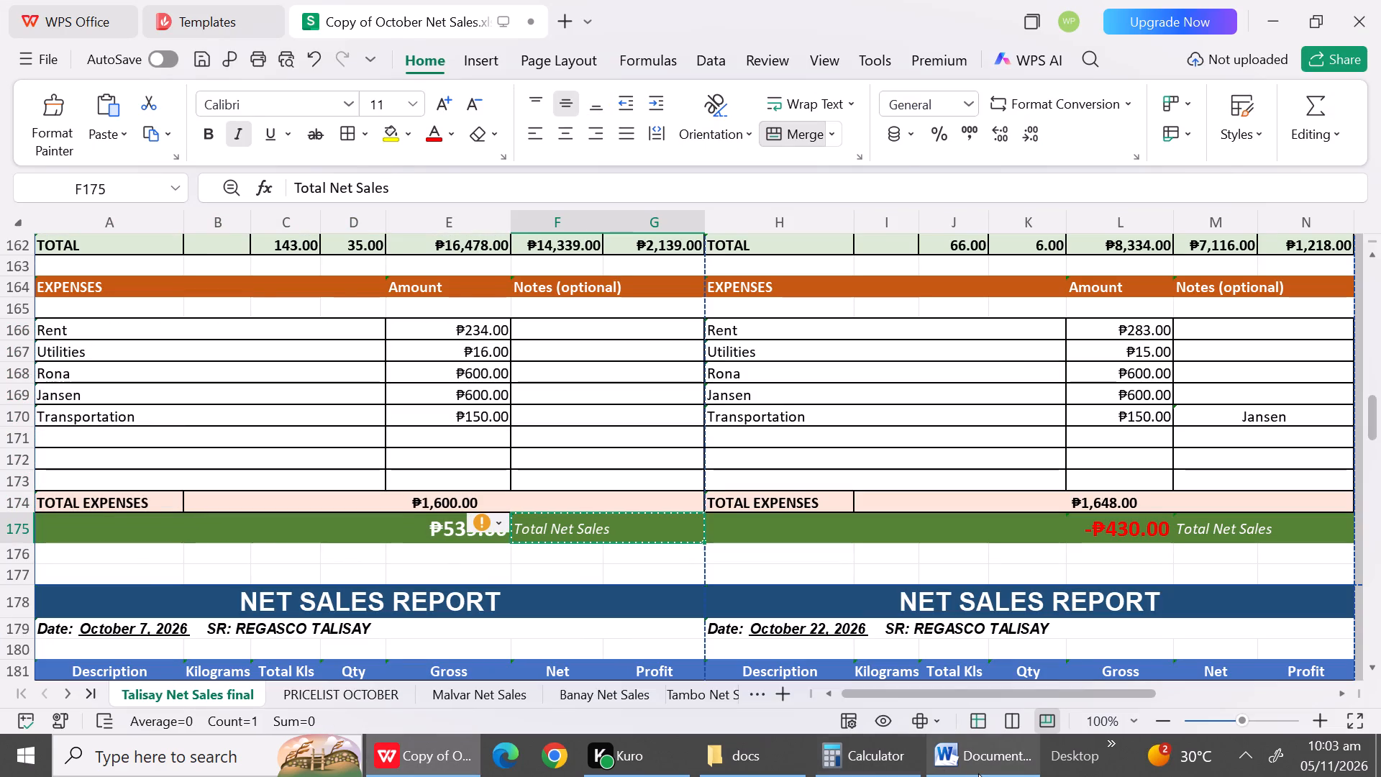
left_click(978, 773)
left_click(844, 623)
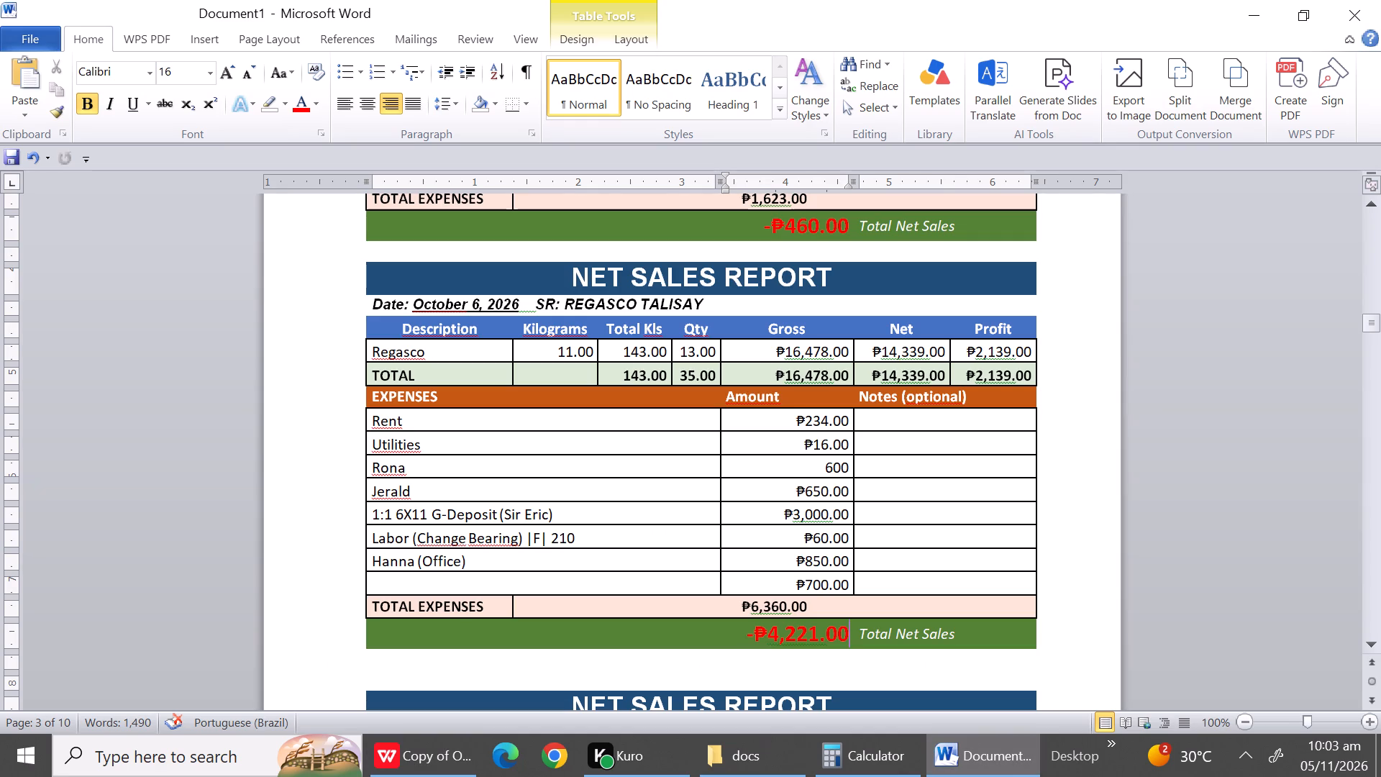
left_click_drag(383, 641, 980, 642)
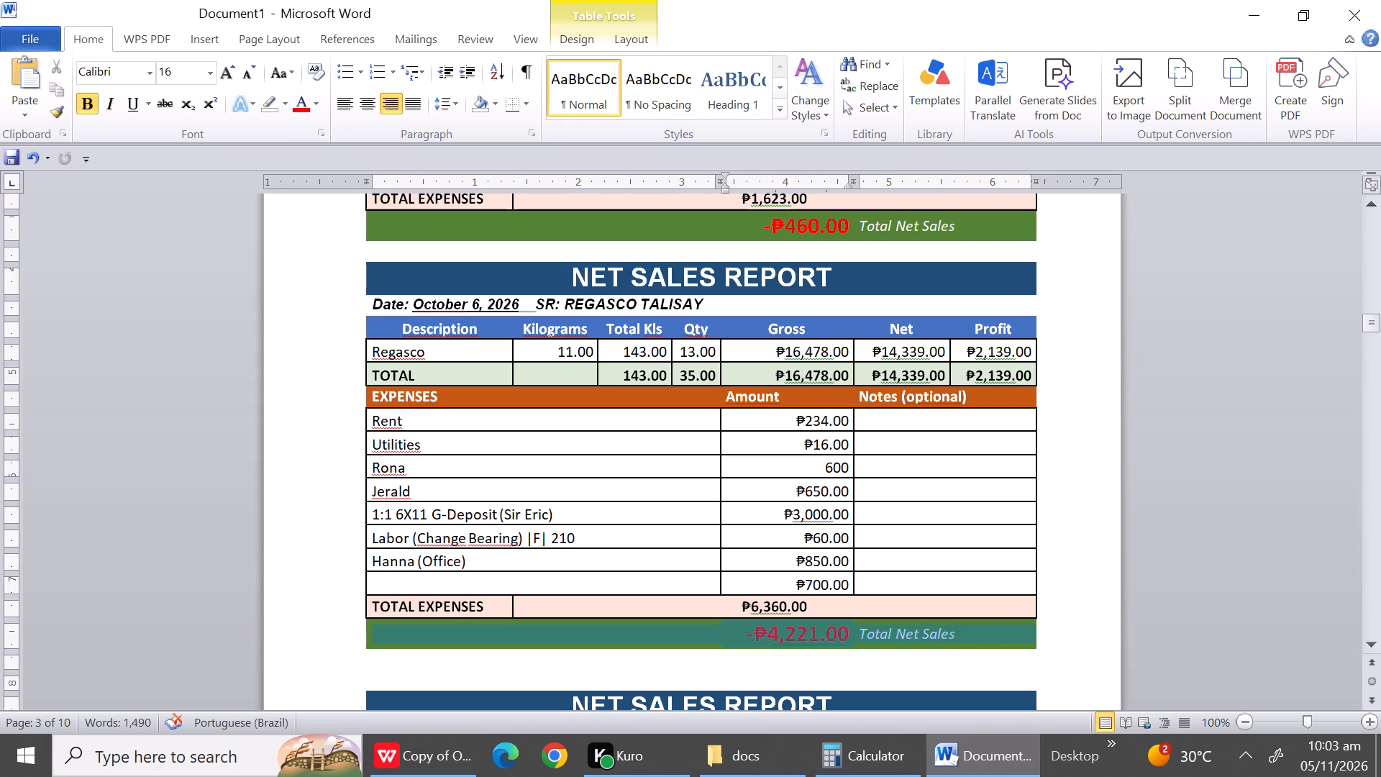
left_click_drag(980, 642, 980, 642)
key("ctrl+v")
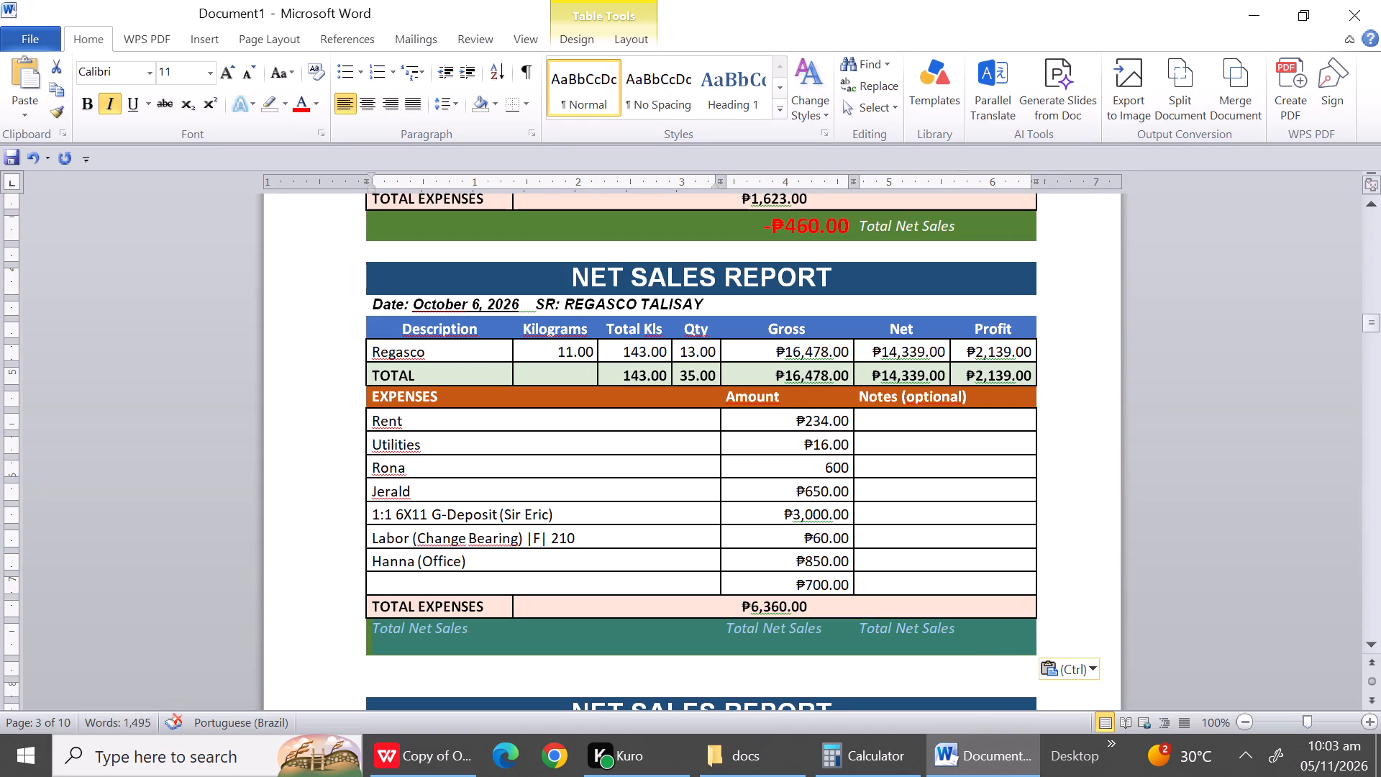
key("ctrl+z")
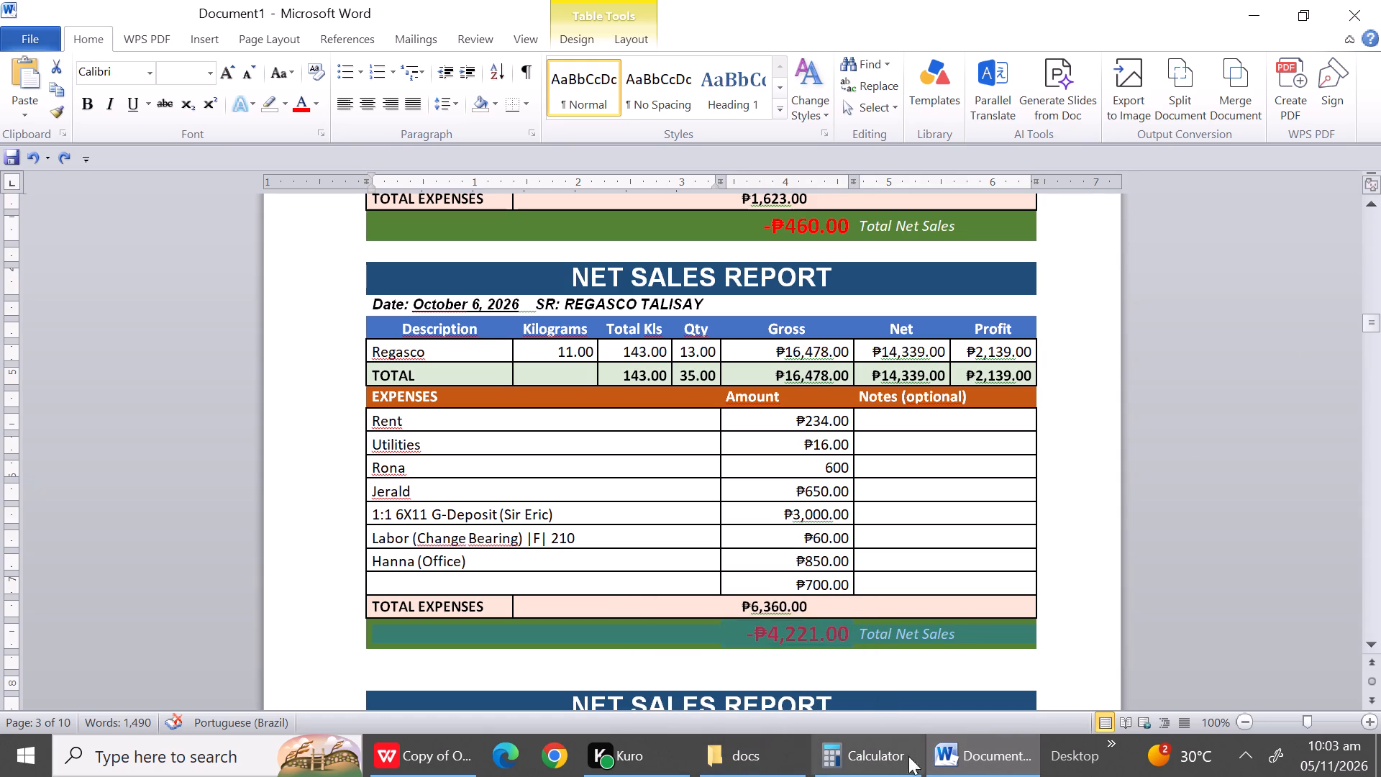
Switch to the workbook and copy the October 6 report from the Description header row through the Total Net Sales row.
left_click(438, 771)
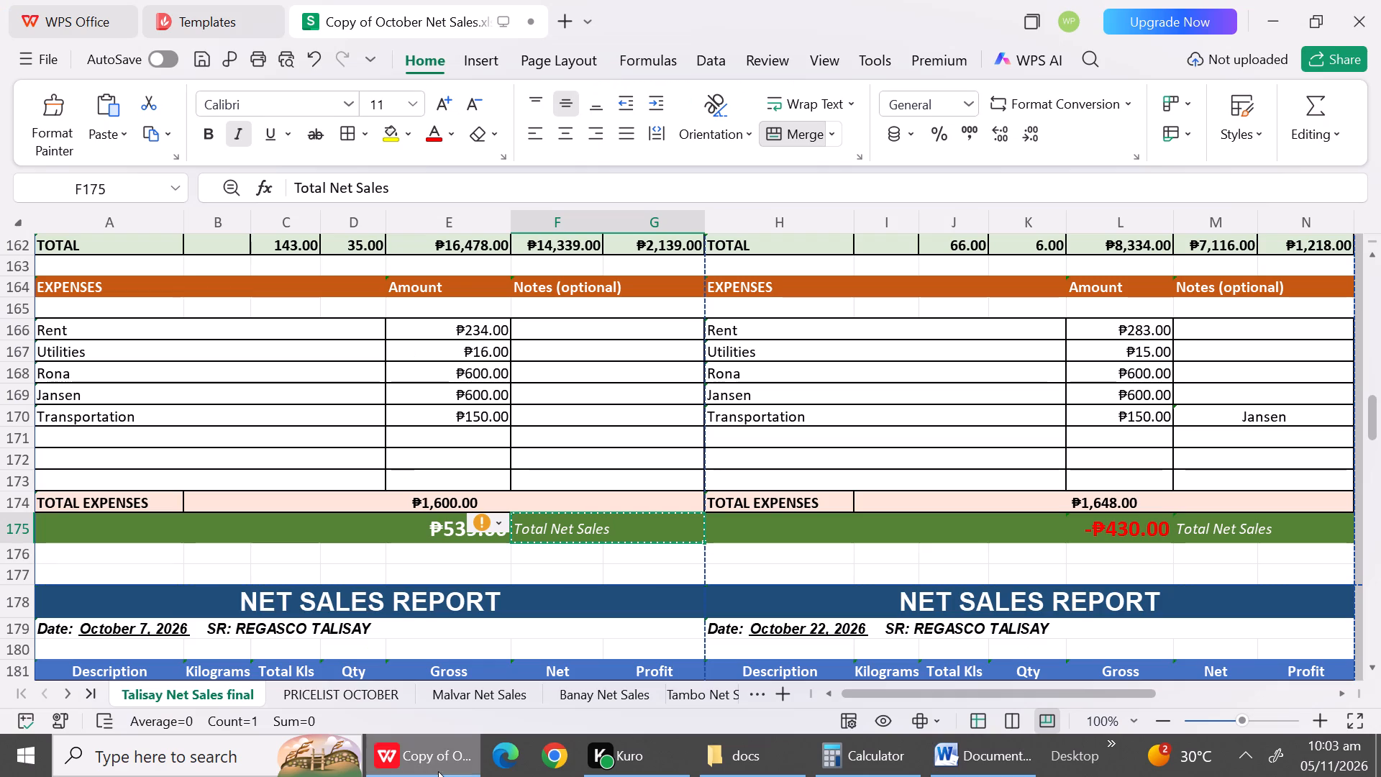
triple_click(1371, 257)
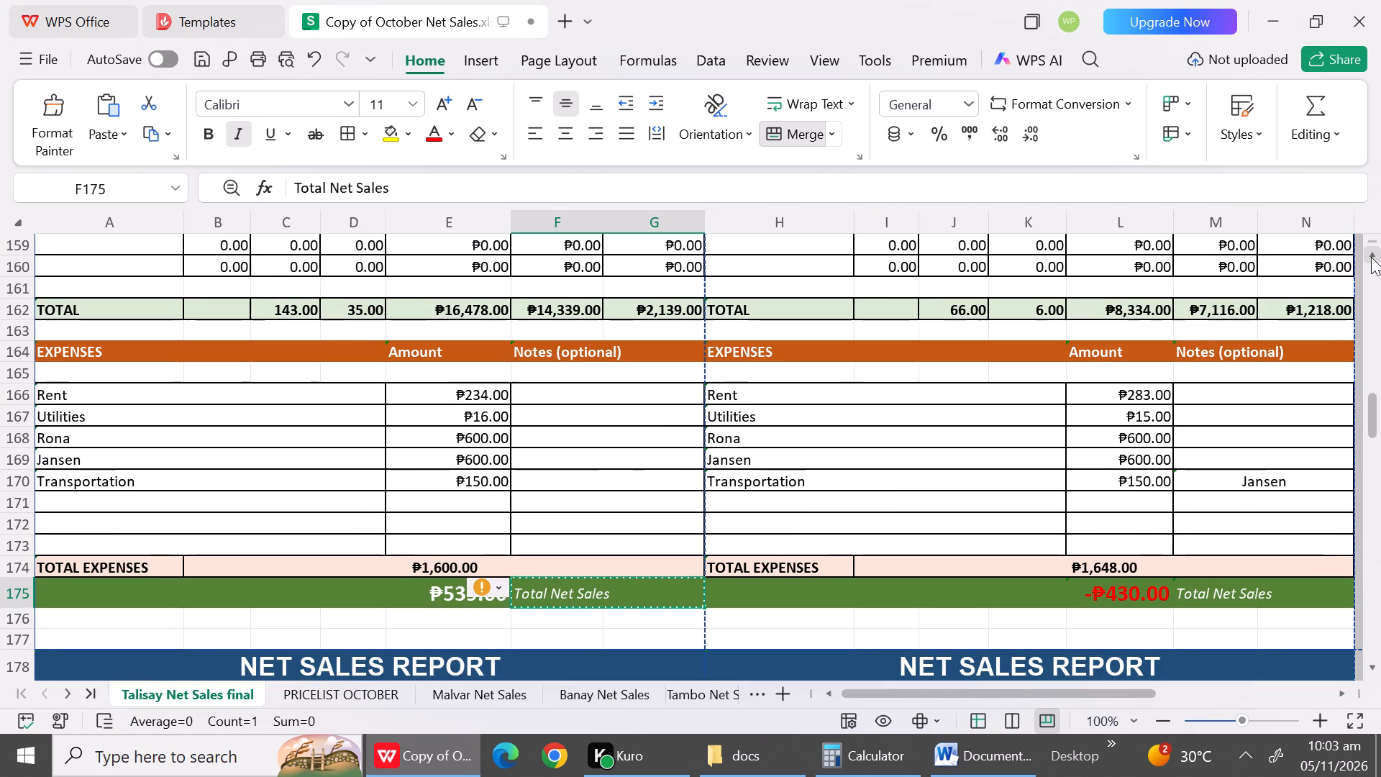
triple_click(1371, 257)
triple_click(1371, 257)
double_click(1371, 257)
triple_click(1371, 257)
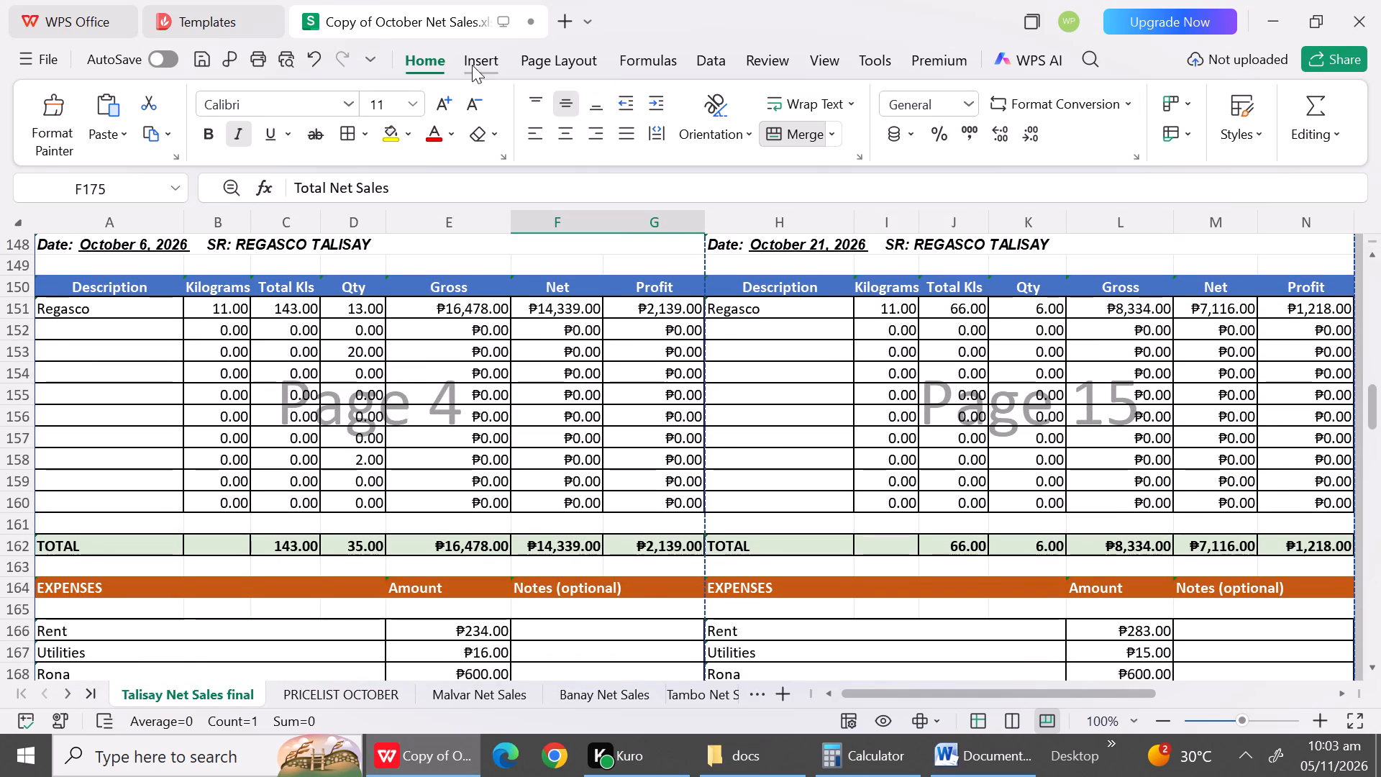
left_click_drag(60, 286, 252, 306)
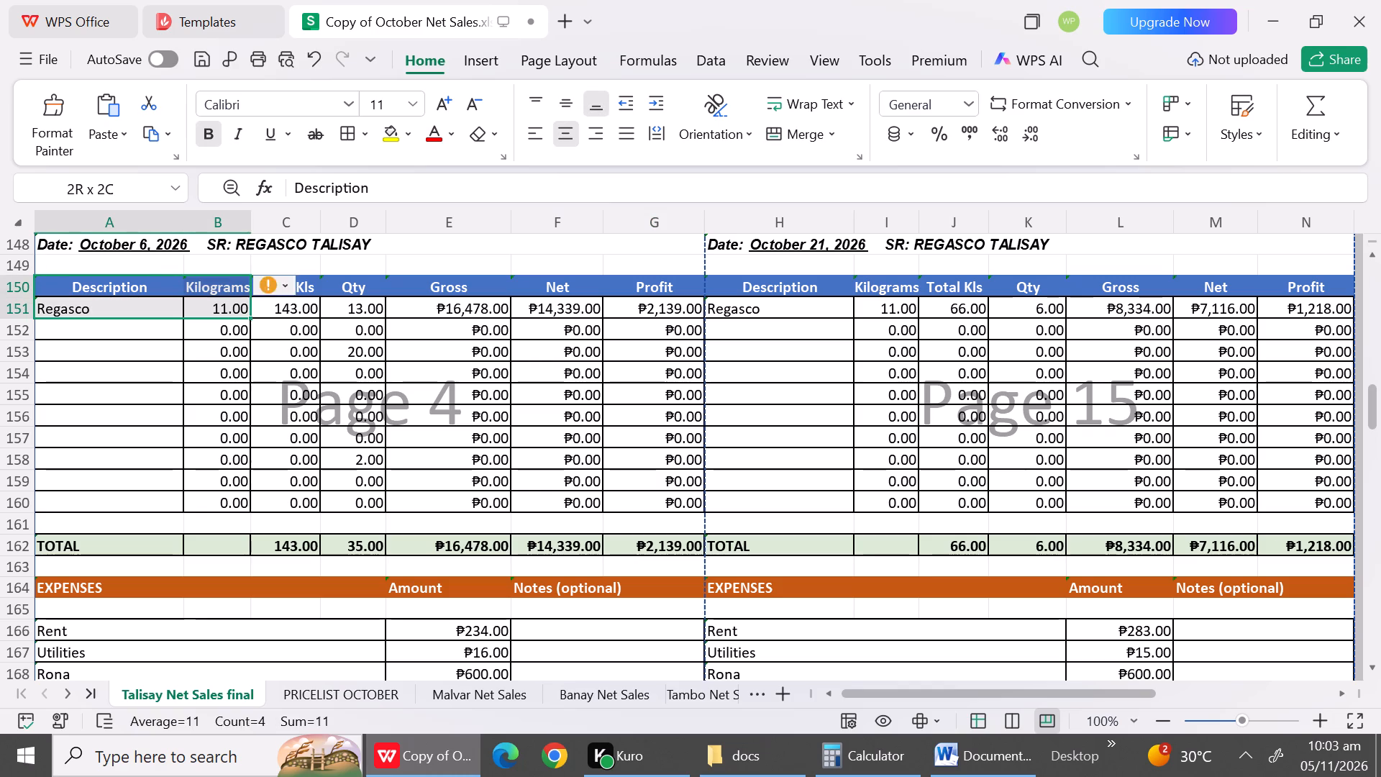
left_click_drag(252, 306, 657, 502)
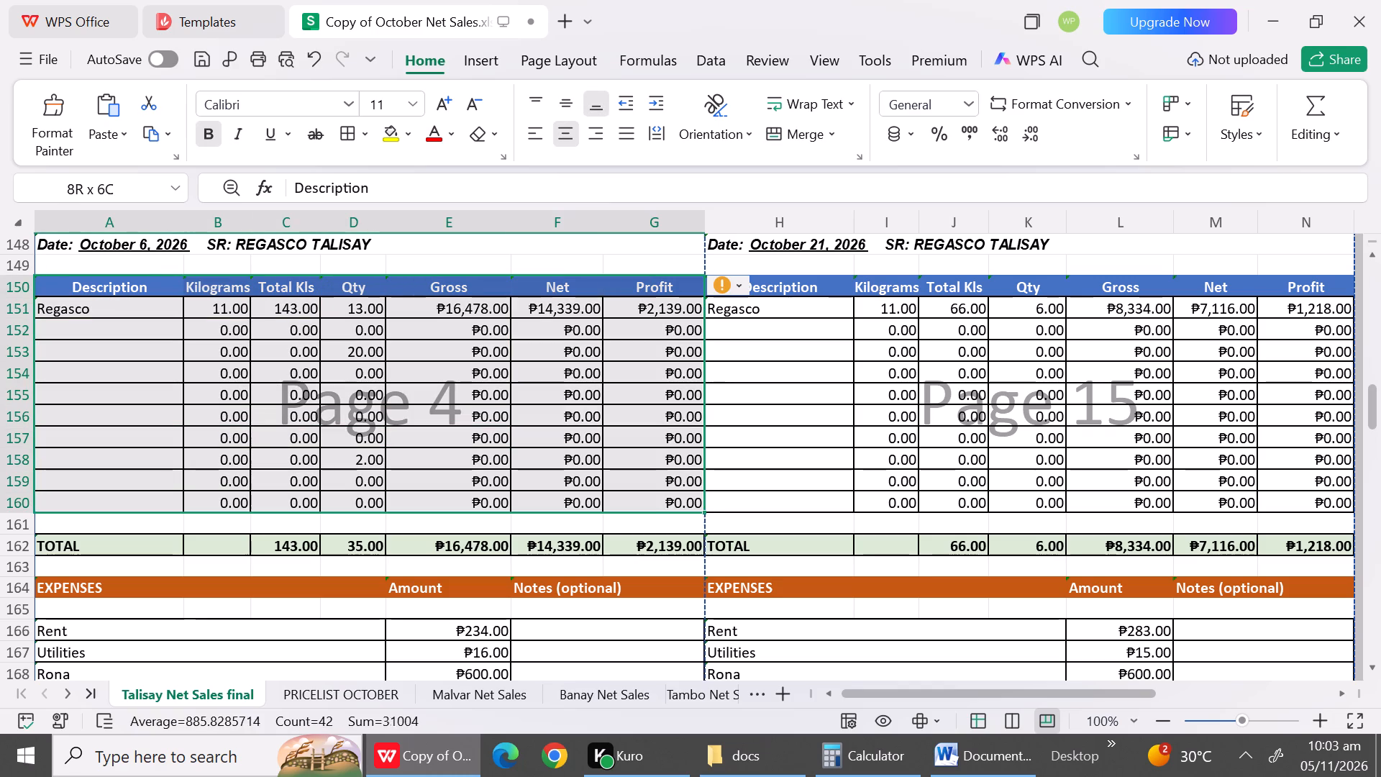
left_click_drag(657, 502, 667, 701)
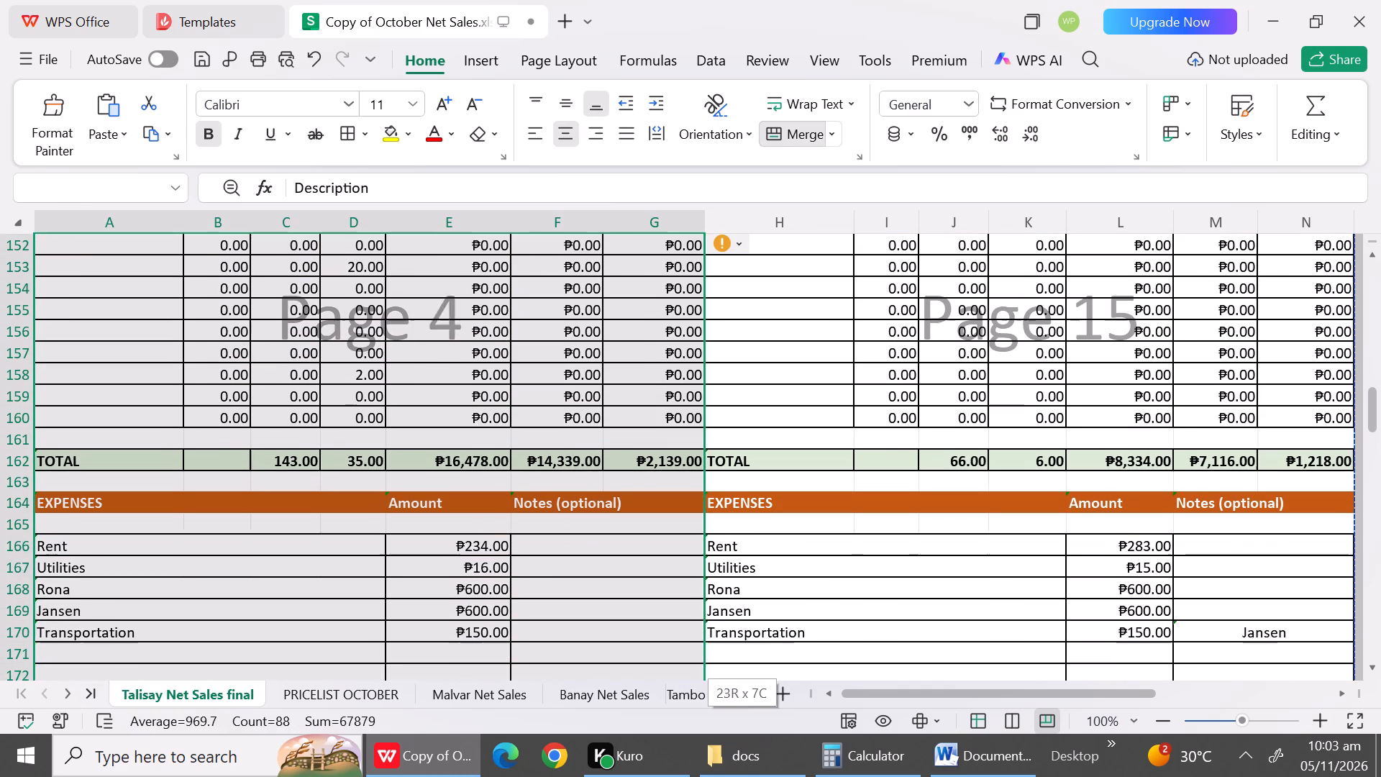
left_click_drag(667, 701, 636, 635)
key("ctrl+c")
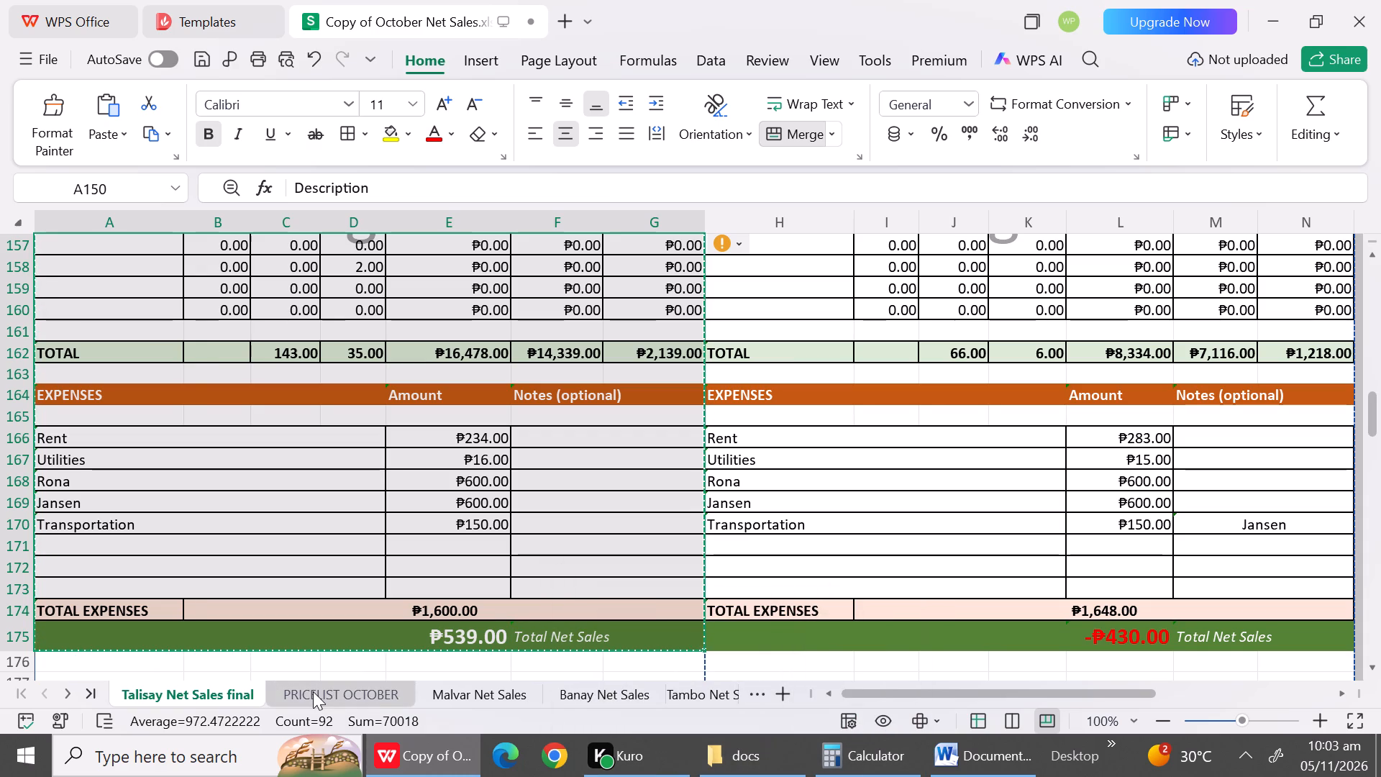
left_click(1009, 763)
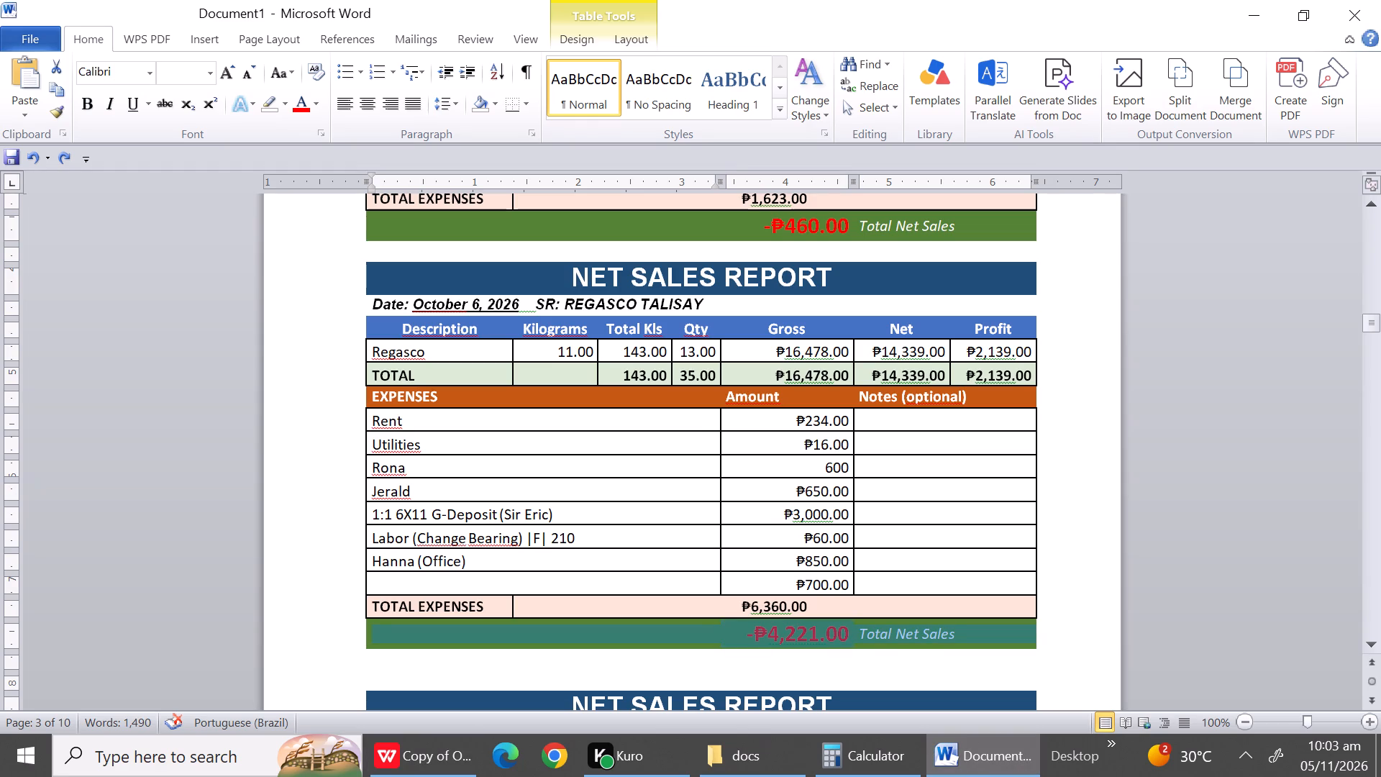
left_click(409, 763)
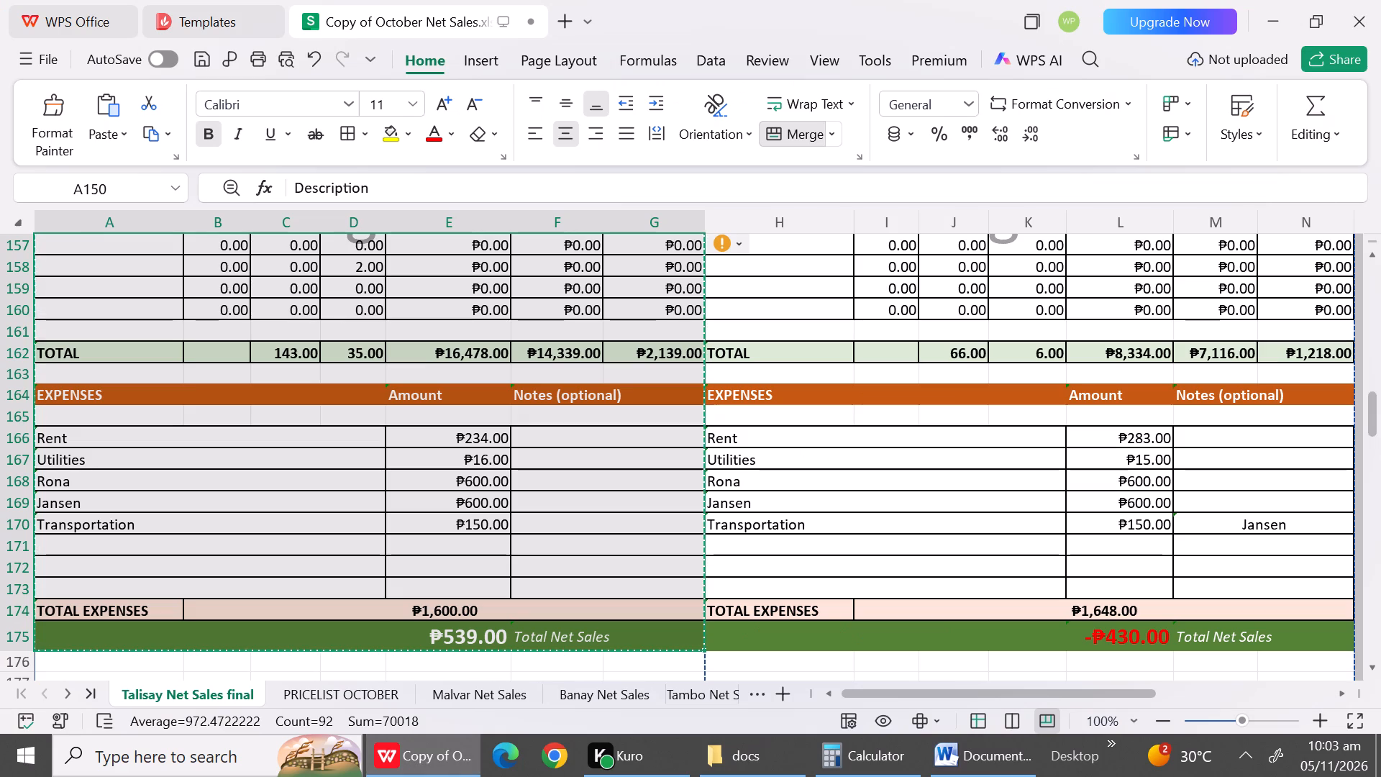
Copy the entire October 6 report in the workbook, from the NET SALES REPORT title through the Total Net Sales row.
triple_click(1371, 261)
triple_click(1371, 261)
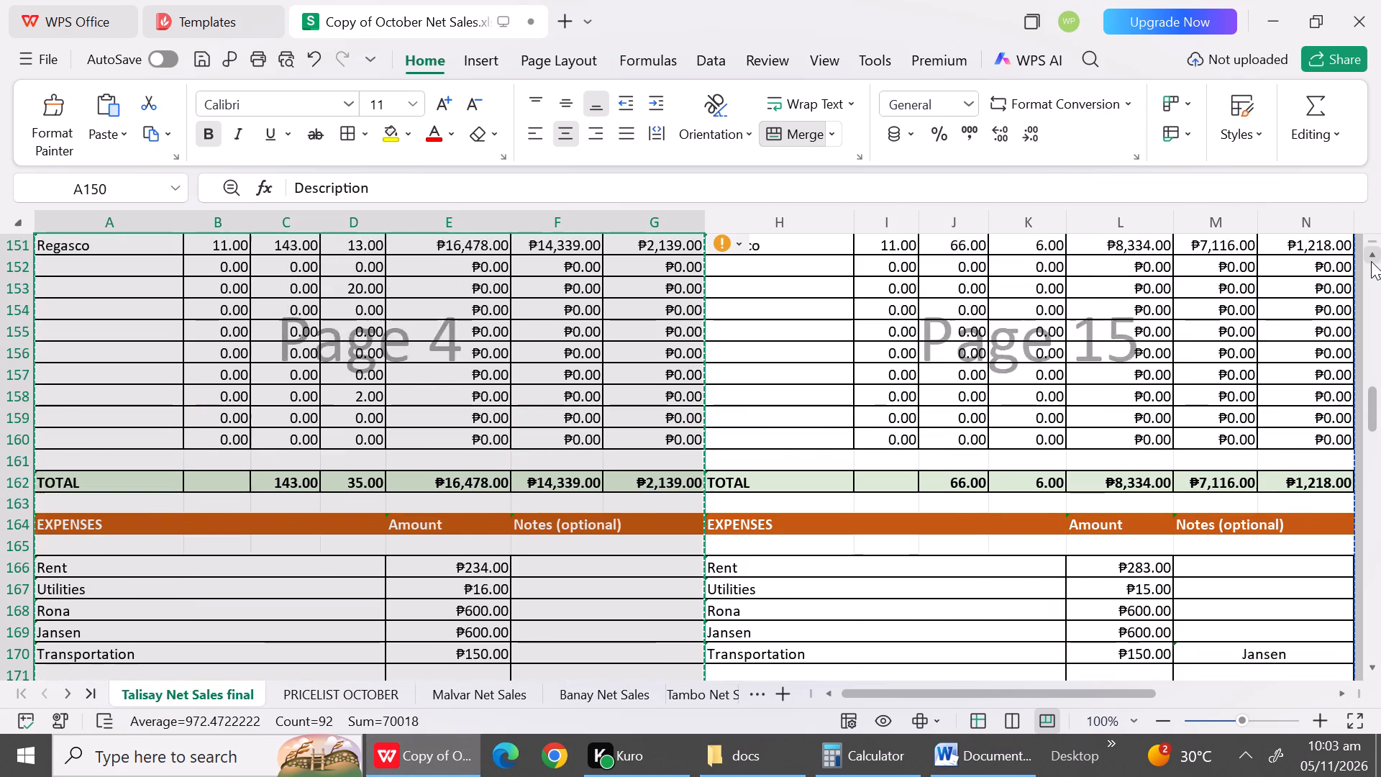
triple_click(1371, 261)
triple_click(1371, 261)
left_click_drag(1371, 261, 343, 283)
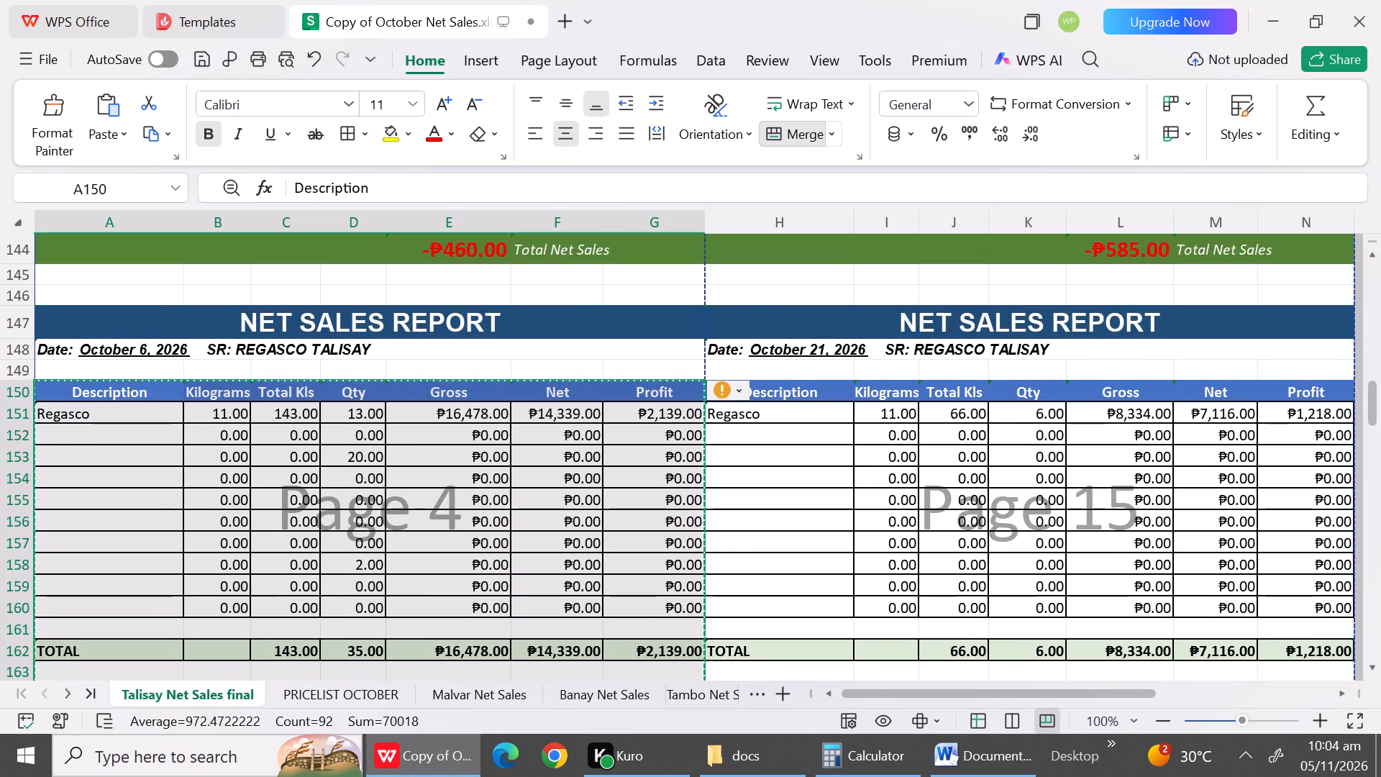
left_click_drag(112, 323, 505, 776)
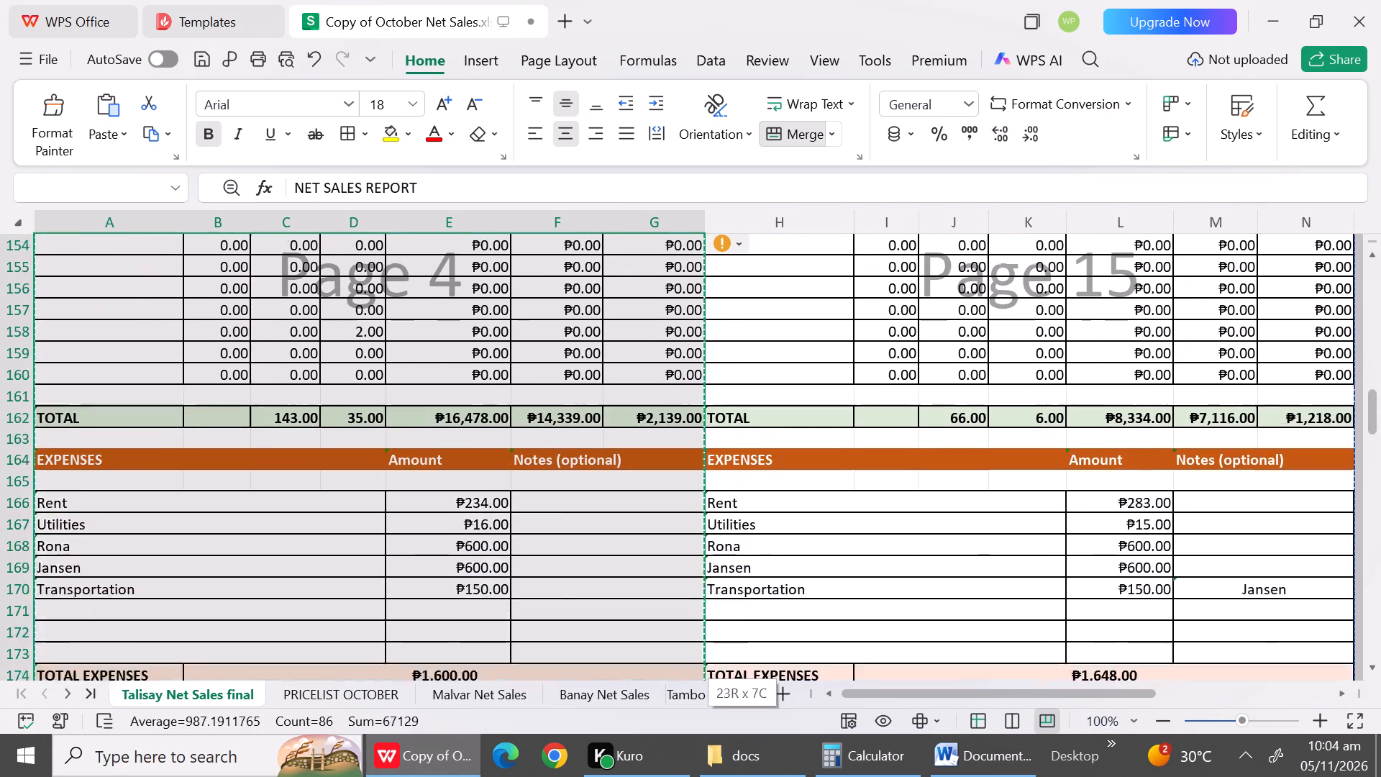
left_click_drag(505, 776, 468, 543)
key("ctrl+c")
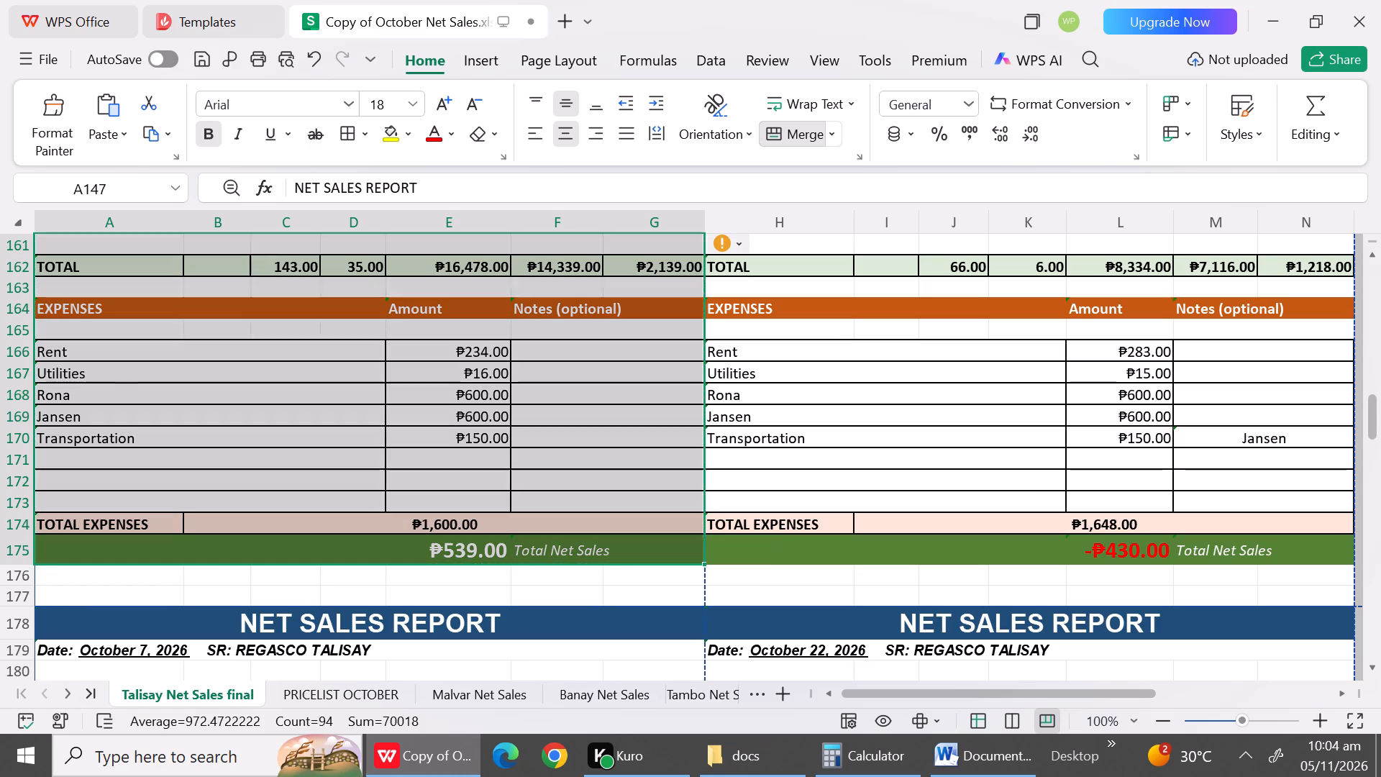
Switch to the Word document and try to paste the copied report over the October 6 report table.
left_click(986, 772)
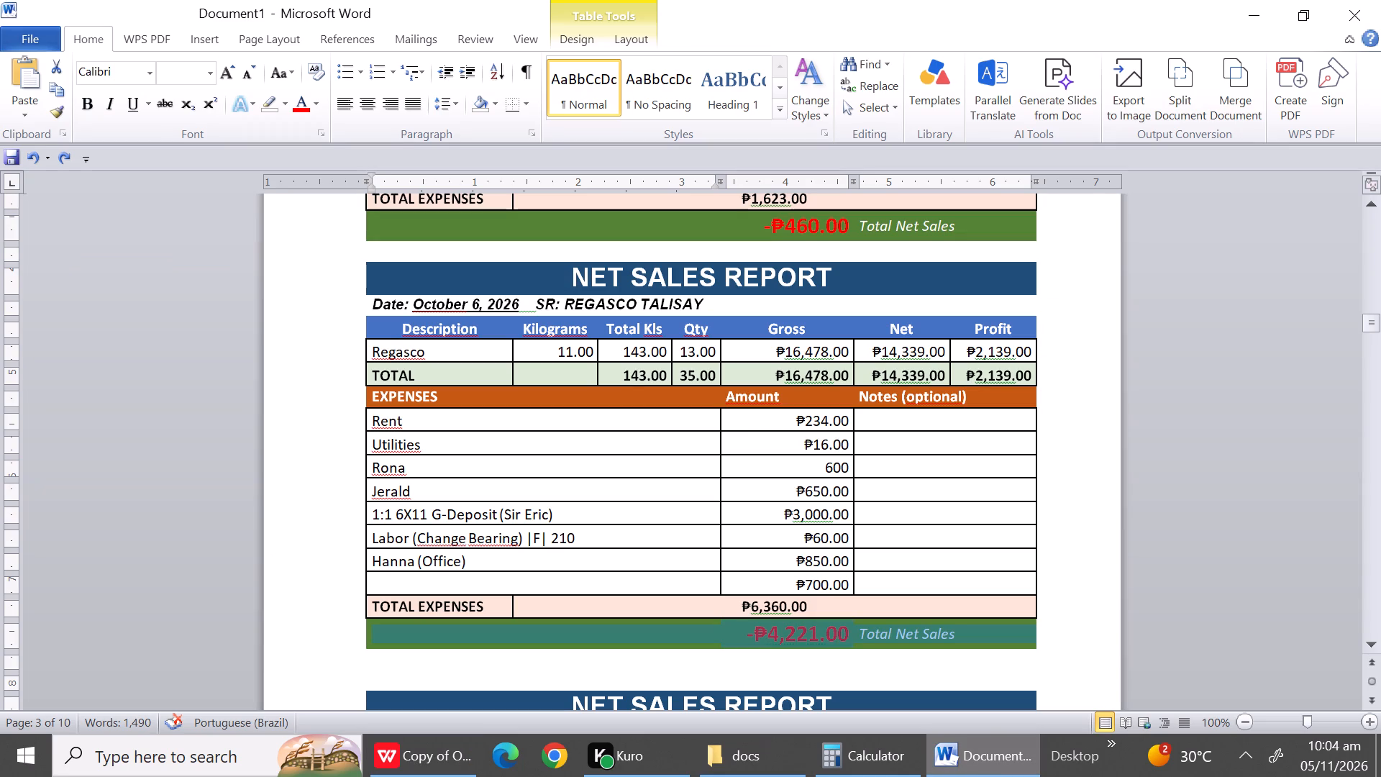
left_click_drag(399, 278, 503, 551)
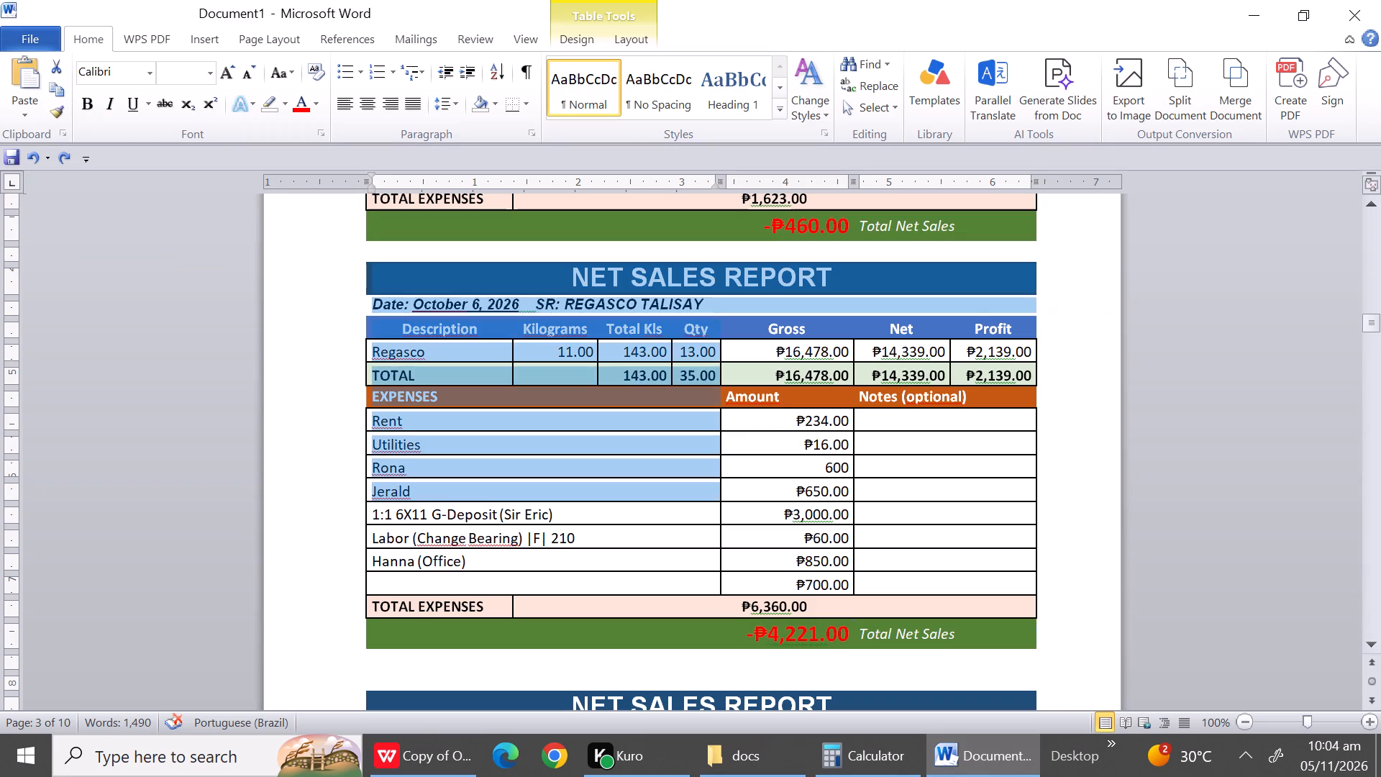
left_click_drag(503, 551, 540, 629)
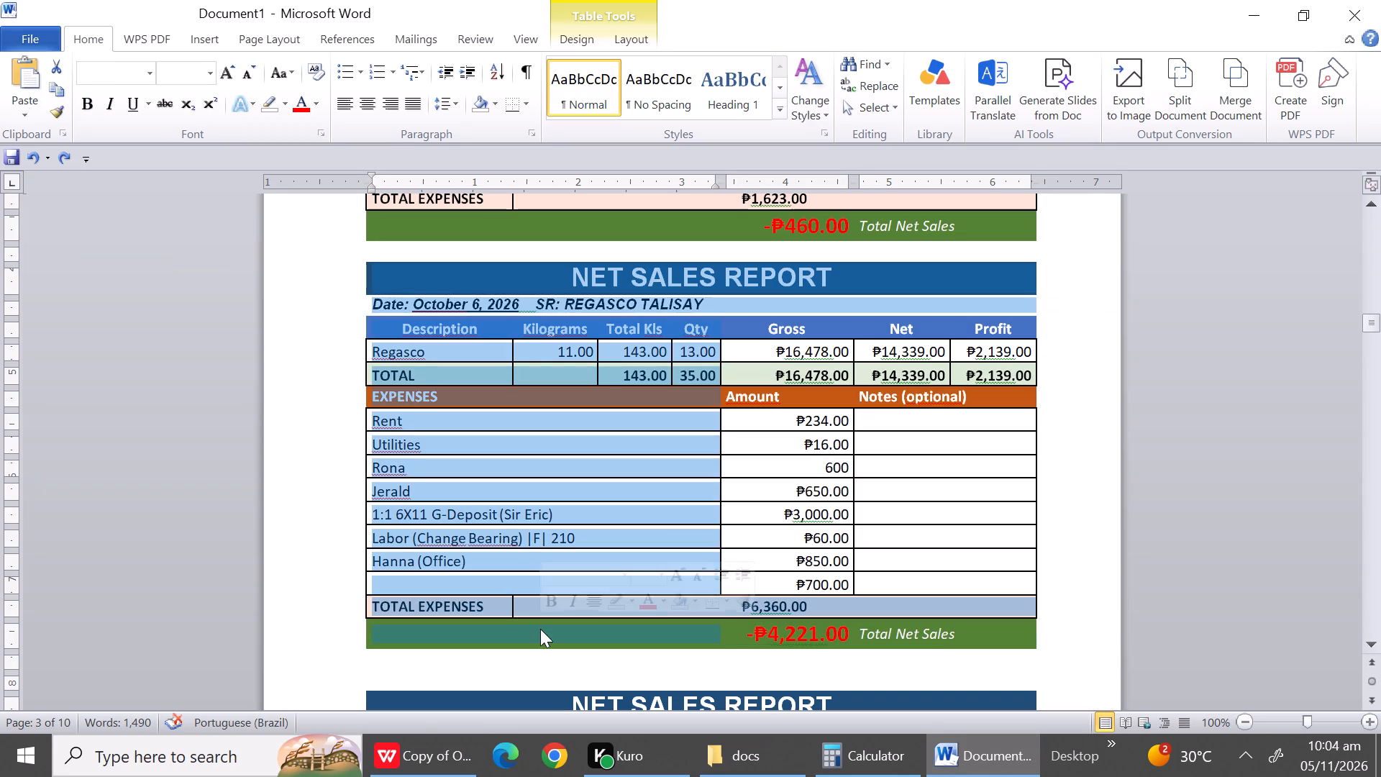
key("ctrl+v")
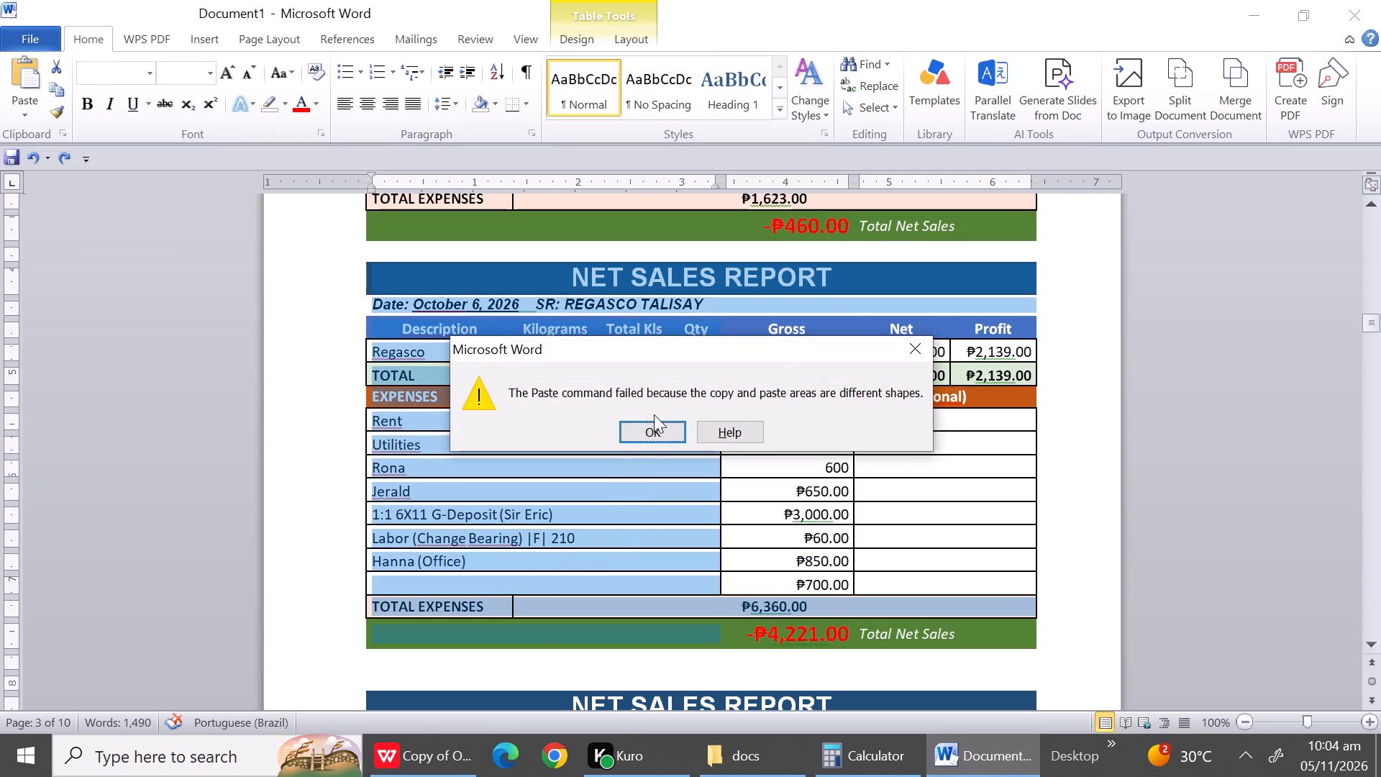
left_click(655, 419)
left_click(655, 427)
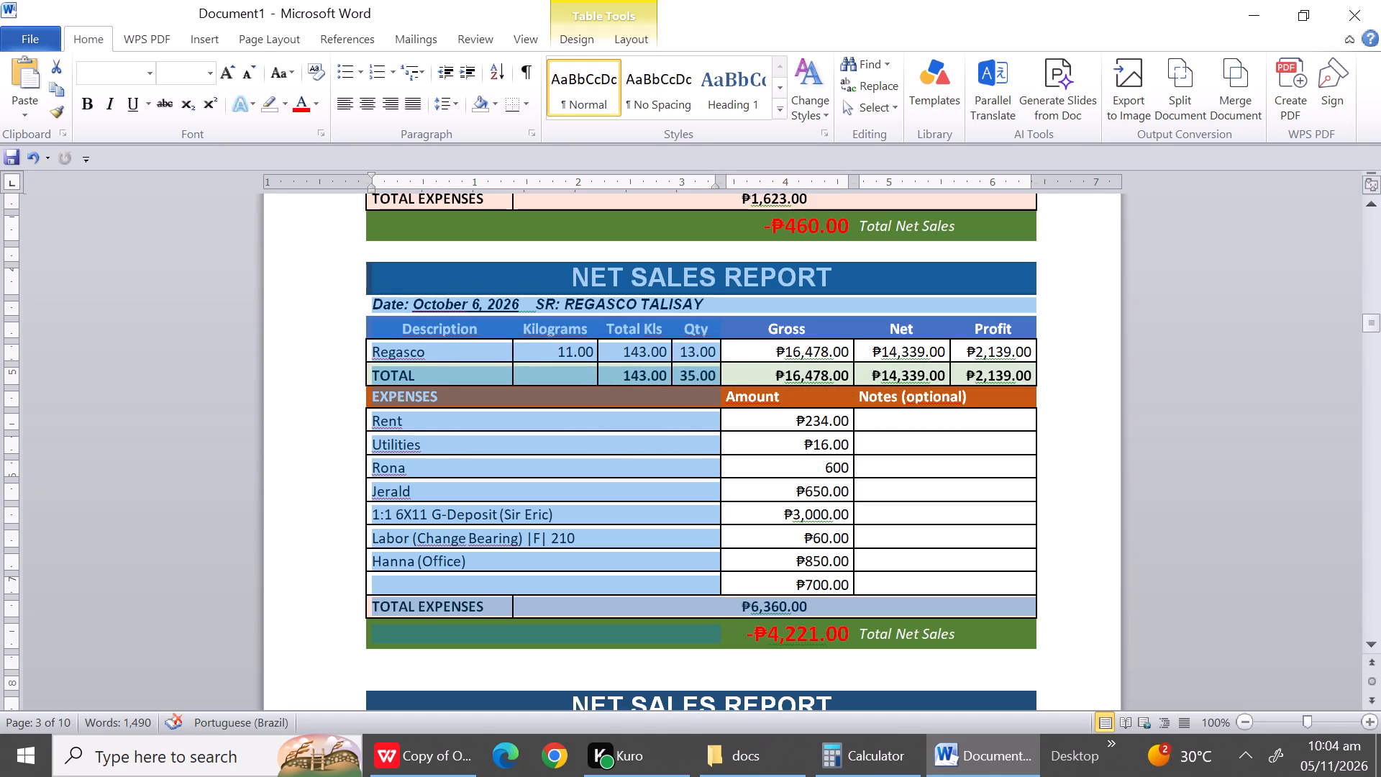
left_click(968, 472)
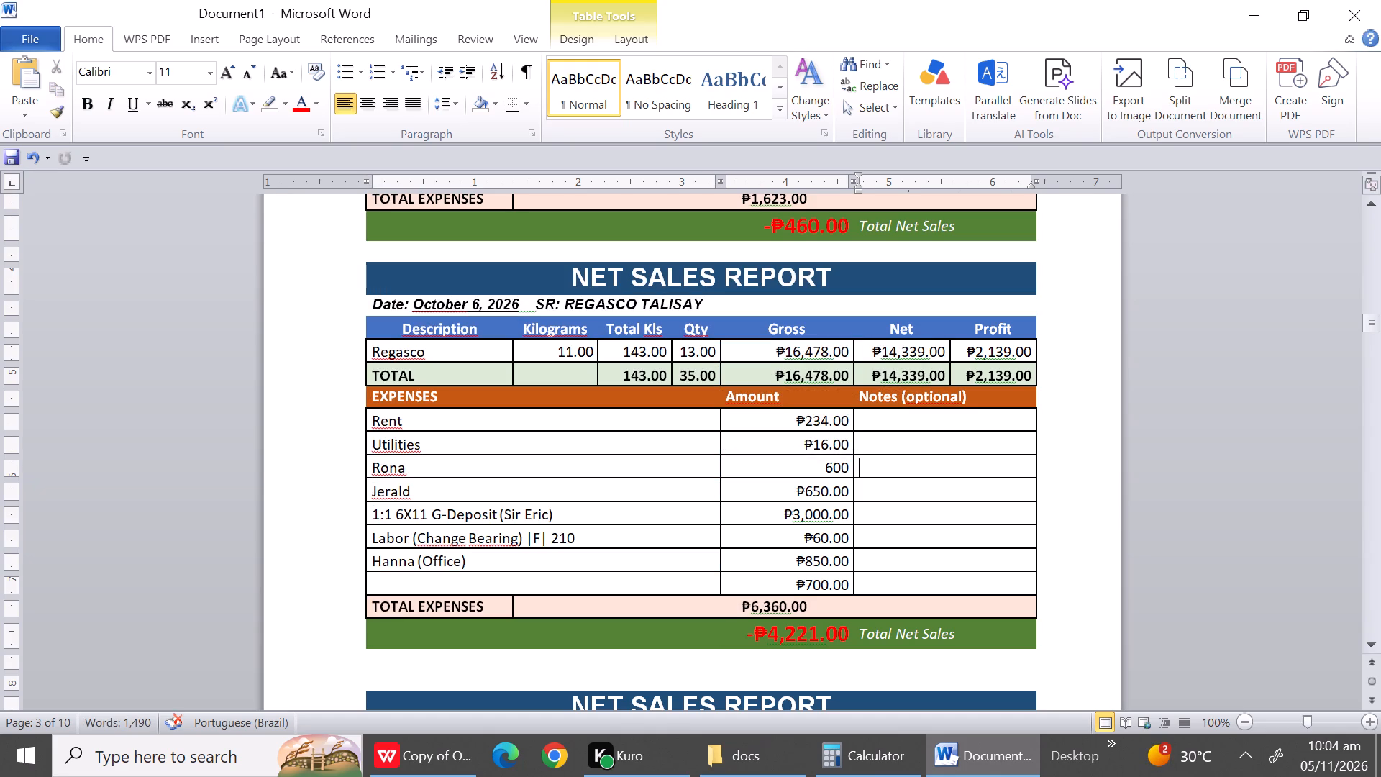
Replace the Total Net Sales amount in the Word document's October 6 report with 539 in black text.
left_click(851, 630)
key("BackSpace")
key("BackSpace")
key("BackSpace")
key("BackSpace")
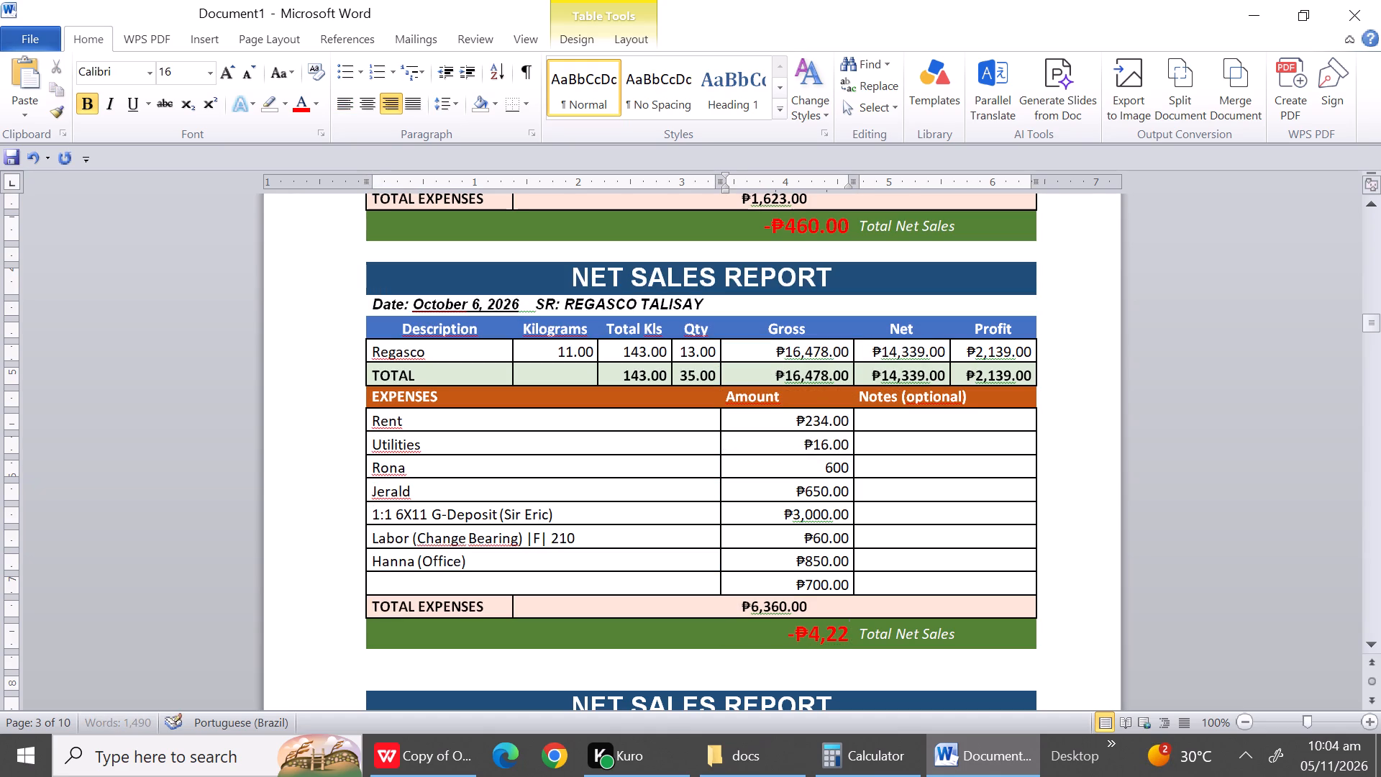
key("BackSpace")
key("BackSpace")
key("BackSpace")
key("BackSpace")
key("BackSpace")
key("BackSpace")
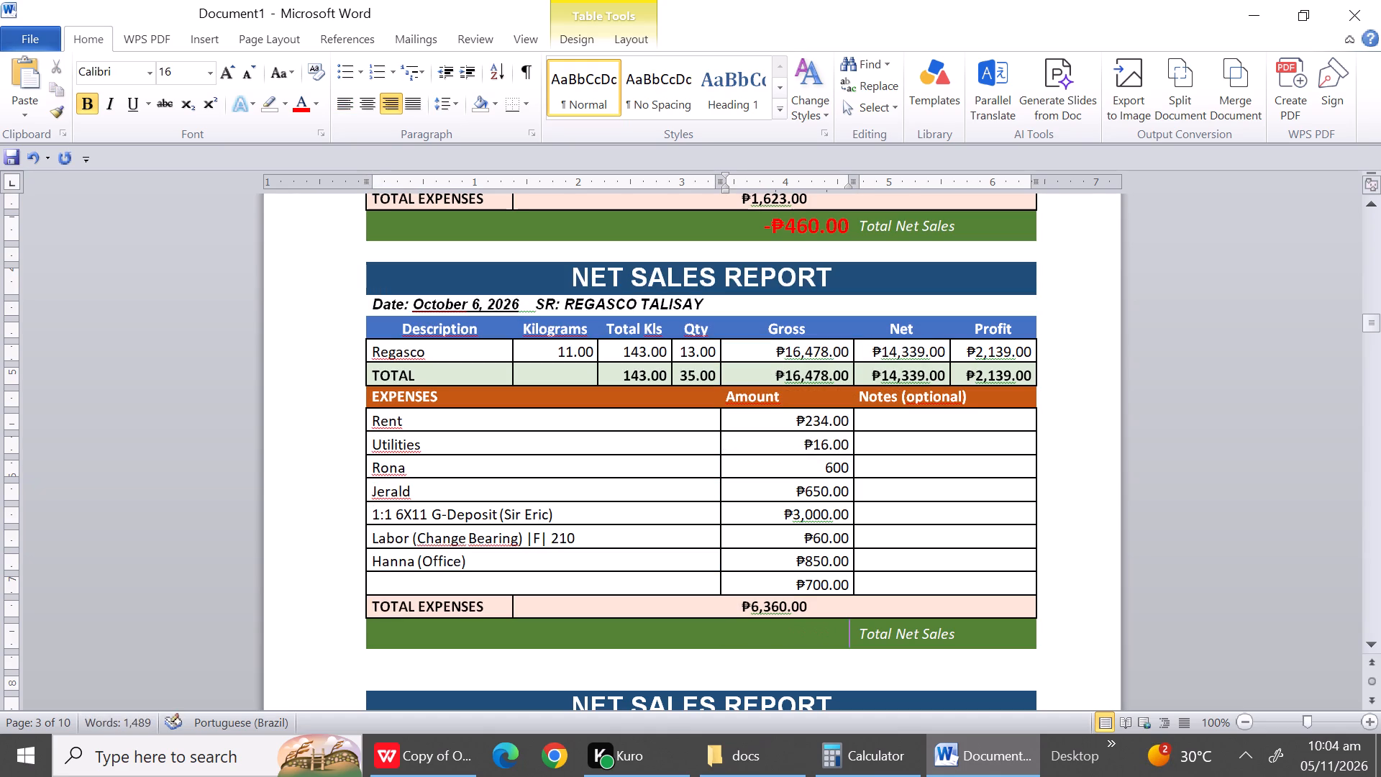
left_click(96, 35)
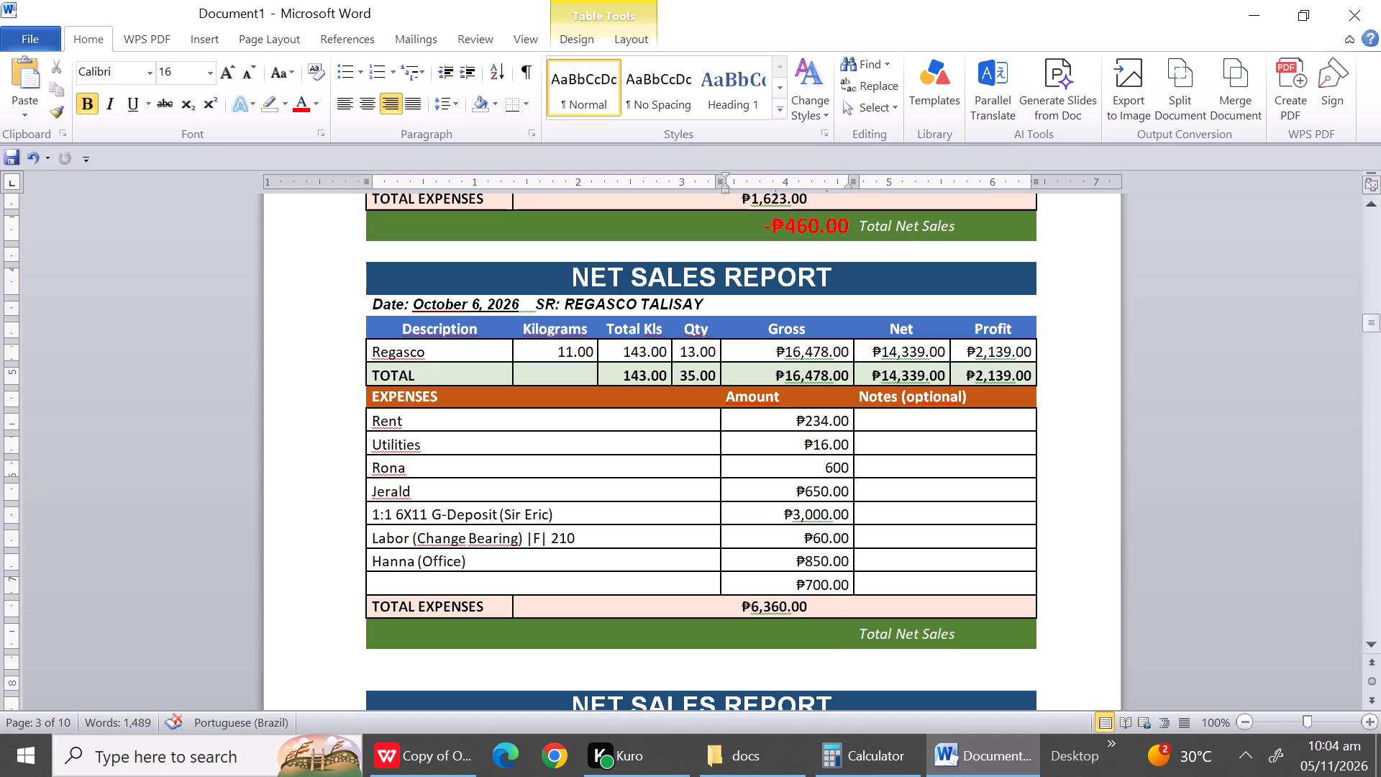
left_click(320, 104)
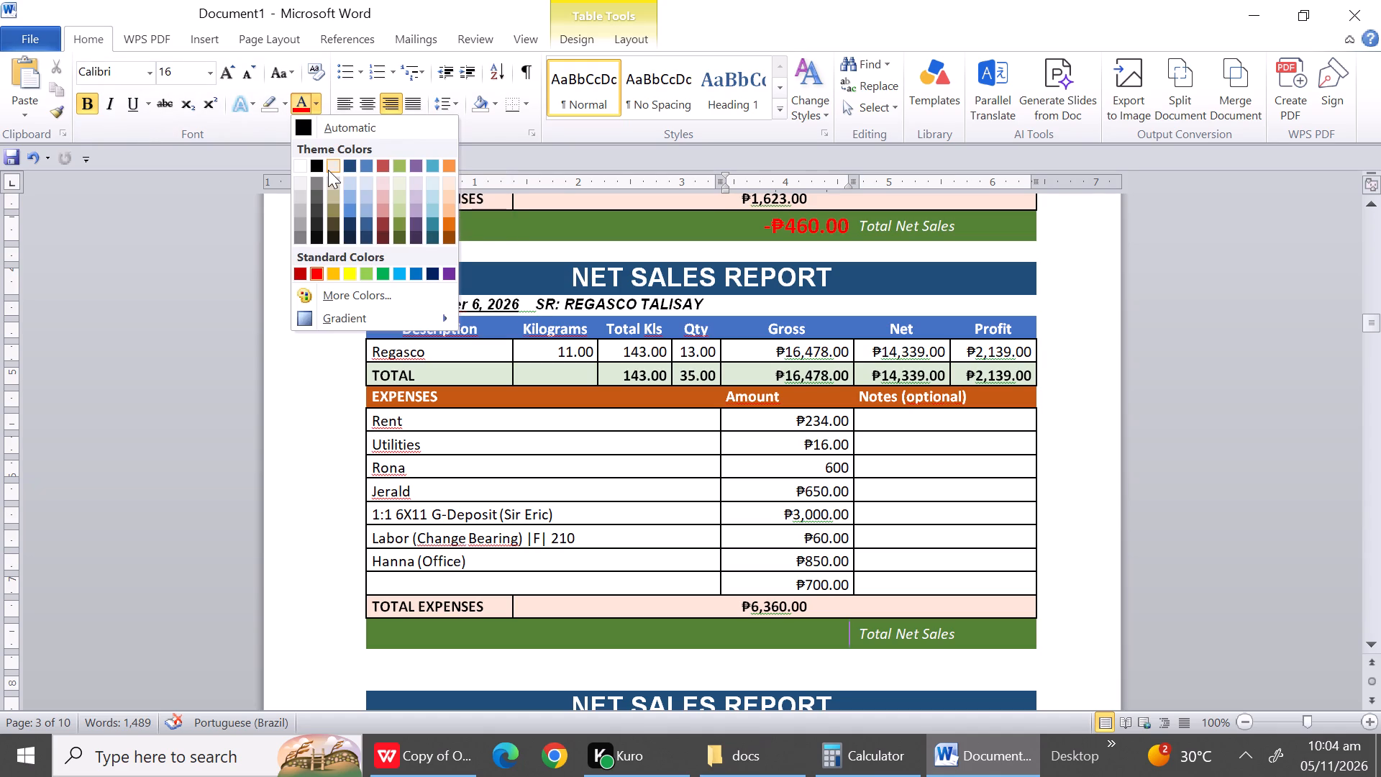
left_click(319, 169)
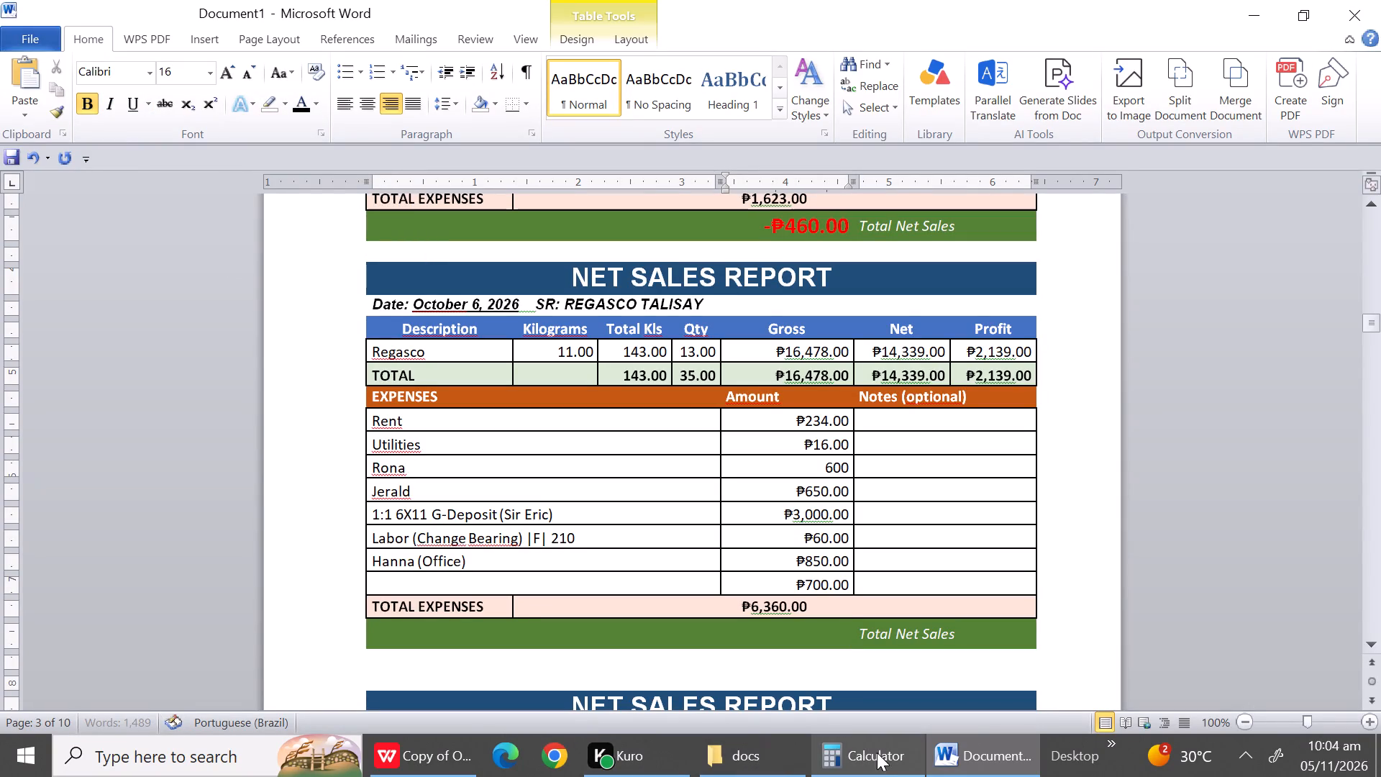
left_click(968, 773)
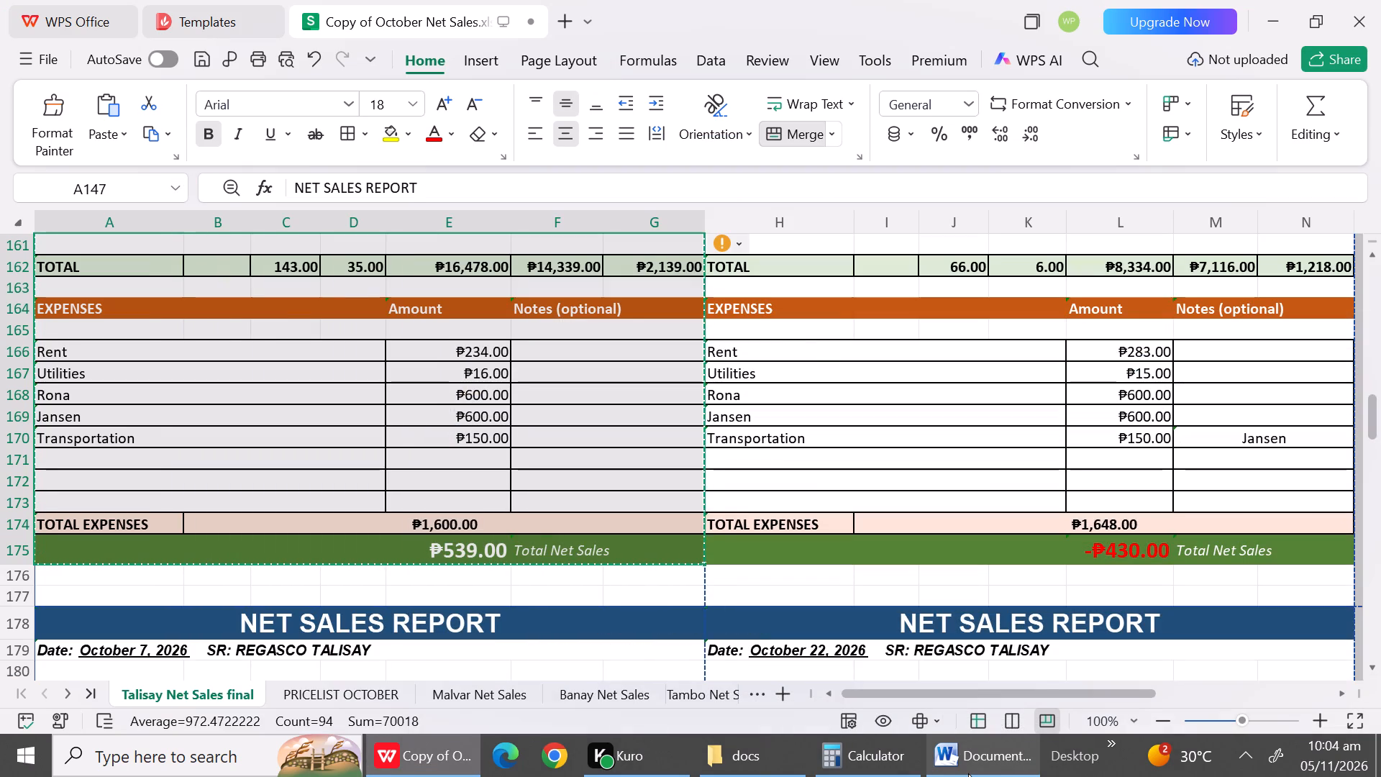
left_click(968, 773)
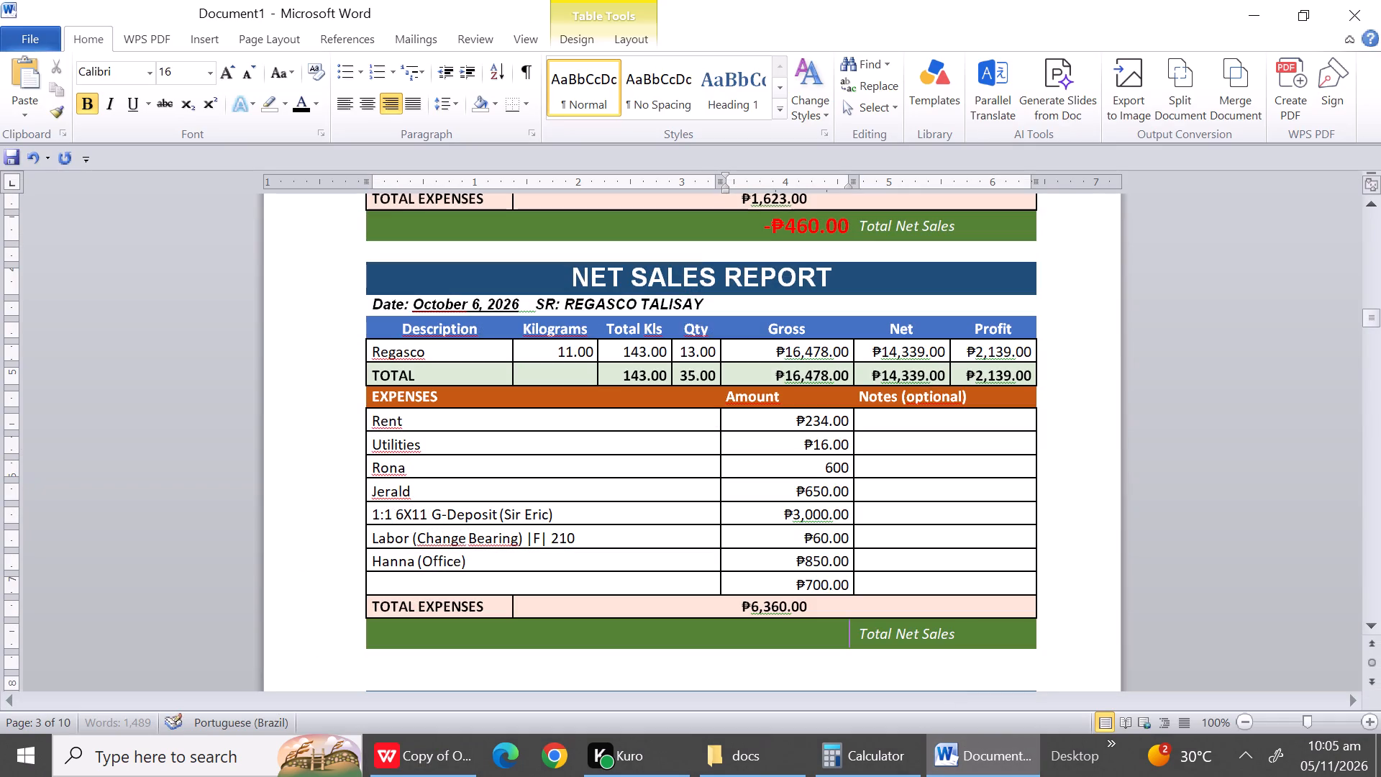
key("5")
type("39")
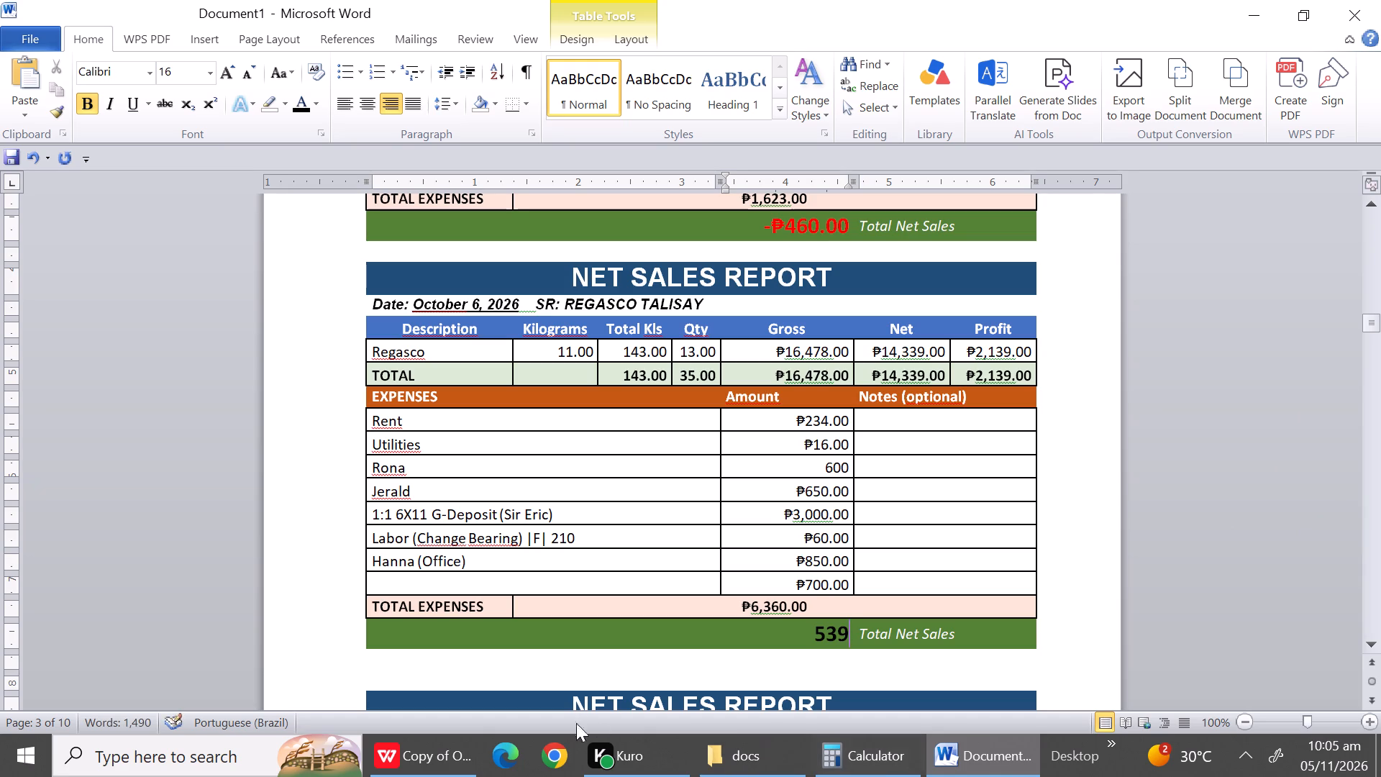
Check the workbook's October 6 report and set the Word report's TOTAL EXPENSES amount to ₱1600.
left_click(447, 776)
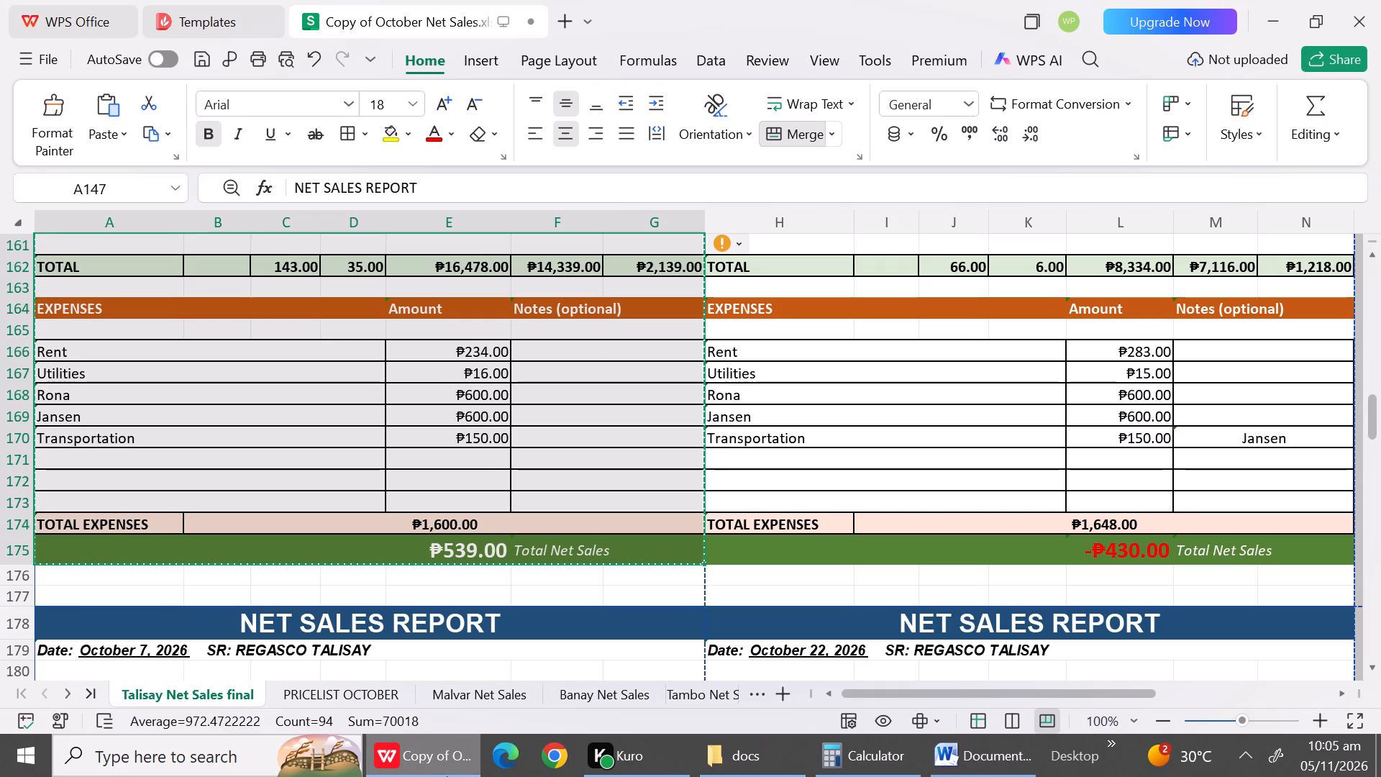
left_click(447, 776)
left_click(805, 601)
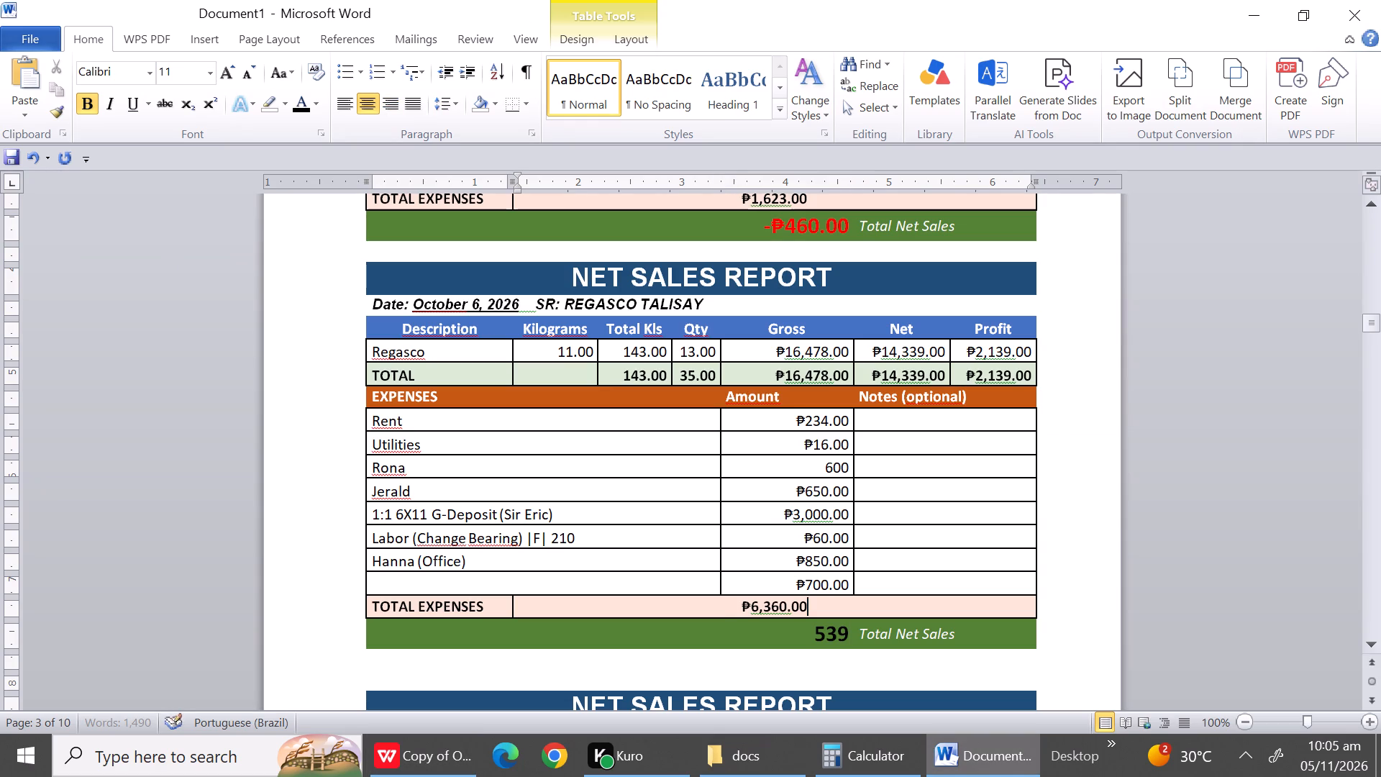
key("BackSpace")
key("BackSpace")
key("BackSpace")
key("BackSpace")
key("BackSpace")
key("BackSpace")
key("BackSpace")
key("BackSpace")
type("1600")
Change the October 6 expense label below Rona to Jansen.
left_click(588, 540)
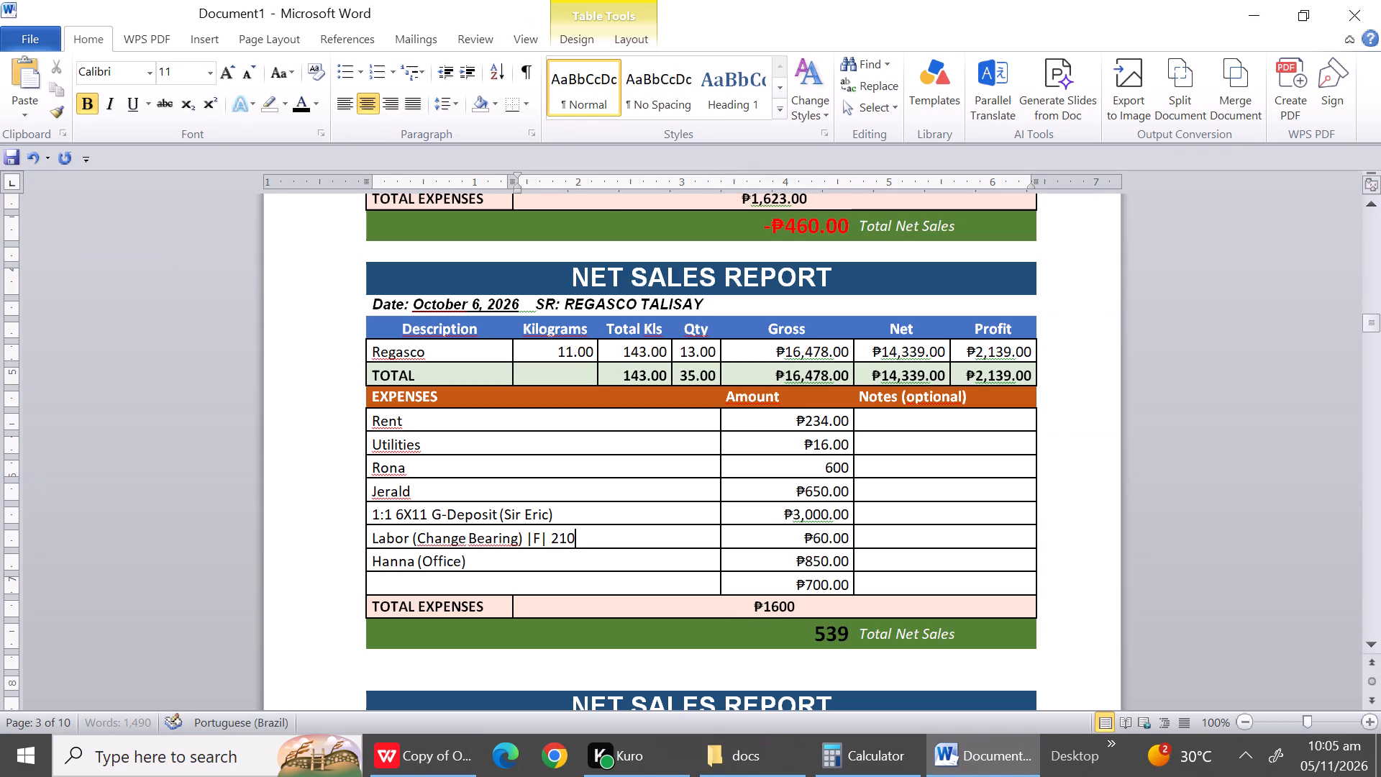
left_click(478, 498)
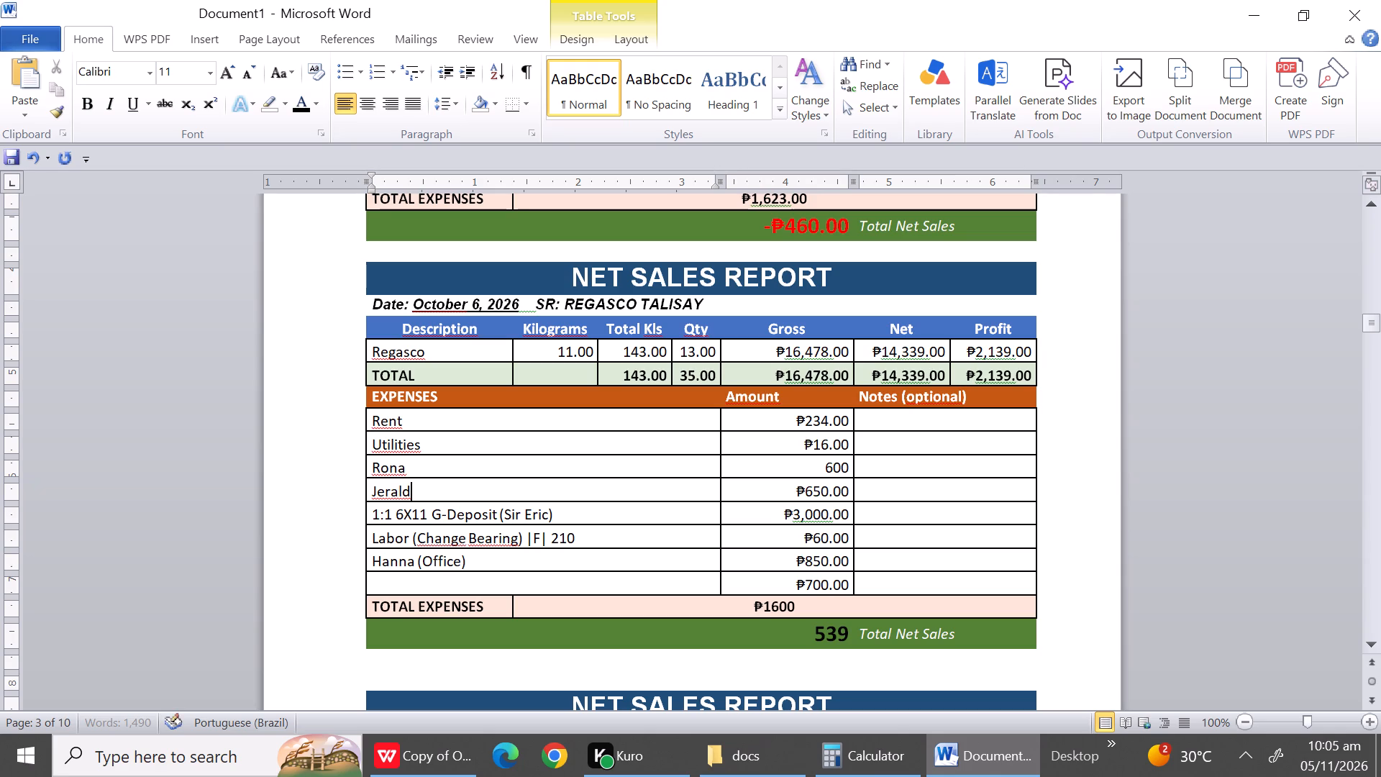
key("BackSpace")
key("BackSpace")
key("BackSpace")
key("BackSpace")
key("BackSpace")
type("ansen")
Change the October 6 expense label below Jansen to Transportation.
left_click(611, 517)
left_click_drag(611, 517, 358, 522)
type("Transporta")
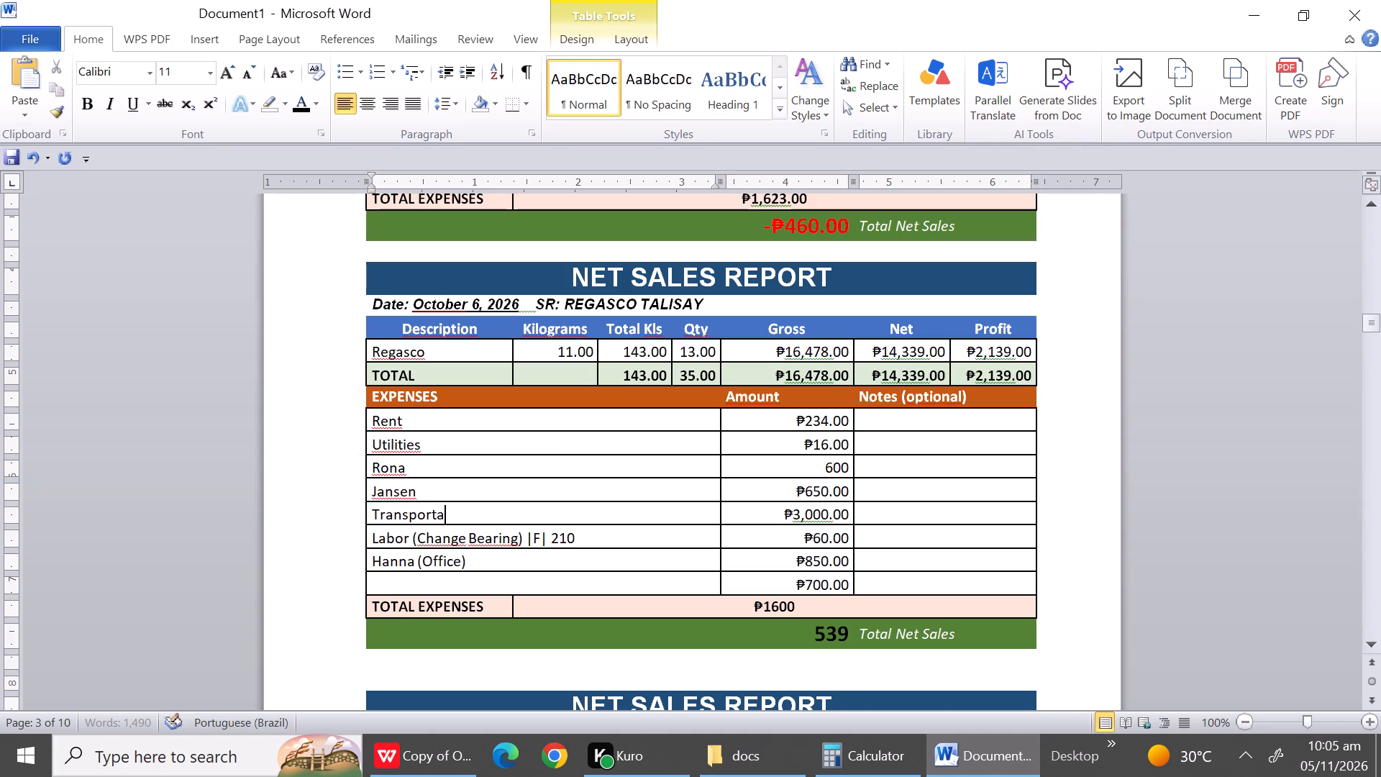
type("tion")
Clear the "Labor (Change Bearing)" expense label below Transportation in the October 6 report, keeping the row.
left_click(583, 542)
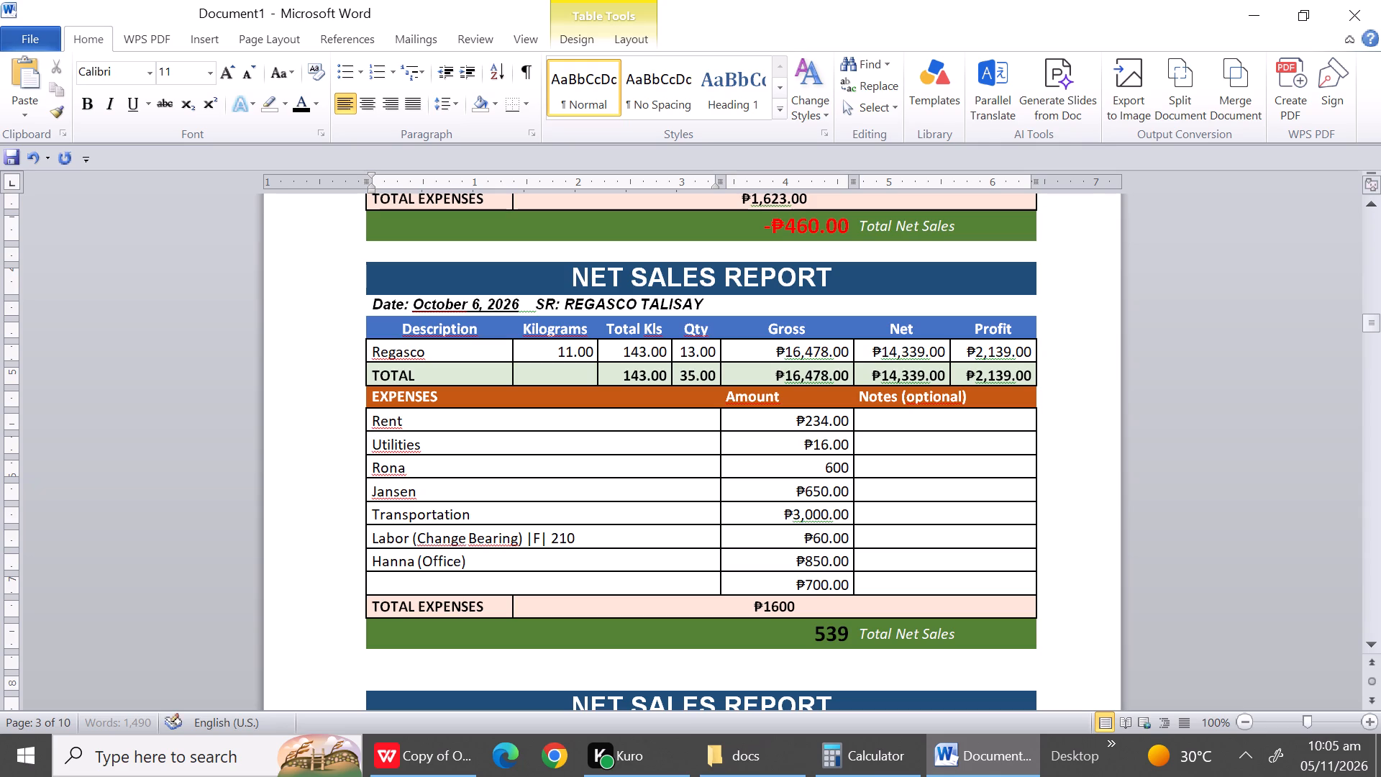
left_click_drag(583, 542, 359, 532)
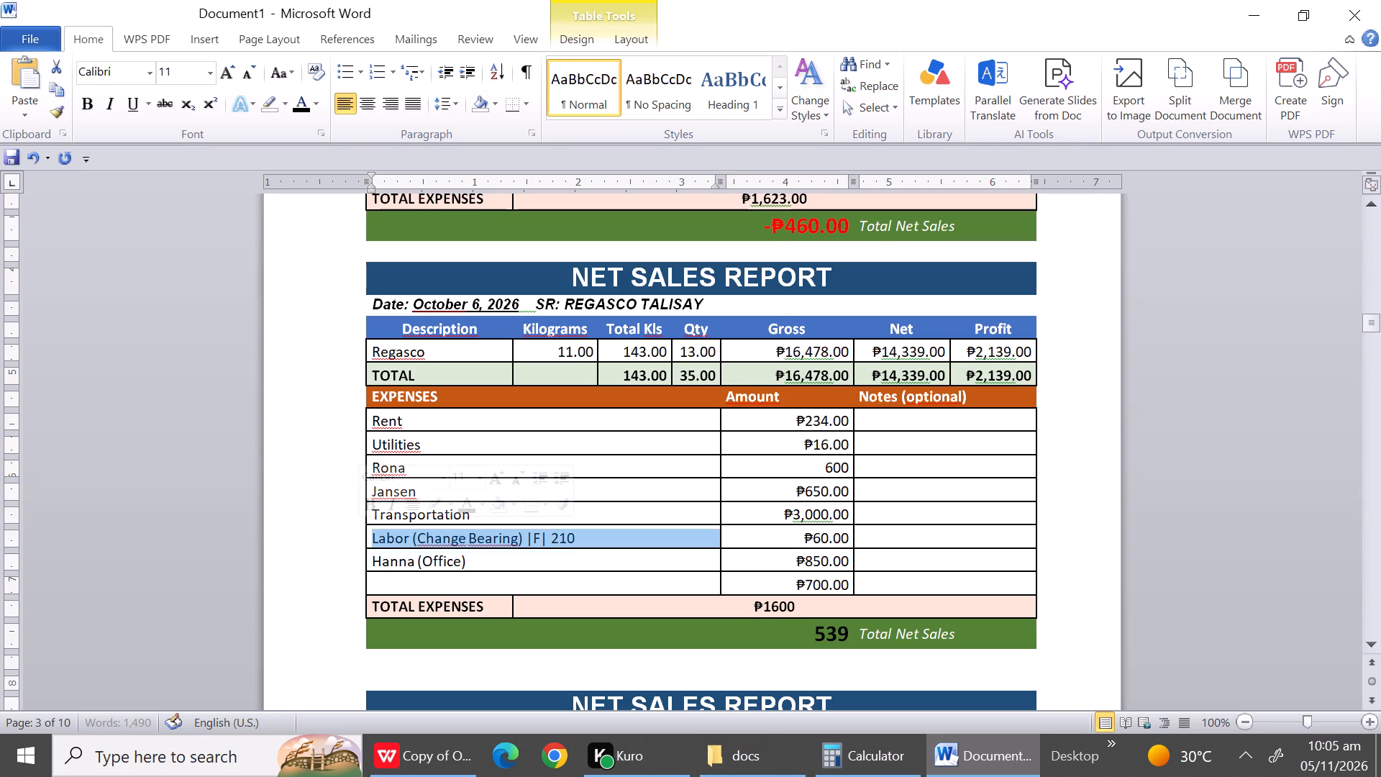
key("BackSpace")
left_click(764, 284)
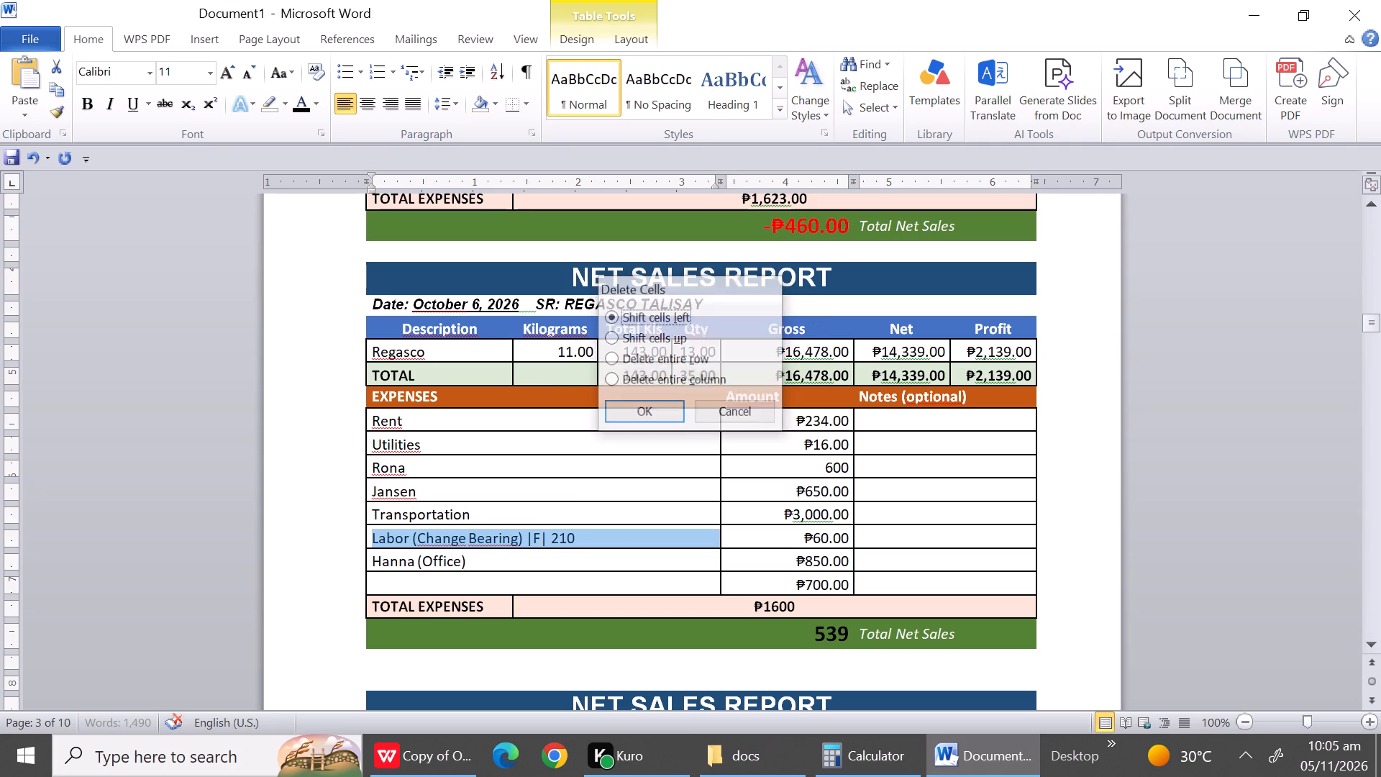
left_click(624, 542)
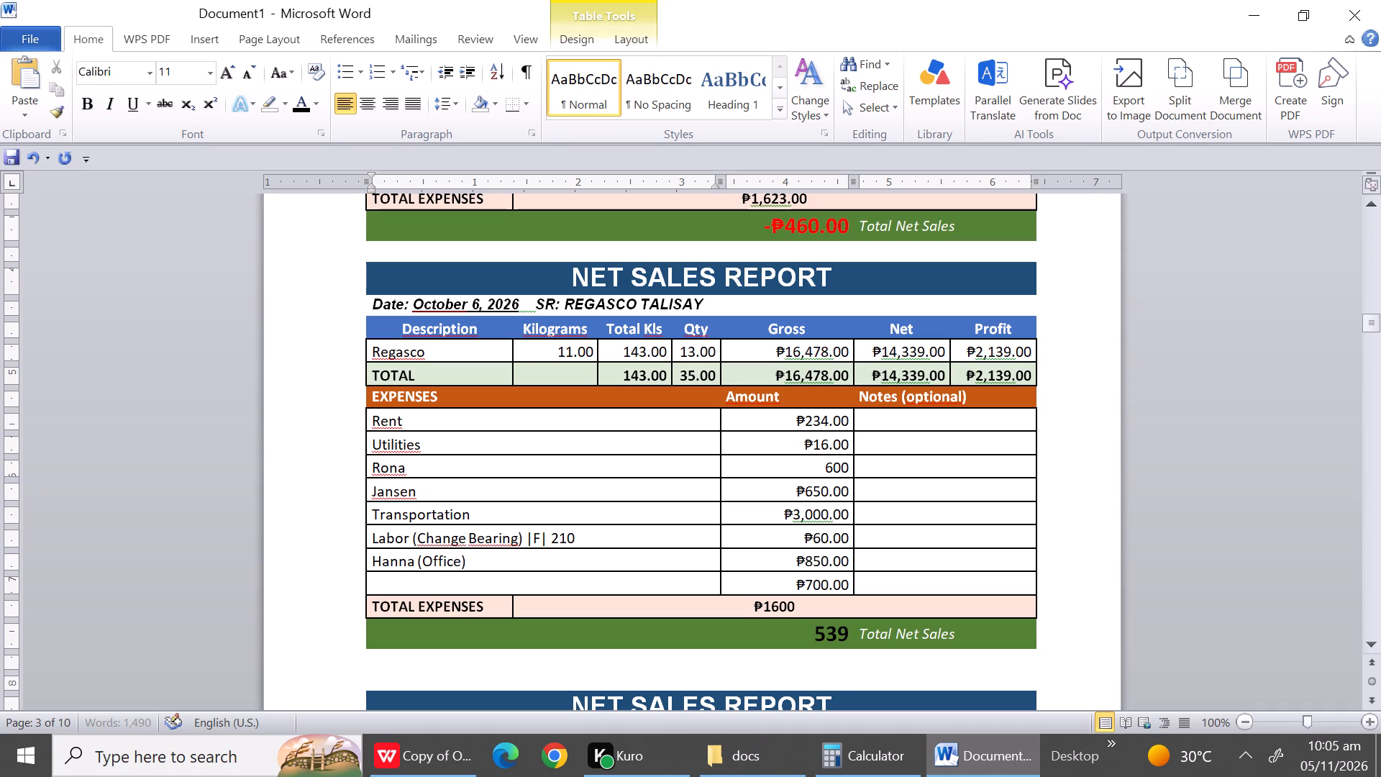
key("BackSpace")
key("BackSpace")
key("BackSpace")
key("BackSpace")
key("BackSpace")
key("BackSpace")
key("BackSpace")
key("BackSpace")
key("BackSpace")
key("BackSpace")
key("BackSpace")
key("BackSpace")
key("BackSpace")
key("BackSpace")
key("BackSpace")
key("BackSpace")
key("BackSpace")
key("BackSpace")
key("BackSpace")
key("BackSpace")
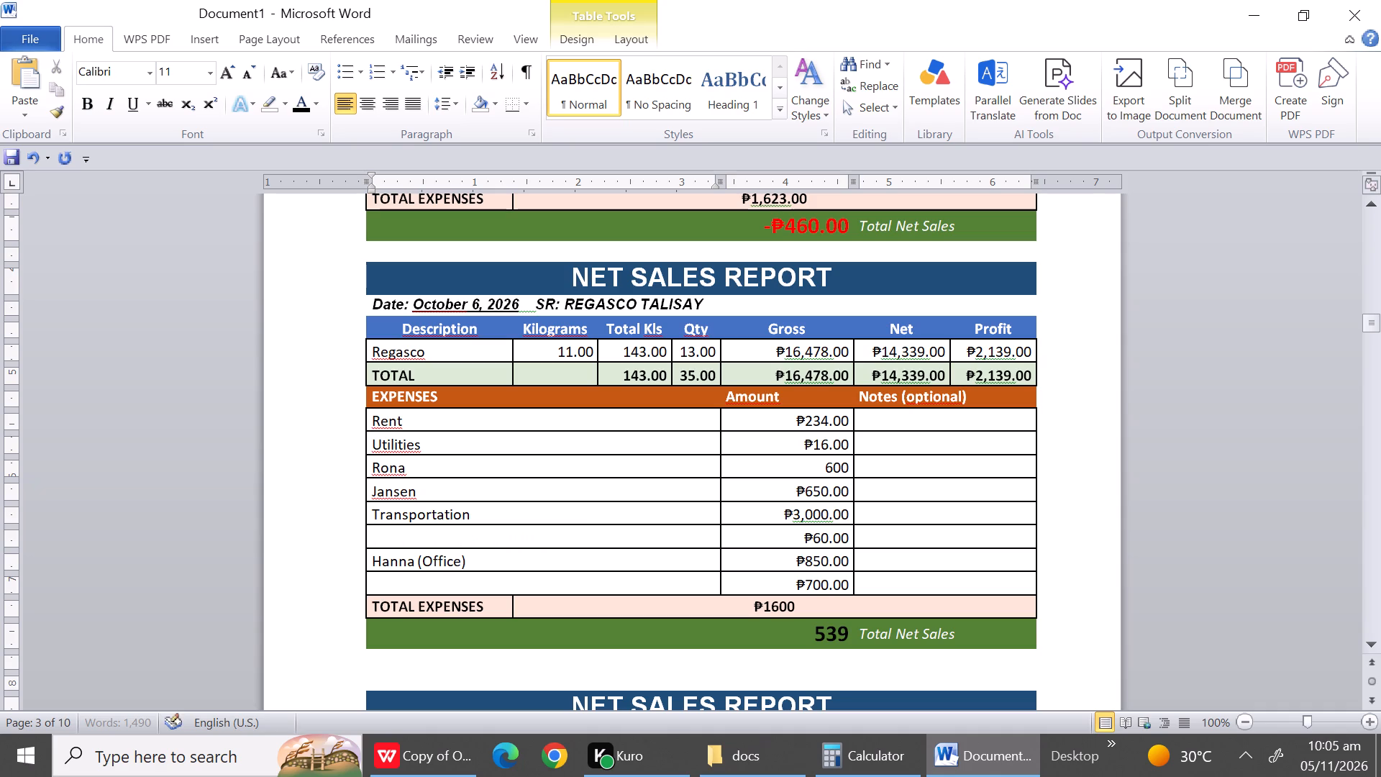
Clear the "Hanna (Office)" expense label in the October 6 report.
left_click(545, 569)
key("BackSpace")
key("BackSpace")
key("BackSpace")
key("BackSpace")
key("BackSpace")
key("BackSpace")
key("BackSpace")
key("BackSpace")
key("BackSpace")
key("BackSpace")
key("BackSpace")
key("BackSpace")
key("BackSpace")
key("BackSpace")
key("BackSpace")
key("BackSpace")
key("BackSpace")
key("BackSpace")
key("BackSpace")
Clear the amounts in the three unlabelled expense rows below Transportation in the October 6 report.
left_click(847, 587)
key("BackSpace")
key("BackSpace")
key("BackSpace")
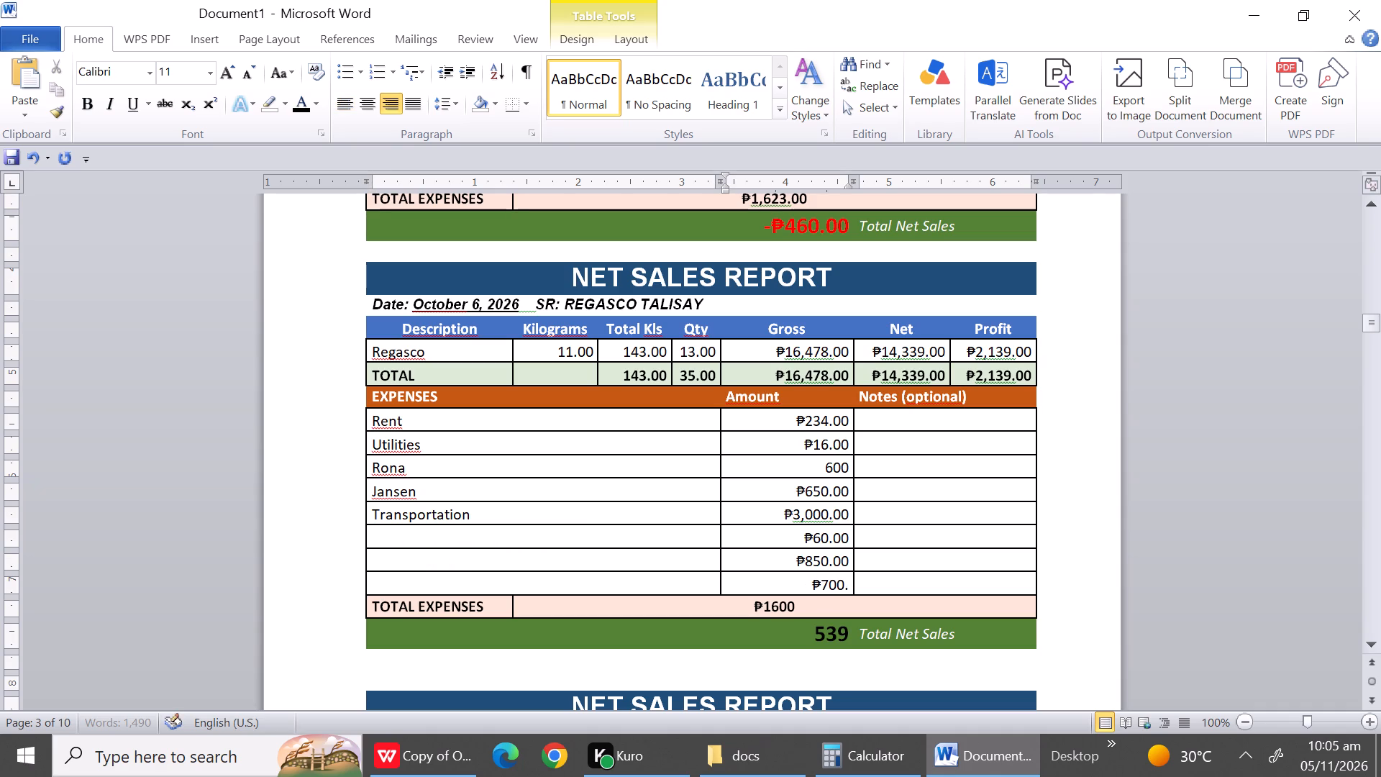
key("BackSpace")
key("BackSpace")
key("BackSpace")
key("BackSpace")
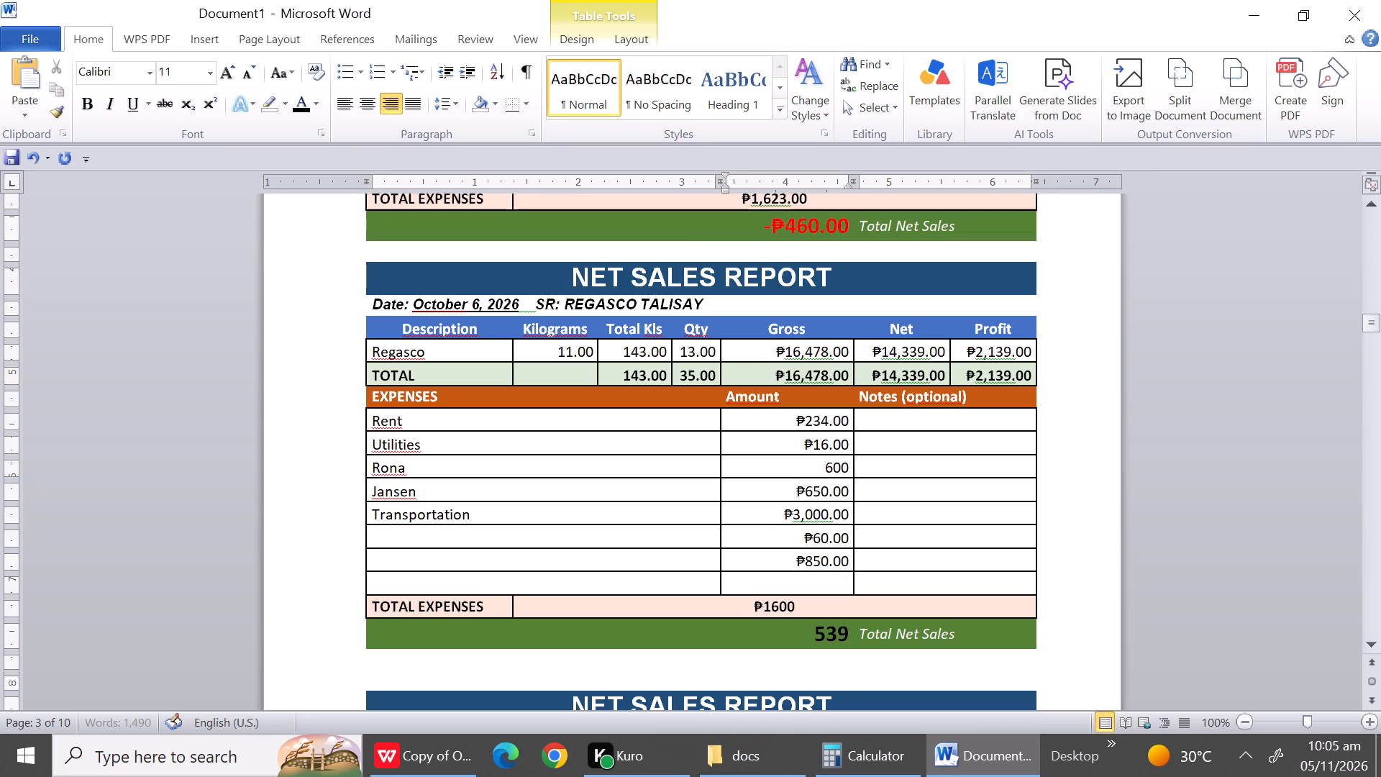
left_click(850, 560)
key("BackSpace")
key("BackSpace")
key("BackSpace")
key("BackSpace")
key("BackSpace")
key("BackSpace")
key("BackSpace")
left_click(849, 533)
key("BackSpace")
key("BackSpace")
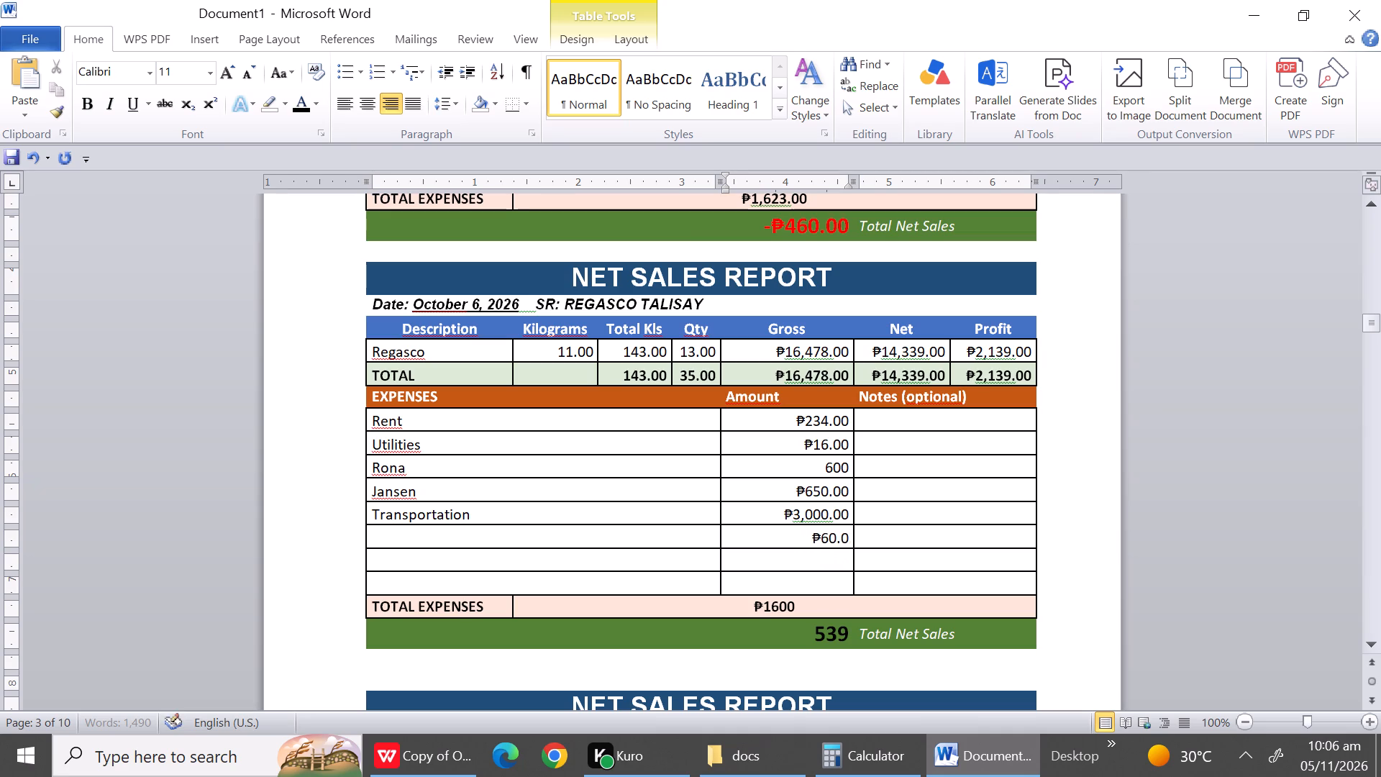
key("BackSpace")
key("BackSpace")
key("BackSpace")
key("BackSpace")
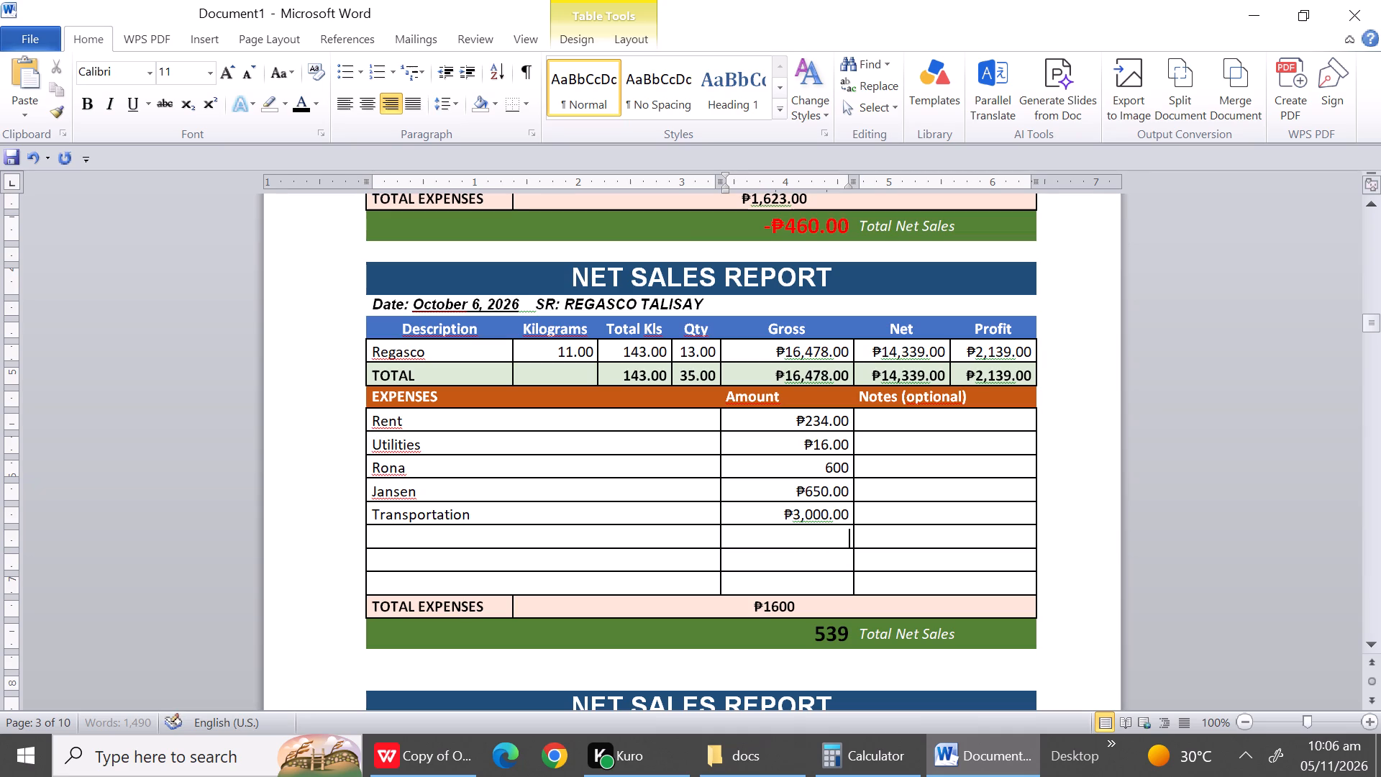
Replace the Transportation expense amount in the October 6 report with 150.
left_click(851, 514)
key("BackSpace")
key("BackSpace")
key("BackSpace")
key("BackSpace")
key("BackSpace")
key("BackSpace")
key("BackSpace")
key("BackSpace")
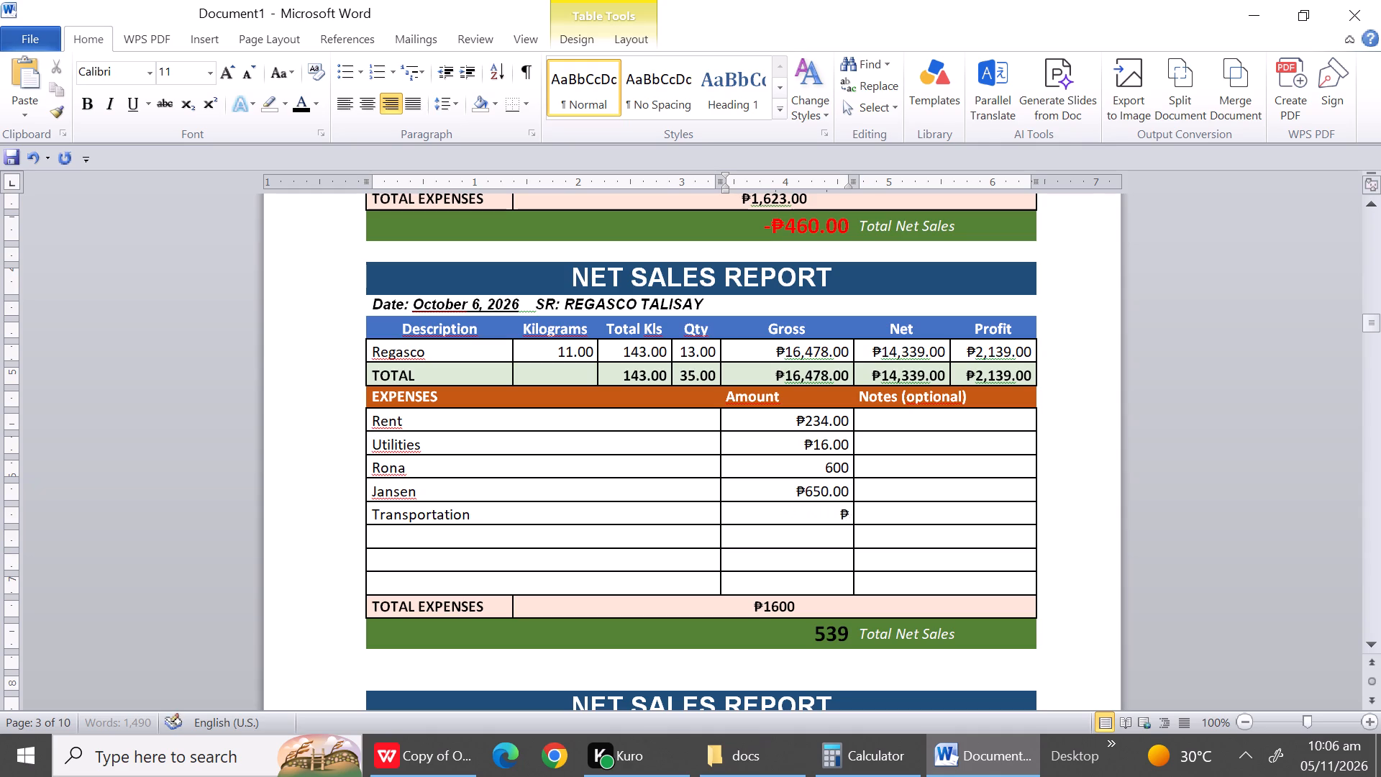
key("BackSpace")
type("150")
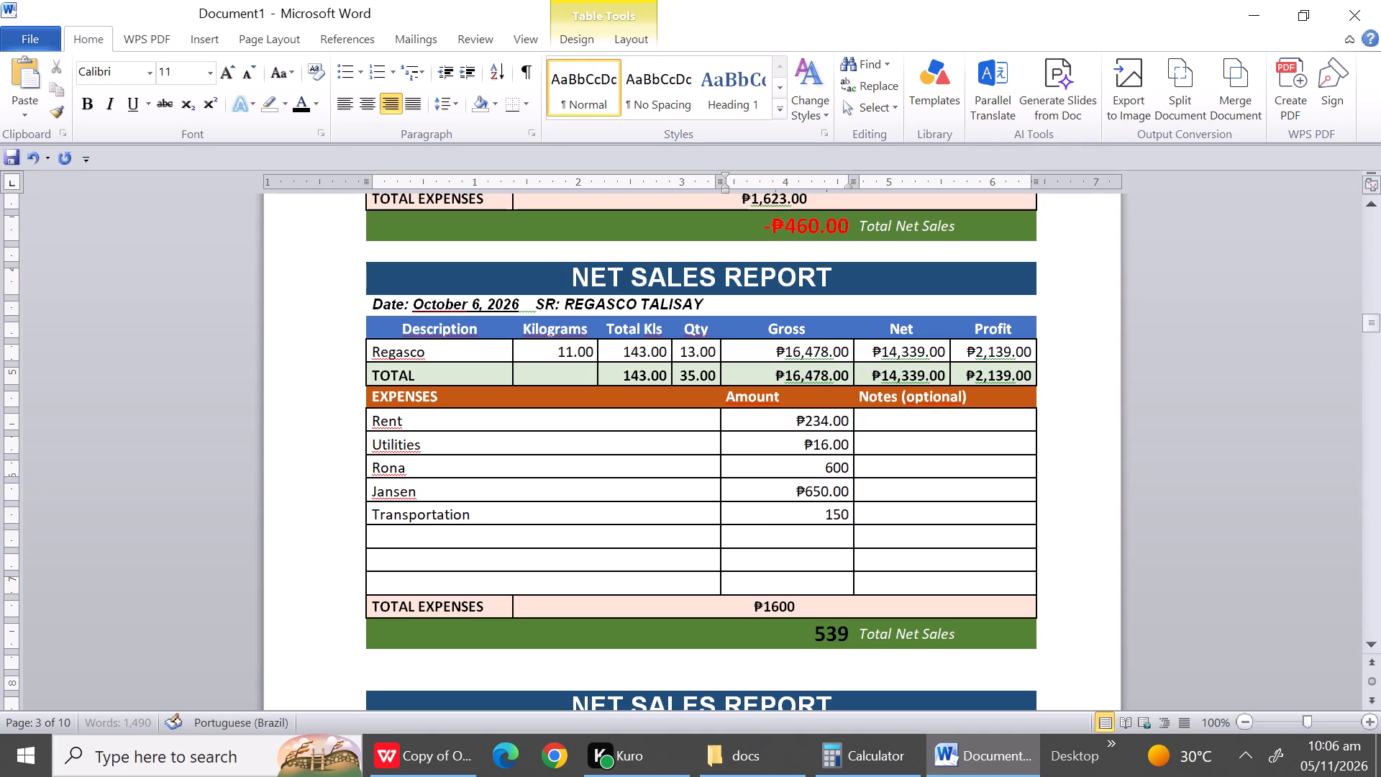
Copy the peso sign from the Utilities amount and add it before Rona's 600 in the October 6 report.
left_click(825, 468)
left_click_drag(811, 447, 803, 447)
key("ctrl+c")
left_click(821, 469)
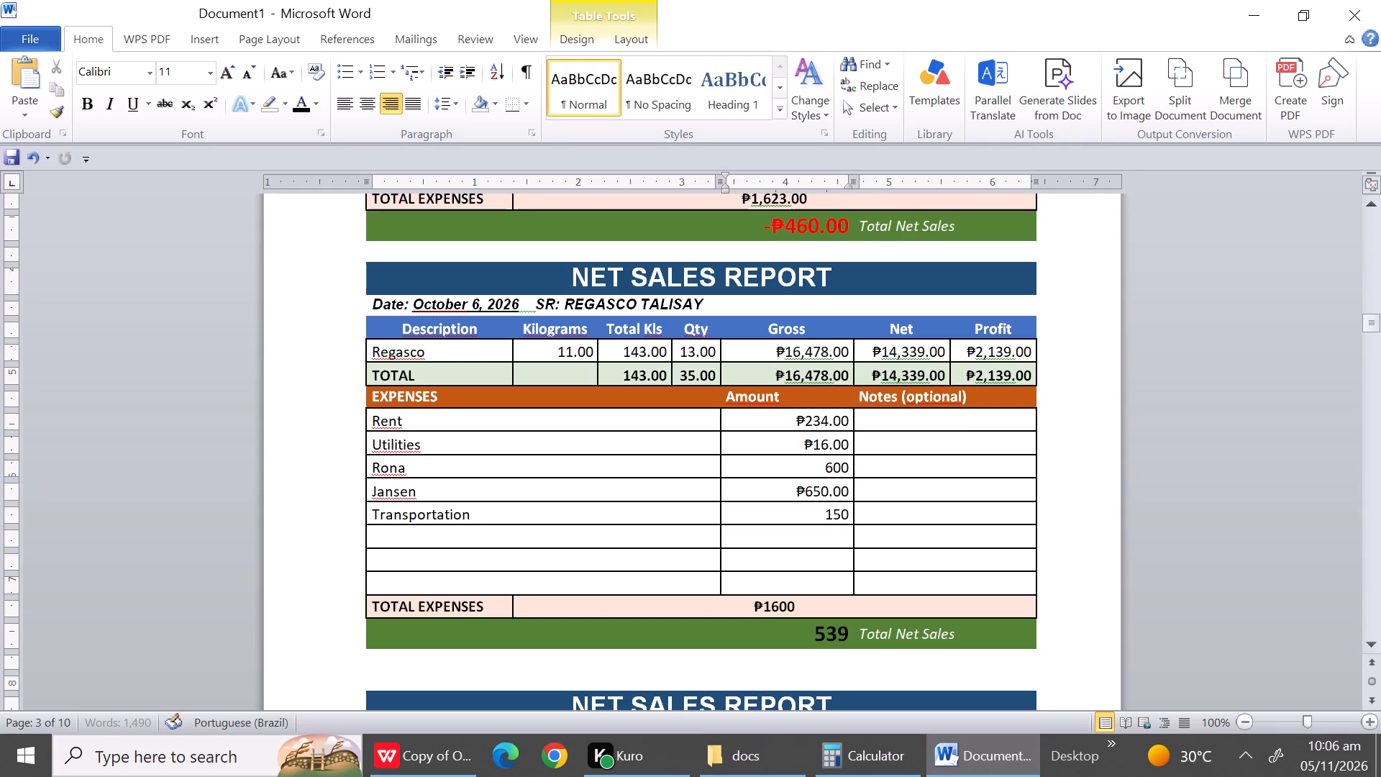
key("ctrl+v")
Set Jansen's expense amount in the October 6 report to ₱600, keeping the existing peso sign.
left_click(818, 495)
left_click(765, 508)
left_click(829, 538)
left_click(956, 481)
left_click(783, 492)
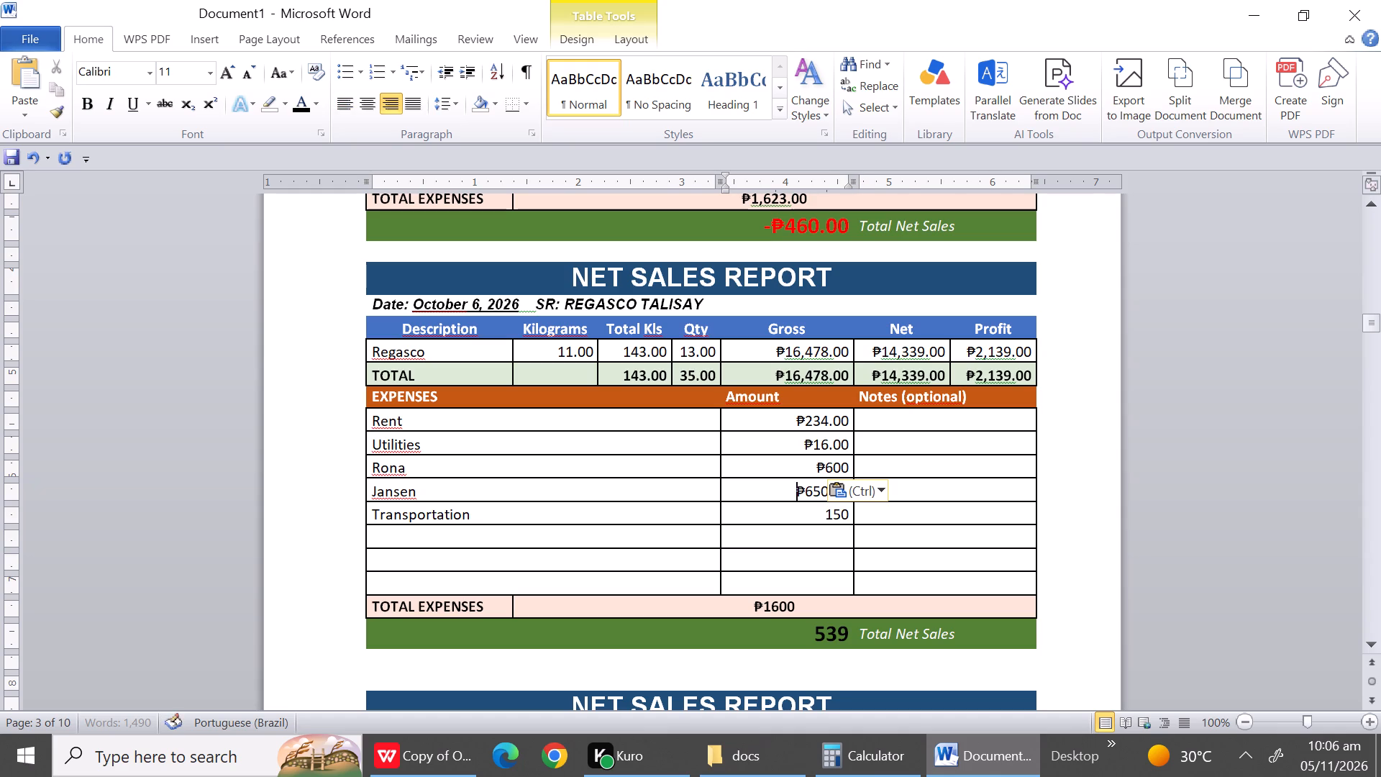
left_click(783, 492)
left_click_drag(804, 495, 847, 495)
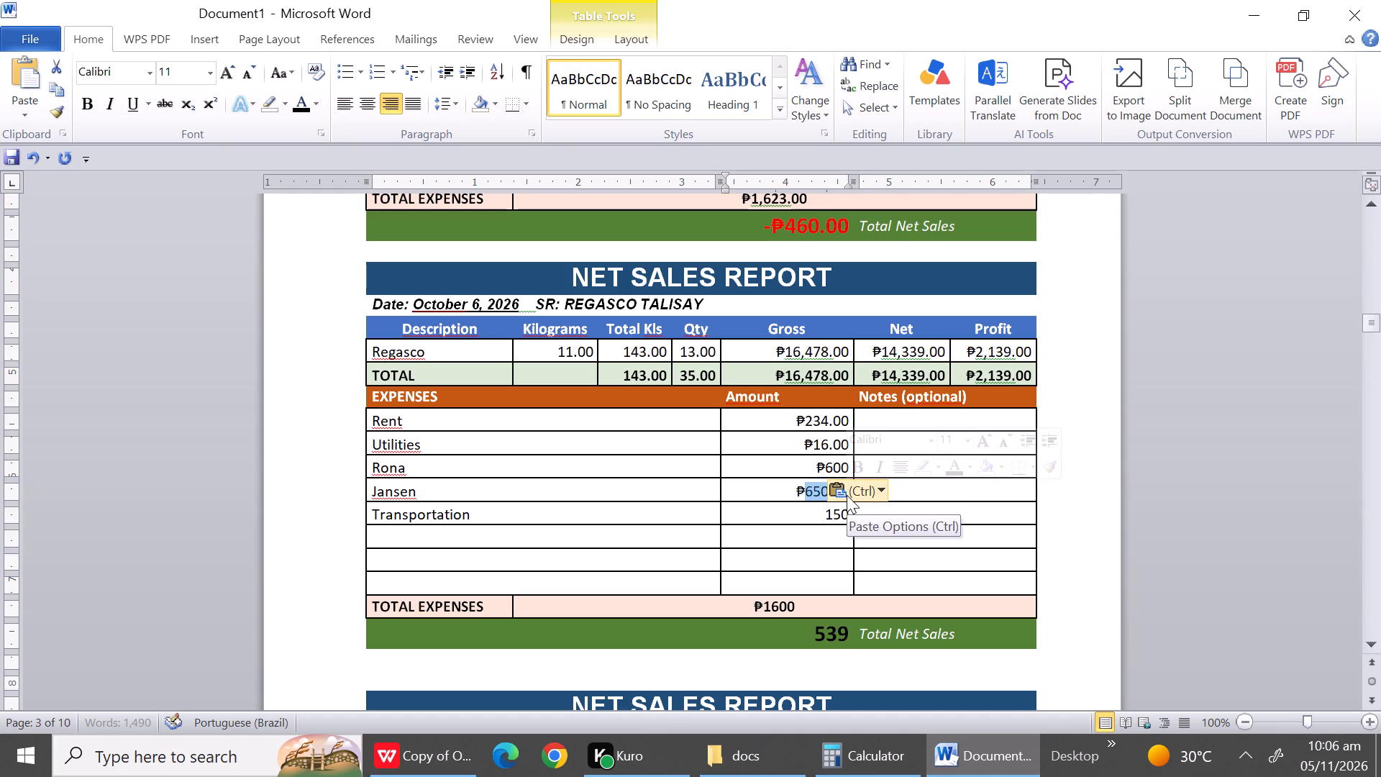
key("BackSpace")
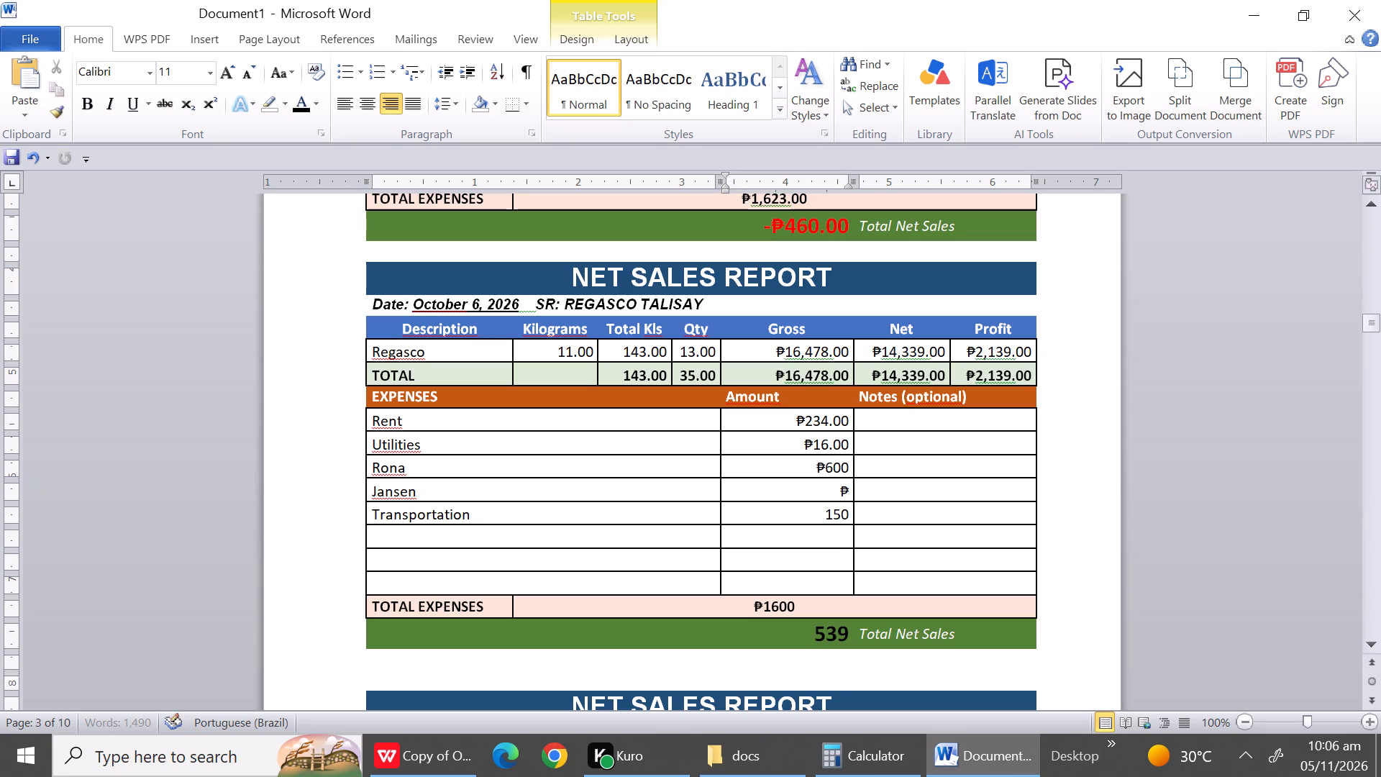
type("600")
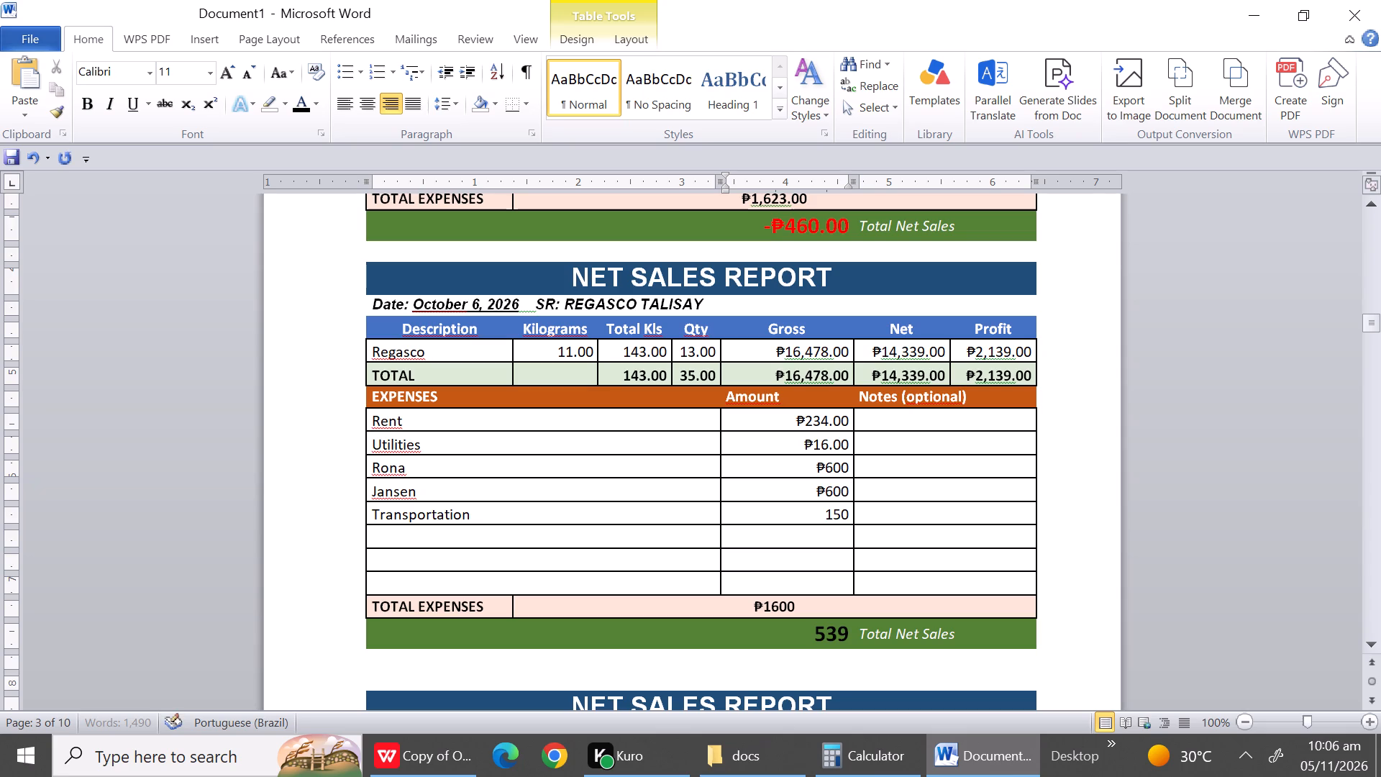
left_click(739, 546)
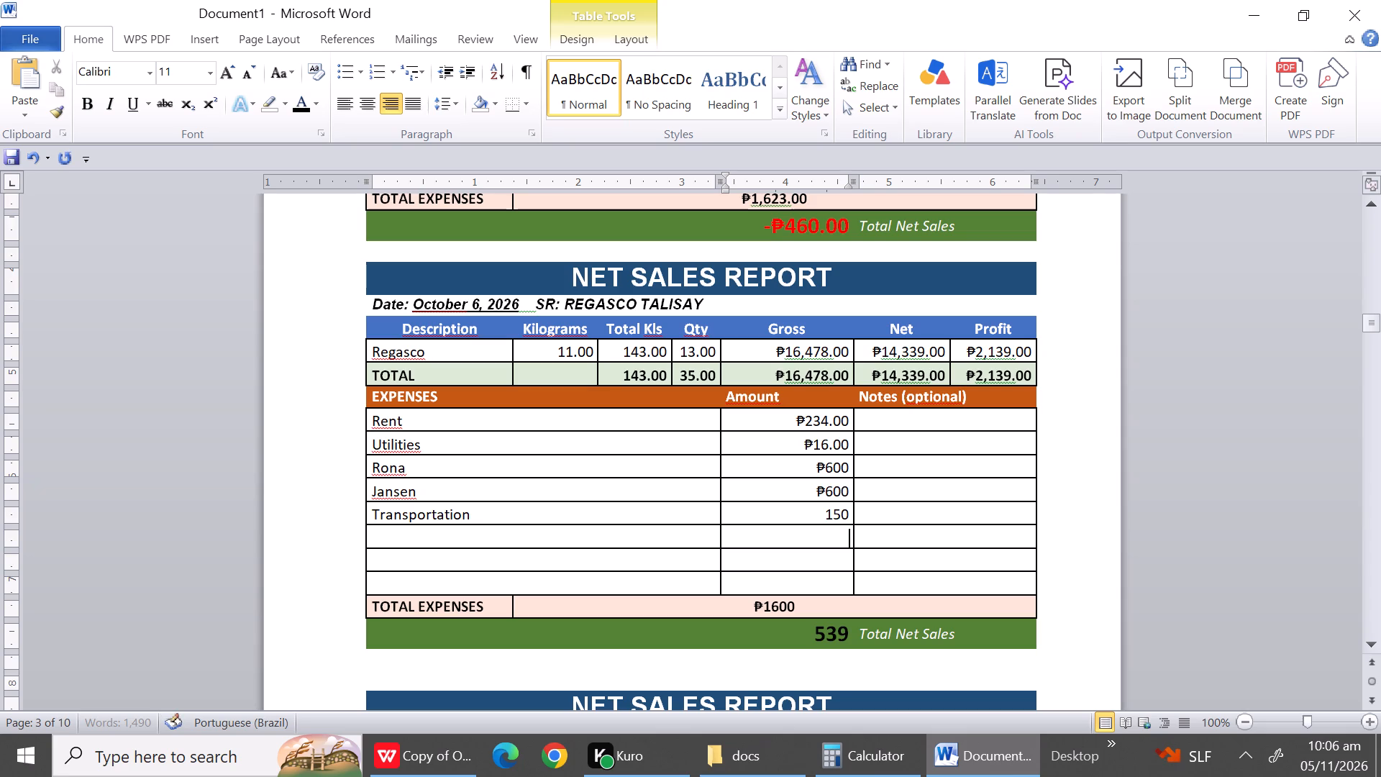
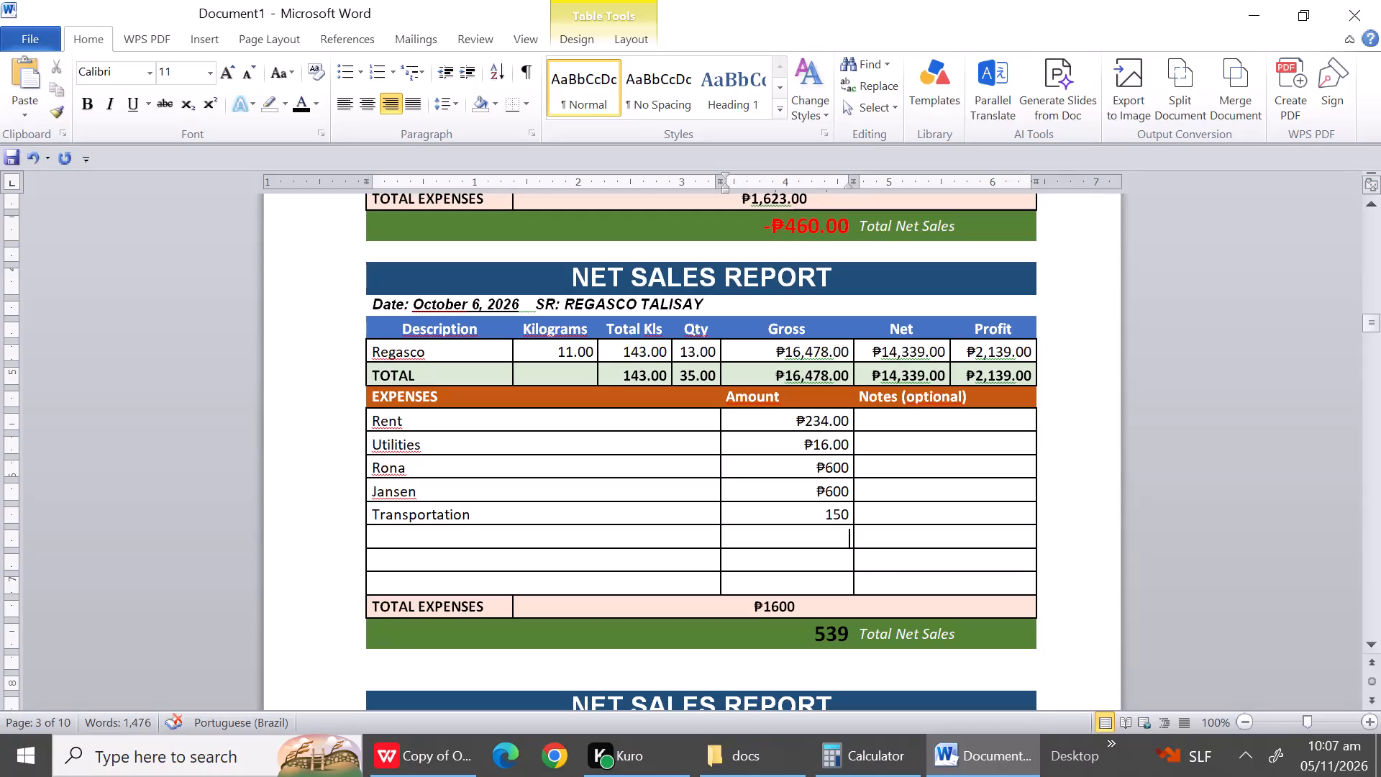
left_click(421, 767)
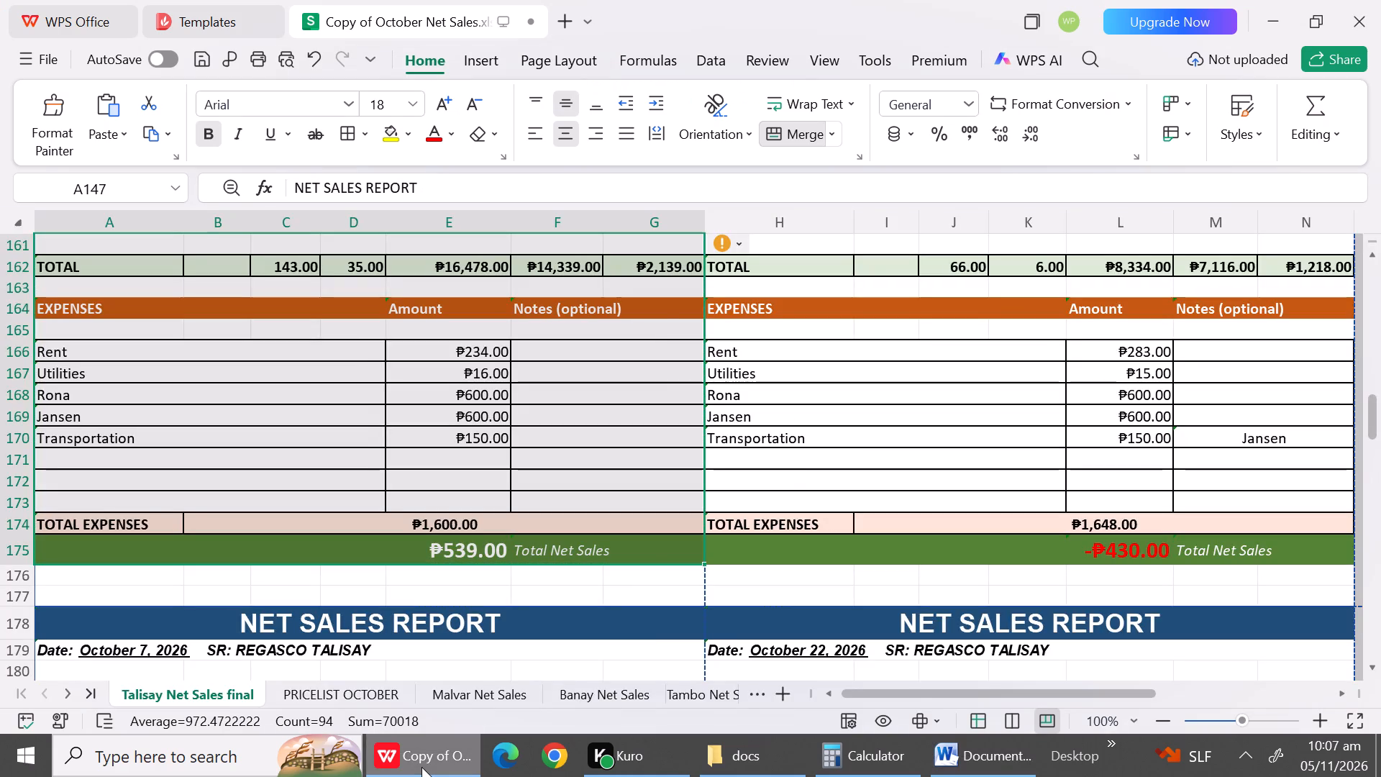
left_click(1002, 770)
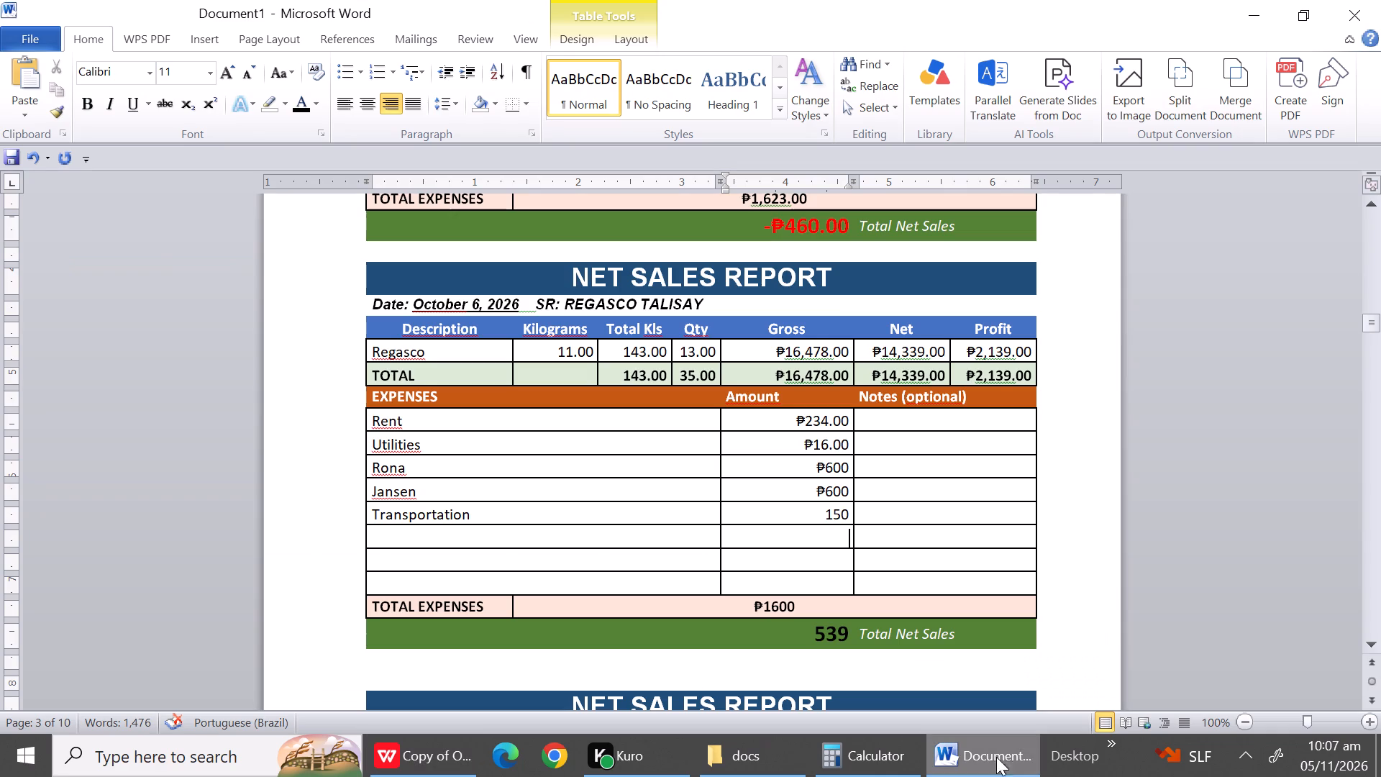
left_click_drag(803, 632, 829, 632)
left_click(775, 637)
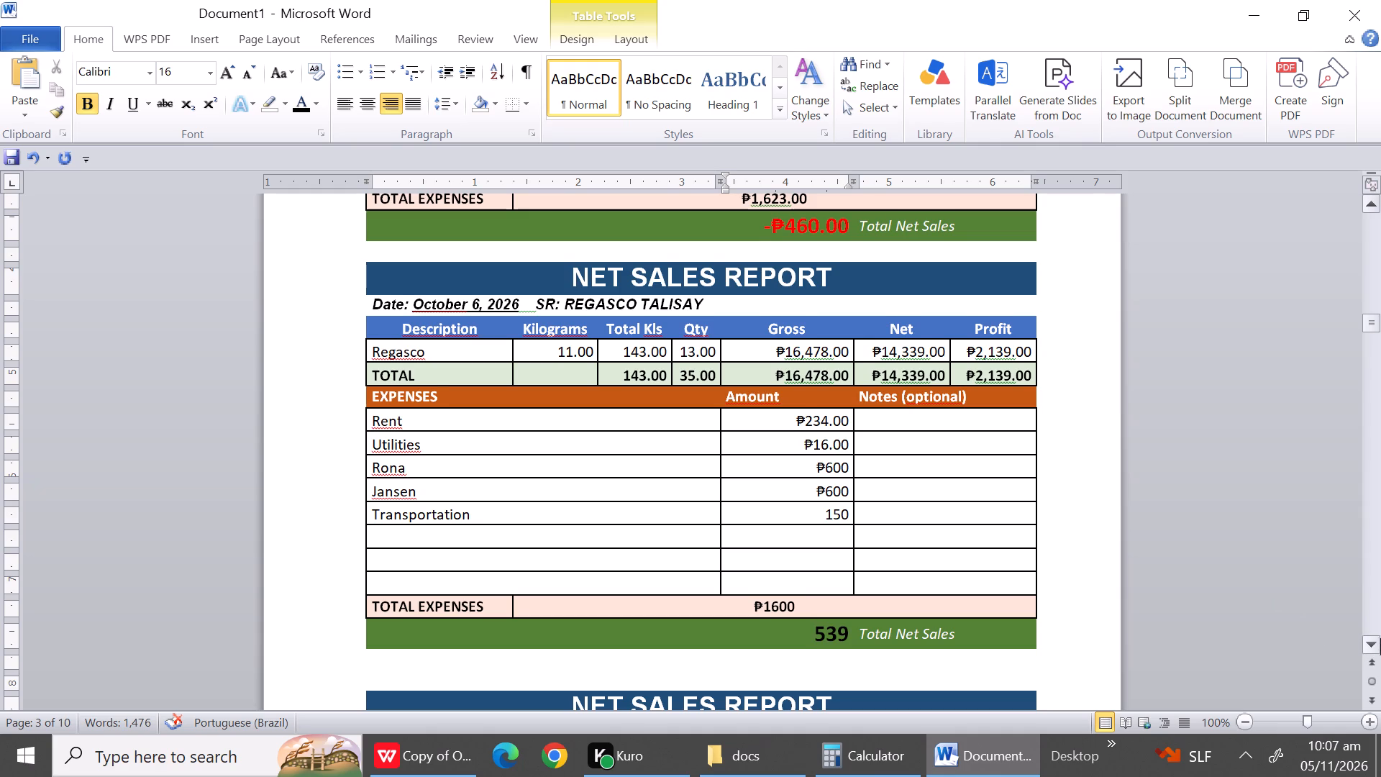
Delete one entire blank row between the October 6 Total Net Sales row and the October 7 report title.
triple_click(1380, 639)
triple_click(1380, 639)
triple_click(1380, 639)
triple_click(1380, 639)
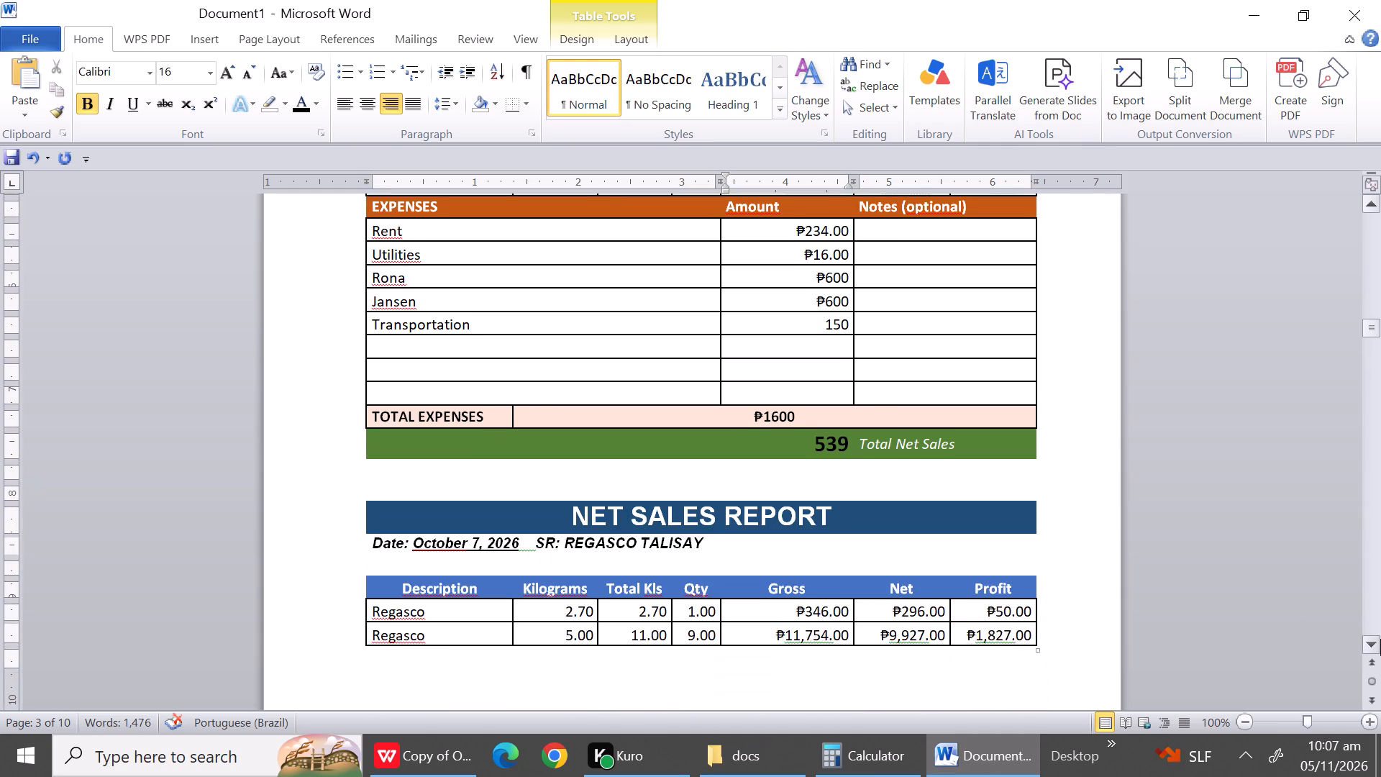
triple_click(1380, 639)
left_click(1380, 639)
left_click(1380, 639)
left_click(1380, 639)
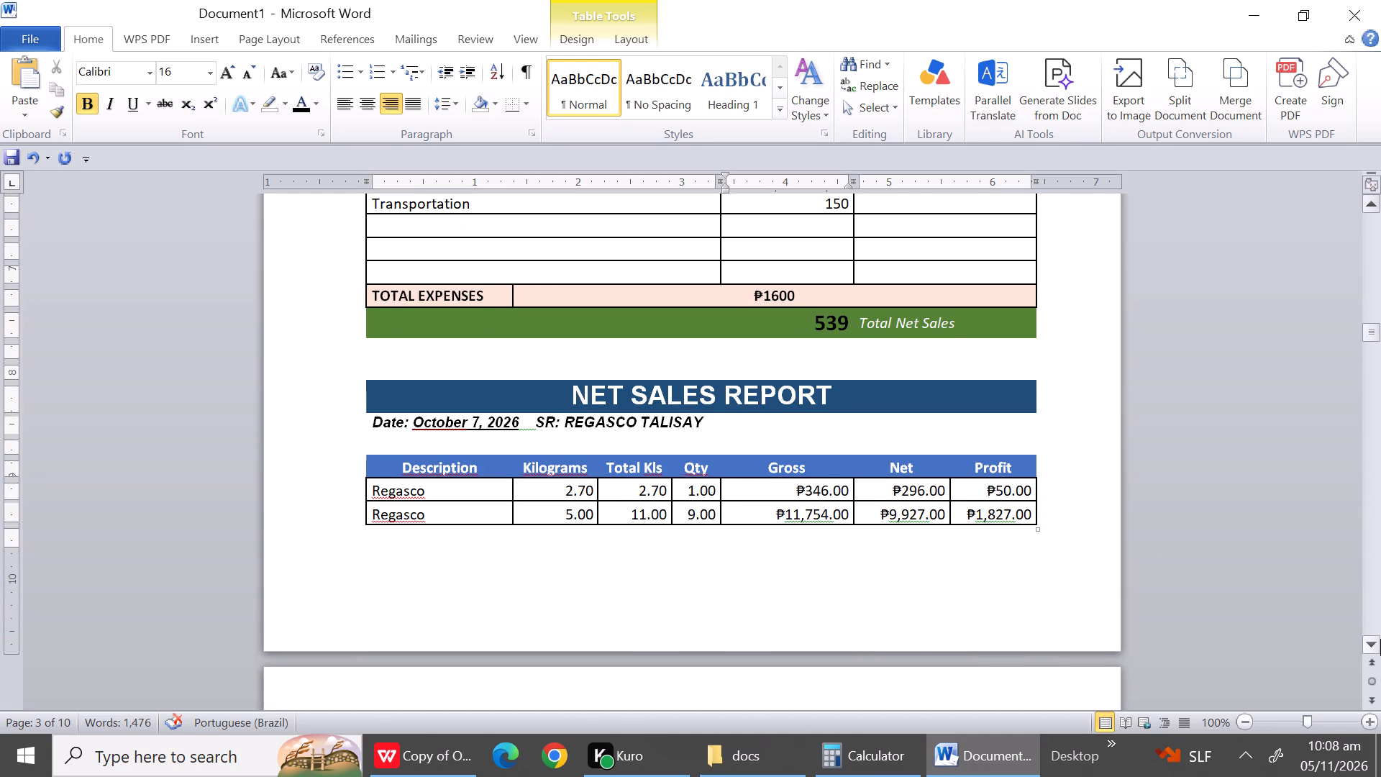
left_click(496, 363)
right_click(496, 363)
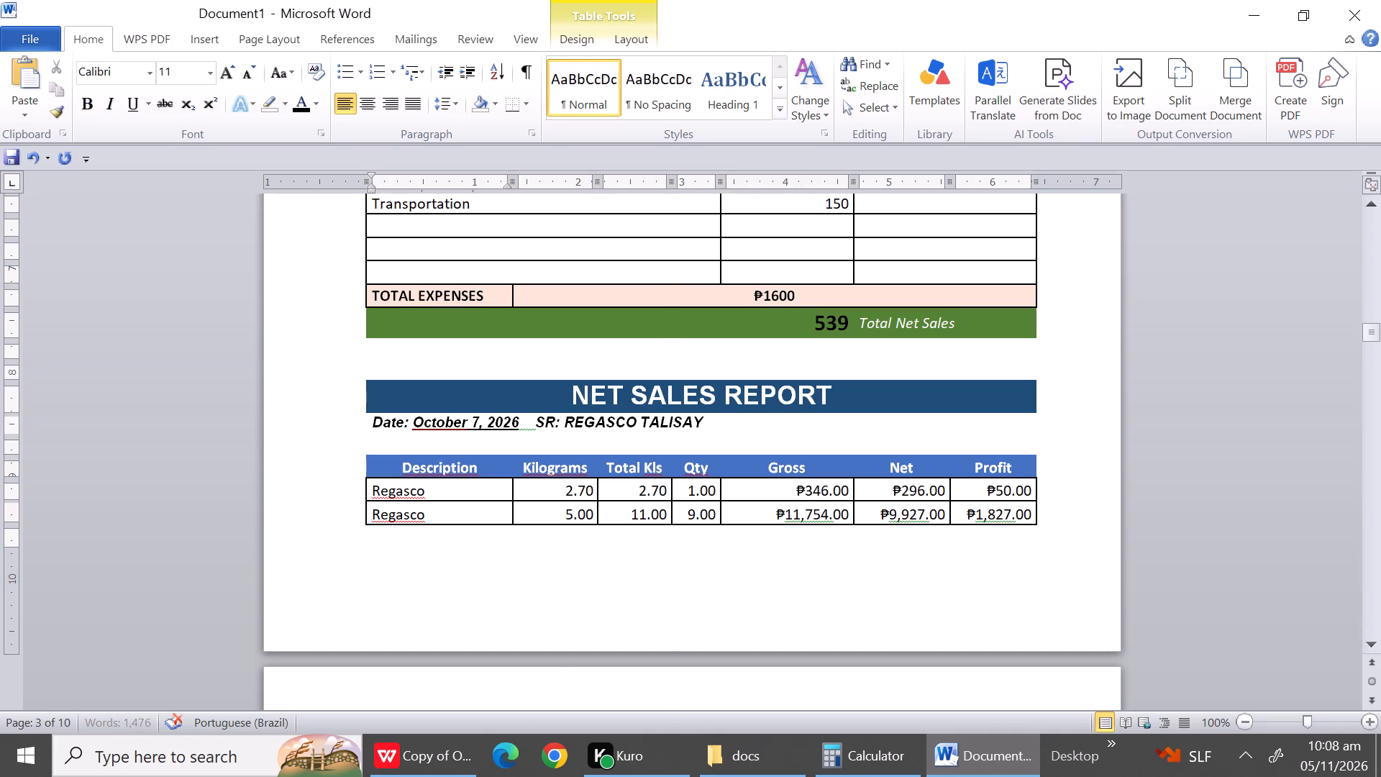
left_click(534, 376)
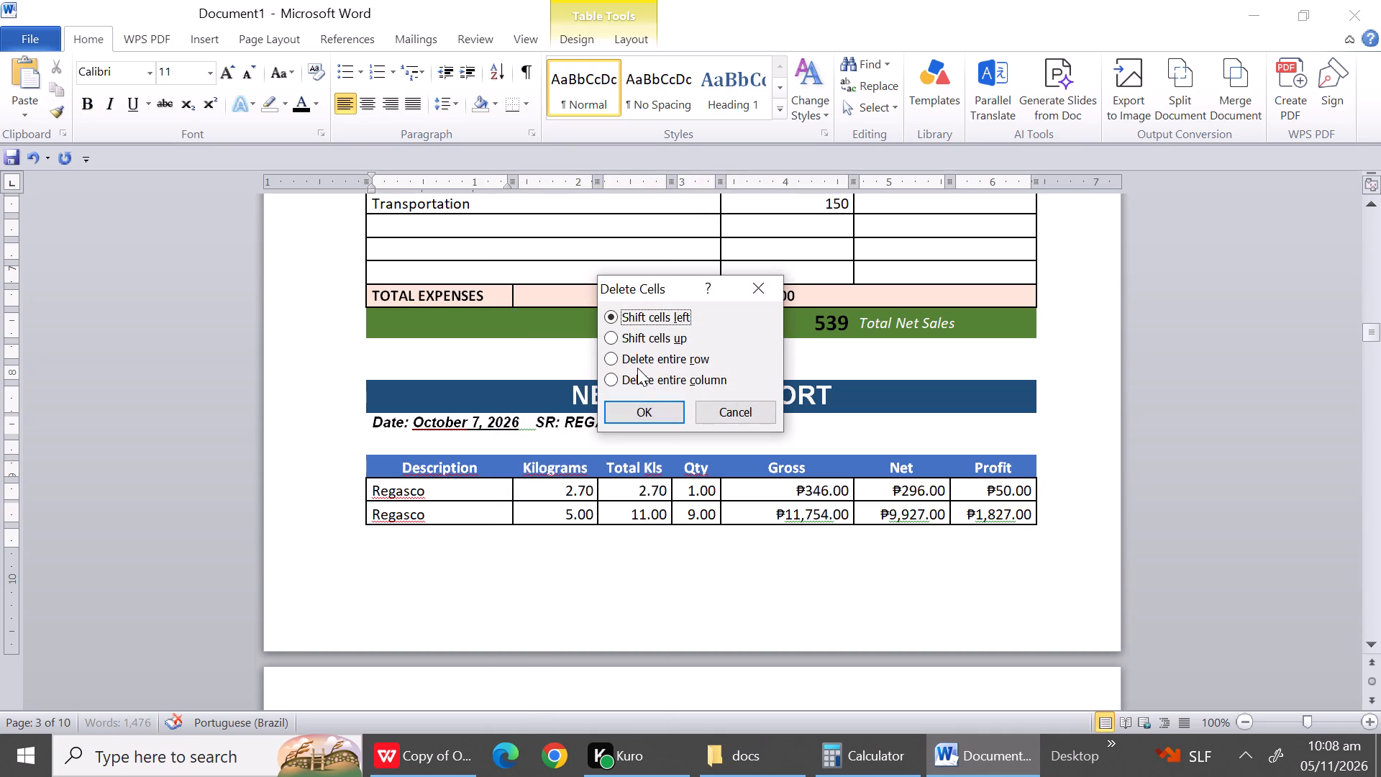
left_click(637, 368)
left_click(630, 364)
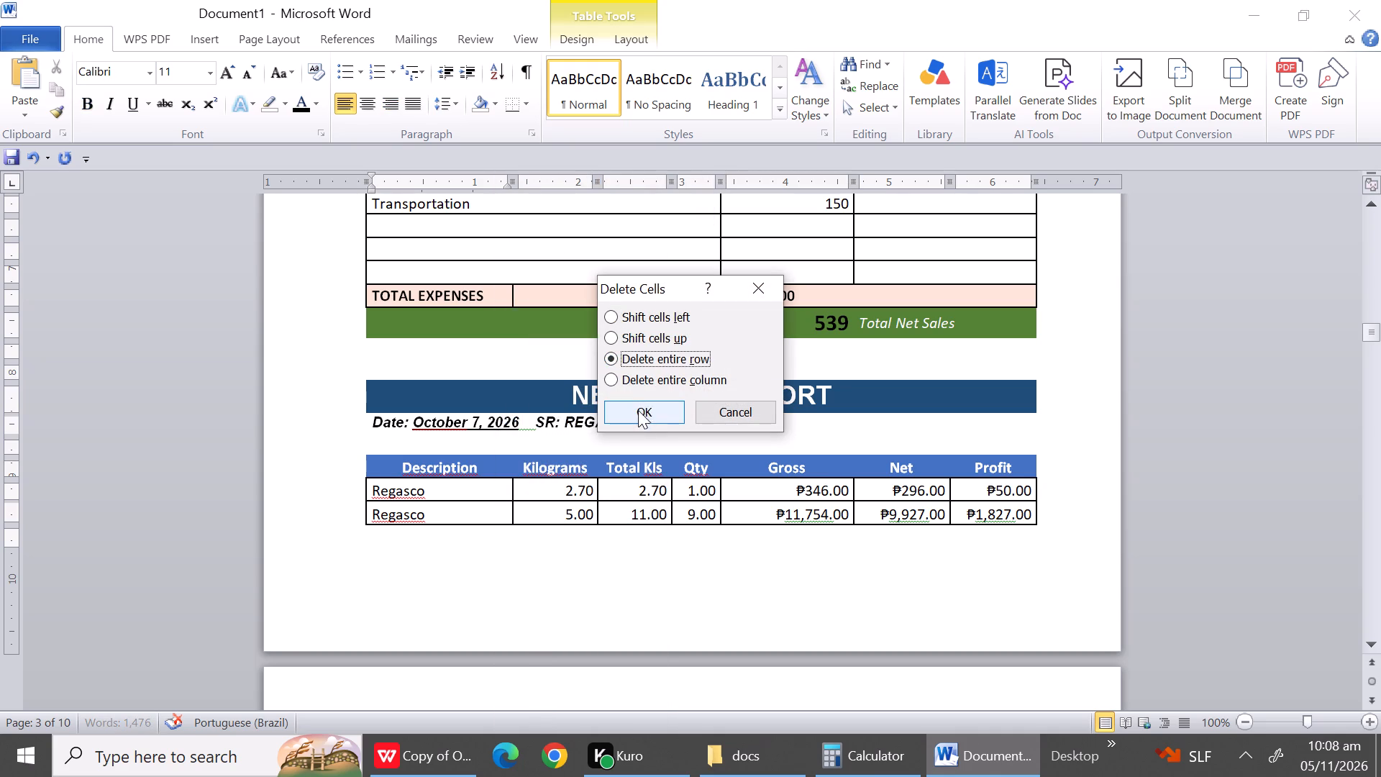
left_click(637, 413)
Delete the entire blank row between the date line and the column headings in the October 7 report.
left_click(419, 425)
right_click(419, 425)
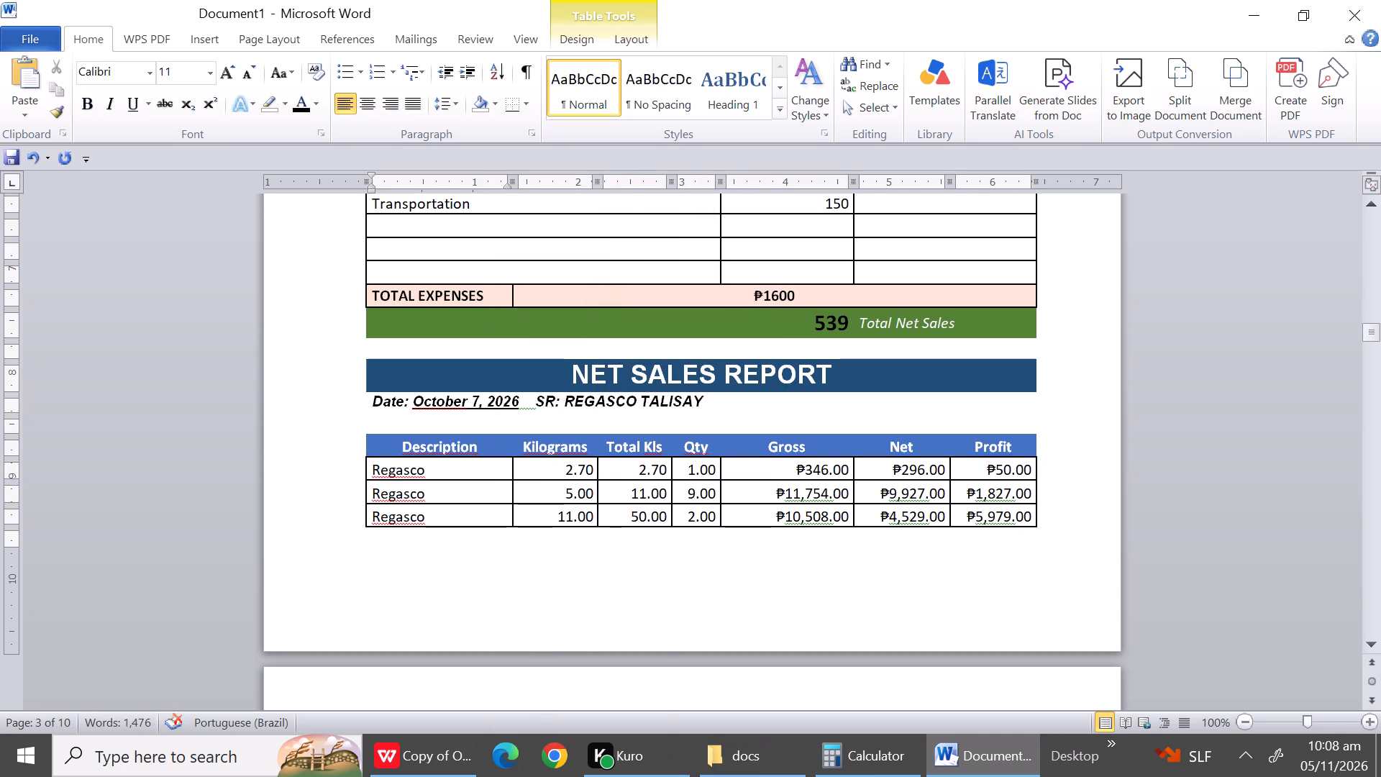
left_click(460, 381)
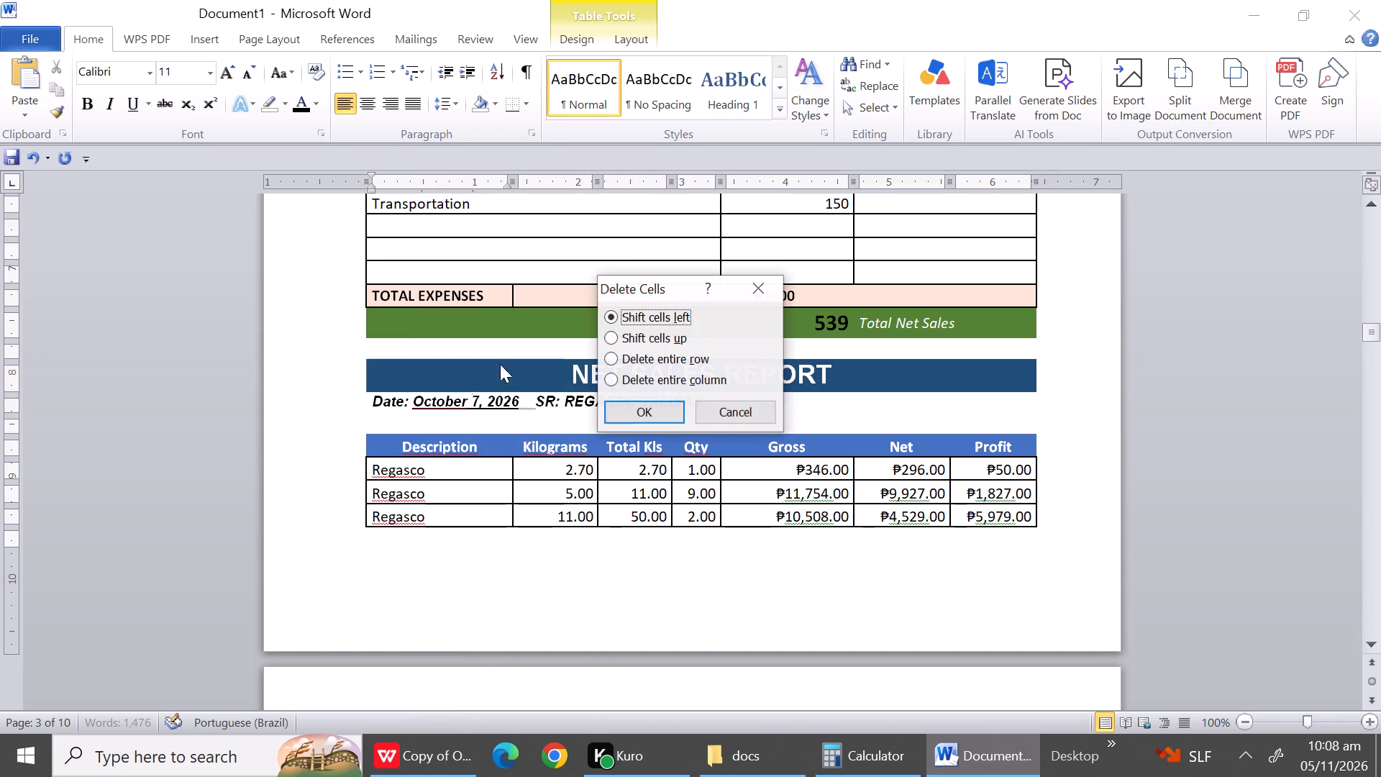
left_click(615, 359)
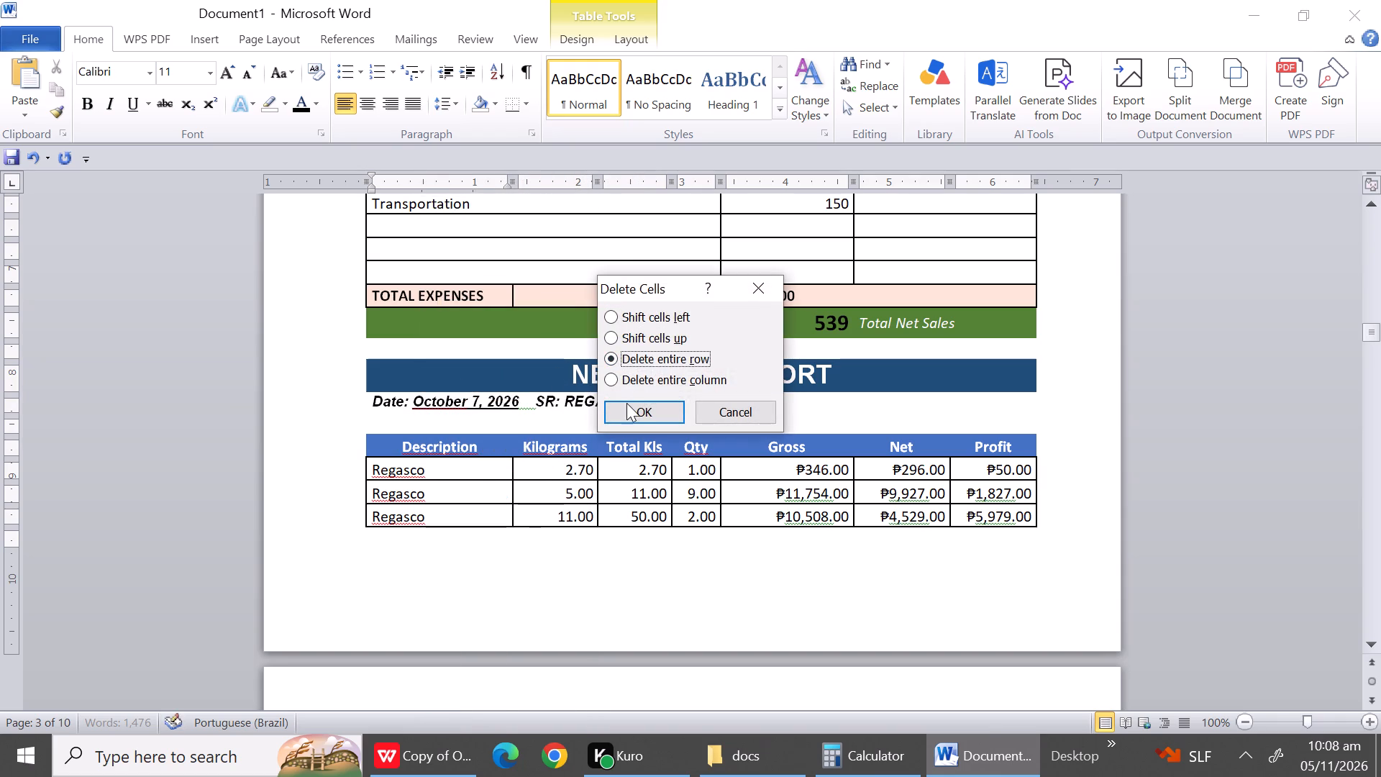
left_click(626, 404)
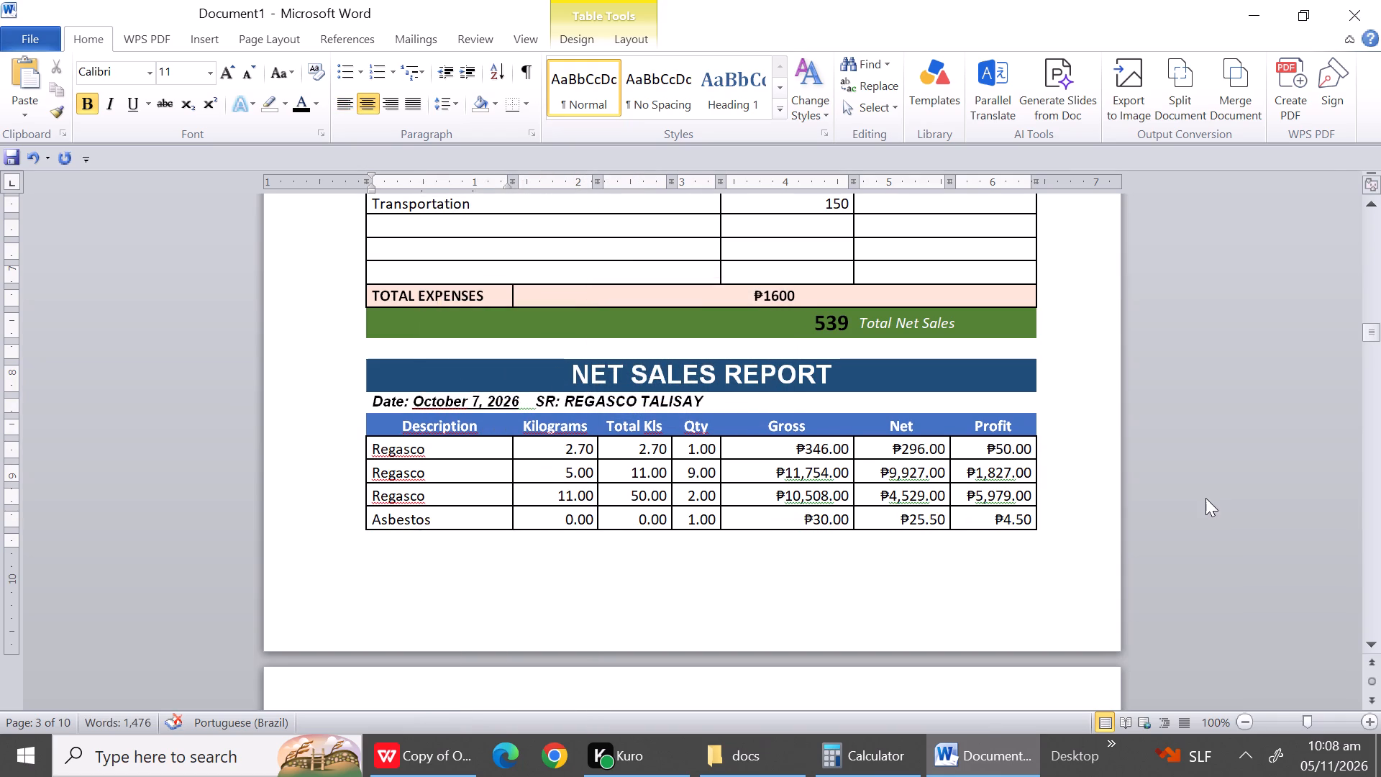
Delete the three entire empty expense rows between Transportation and Total Expenses in the October 6 report.
triple_click(1374, 207)
double_click(1374, 207)
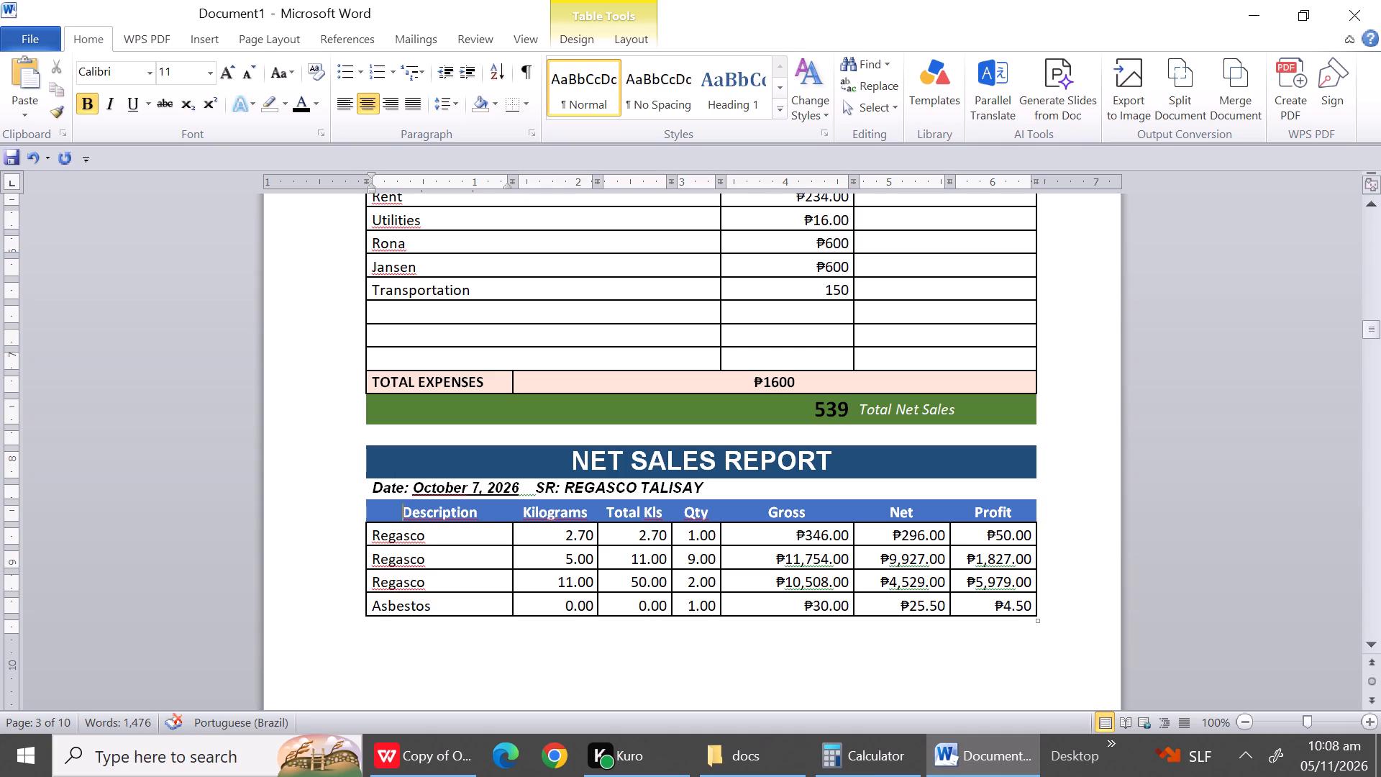
left_click_drag(393, 305, 396, 353)
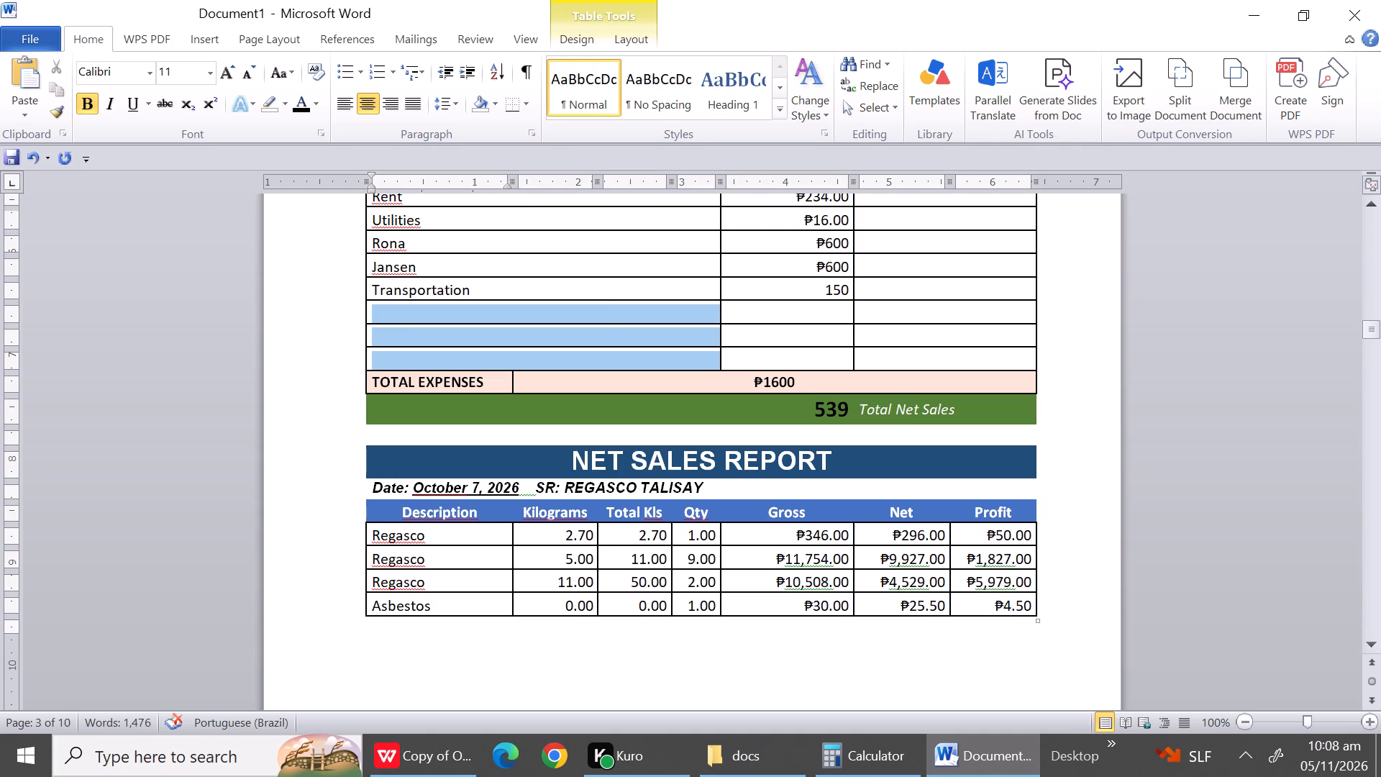
left_click_drag(396, 353, 397, 353)
right_click(397, 353)
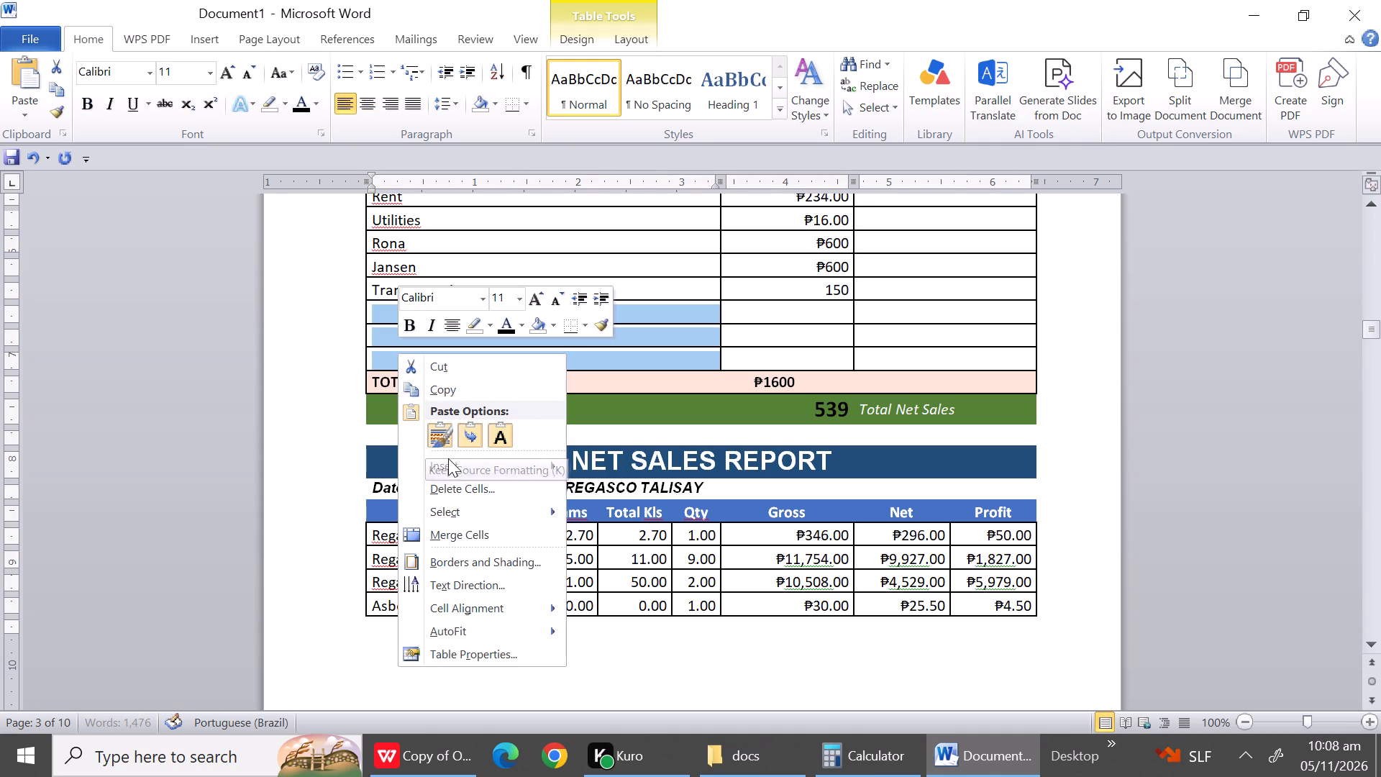
left_click(448, 488)
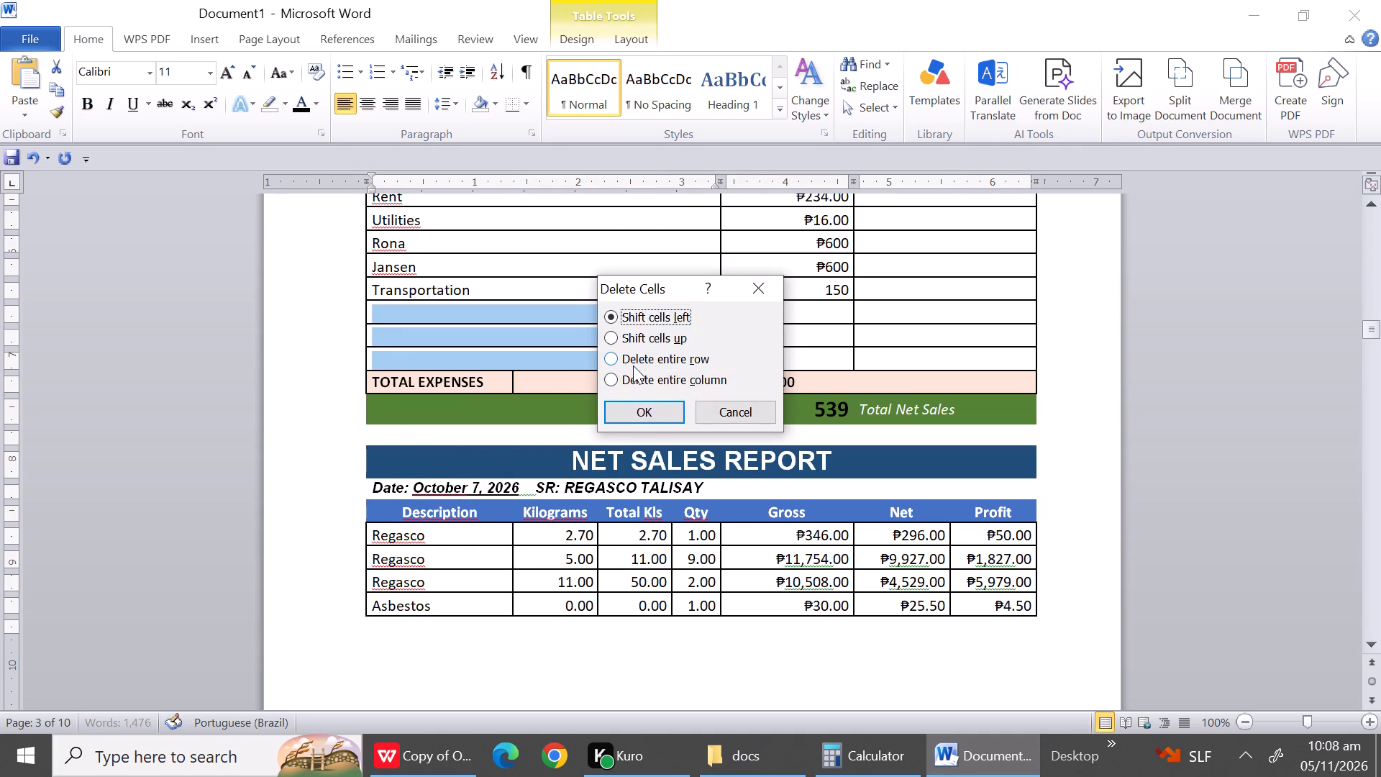
left_click(632, 364)
left_click(636, 407)
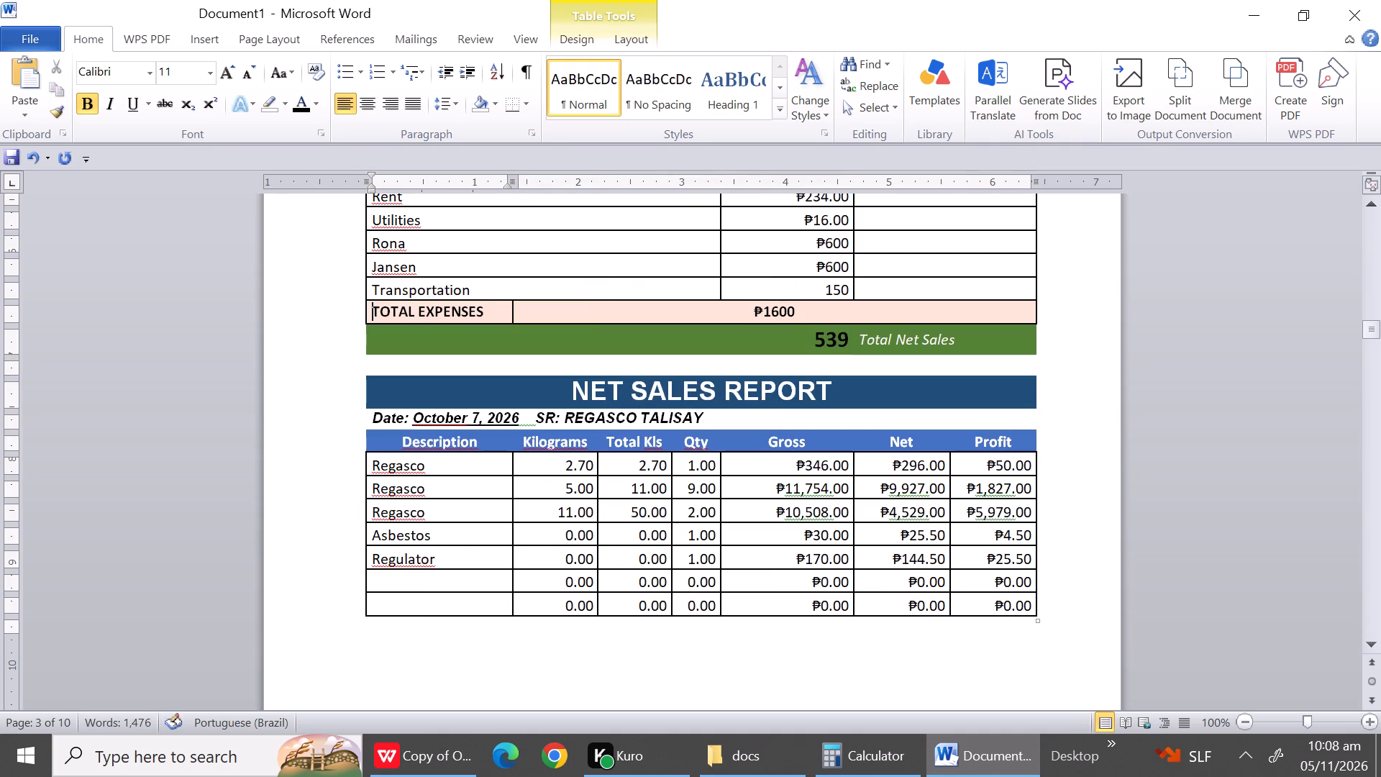
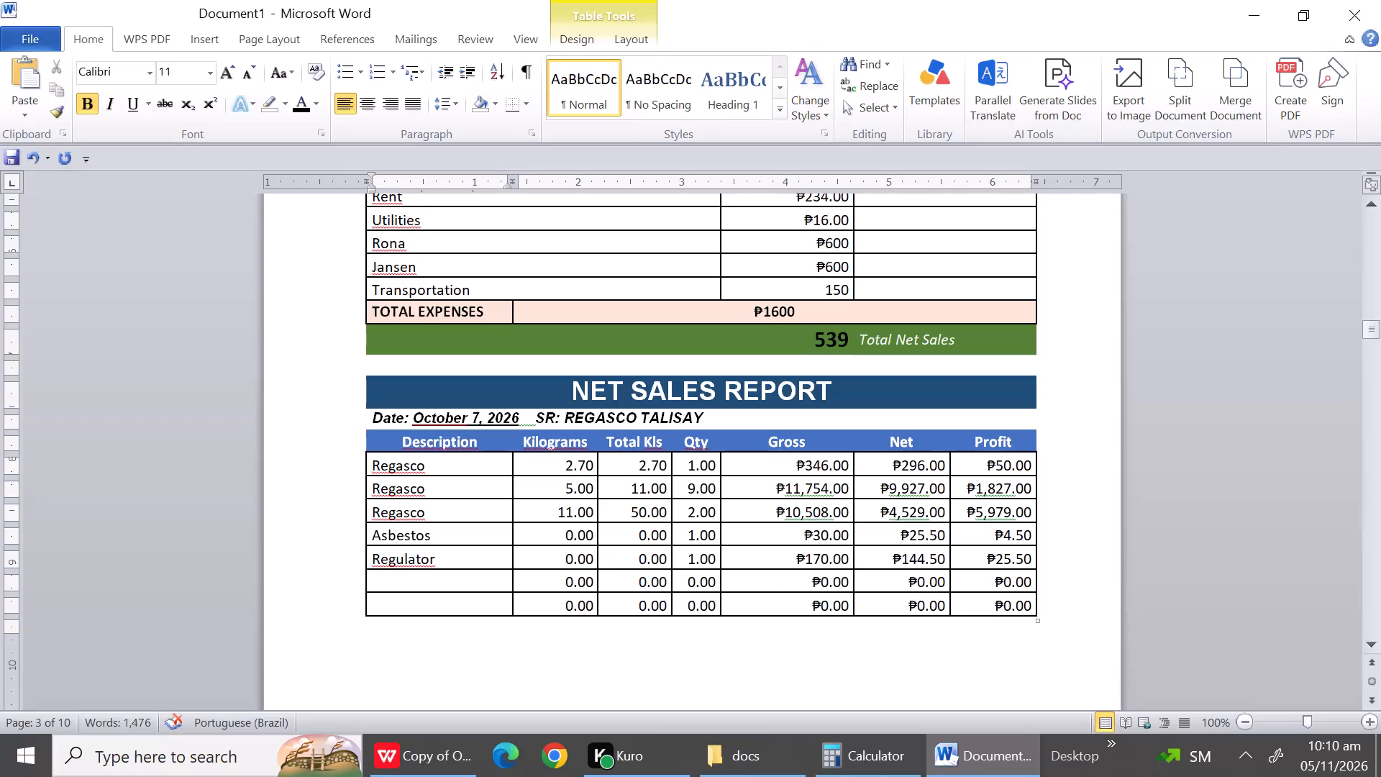
Delete the five unused zero-value rows and the blank row between Regulator and TOTAL in the October 7 report.
triple_click(1366, 637)
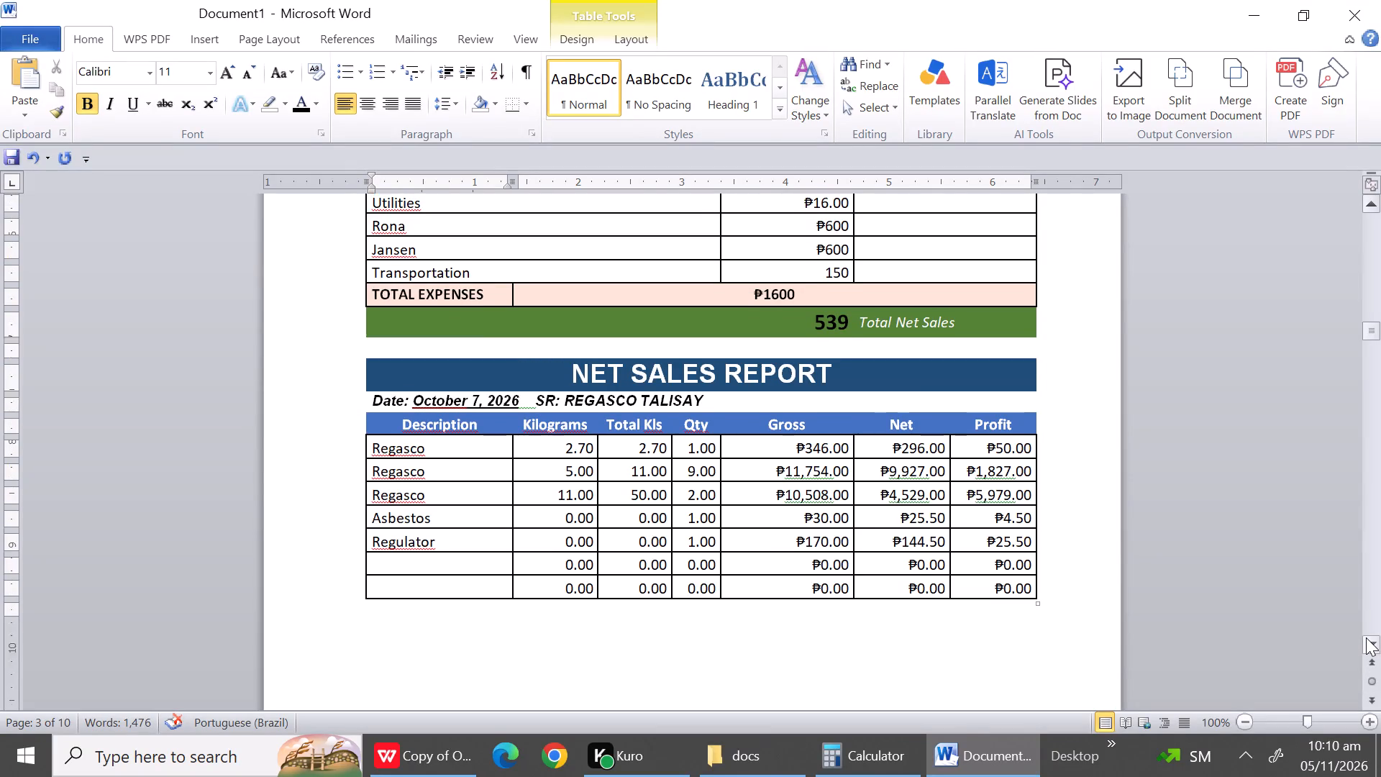
triple_click(1366, 637)
triple_click(1366, 637)
double_click(1366, 637)
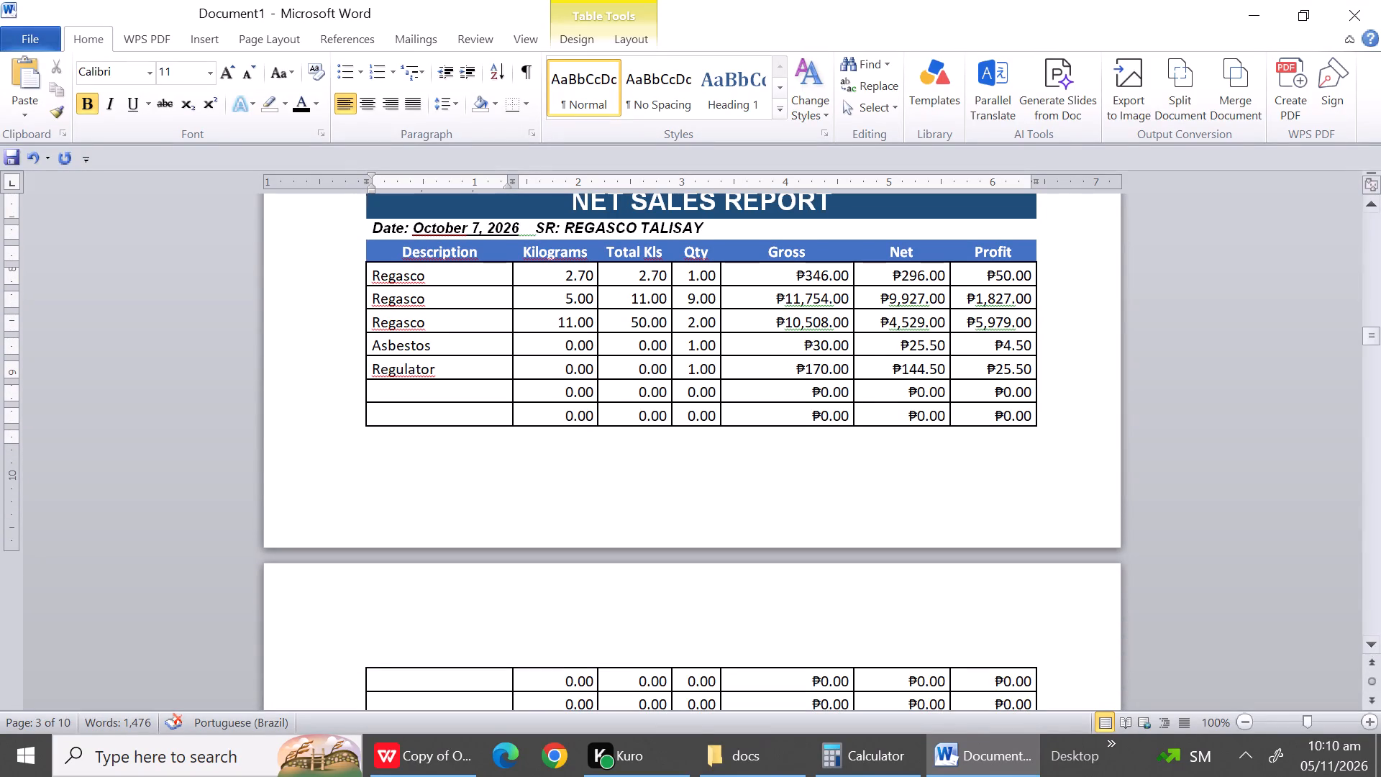
triple_click(1372, 637)
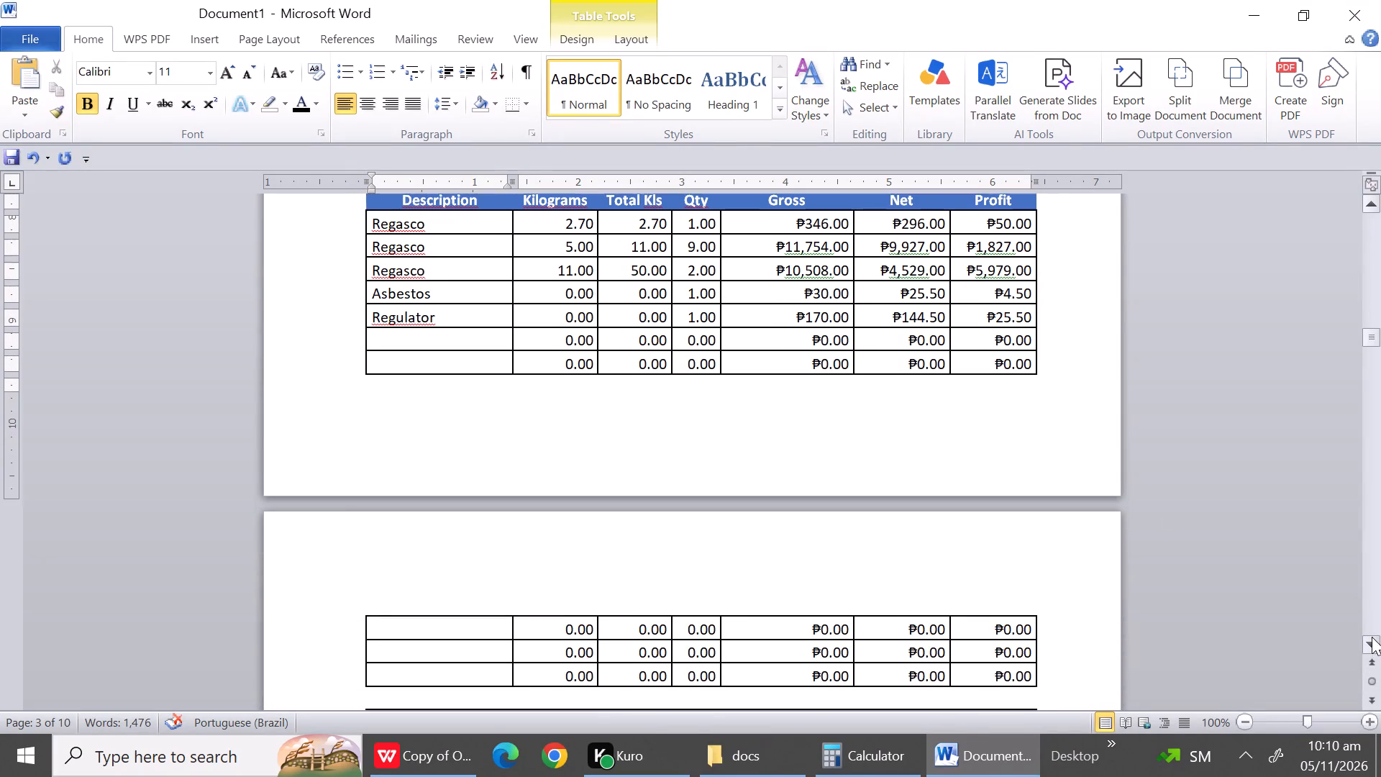
left_click(1372, 637)
left_click_drag(451, 317, 462, 671)
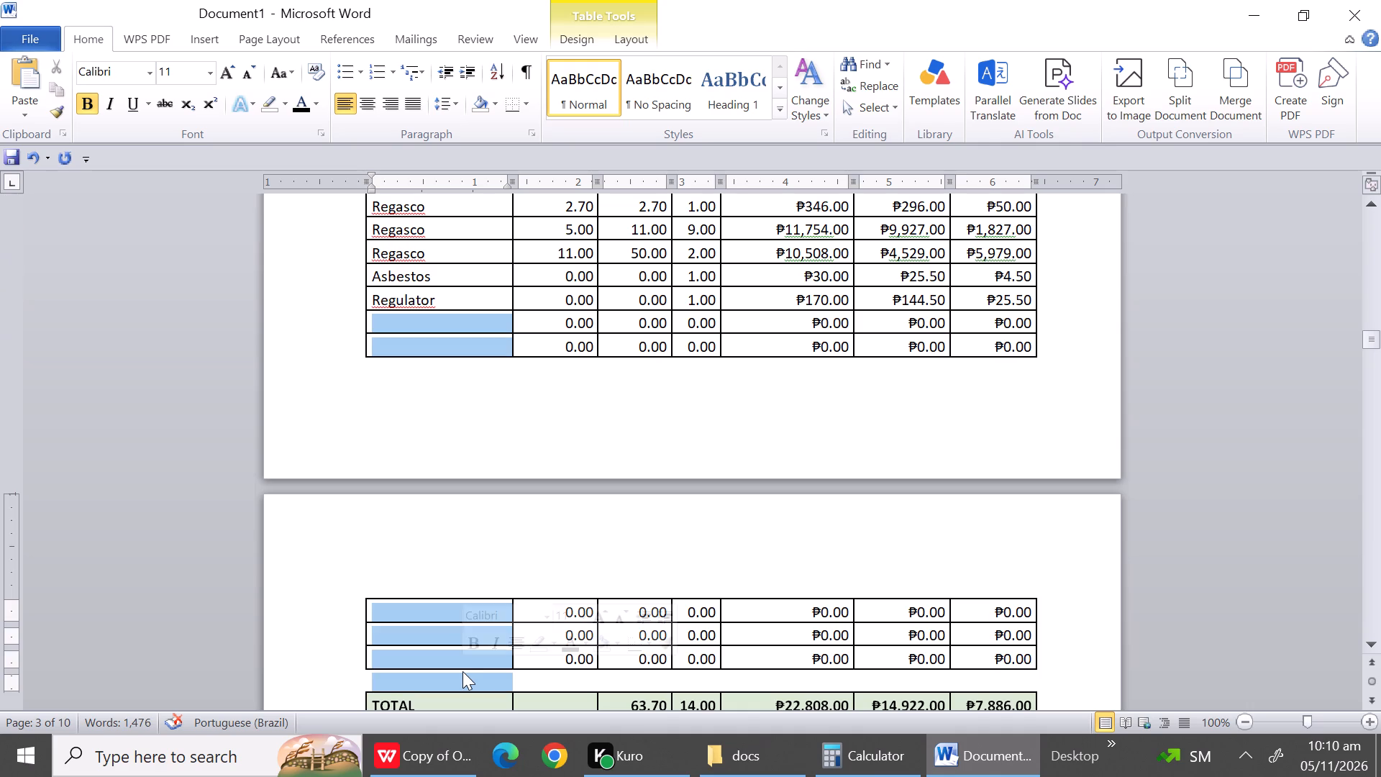
right_click(462, 671)
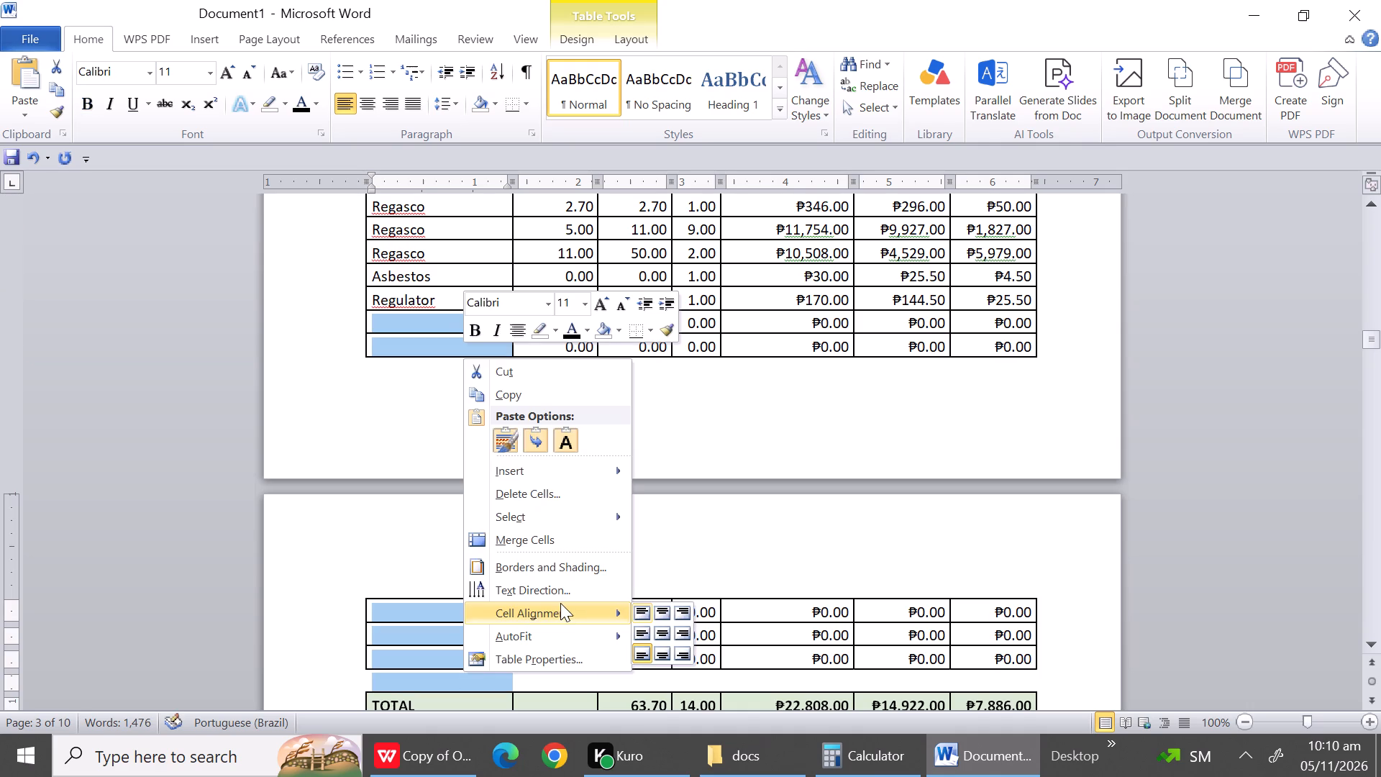
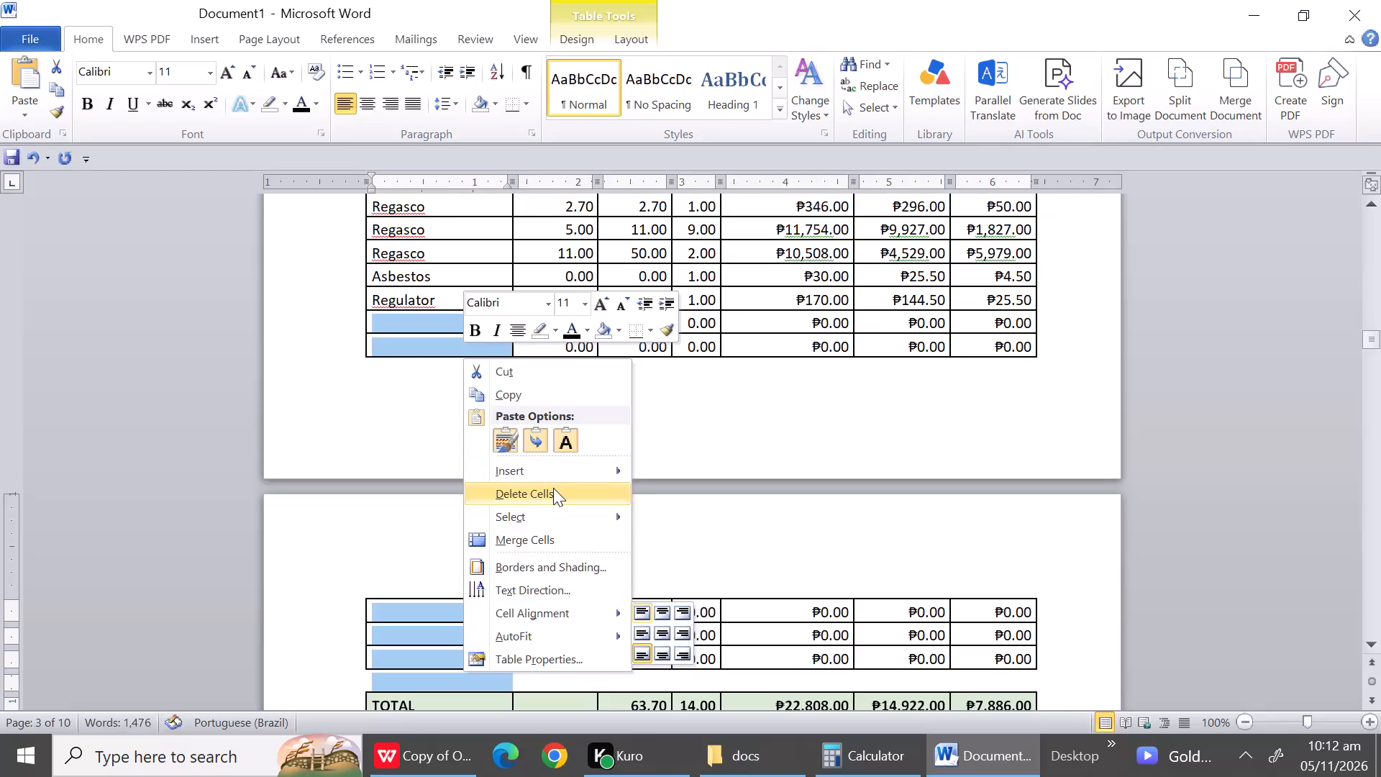
Delete the five unused zero-value rows and the blank row between Regulator and TOTAL in the October 7 report.
left_click(554, 492)
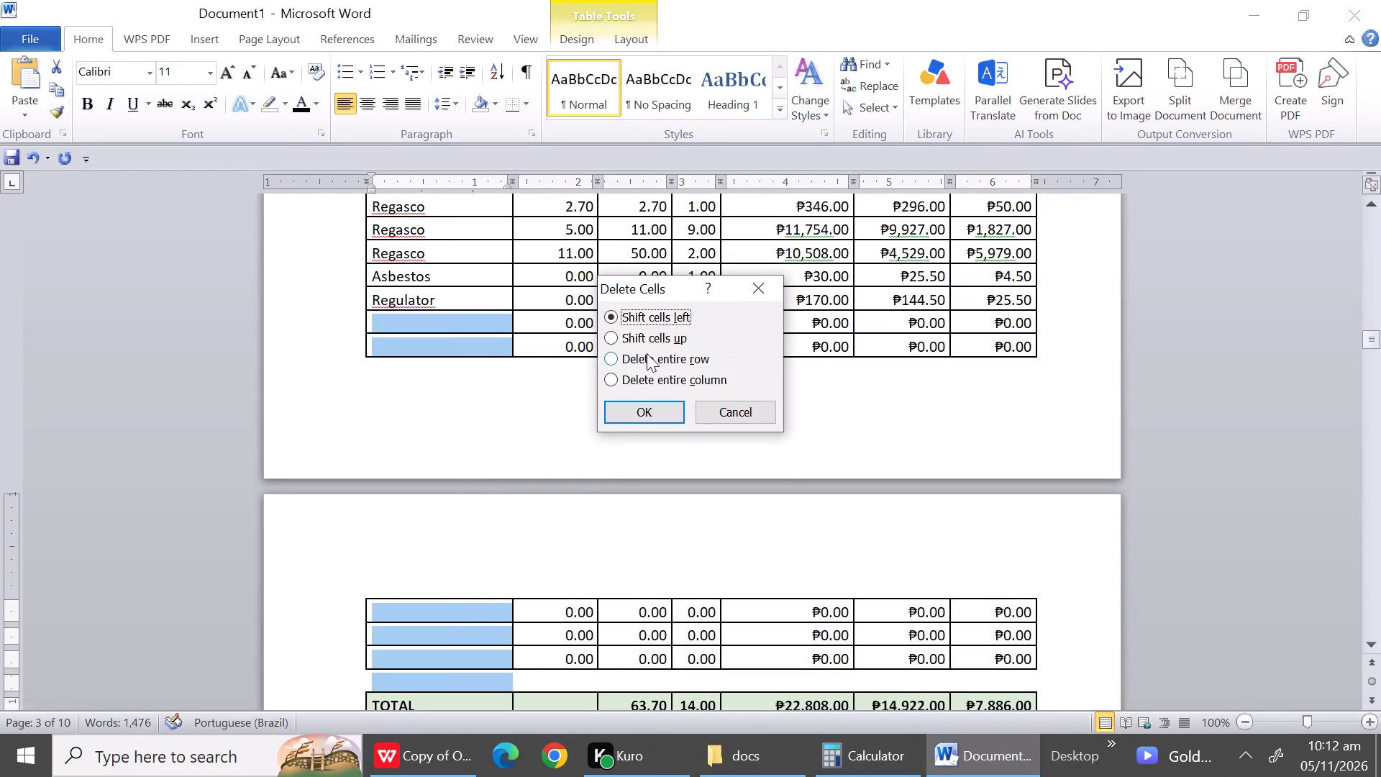
left_click(647, 353)
left_click(647, 412)
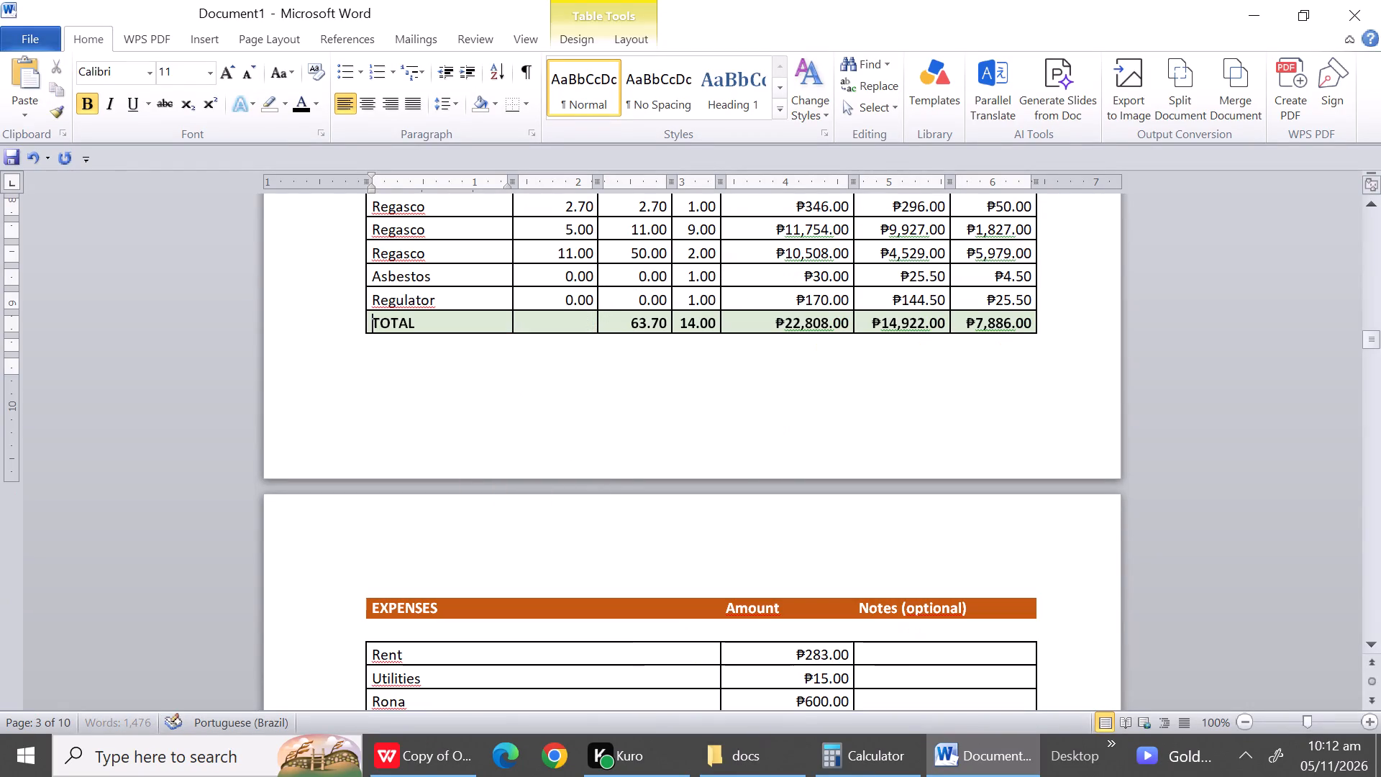
Delete the blank row between the EXPENSES header and Rent in the October 7 report.
triple_click(1369, 647)
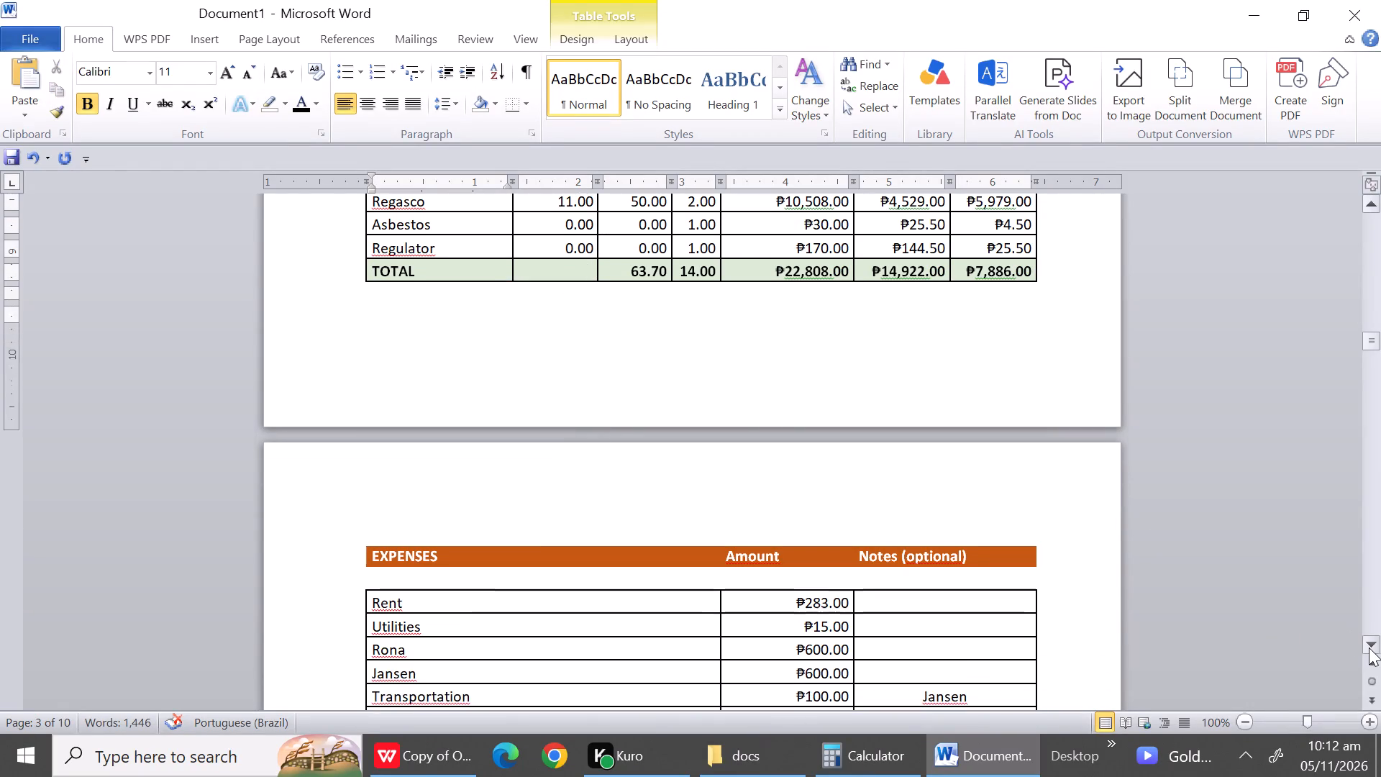
triple_click(1369, 647)
triple_click(1369, 647)
double_click(1369, 647)
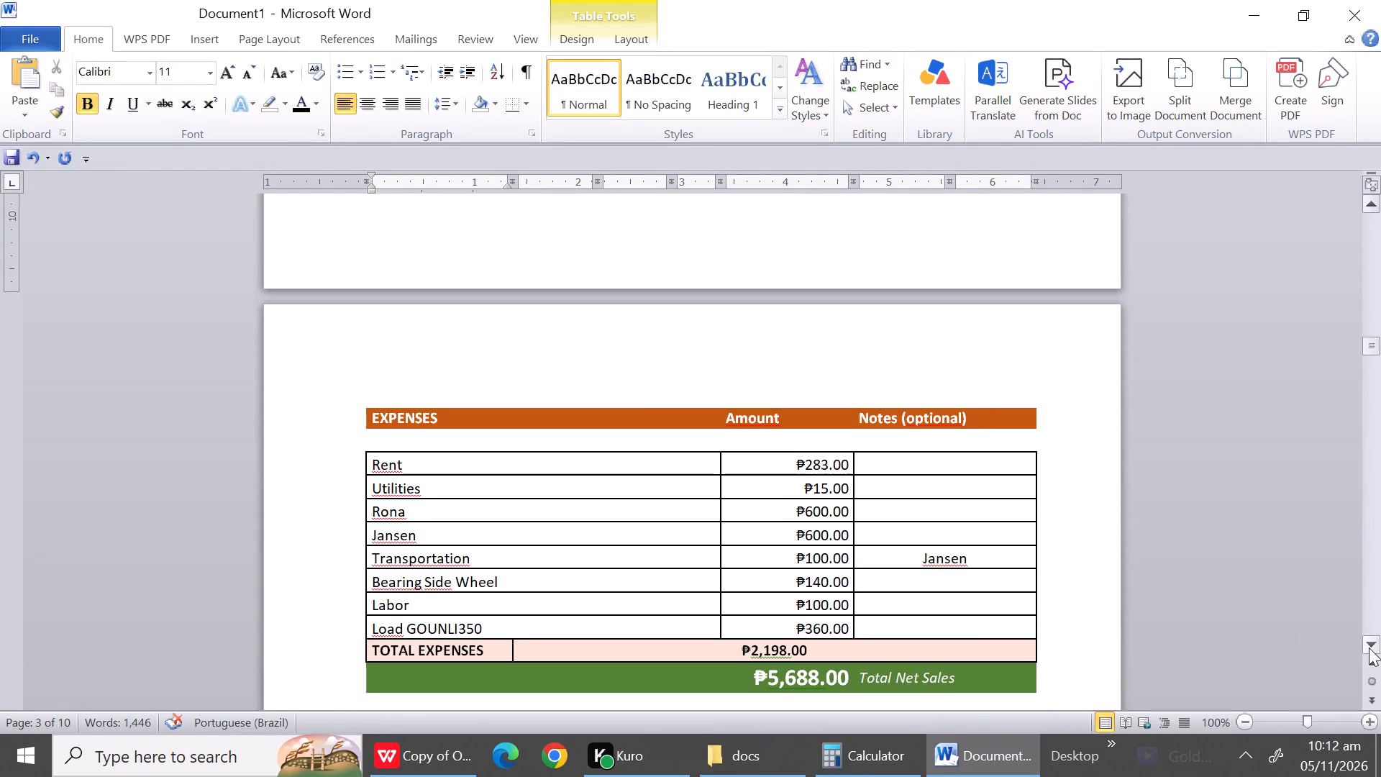
left_click(409, 444)
right_click(409, 444)
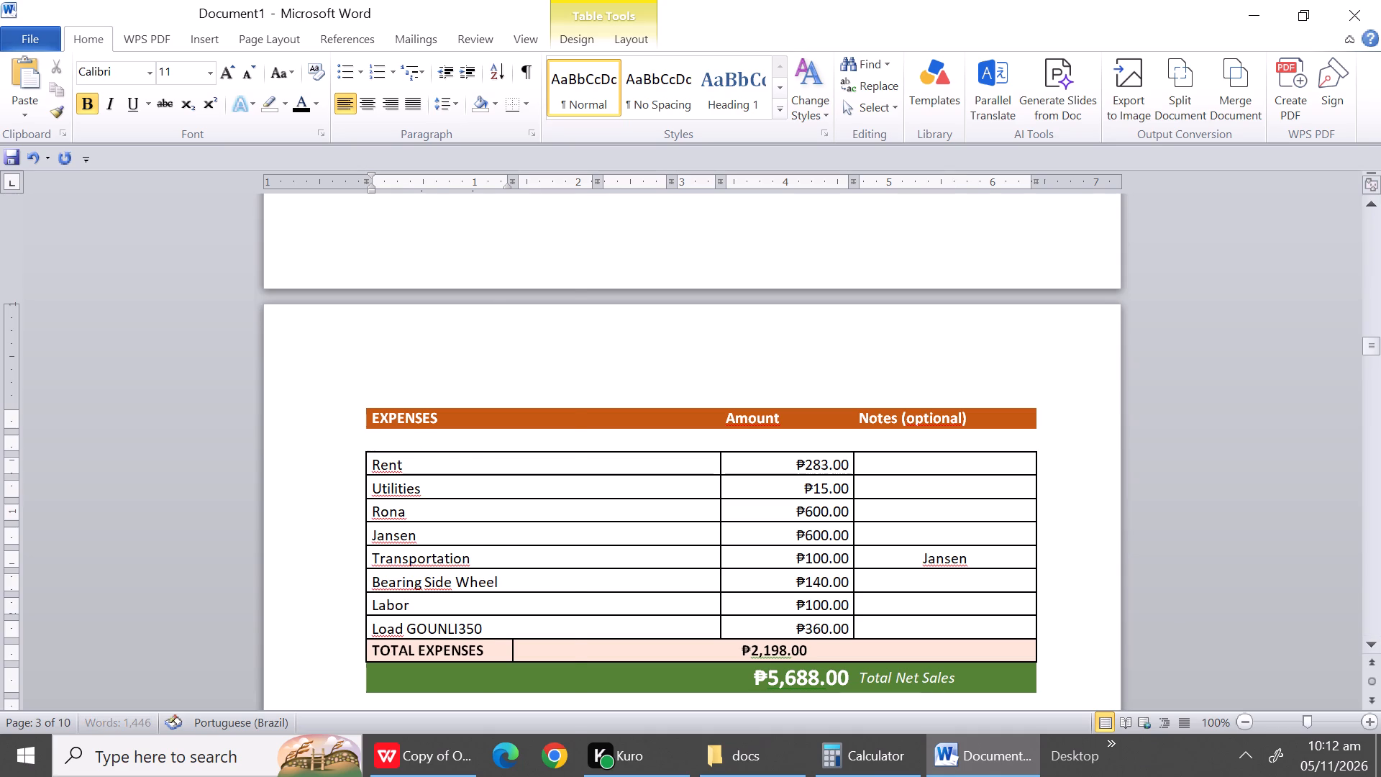
left_click(481, 373)
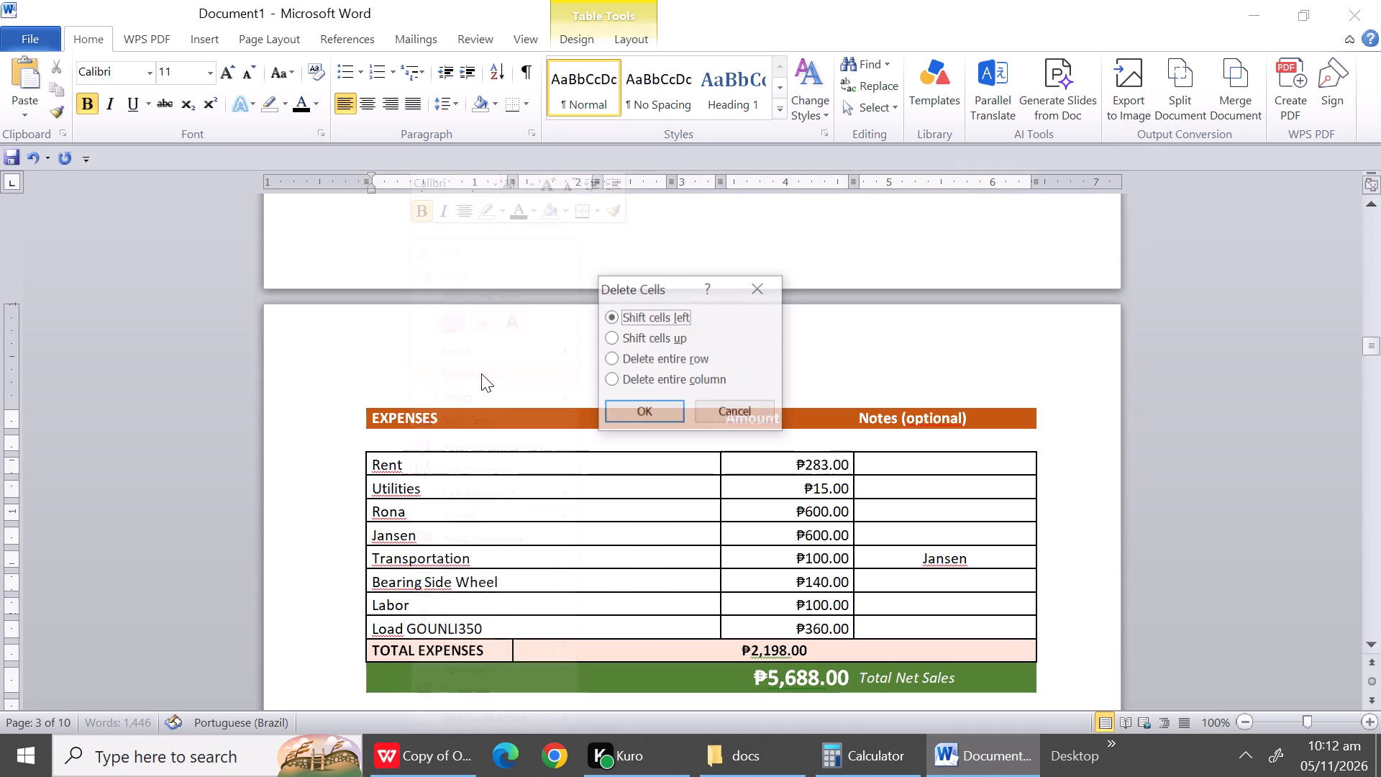
left_click(646, 362)
left_click(643, 415)
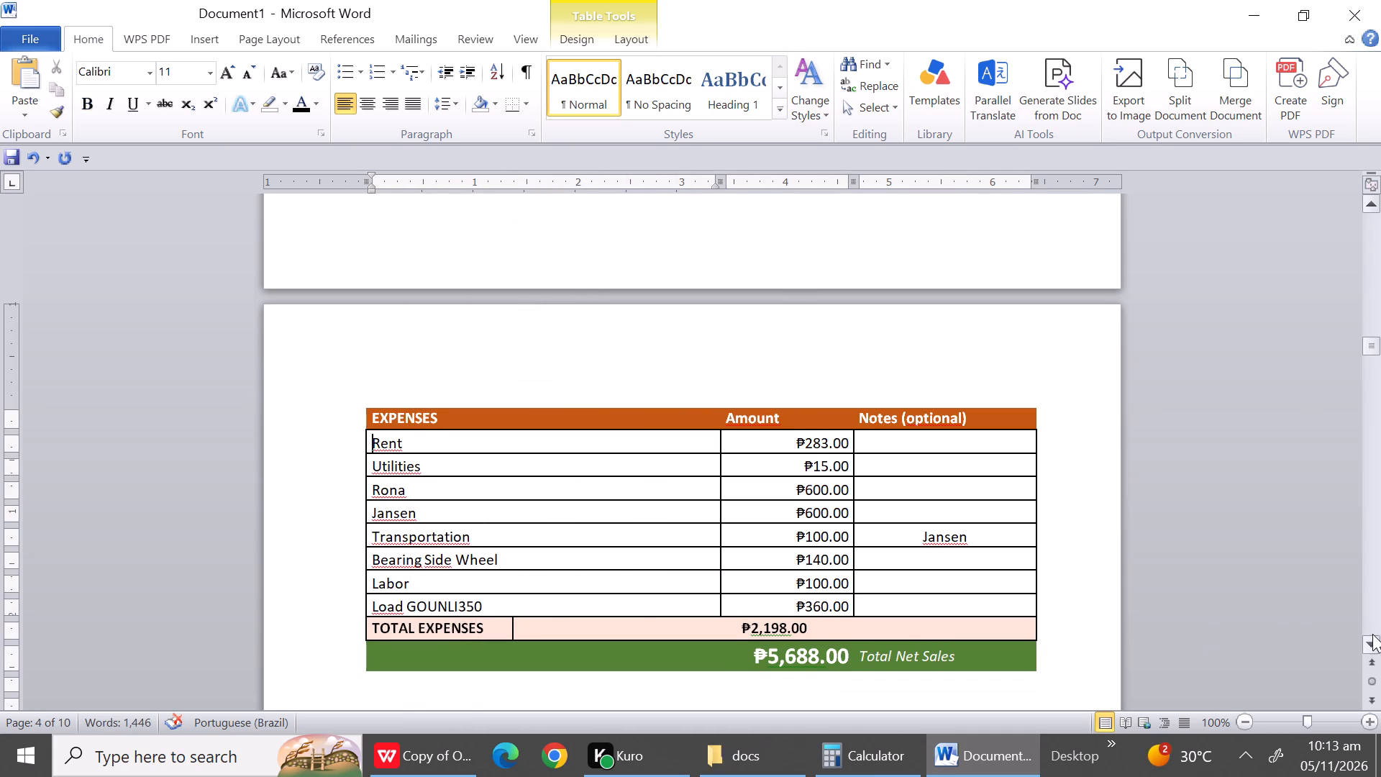
Delete the blank row between the date line and the column headers in the October 8 report.
triple_click(1371, 638)
triple_click(1371, 638)
triple_click(1371, 638)
triple_click(1371, 638)
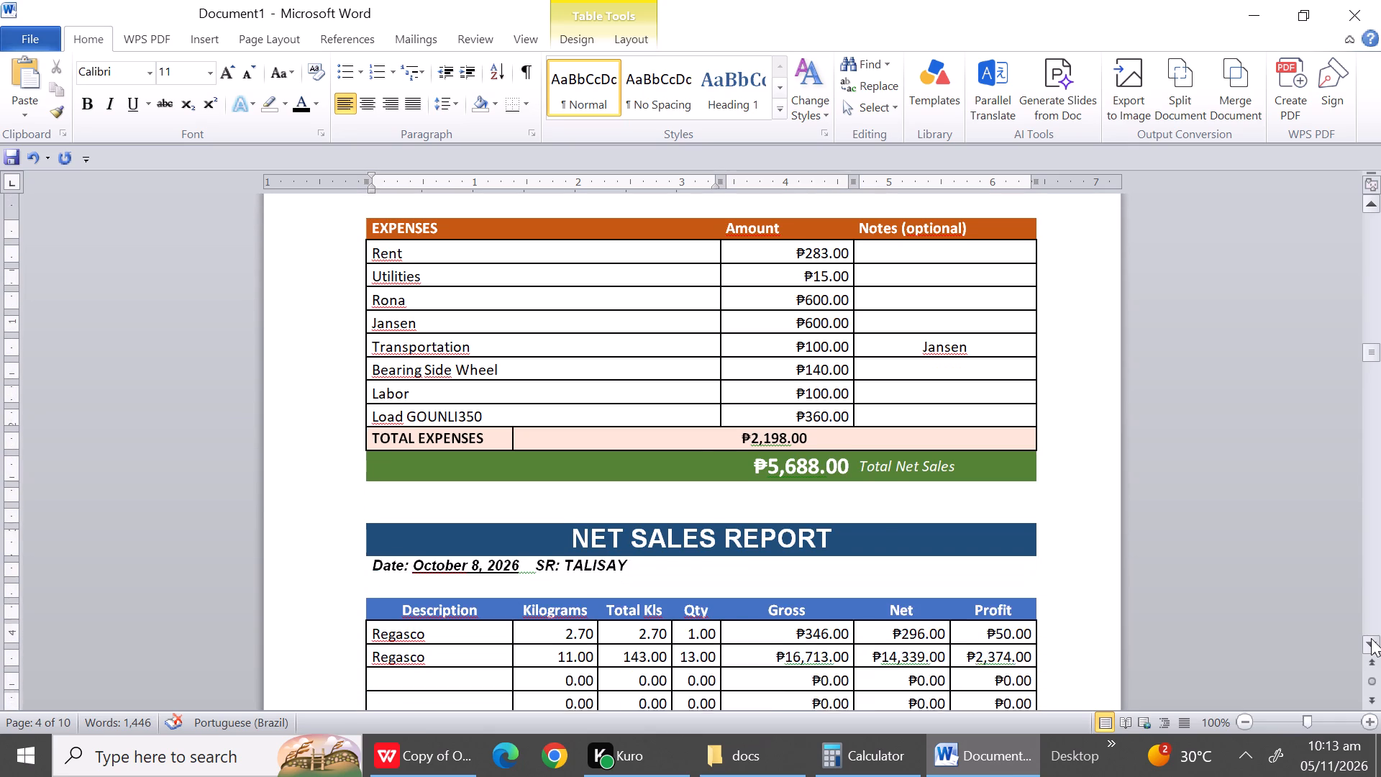
double_click(1371, 638)
left_click(386, 538)
right_click(386, 538)
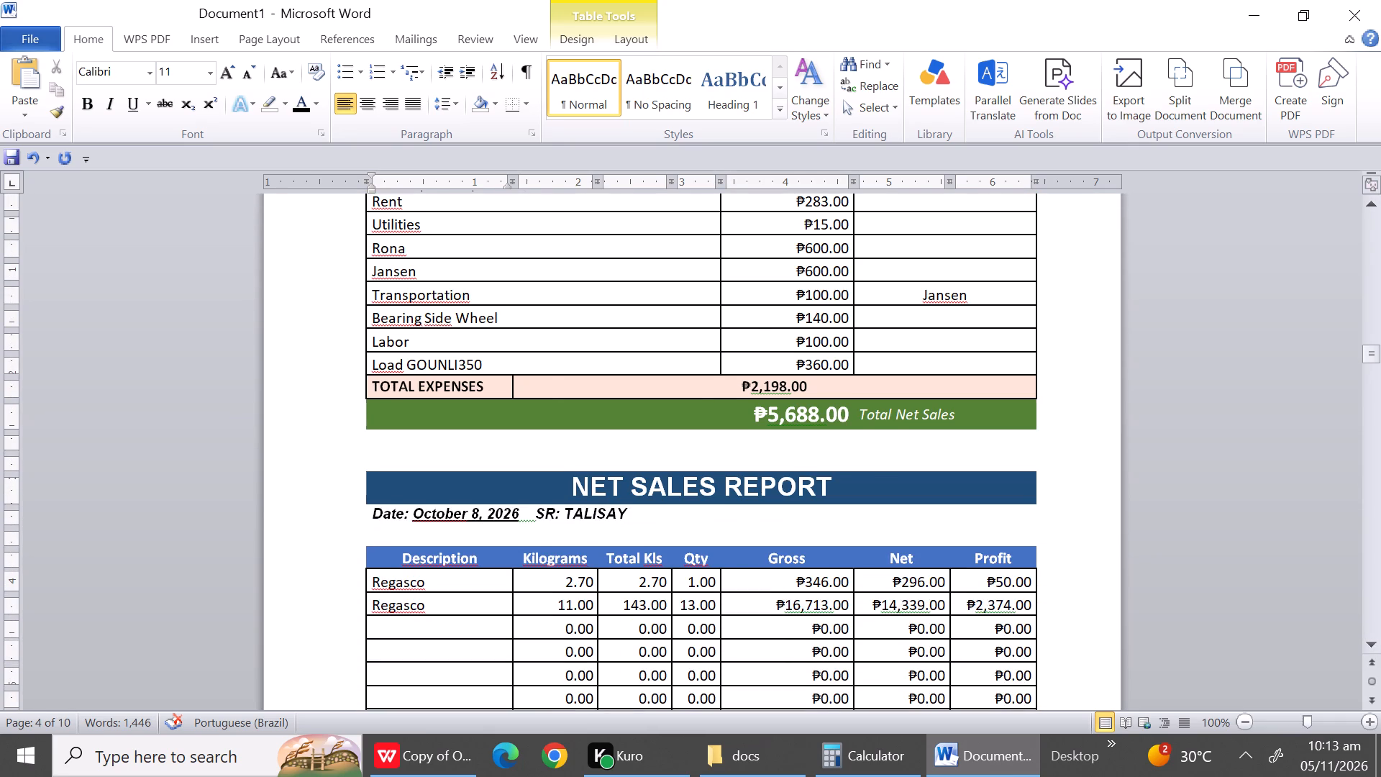
left_click(448, 183)
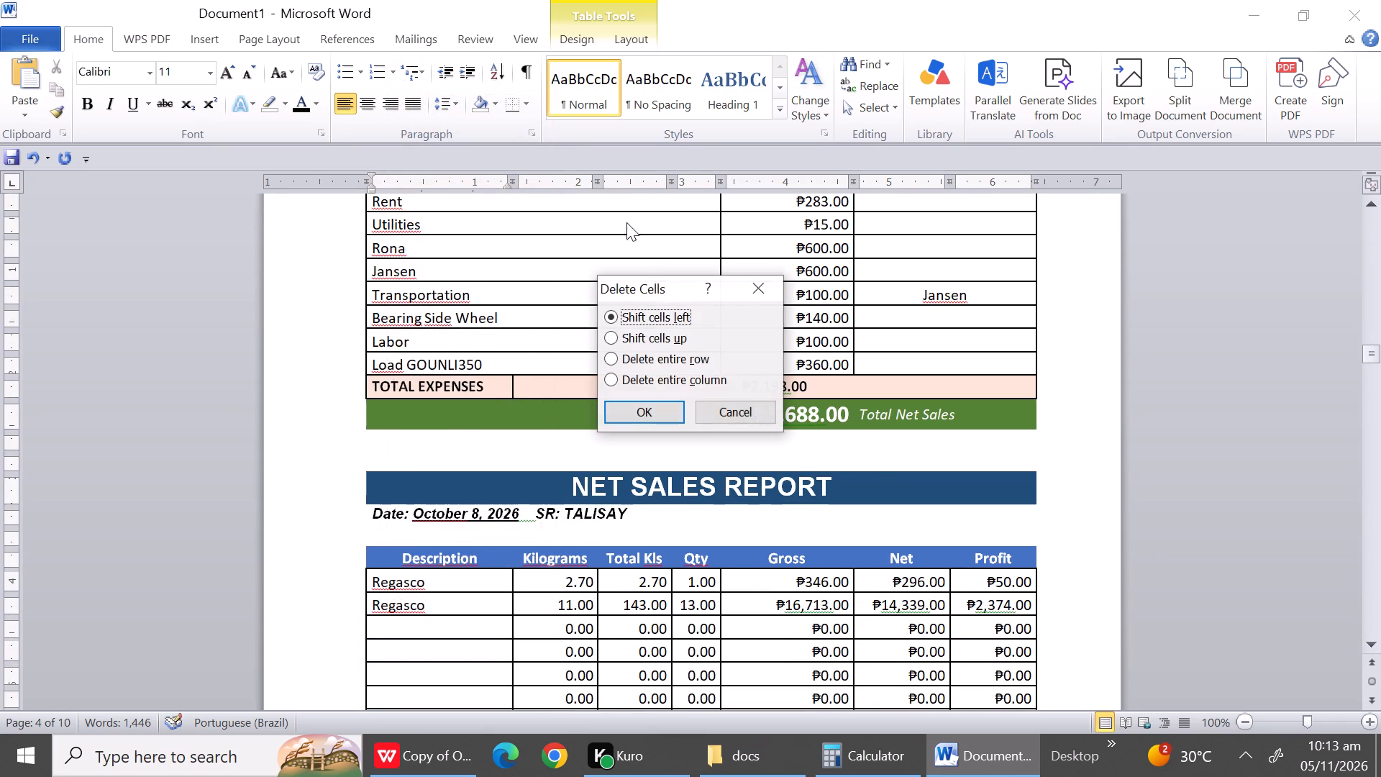
left_click(646, 362)
left_click(644, 413)
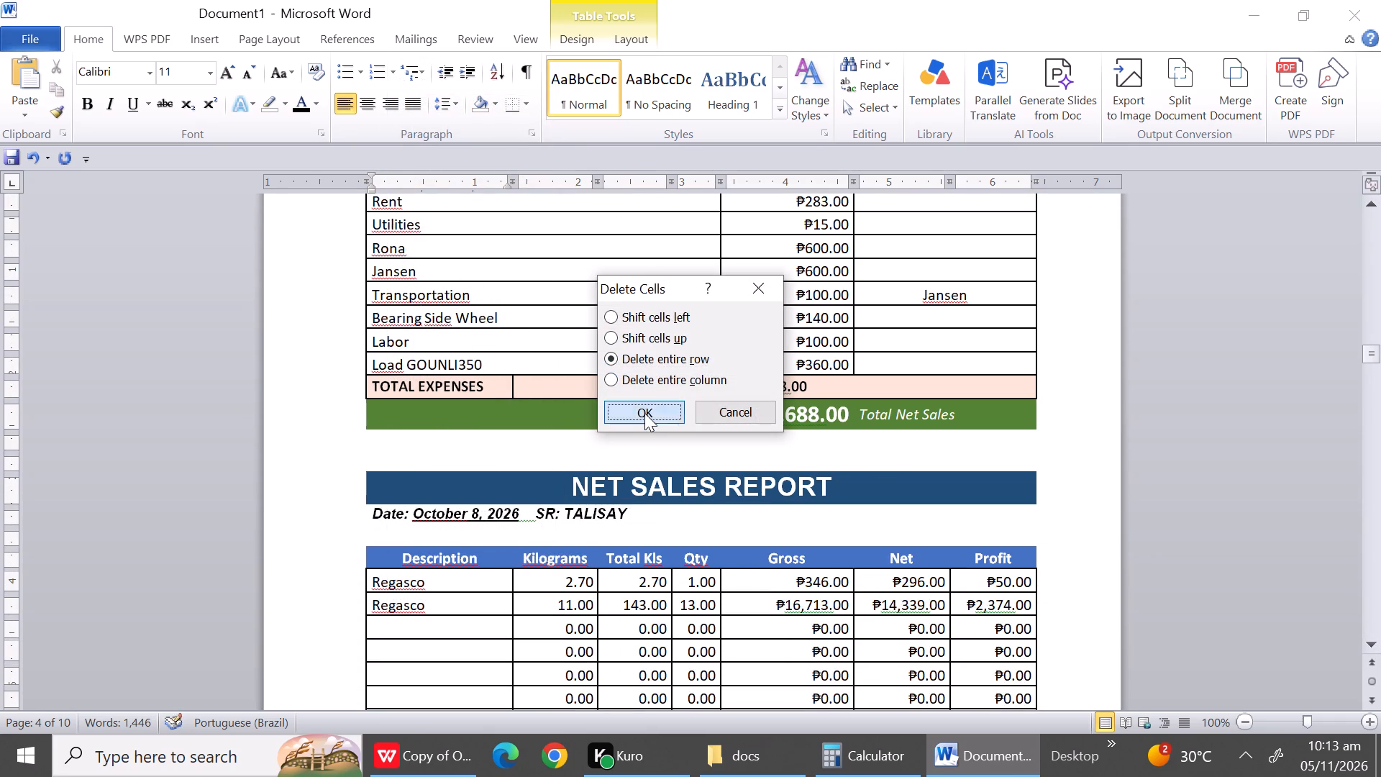
Delete the eight unused zero-value rows and the blank row above TOTAL in the October 8 report.
triple_click(1370, 636)
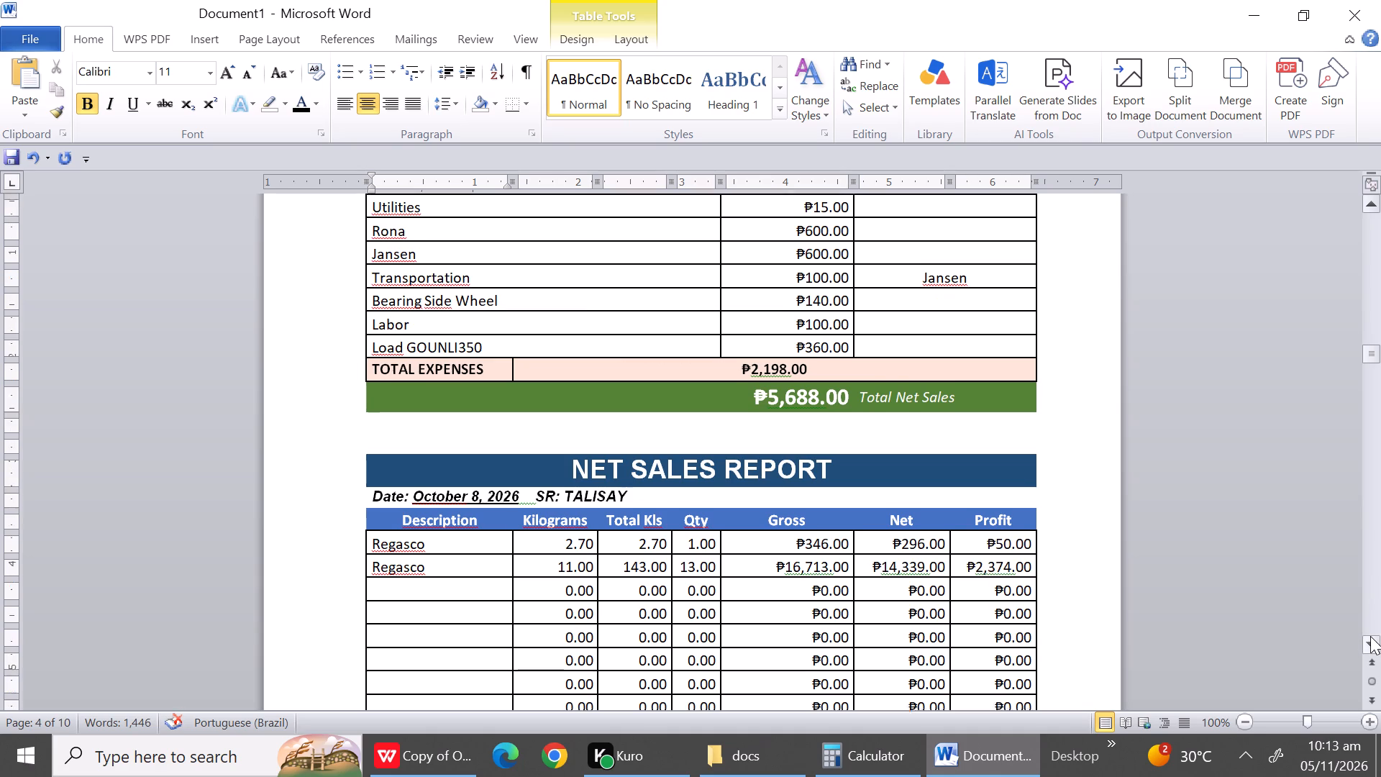
triple_click(1370, 636)
triple_click(1370, 636)
double_click(1370, 636)
left_click_drag(1370, 636, 514, 378)
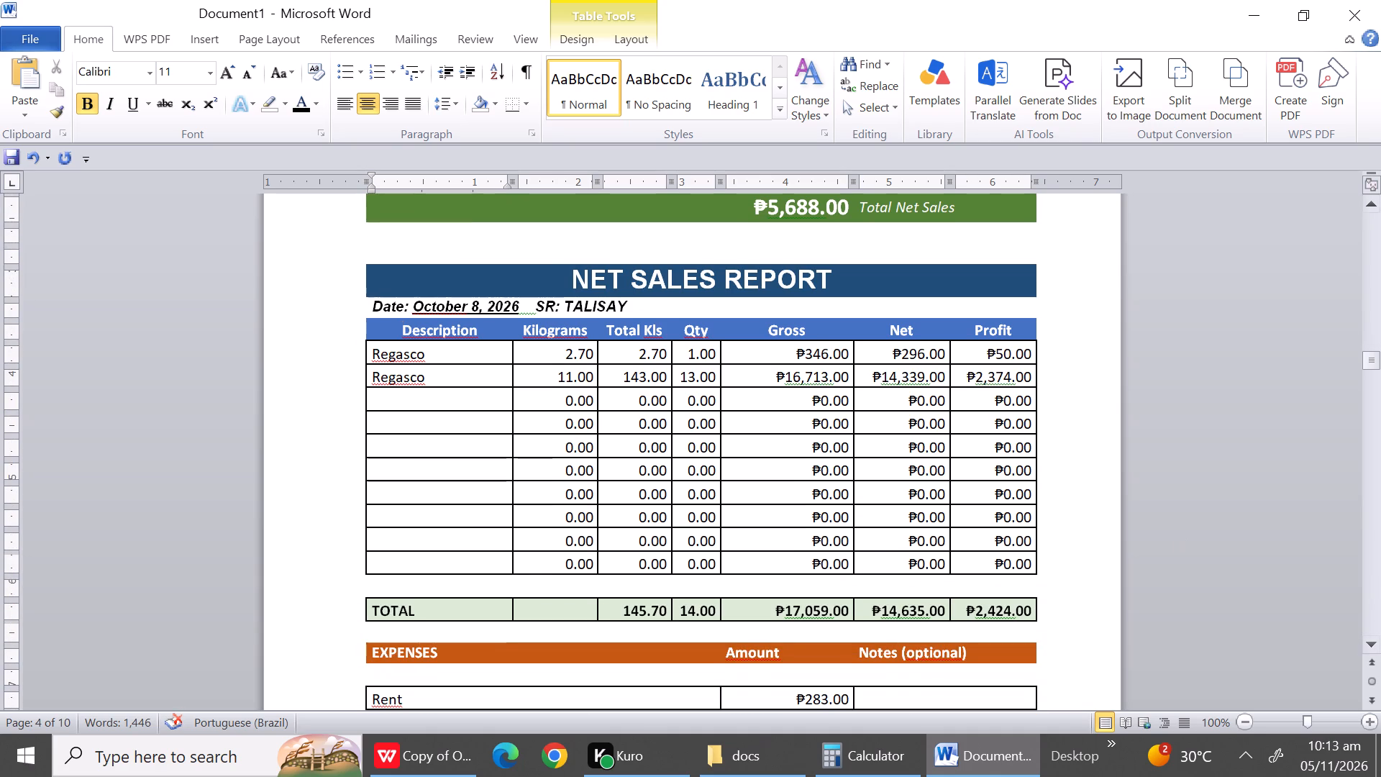
left_click_drag(473, 401, 470, 578)
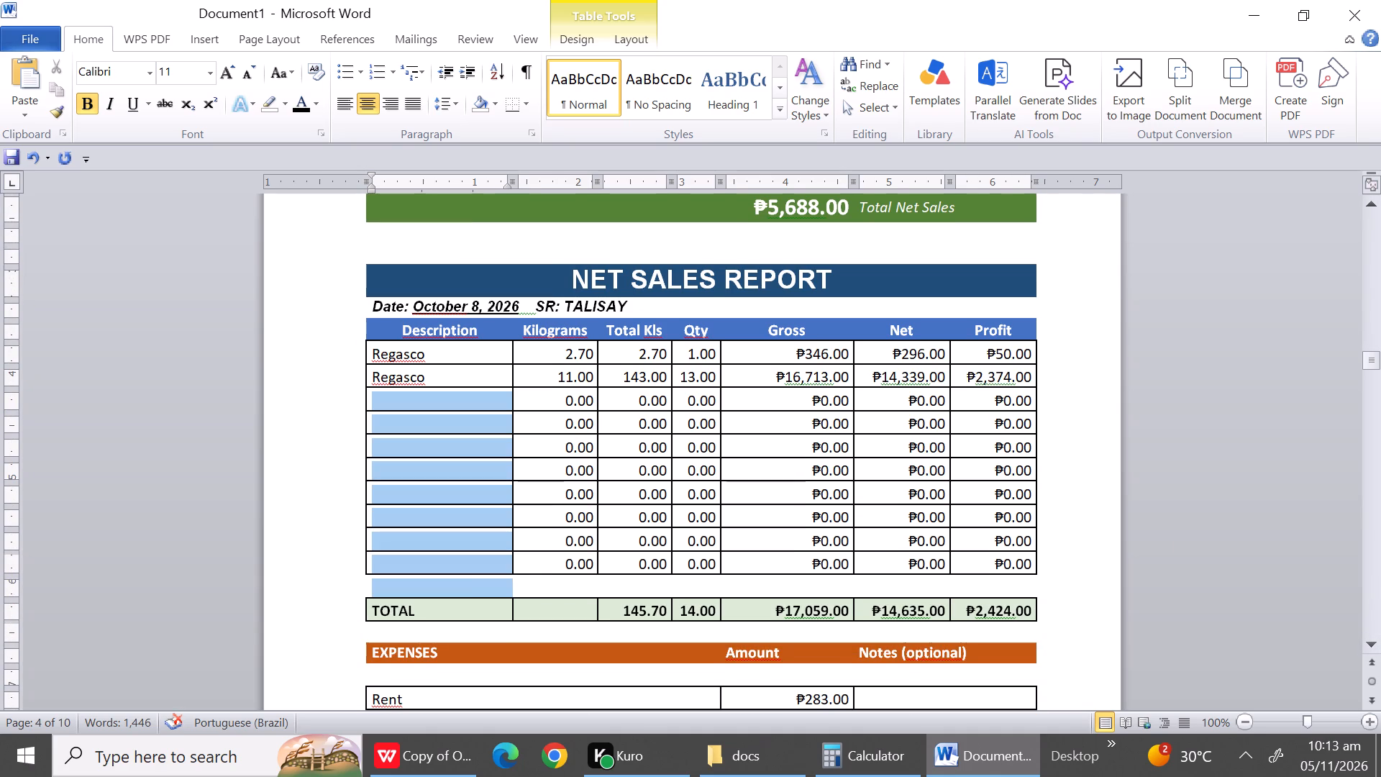
left_click_drag(470, 578, 471, 578)
right_click(471, 578)
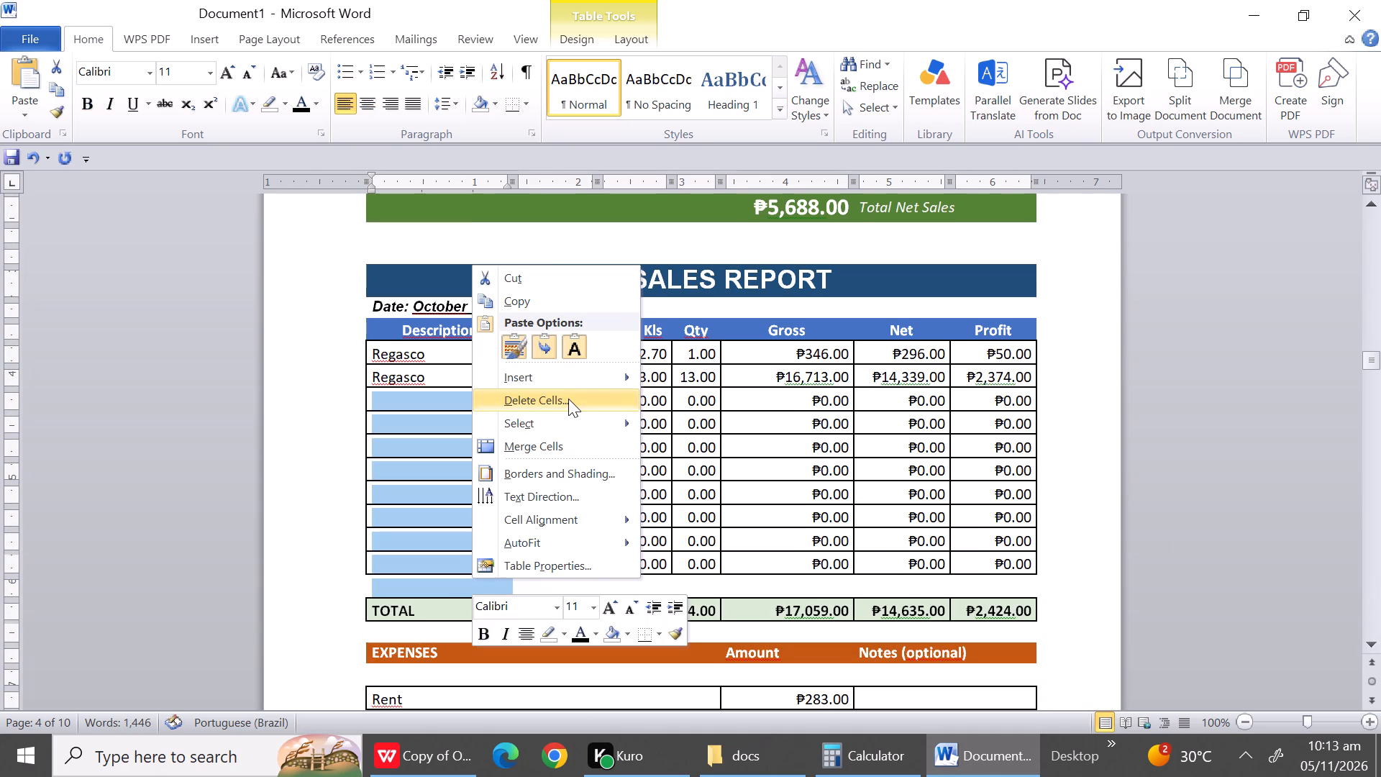
left_click(568, 399)
left_click(682, 358)
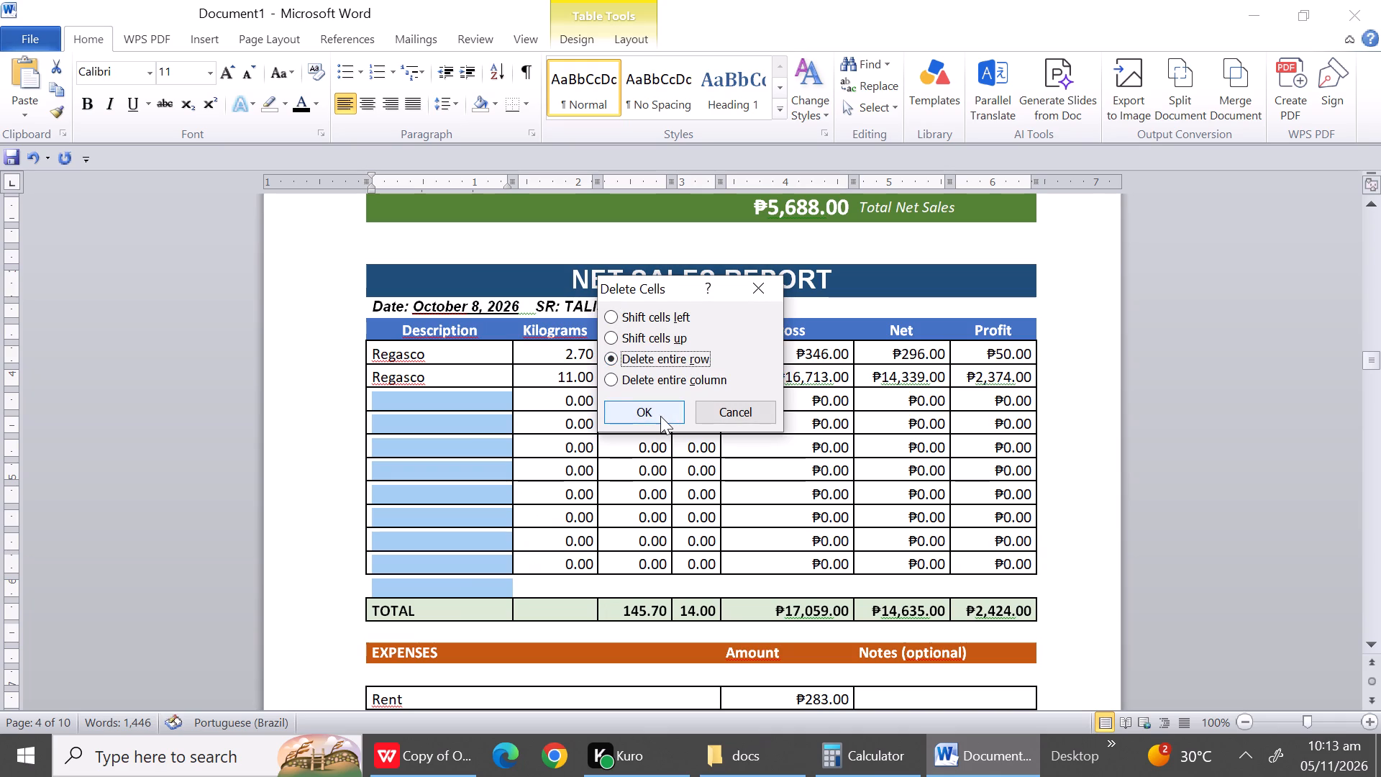
left_click(660, 416)
Delete the blank row between the EXPENSES header and Rent in the October 8 report.
left_click(457, 464)
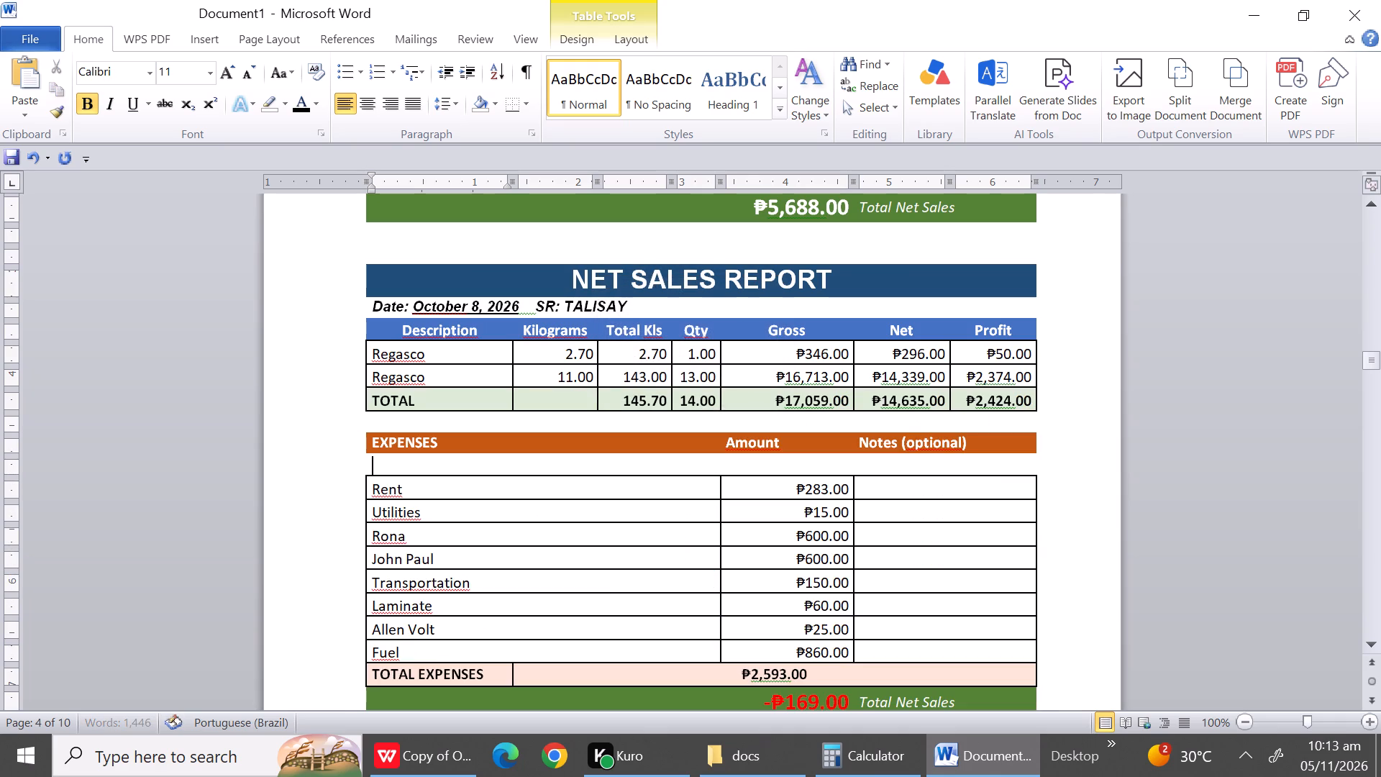
right_click(457, 464)
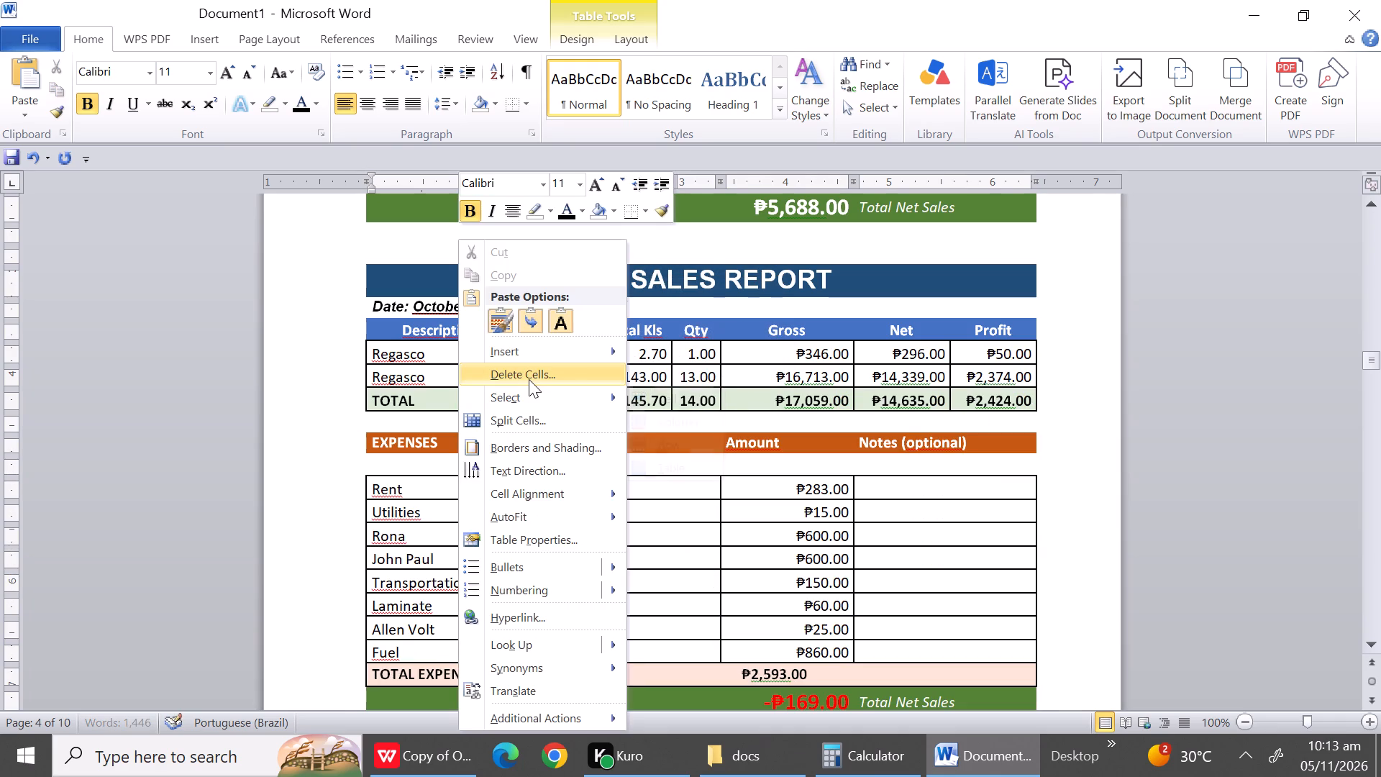
left_click(529, 379)
left_click(664, 365)
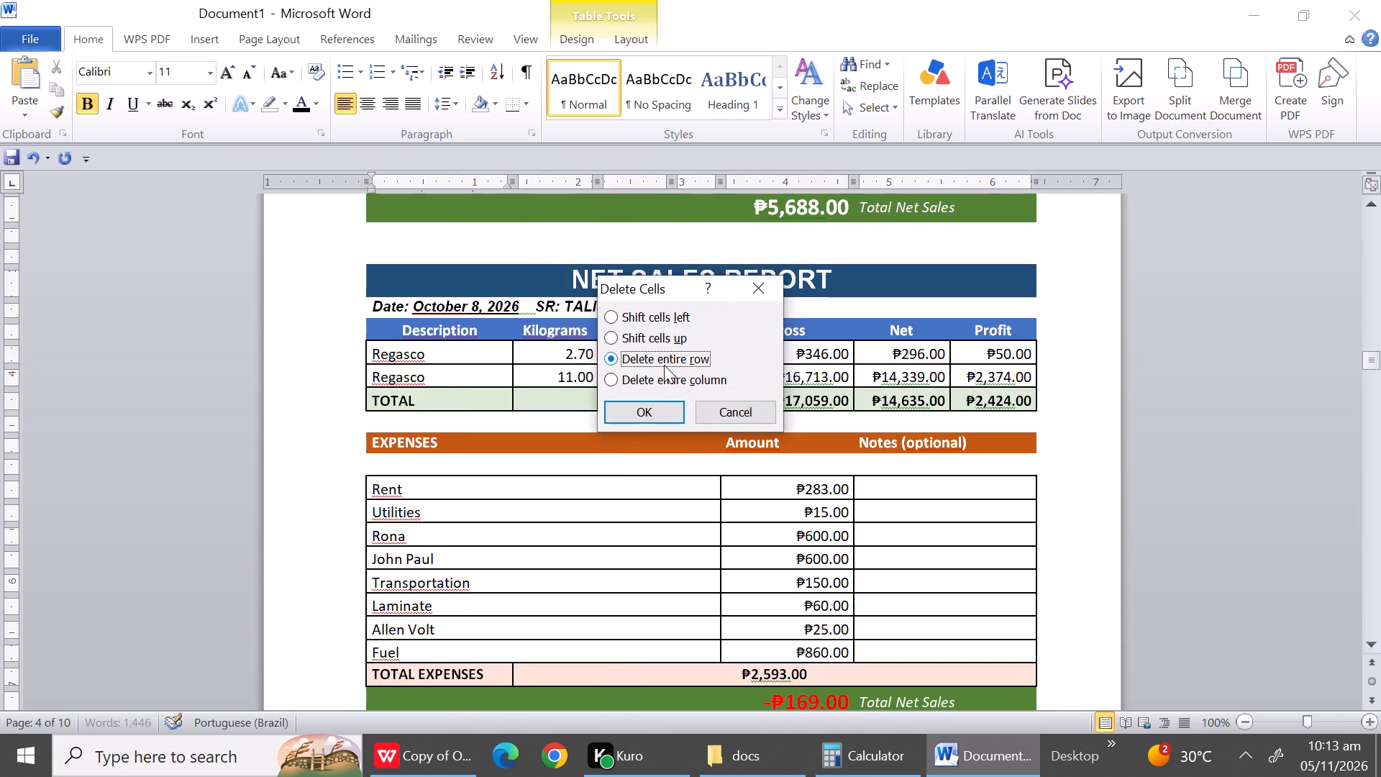
left_click(640, 411)
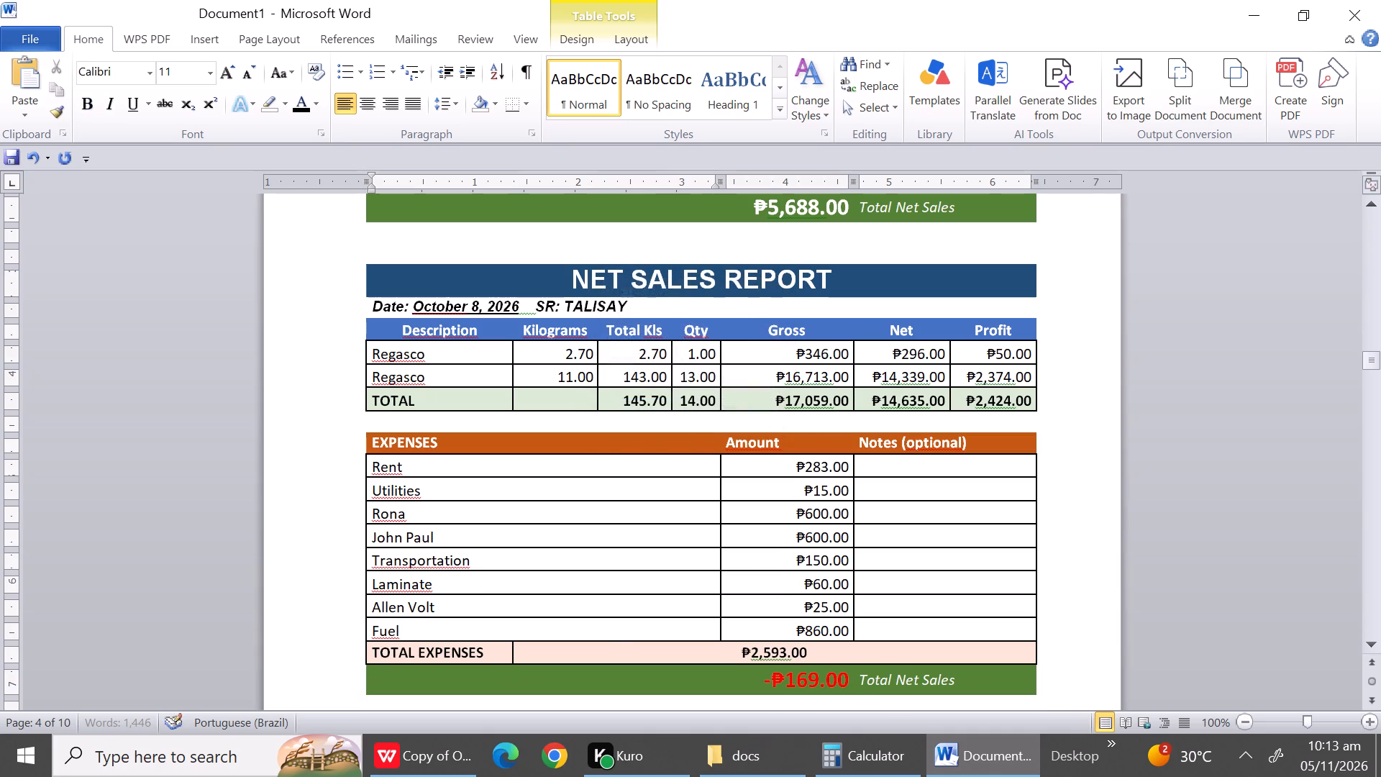
Delete the blank row between TOTAL and the EXPENSES header in the October 8 report.
left_click(534, 415)
right_click(534, 415)
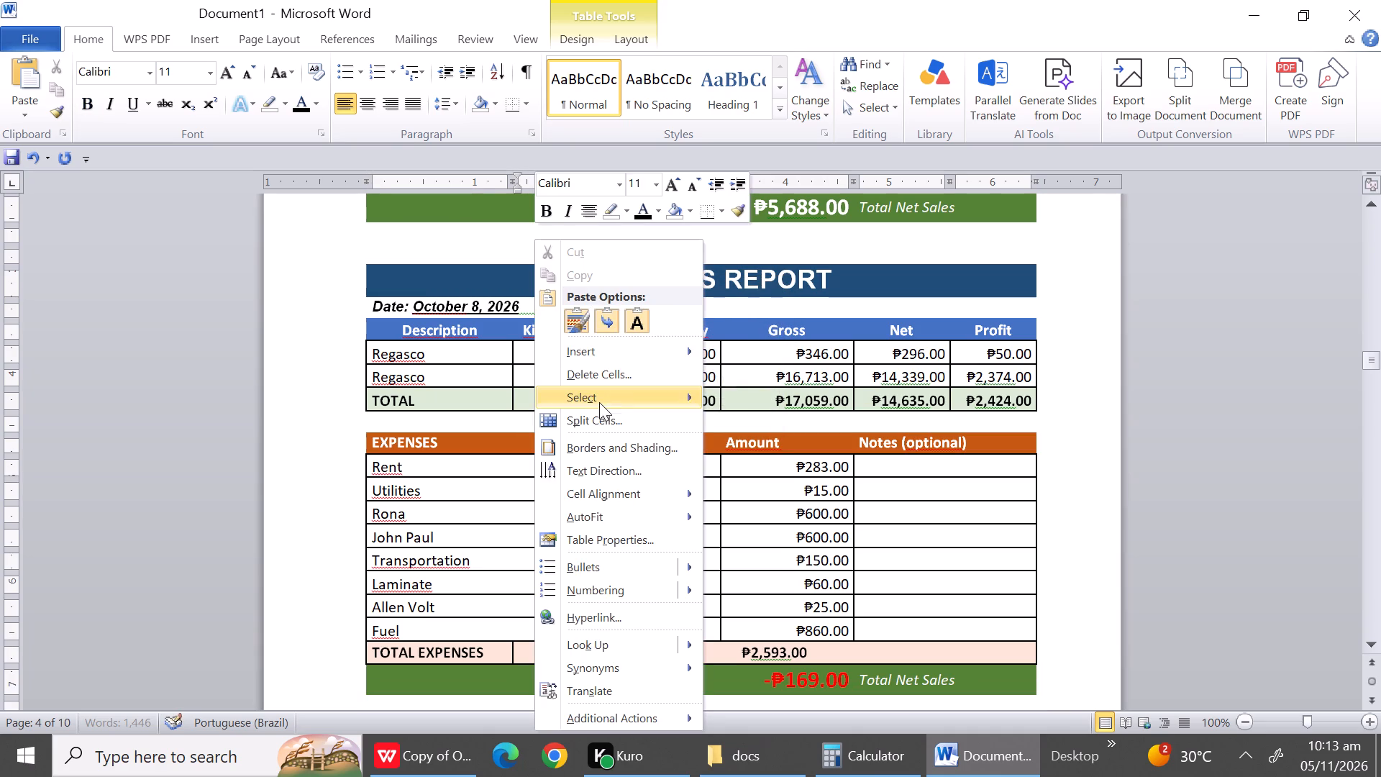
left_click(591, 379)
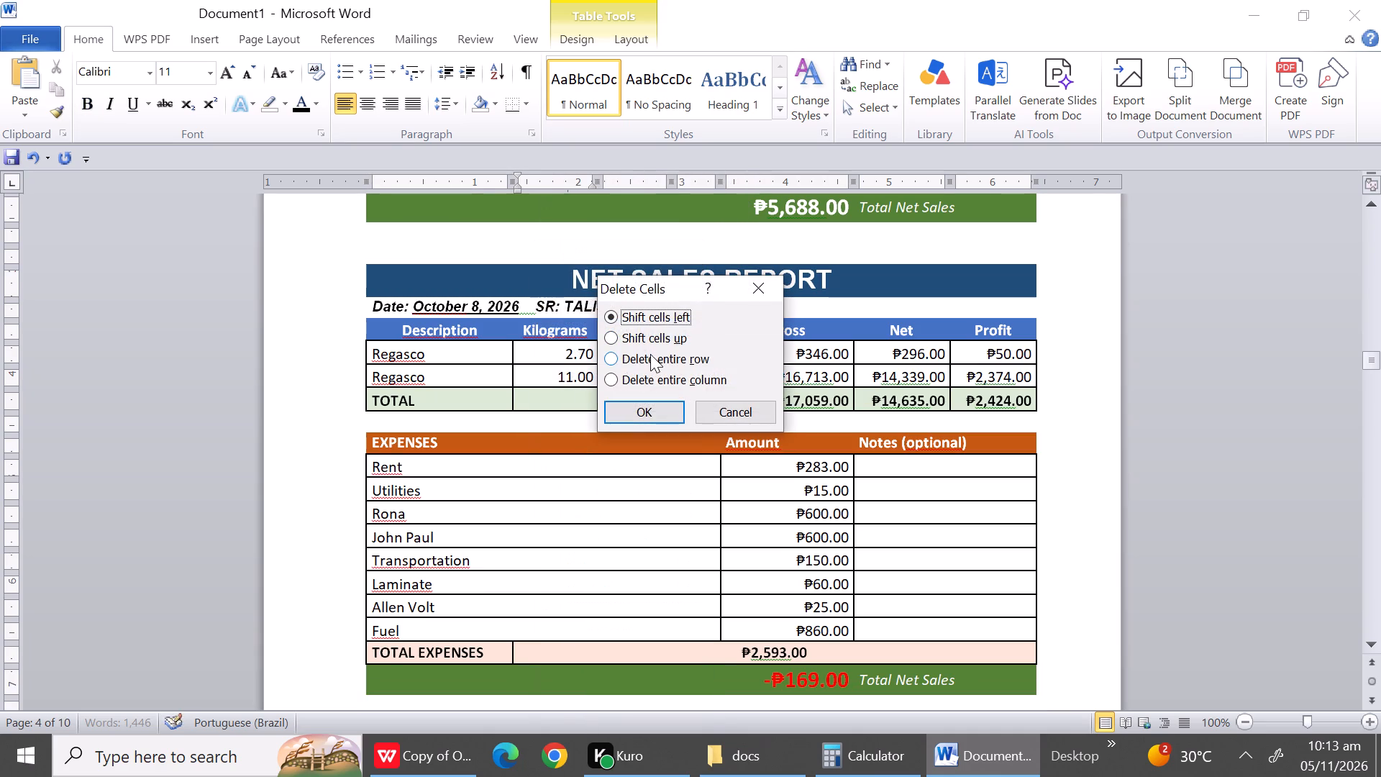
left_click(650, 358)
left_click(650, 408)
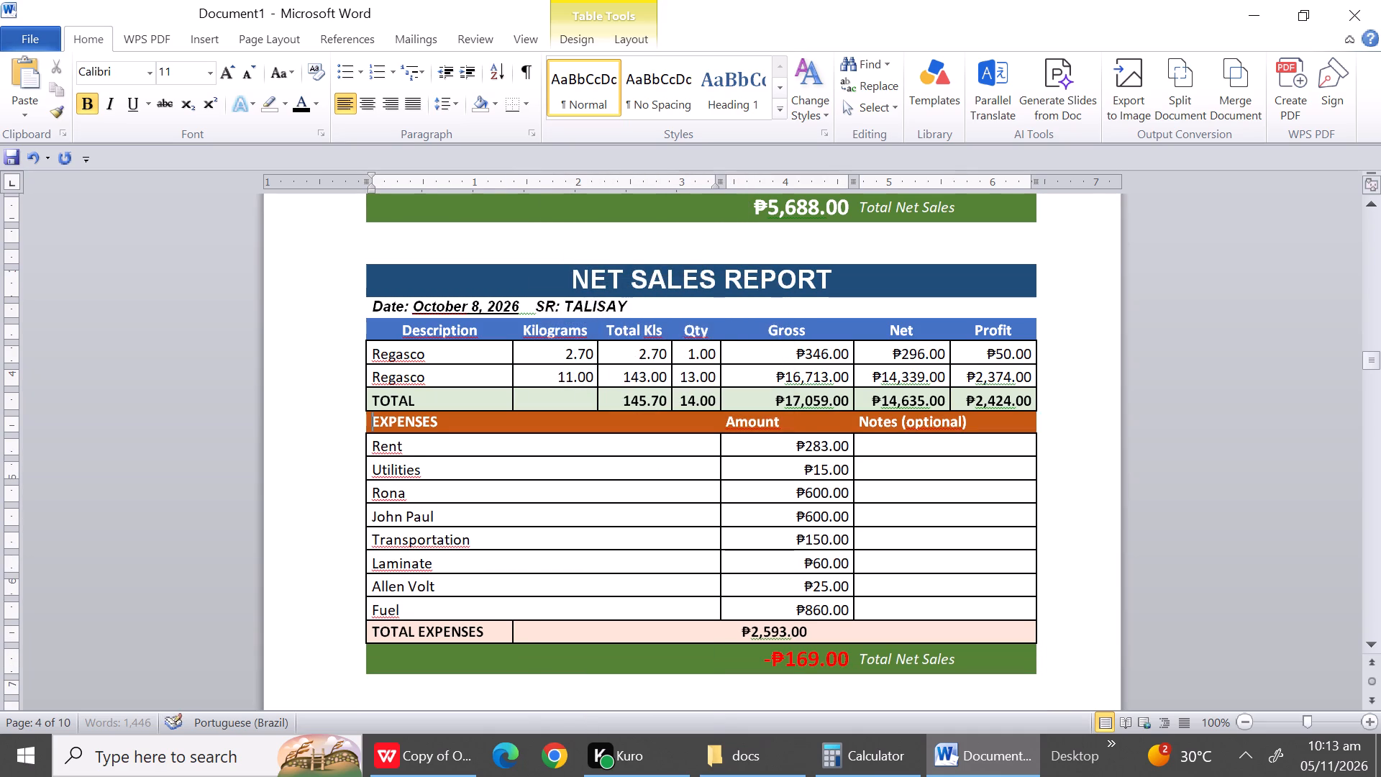
Delete one blank row between October 8's Total Net Sales and the October 9 NET SALES REPORT title.
triple_click(1373, 640)
triple_click(1373, 640)
triple_click(1373, 640)
triple_click(1373, 640)
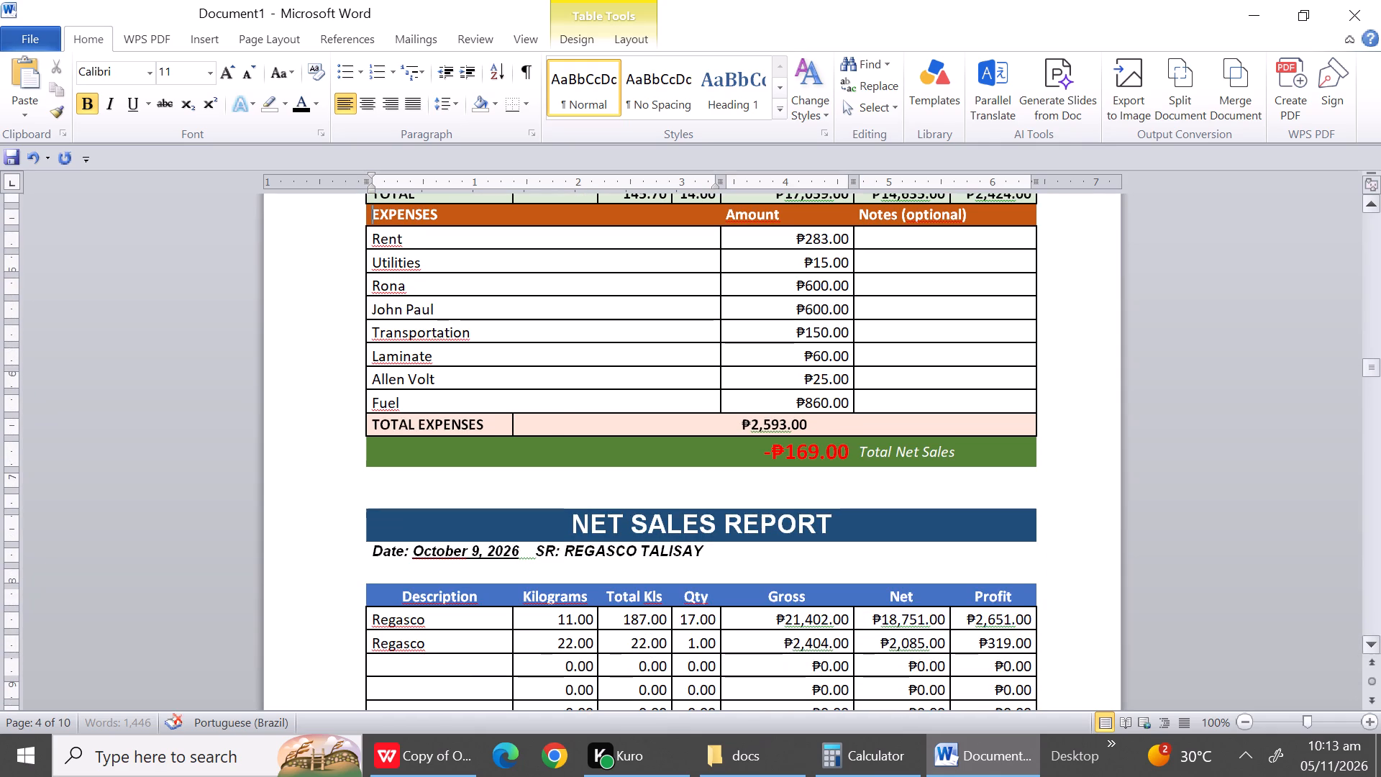
left_click(382, 501)
right_click(382, 501)
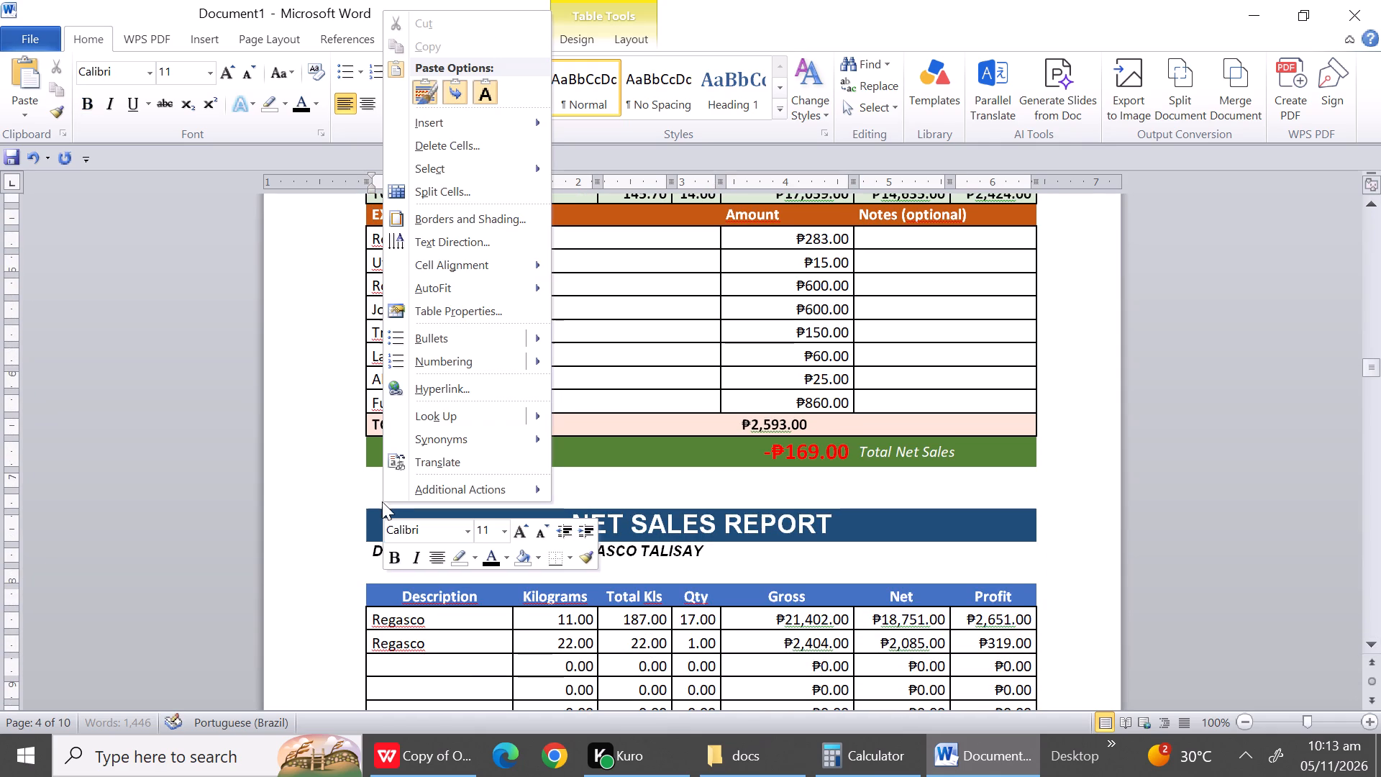
left_click(446, 136)
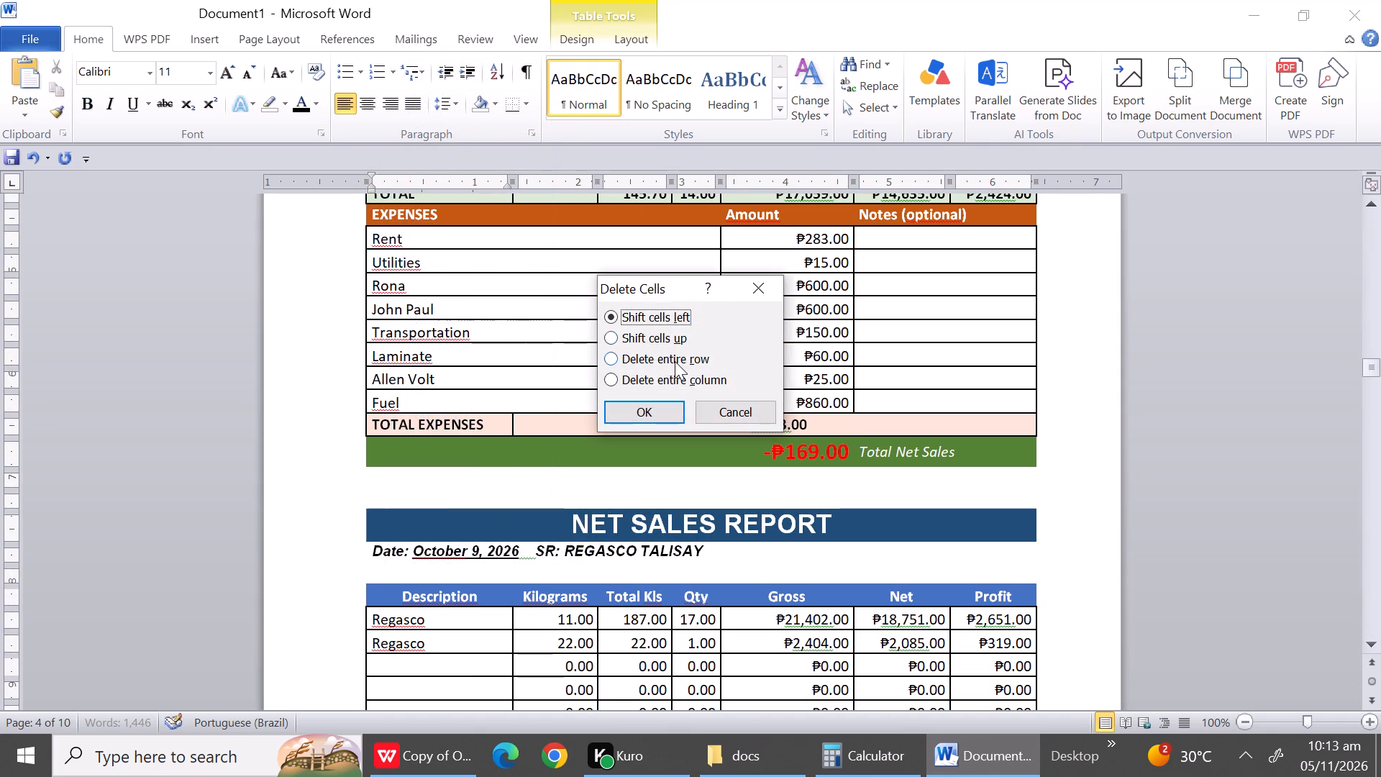
left_click(675, 361)
left_click(667, 410)
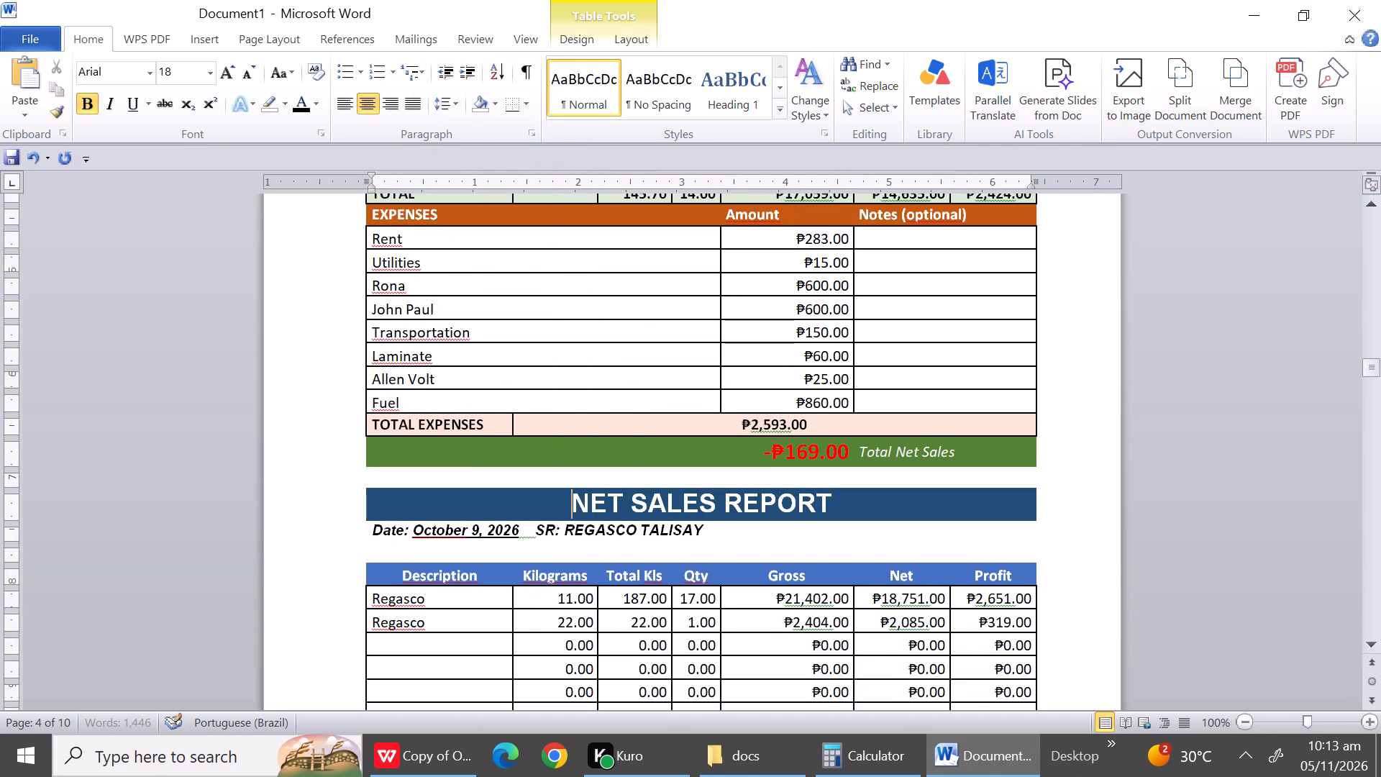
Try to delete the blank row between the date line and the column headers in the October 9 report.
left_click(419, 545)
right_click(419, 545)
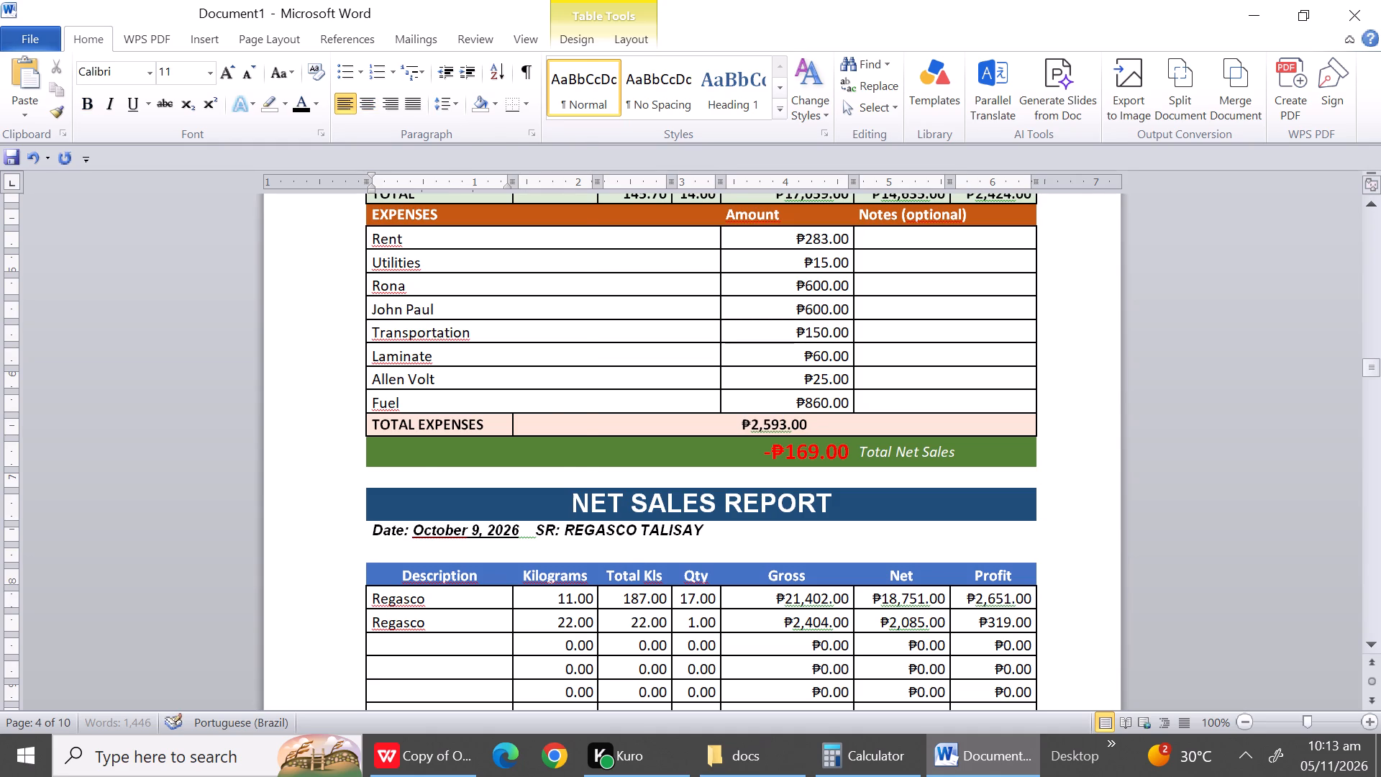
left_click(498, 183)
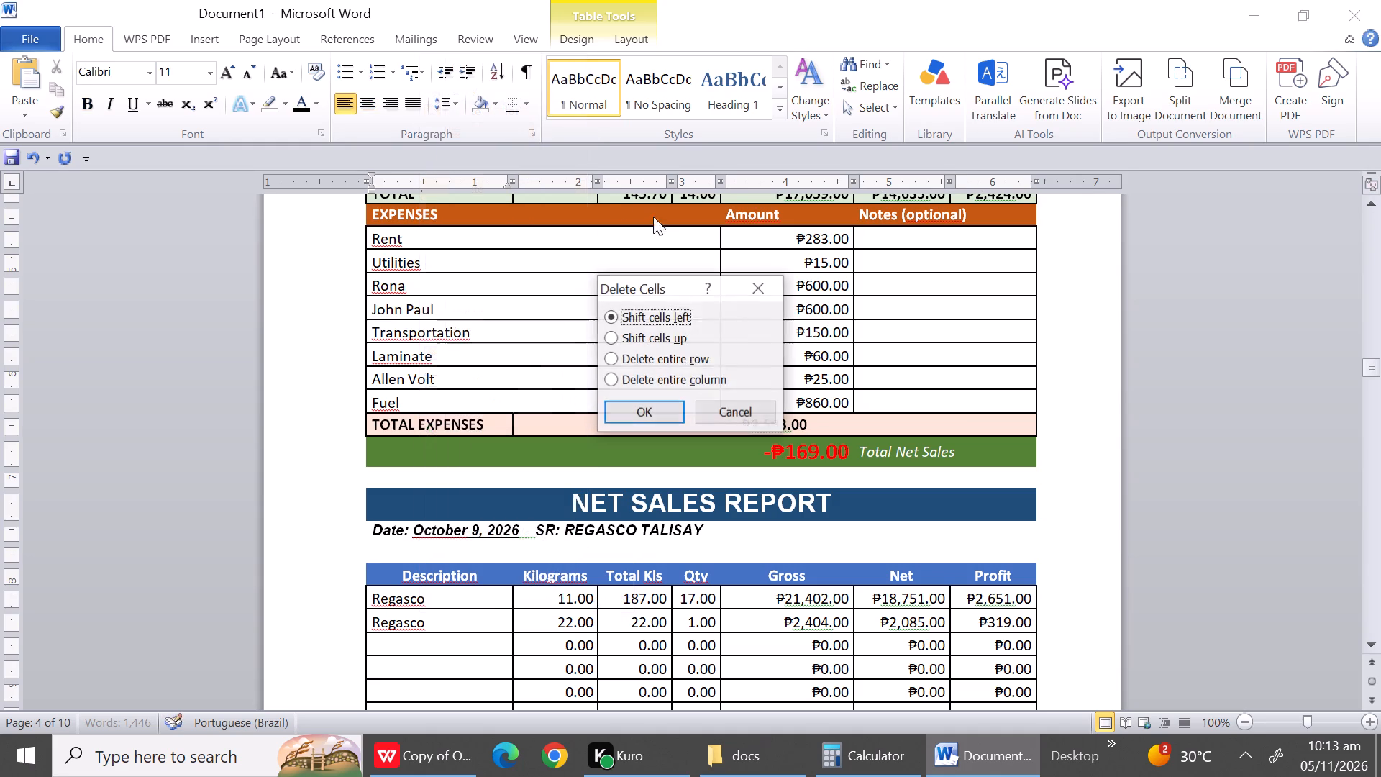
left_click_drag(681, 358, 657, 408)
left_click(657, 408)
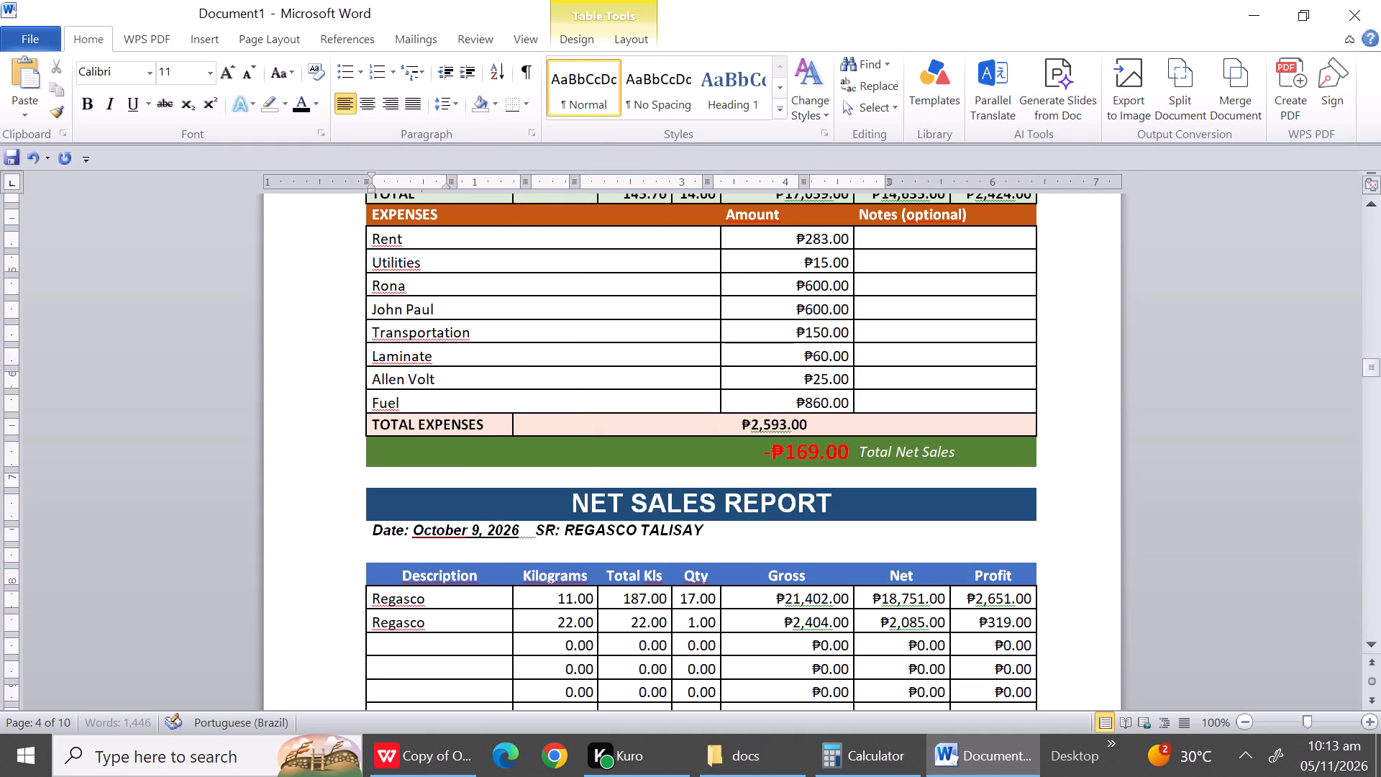
Delete the entire blank row between the date line and the column headers in the October 9 report.
right_click(447, 551)
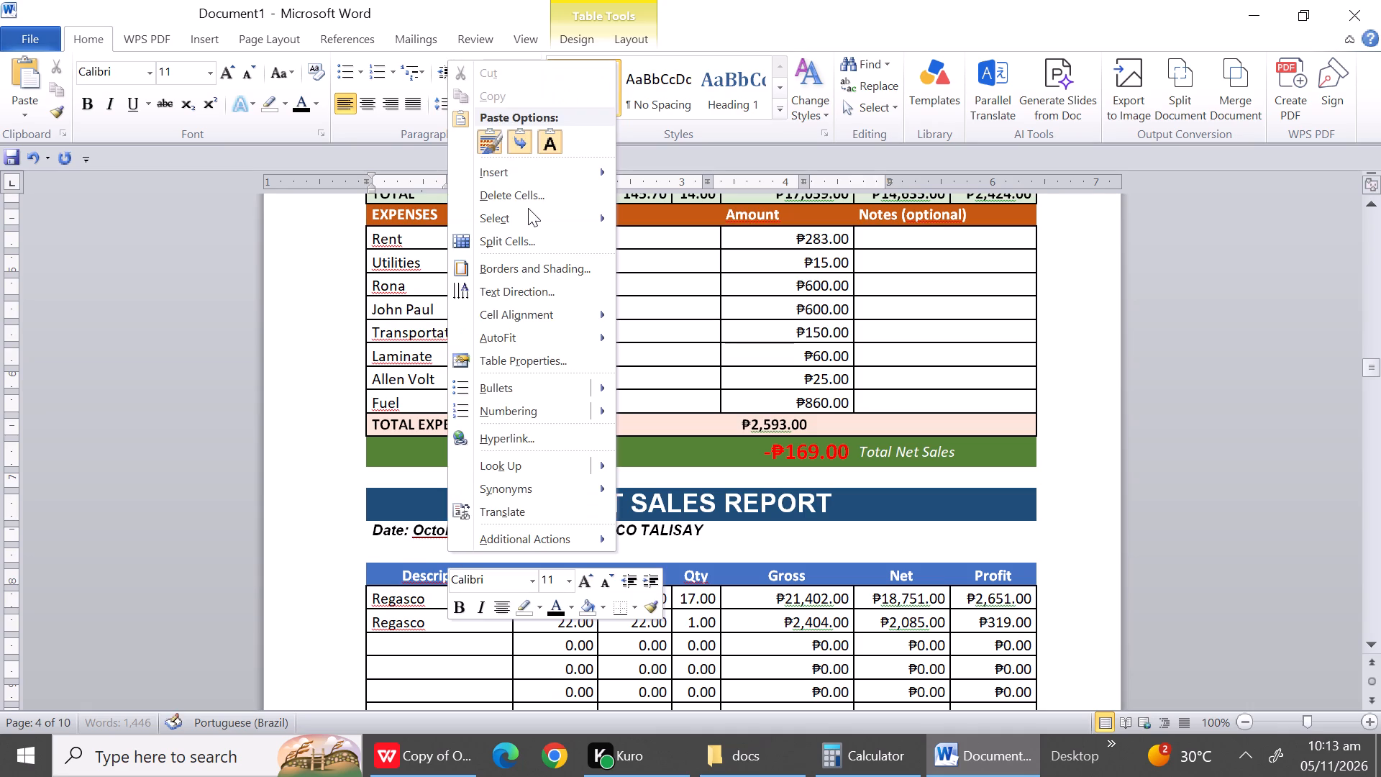
left_click(524, 200)
left_click(638, 366)
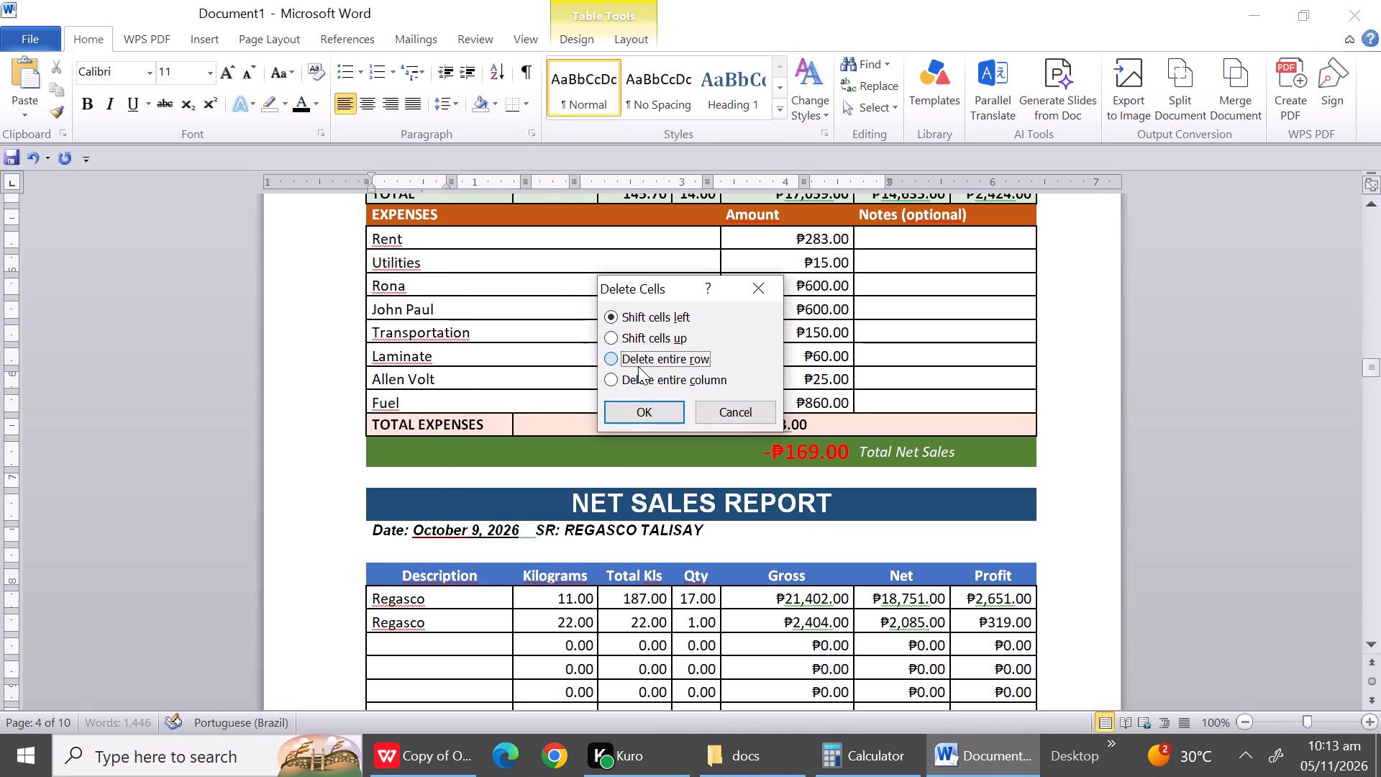
left_click(641, 410)
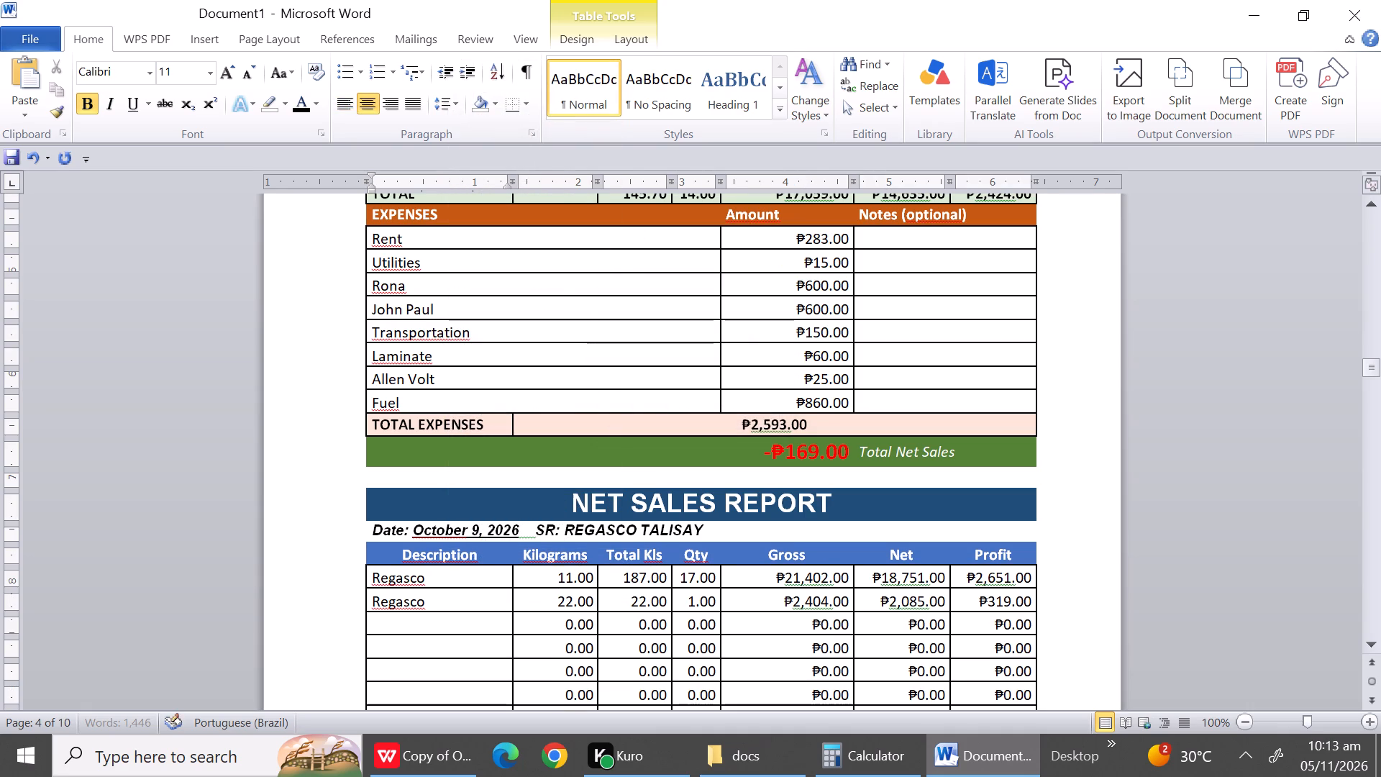
Delete the empty zero-value rows and the blank row above TOTAL in the October 9 report.
triple_click(1372, 645)
triple_click(1372, 645)
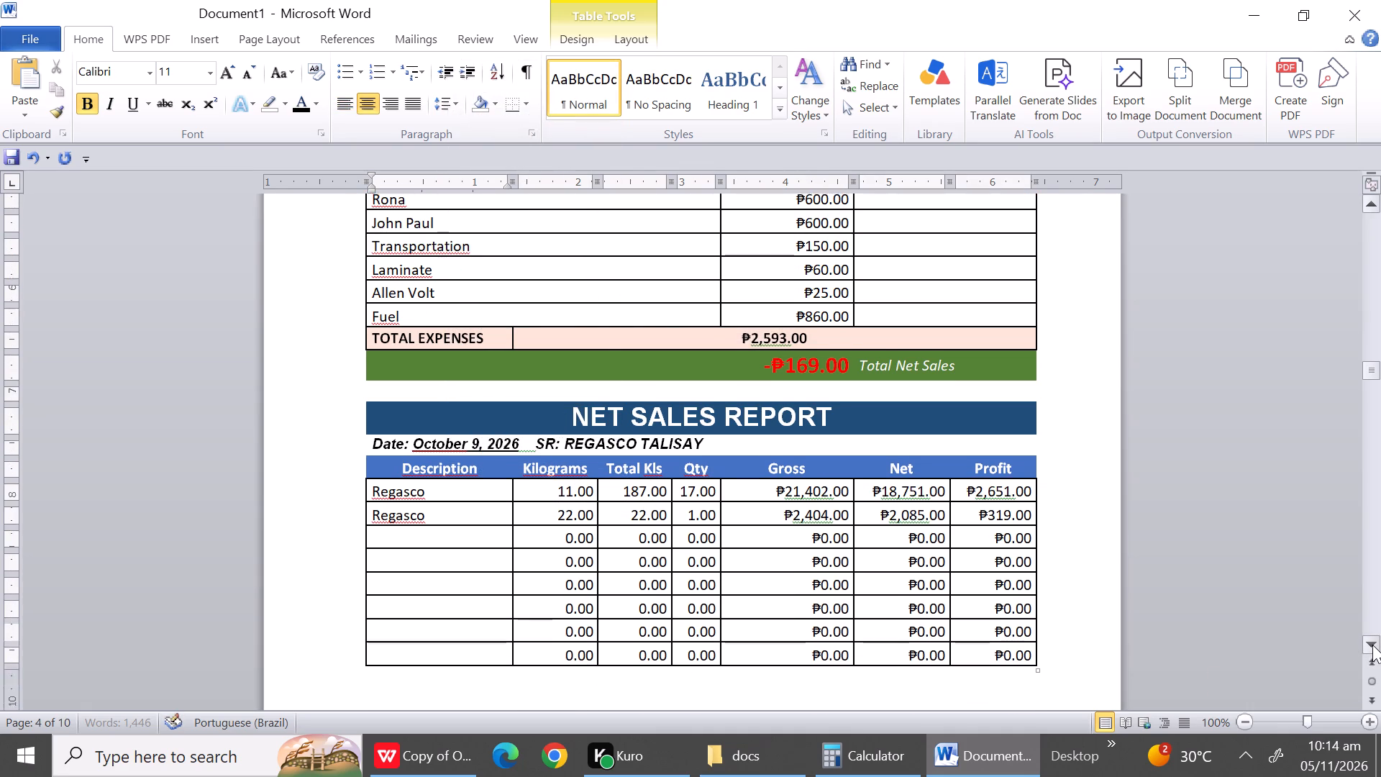
triple_click(1372, 645)
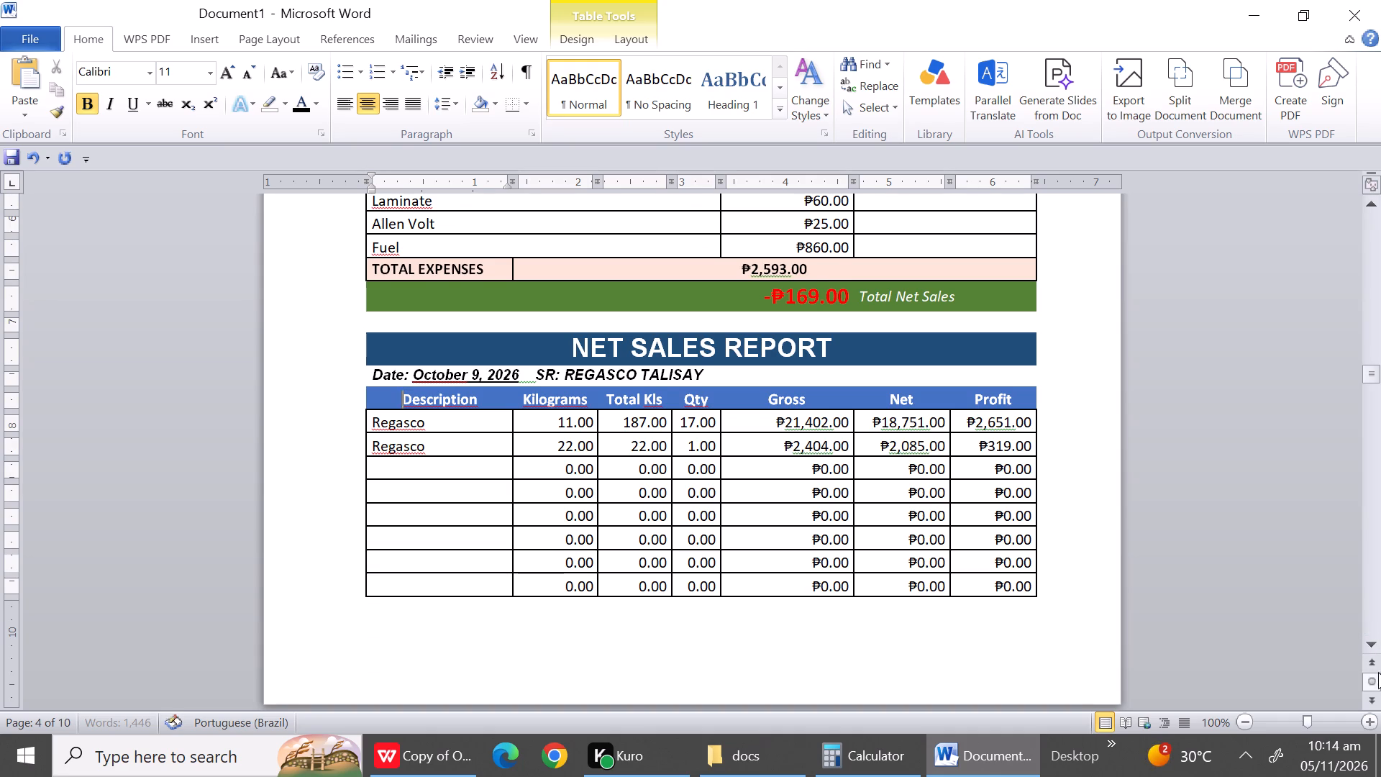
triple_click(1372, 651)
triple_click(1372, 651)
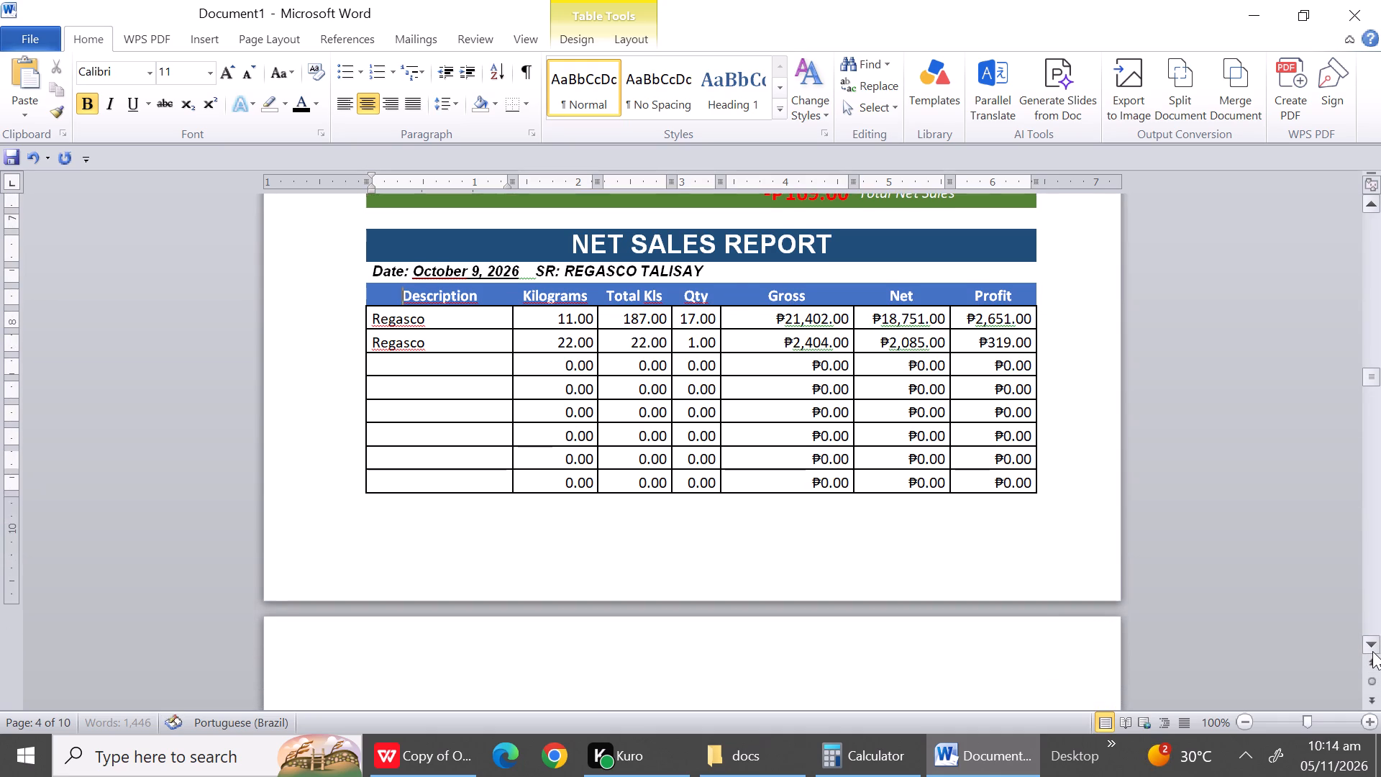
double_click(1372, 651)
left_click_drag(412, 332, 446, 405)
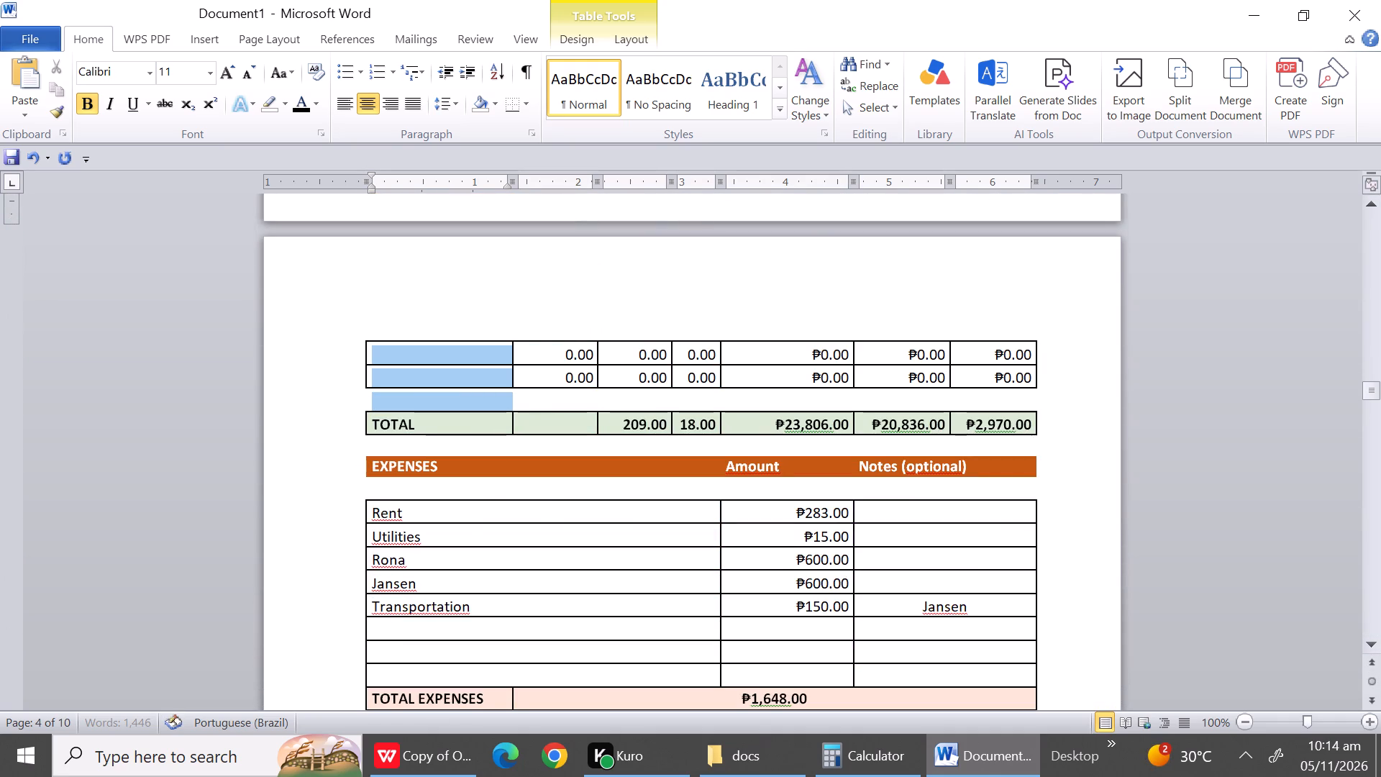
left_click_drag(446, 405, 445, 405)
right_click(445, 405)
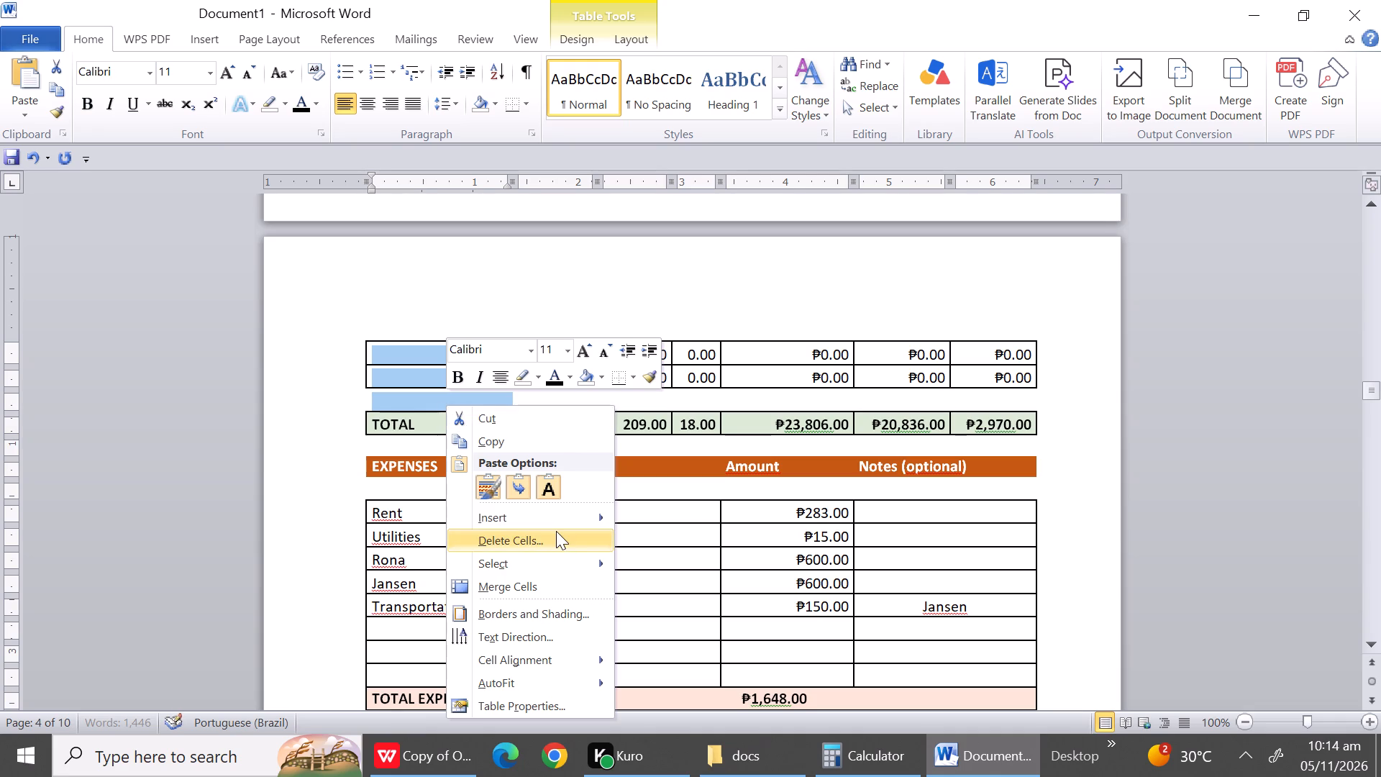
left_click(555, 532)
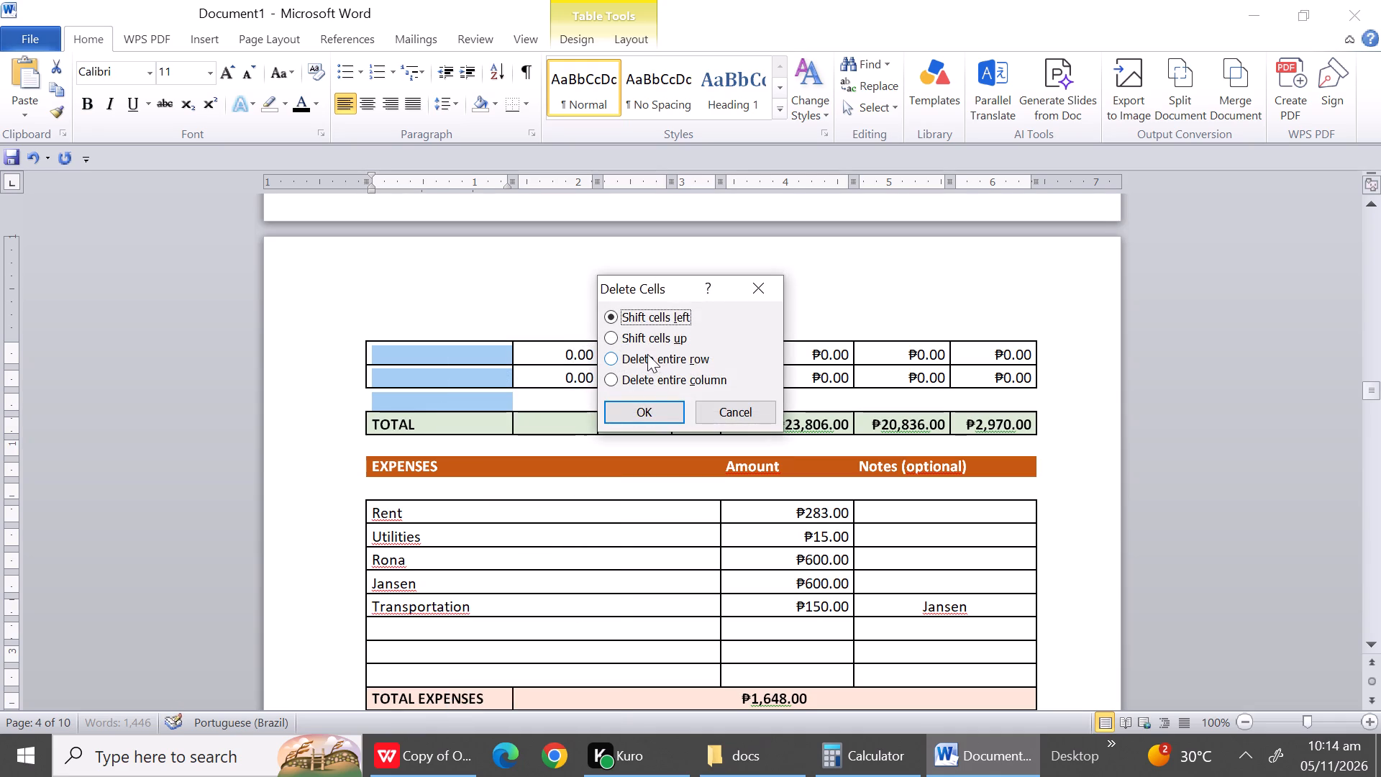
left_click(647, 354)
left_click(642, 401)
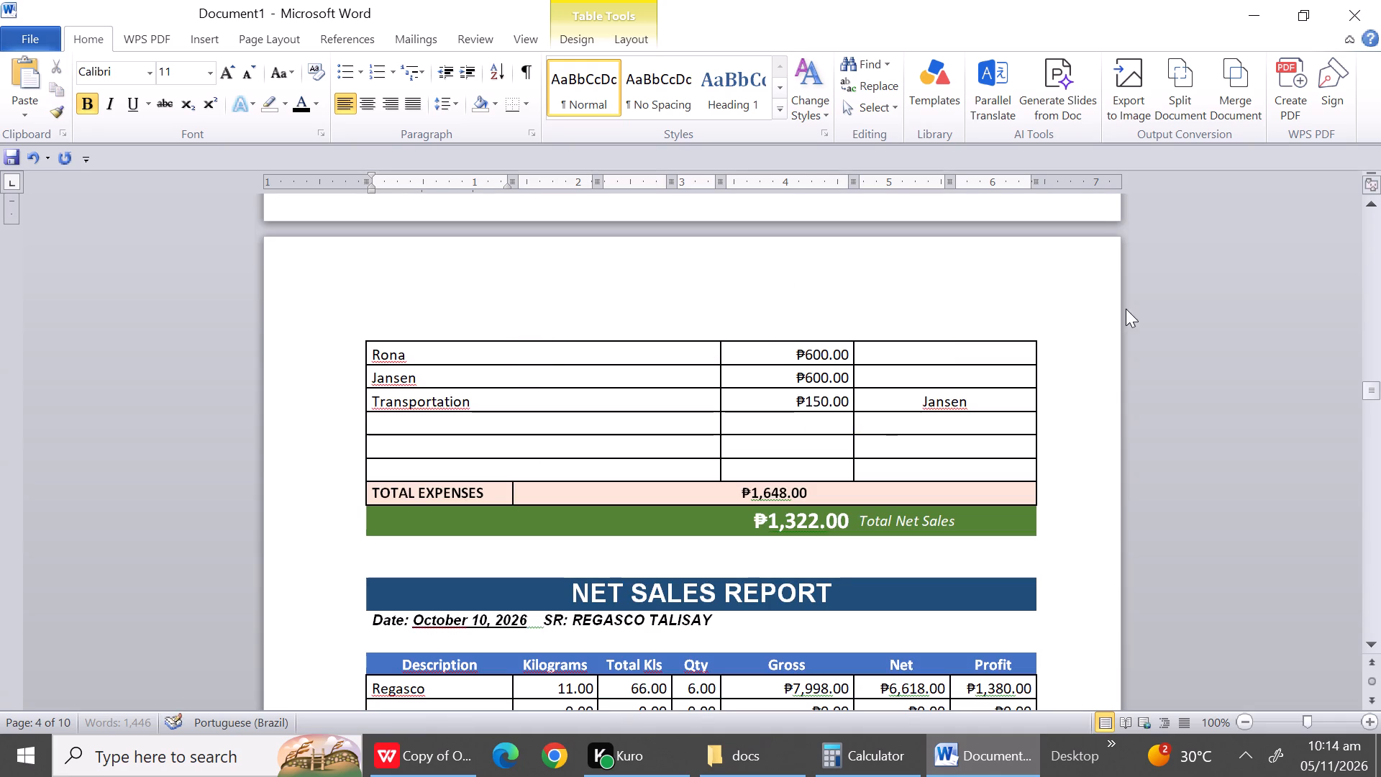
Delete the entire blank row between the EXPENSES header and the Rent row in the October 9 report.
triple_click(1374, 208)
triple_click(1374, 208)
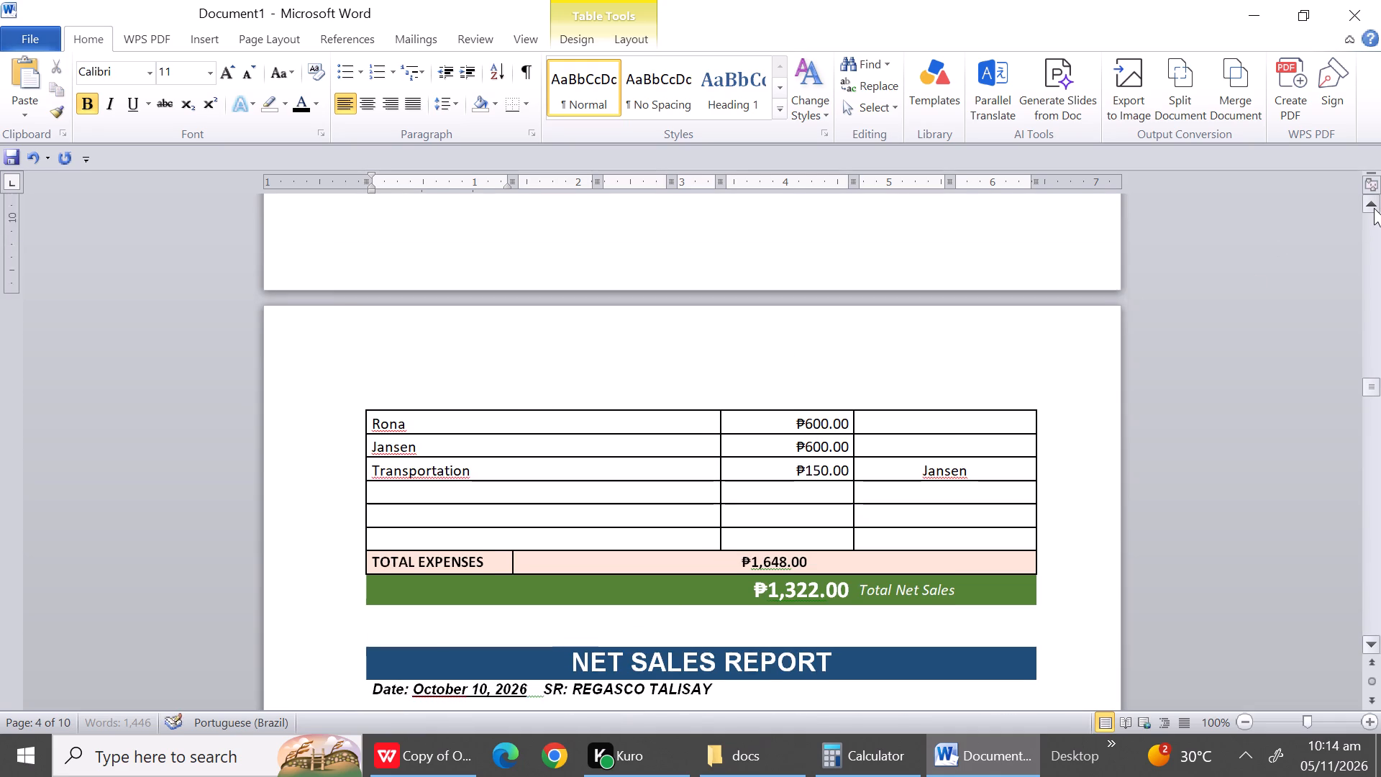
triple_click(1374, 208)
double_click(1374, 208)
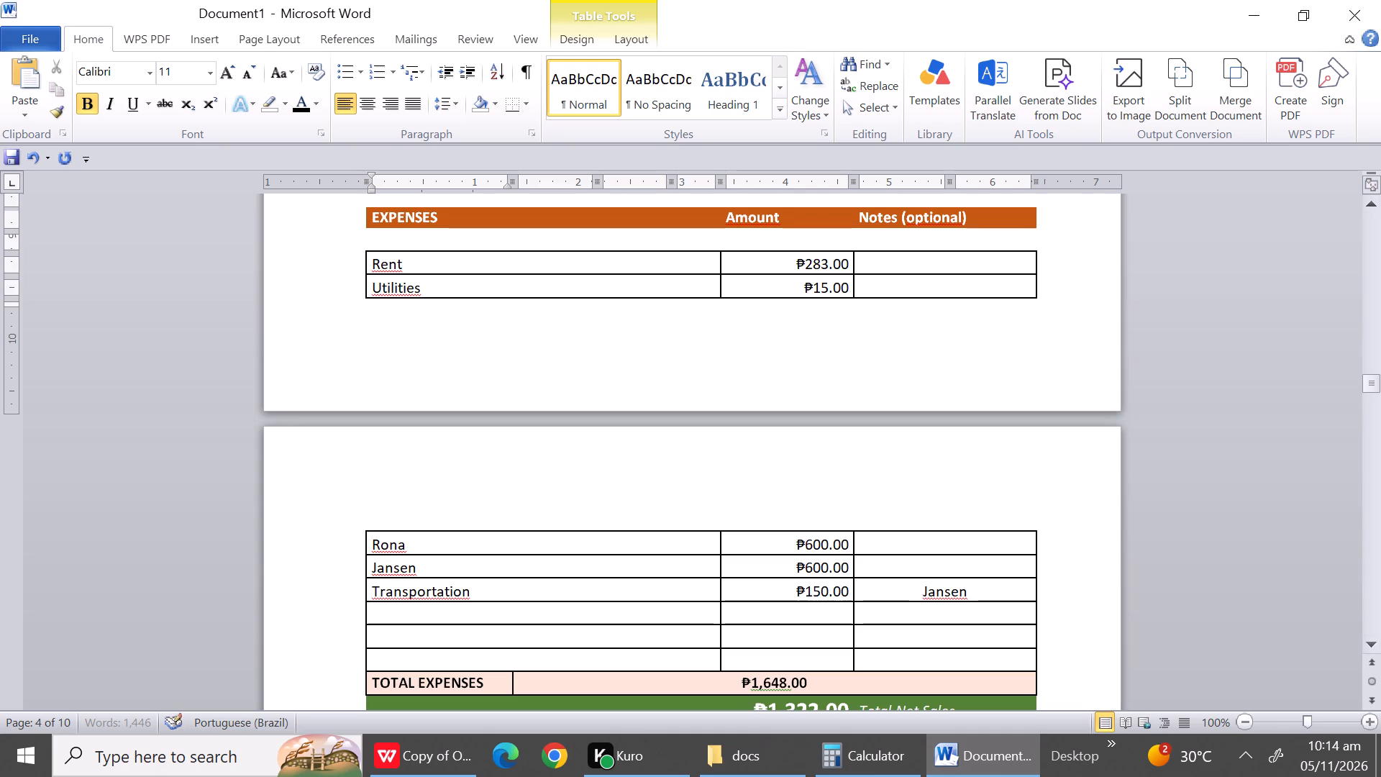
left_click(423, 242)
right_click(423, 242)
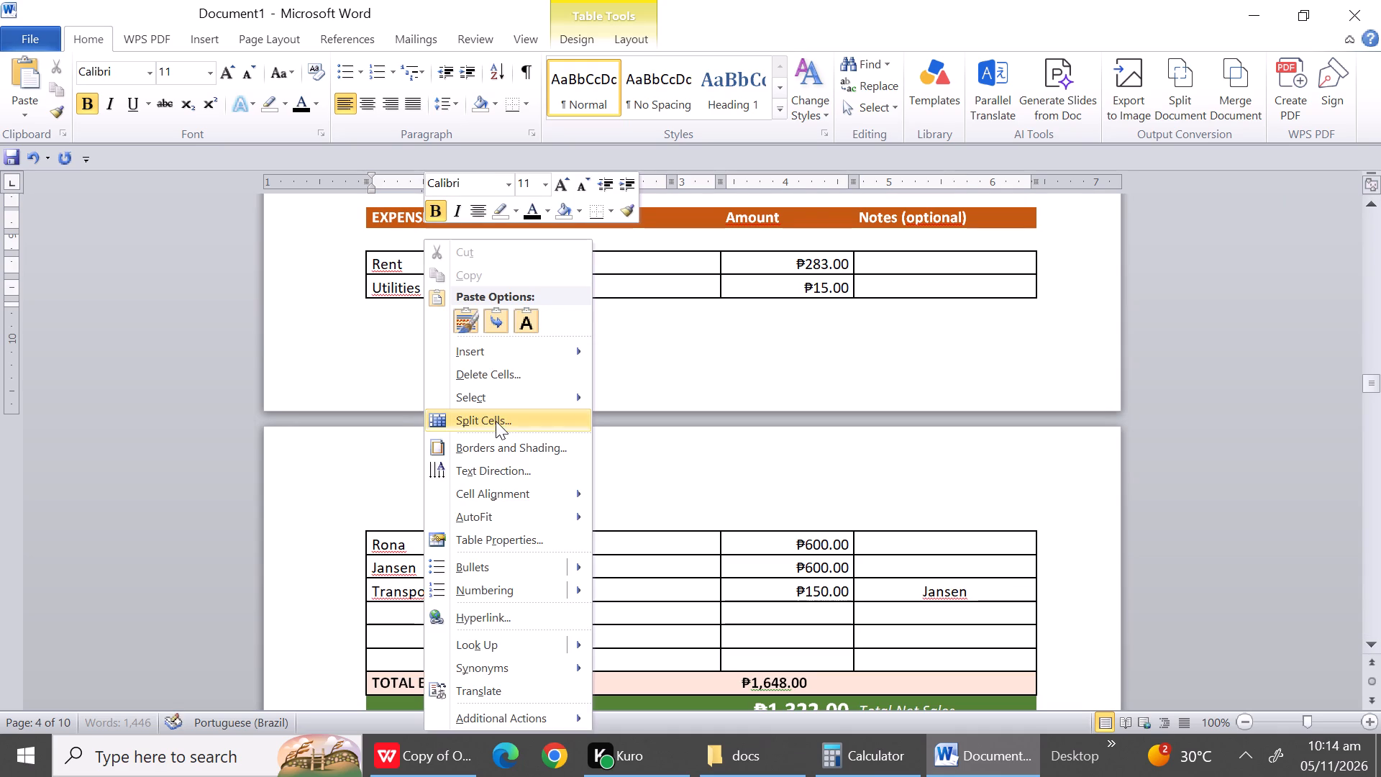
left_click(475, 383)
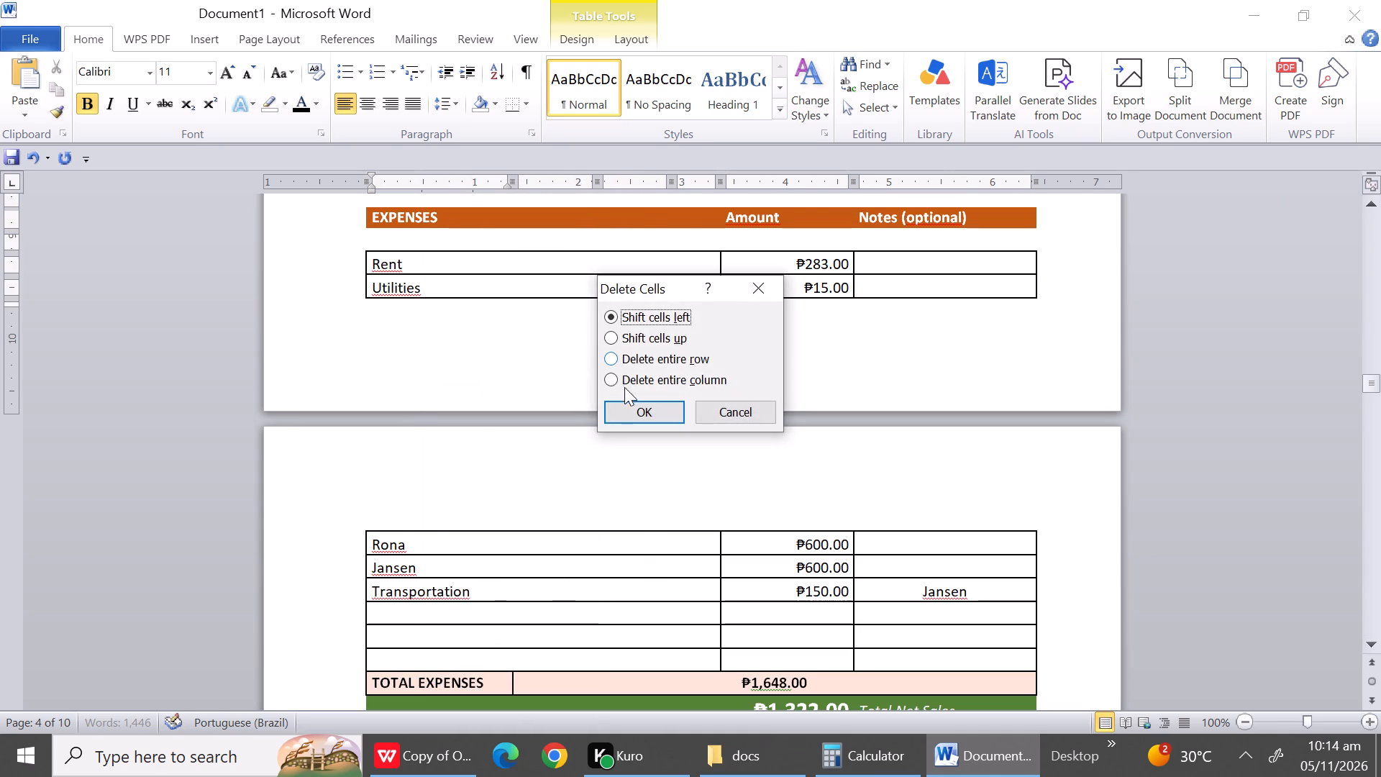
left_click(621, 353)
left_click(634, 406)
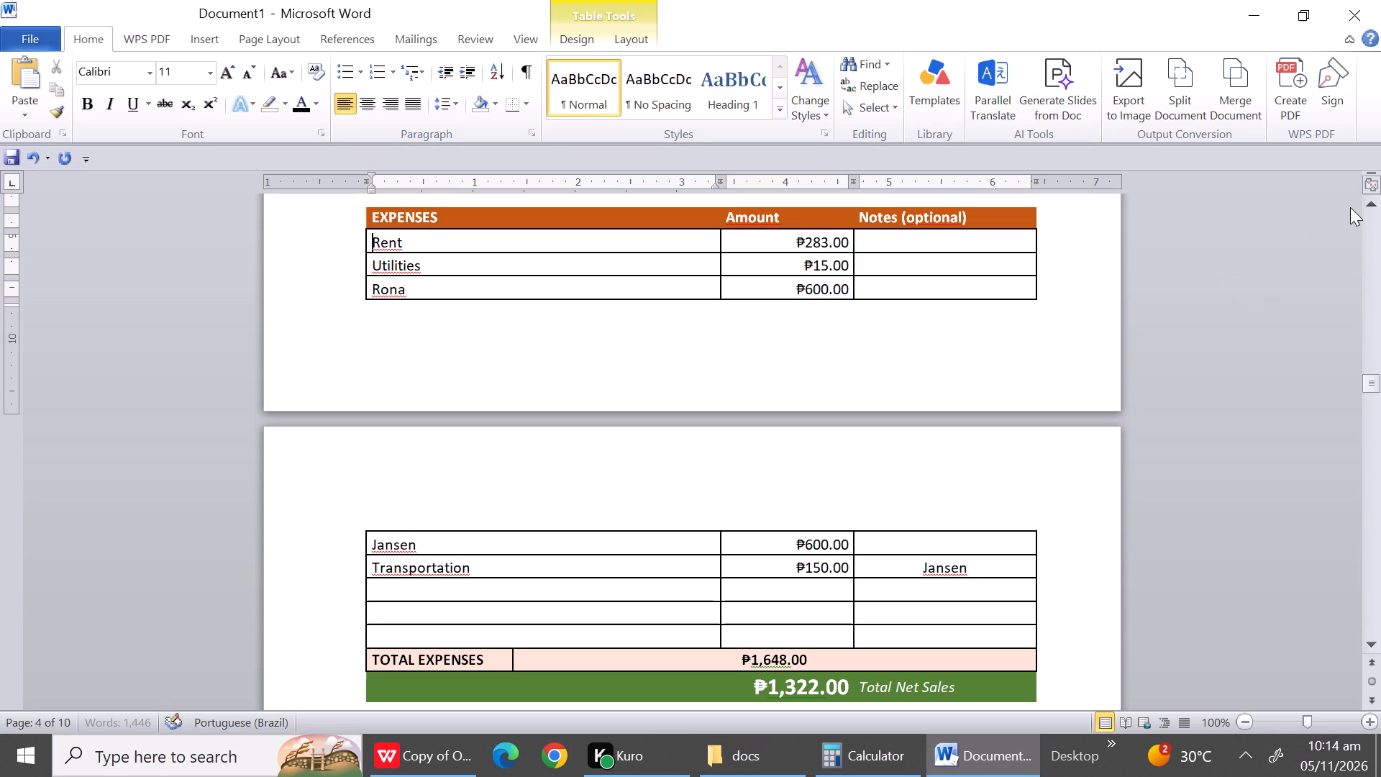
Add five line breaks in the blank row between TOTAL and EXPENSES in the October 9 report to push EXPENSES onto the next page.
triple_click(1371, 206)
triple_click(1371, 206)
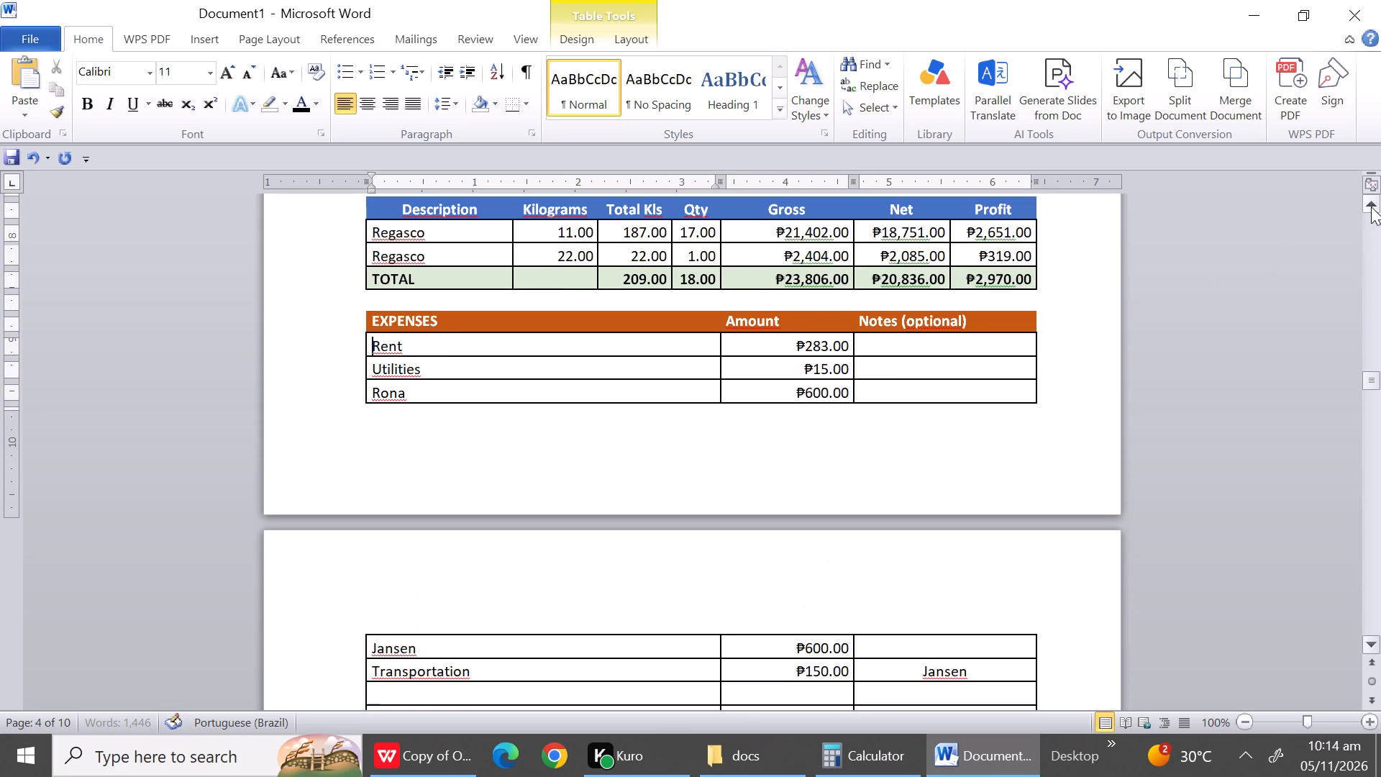
left_click(401, 301)
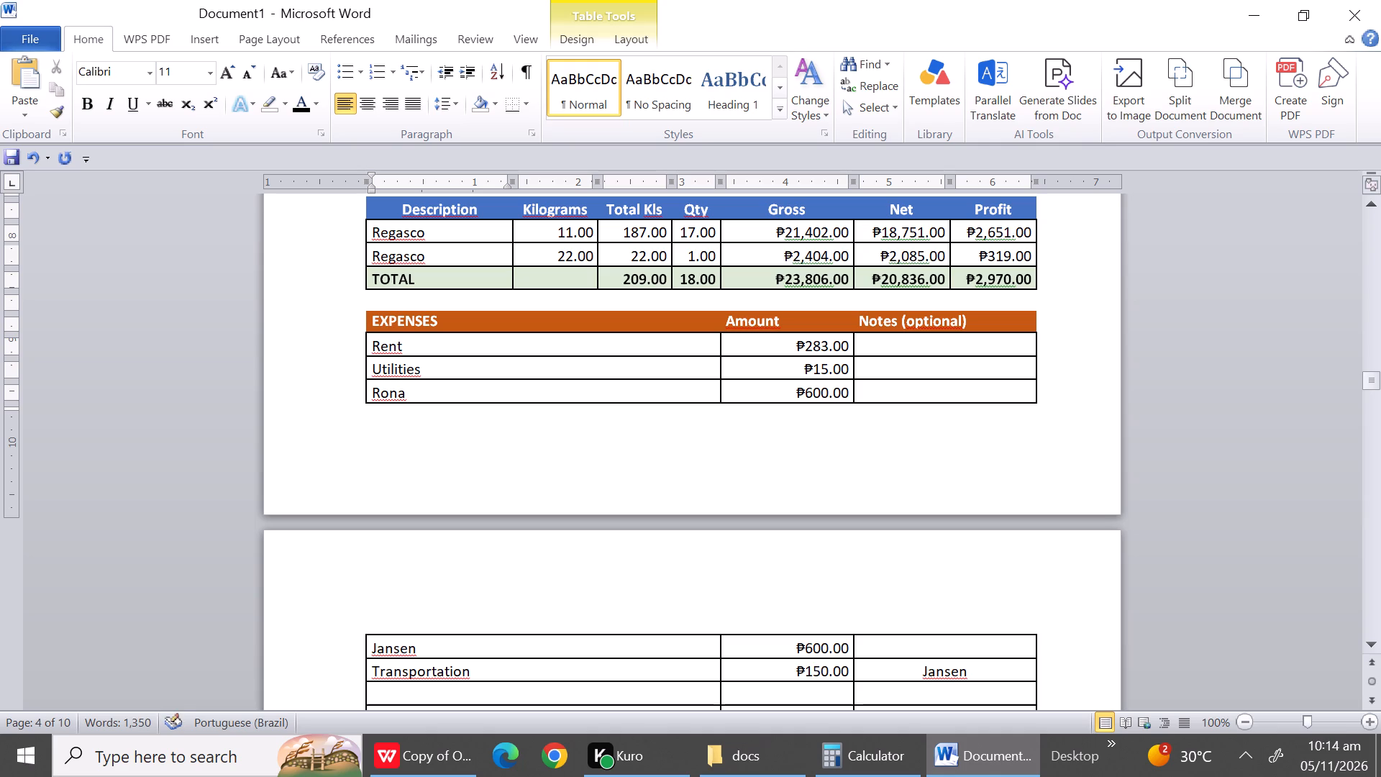
key("Return")
key("Return")
key("Return")
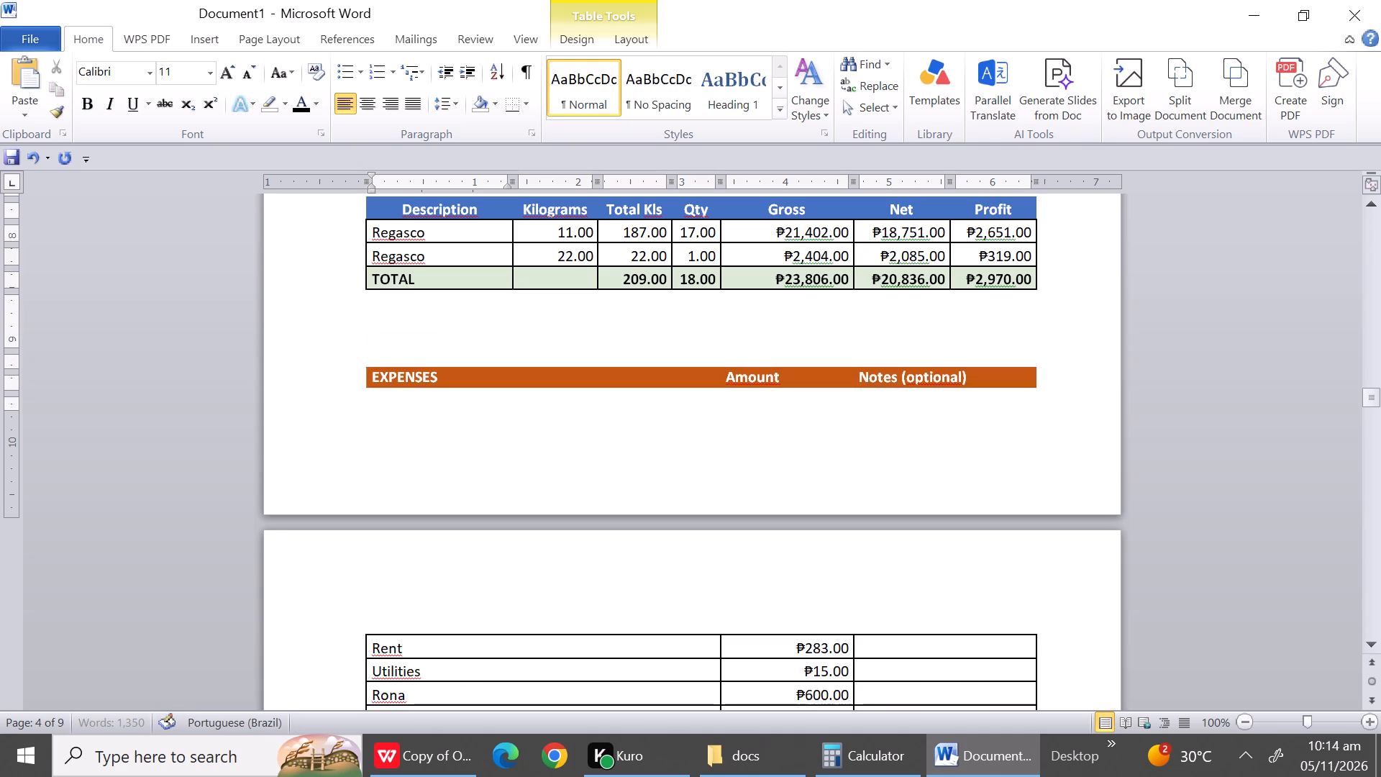
key("Return")
key("Return")
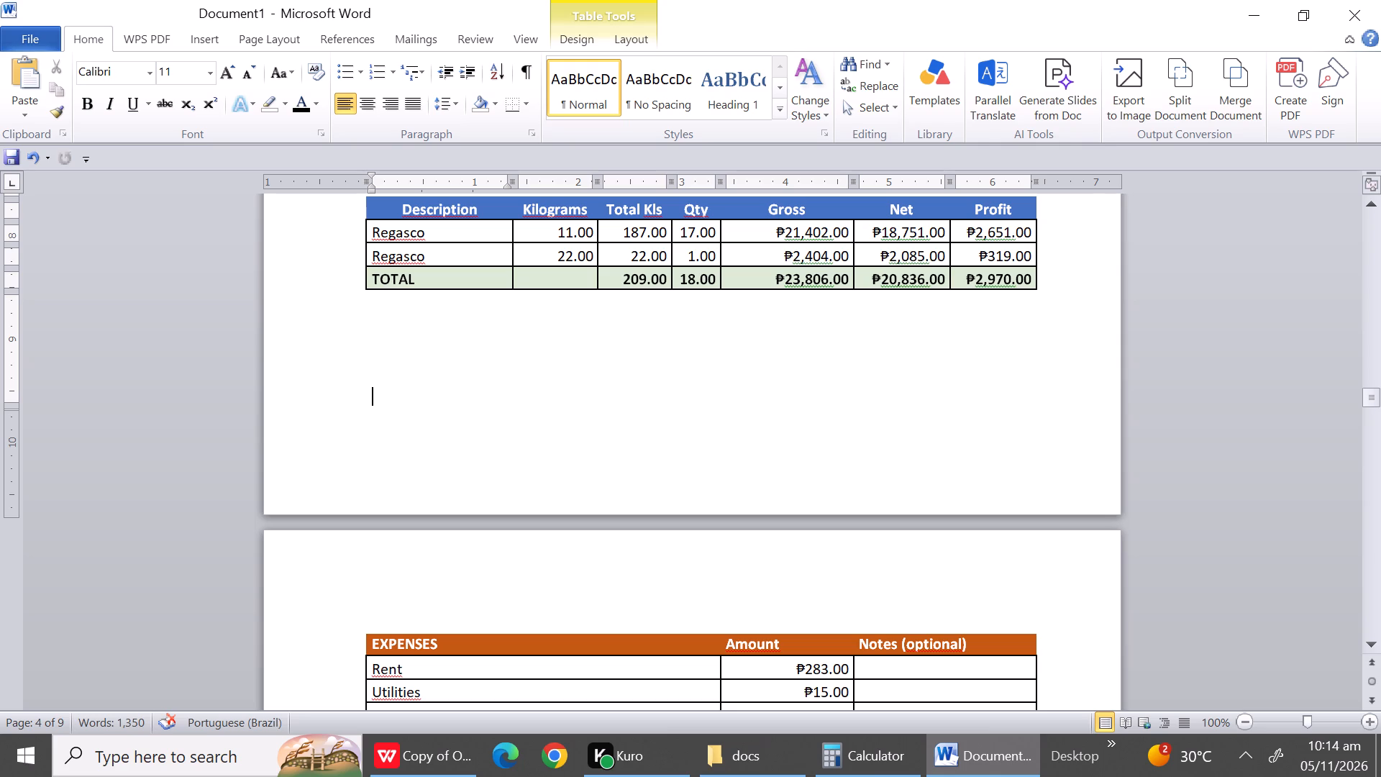
Delete the three empty expense rows between Transportation and TOTAL EXPENSES in the October 9 report.
triple_click(1375, 640)
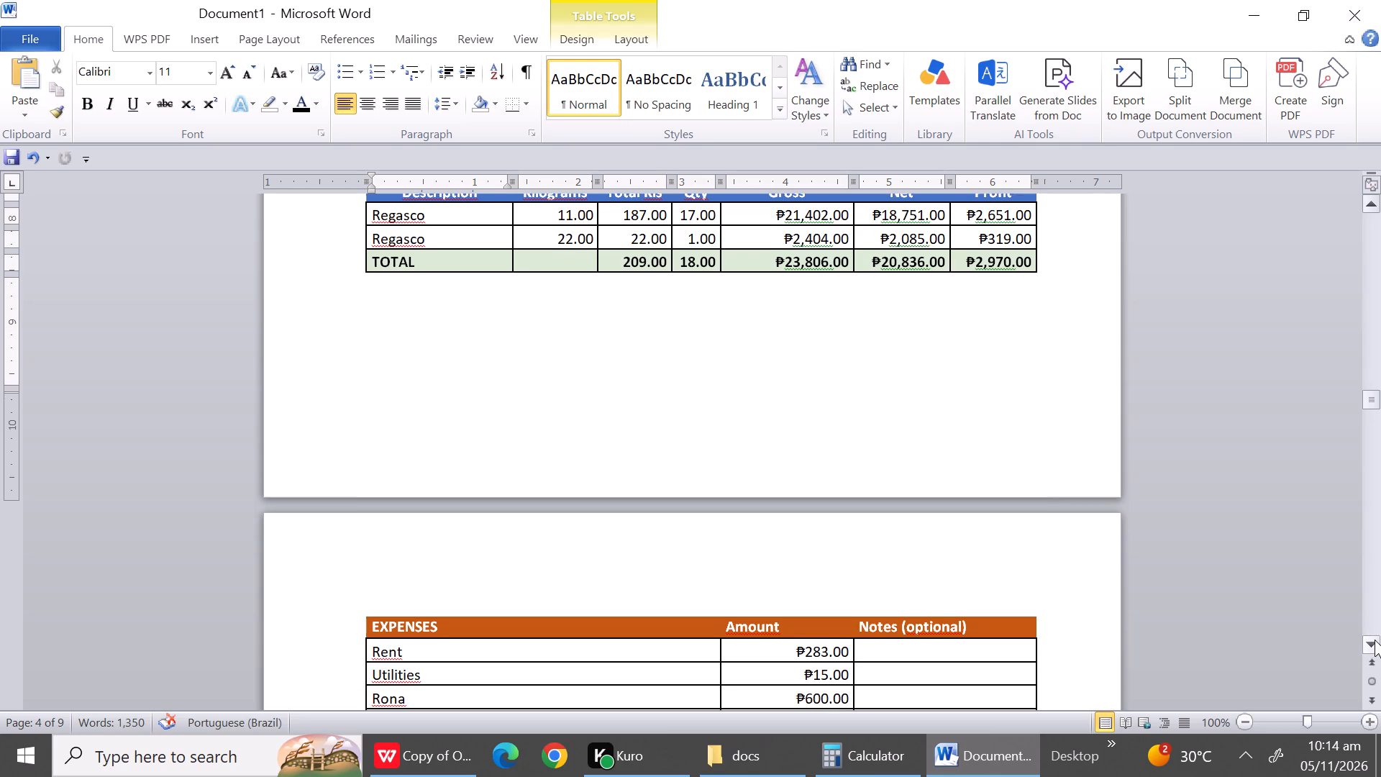
triple_click(1375, 640)
triple_click(1375, 640)
triple_click(1375, 640)
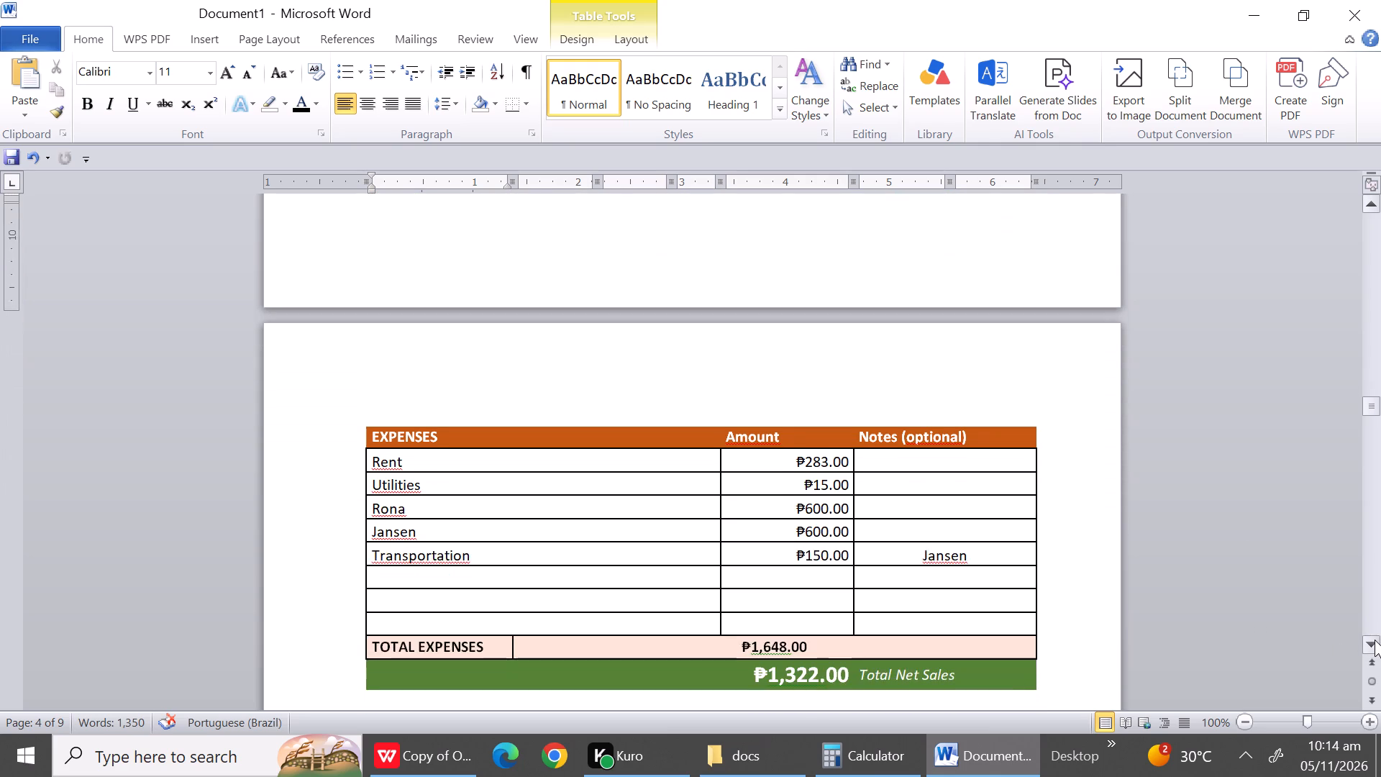
double_click(1375, 640)
left_click_drag(1375, 640, 404, 612)
left_click_drag(388, 522, 388, 568)
right_click(388, 568)
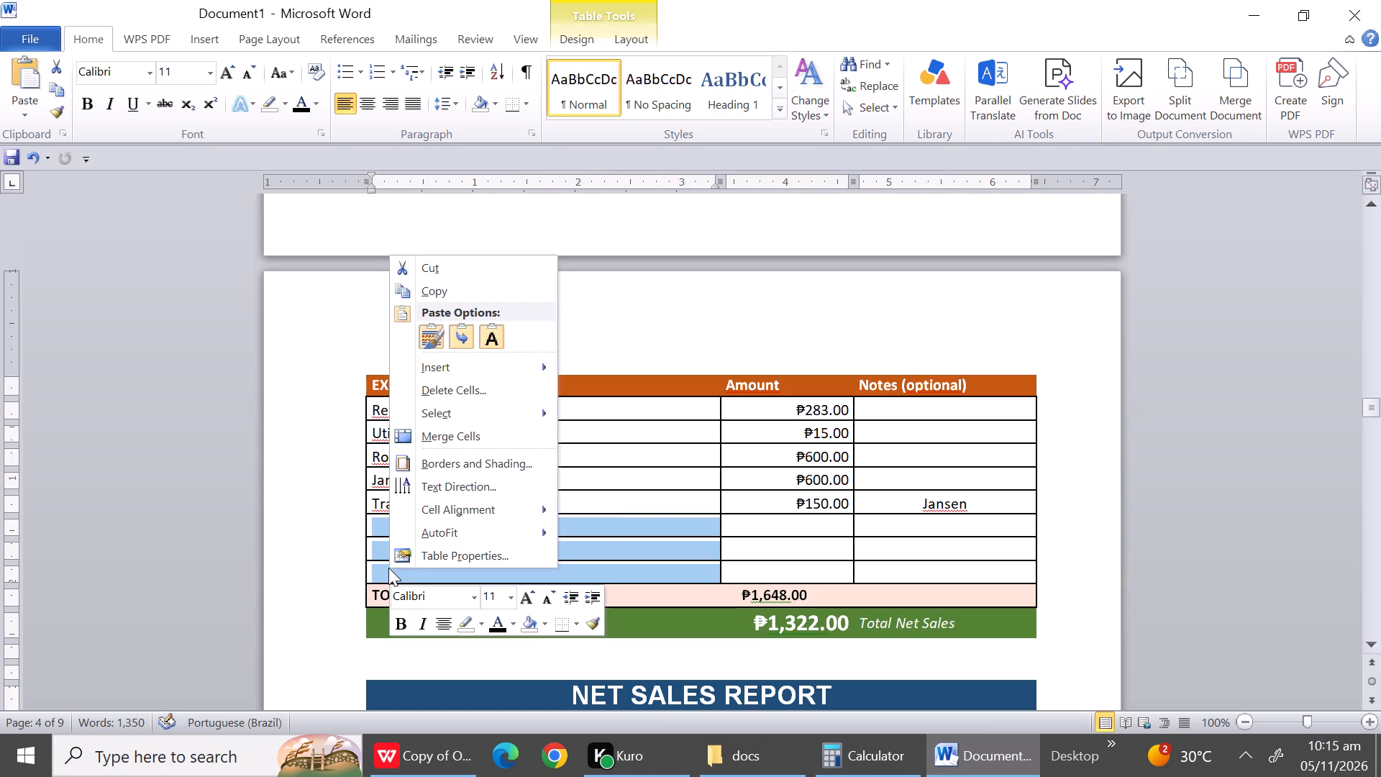
left_click(432, 380)
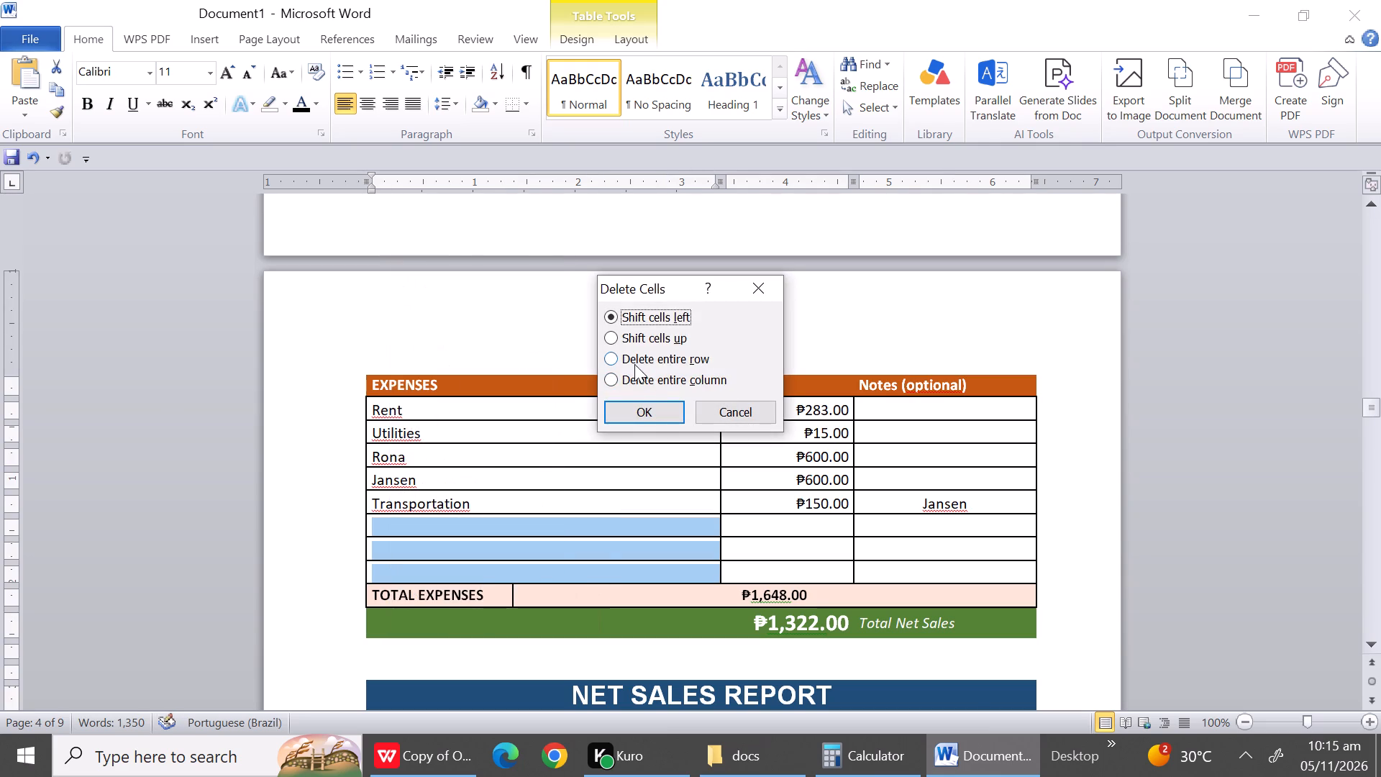
left_click(629, 359)
left_click(629, 399)
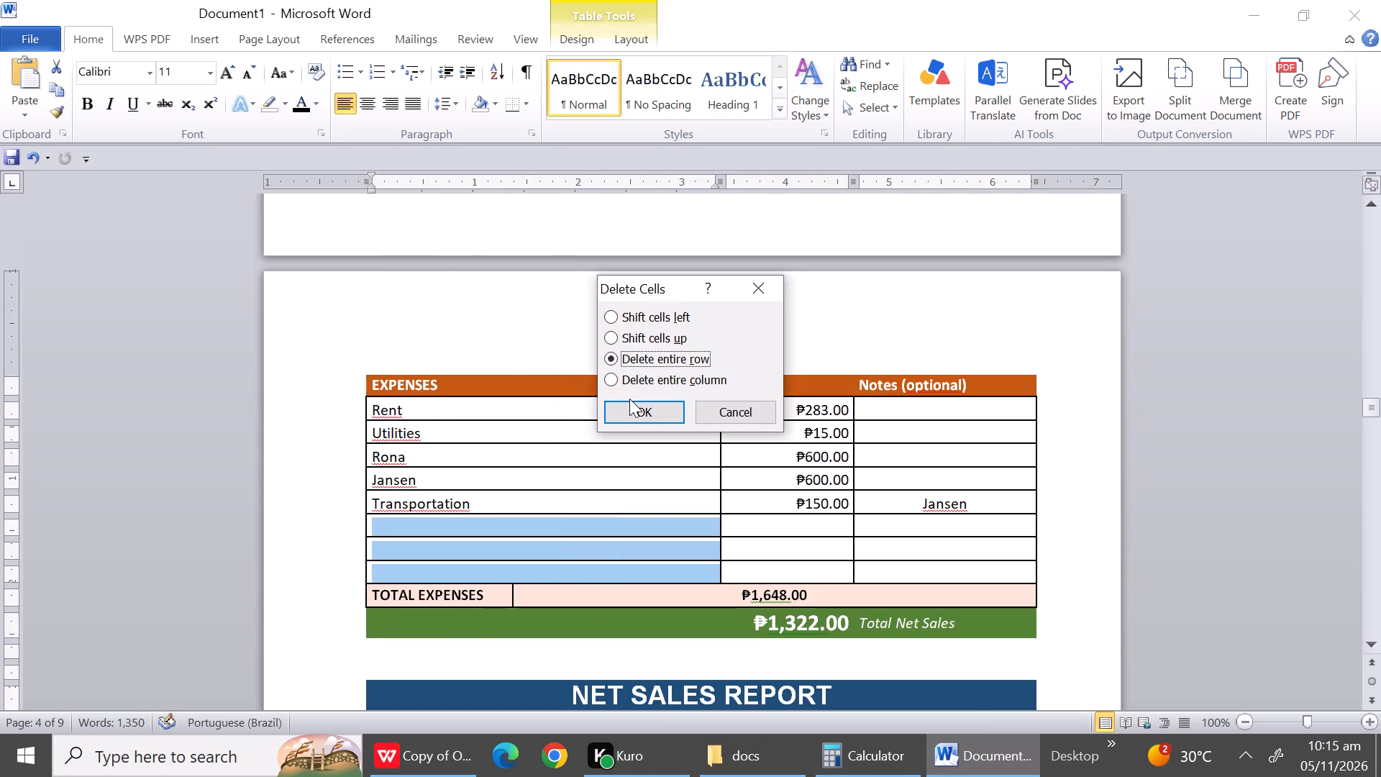
left_click(626, 406)
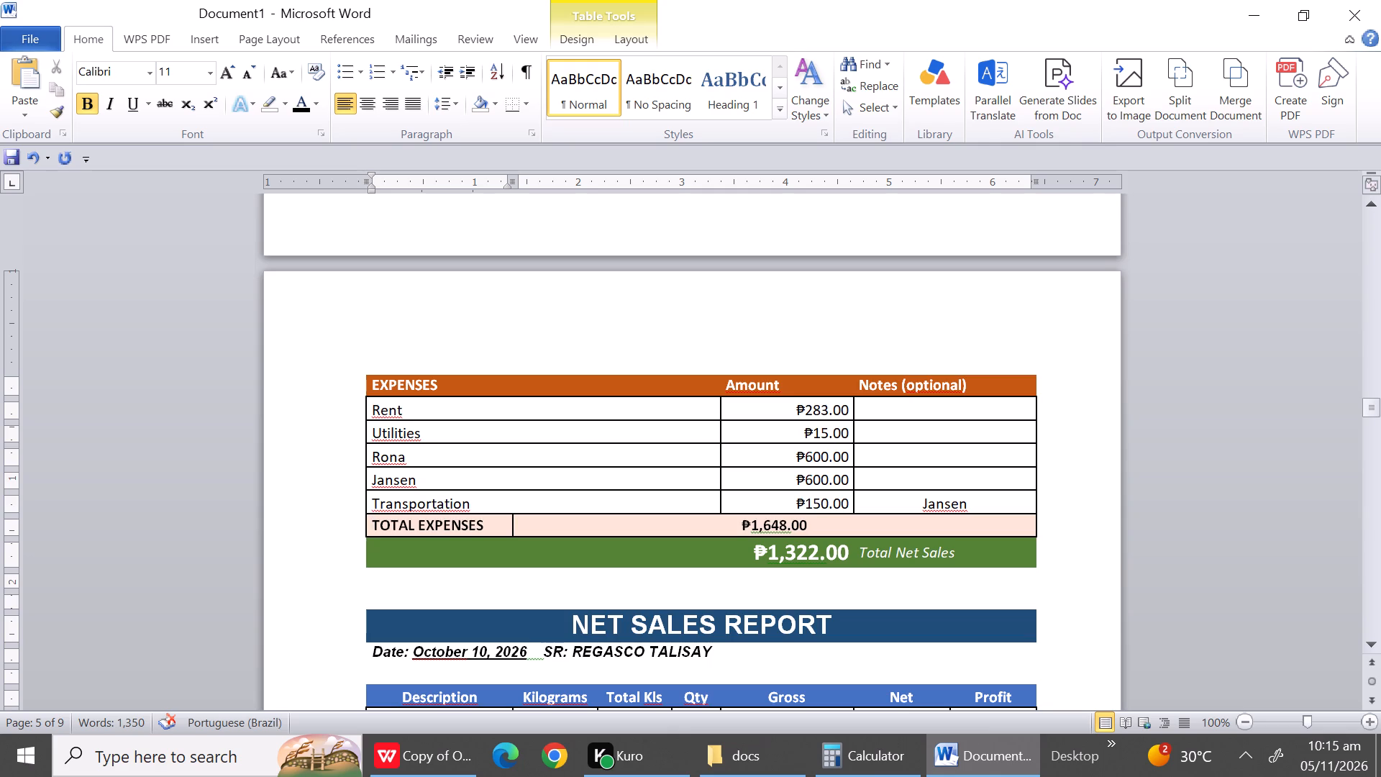
Delete one blank row between October 9's Total Net Sales and the October 10 NET SALES REPORT title.
left_click(427, 595)
right_click(427, 595)
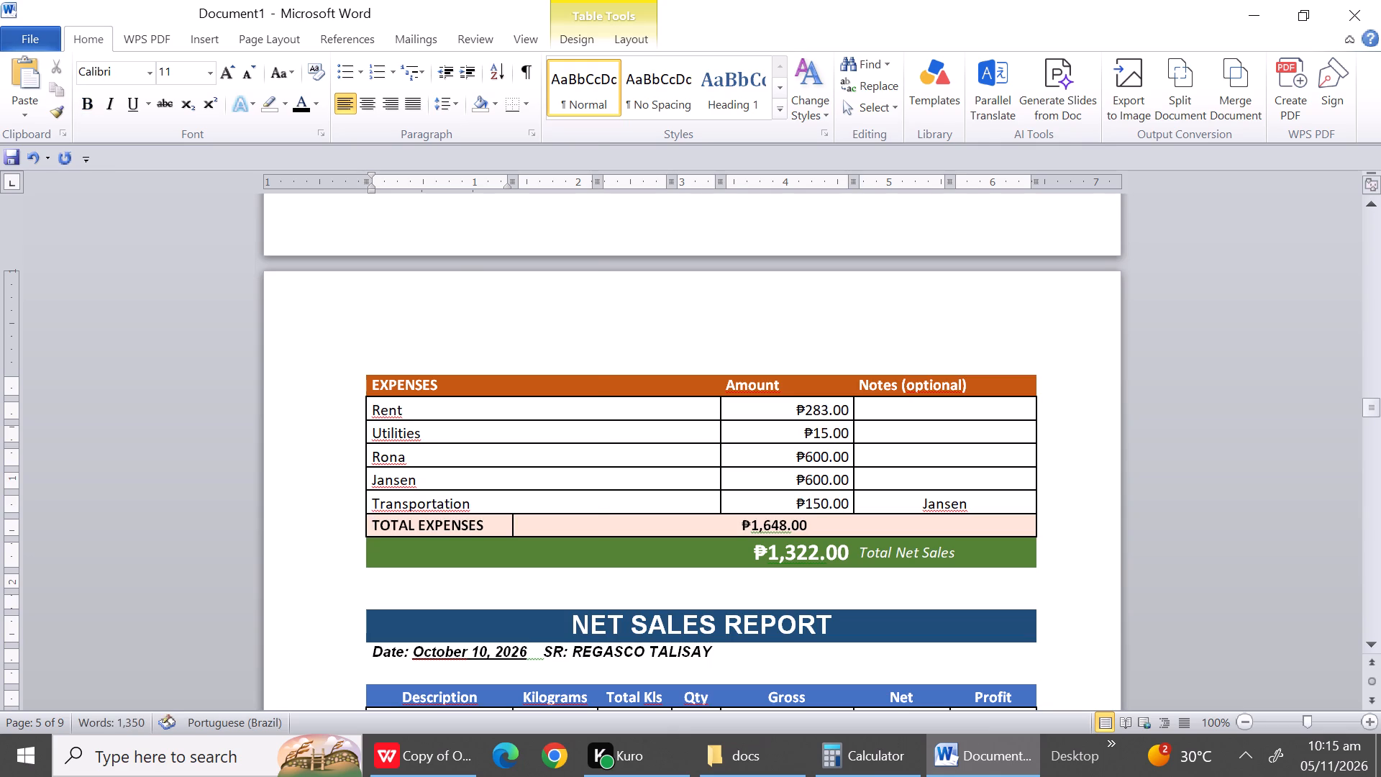
left_click(500, 238)
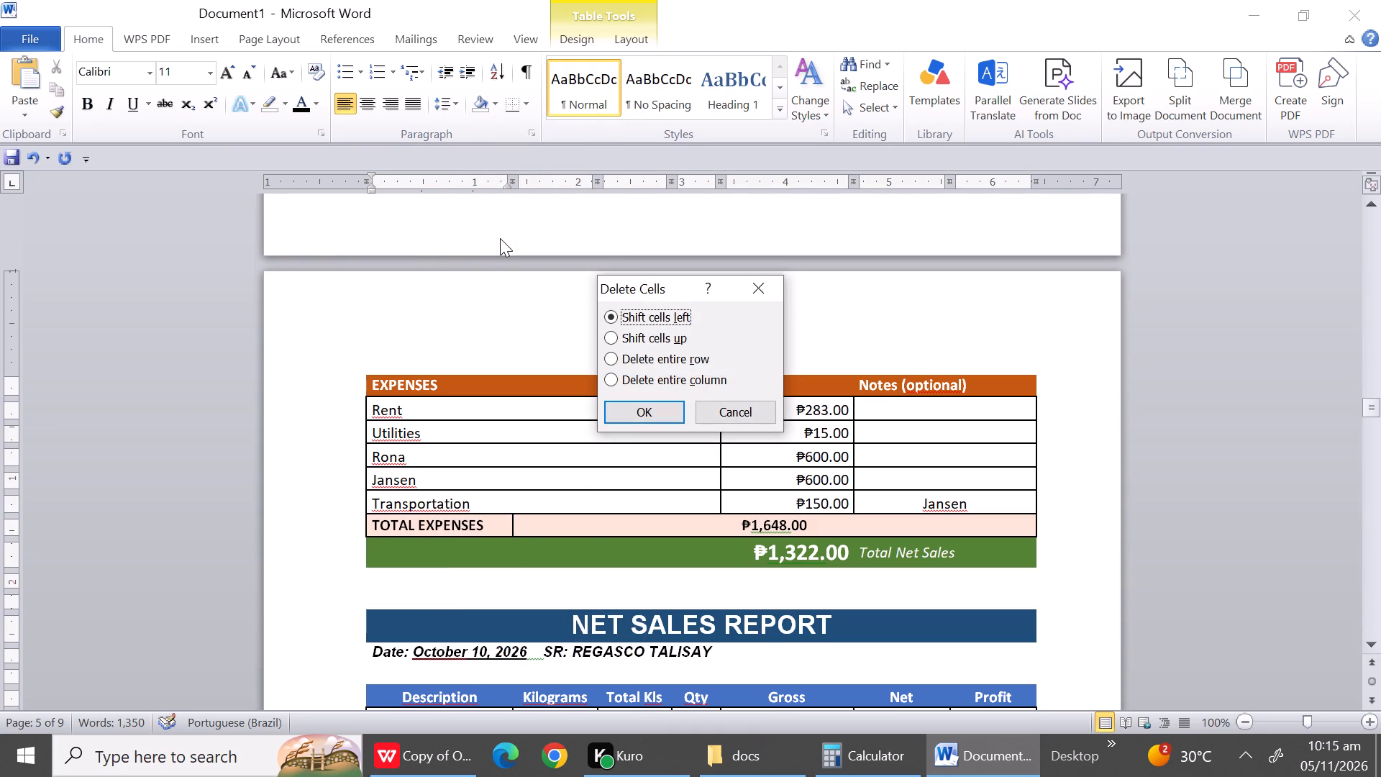
left_click(642, 358)
left_click(645, 414)
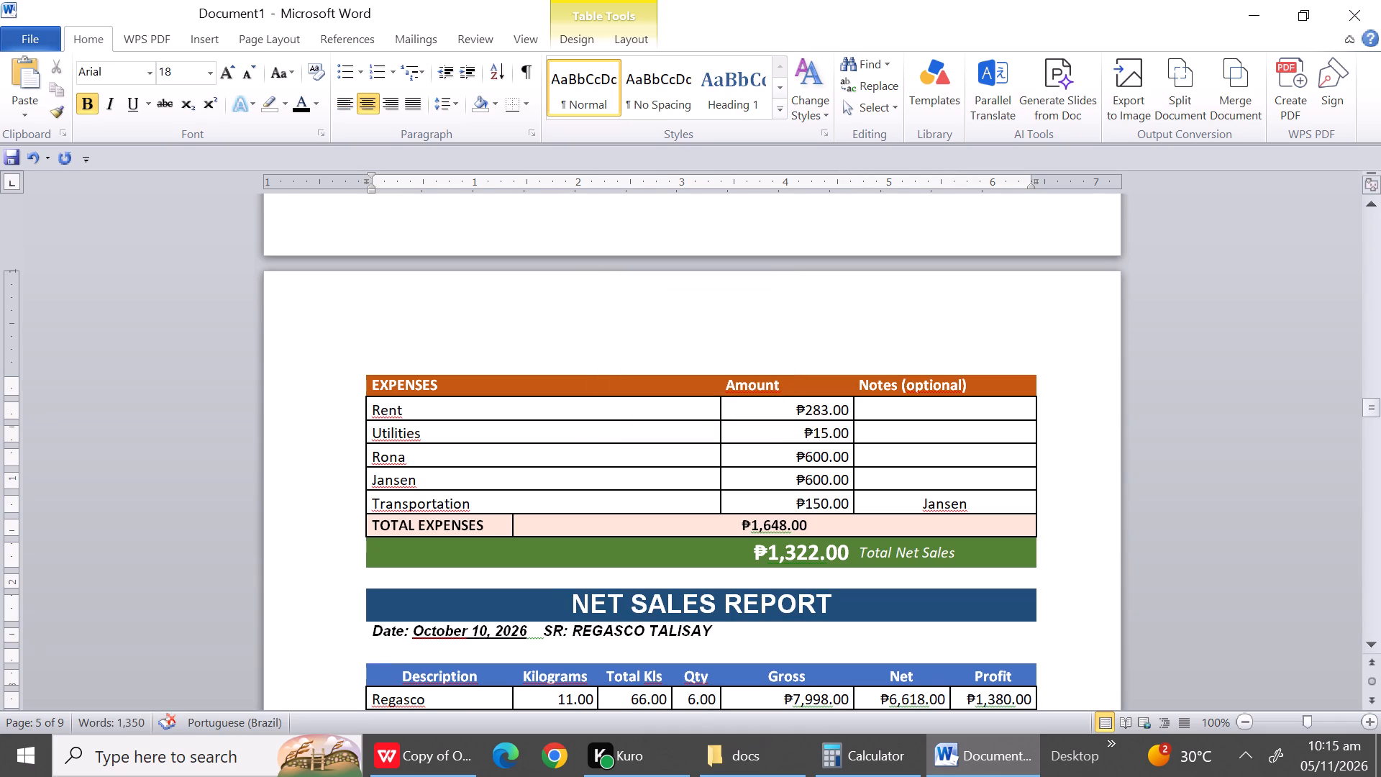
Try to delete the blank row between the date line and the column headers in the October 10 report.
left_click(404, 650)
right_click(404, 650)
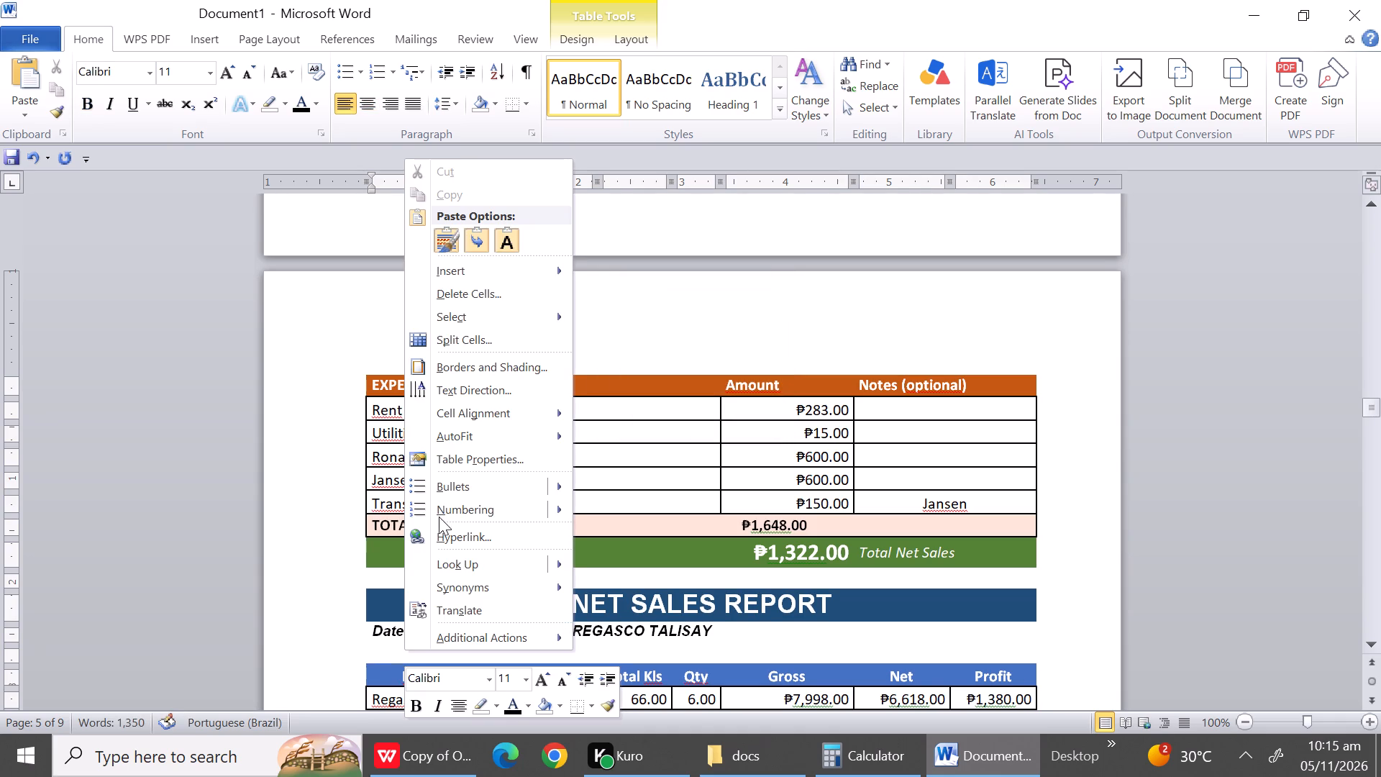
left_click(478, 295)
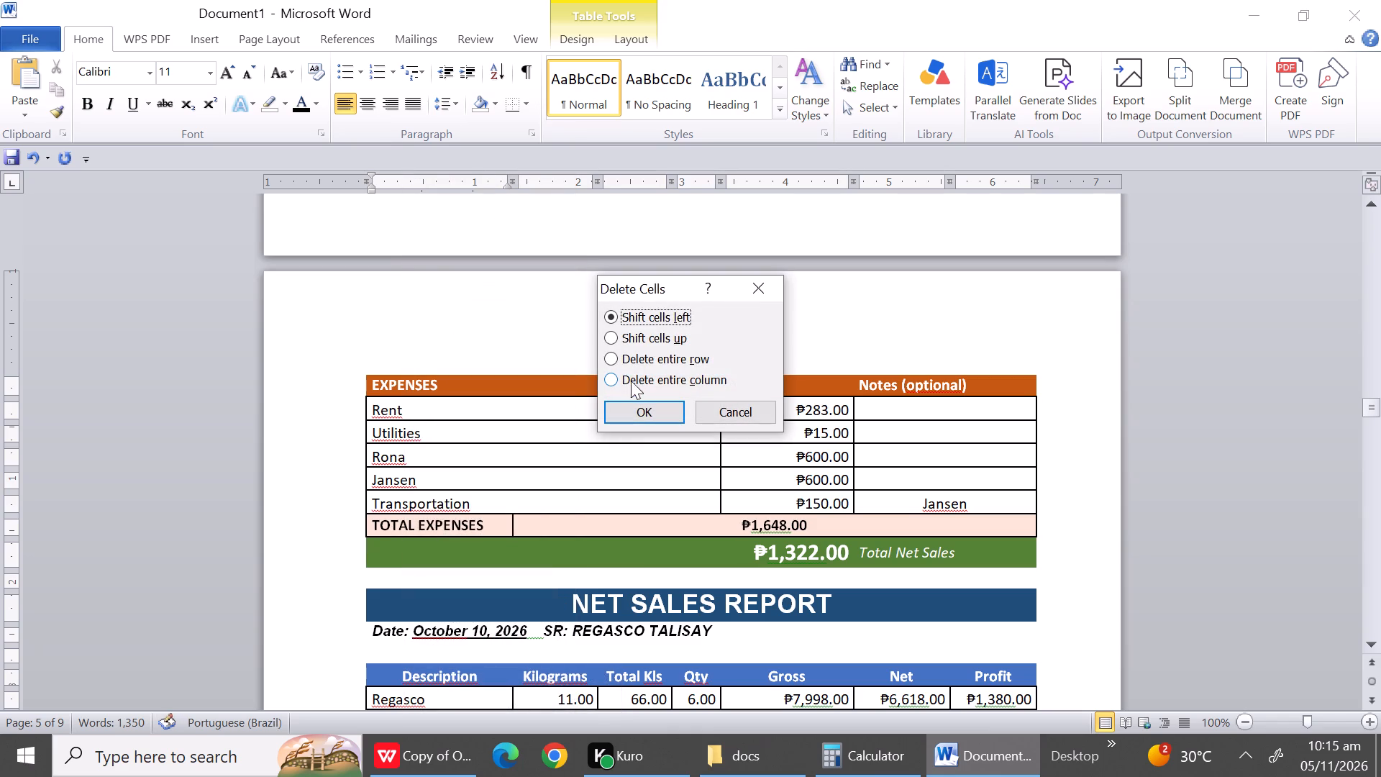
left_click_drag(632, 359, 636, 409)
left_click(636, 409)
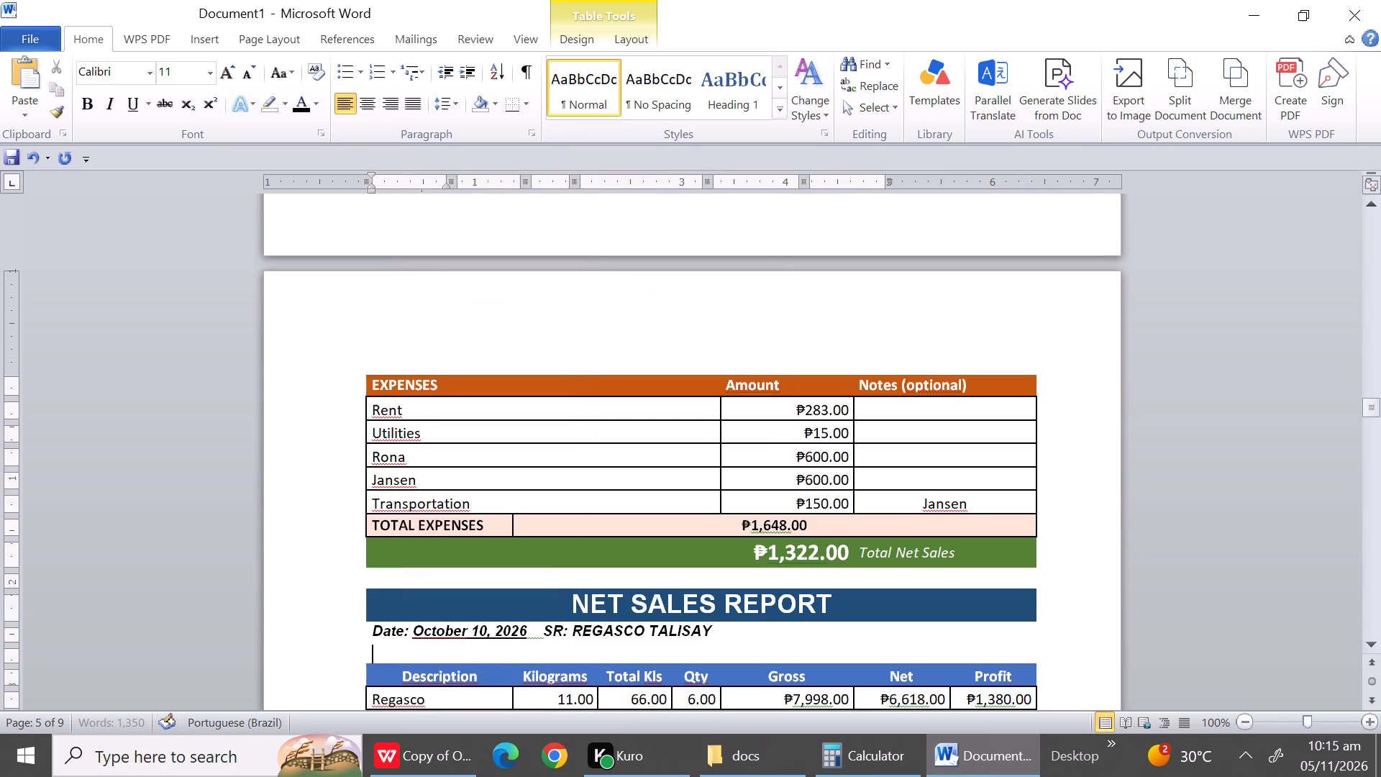
Delete the entire blank row between the date line and the column headers in the October 10 report.
right_click(414, 645)
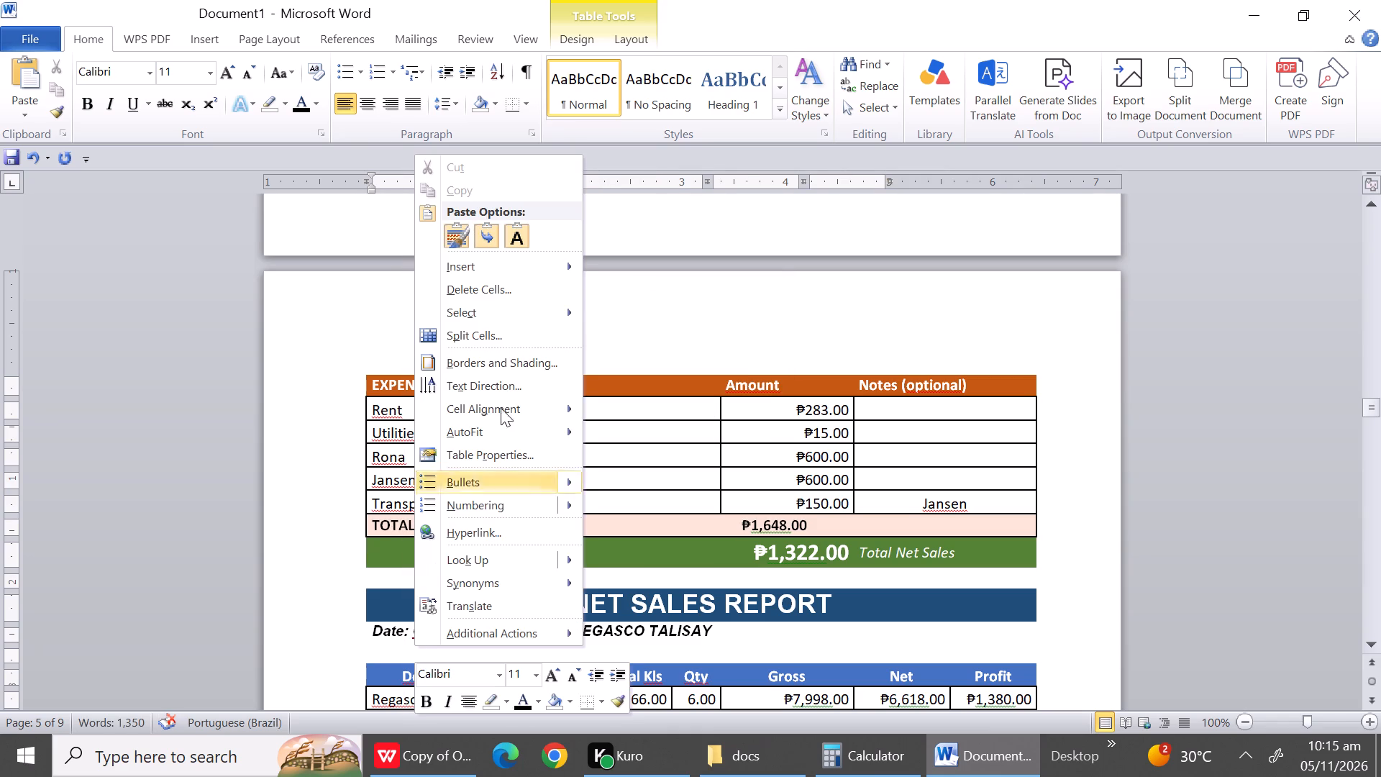
left_click(485, 295)
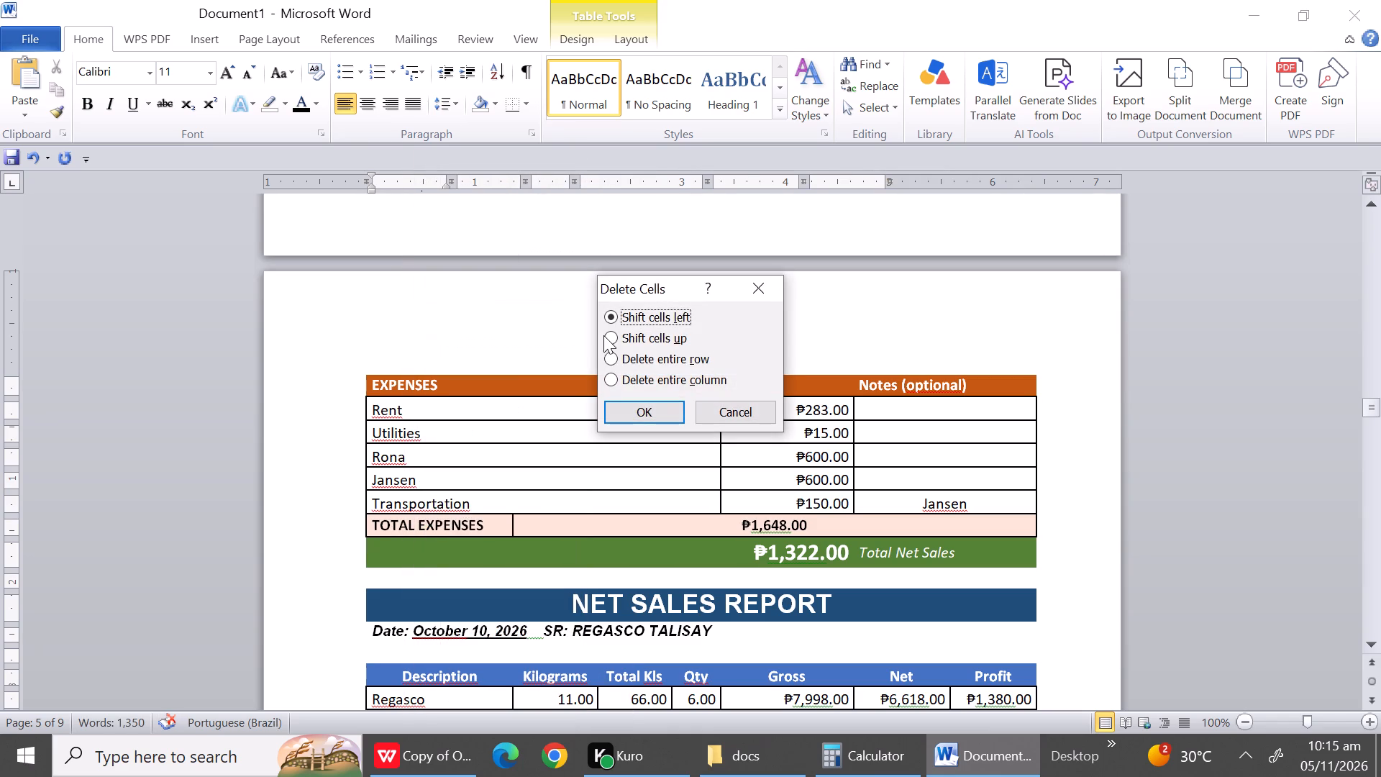
left_click(624, 360)
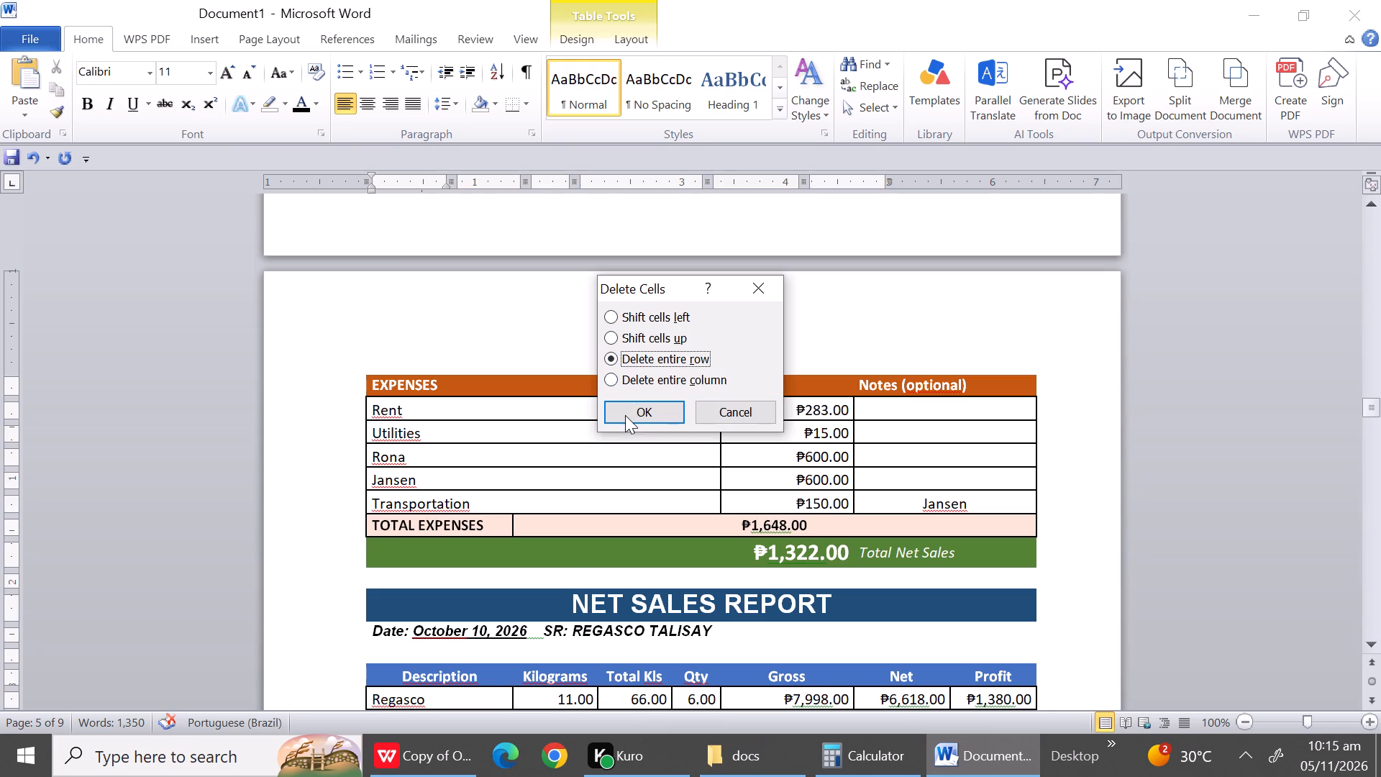
left_click(625, 415)
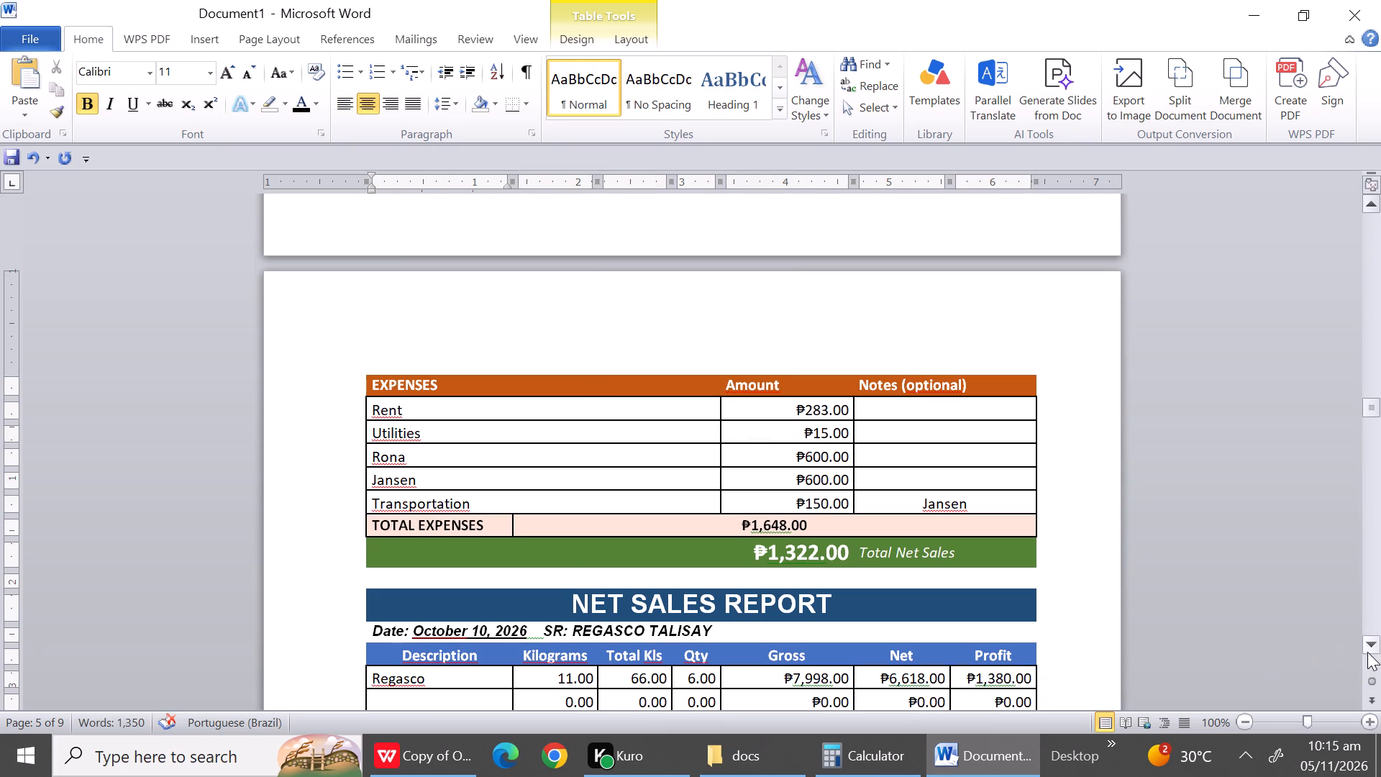
Delete the nine empty product rows and the blank row between Regasco and TOTAL in the October 10 report.
triple_click(1369, 645)
triple_click(1369, 645)
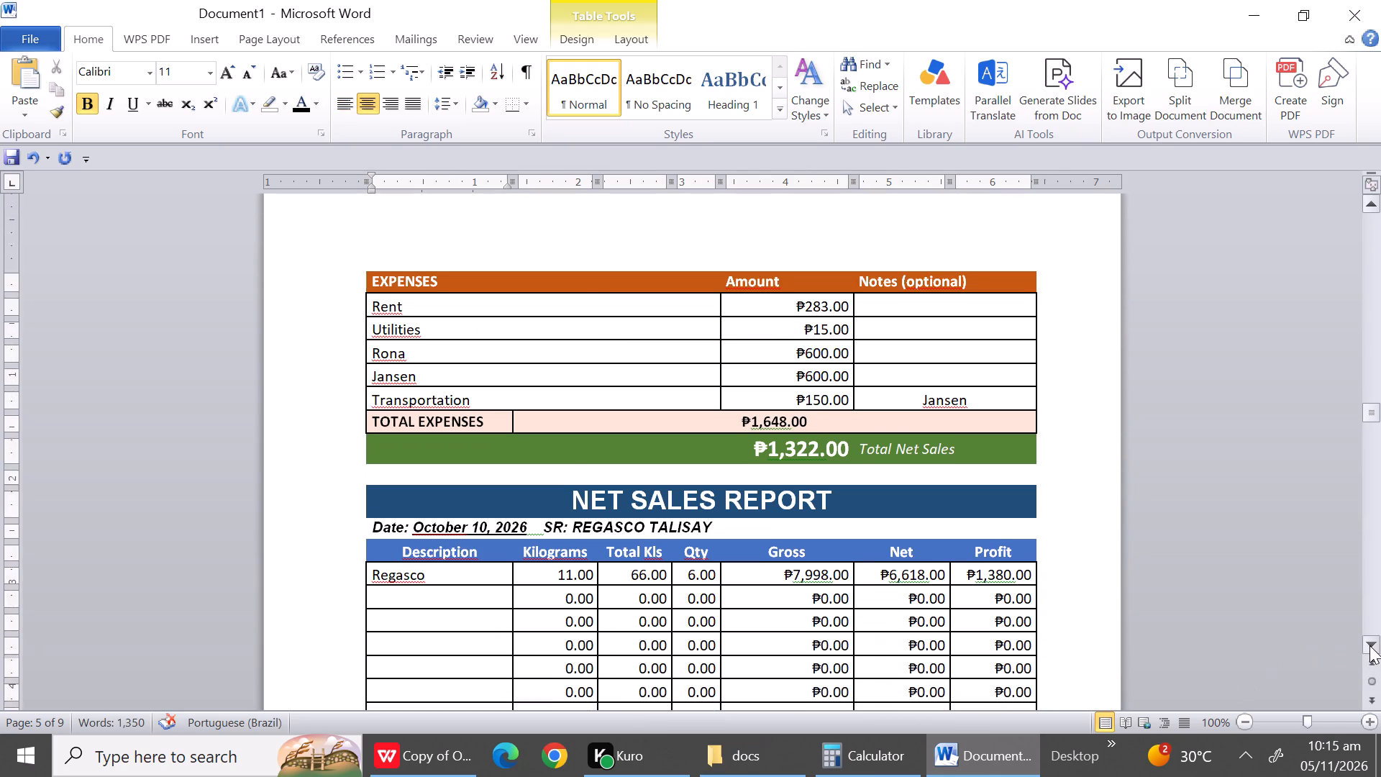
triple_click(1369, 645)
triple_click(1369, 645)
triple_click(1369, 645)
triple_click(1369, 645)
left_click(1369, 645)
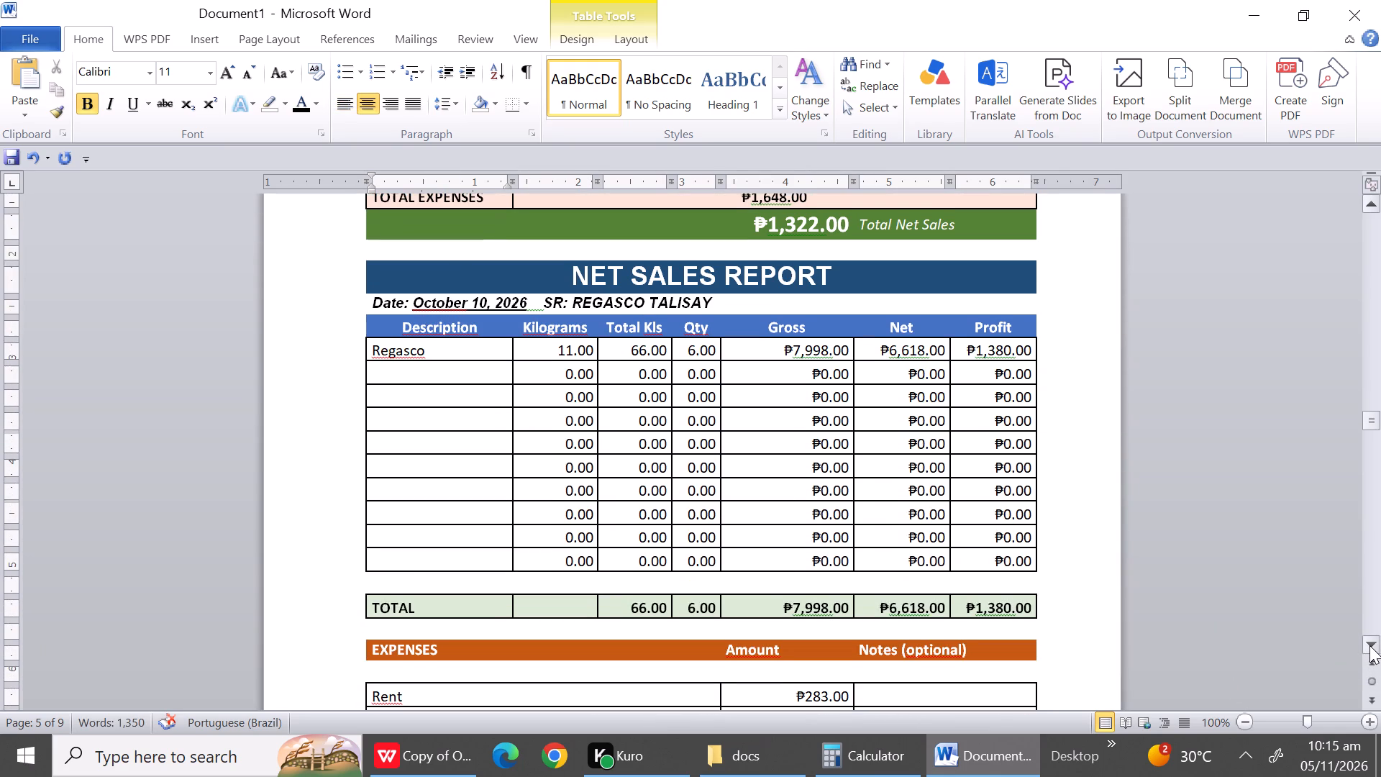
scroll(468, 471, "down", 1)
left_click_drag(416, 369, 421, 552)
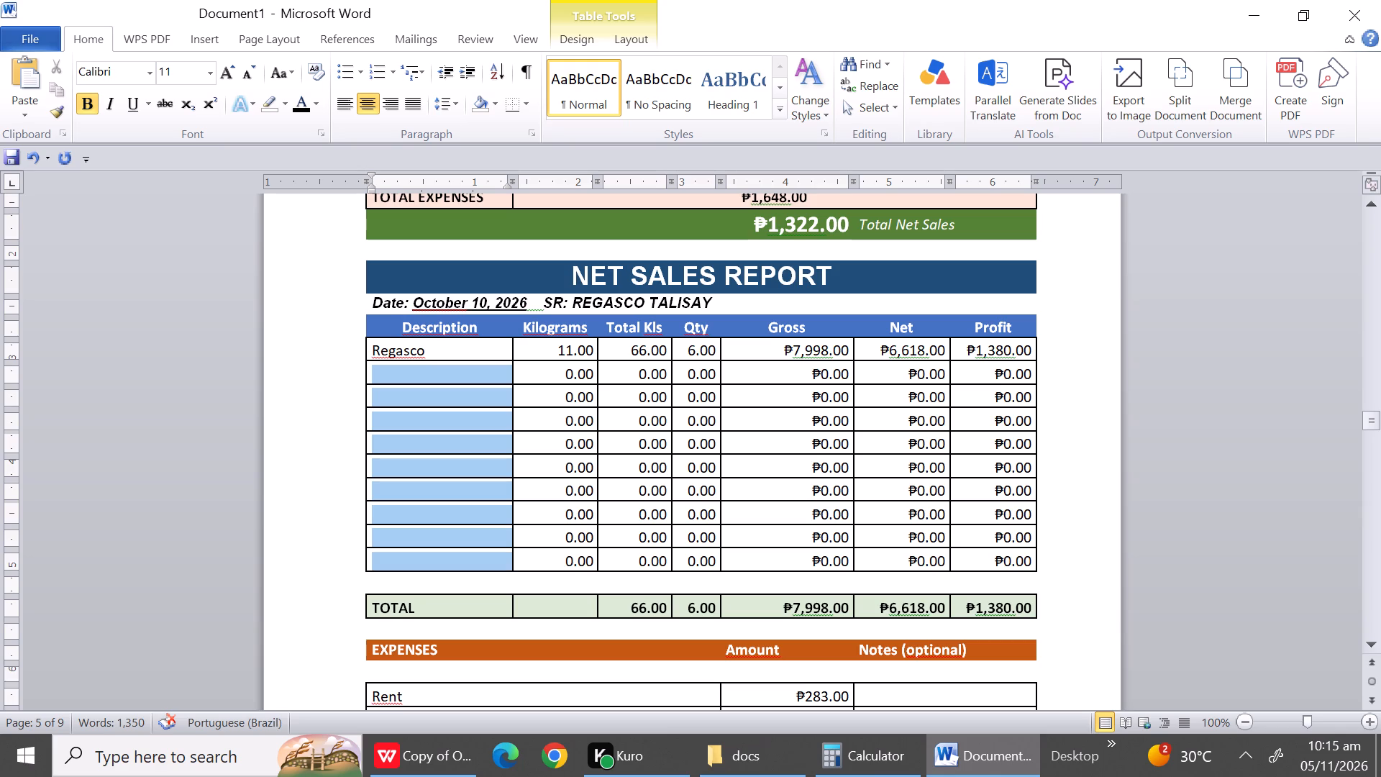
left_click_drag(421, 552, 420, 573)
right_click(420, 573)
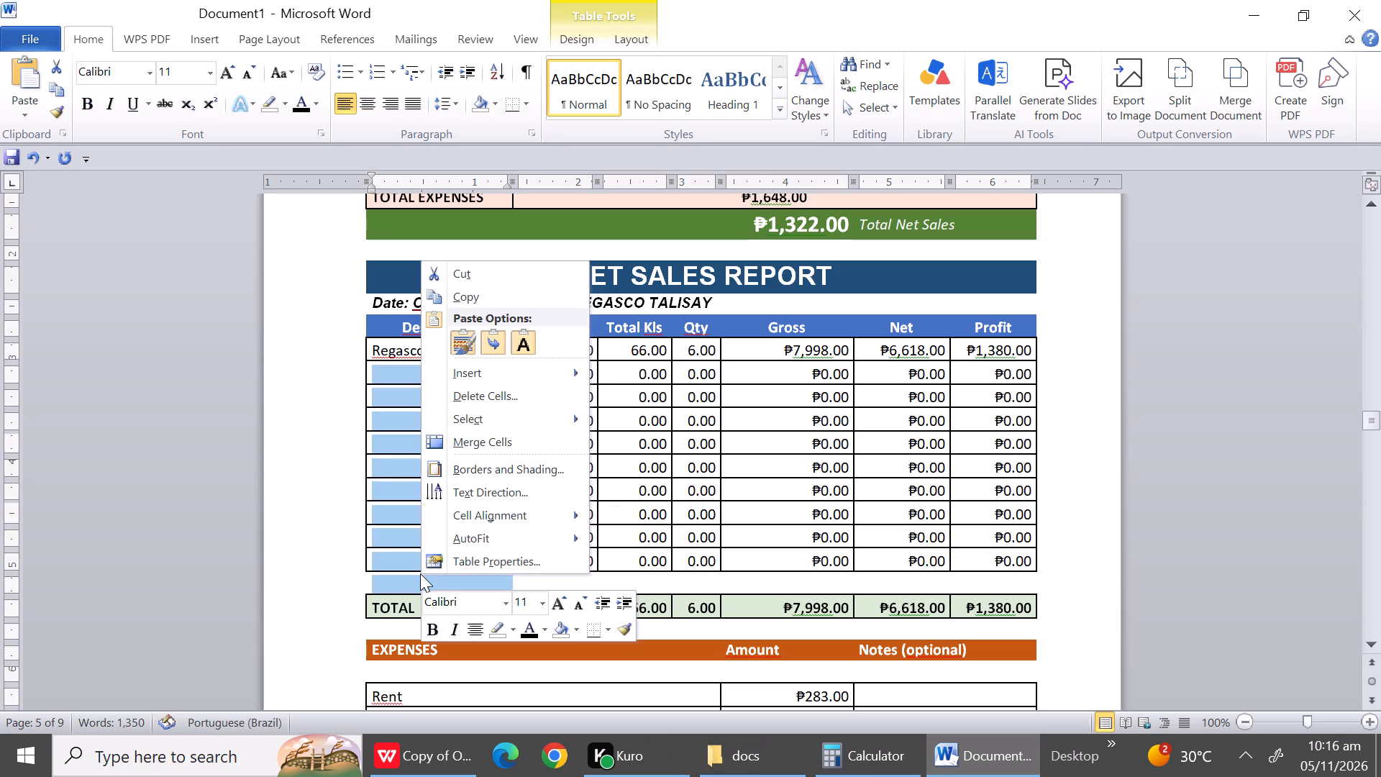
left_click(504, 401)
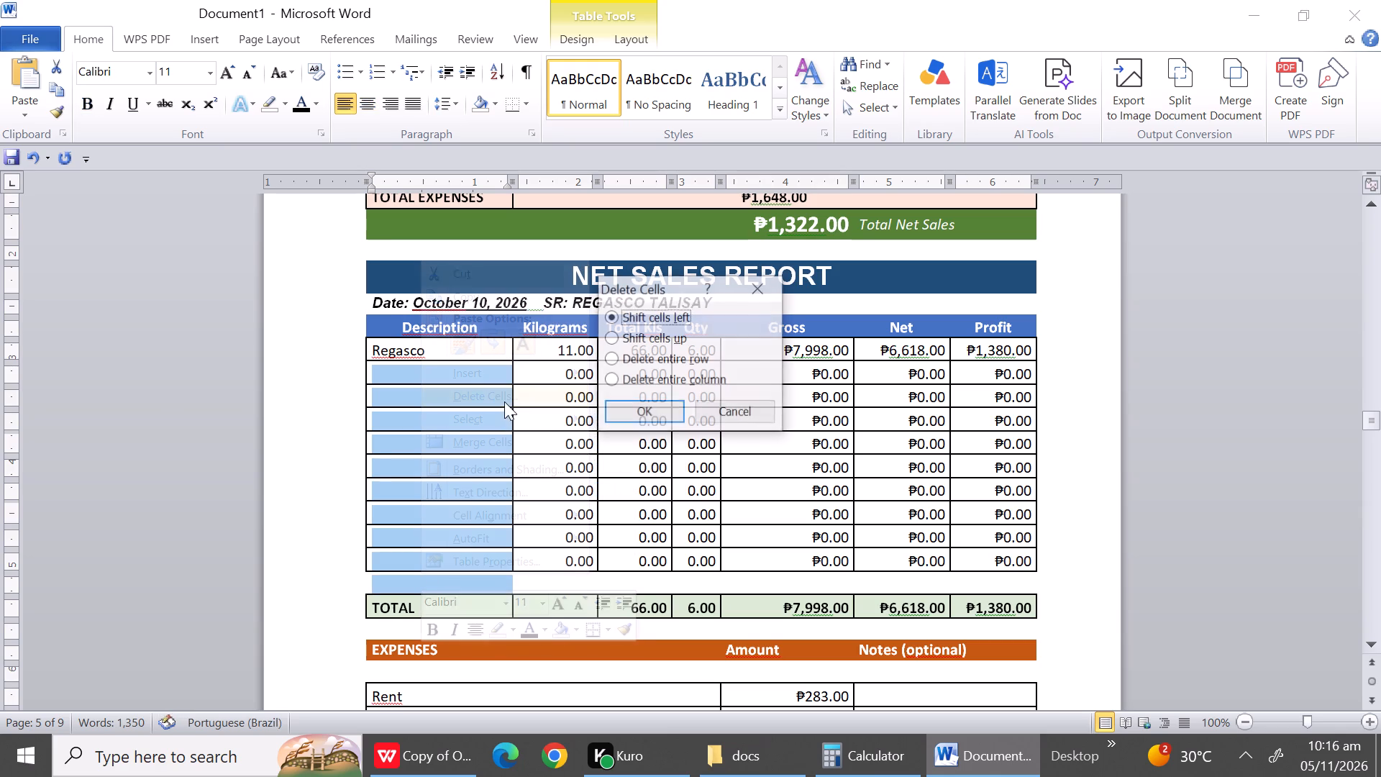
left_click(614, 357)
left_click(615, 397)
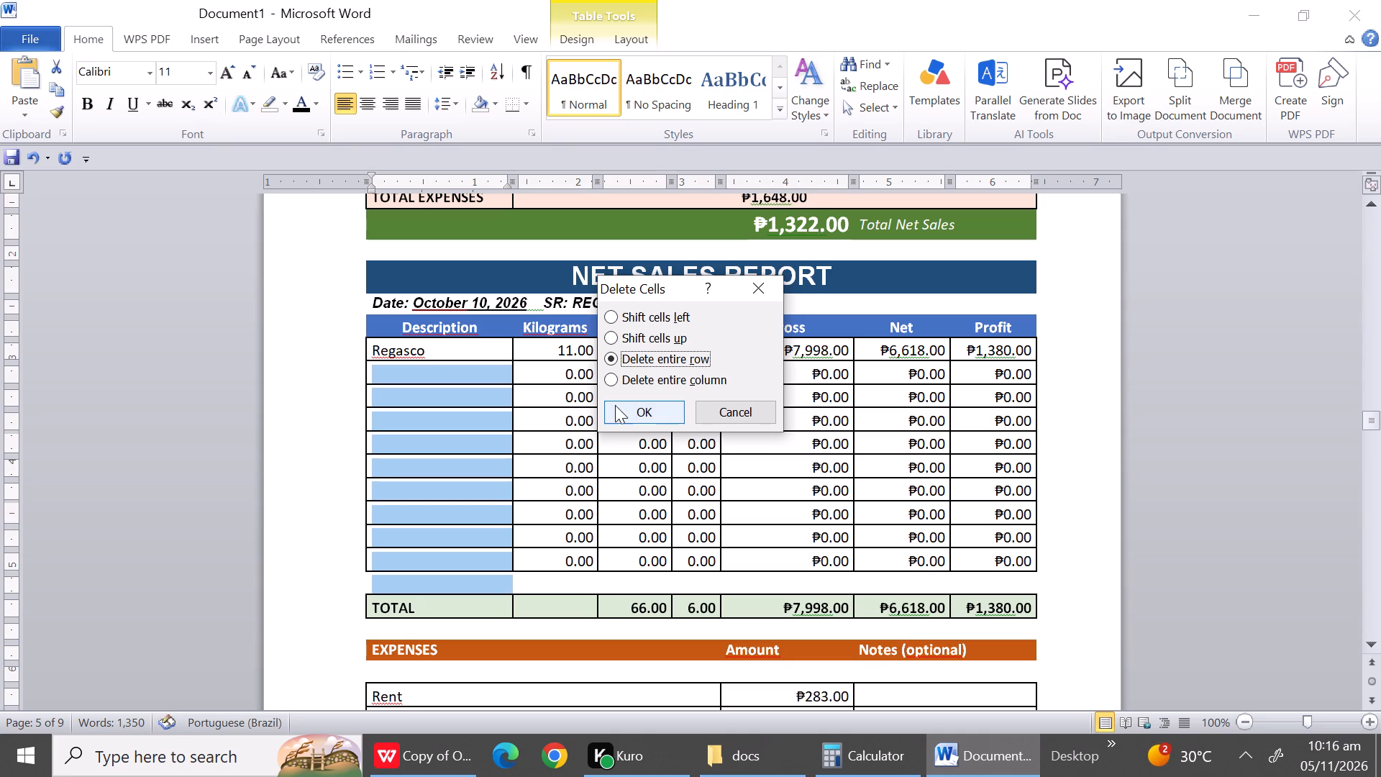
left_click(619, 416)
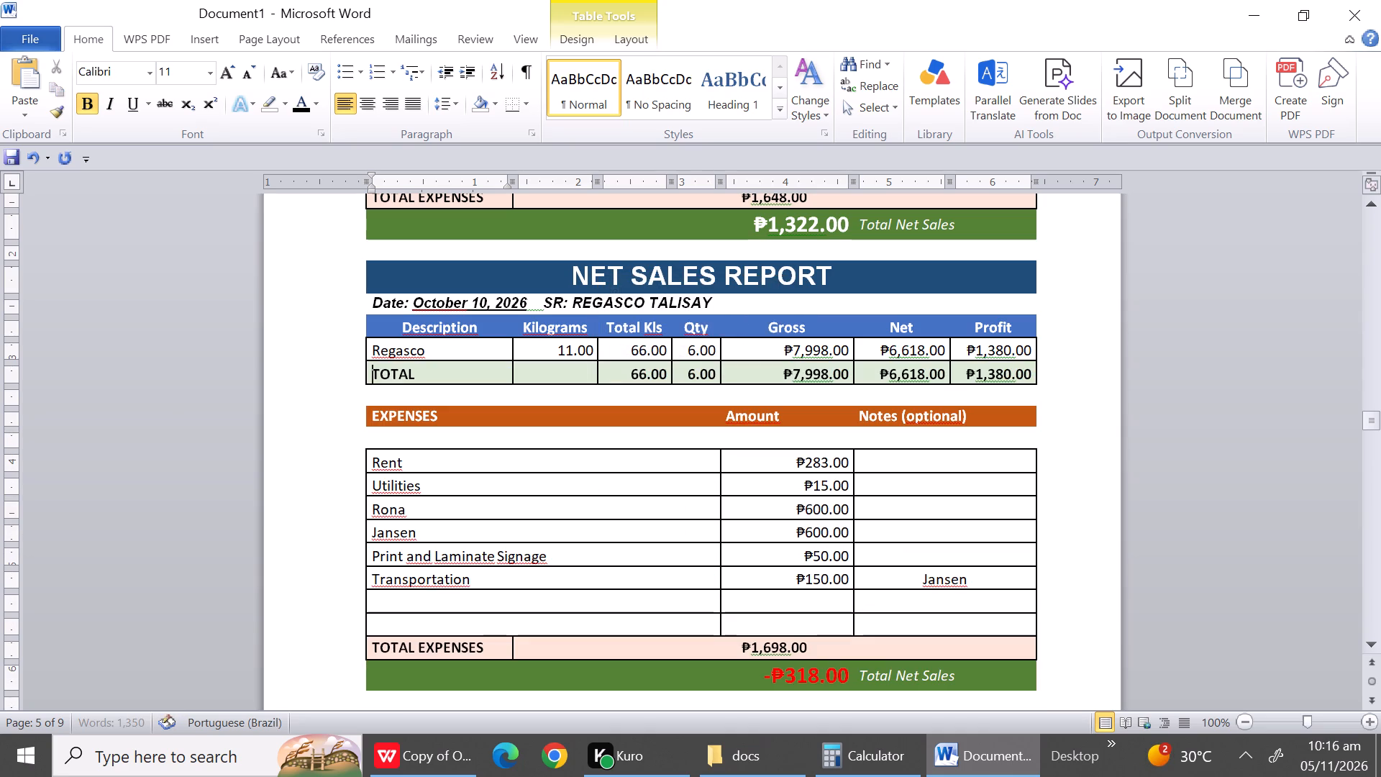
Delete the entire blank row between TOTAL and the EXPENSES header in the October 10 report.
left_click(414, 435)
left_click(414, 435)
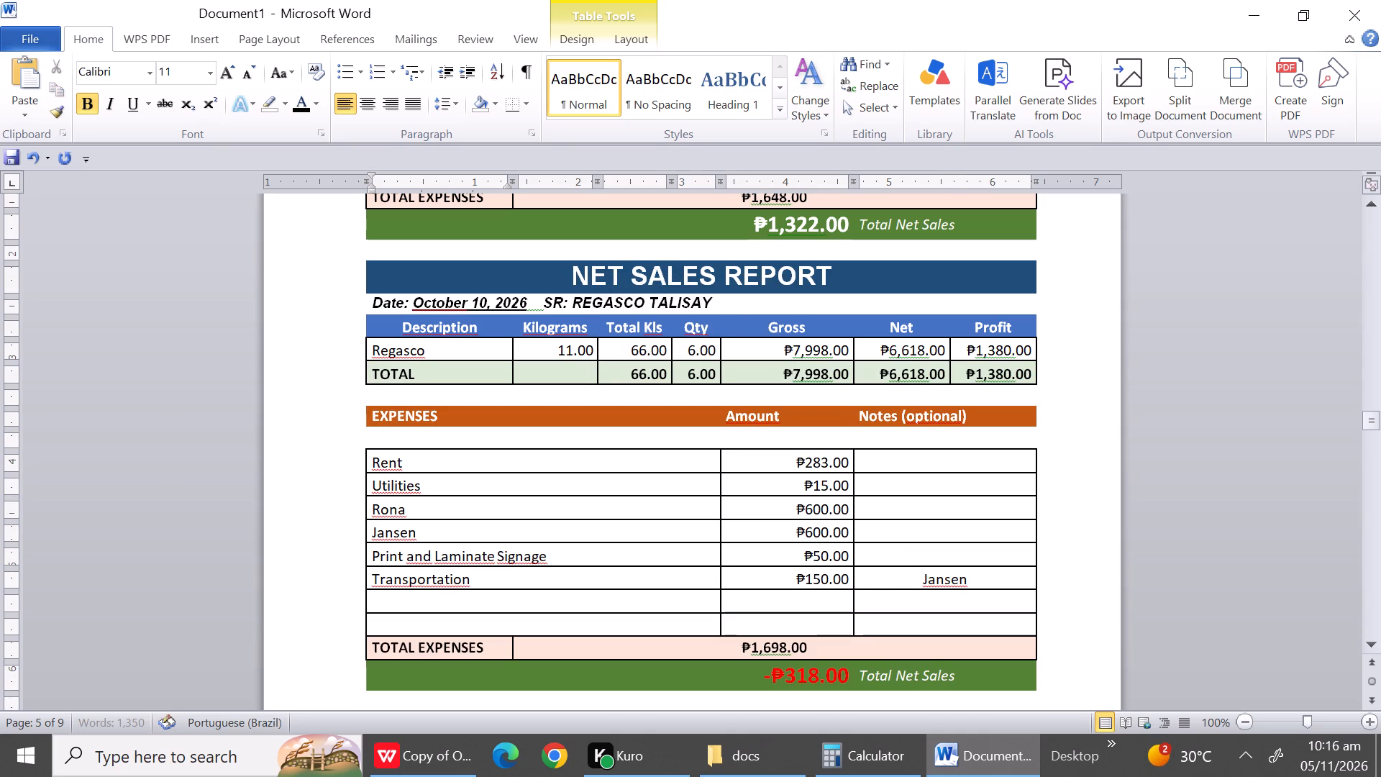
left_click(373, 390)
right_click(373, 390)
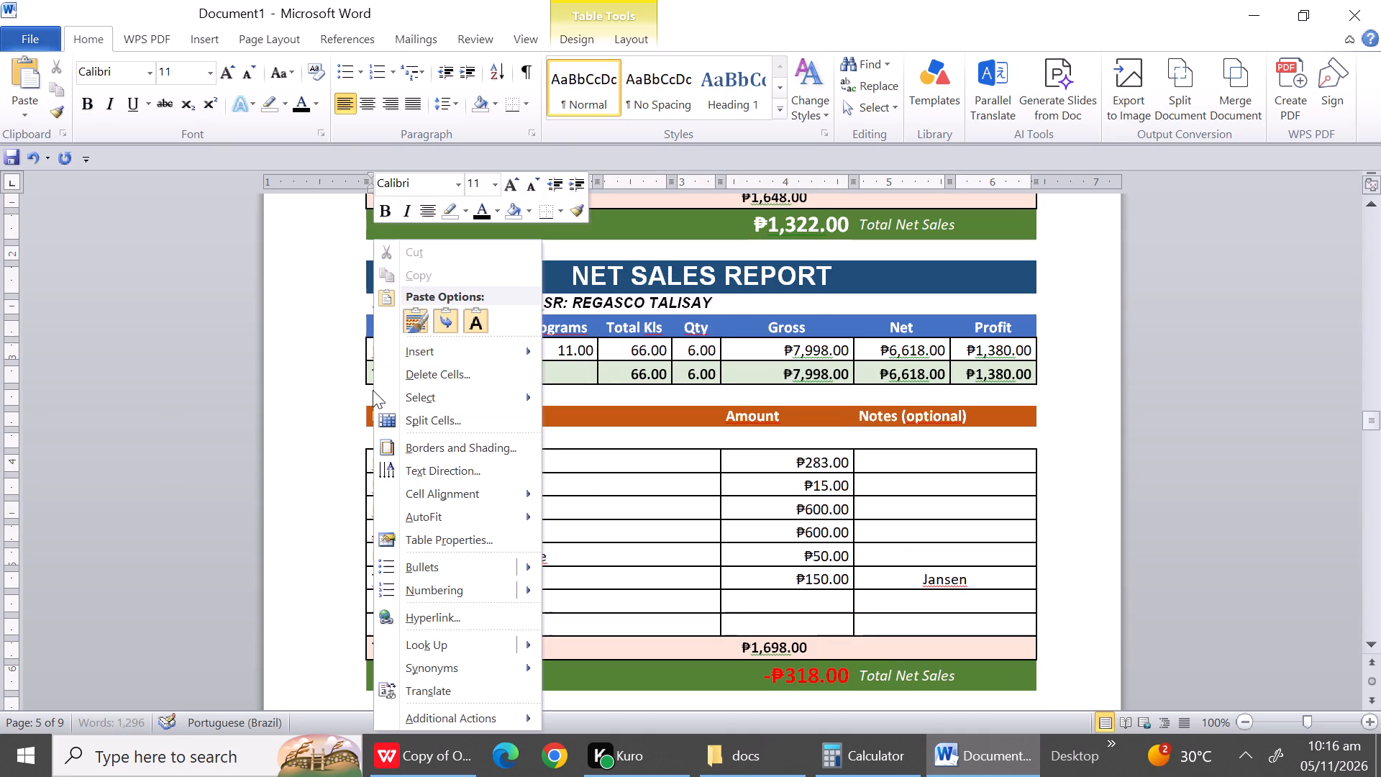
left_click(428, 374)
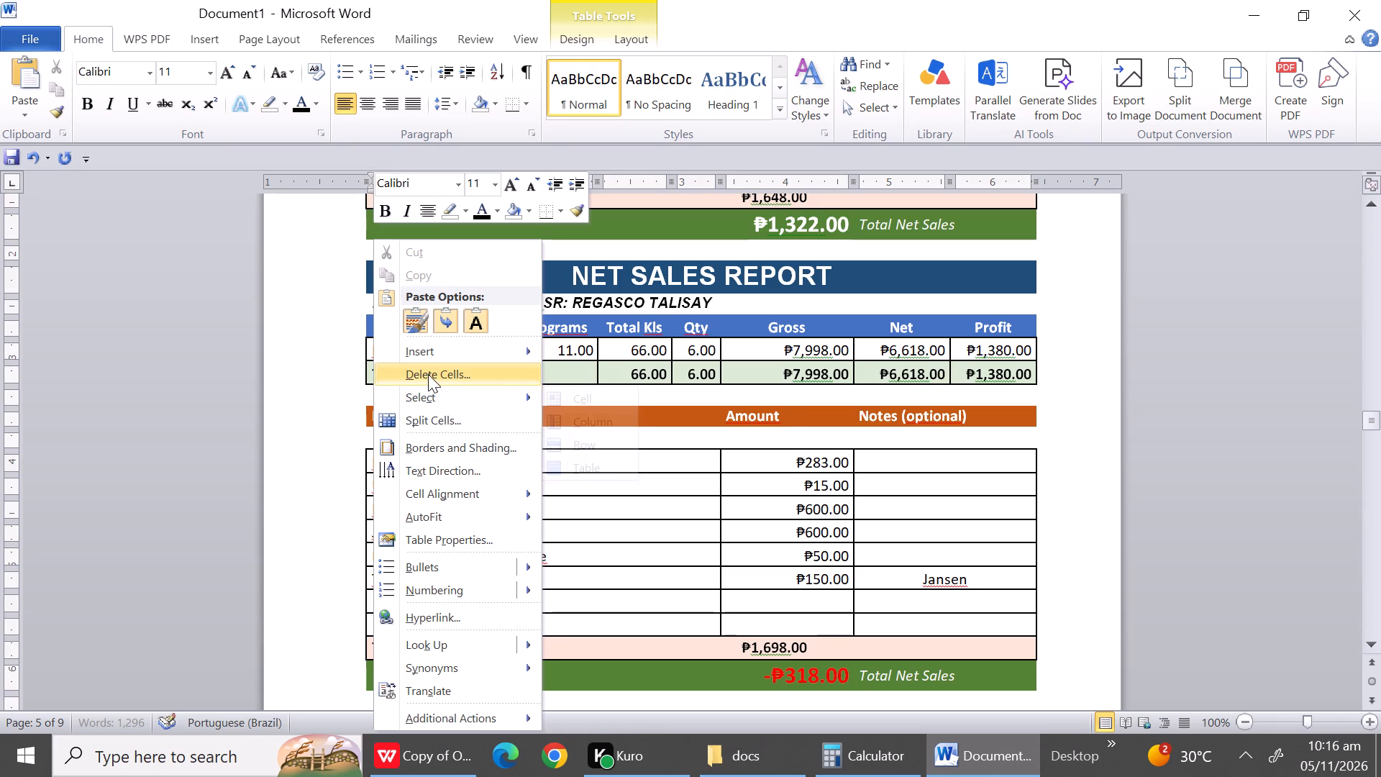
left_click(627, 358)
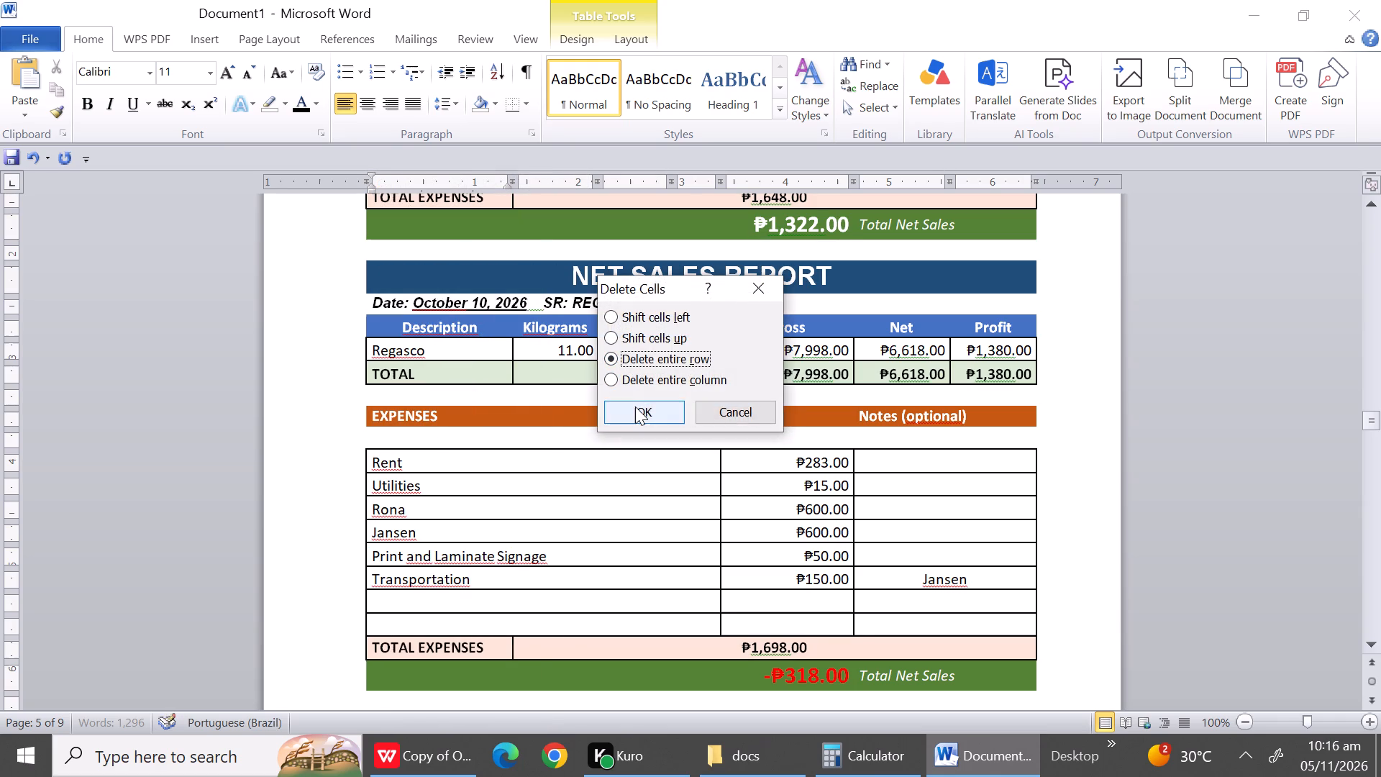
left_click(635, 406)
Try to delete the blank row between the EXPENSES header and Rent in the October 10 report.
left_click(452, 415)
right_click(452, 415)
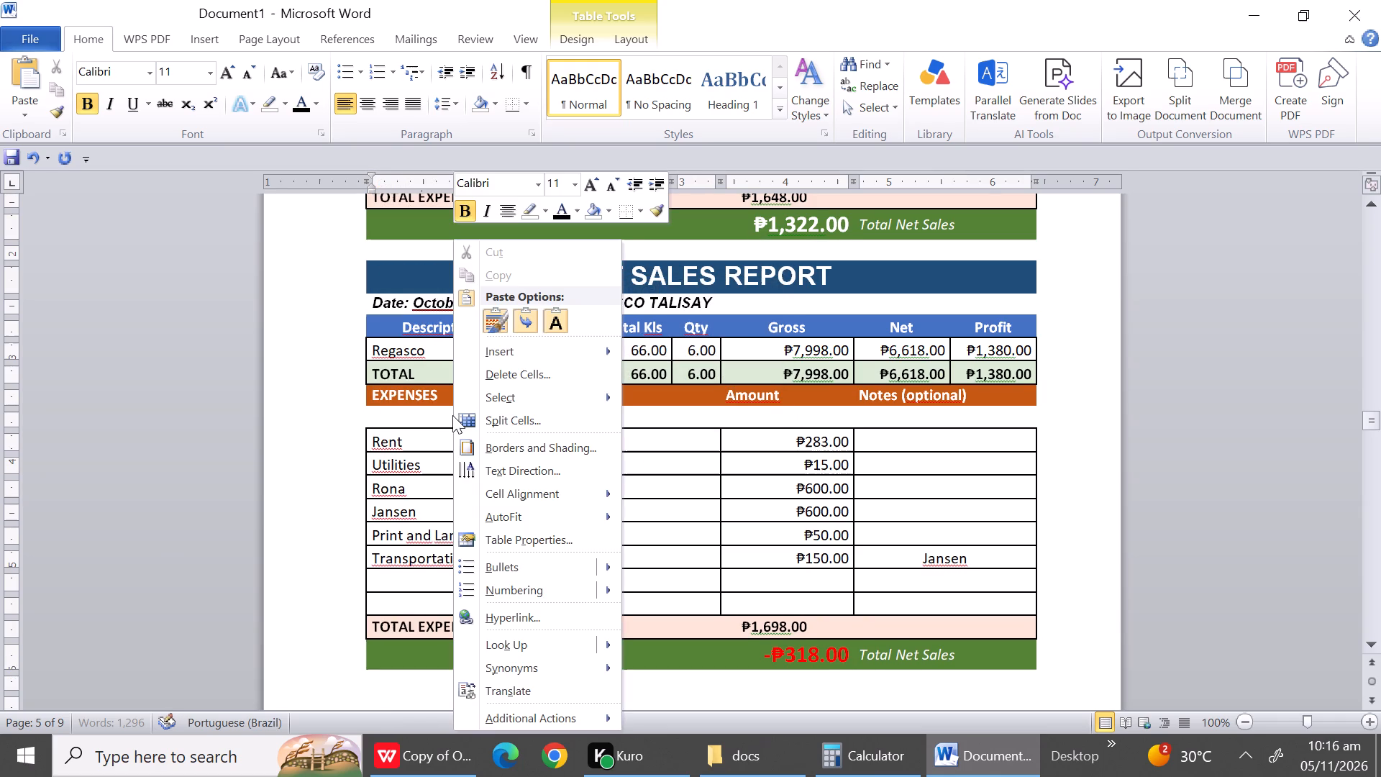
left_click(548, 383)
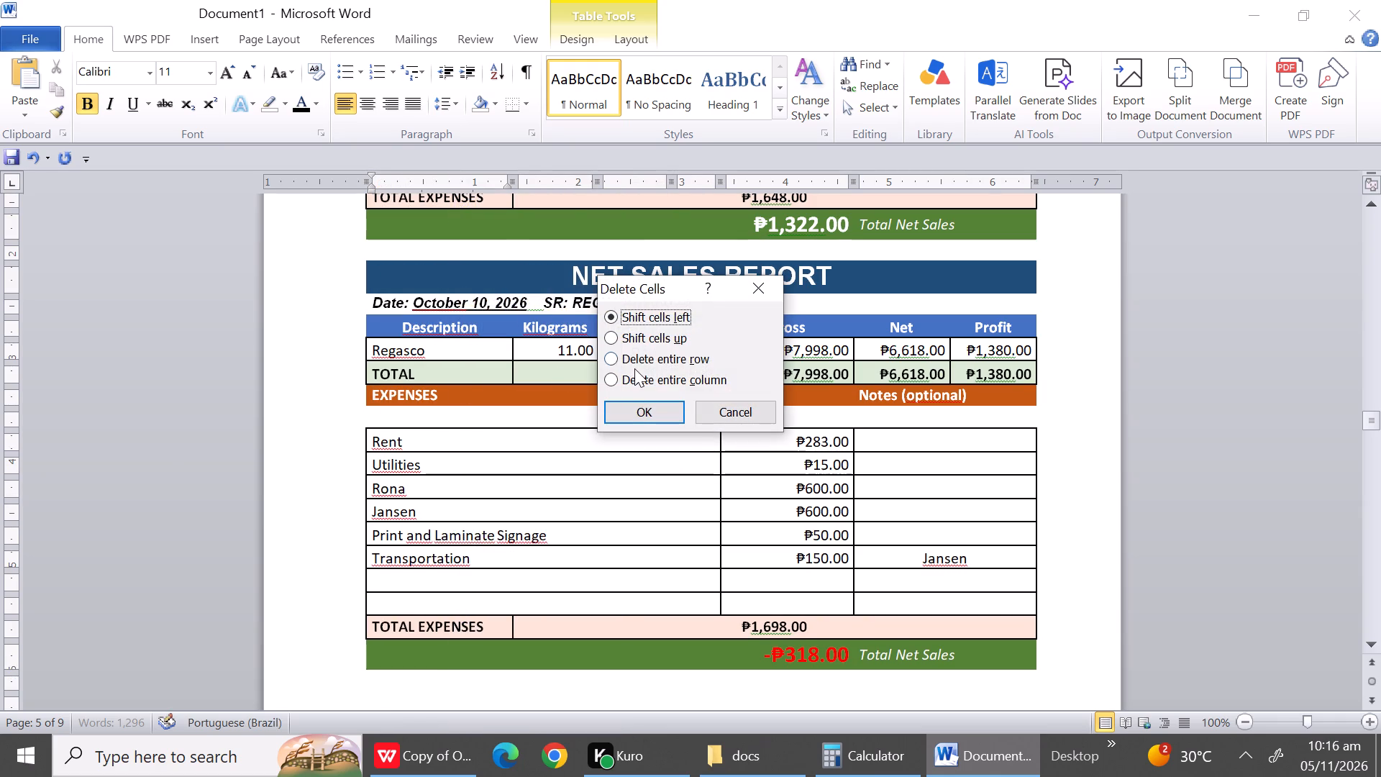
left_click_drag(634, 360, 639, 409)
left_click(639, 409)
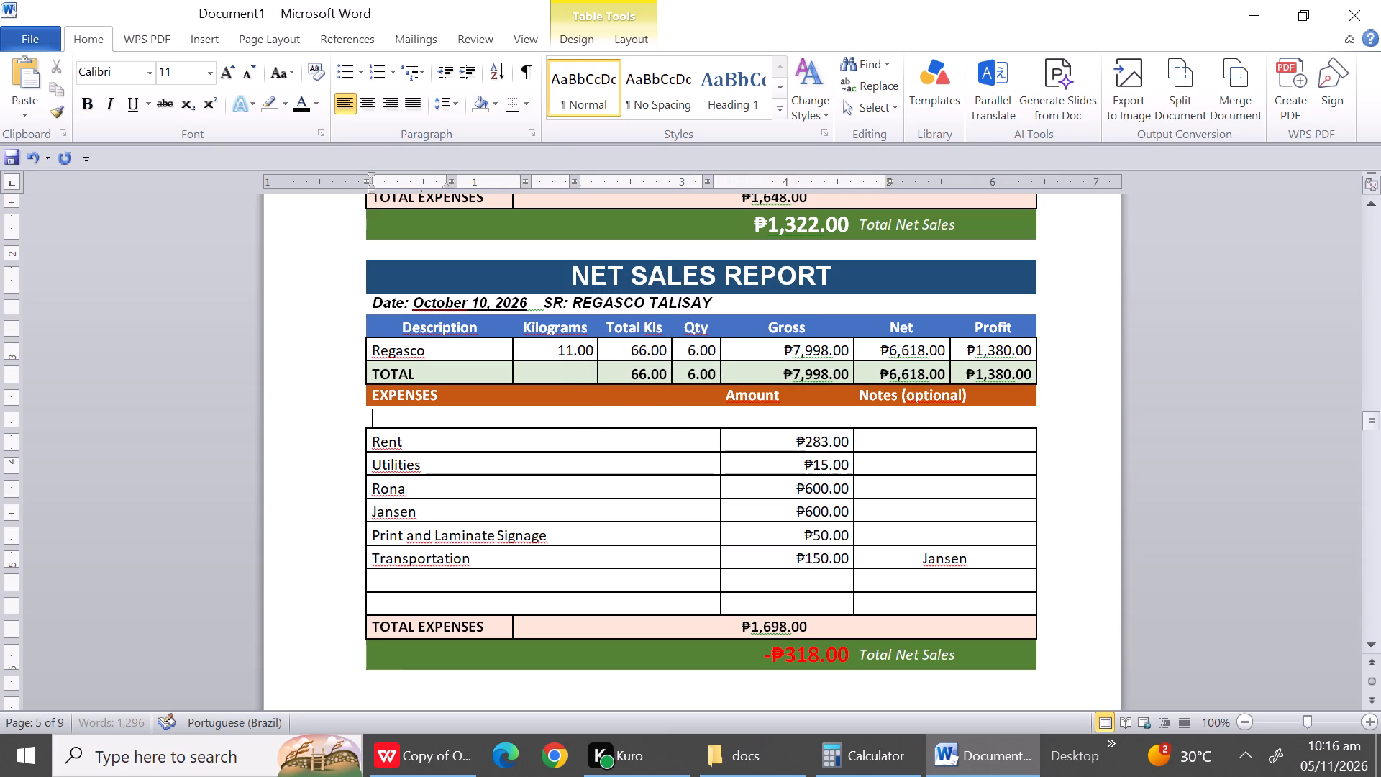
Delete the entire blank row between the EXPENSES header and Rent in the October 10 report.
right_click(448, 414)
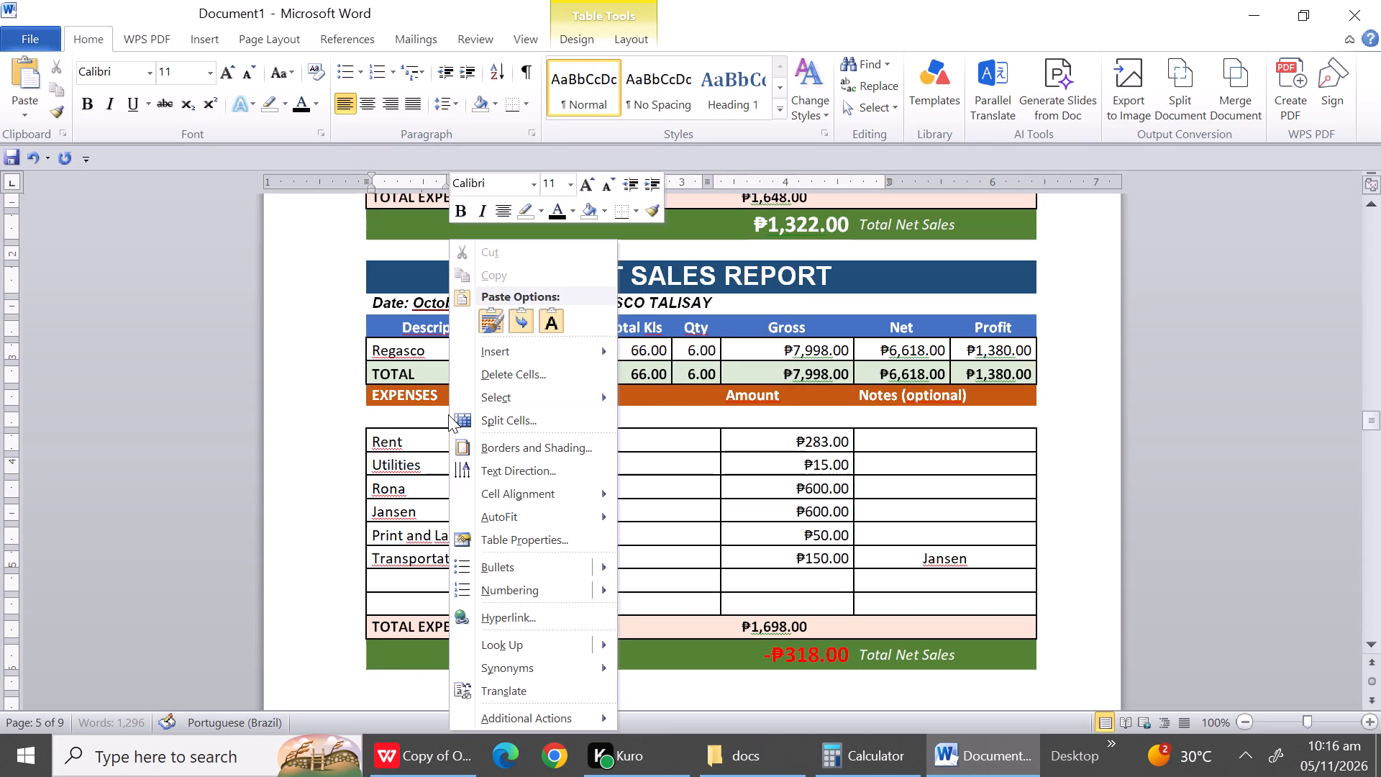
left_click(496, 382)
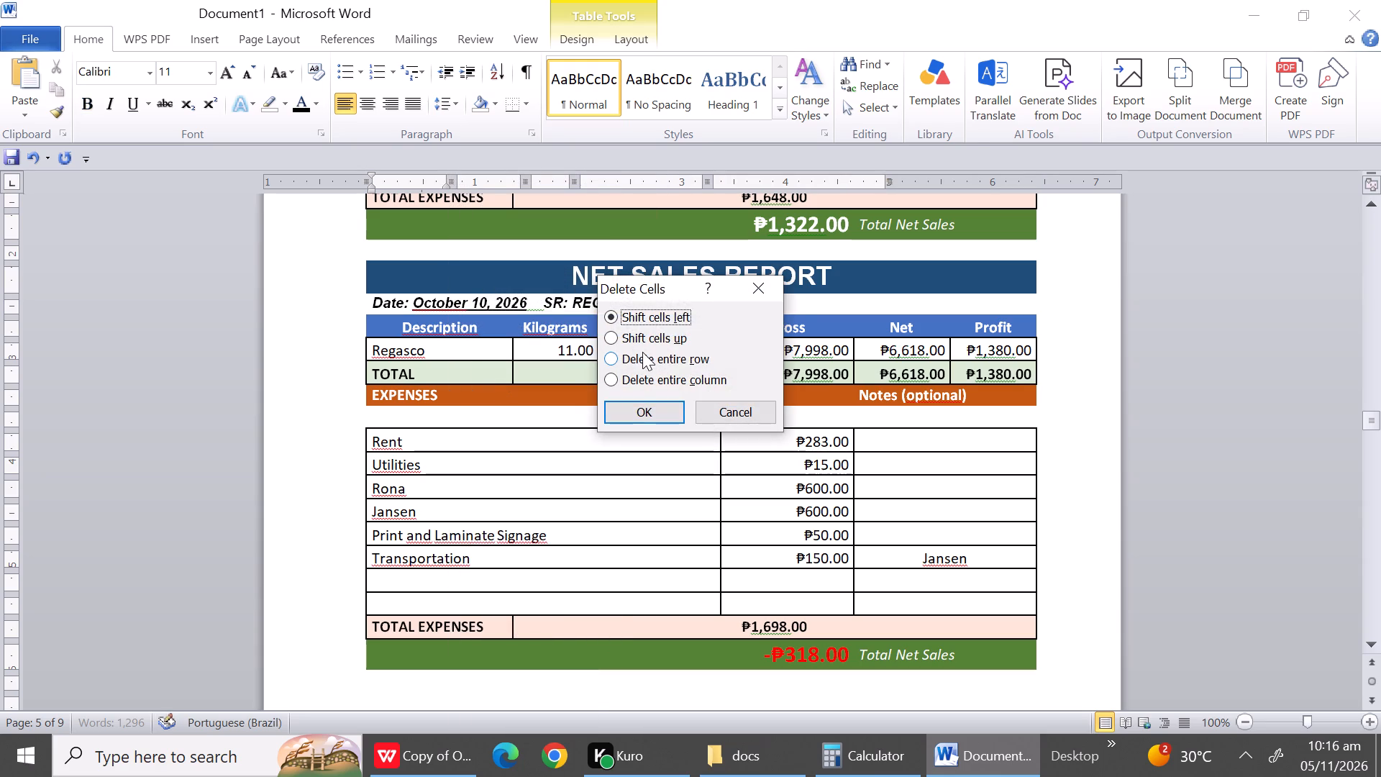
left_click(642, 352)
left_click(640, 403)
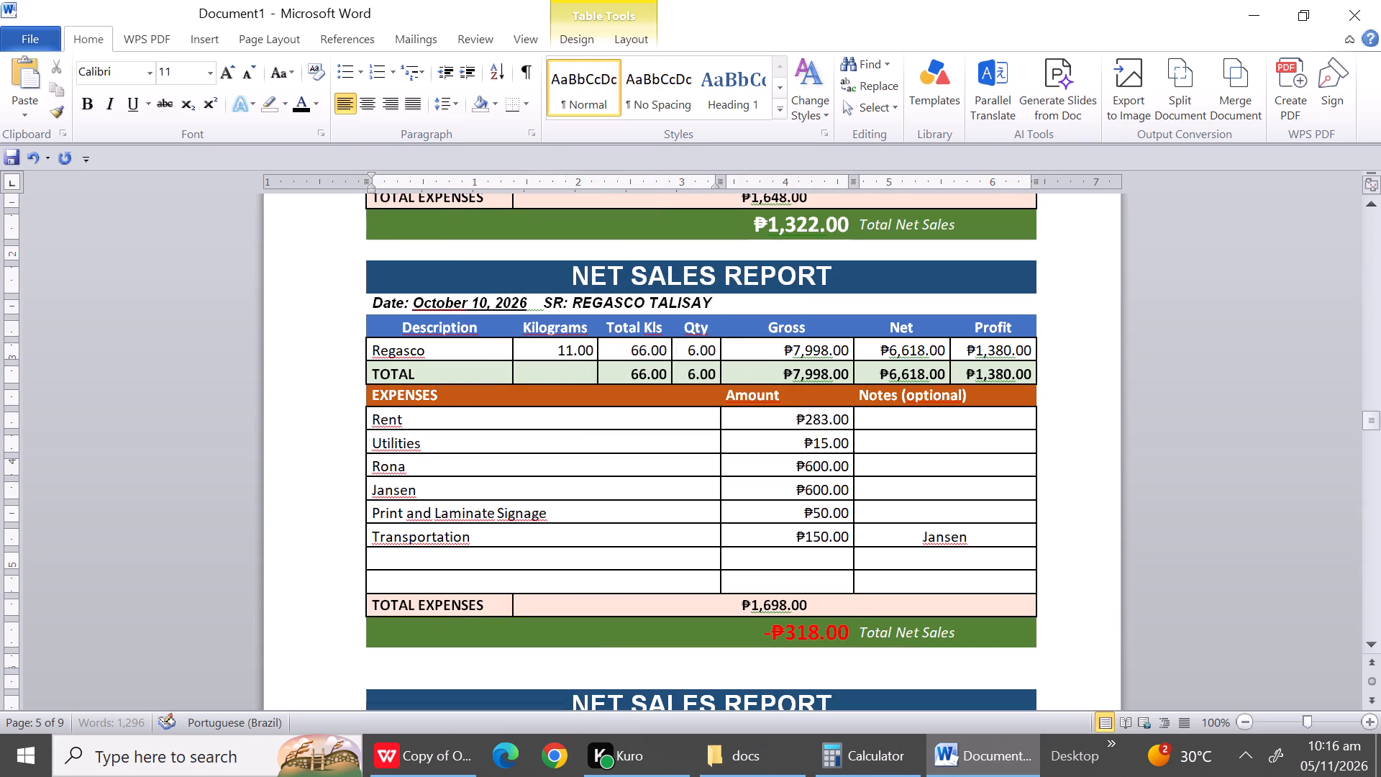
Delete the two empty expense rows between Transportation and TOTAL EXPENSES in the October 10 report.
left_click_drag(424, 562, 424, 571)
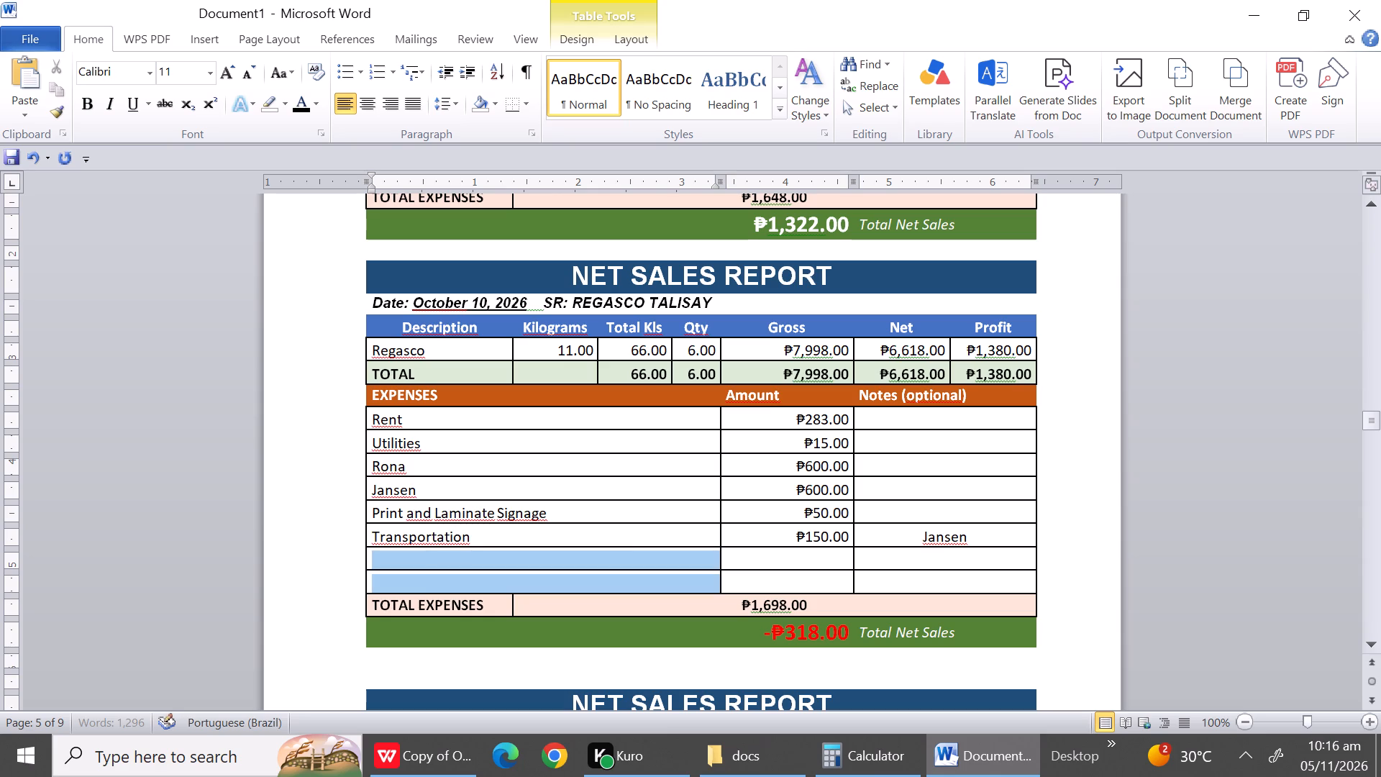
left_click_drag(424, 571, 424, 578)
right_click(424, 578)
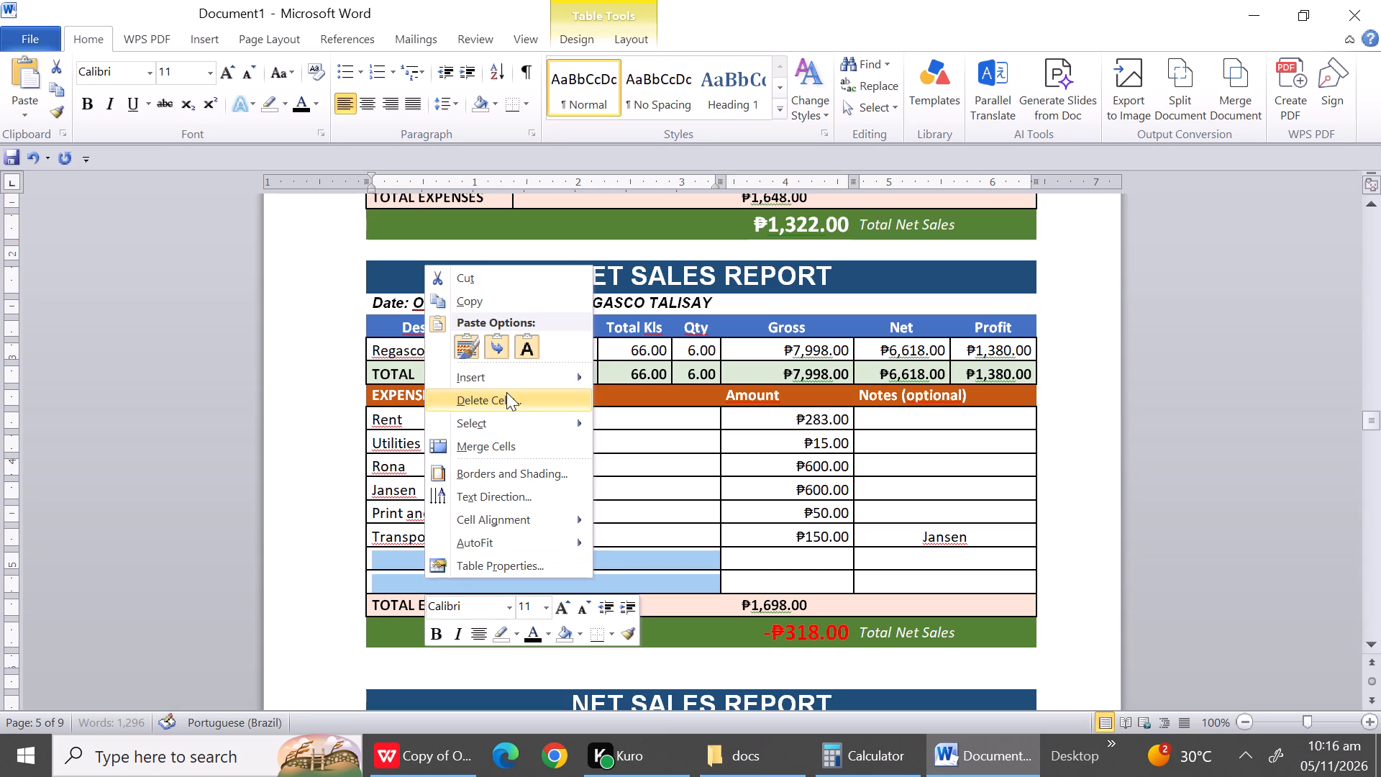
left_click(506, 392)
left_click(614, 356)
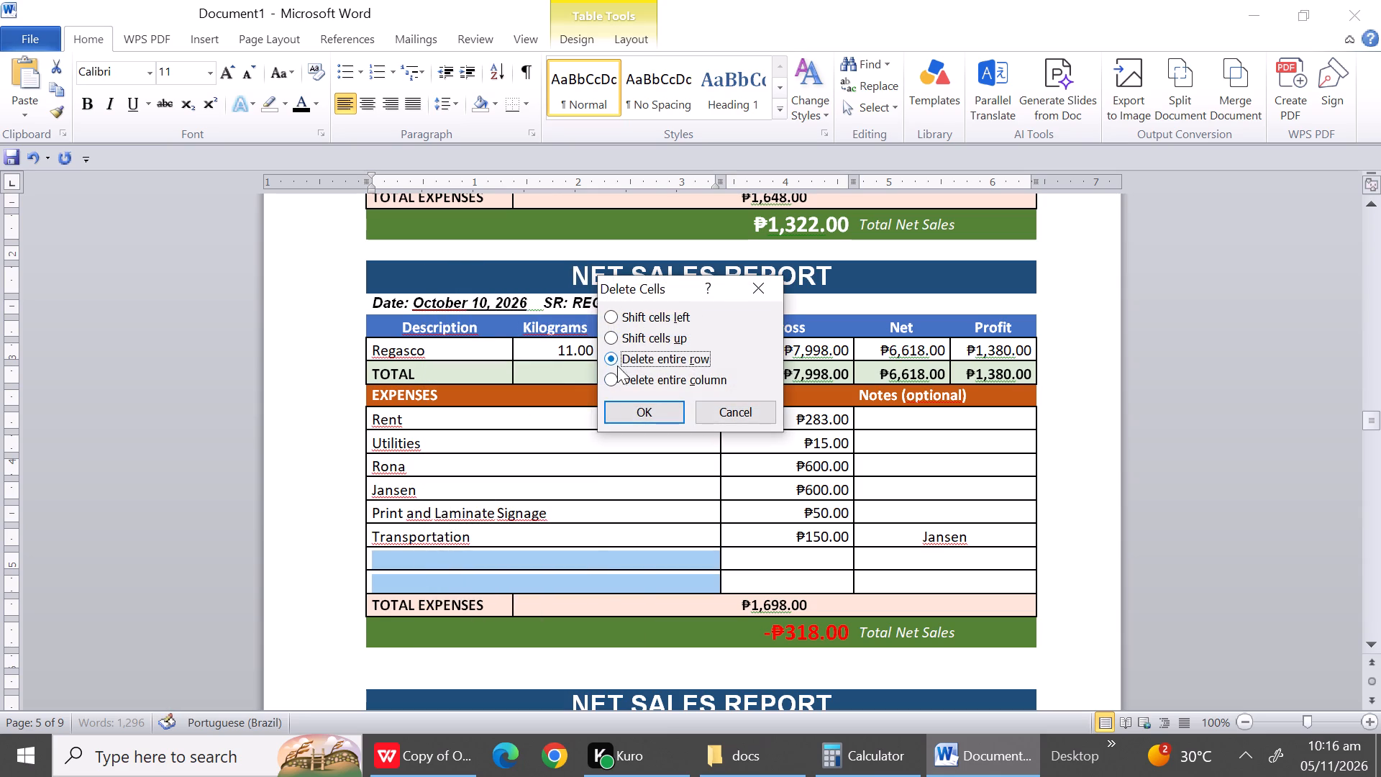
left_click(626, 406)
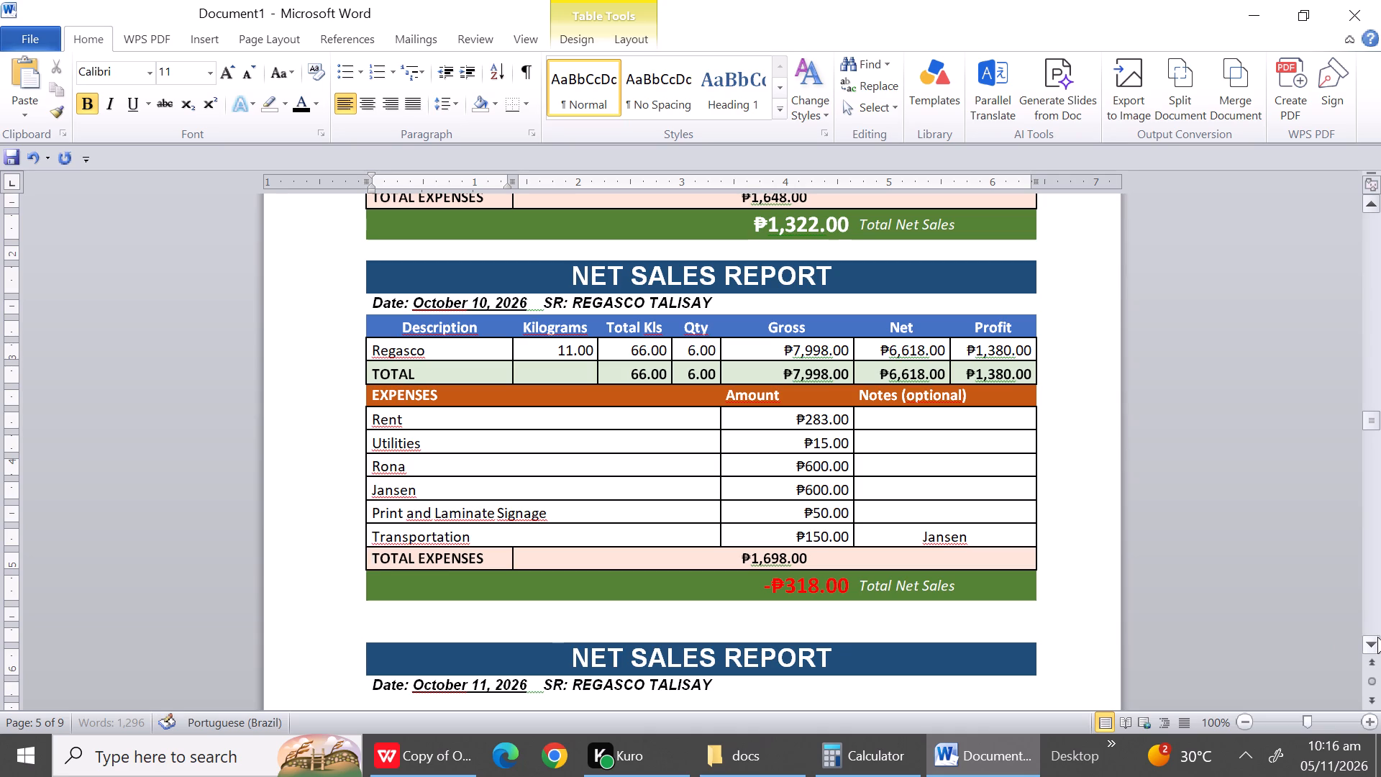
Delete one blank row between October 10's Total Net Sales and the October 11 NET SALES REPORT title.
double_click(1377, 637)
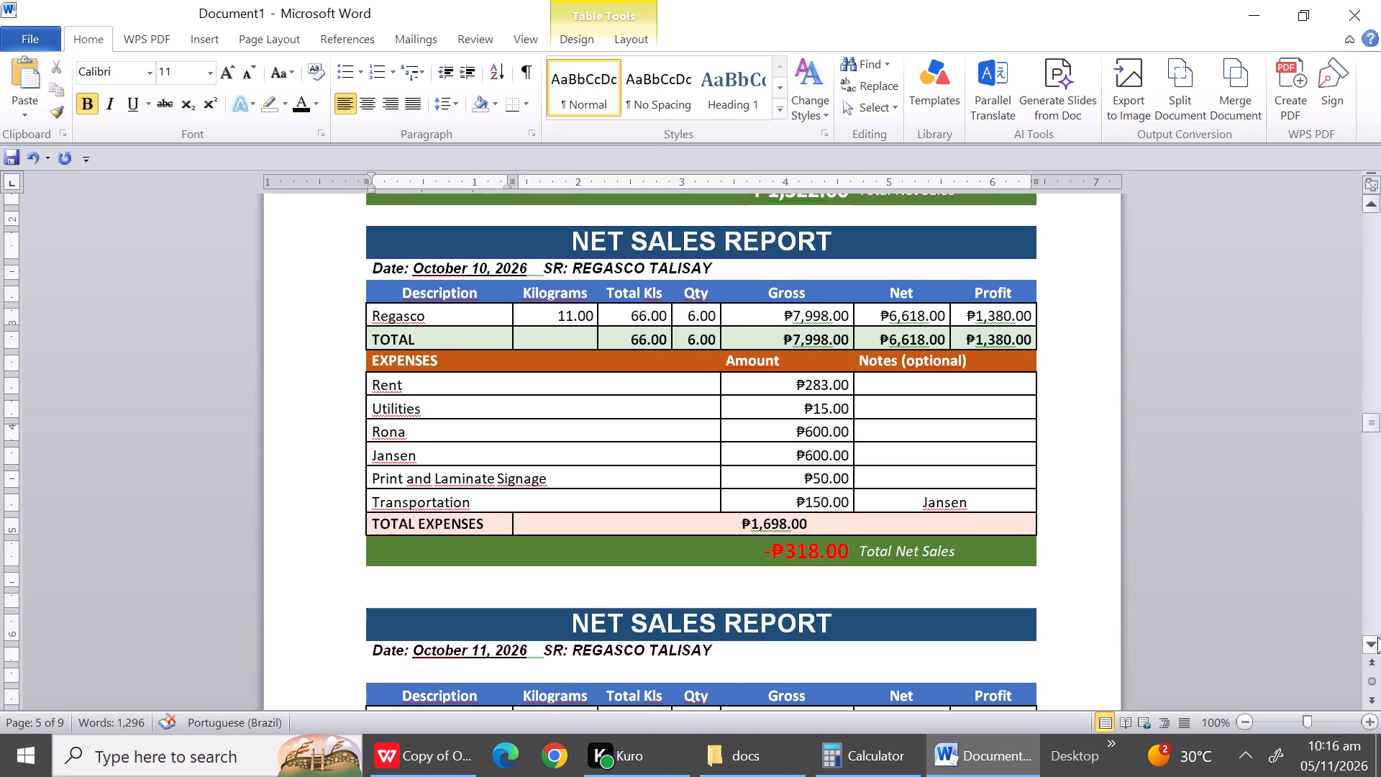
triple_click(1377, 637)
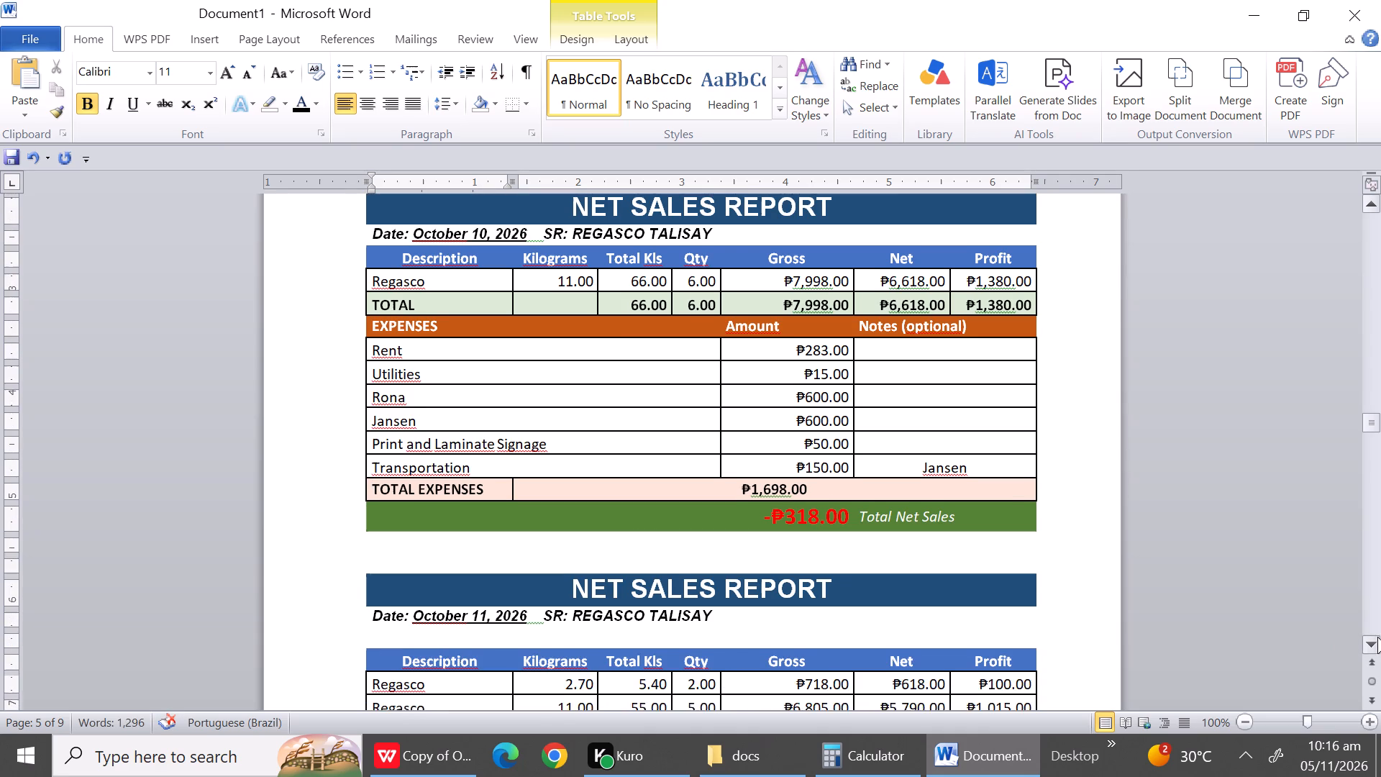
triple_click(1377, 637)
triple_click(1377, 637)
left_click(1377, 637)
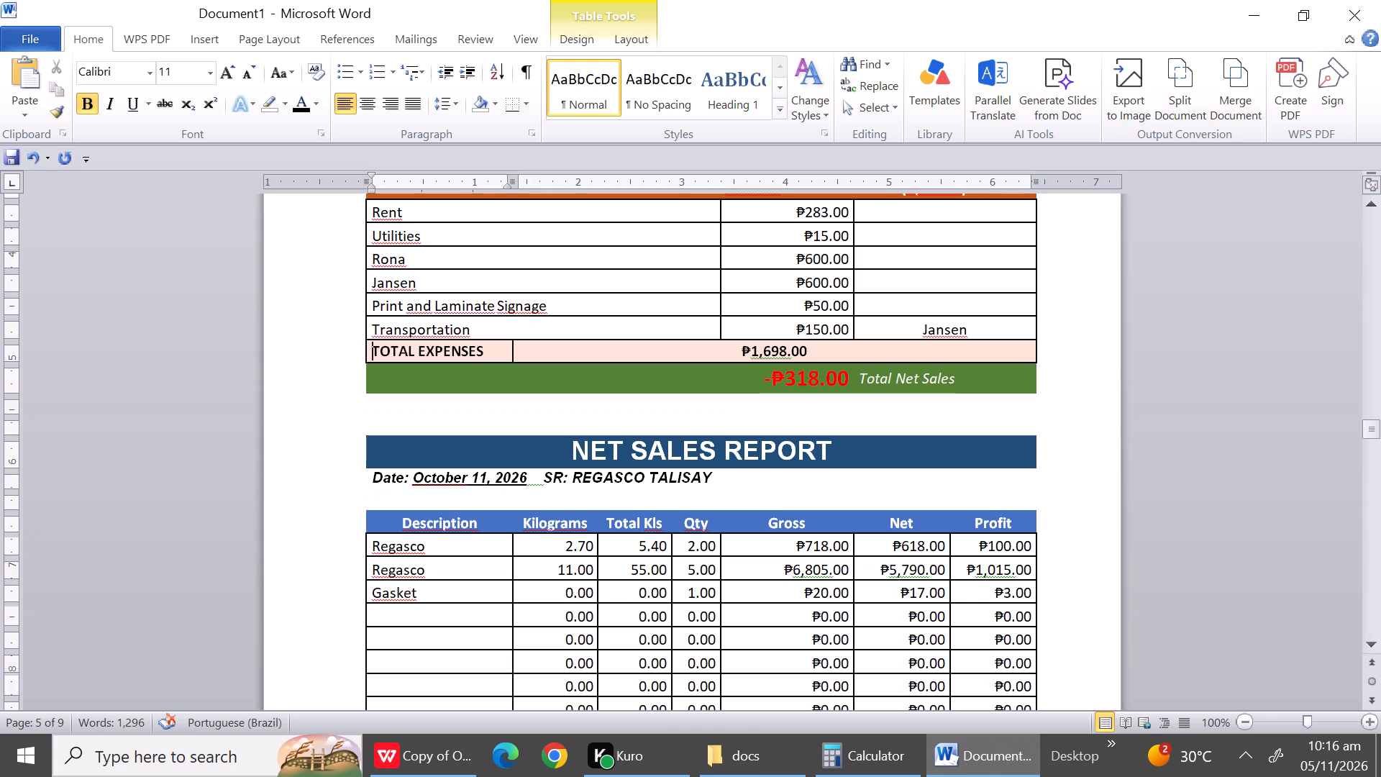
left_click(404, 424)
right_click(404, 424)
left_click(466, 379)
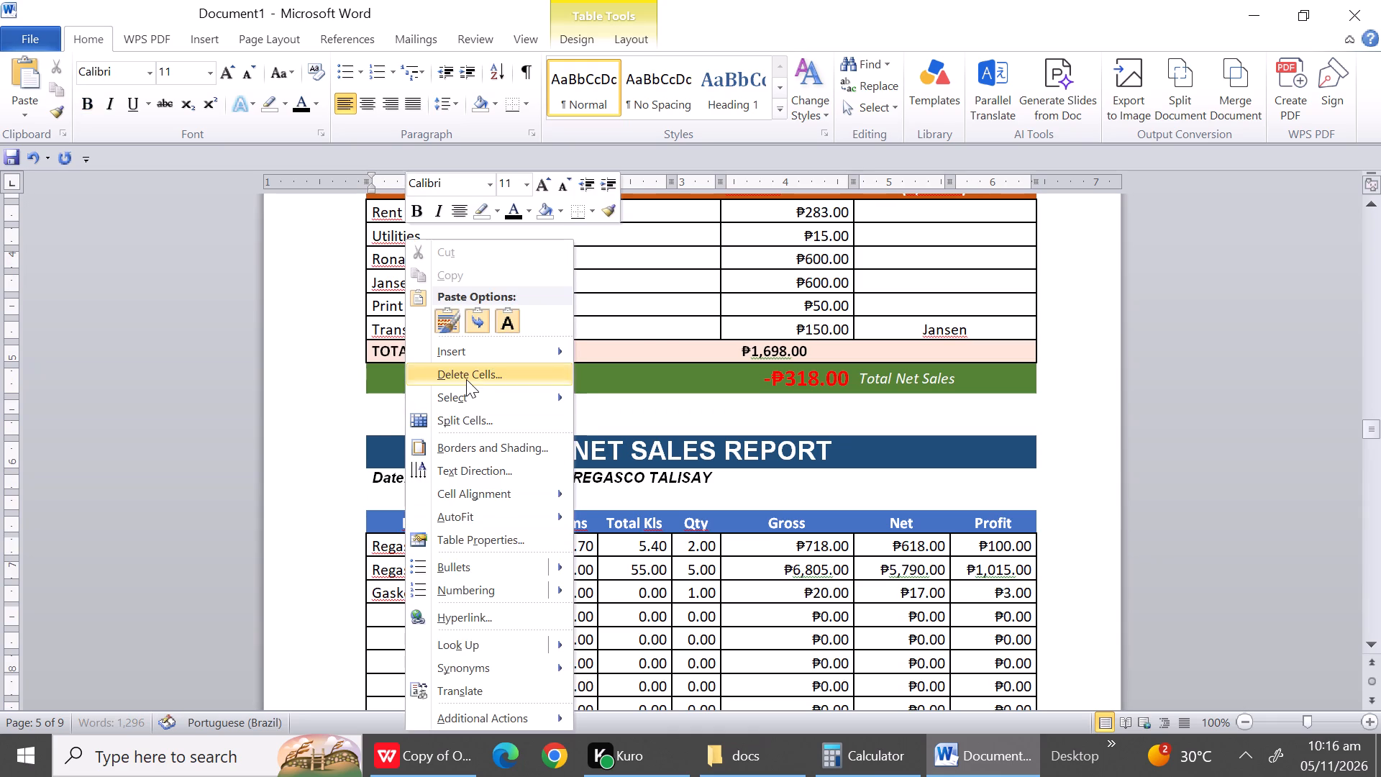
left_click(628, 360)
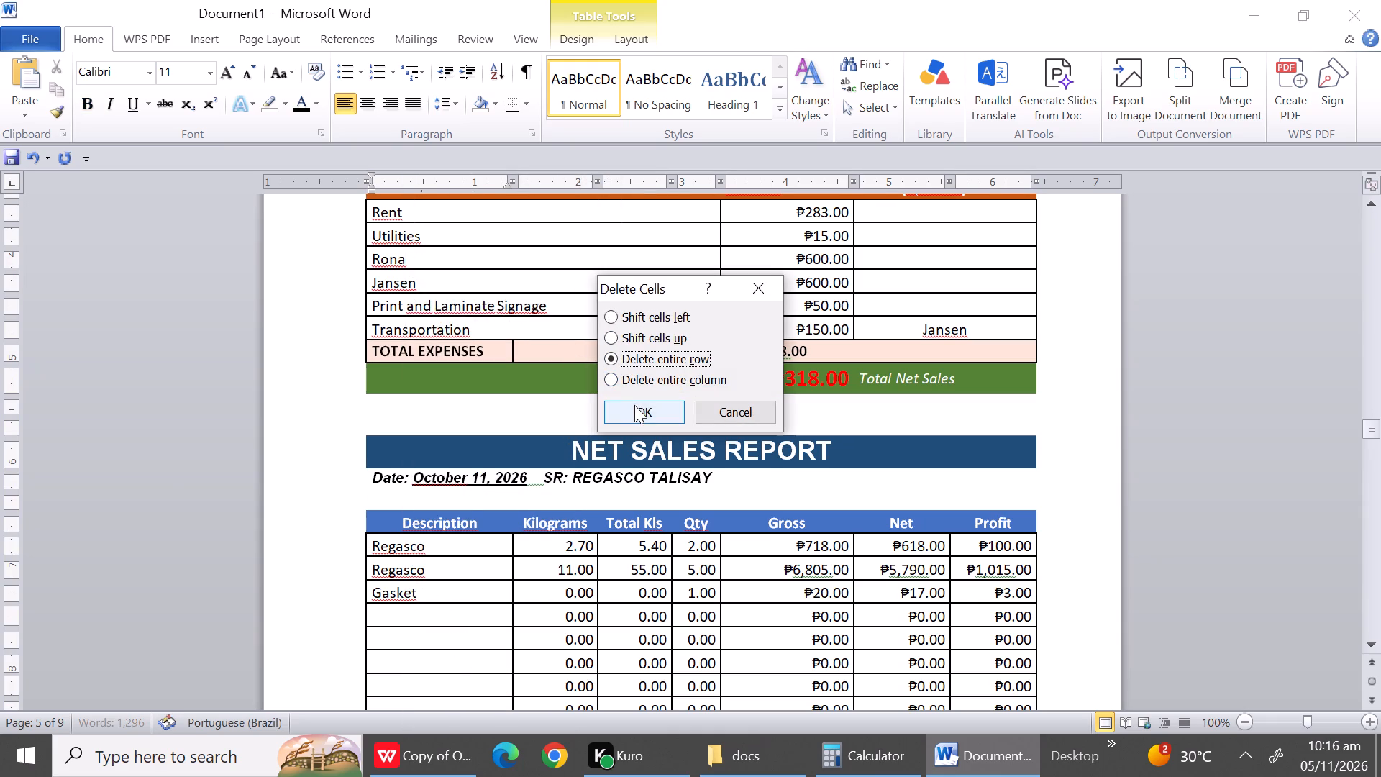
left_click(634, 405)
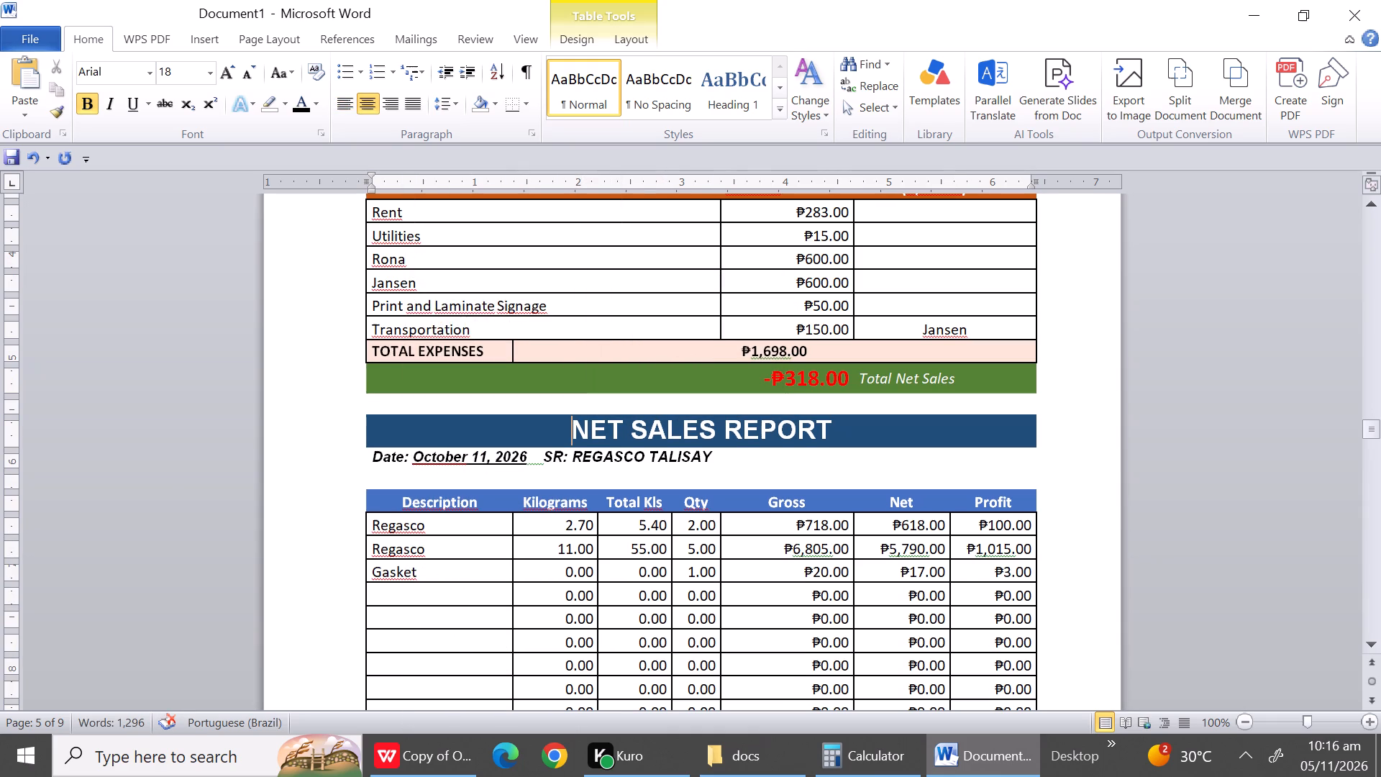
Delete the entire blank row between the date line and the column headers in the October 11 report.
left_click(460, 477)
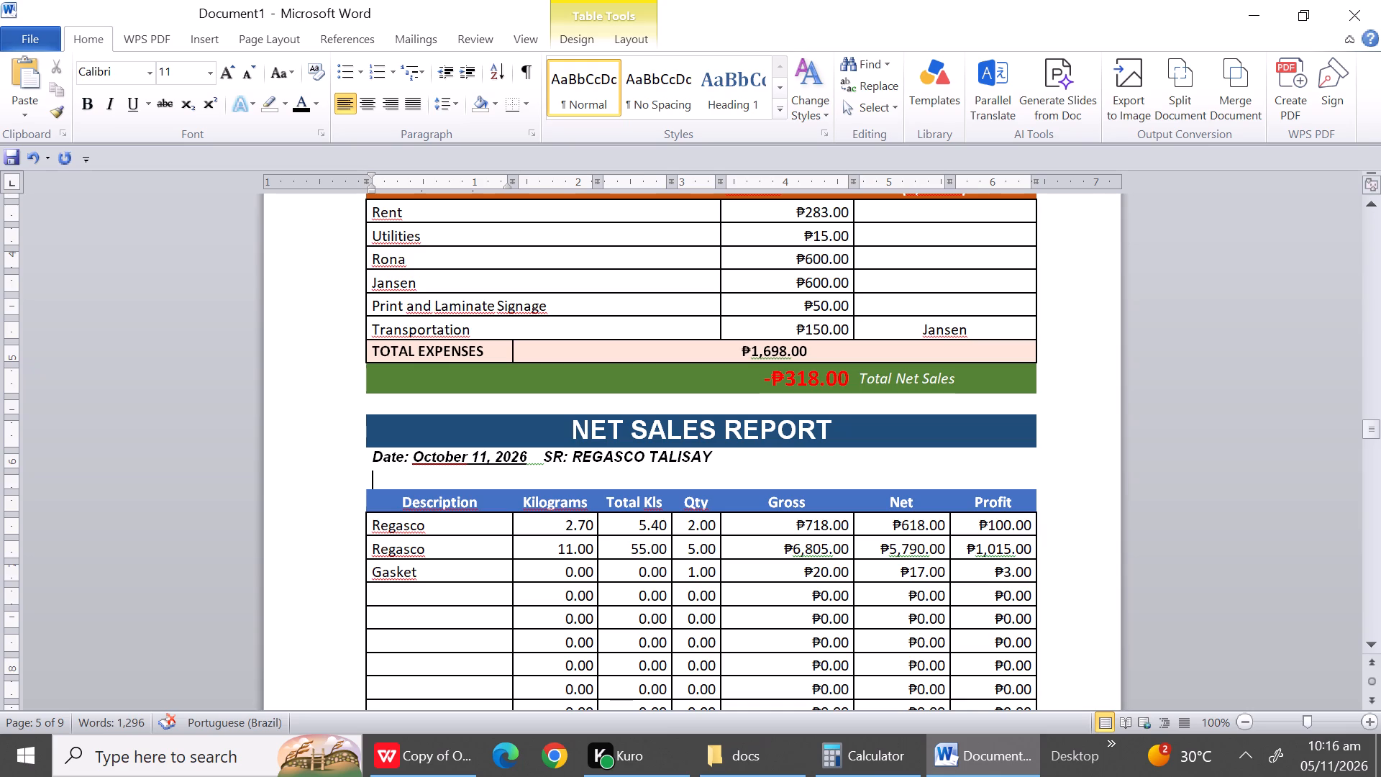
right_click(460, 477)
left_click(552, 376)
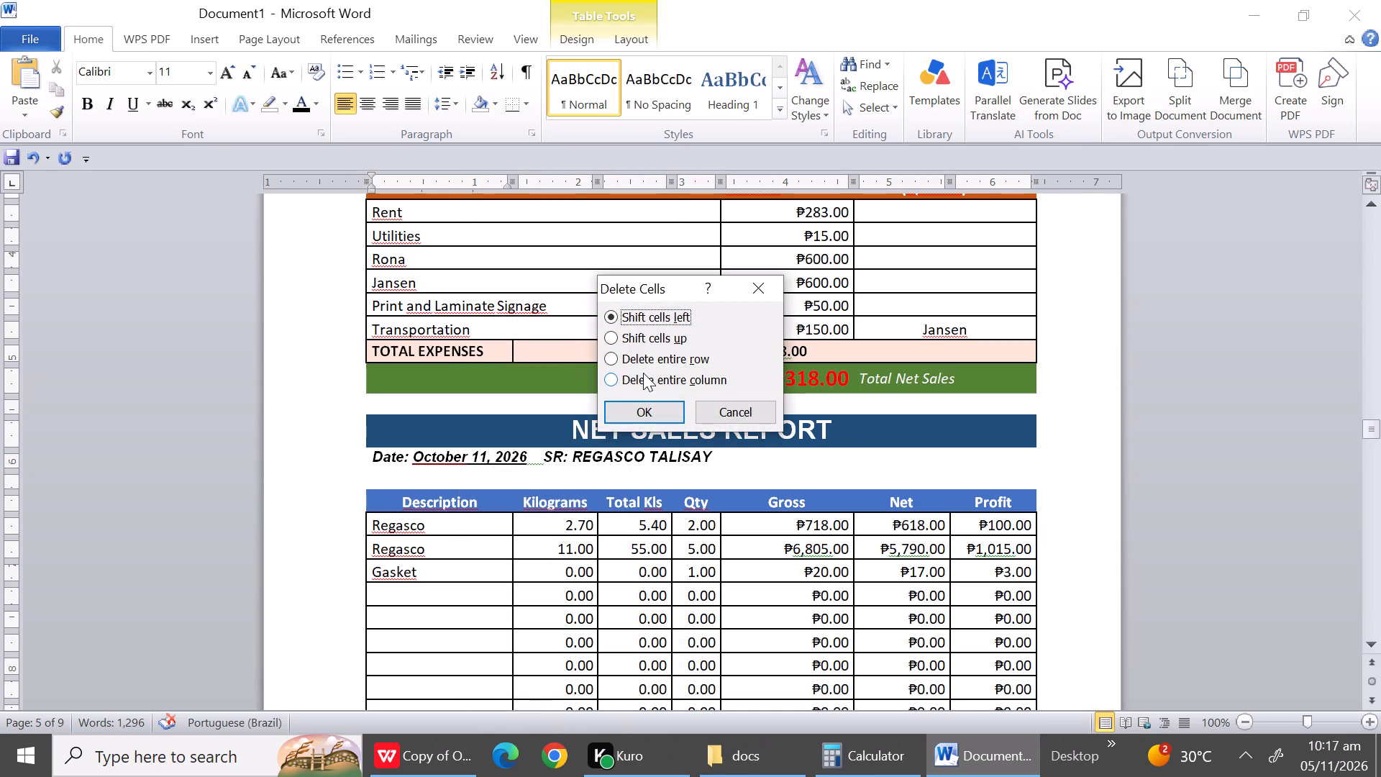
left_click(637, 365)
left_click(646, 414)
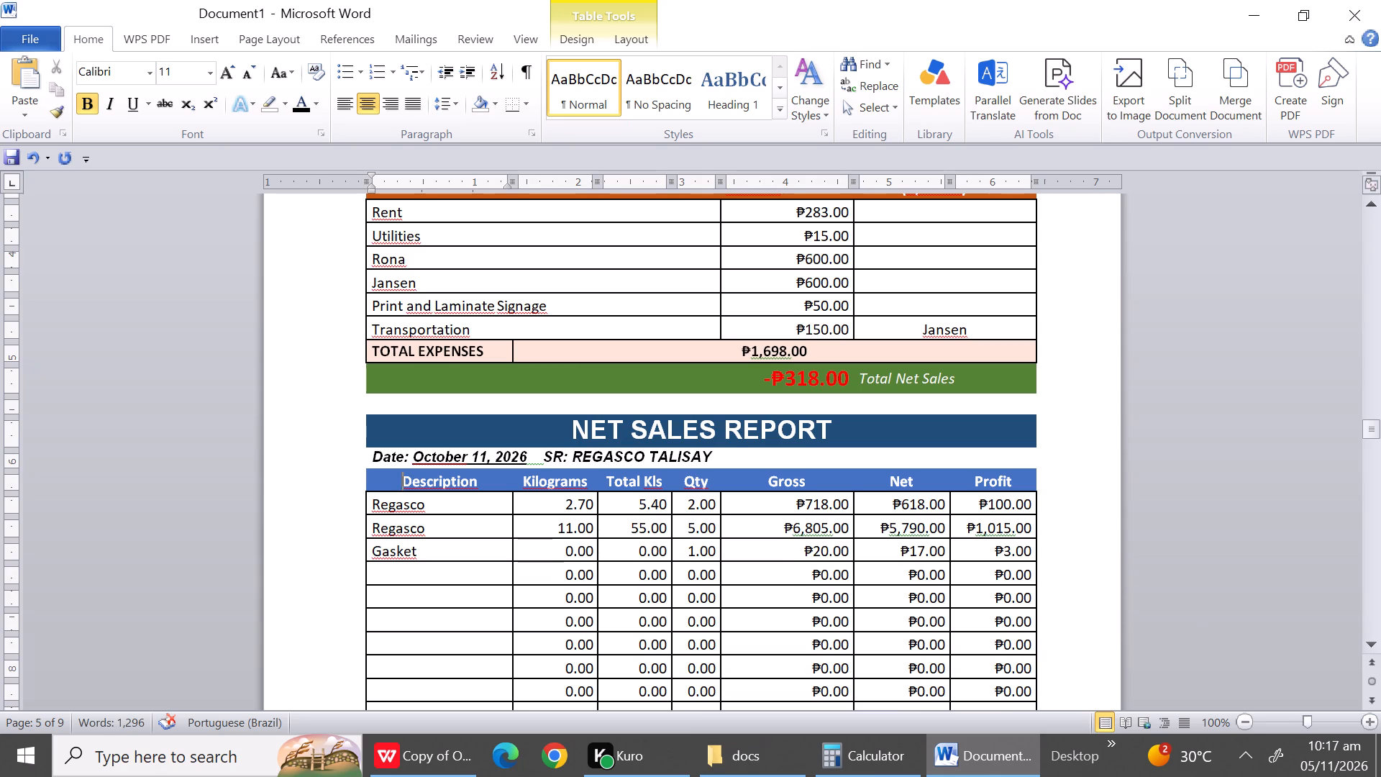
Delete the seven empty item rows and the blank row between Gasket and TOTAL in the October 11 report.
left_click(1369, 640)
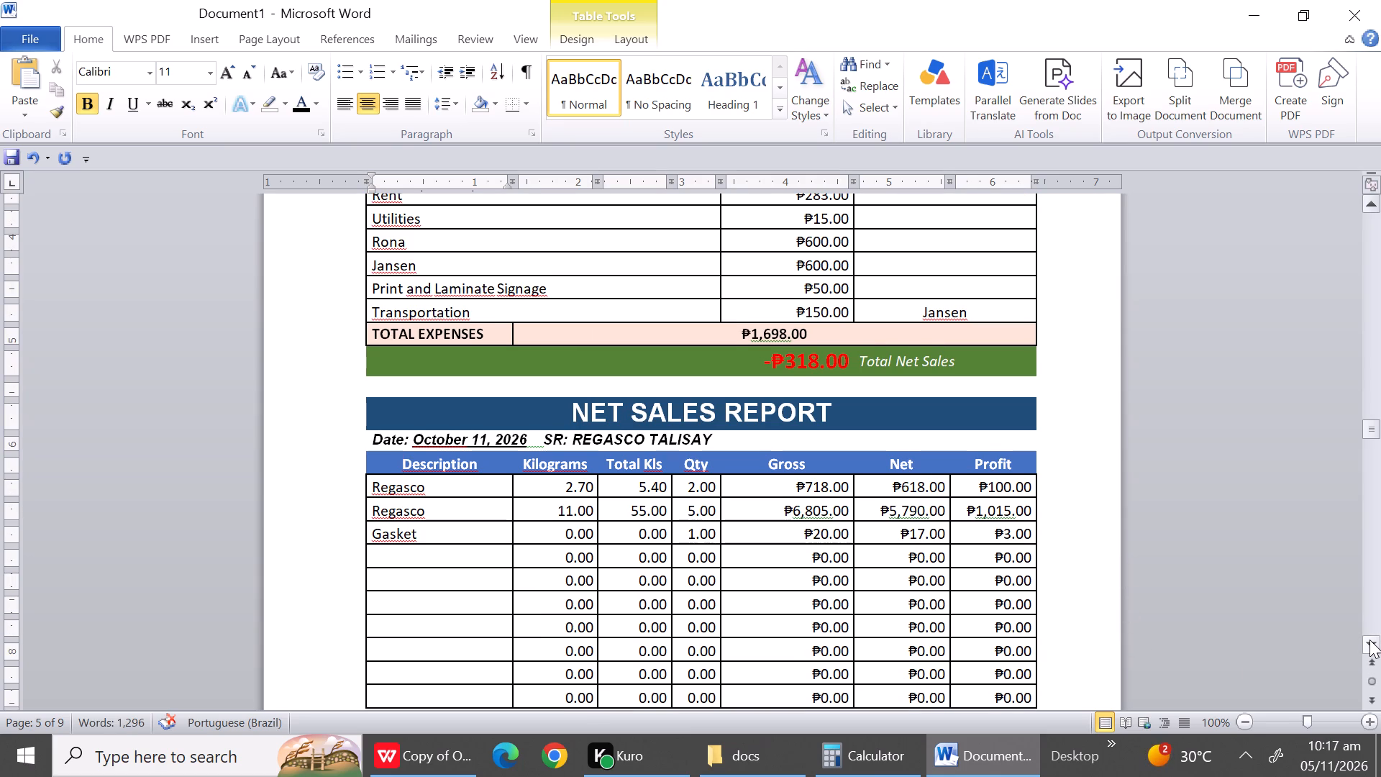
triple_click(1369, 640)
triple_click(1369, 640)
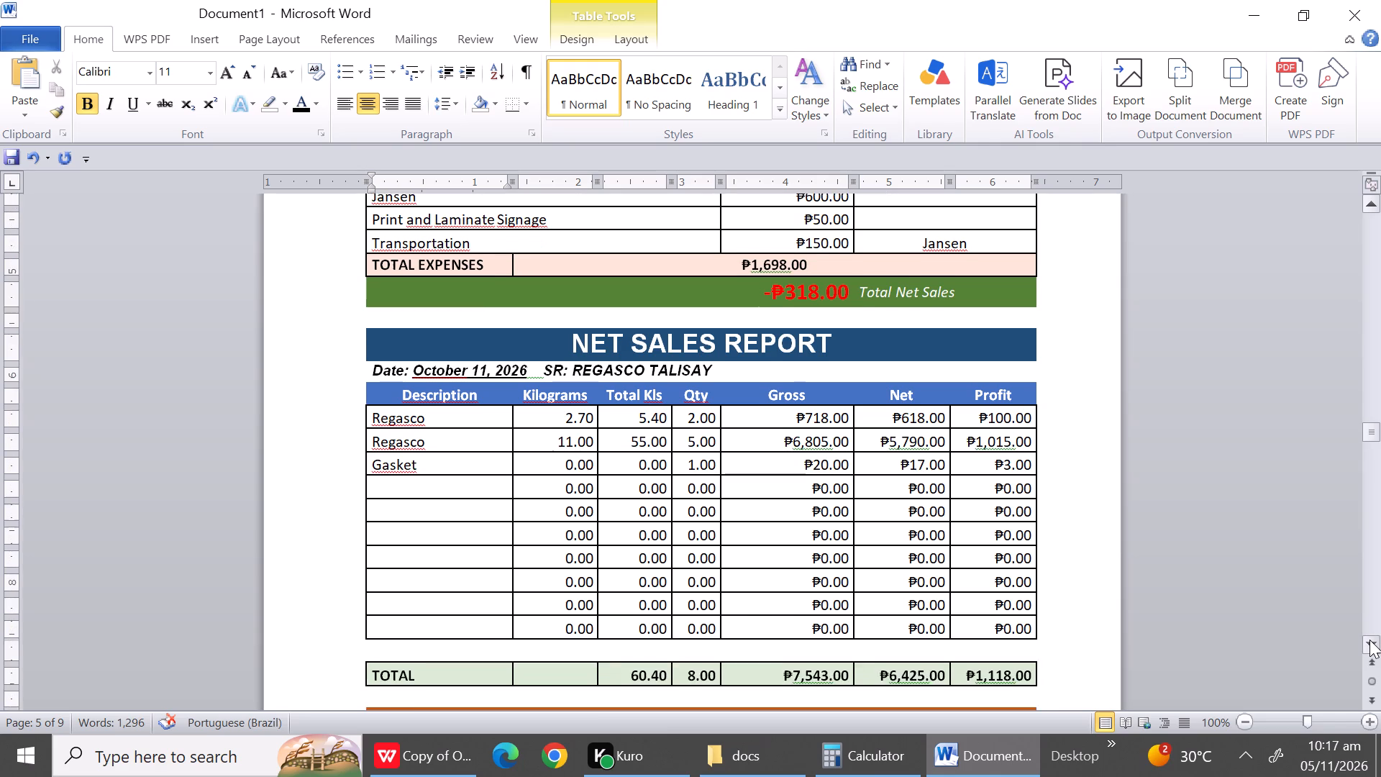
triple_click(1369, 640)
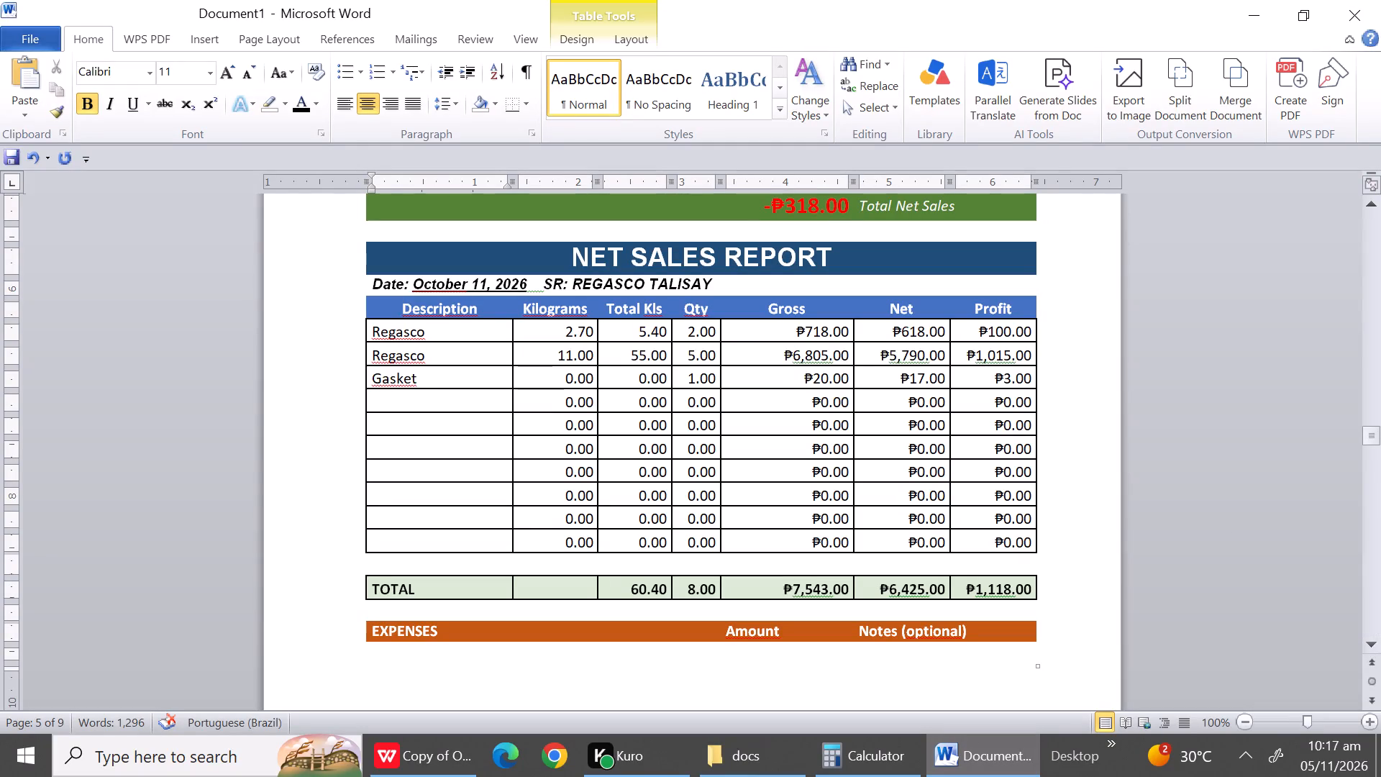
left_click_drag(386, 409, 398, 560)
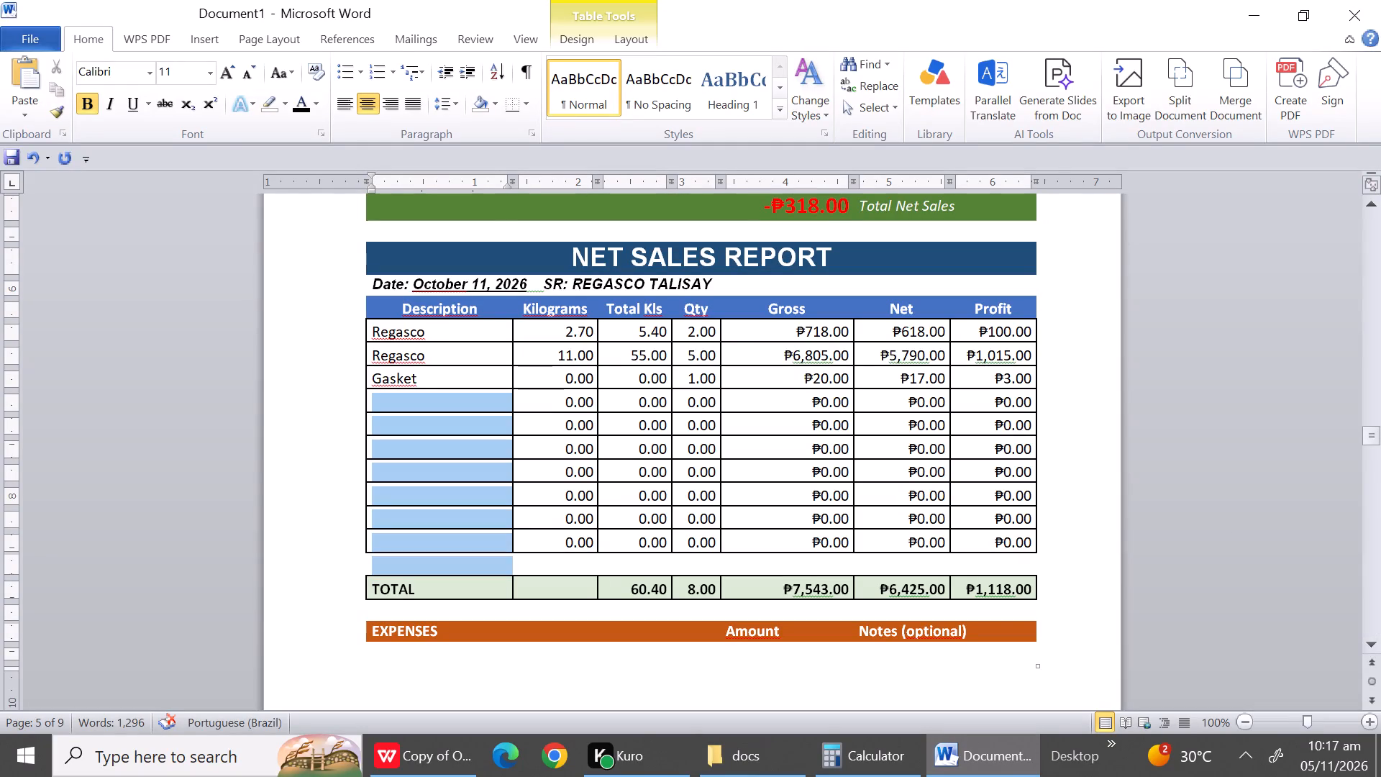
left_click_drag(398, 560, 396, 563)
right_click(396, 563)
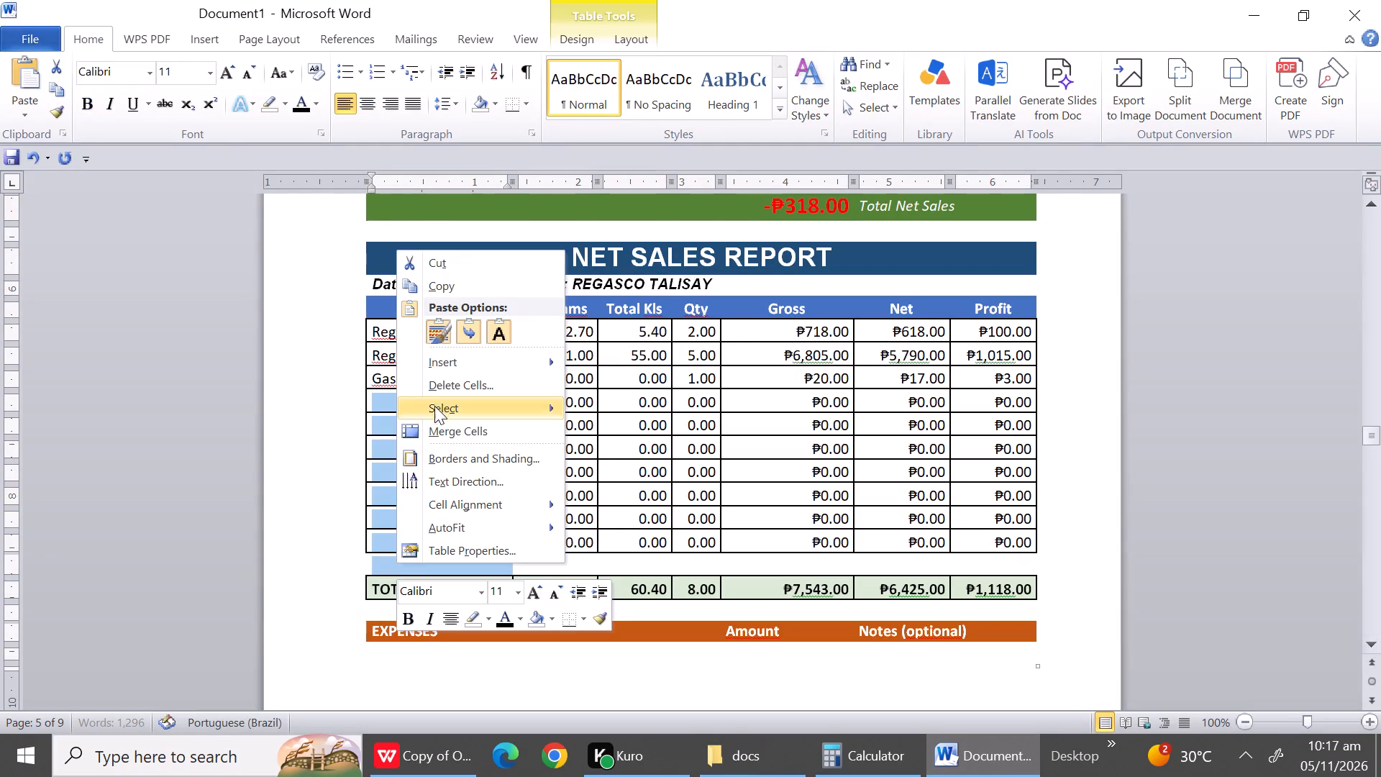
left_click(437, 396)
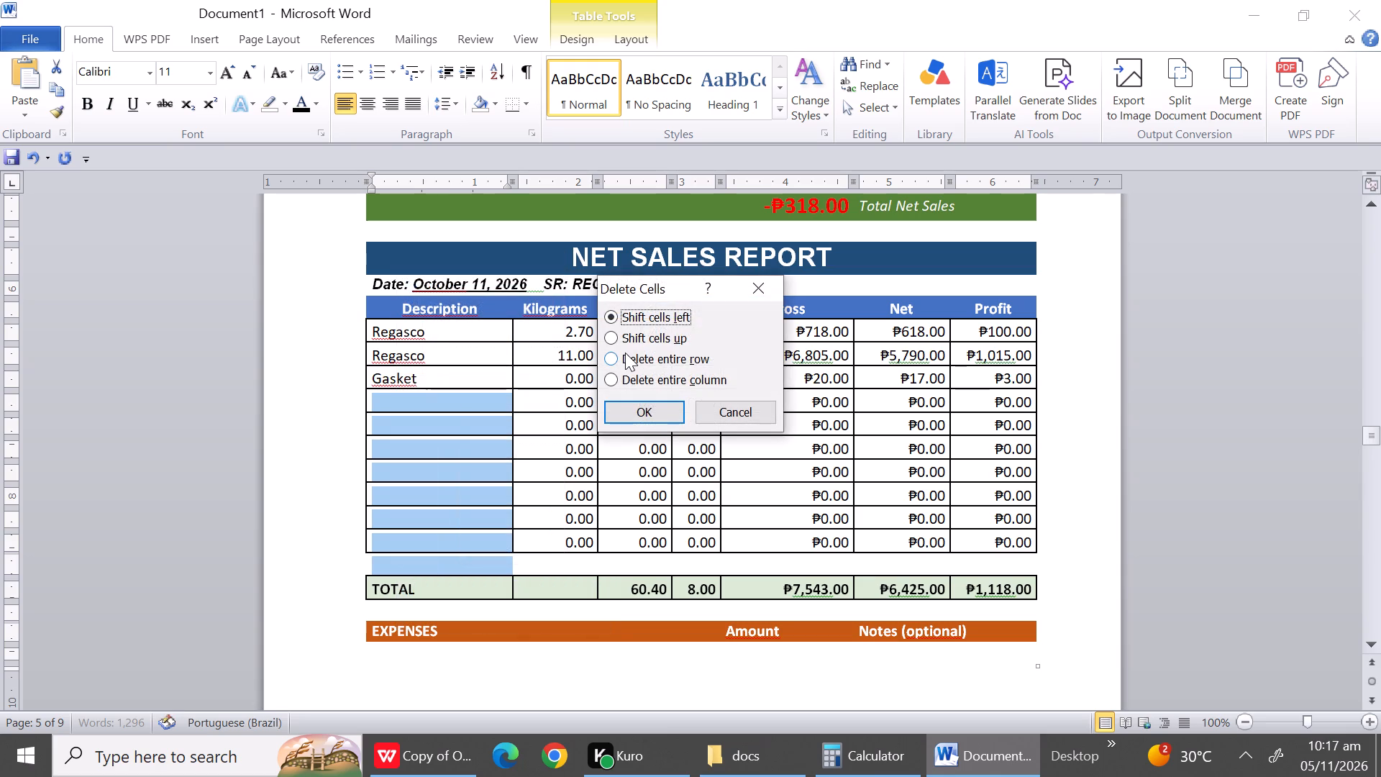
left_click(625, 353)
left_click(644, 415)
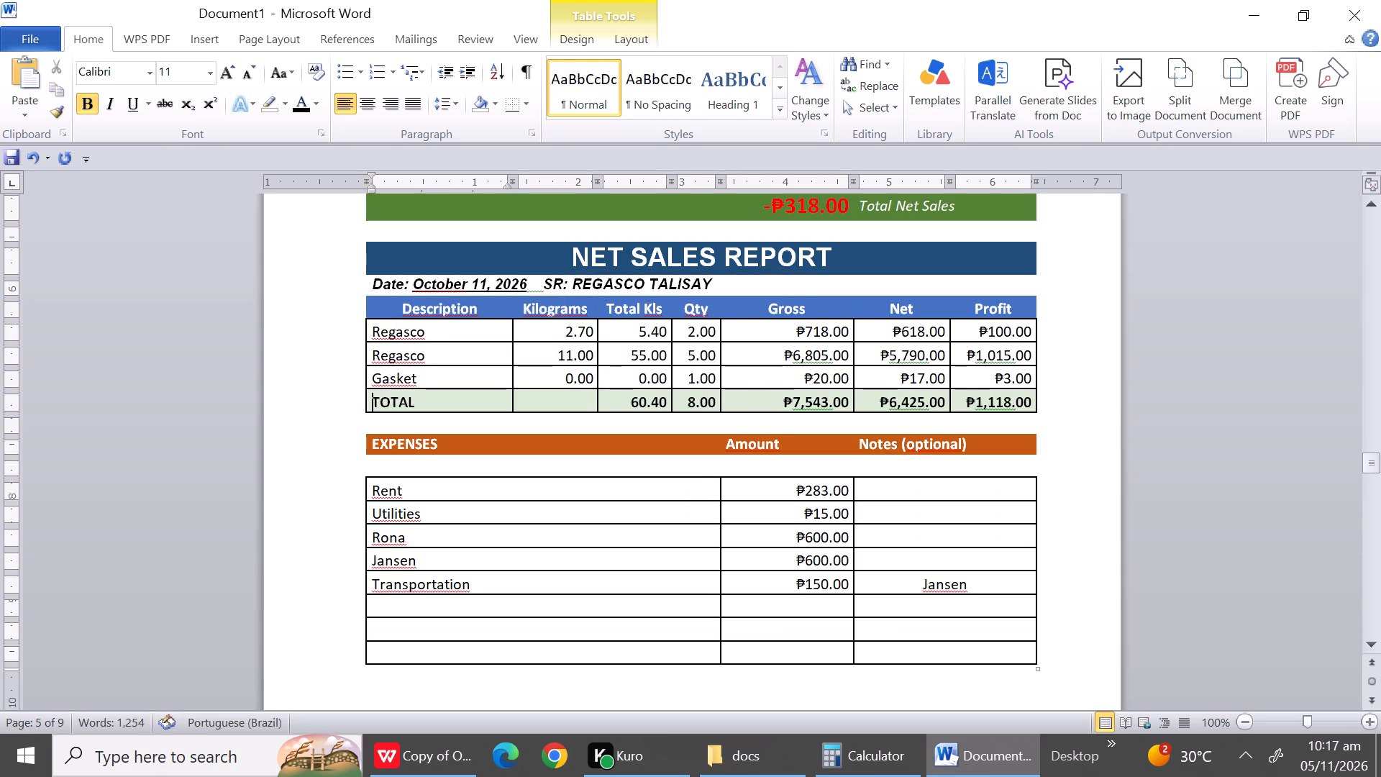
Delete the entire blank row between the EXPENSES header and Rent in the October 11 report.
left_click(378, 468)
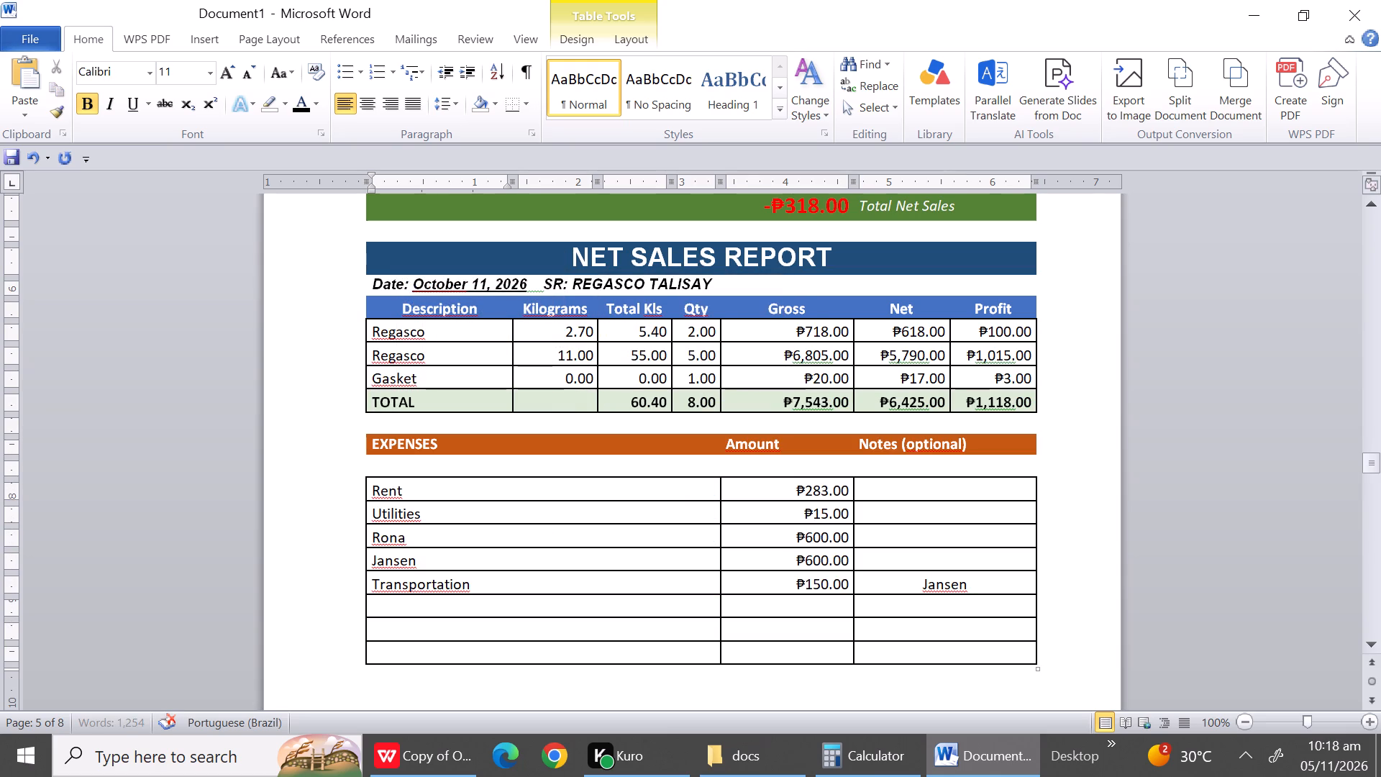
right_click(378, 468)
left_click(495, 382)
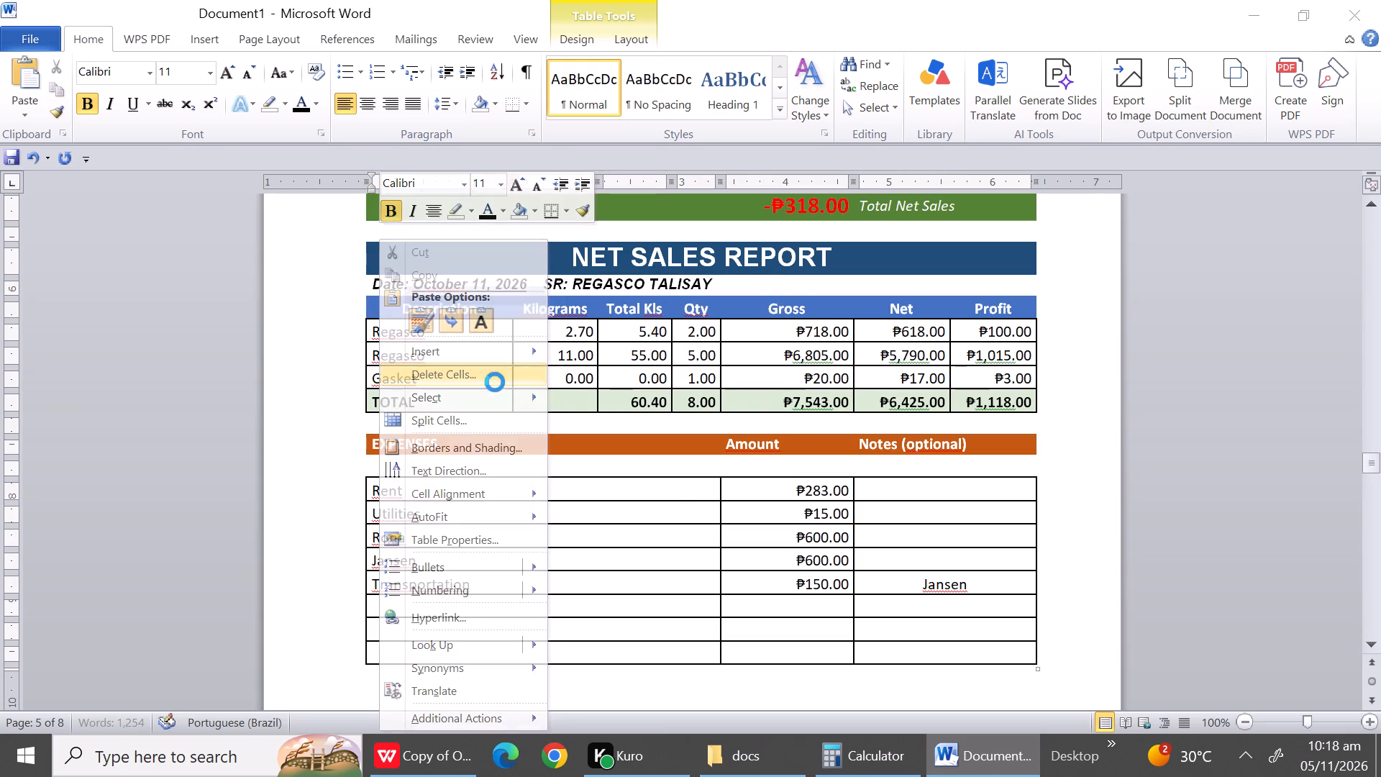
left_click(623, 359)
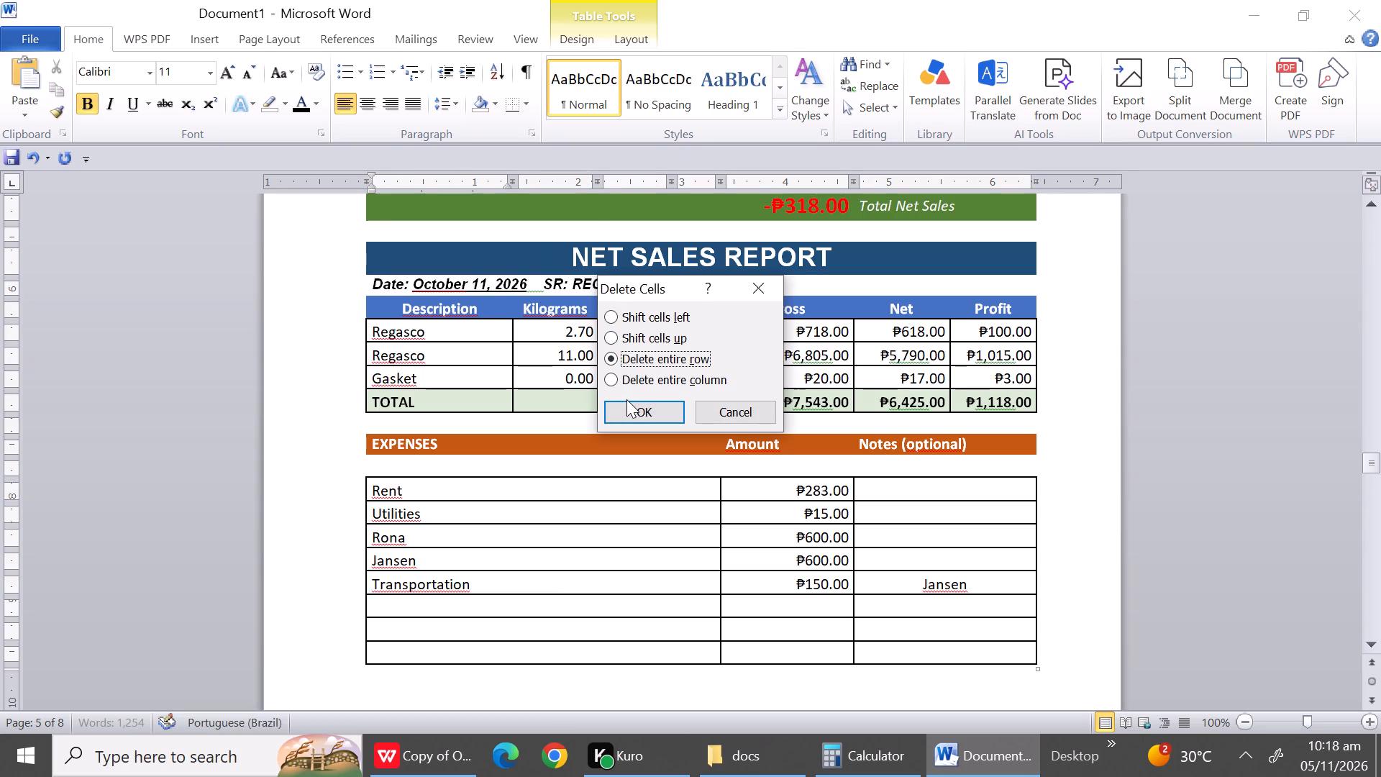
left_click(626, 399)
left_click(629, 409)
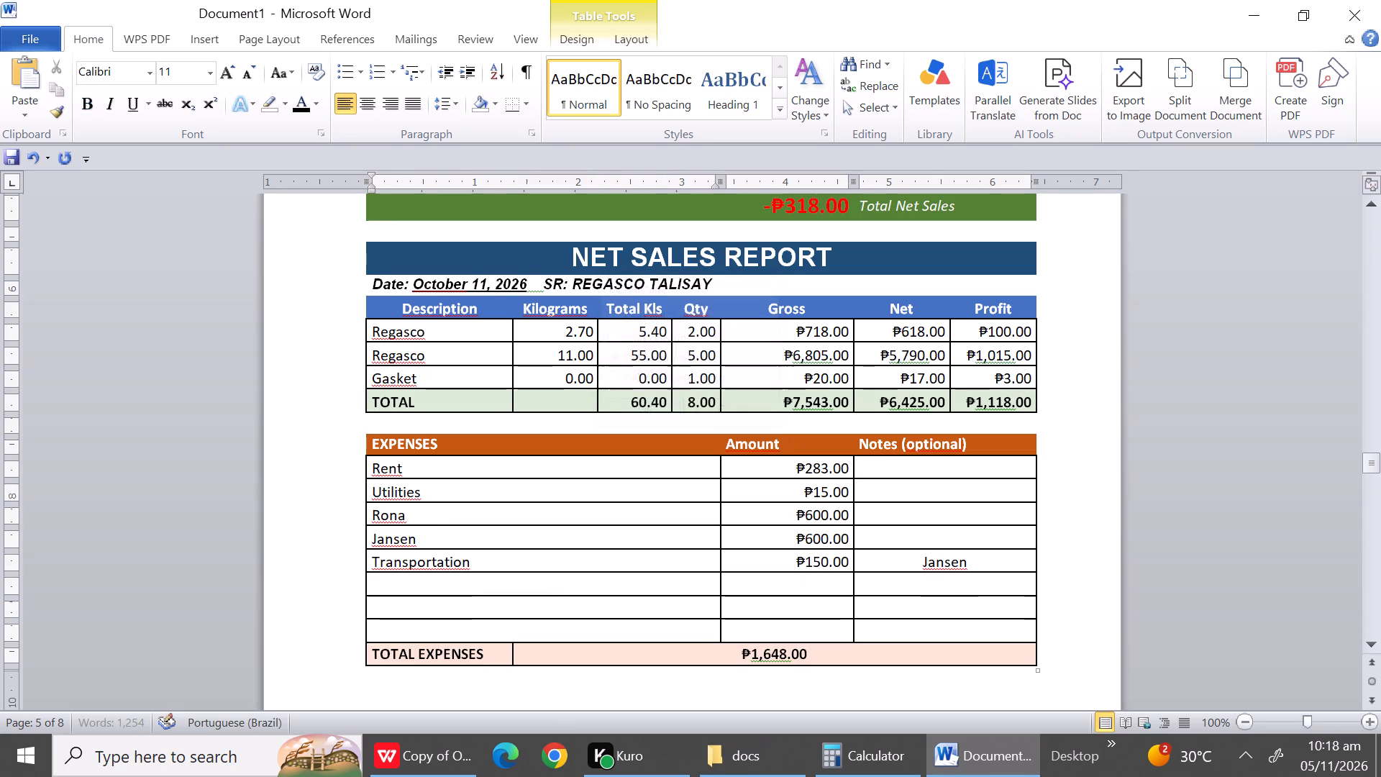
Delete the three empty expense rows between Transportation and TOTAL EXPENSES in the October 11 report.
left_click_drag(398, 589, 397, 622)
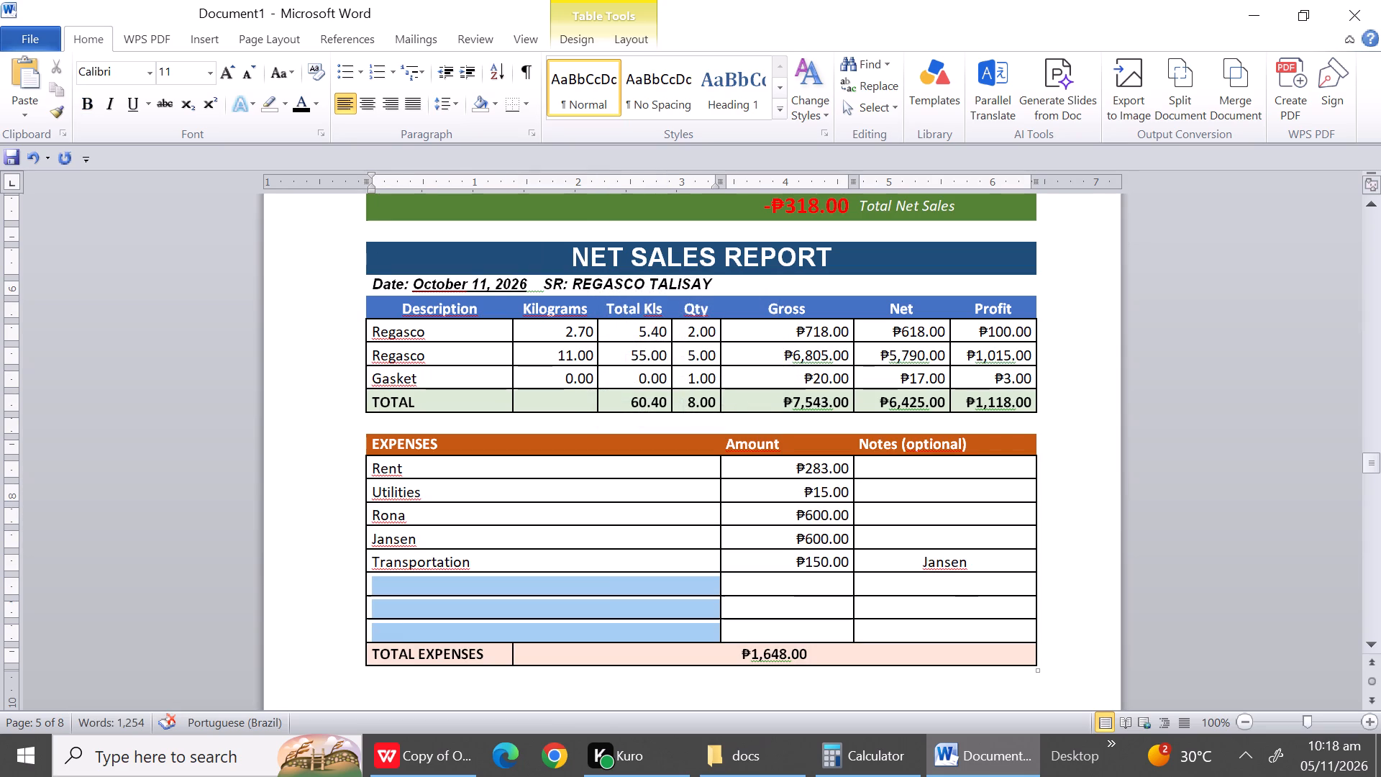
left_click_drag(397, 622, 397, 623)
right_click(397, 623)
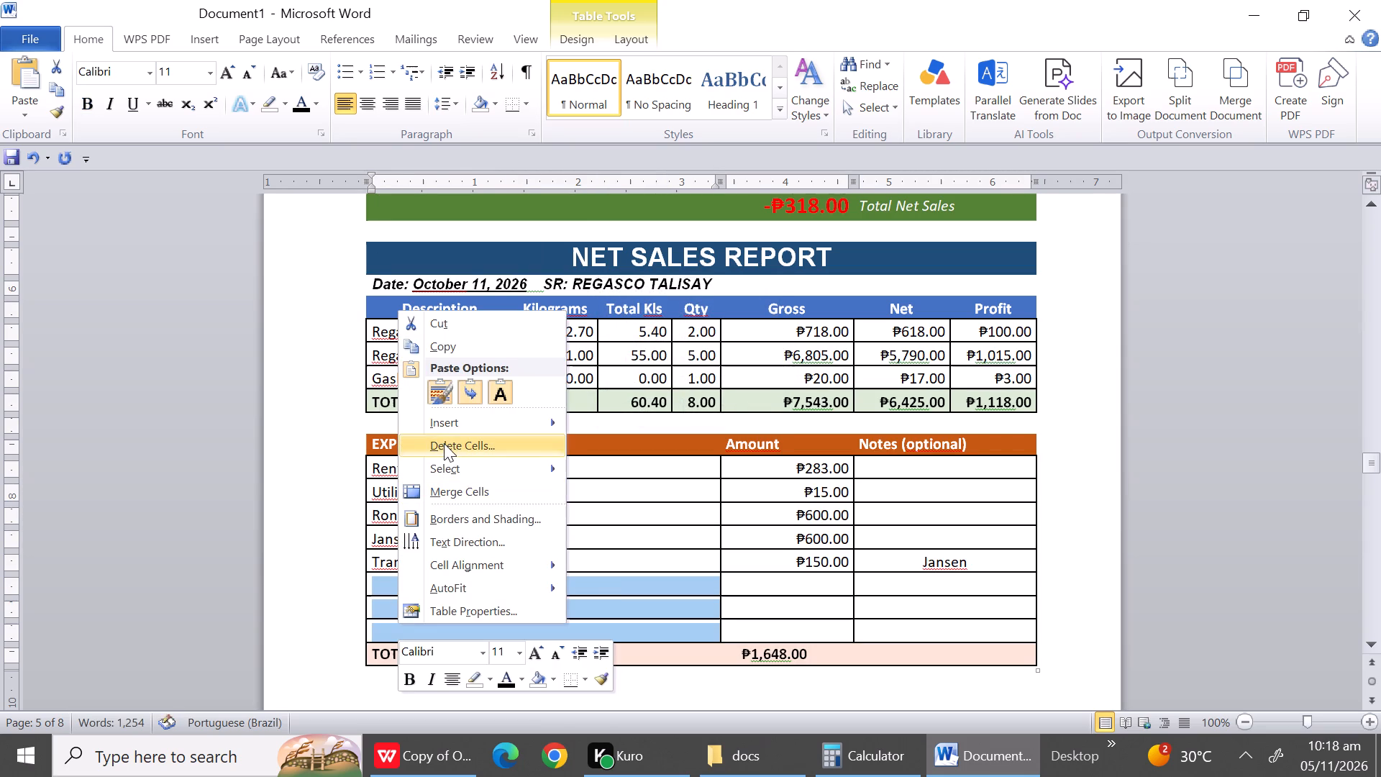
left_click(444, 443)
left_click(629, 350)
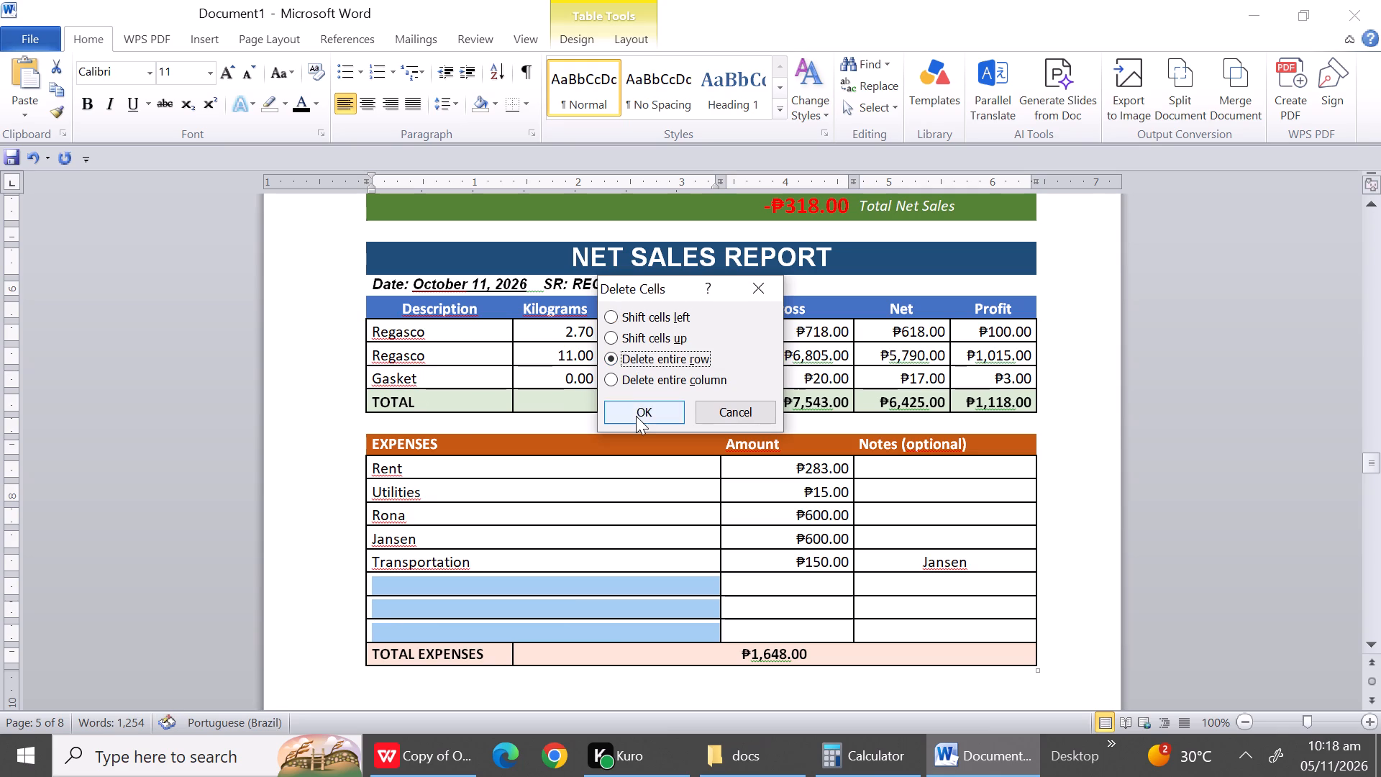
left_click(636, 416)
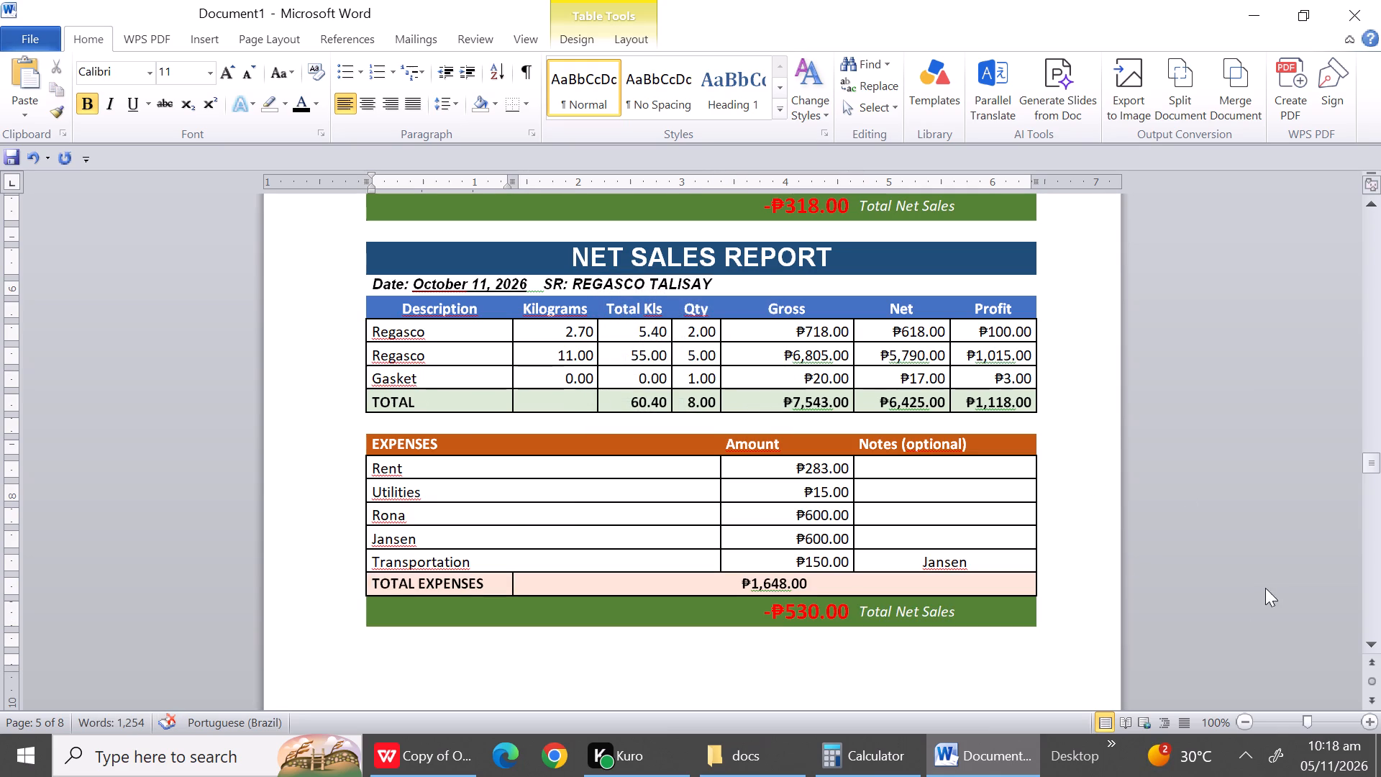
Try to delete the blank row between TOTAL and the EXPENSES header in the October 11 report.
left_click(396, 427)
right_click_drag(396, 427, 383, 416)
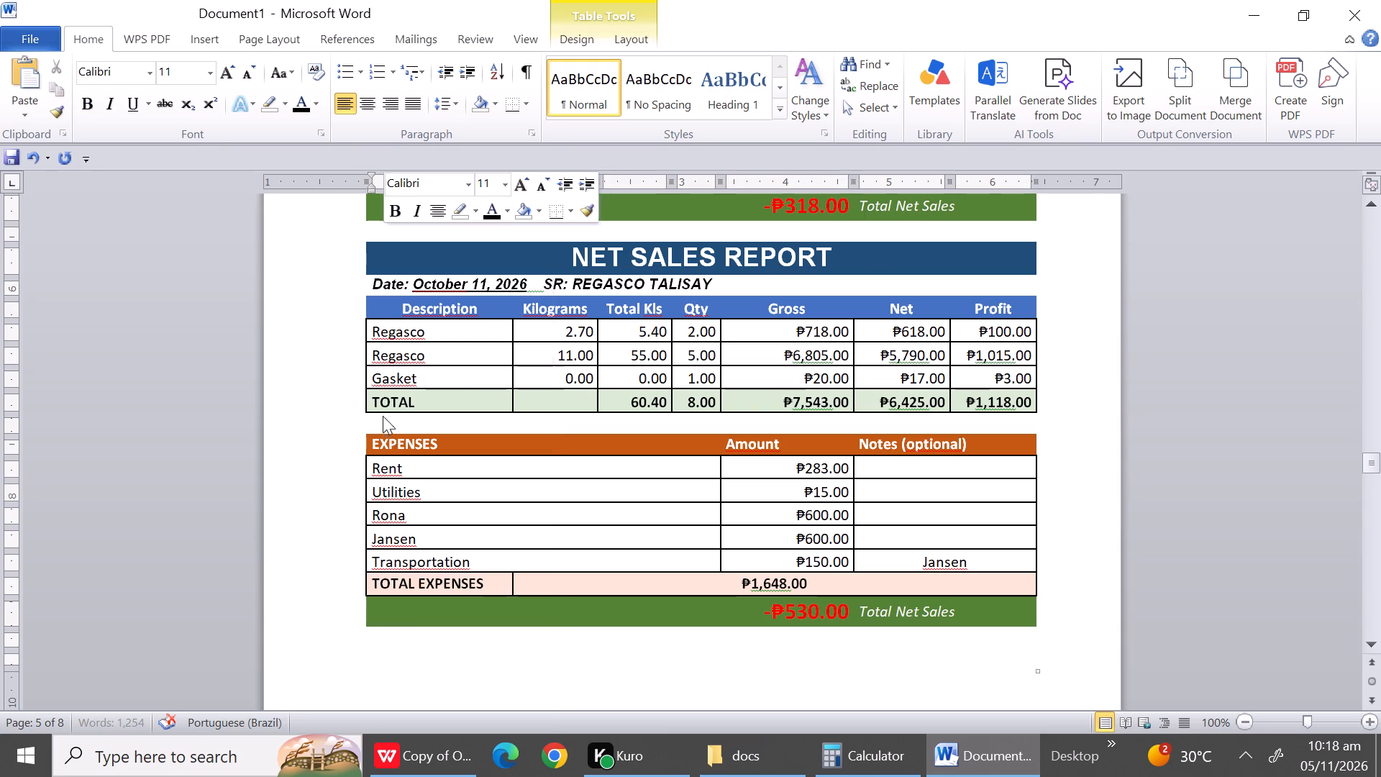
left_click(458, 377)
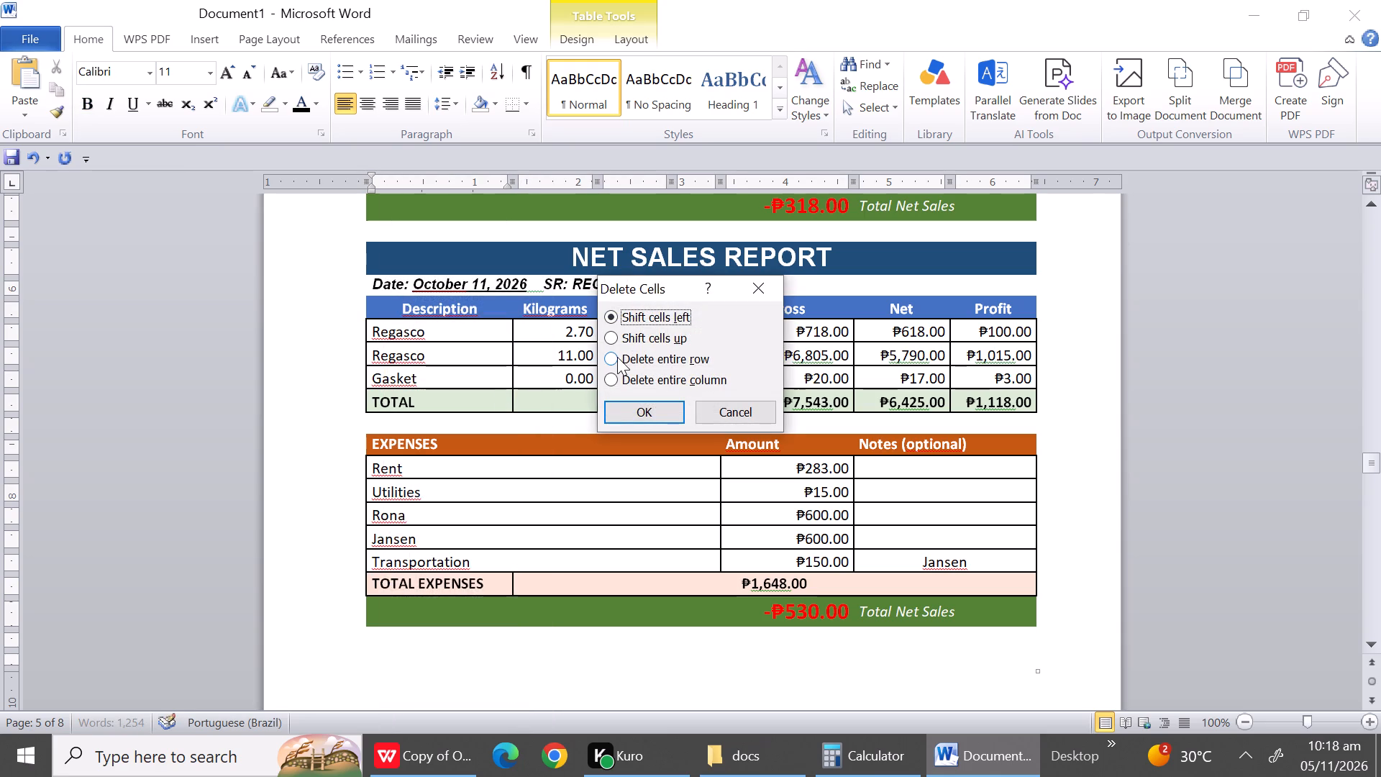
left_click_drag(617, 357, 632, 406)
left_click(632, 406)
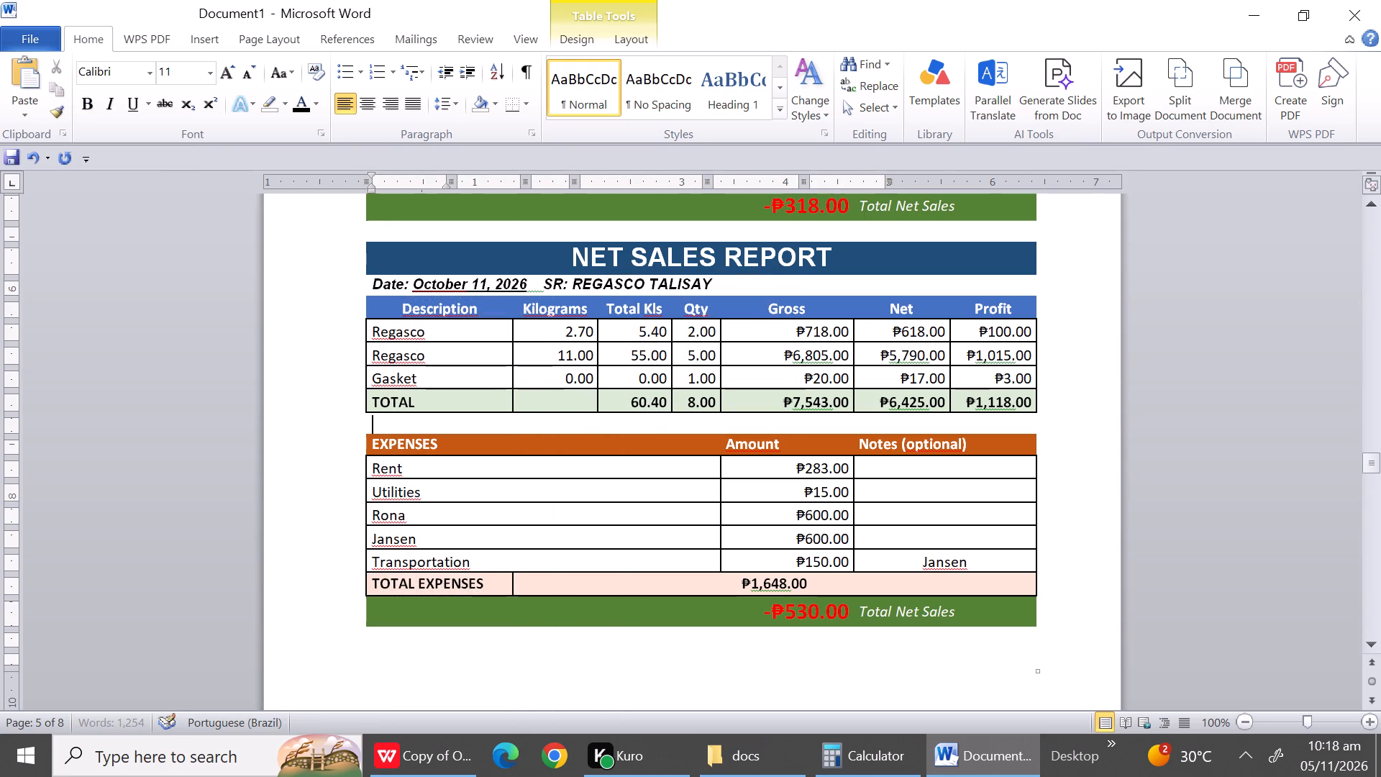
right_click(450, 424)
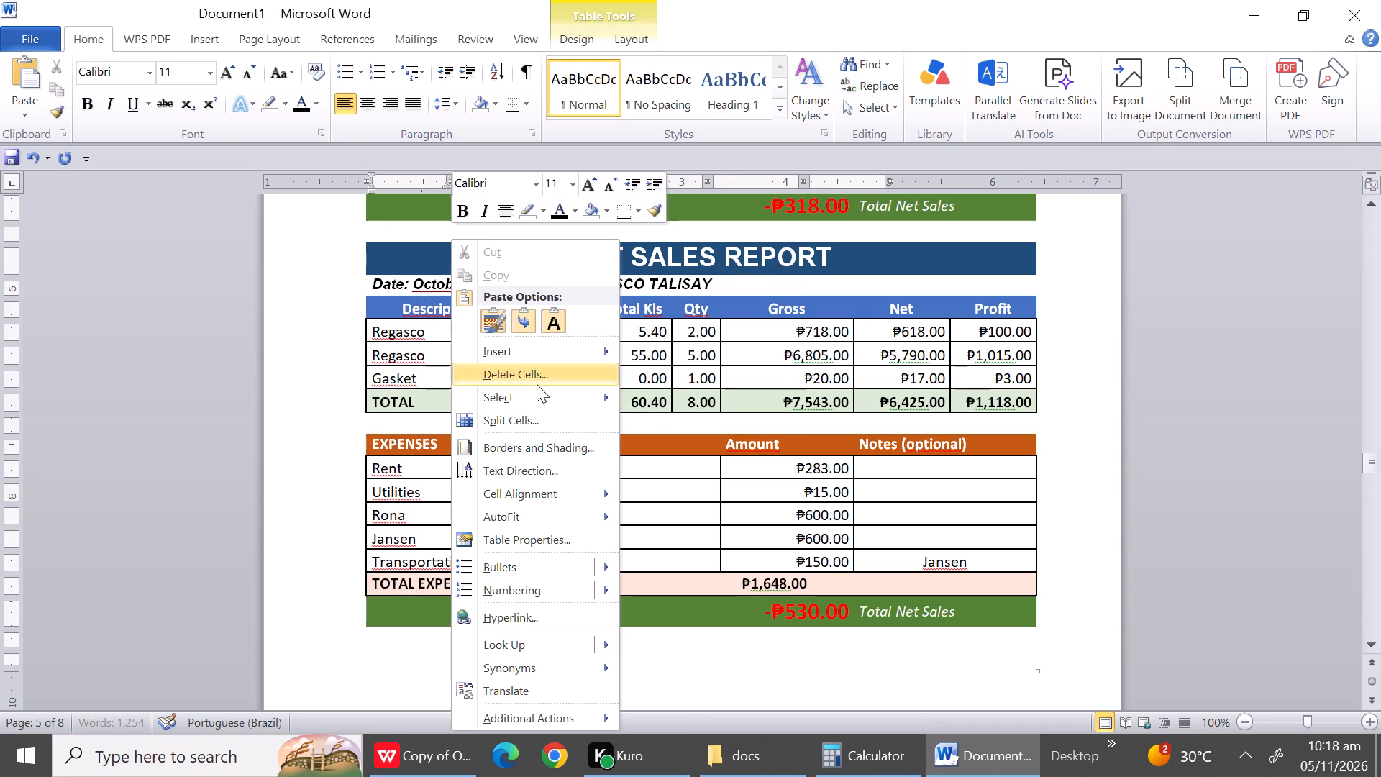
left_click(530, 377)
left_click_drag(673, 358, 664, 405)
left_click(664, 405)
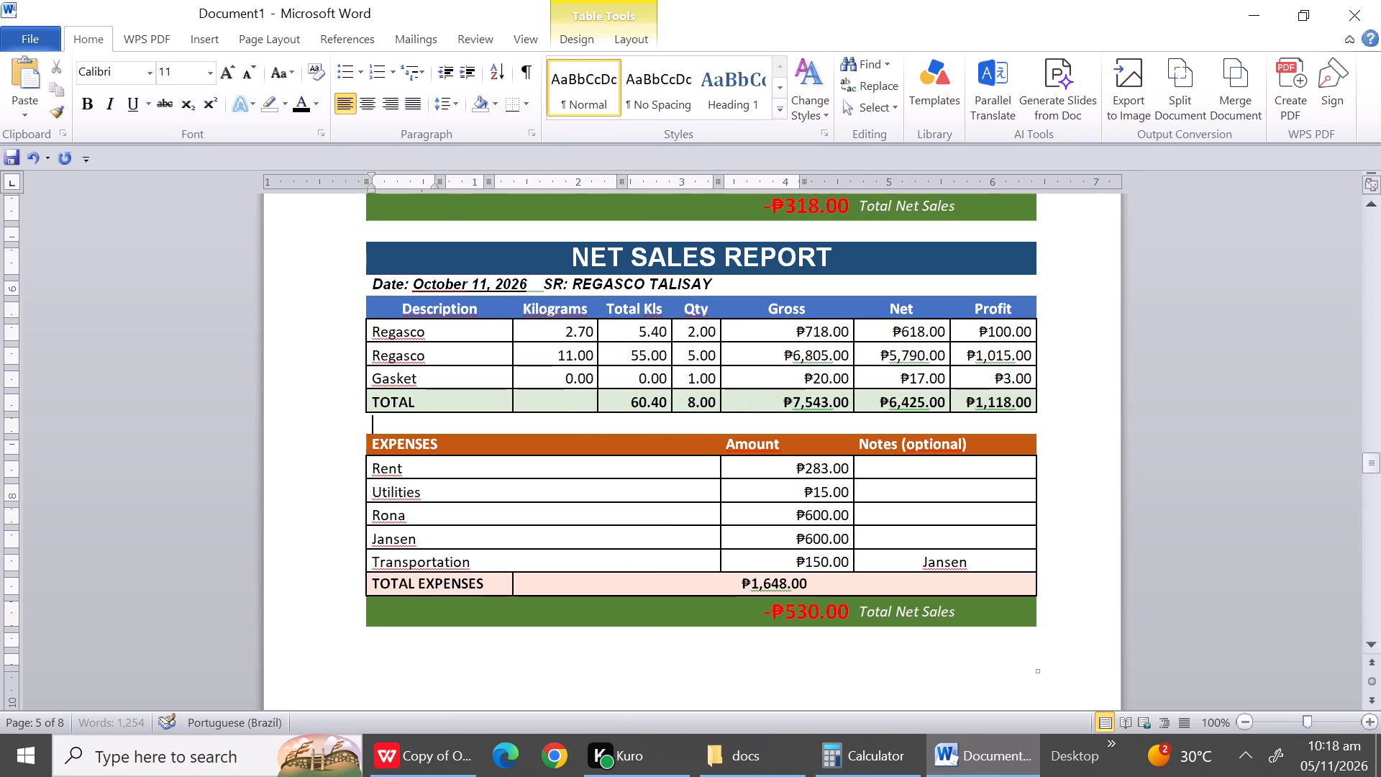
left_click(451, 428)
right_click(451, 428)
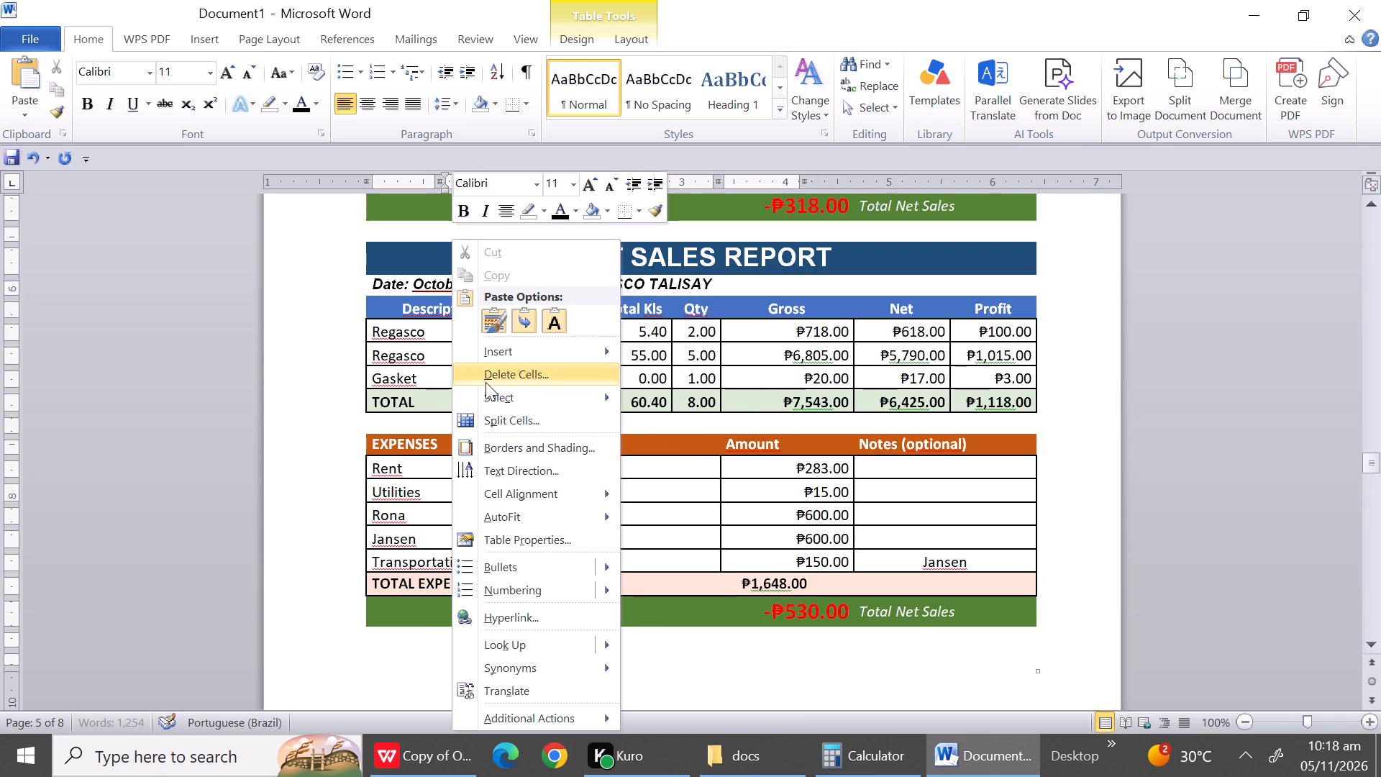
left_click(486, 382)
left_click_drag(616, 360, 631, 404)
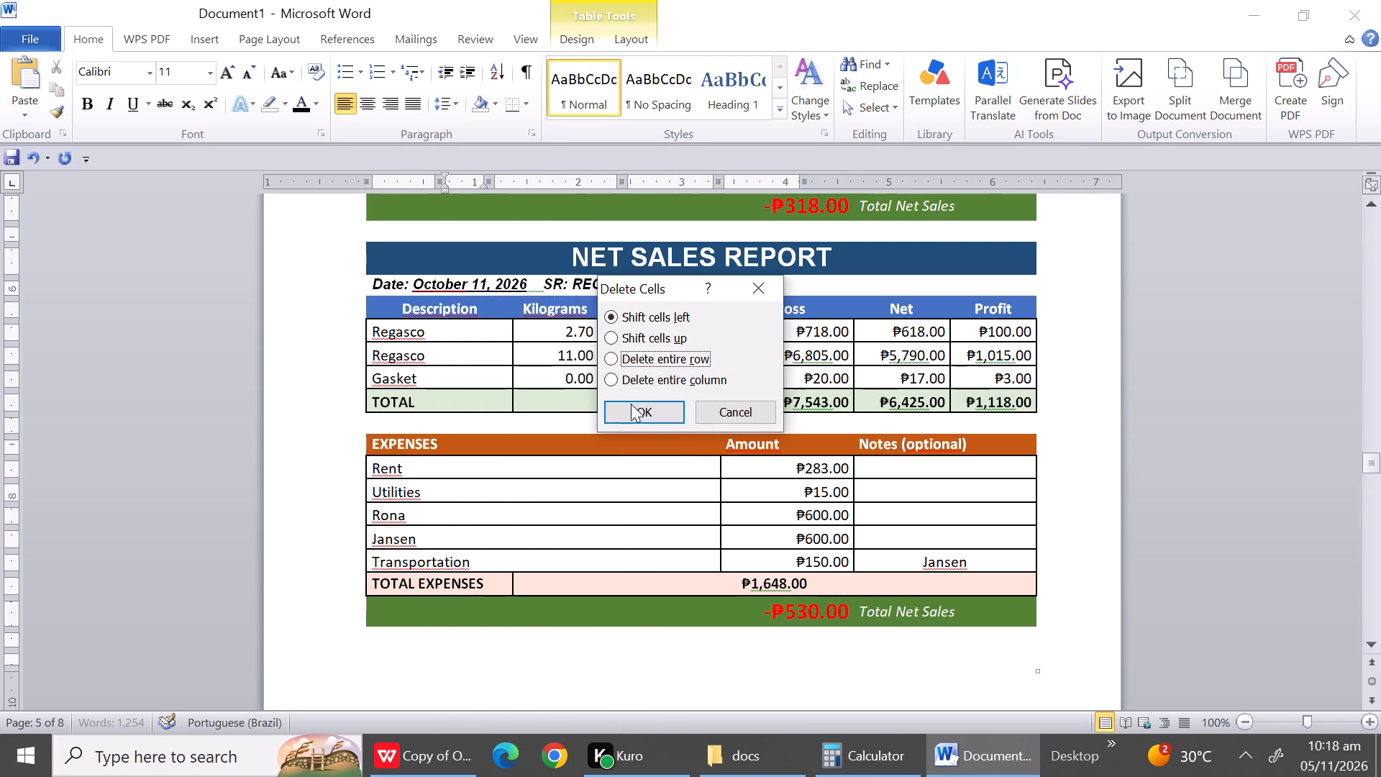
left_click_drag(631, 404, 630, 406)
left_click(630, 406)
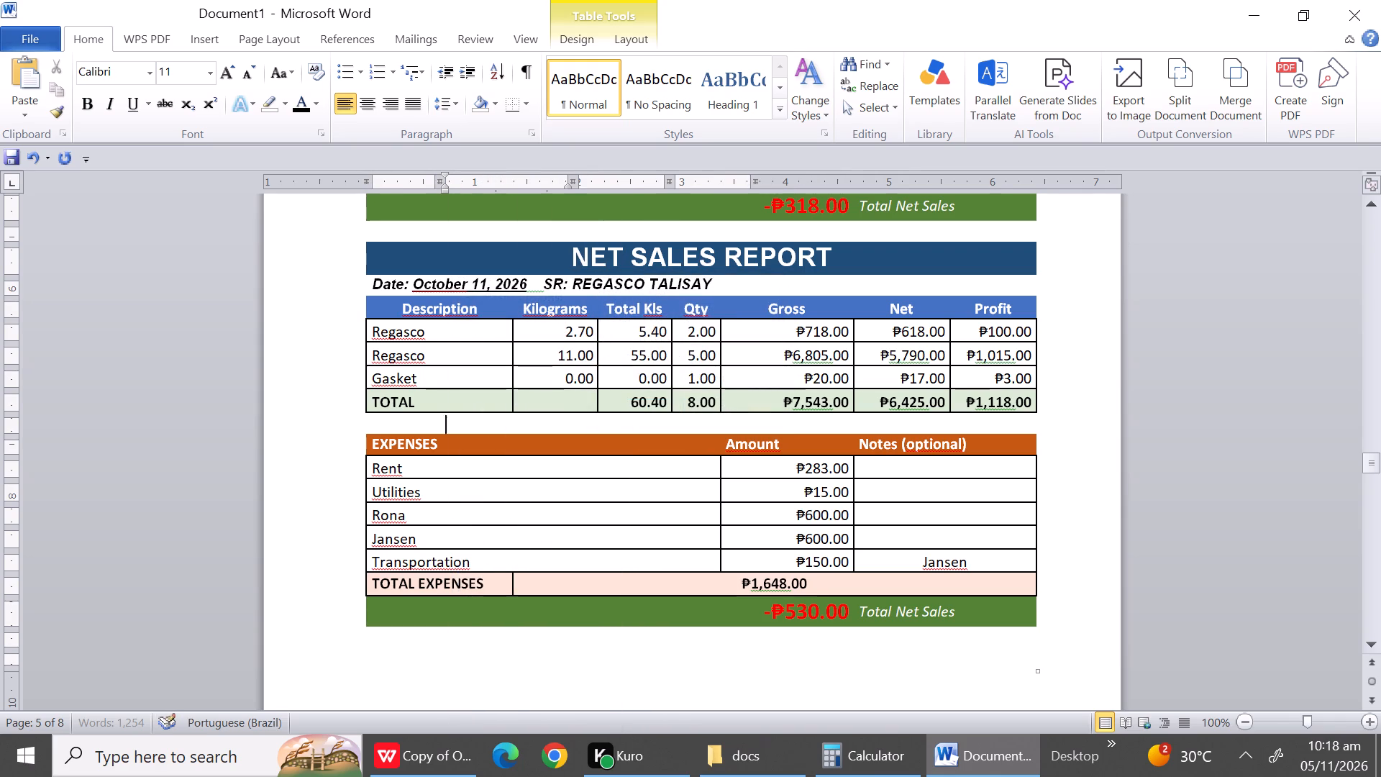
Delete the entire blank row between TOTAL and the EXPENSES header in the October 11 report.
double_click(380, 428)
right_click(380, 428)
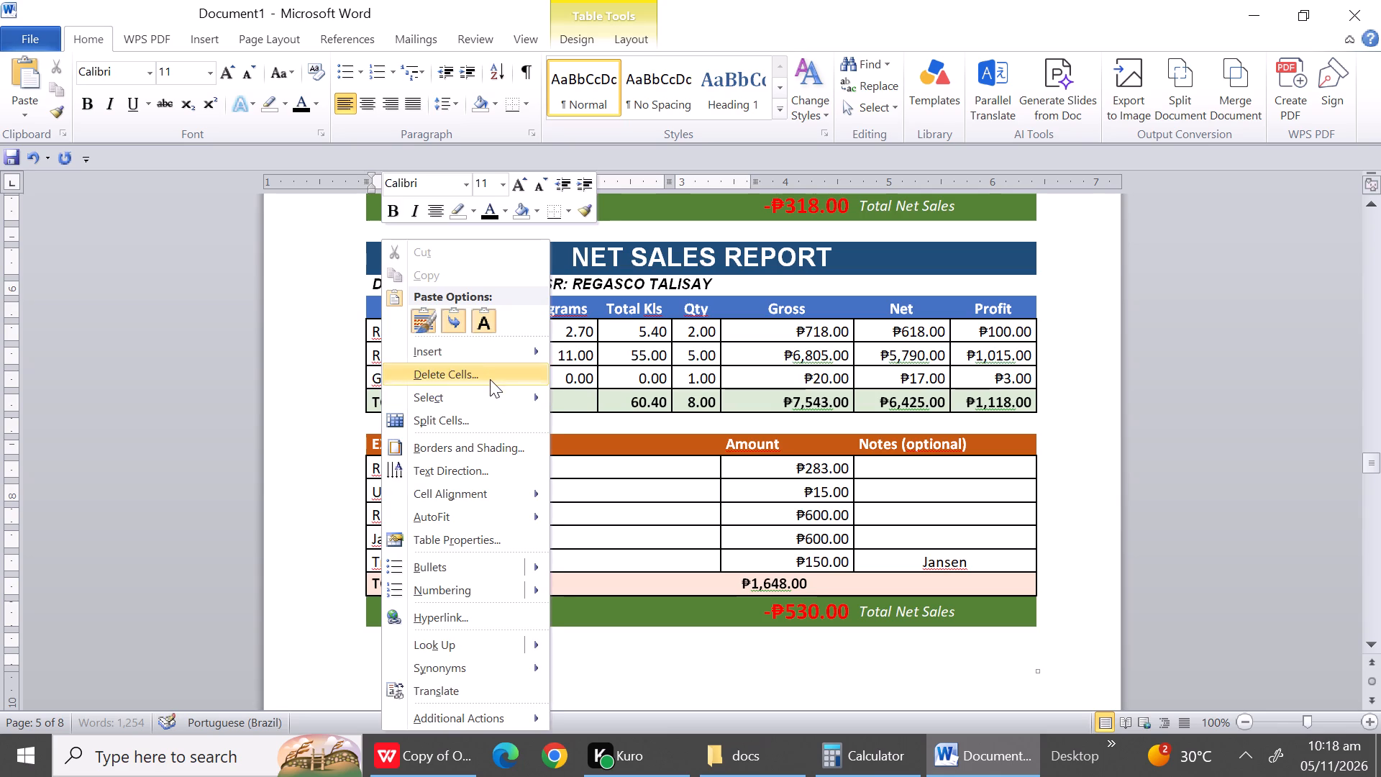
left_click(490, 379)
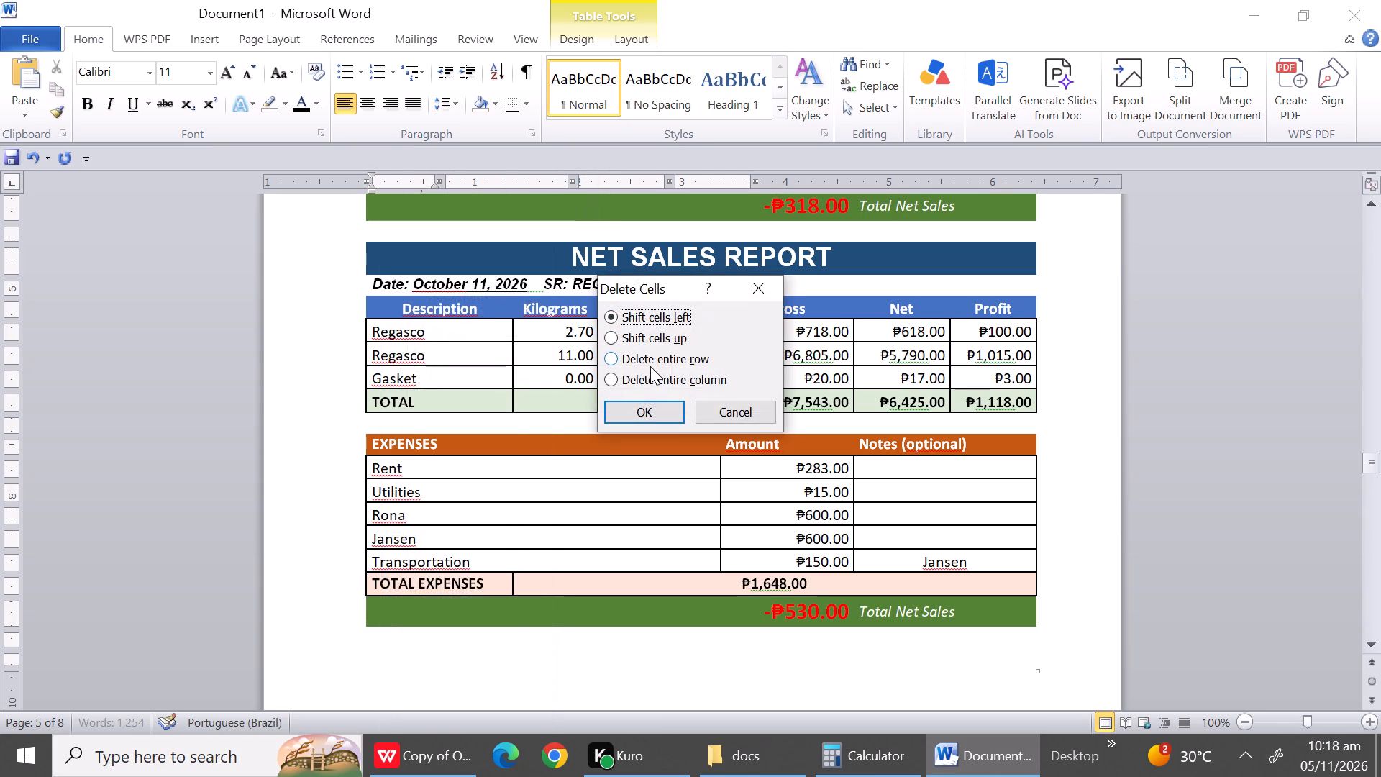
left_click(650, 366)
left_click(654, 409)
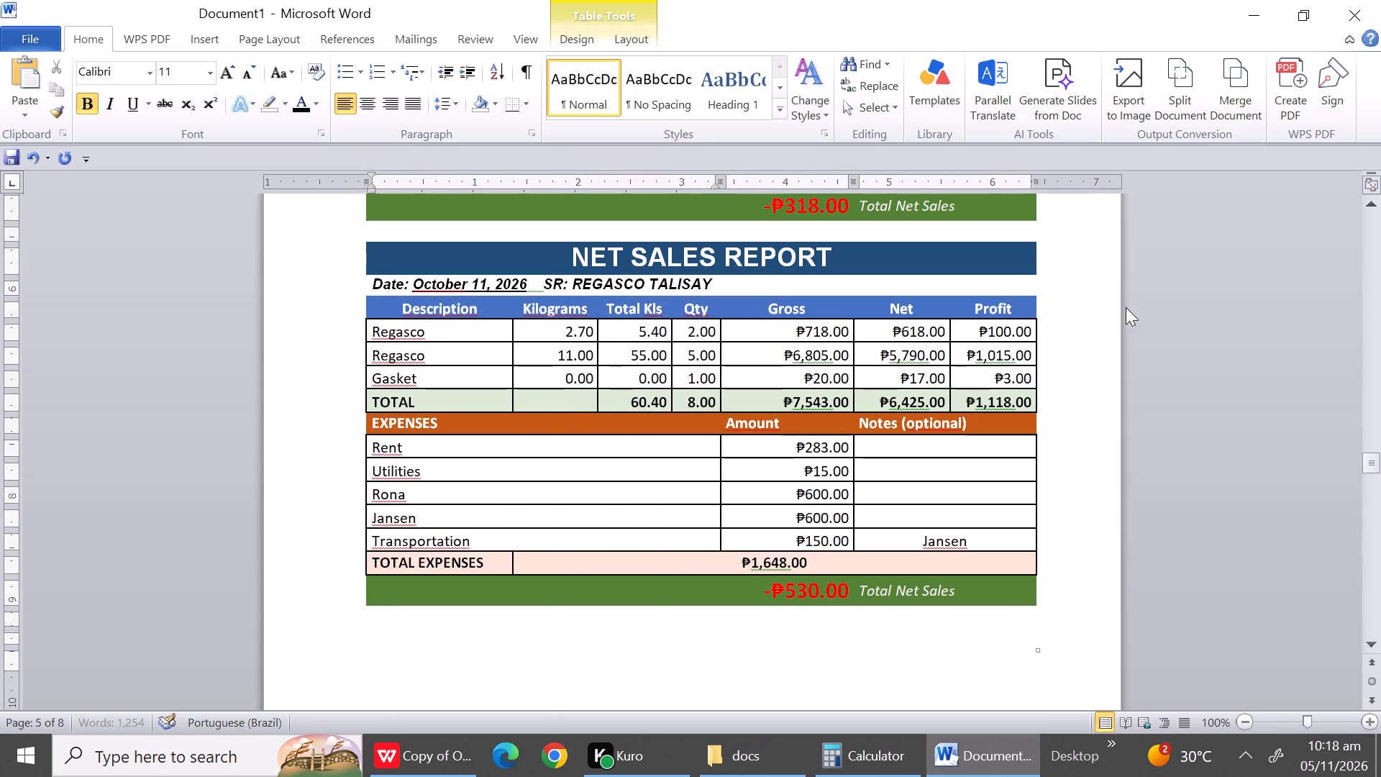
Review the October 10 and October 11 reports and the page break before the October 12 report.
triple_click(1376, 198)
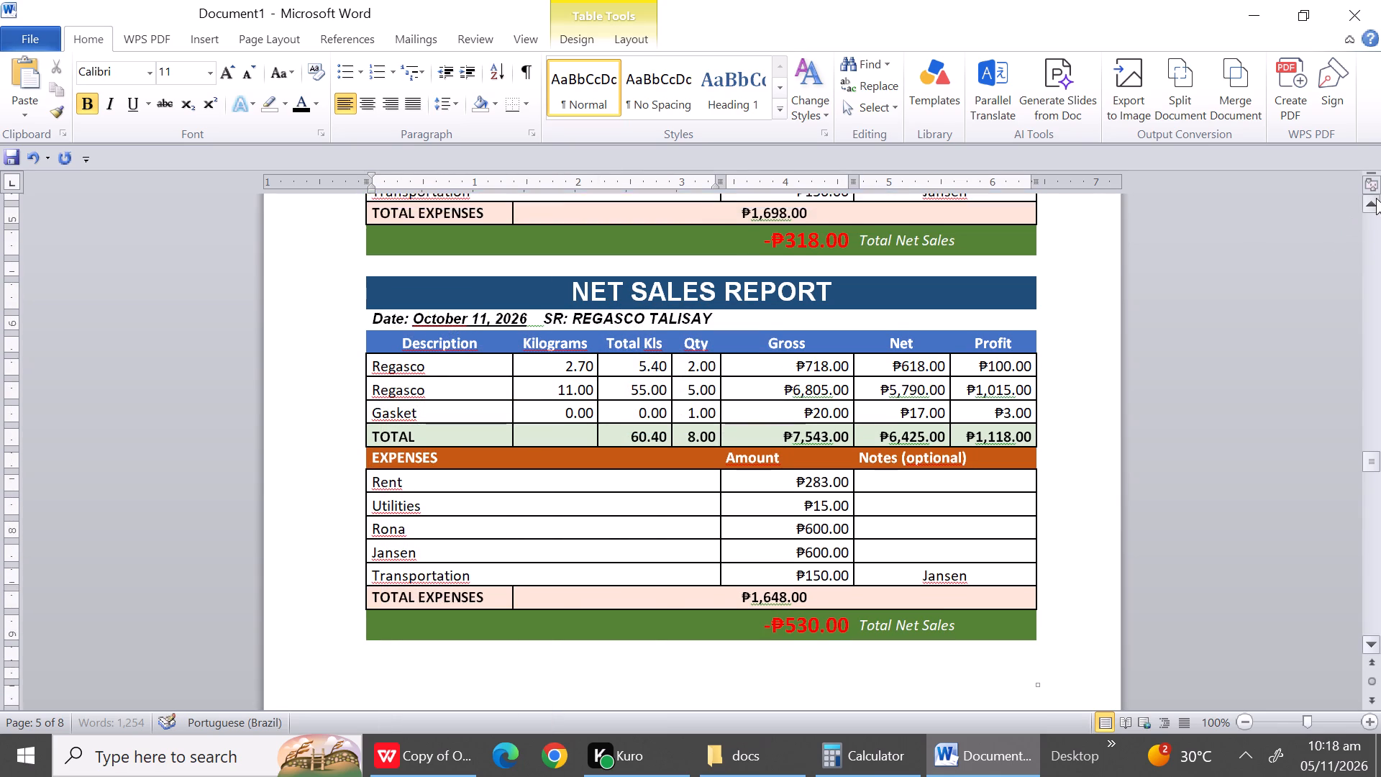
triple_click(1376, 198)
triple_click(1376, 198)
triple_click(1376, 198)
triple_click(1376, 198)
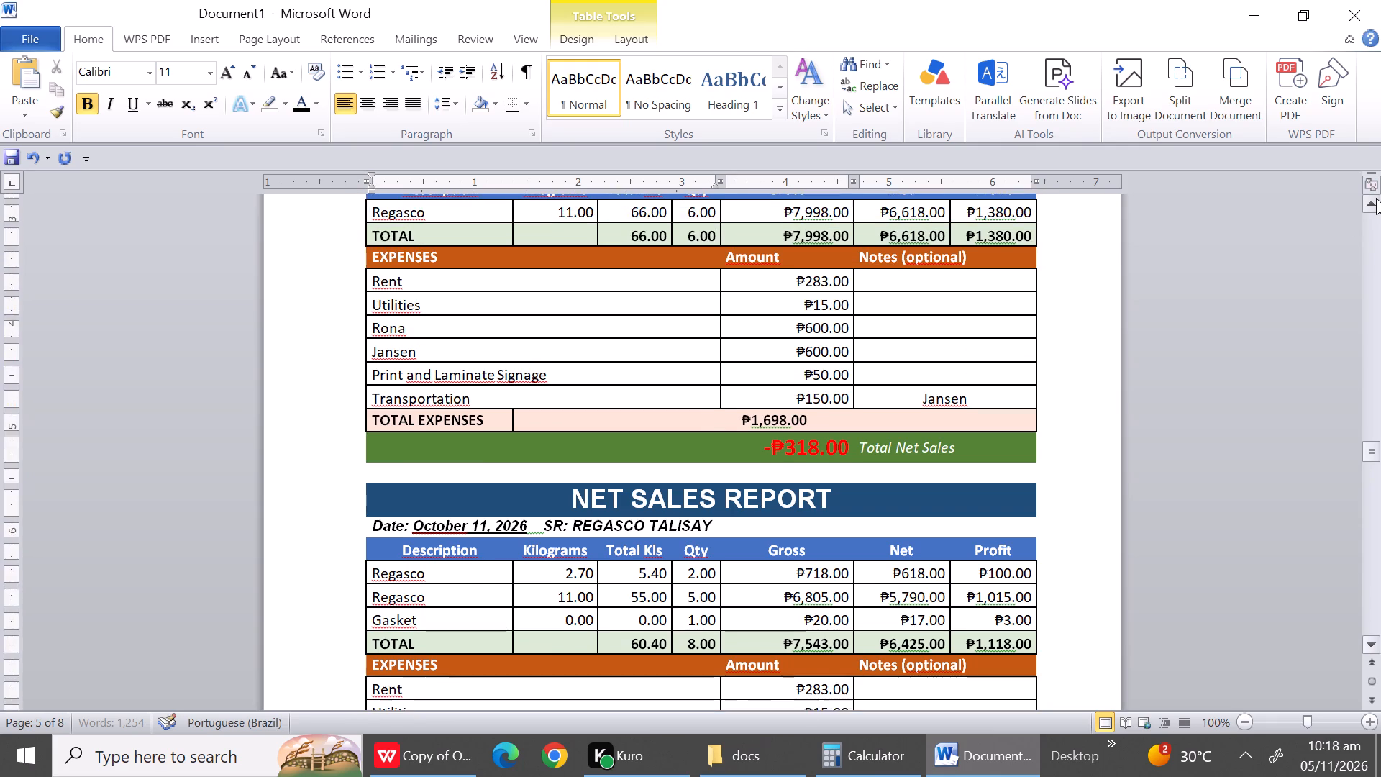
triple_click(1376, 198)
triple_click(1376, 198)
left_click(1376, 198)
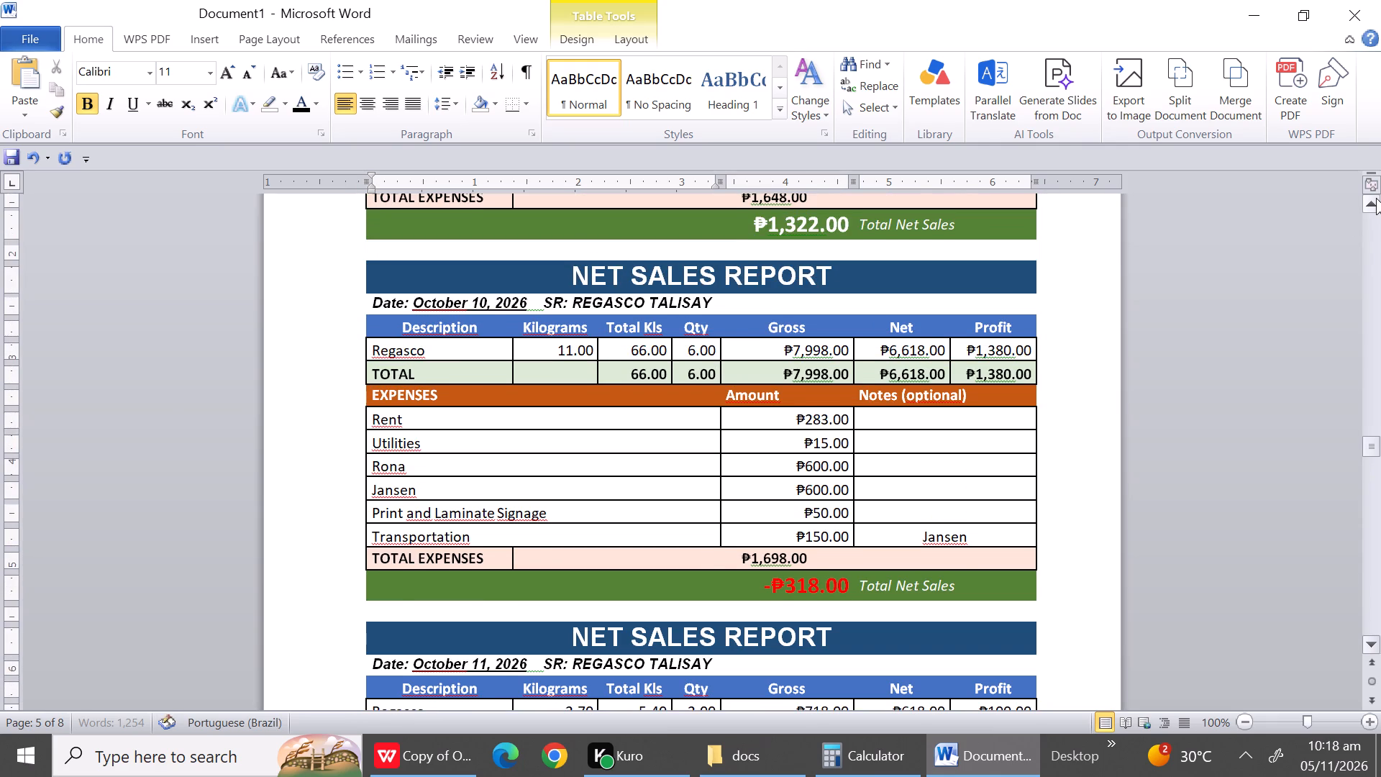
triple_click(1376, 198)
left_click(1376, 198)
double_click(1376, 198)
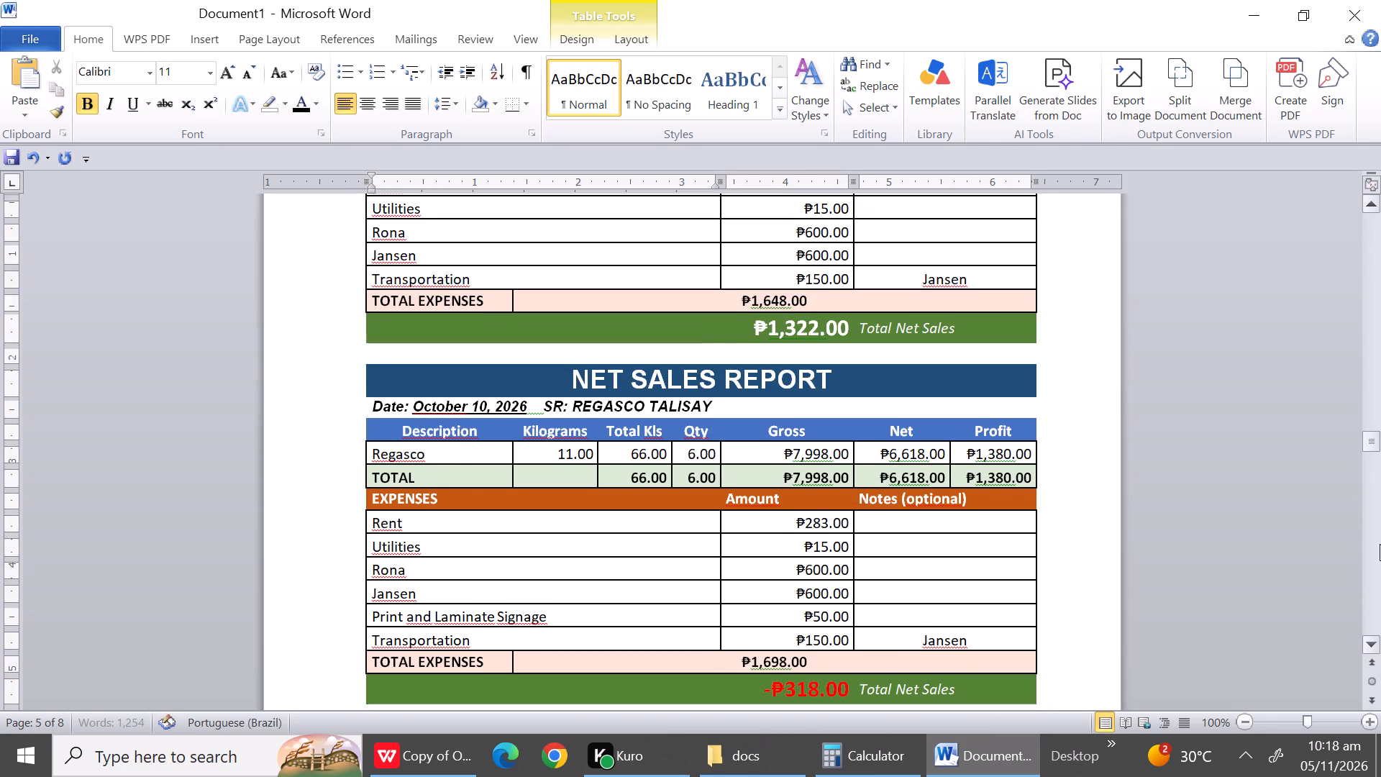
triple_click(1372, 638)
triple_click(1372, 638)
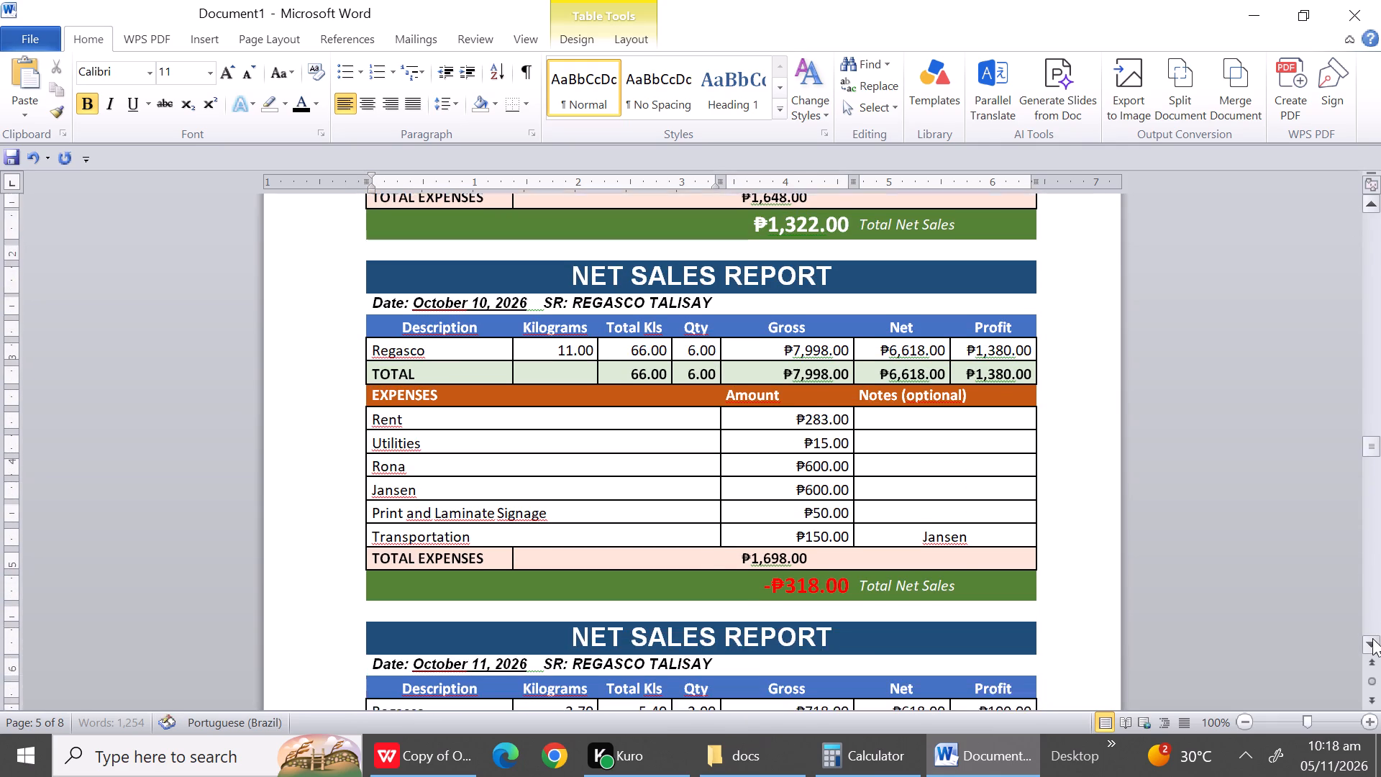
triple_click(1372, 638)
triple_click(1372, 638)
triple_click(1372, 638)
triple_click(1372, 638)
triple_click(1372, 638)
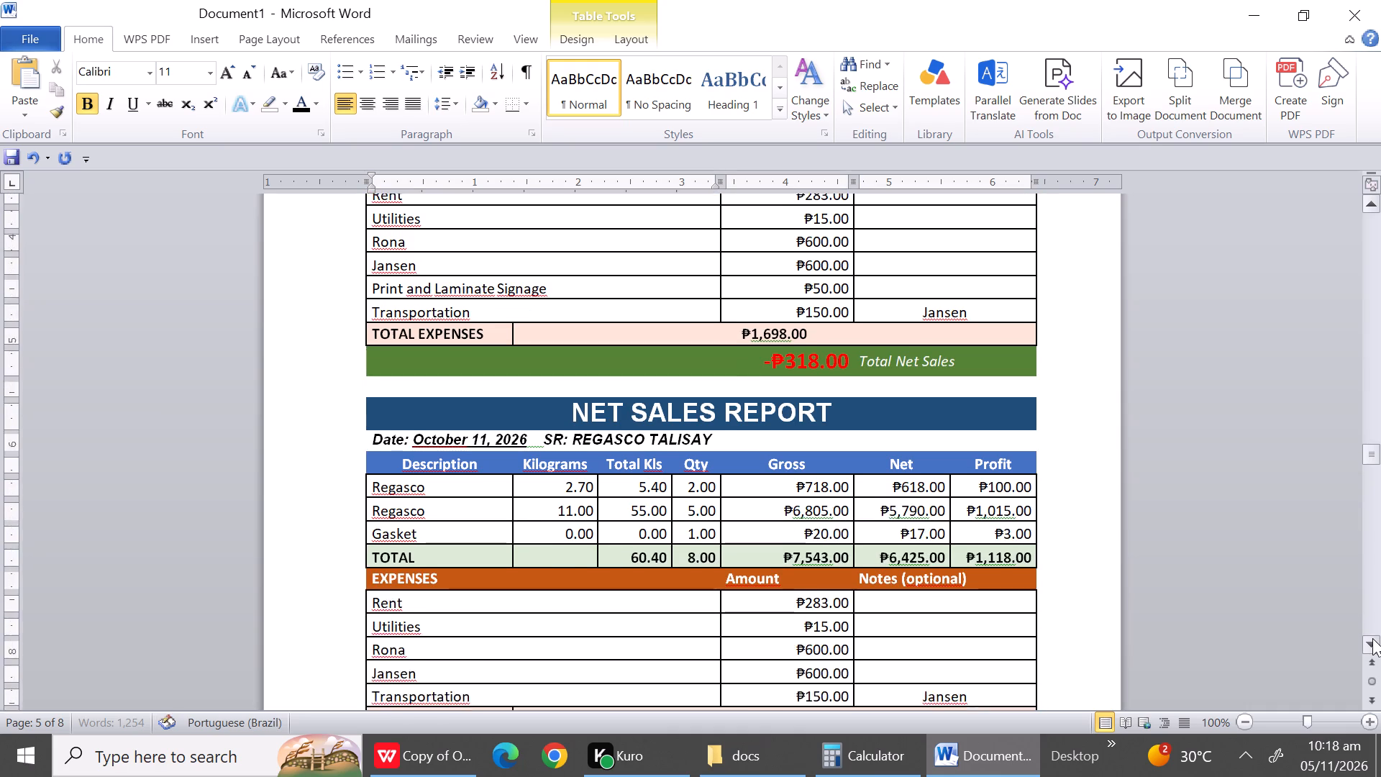
triple_click(1372, 638)
triple_click(1372, 638)
triple_click(1372, 638)
double_click(1372, 638)
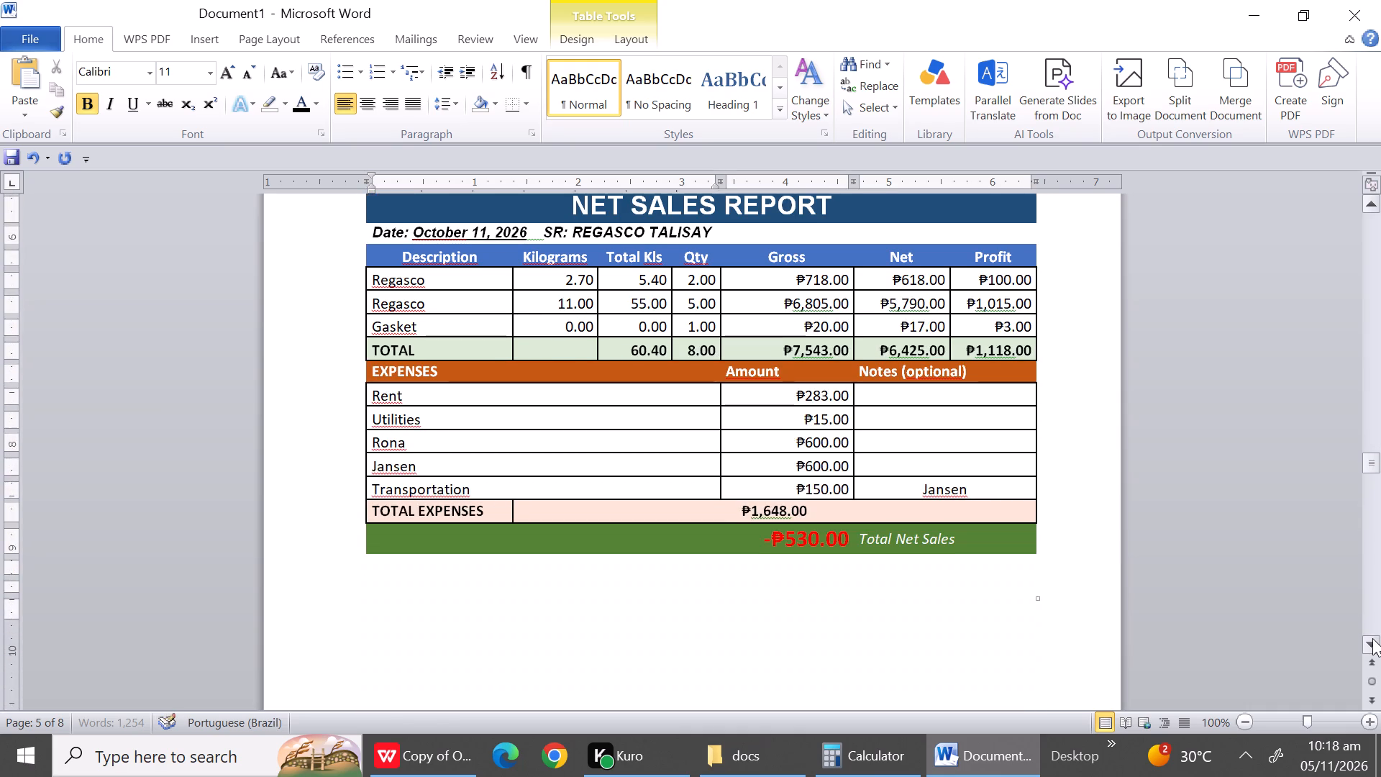
left_click_drag(1372, 638, 1375, 605)
left_click(1375, 605)
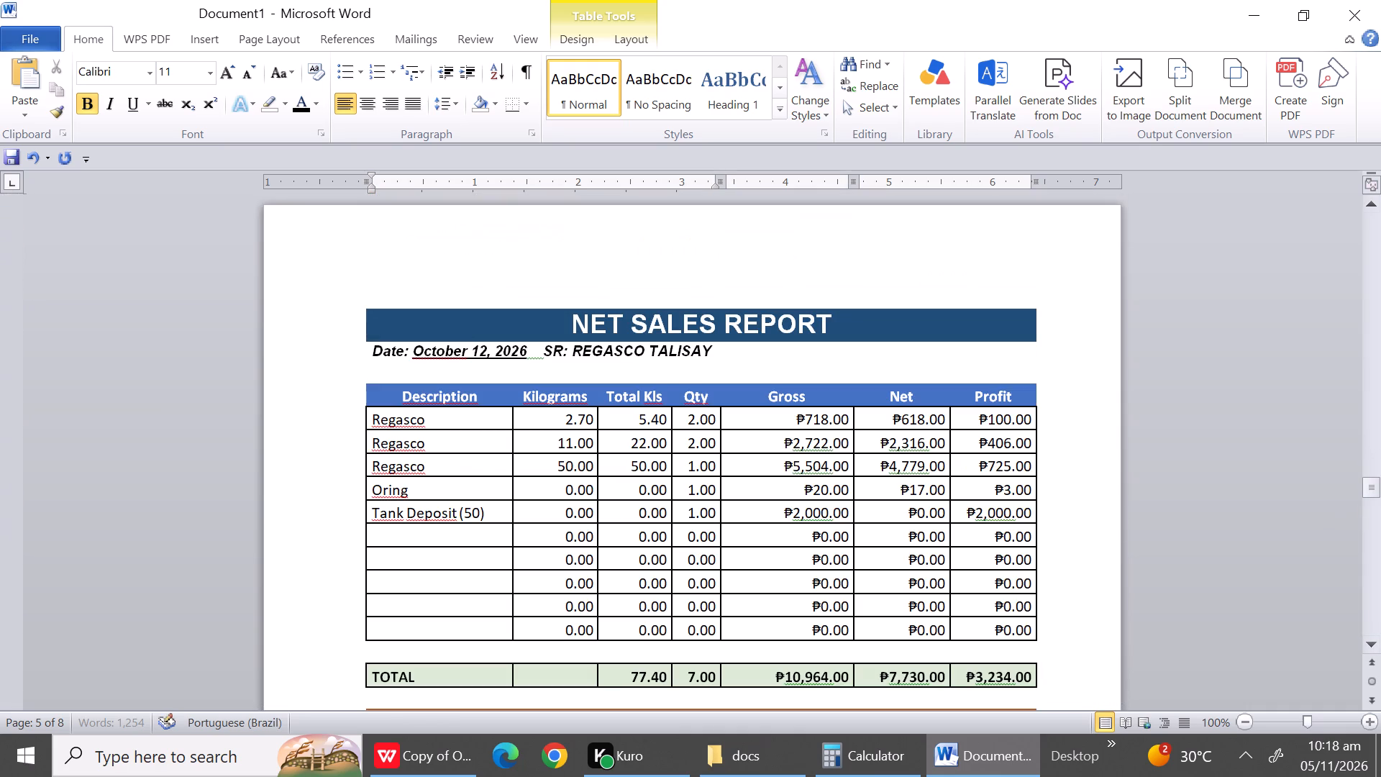
left_click(1369, 237)
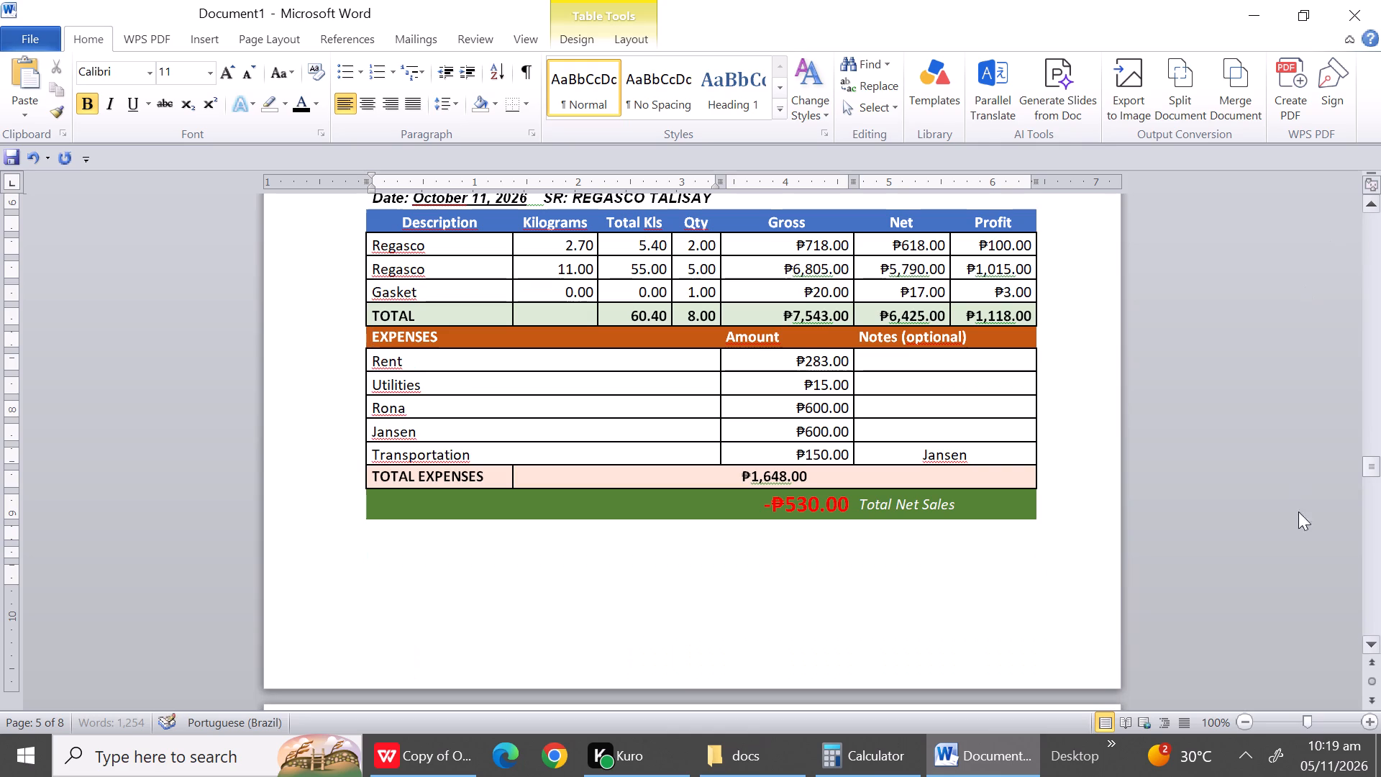
Delete the entire blank row between the date line and the column headers in the October 12 report.
triple_click(1376, 640)
triple_click(1376, 640)
triple_click(1376, 640)
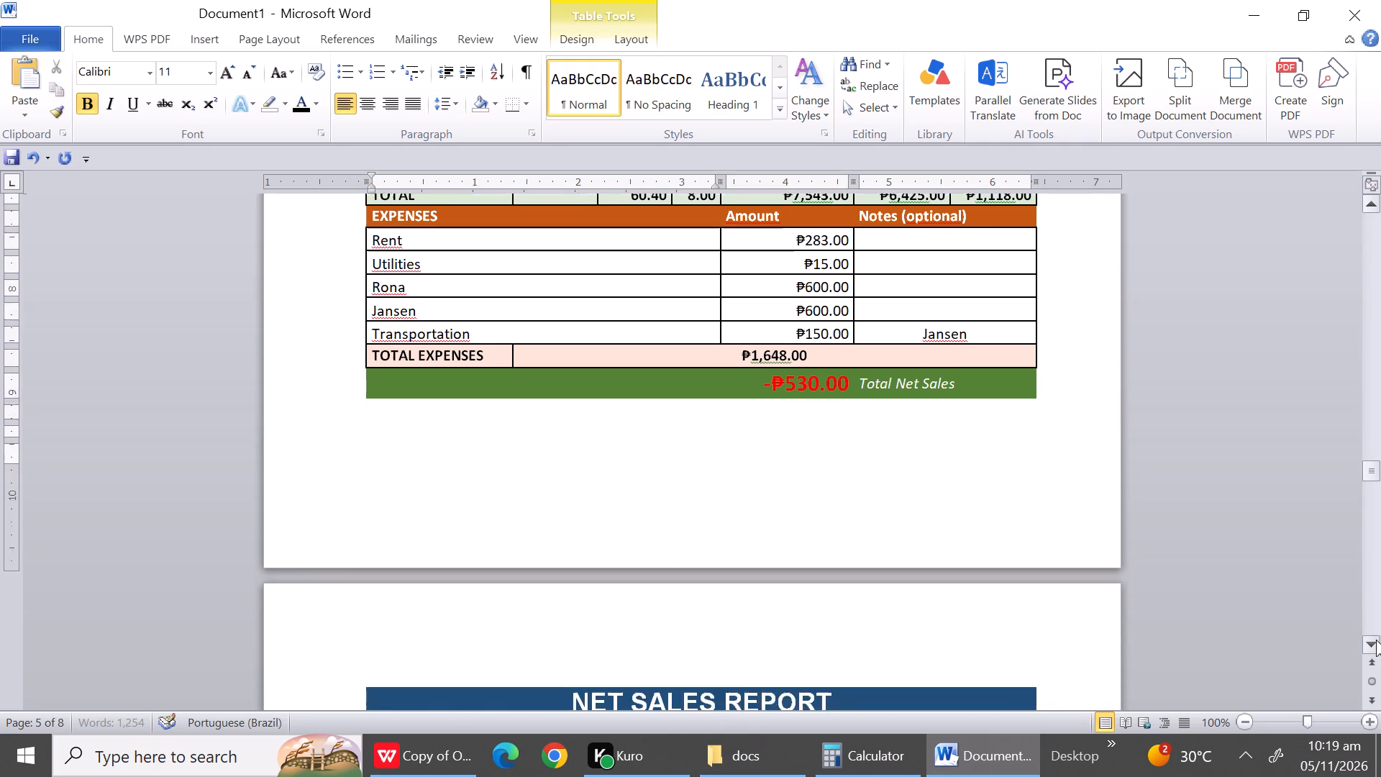
triple_click(1376, 640)
triple_click(1376, 640)
triple_click(1376, 640)
triple_click(1376, 640)
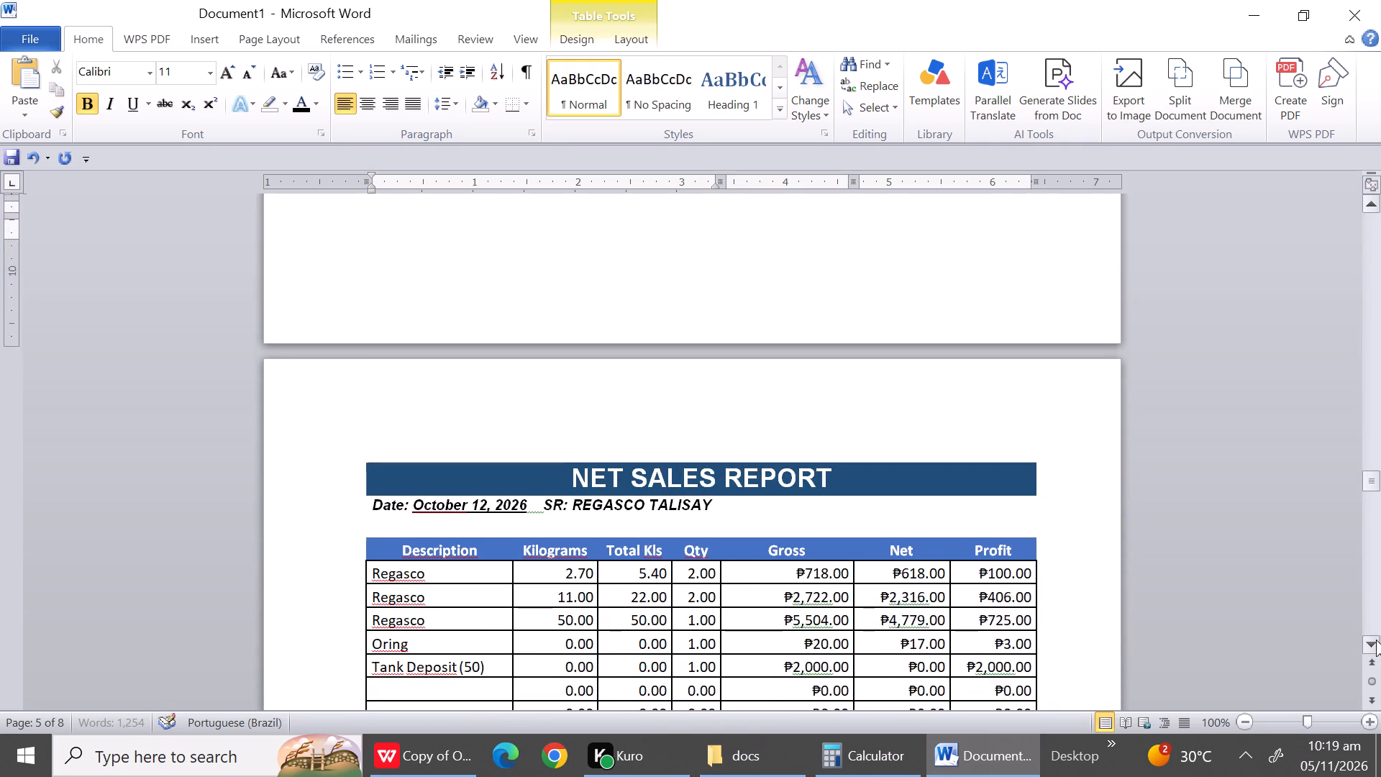
triple_click(1376, 640)
triple_click(1376, 640)
triple_click(1376, 640)
double_click(1376, 640)
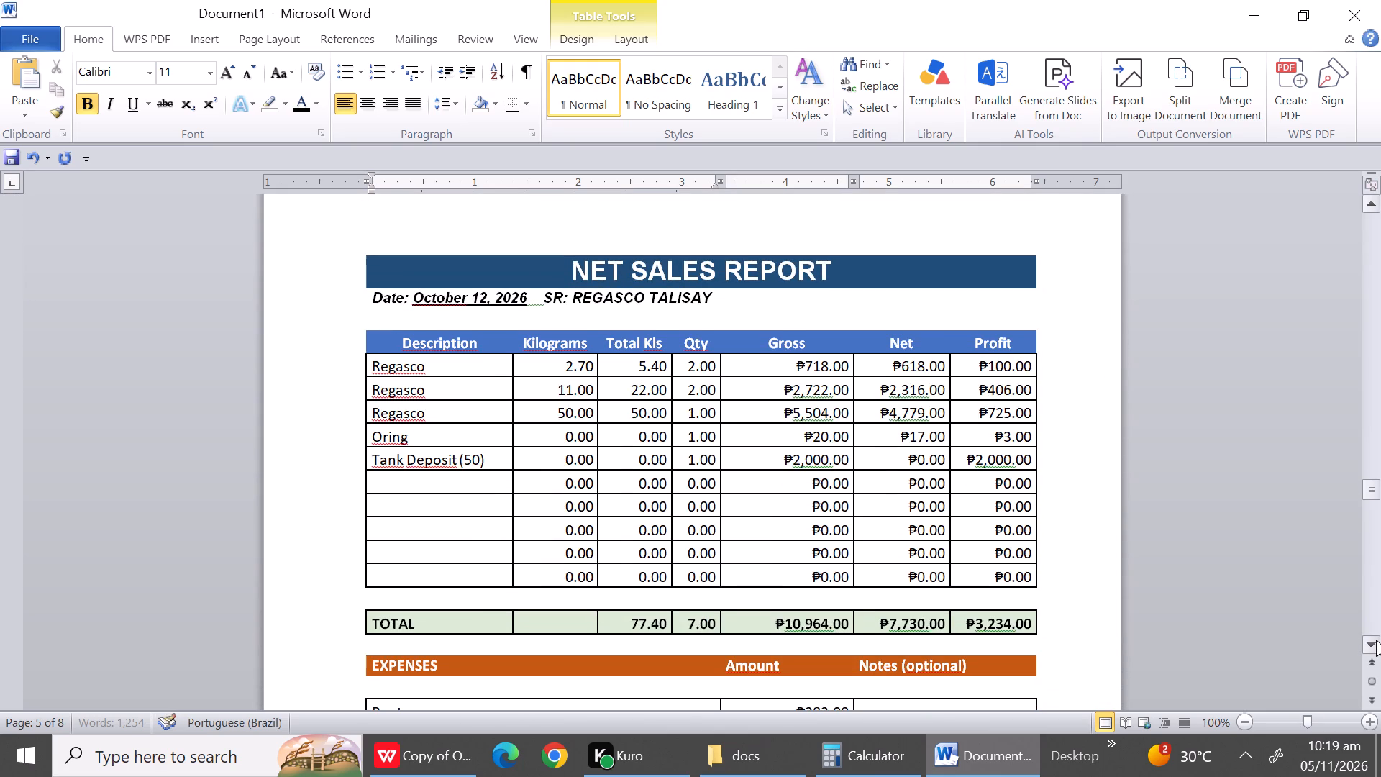
left_click(383, 321)
right_click(383, 321)
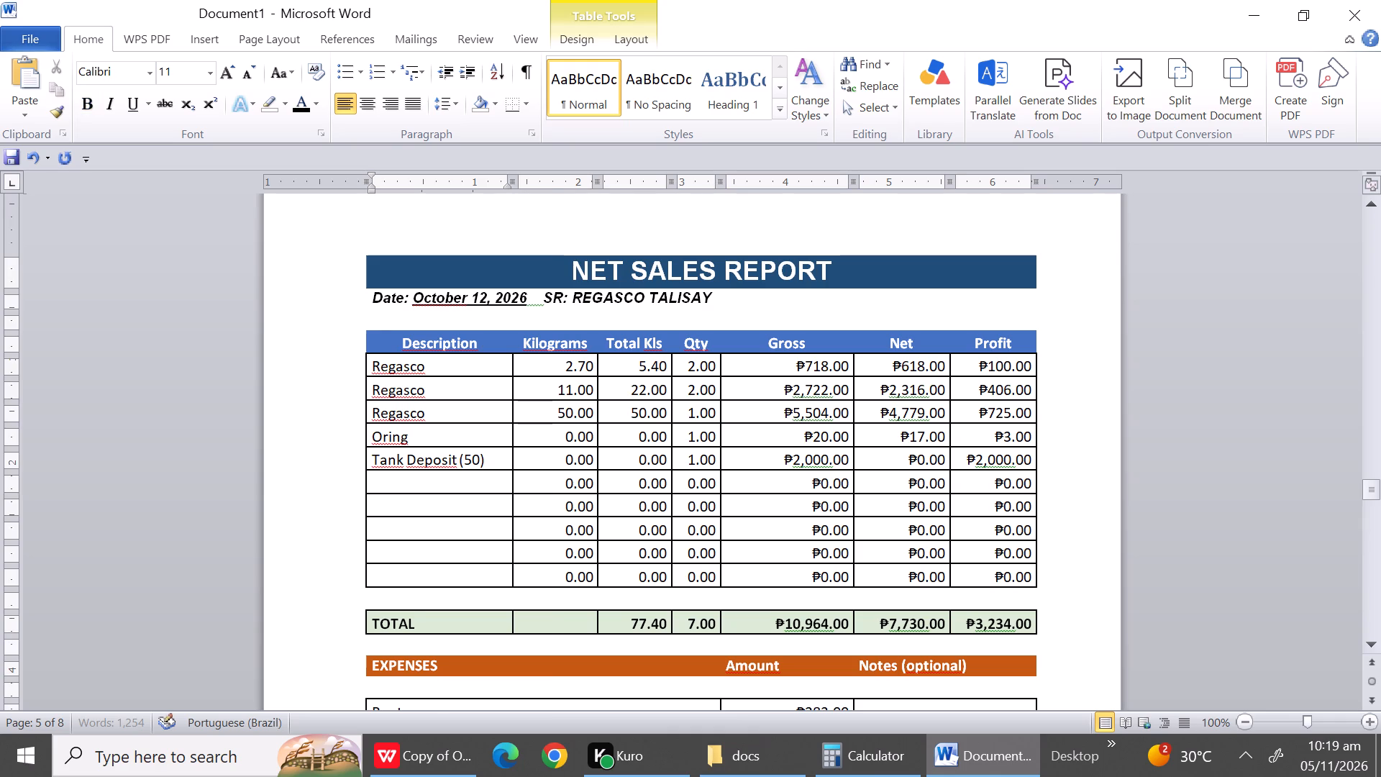
left_click(455, 368)
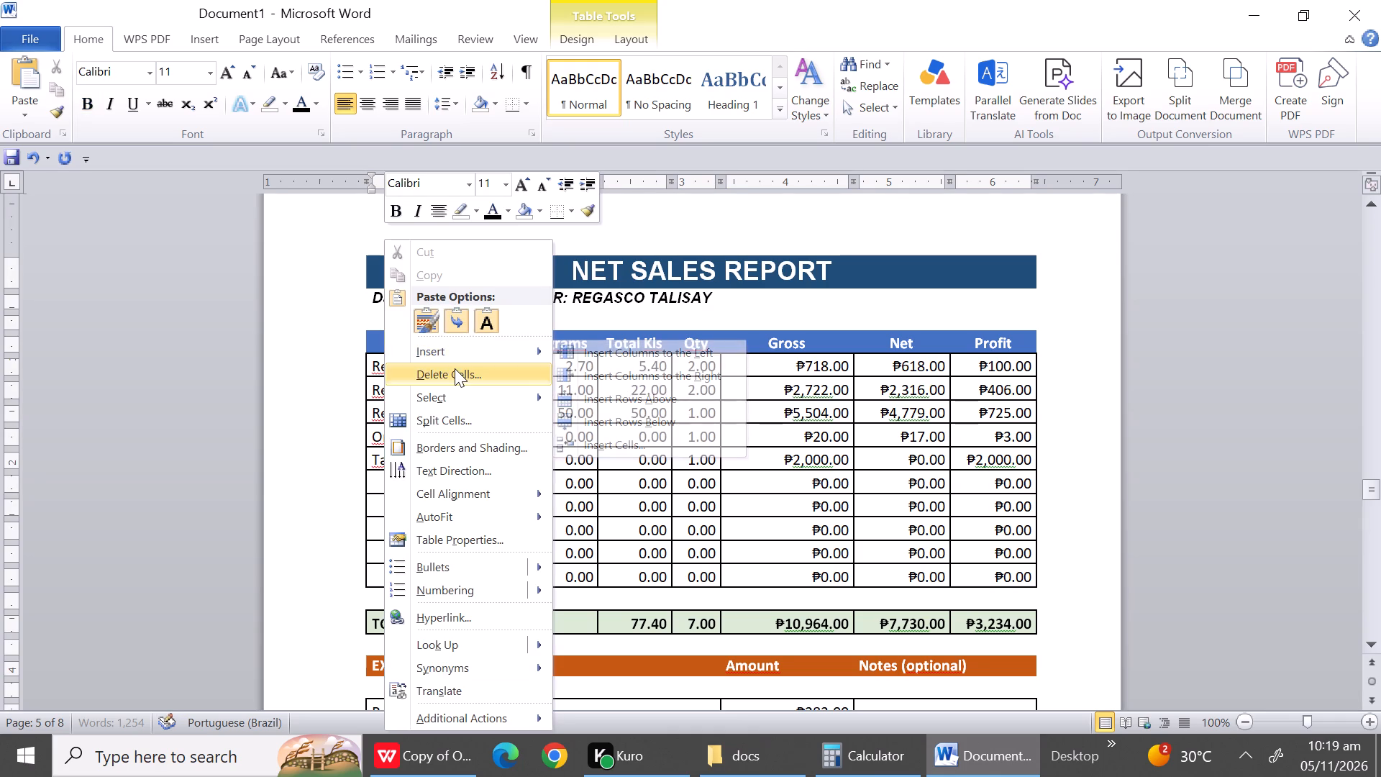
left_click(649, 362)
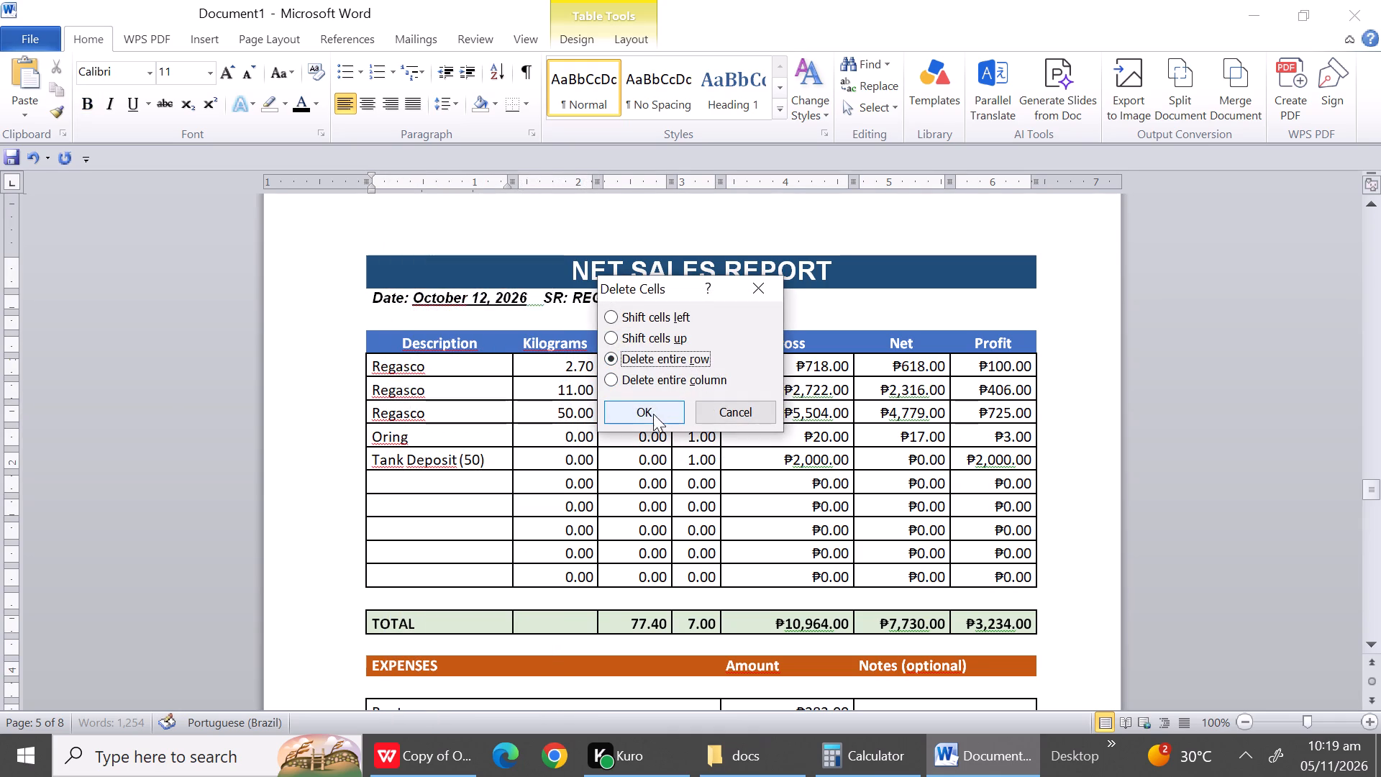
left_click(653, 415)
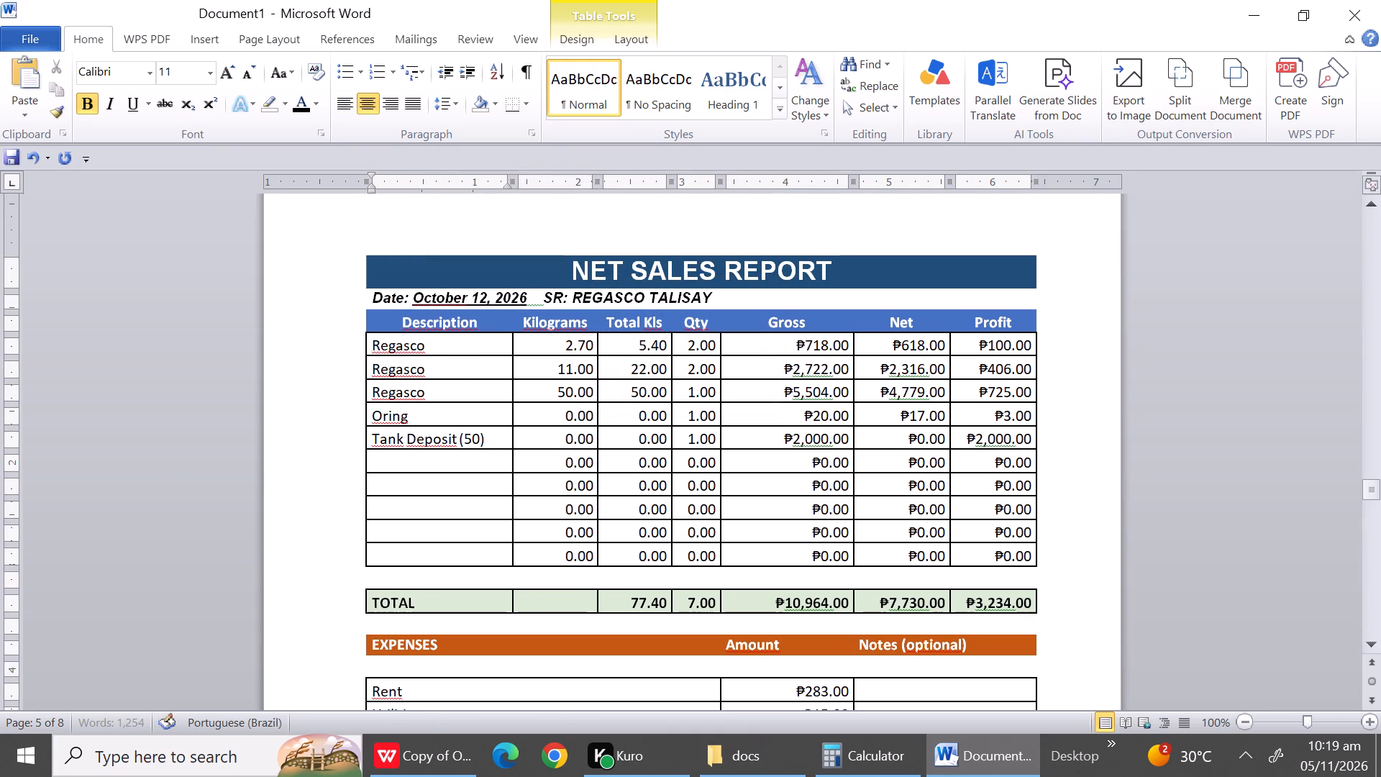
Delete the five empty item rows and the blank row between Tank Deposit (50) and TOTAL in the October 12 report.
left_click_drag(393, 459, 396, 581)
right_click(396, 581)
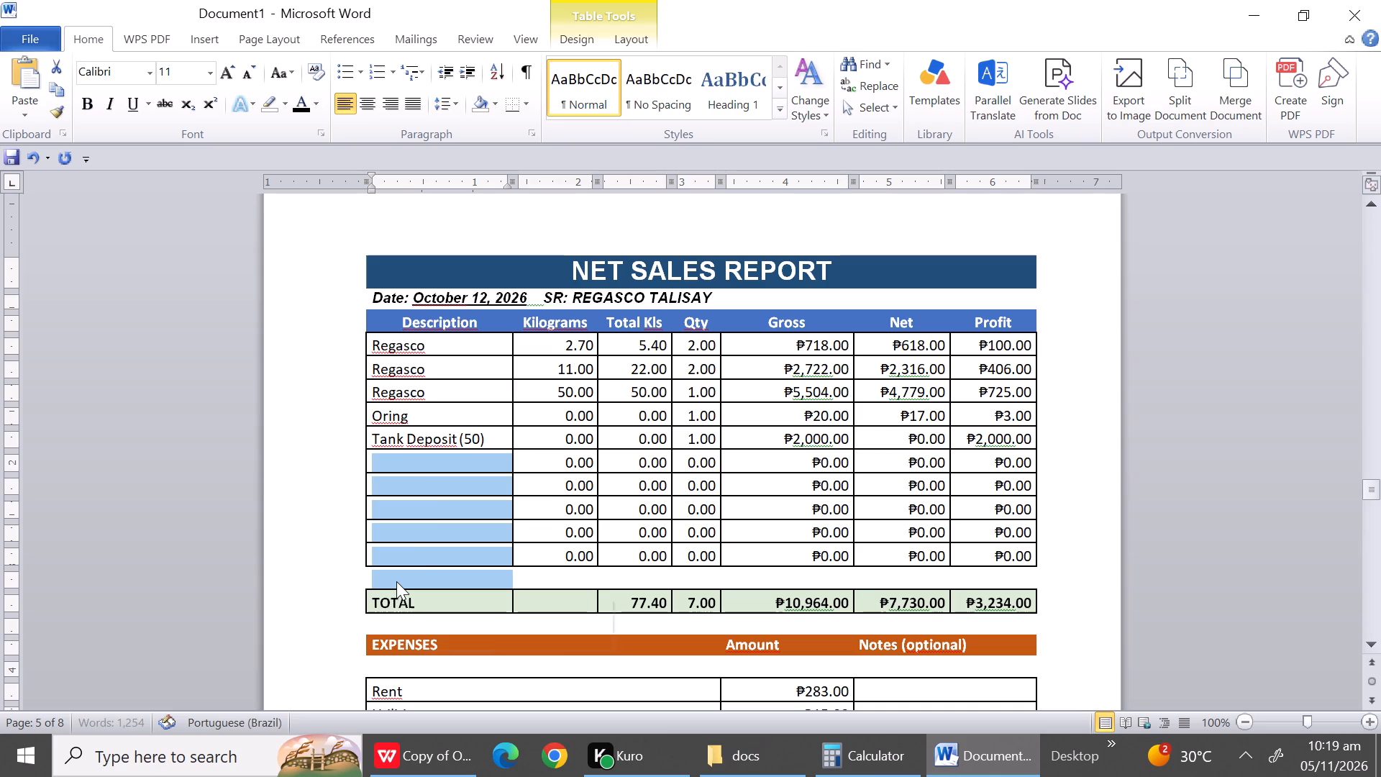
left_click(473, 413)
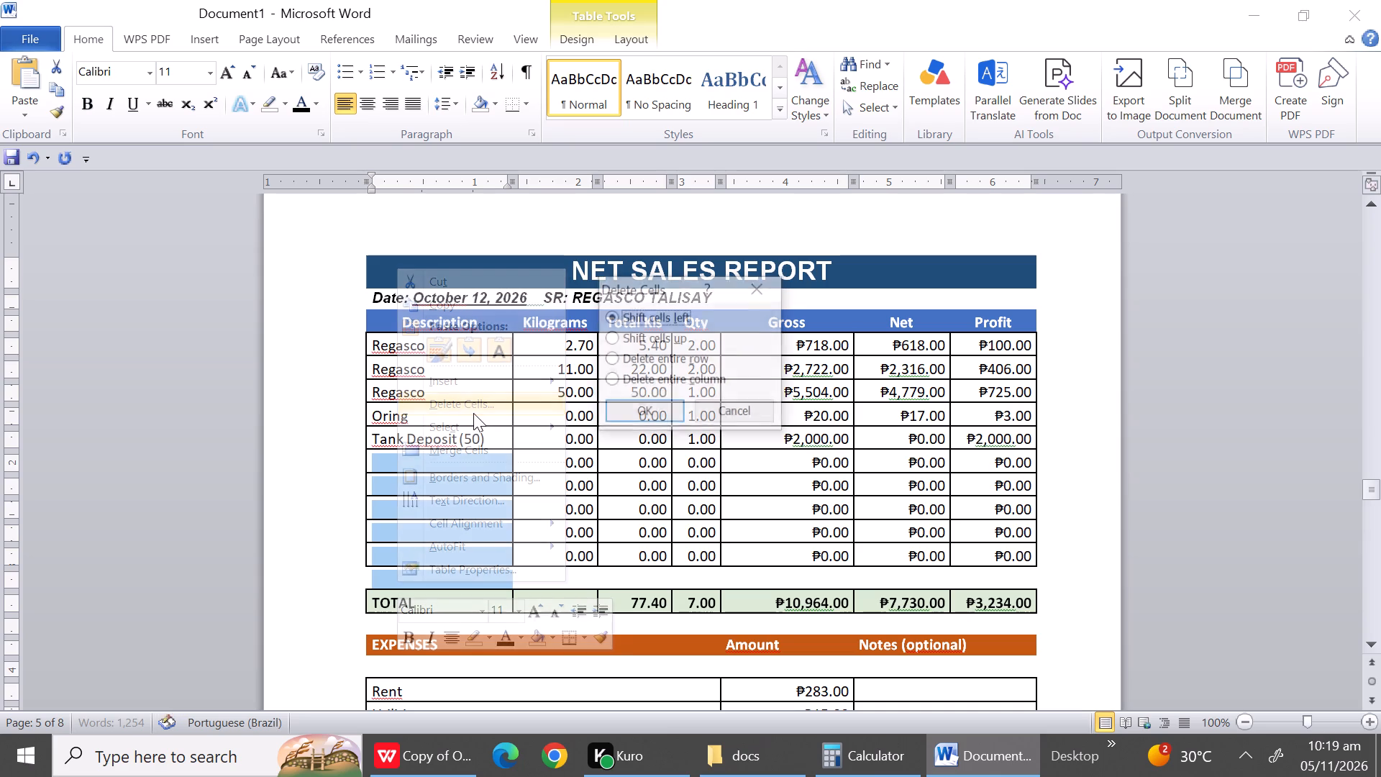
left_click(619, 364)
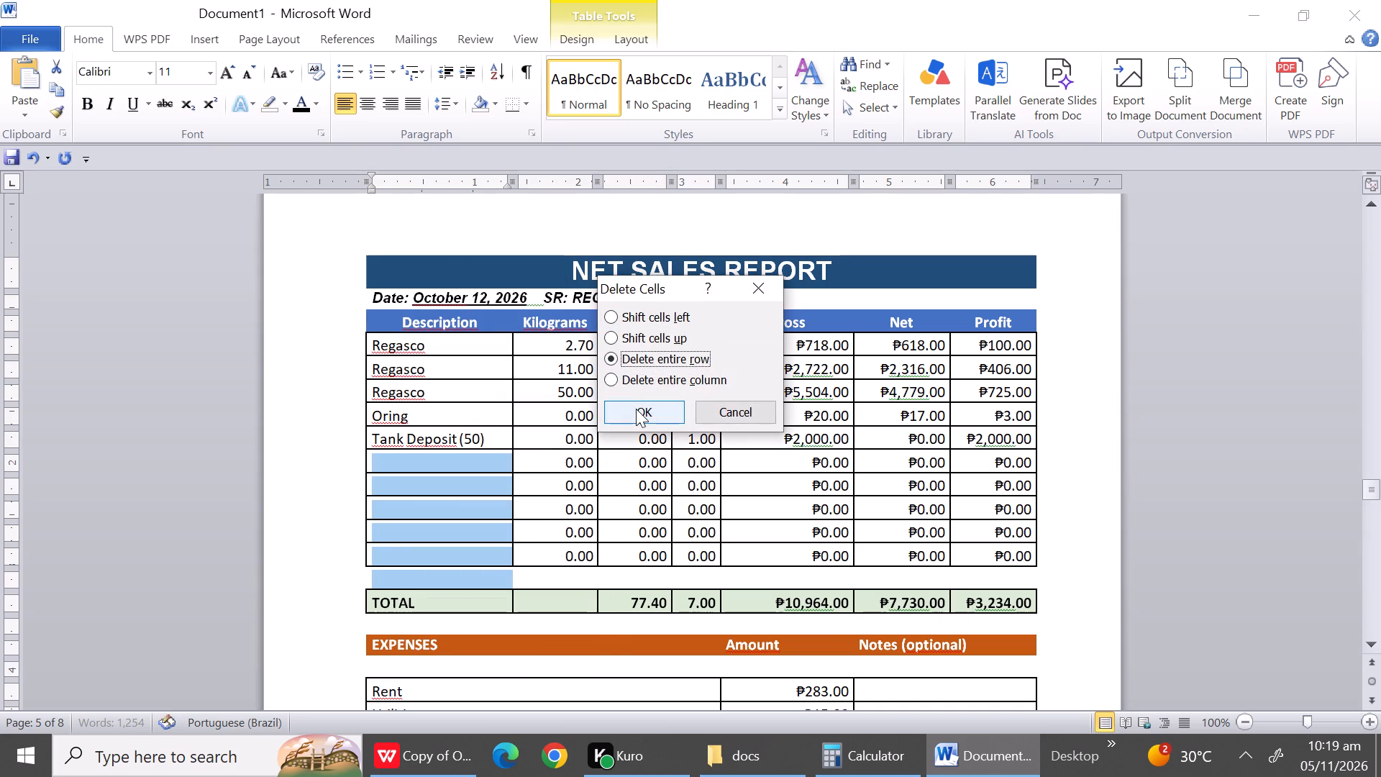
left_click(636, 409)
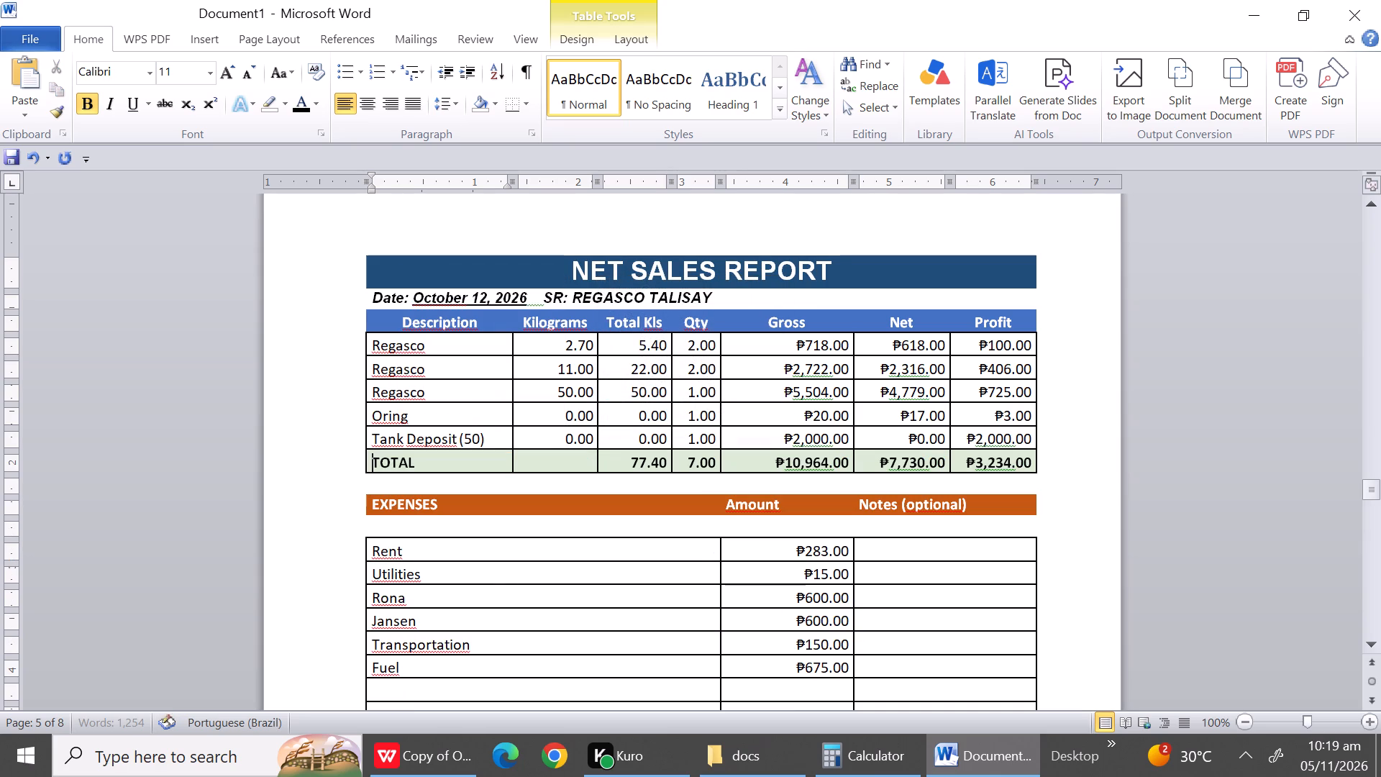
Delete the entire blank row between TOTAL and the EXPENSES header in the October 12 report.
left_click(372, 485)
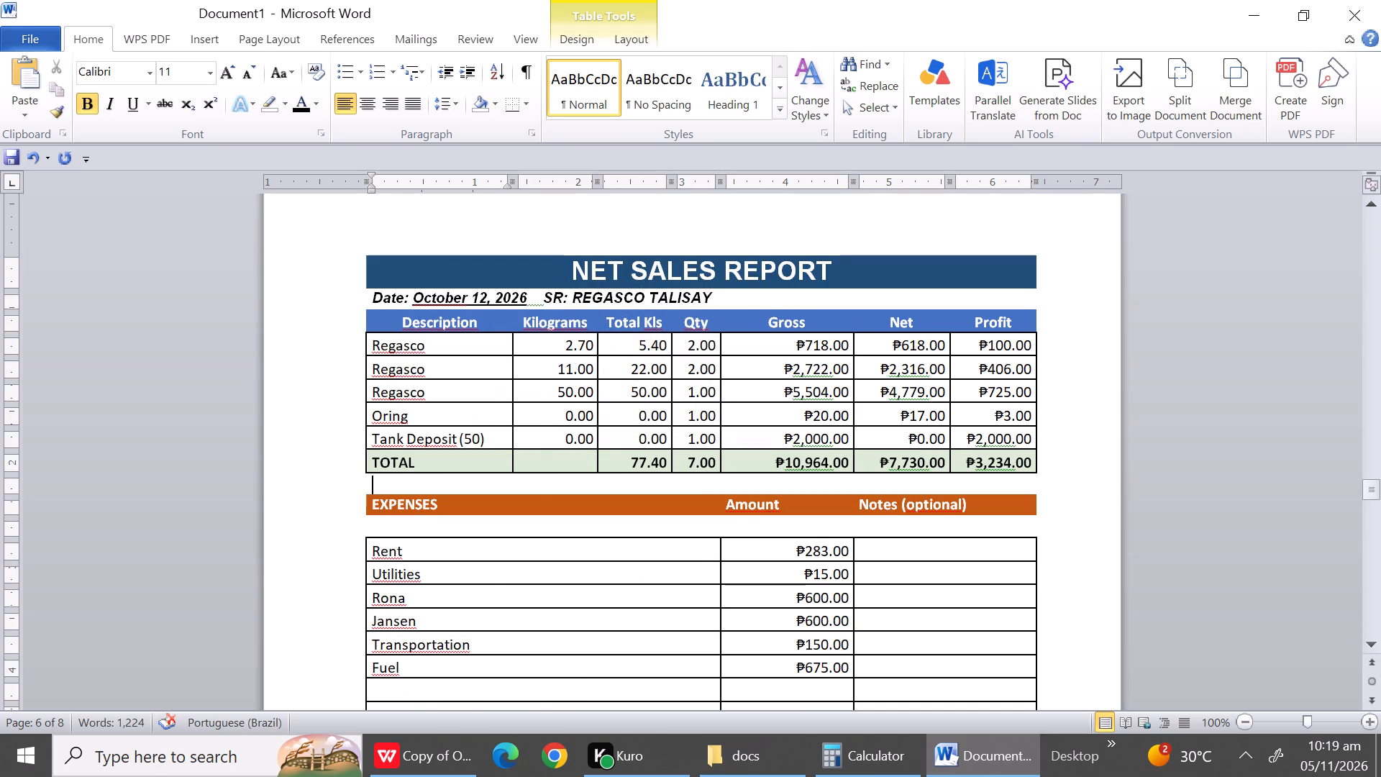
right_click(372, 485)
left_click(450, 381)
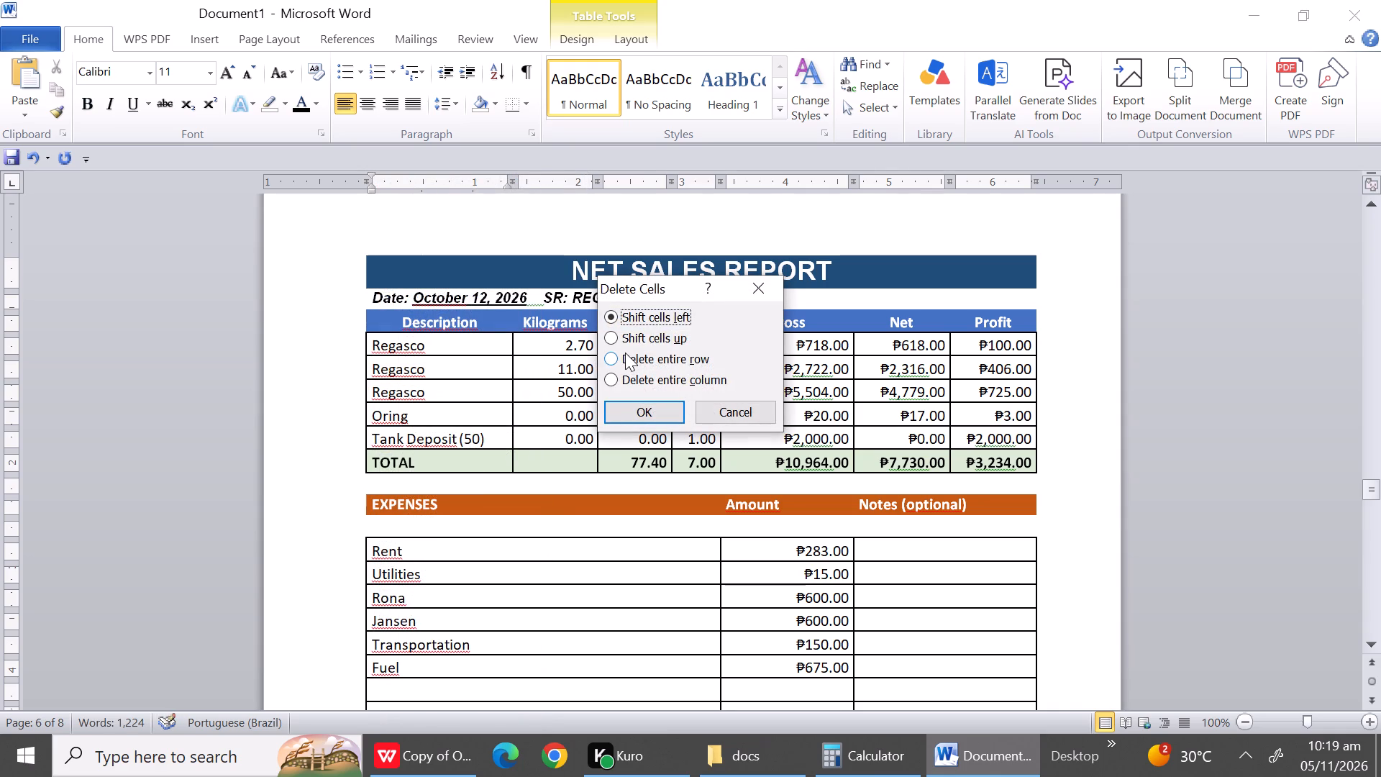
left_click(625, 353)
left_click(632, 409)
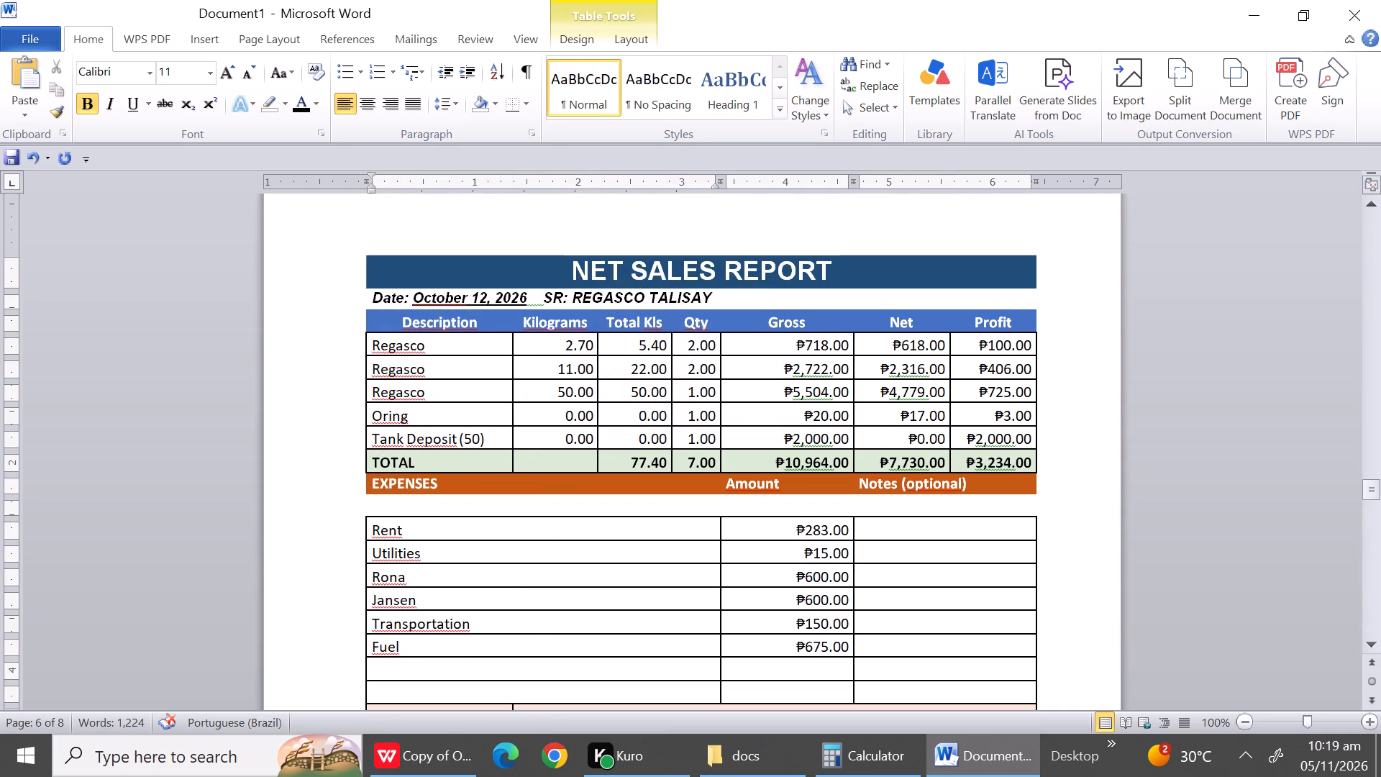
Delete the entire blank row between the EXPENSES header and Rent in the October 12 report.
left_click(377, 503)
right_click(377, 503)
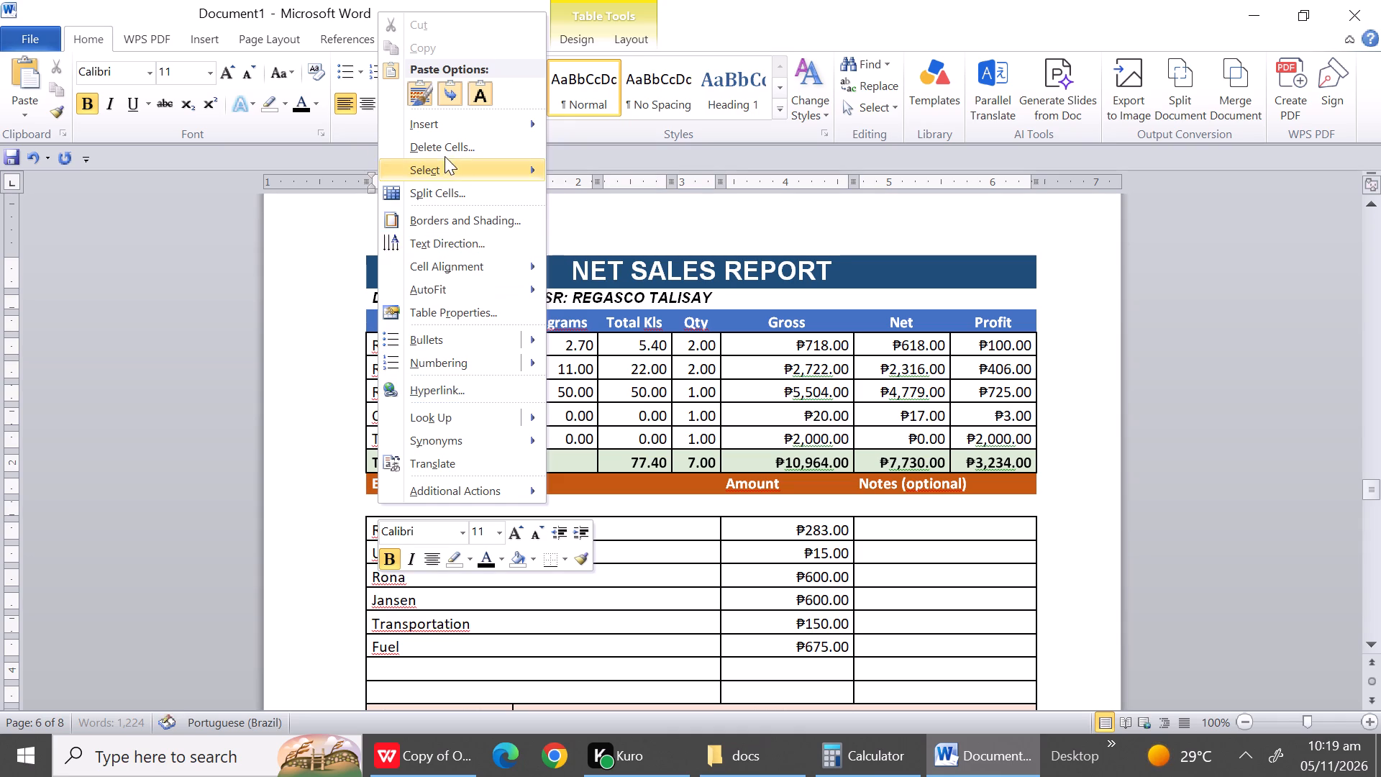
left_click(441, 150)
left_click(637, 356)
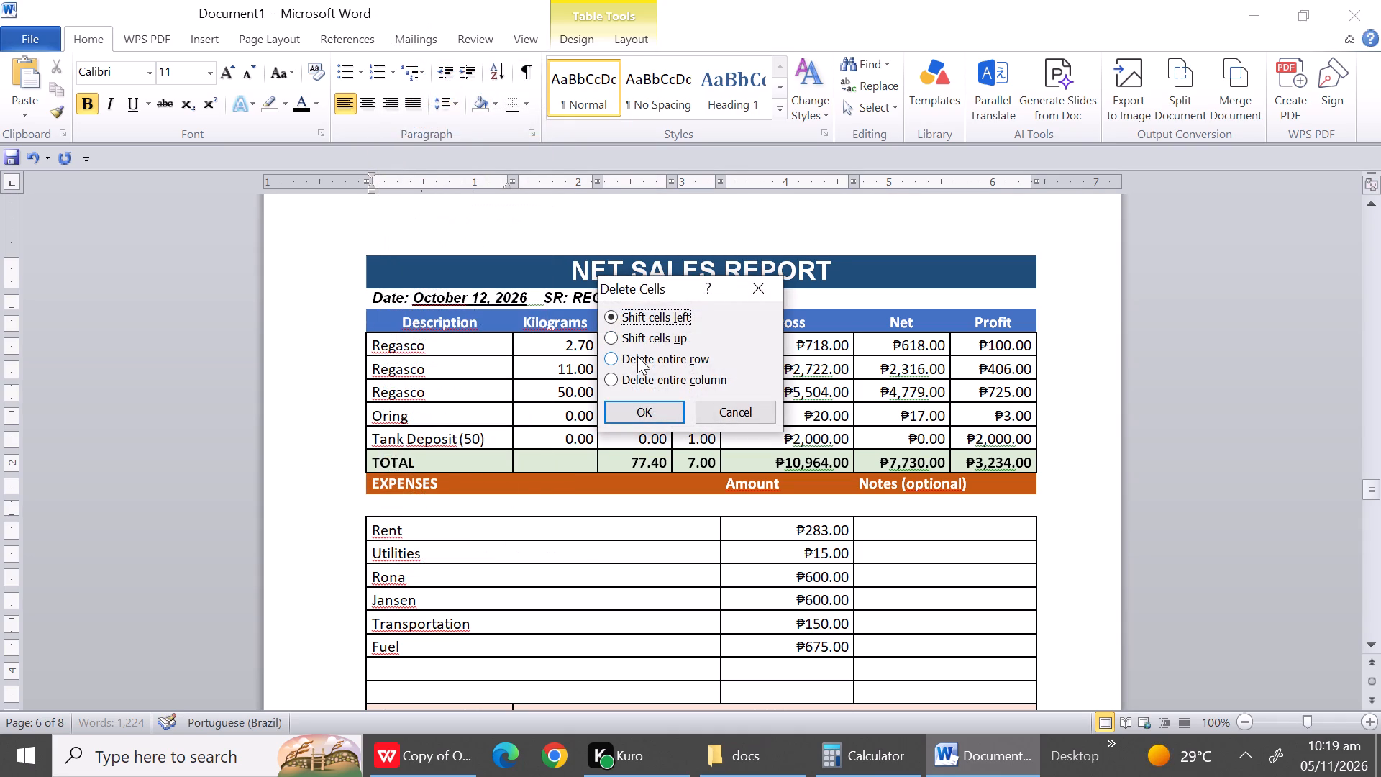
left_click(650, 411)
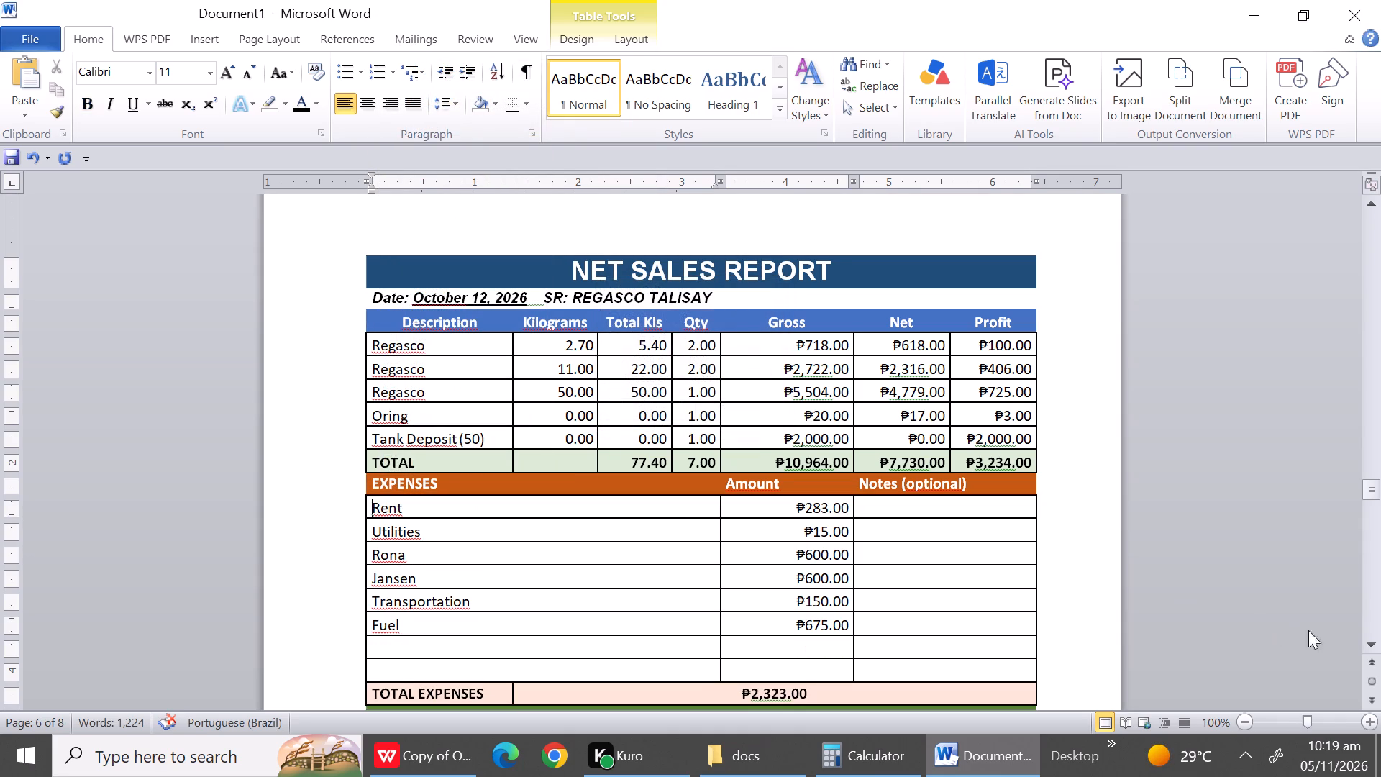
Delete the two empty expense rows between Fuel and TOTAL EXPENSES in the October 12 report.
triple_click(1375, 640)
triple_click(1375, 640)
triple_click(1375, 640)
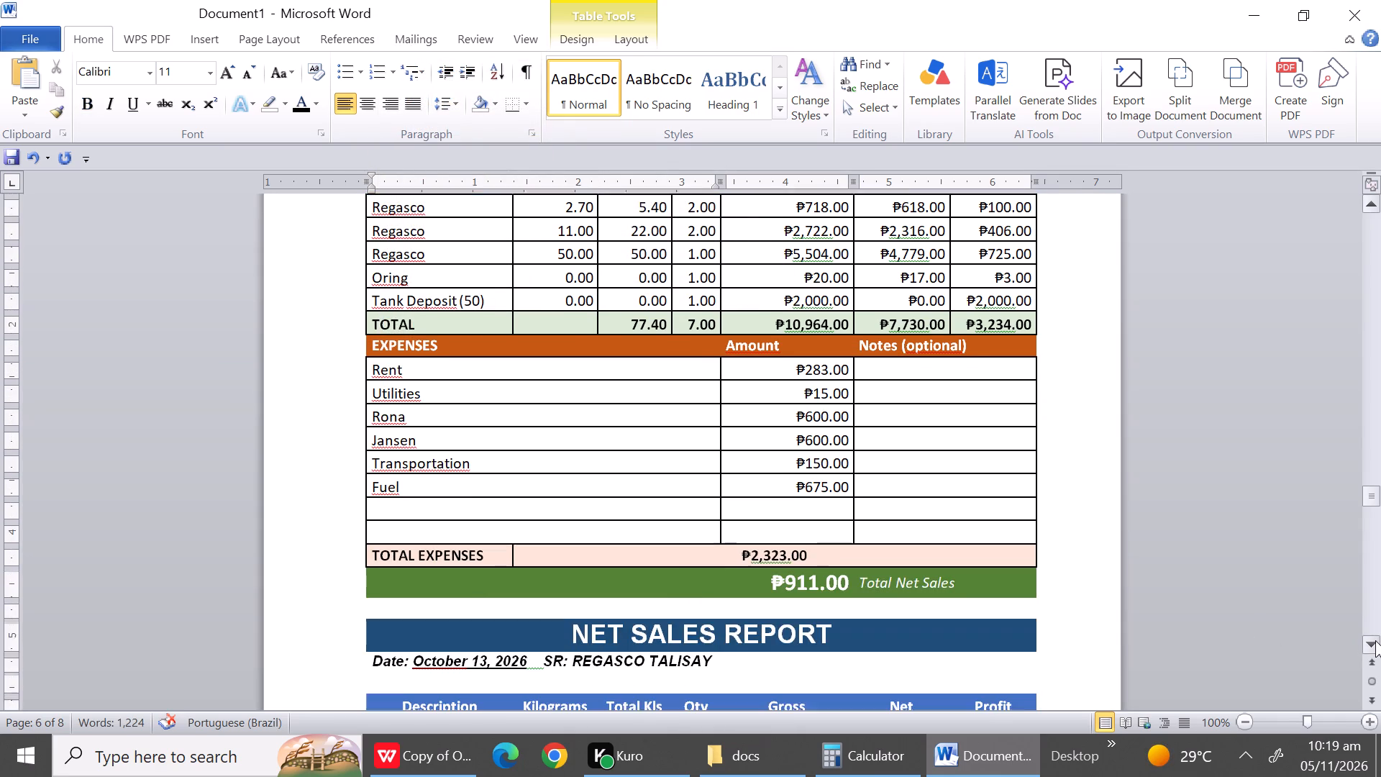
left_click(1375, 640)
scroll(382, 493, "right", 1)
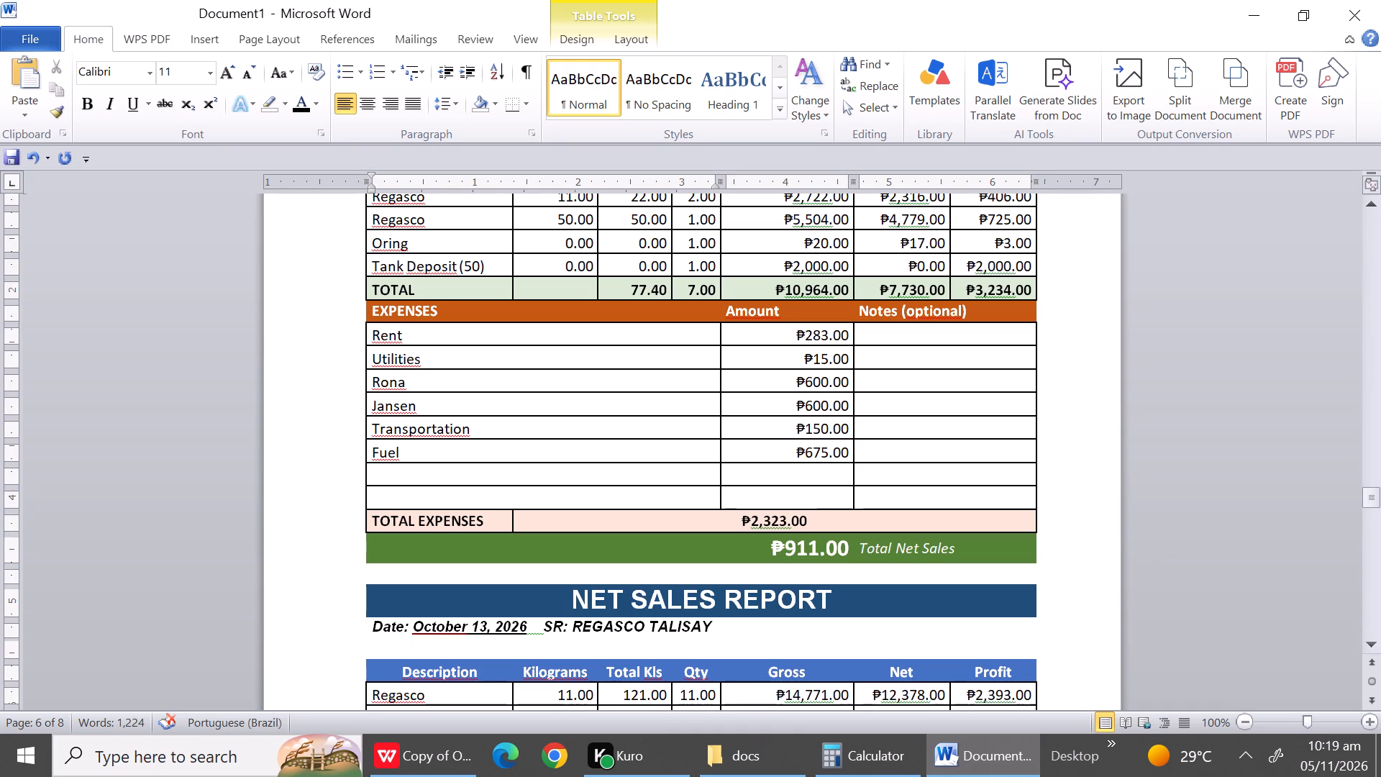
scroll(388, 476, "right", 1)
left_click_drag(388, 476, 388, 502)
right_click(388, 502)
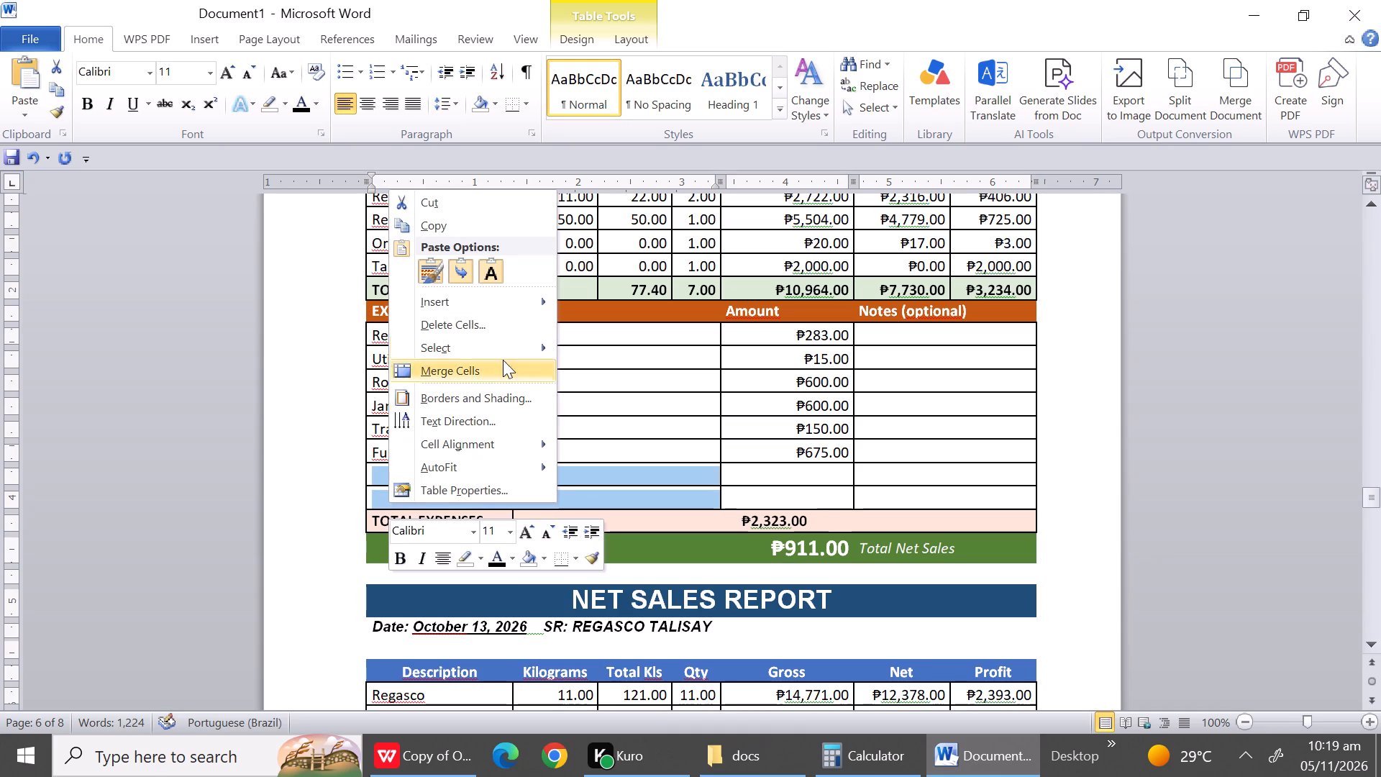
left_click(487, 330)
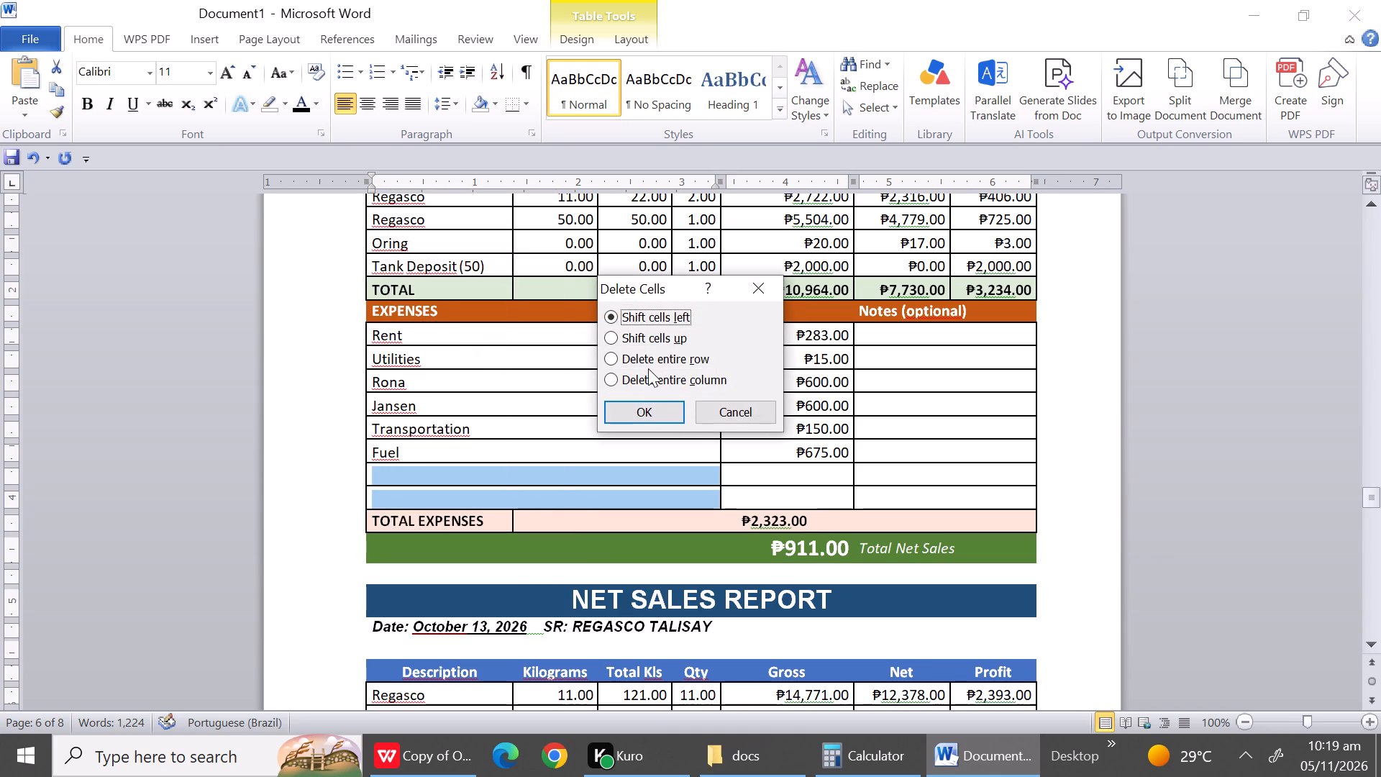
left_click(647, 365)
left_click(657, 412)
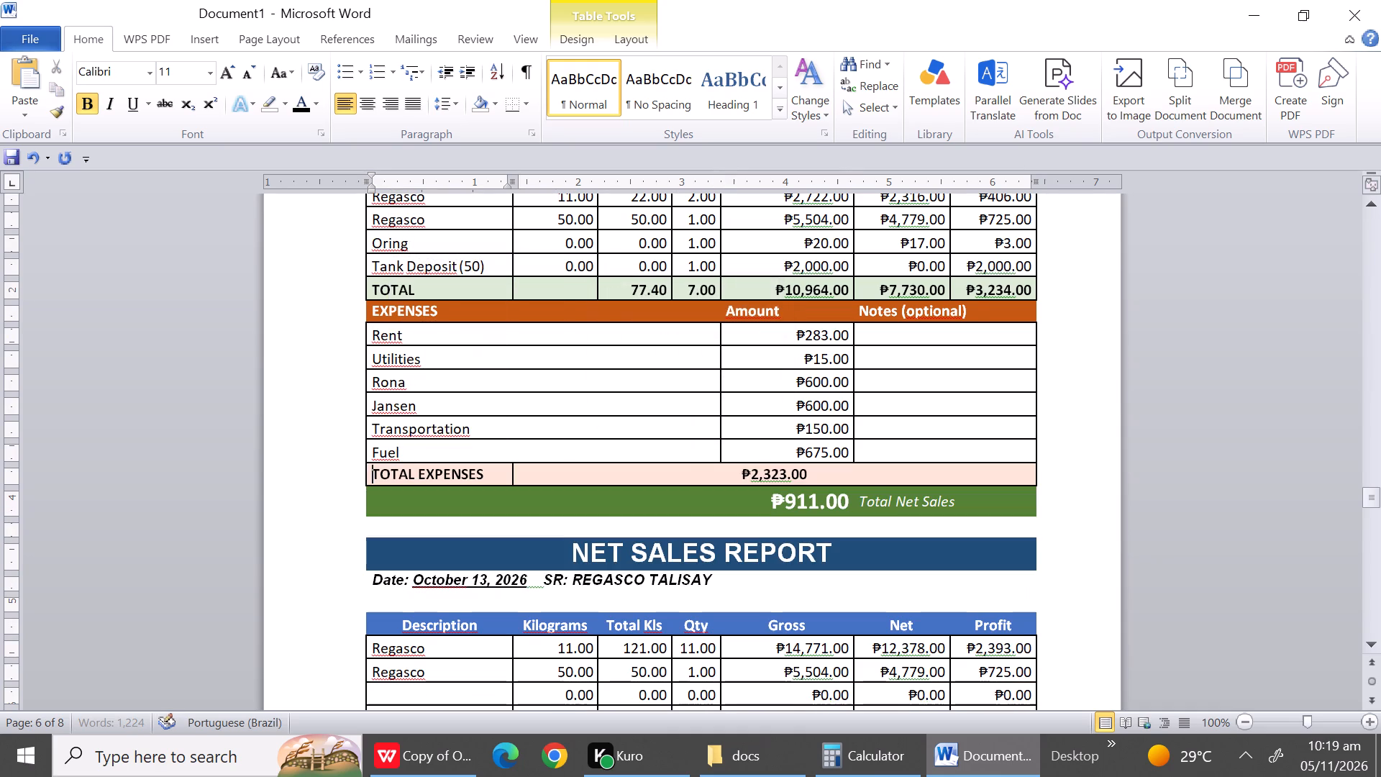
Delete the entire blank row between the date line and the column headers in the October 13 report.
triple_click(1365, 642)
triple_click(1365, 642)
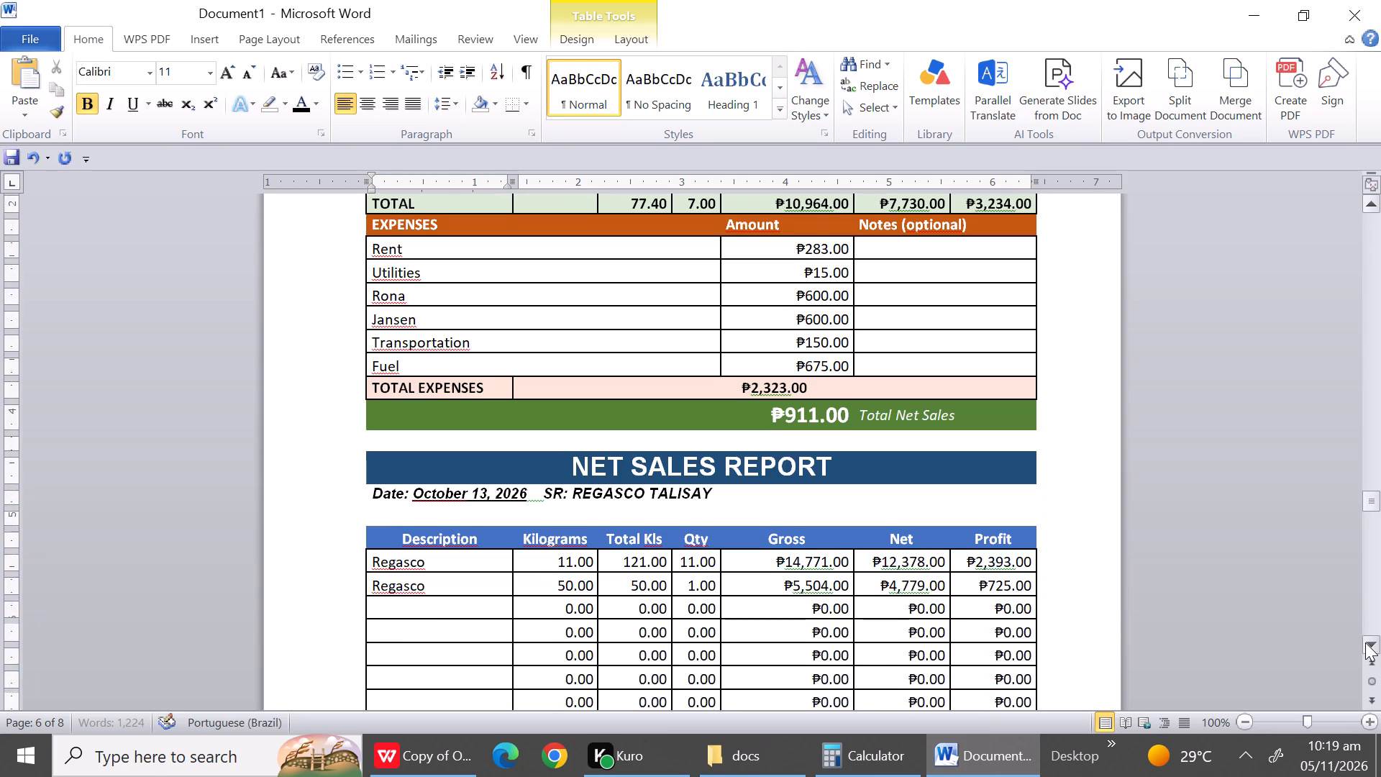
triple_click(1365, 642)
triple_click(1365, 642)
left_click(1365, 642)
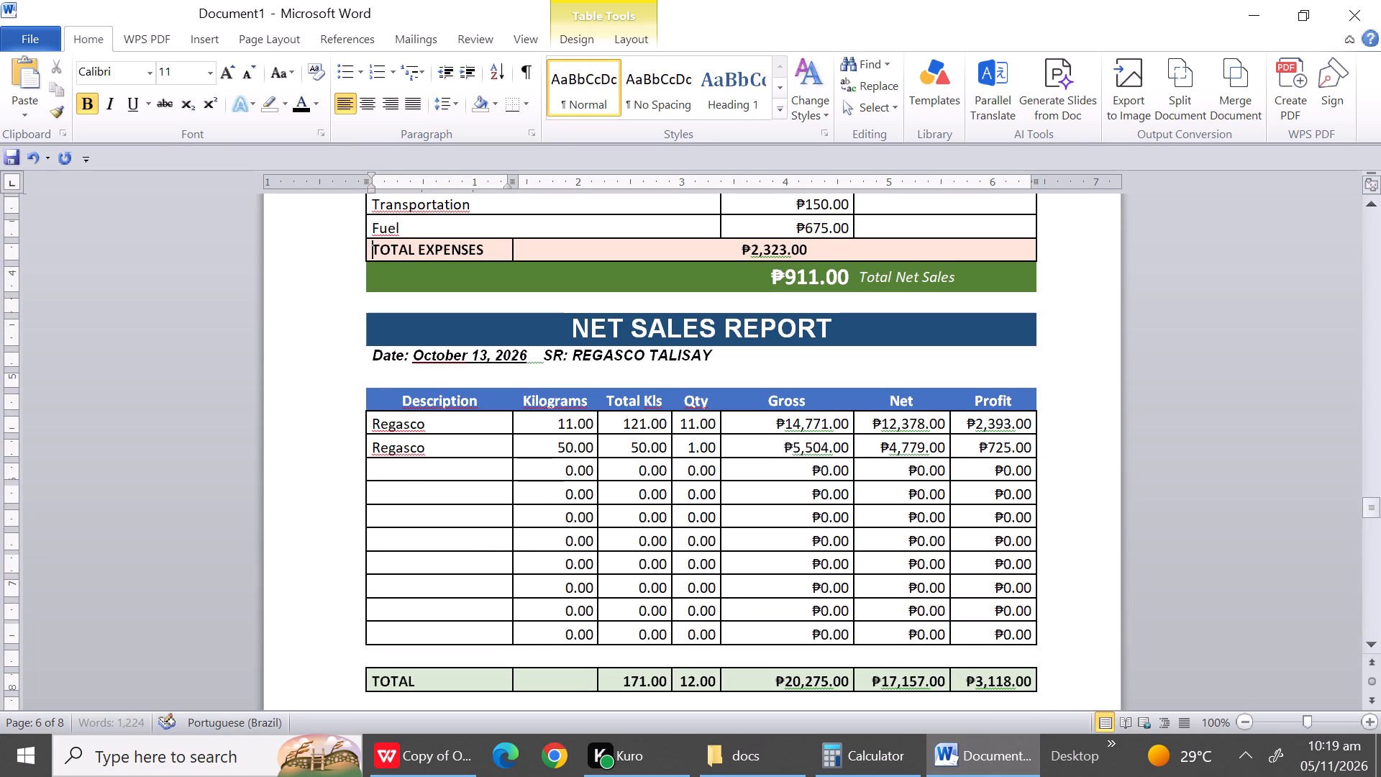
left_click(377, 378)
right_click(377, 378)
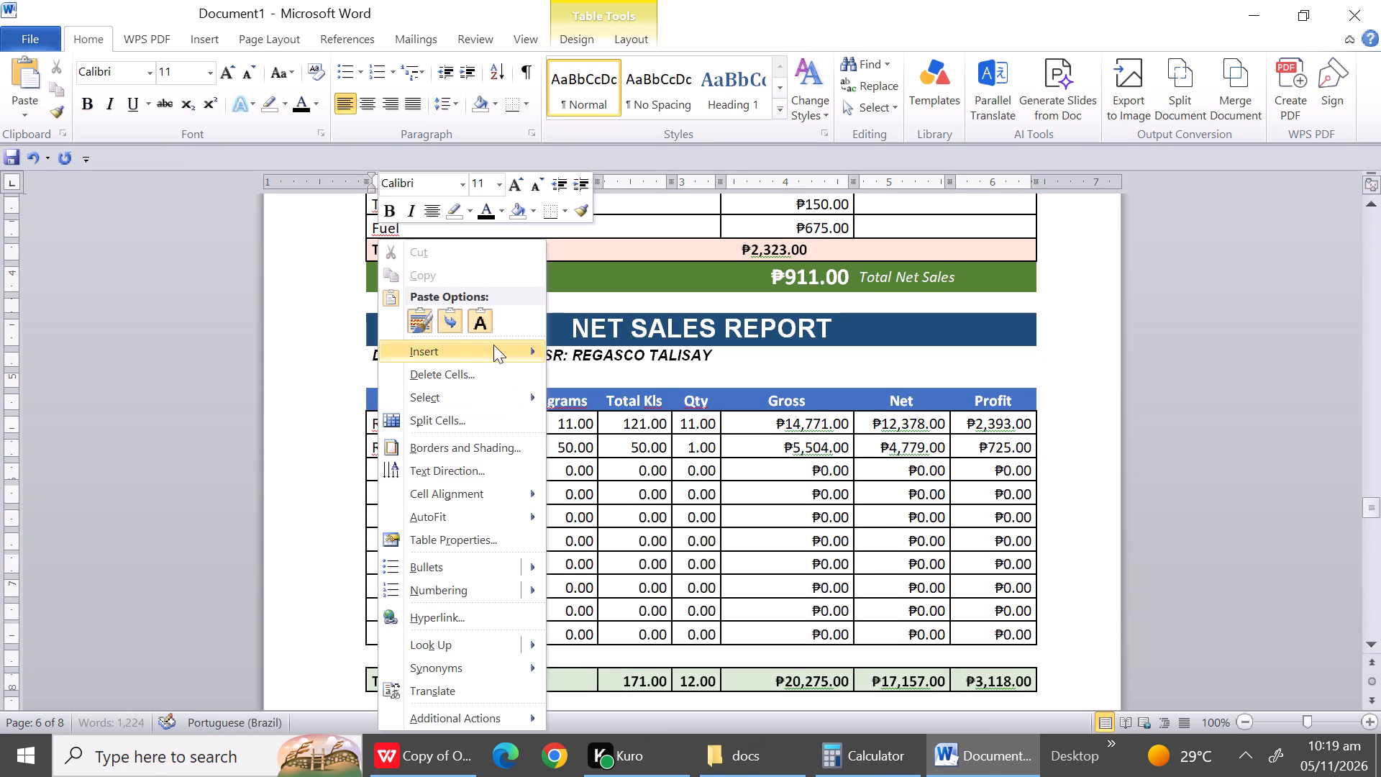
left_click(493, 368)
left_click(632, 357)
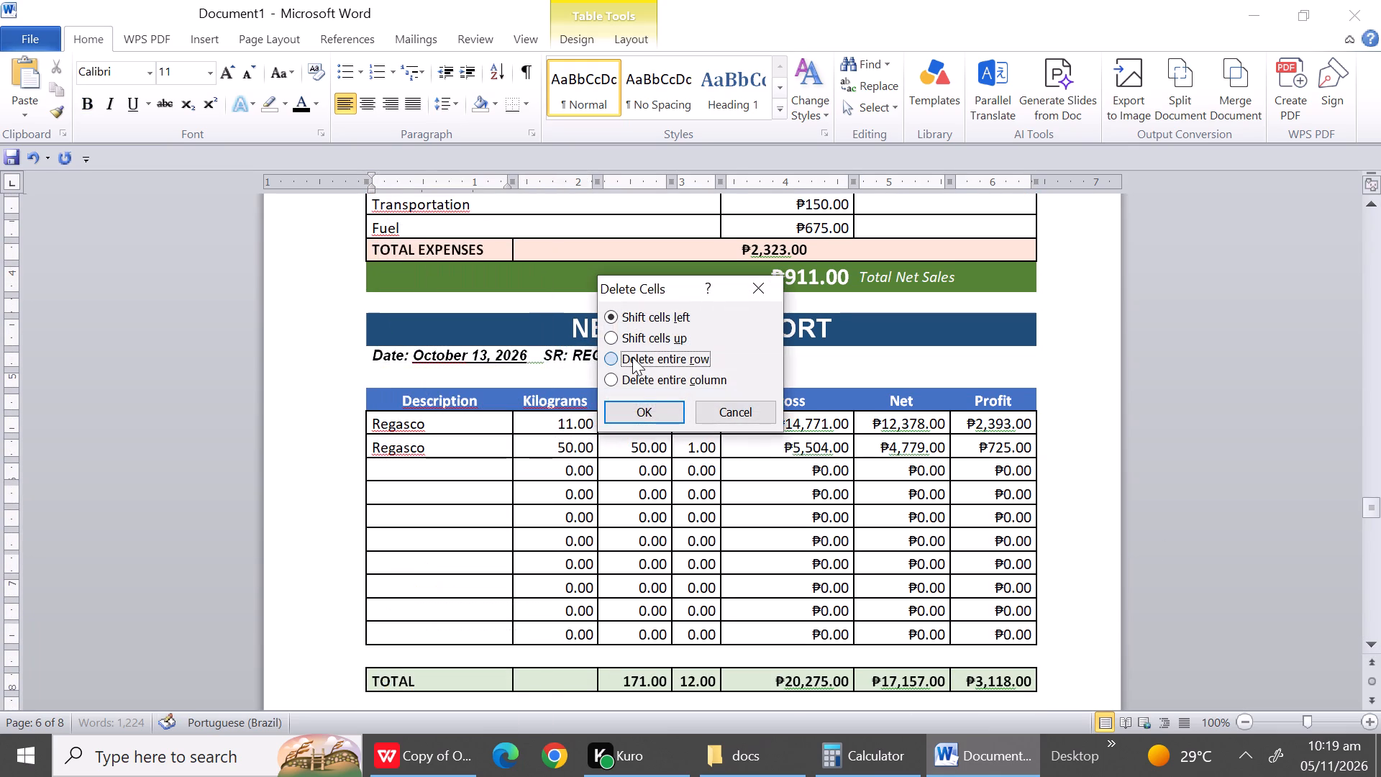
left_click(643, 406)
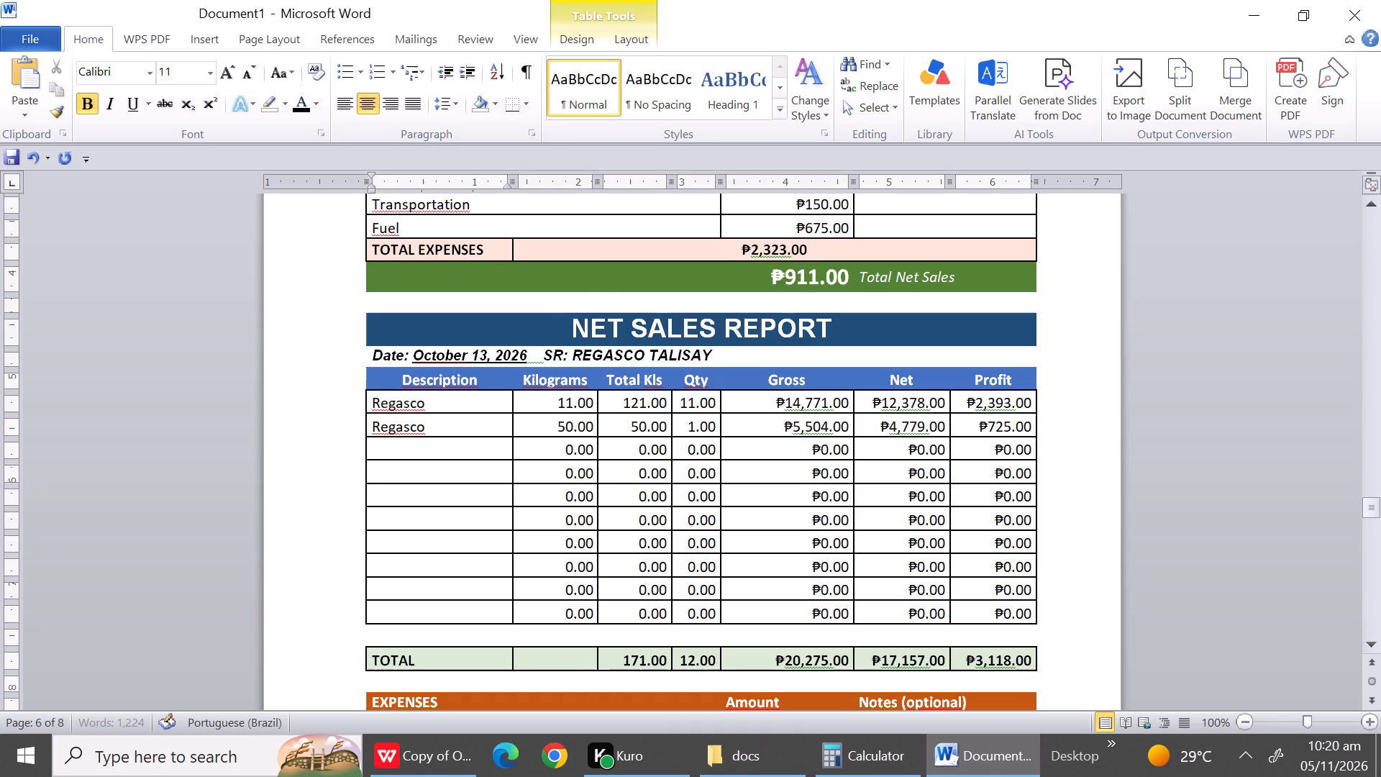
Delete the eight empty item rows and the blank row between the second Regasco row and TOTAL in the October 13 report.
left_click_drag(399, 452, 396, 652)
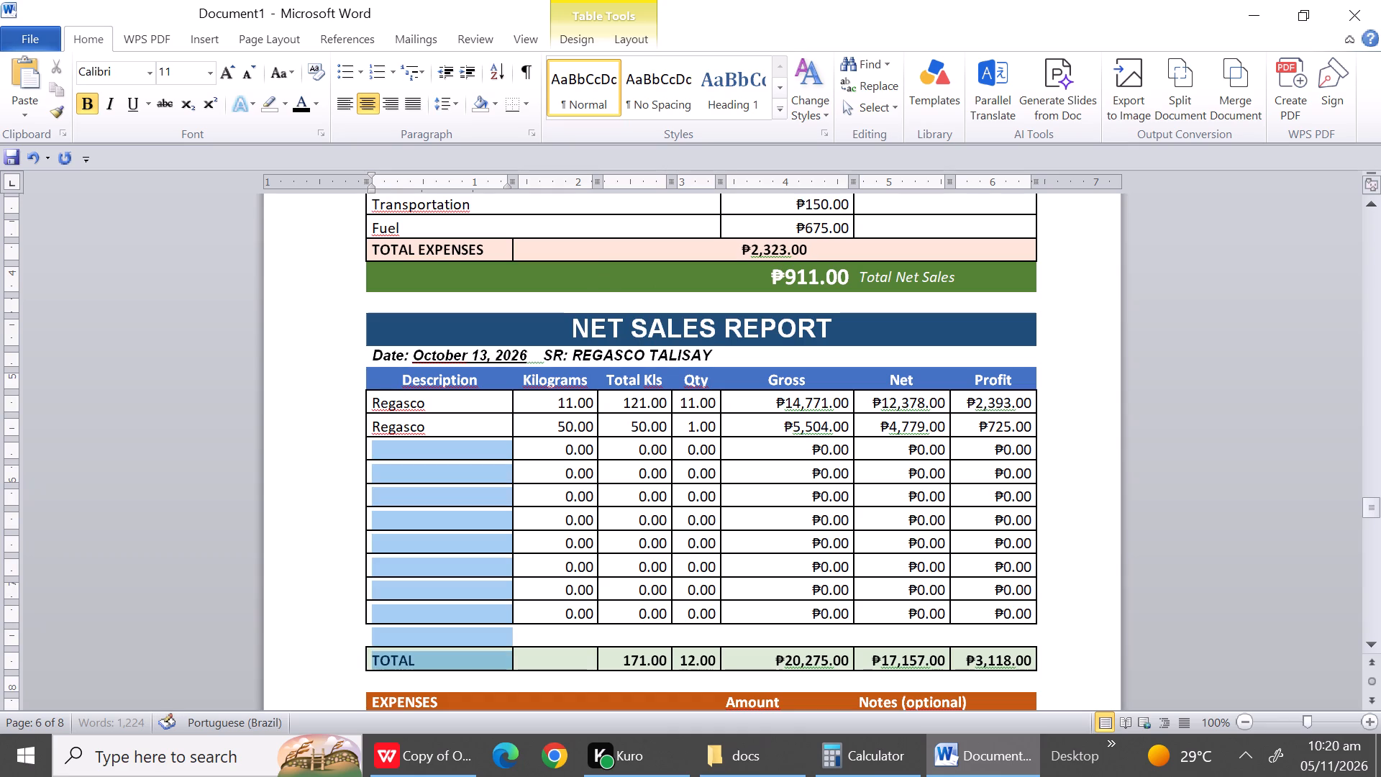
left_click_drag(396, 652, 397, 637)
right_click(397, 637)
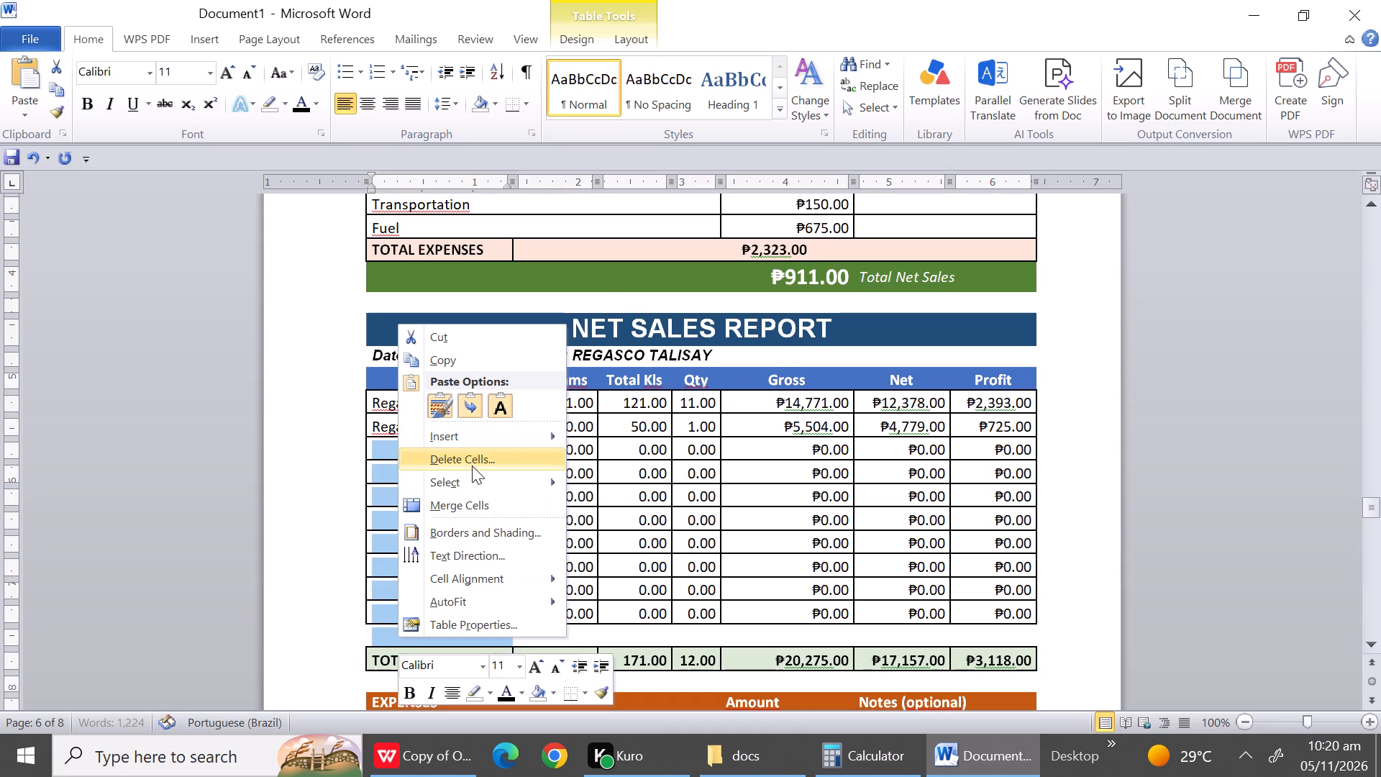
left_click(469, 463)
left_click(619, 365)
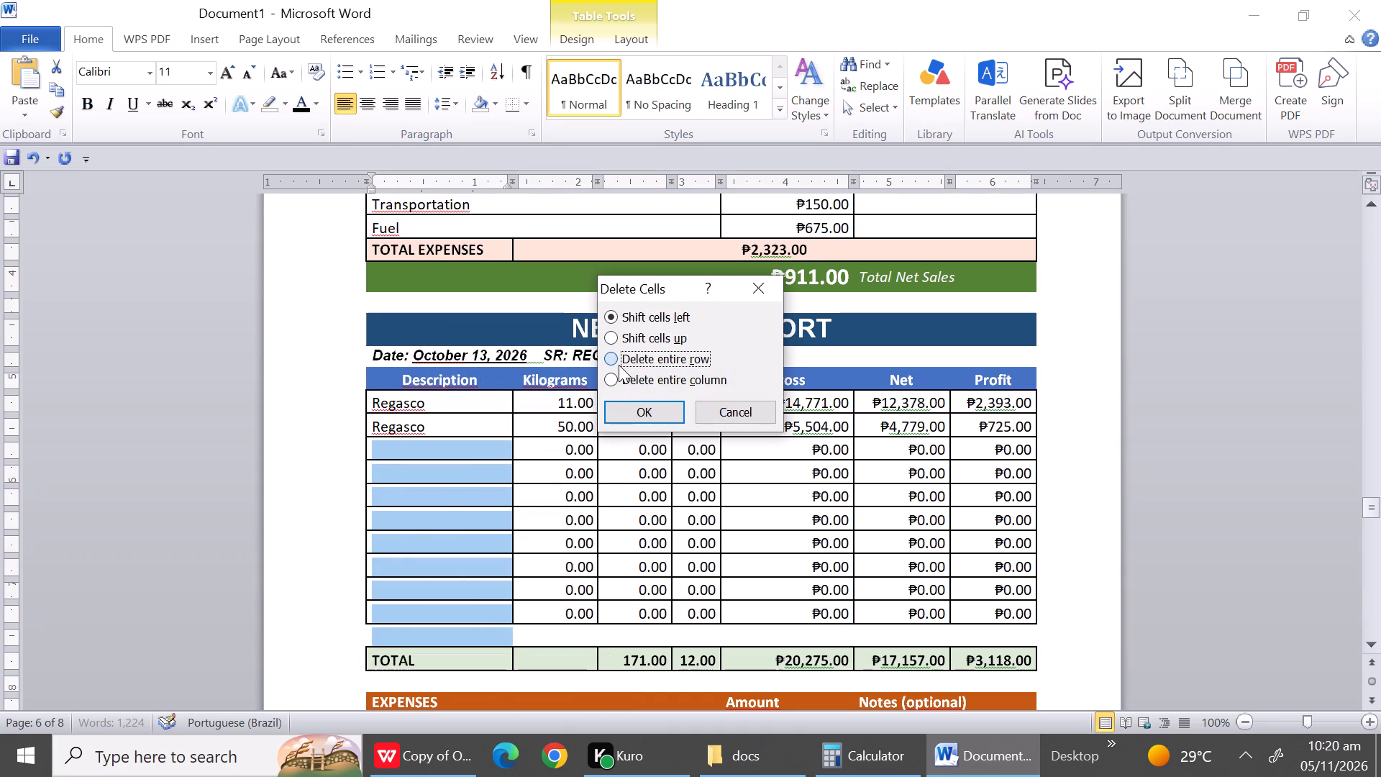
left_click(630, 404)
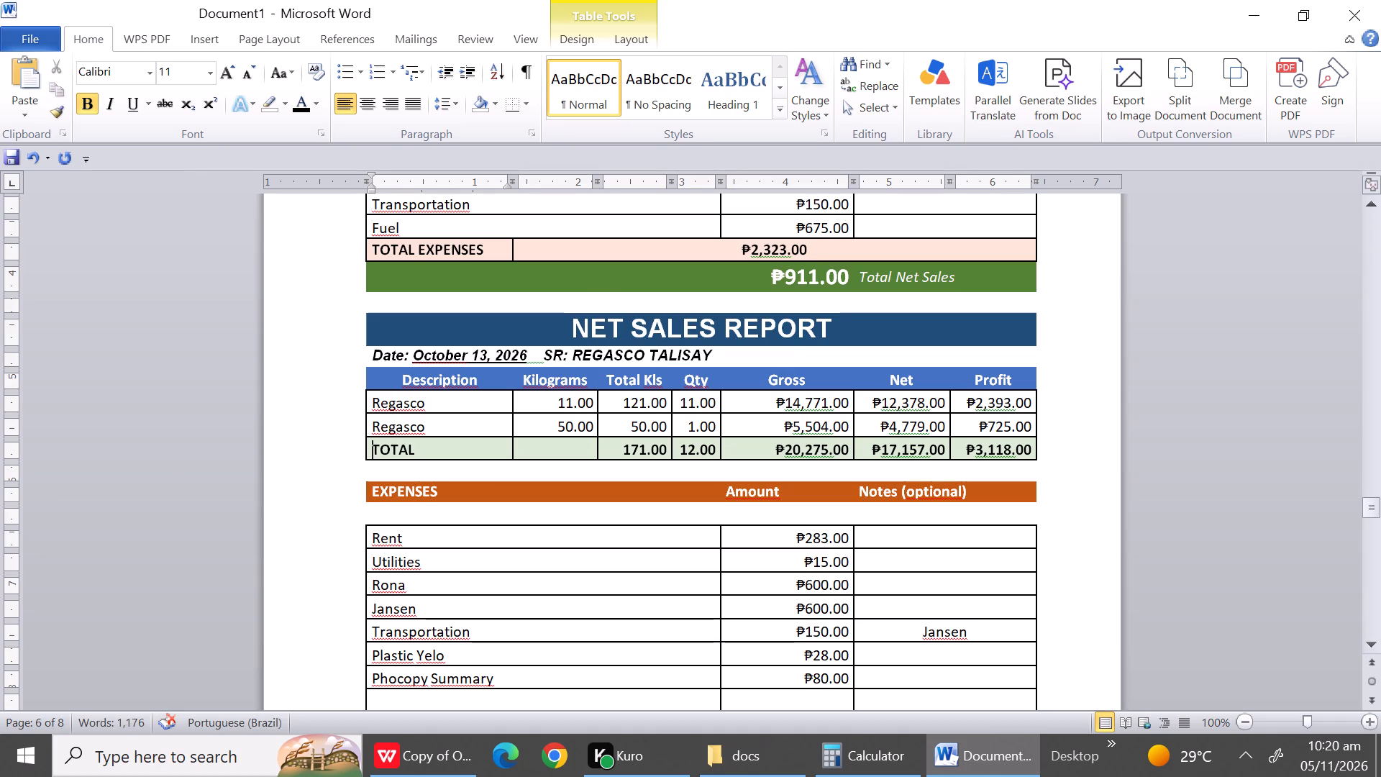
Delete the entire blank row between TOTAL and the EXPENSES header in the October 13 report.
left_click(388, 478)
right_click(388, 478)
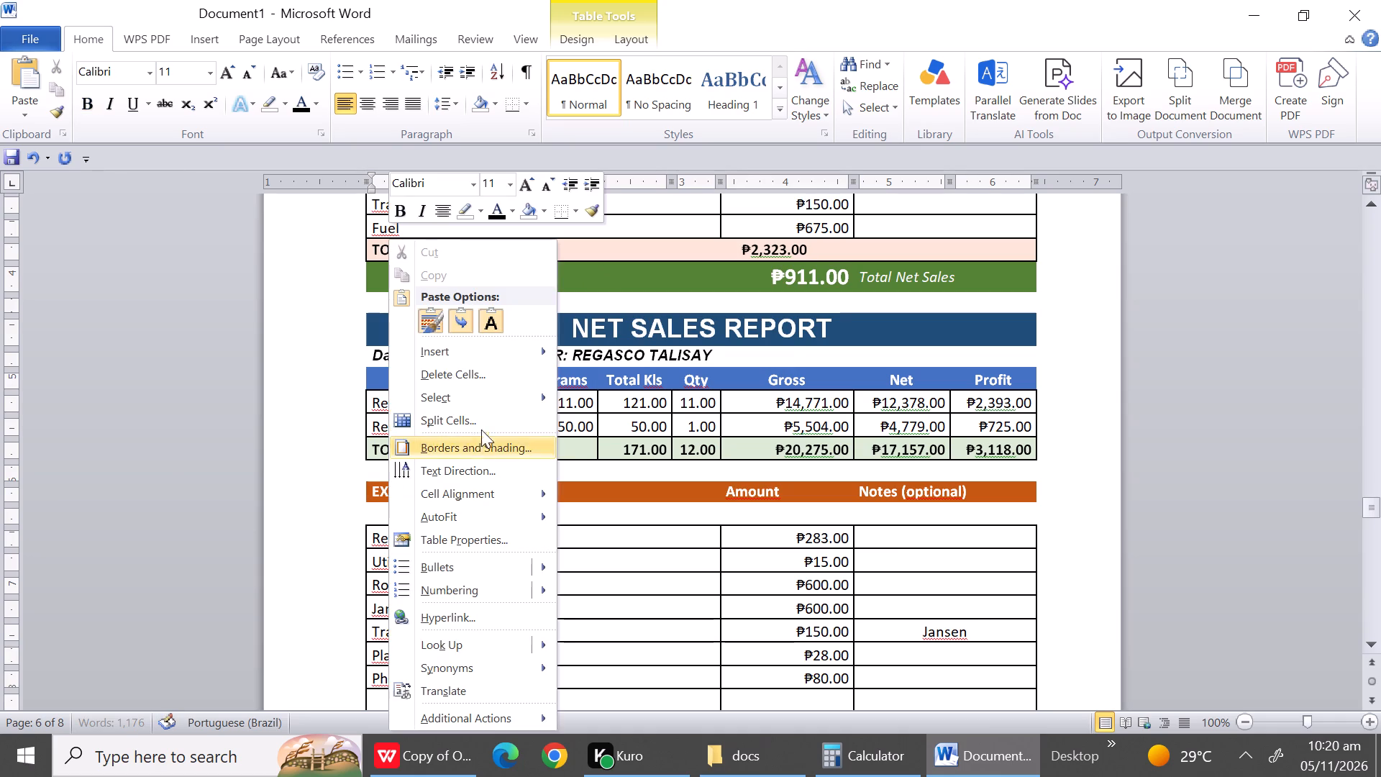
left_click(465, 369)
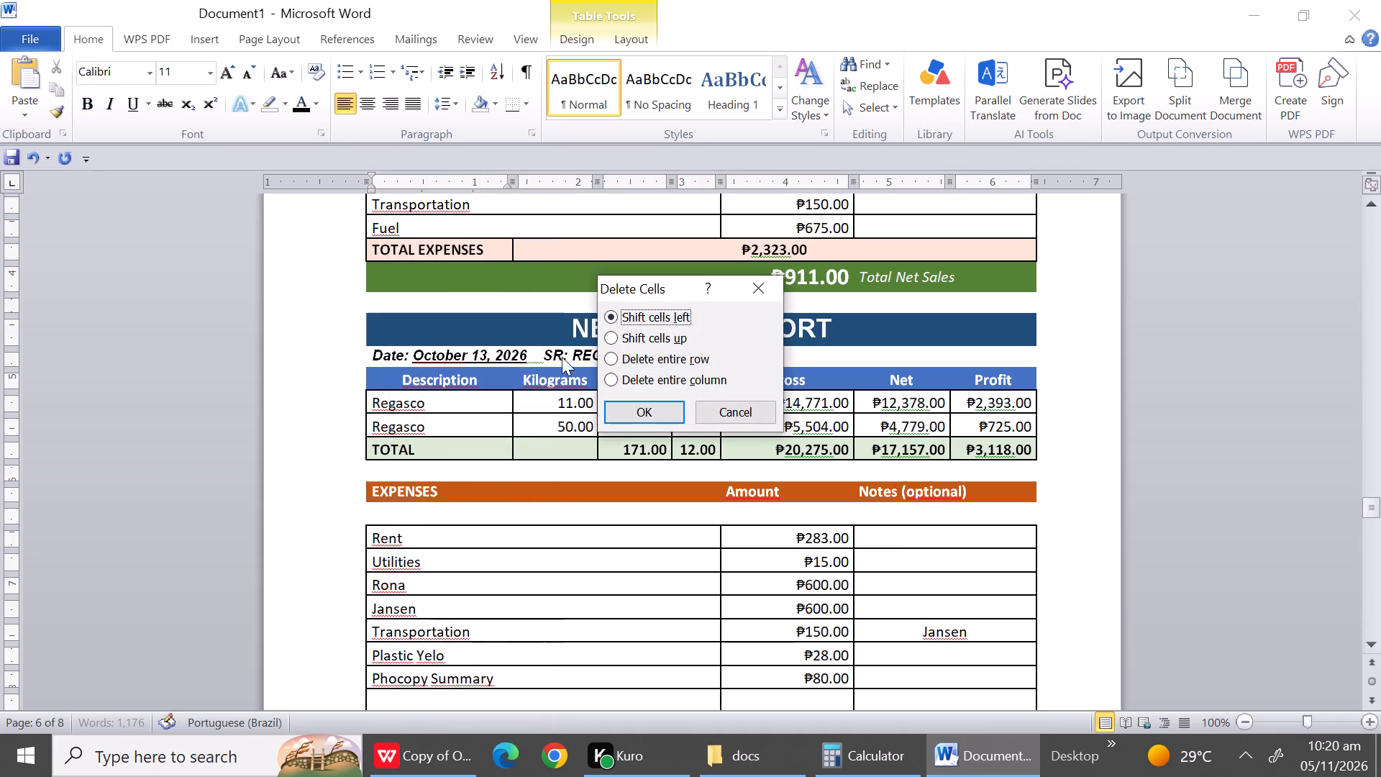
left_click(620, 350)
left_click(624, 363)
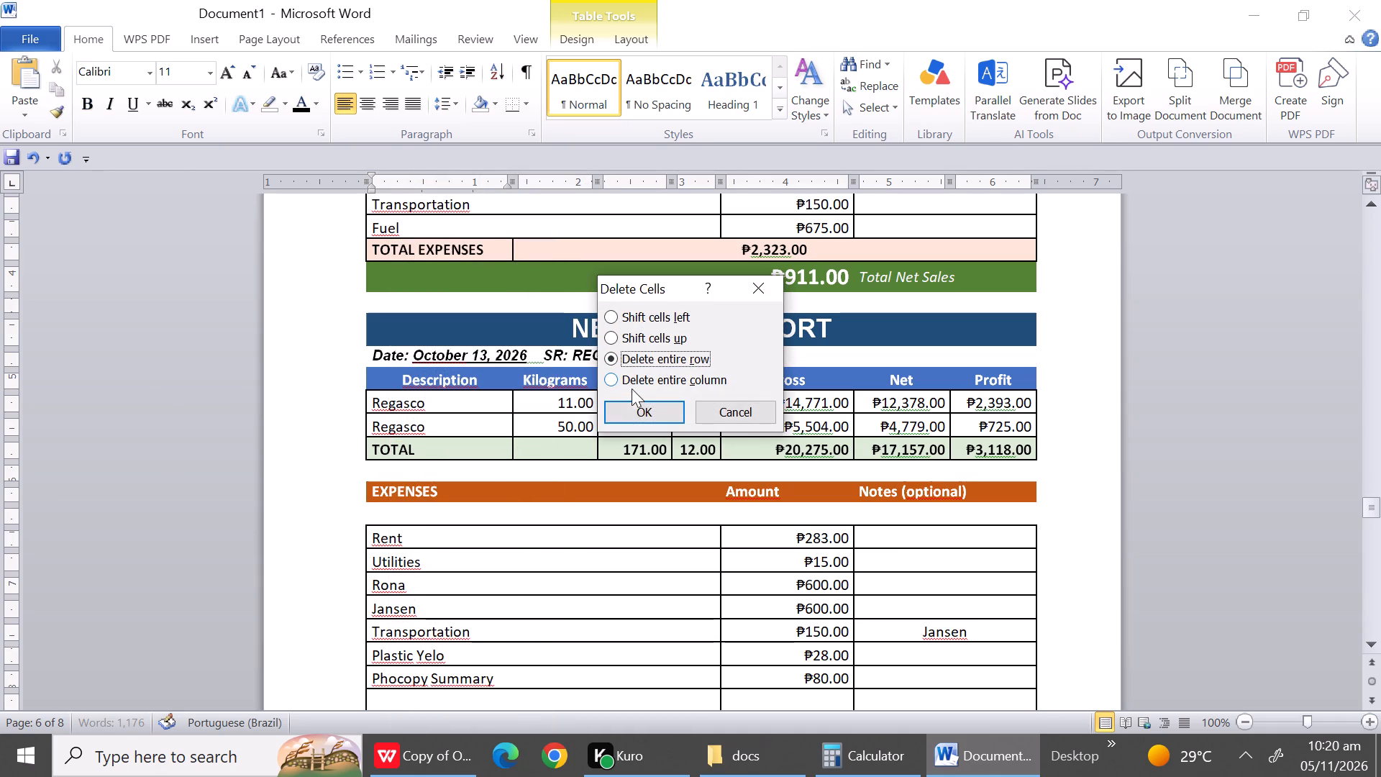
left_click(634, 403)
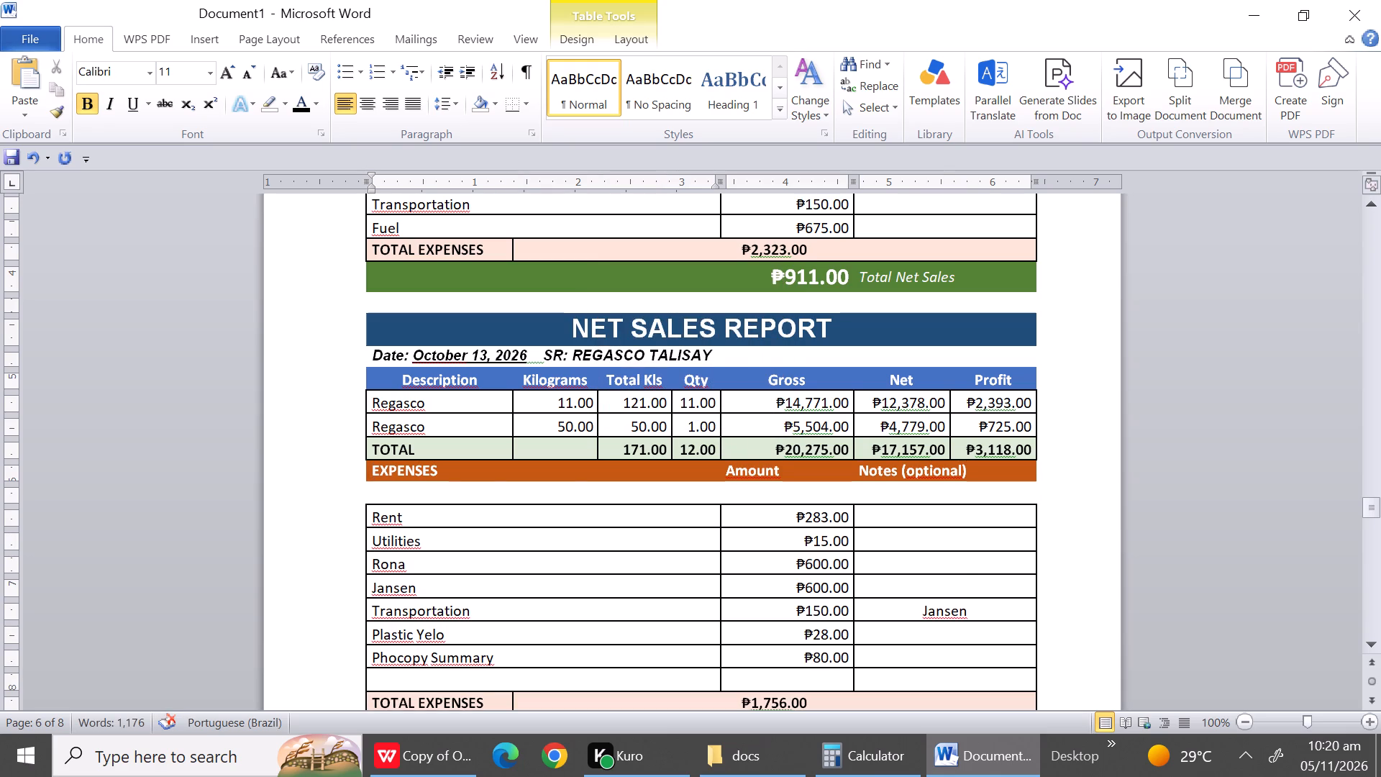
Delete the entire blank row between the EXPENSES header and Rent in the October 13 report.
left_click(389, 499)
right_click(389, 499)
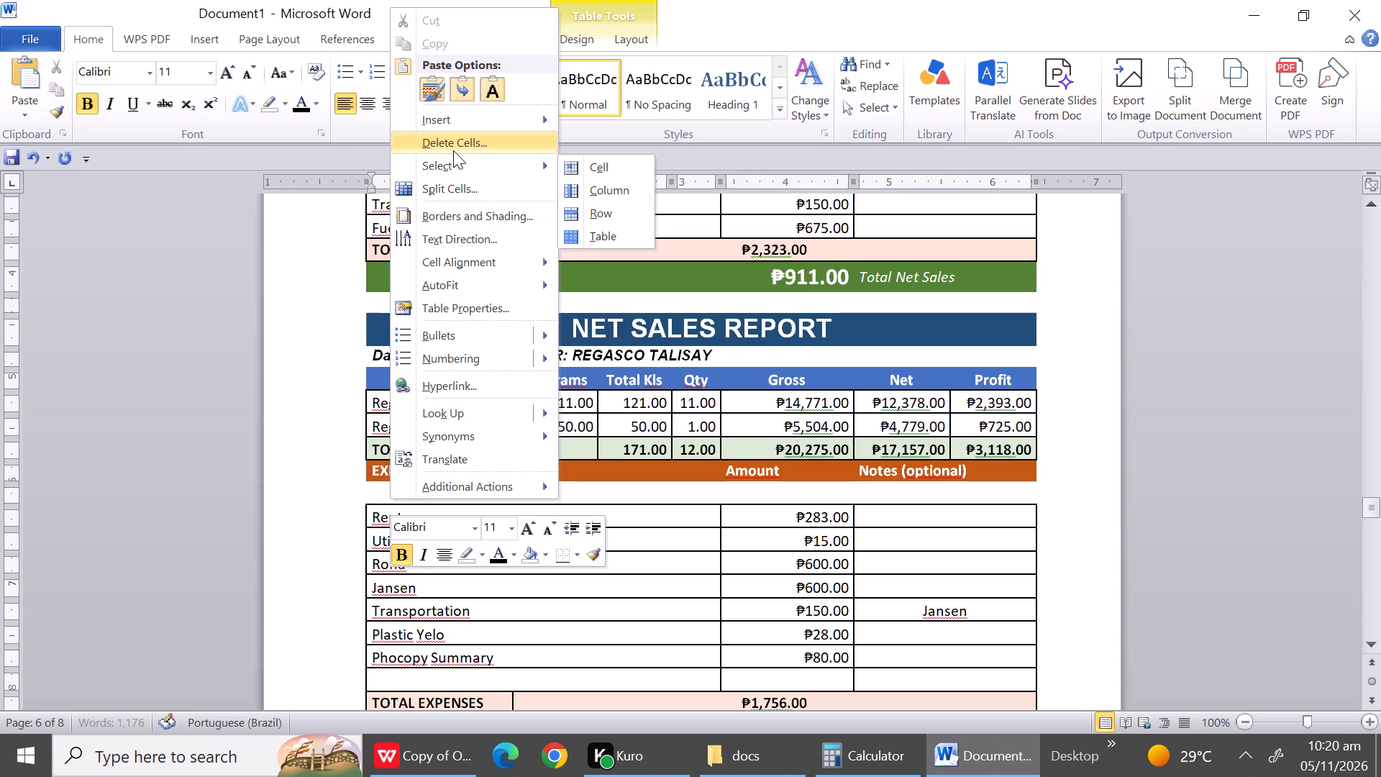
left_click(453, 147)
left_click(653, 356)
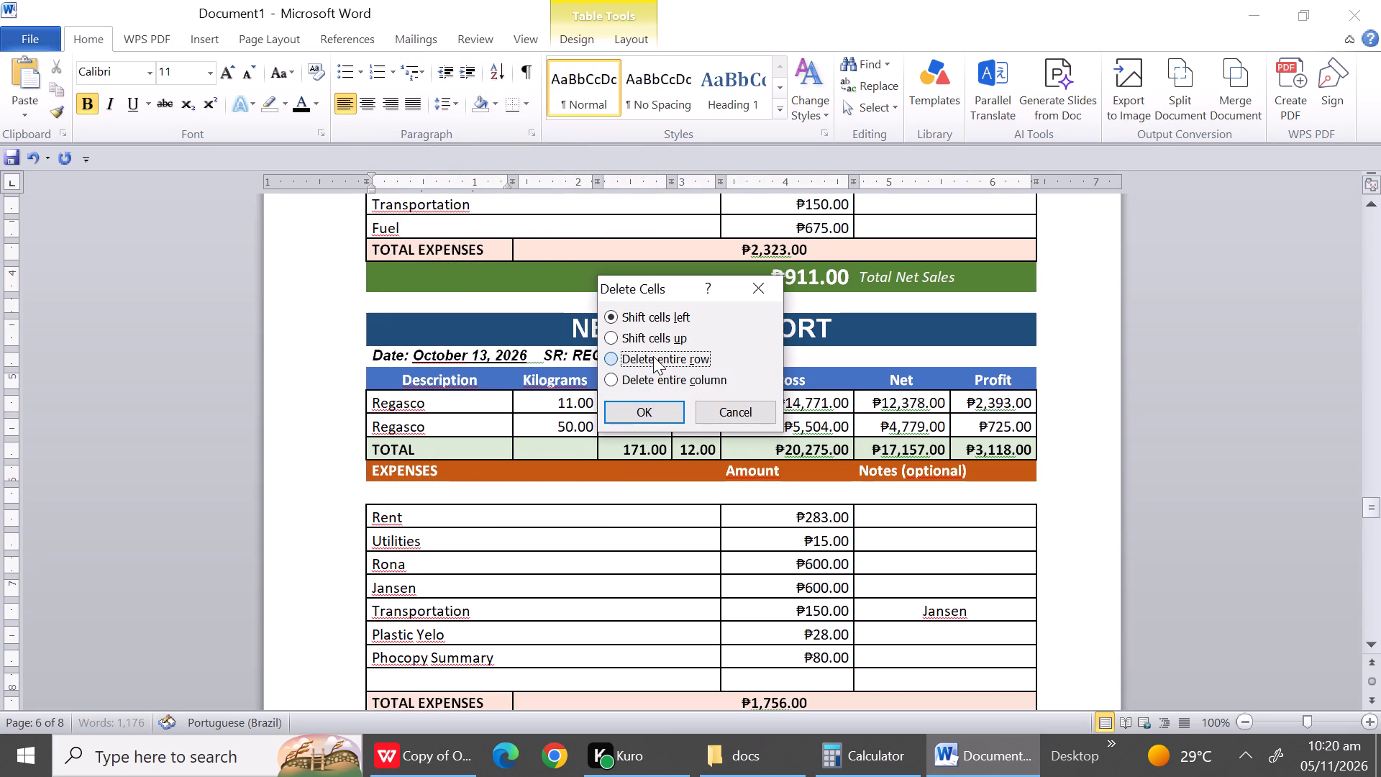
left_click(657, 406)
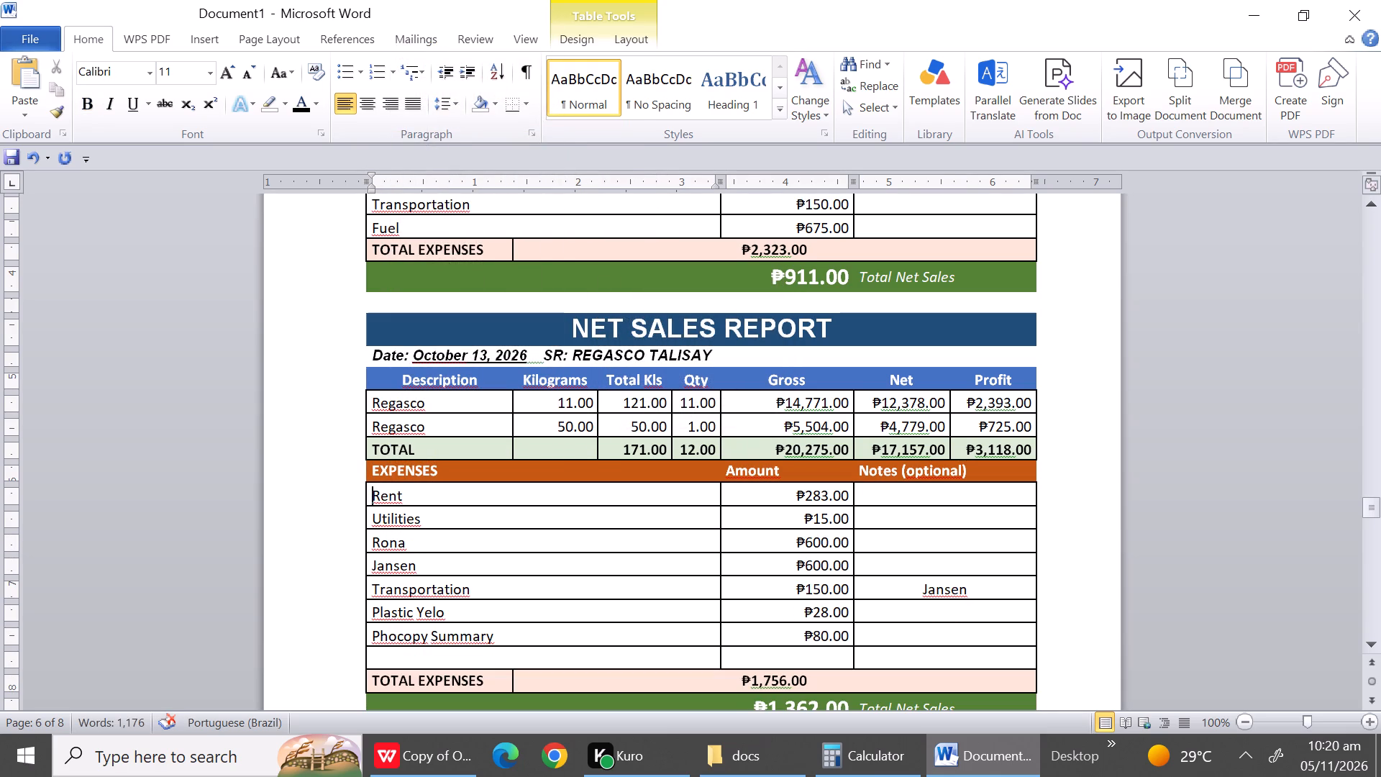
Delete the entire empty expense row between Phocopy Summary and TOTAL EXPENSES in the October 13 report.
triple_click(1375, 652)
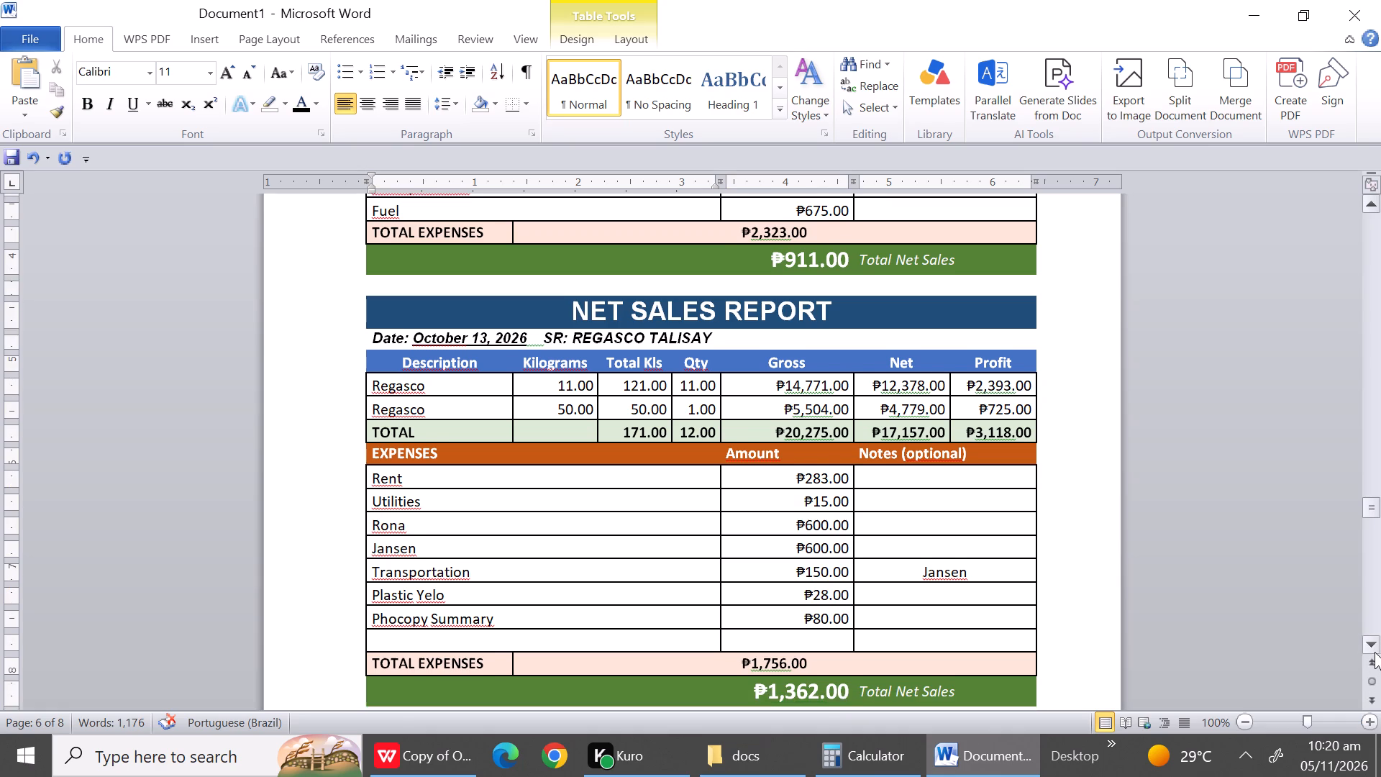
triple_click(1375, 652)
triple_click(1375, 652)
triple_click(1375, 652)
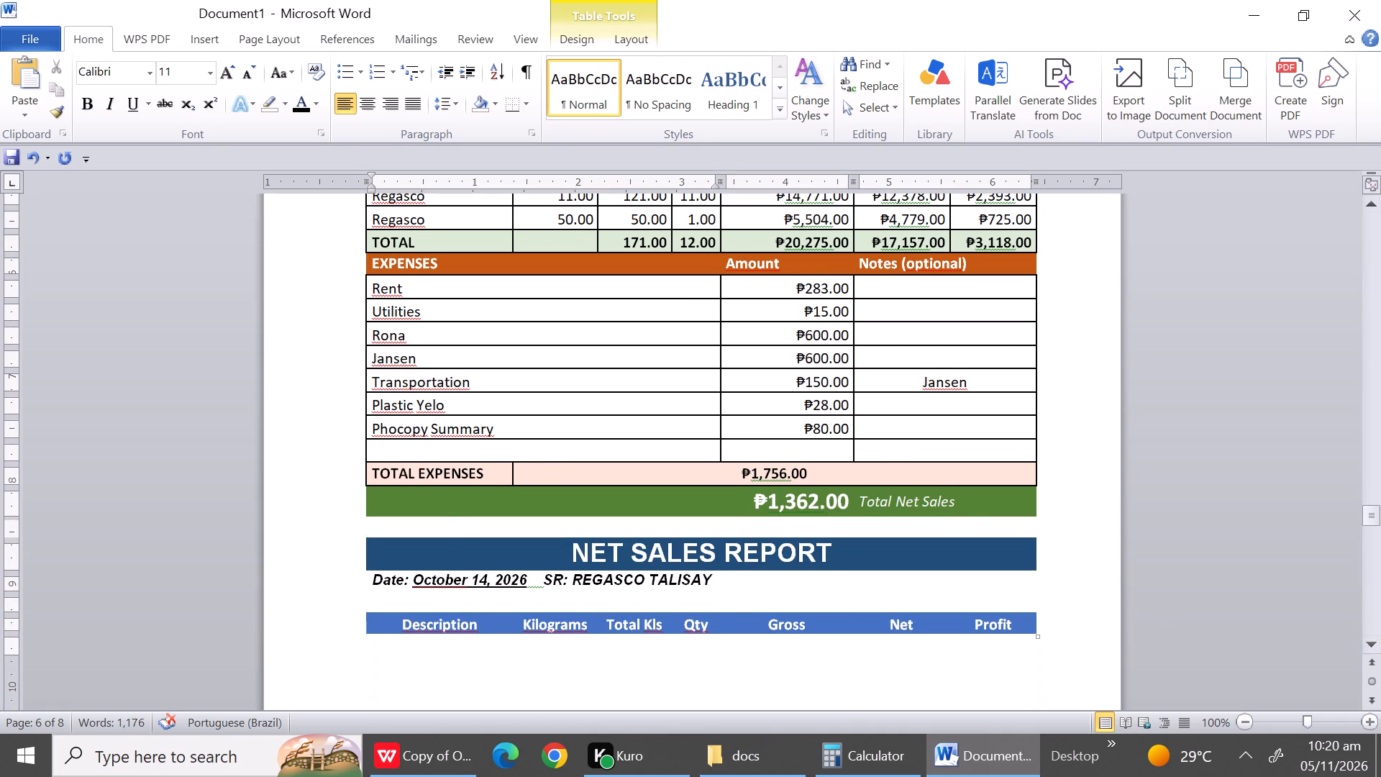
left_click(407, 450)
right_click(407, 450)
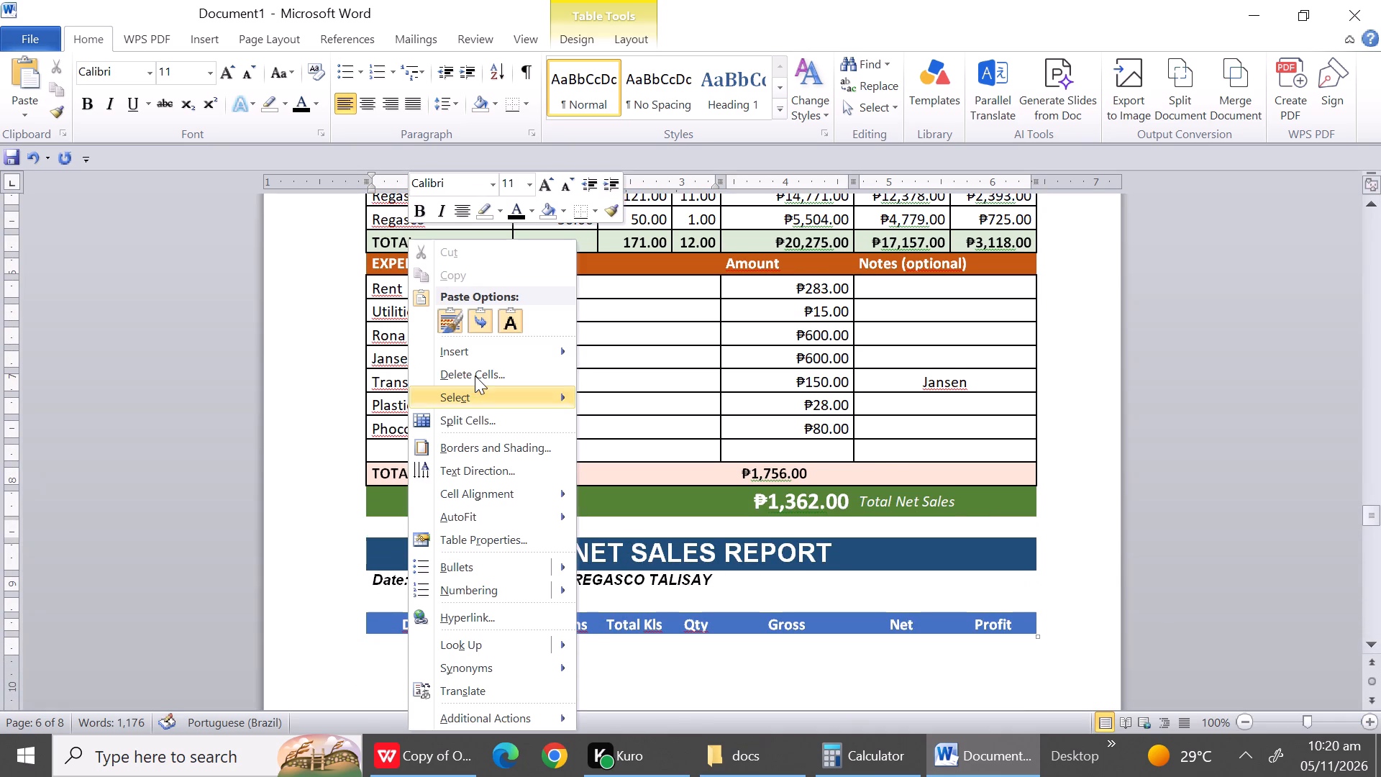
left_click(475, 376)
left_click(618, 352)
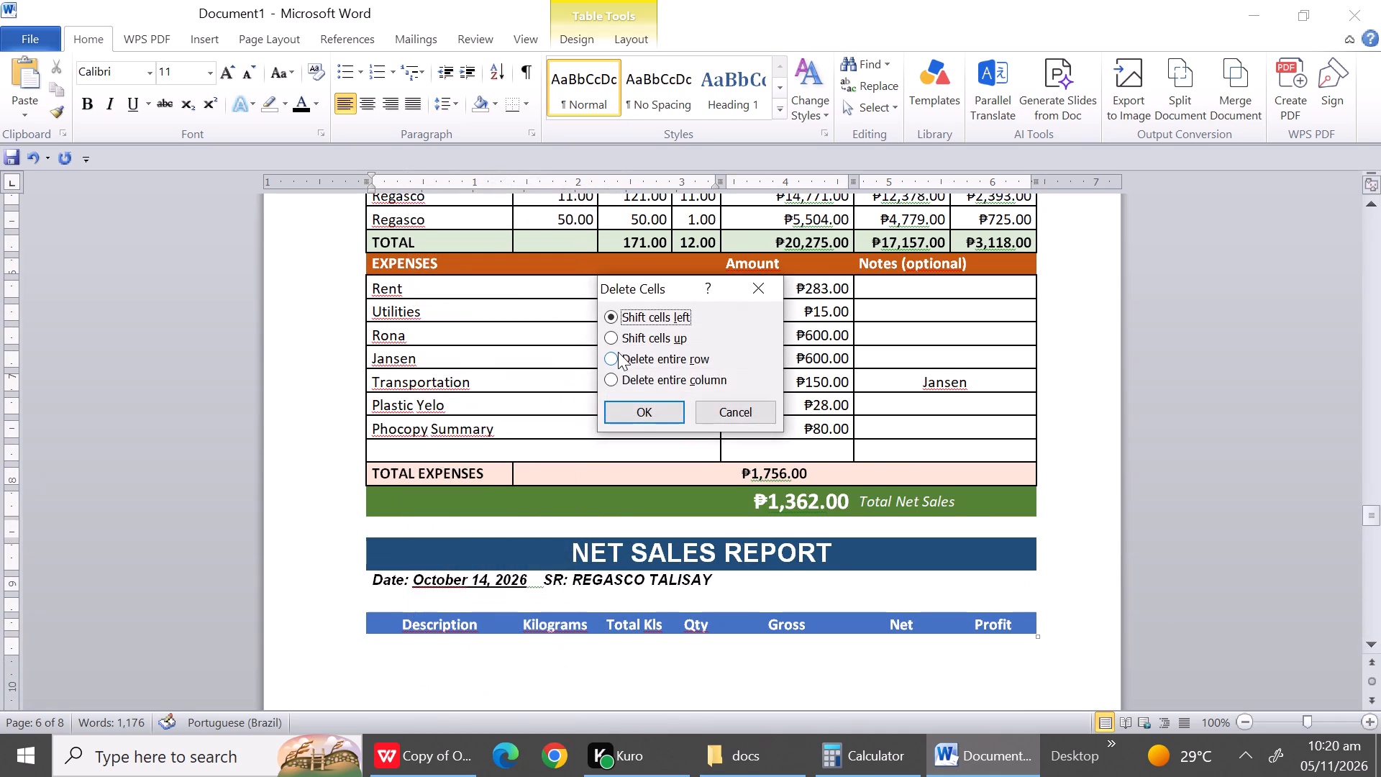
left_click(635, 409)
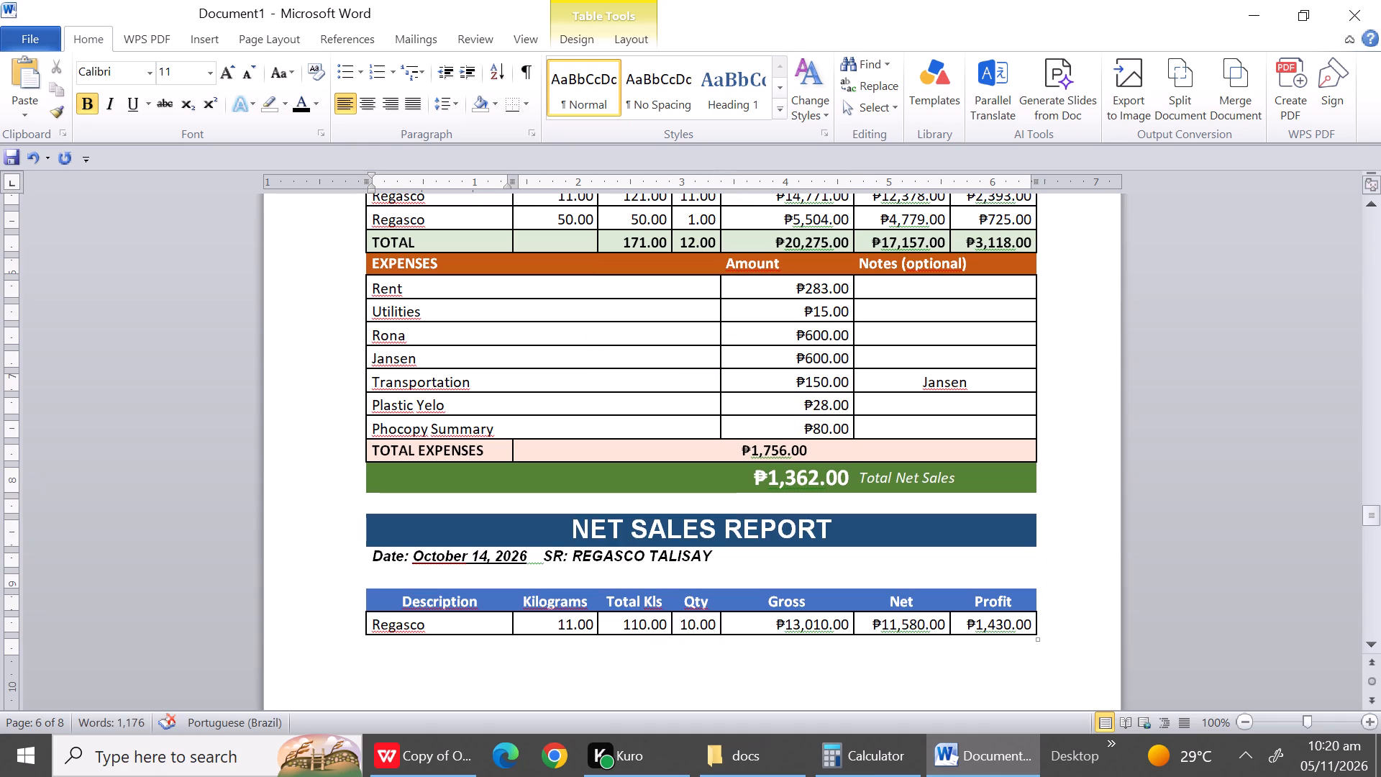
Add six blank lines in the spacer row above the October 14 report to push that report onto the next page.
left_click(1007, 509)
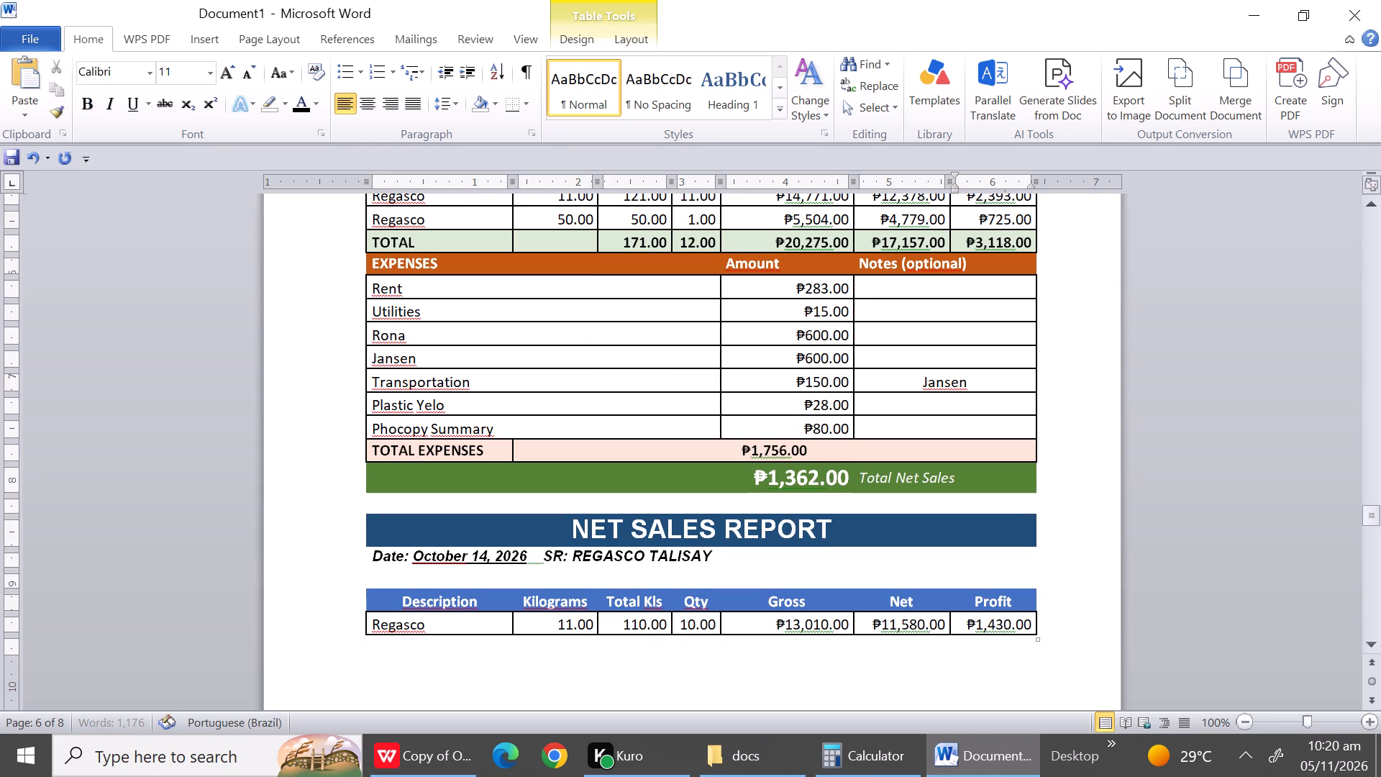
key("Return")
key("Return")
key("Return")
key("Return")
key("Return")
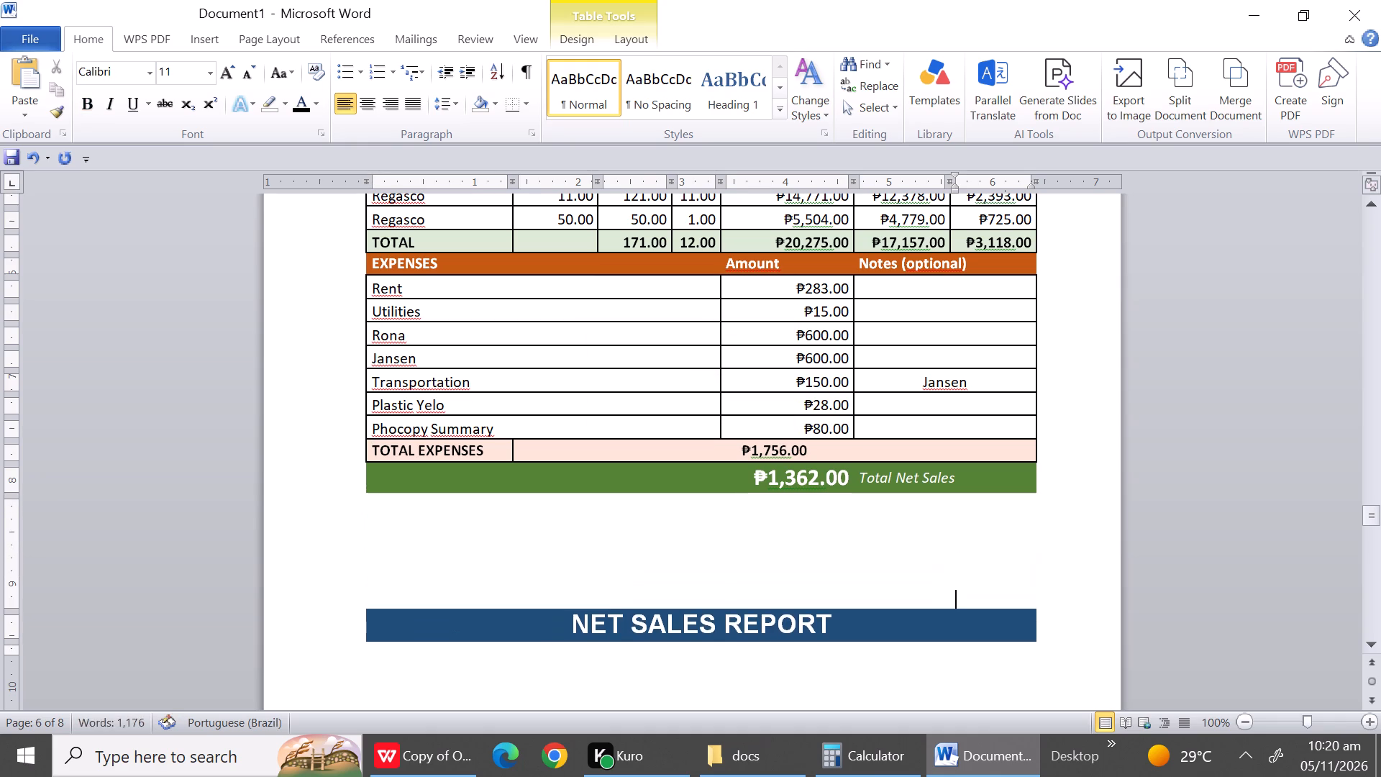
key("Return")
Delete the entire blank row between the date line and the column headers in the October 14 report.
triple_click(1373, 647)
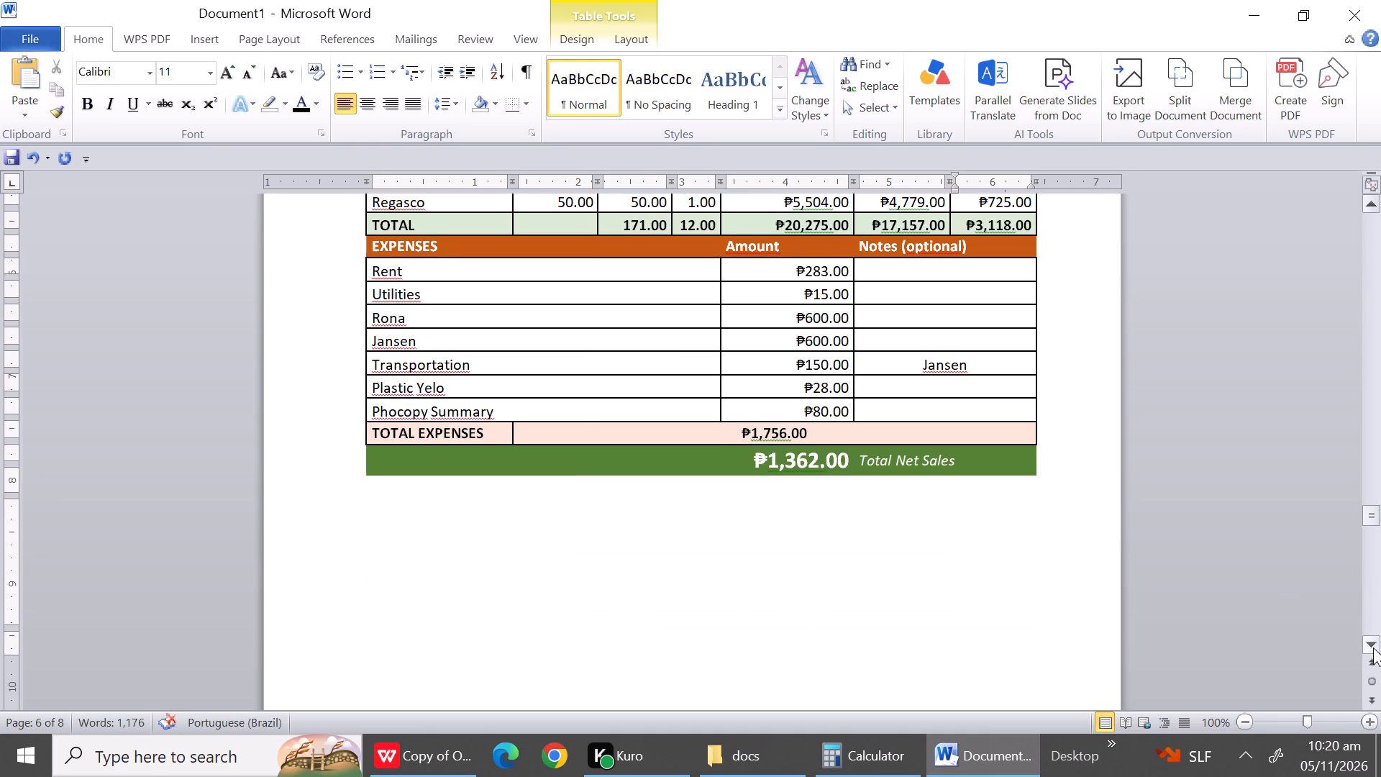
triple_click(1373, 647)
triple_click(1373, 647)
triple_click(1373, 647)
triple_click(1373, 647)
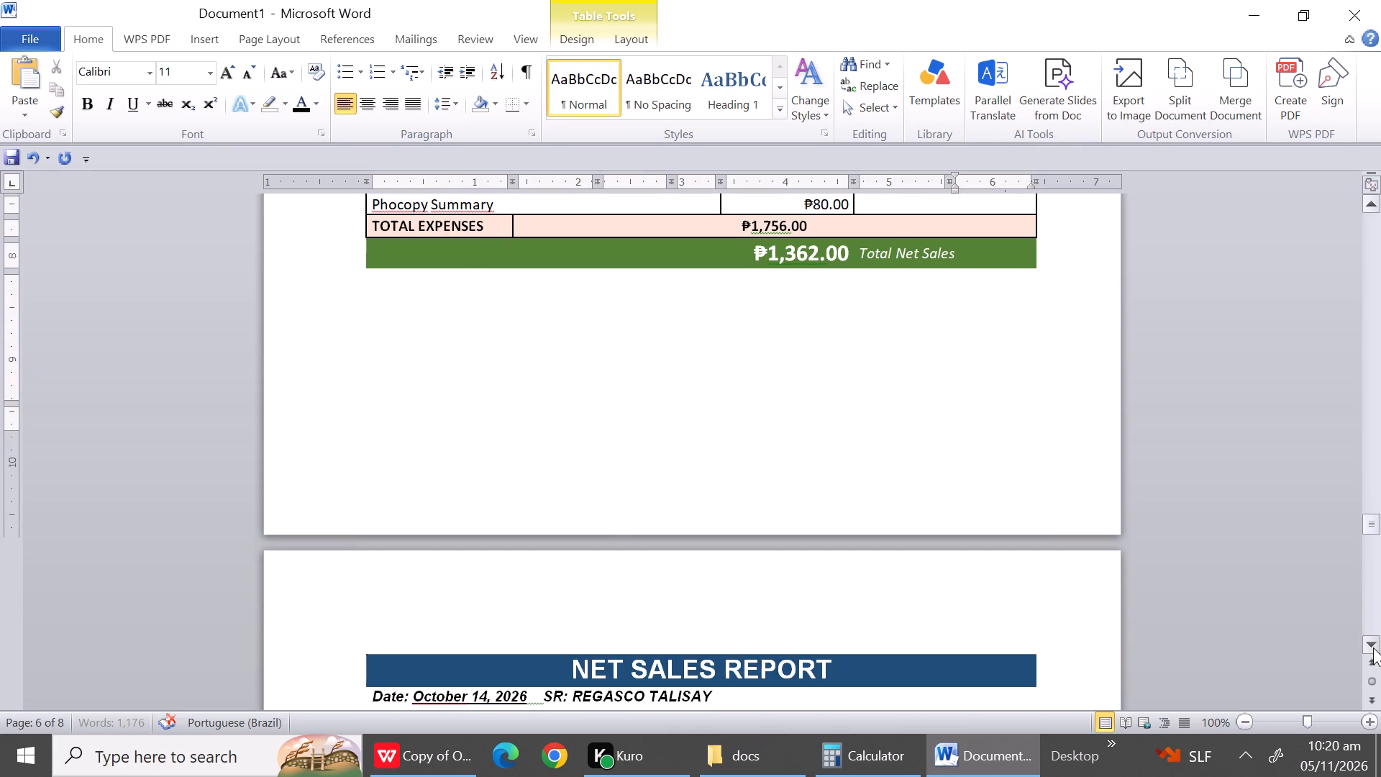
triple_click(1373, 647)
triple_click(1373, 647)
triple_click(1373, 647)
double_click(1373, 647)
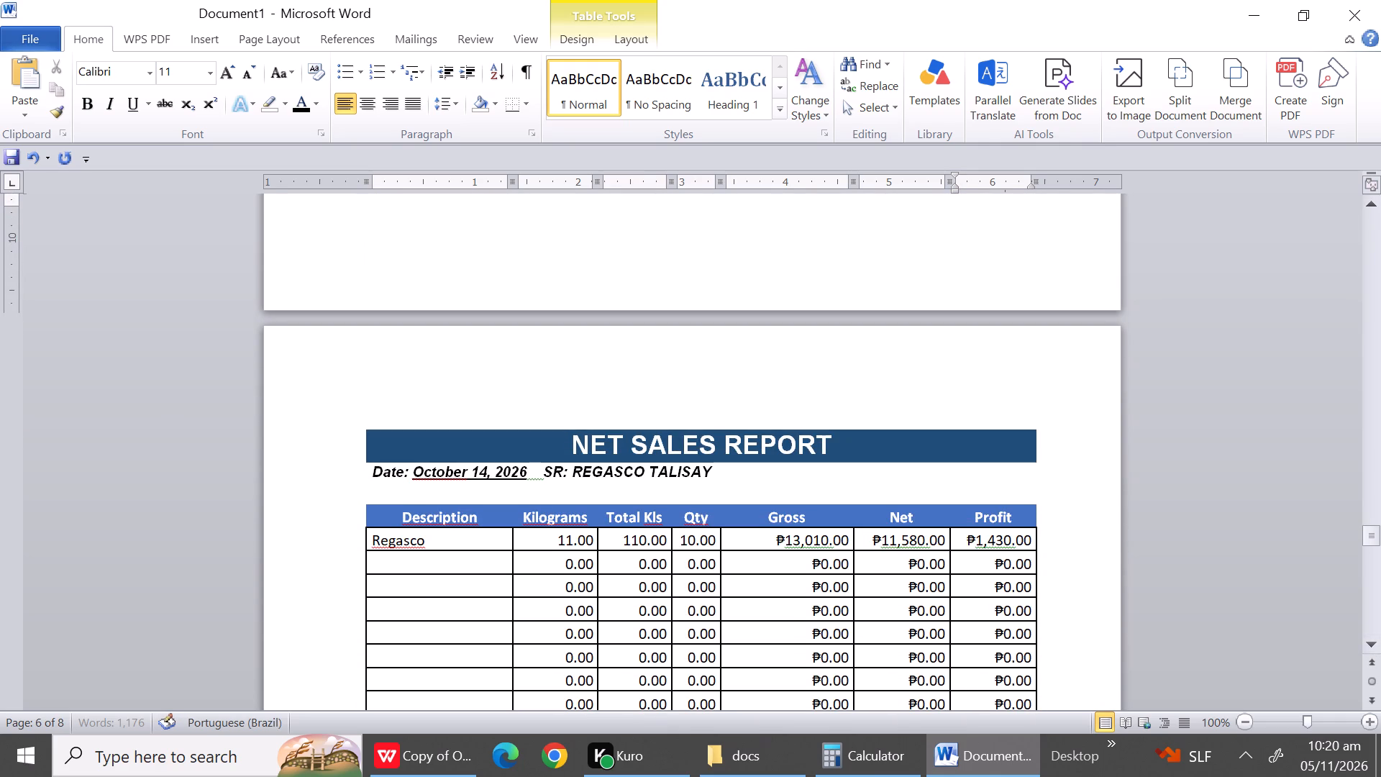
left_click(424, 488)
right_click(424, 488)
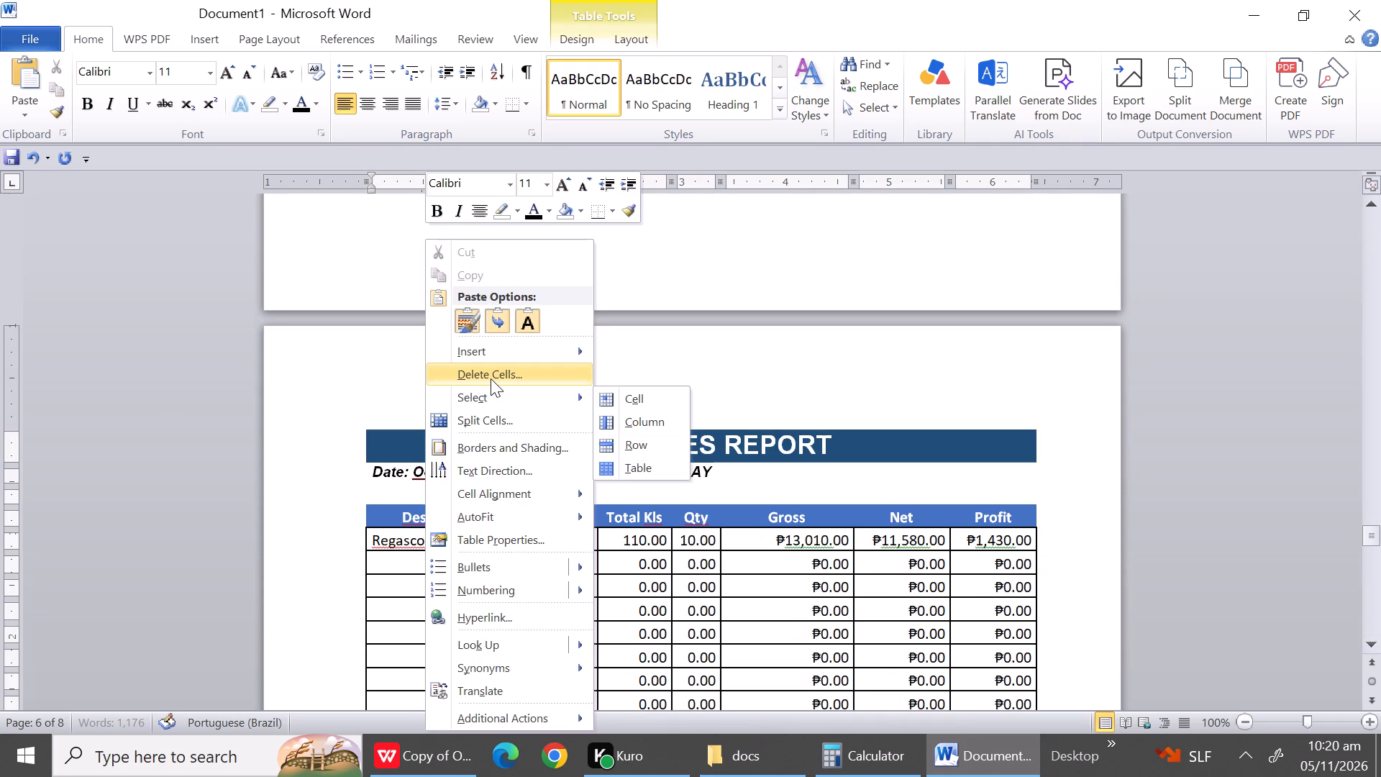
left_click(491, 378)
left_click(631, 364)
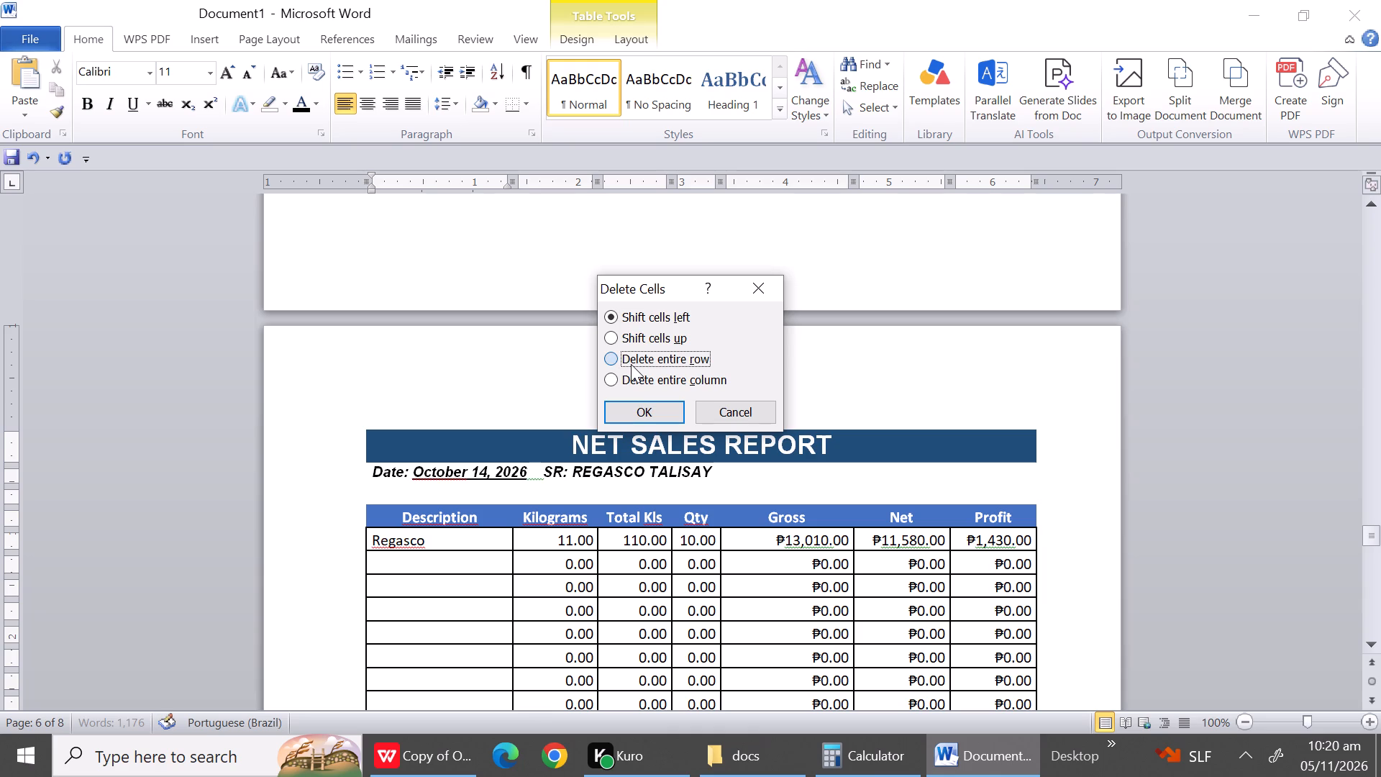
left_click(639, 406)
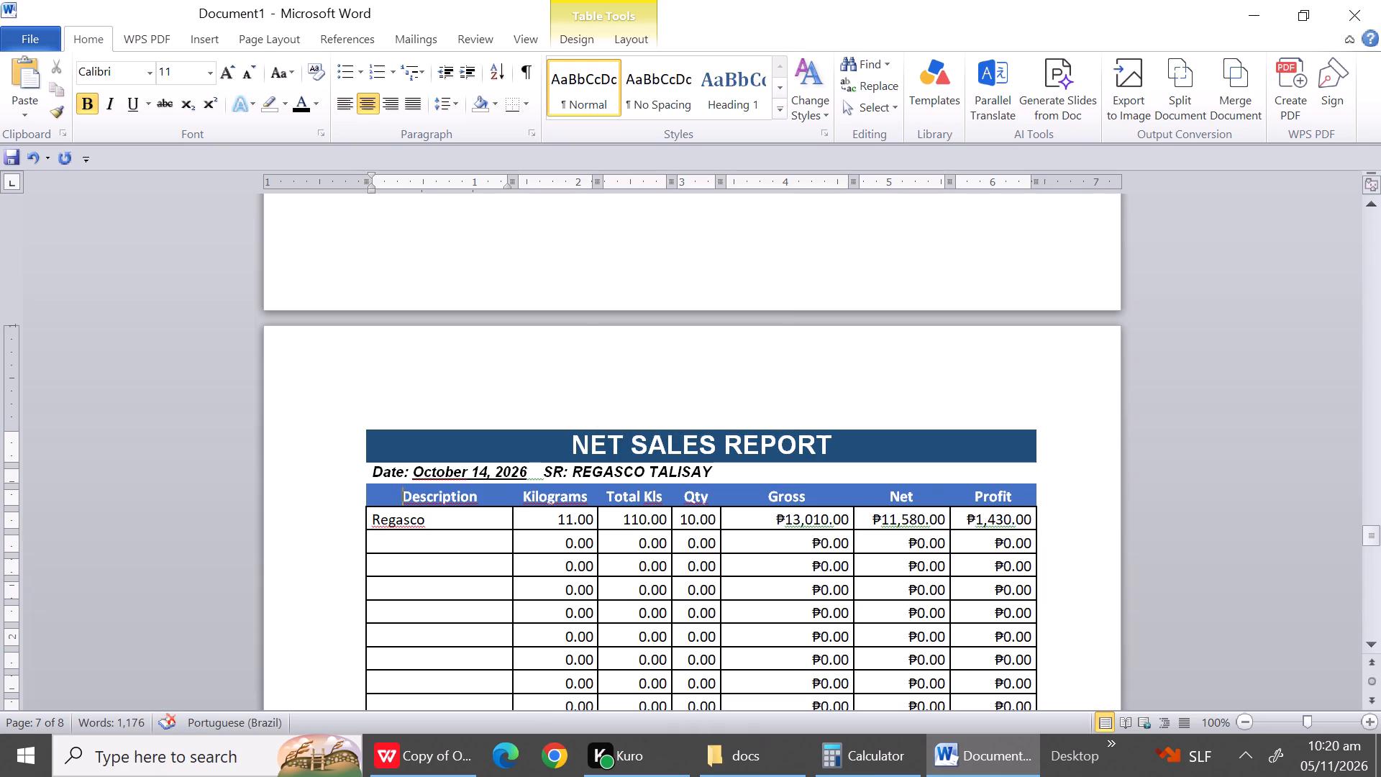
Delete all the empty item rows and the blank row between Regasco and TOTAL in the October 14 report.
left_click_drag(457, 549, 437, 412)
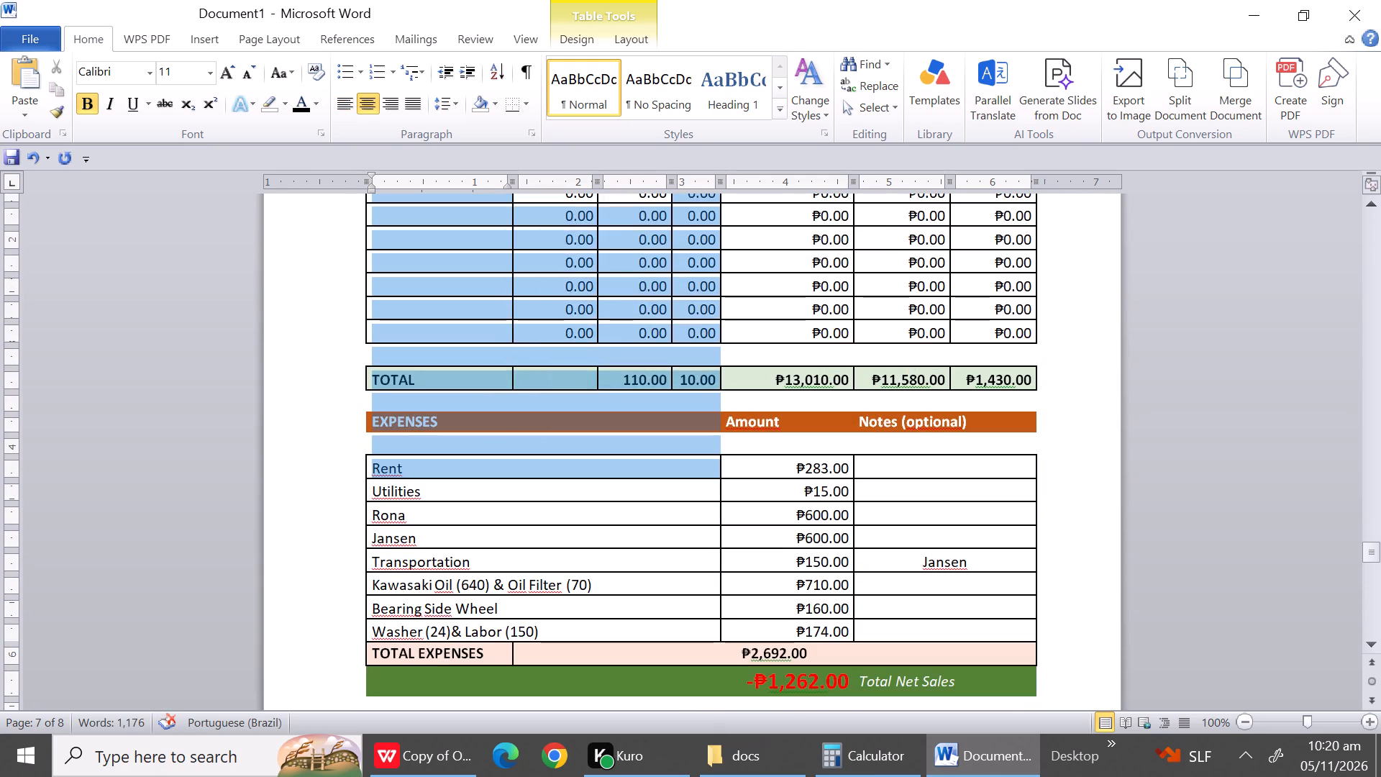
left_click_drag(437, 412, 428, 350)
right_click(428, 350)
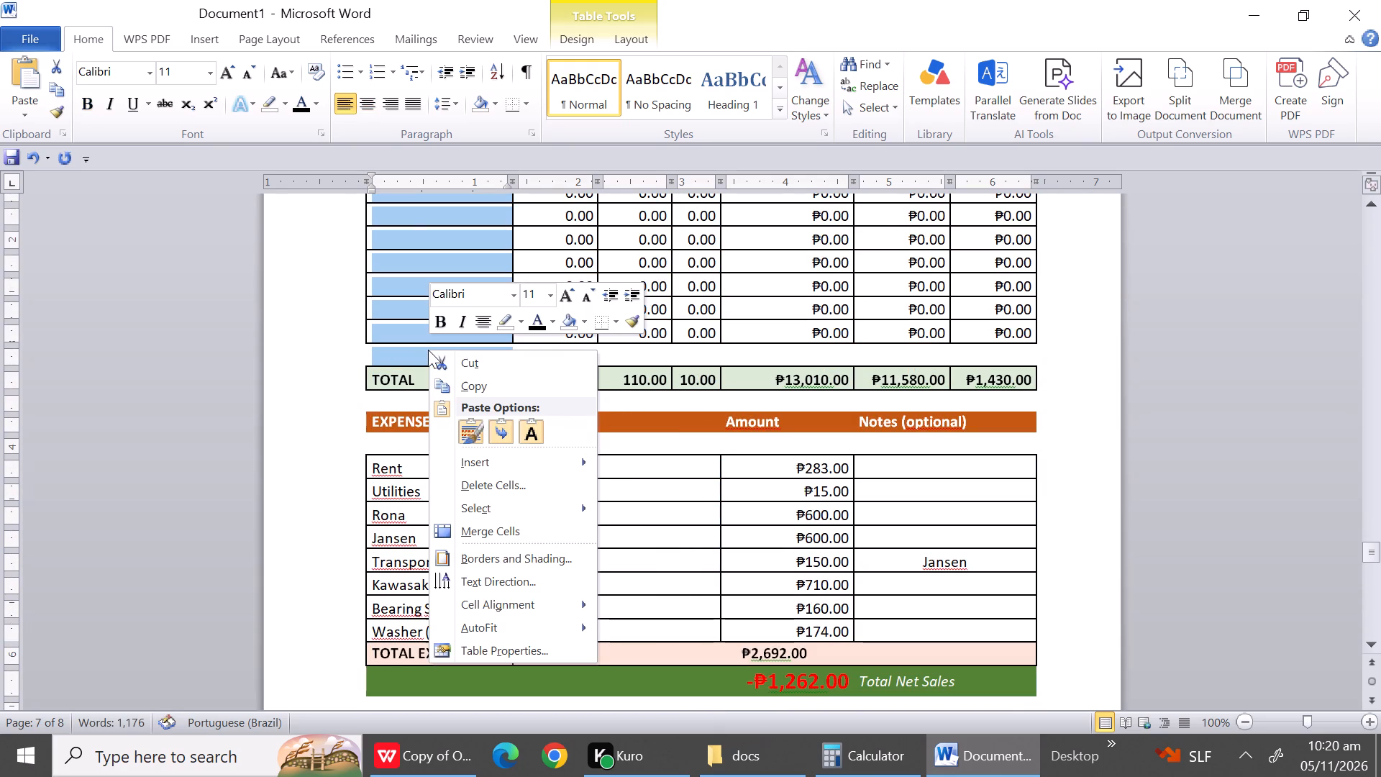
left_click(501, 491)
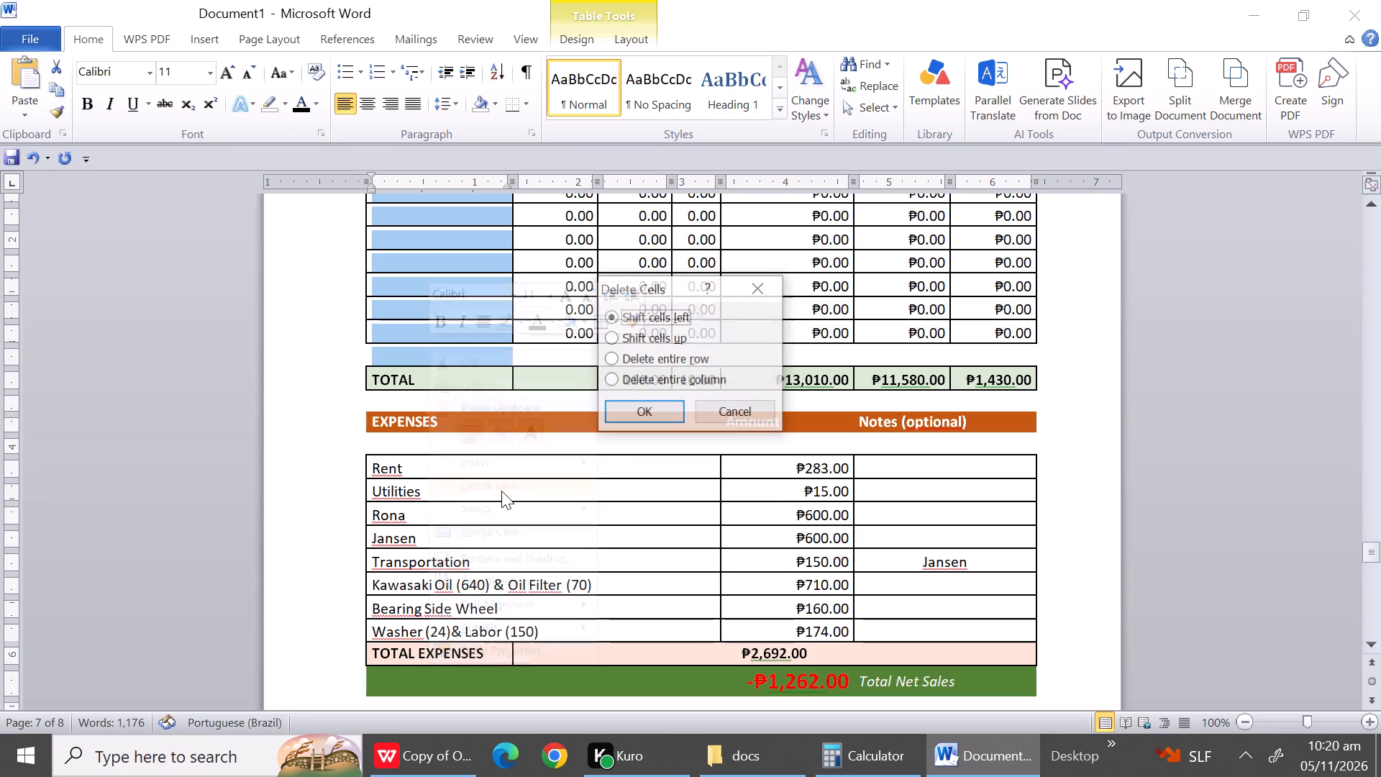
left_click(656, 355)
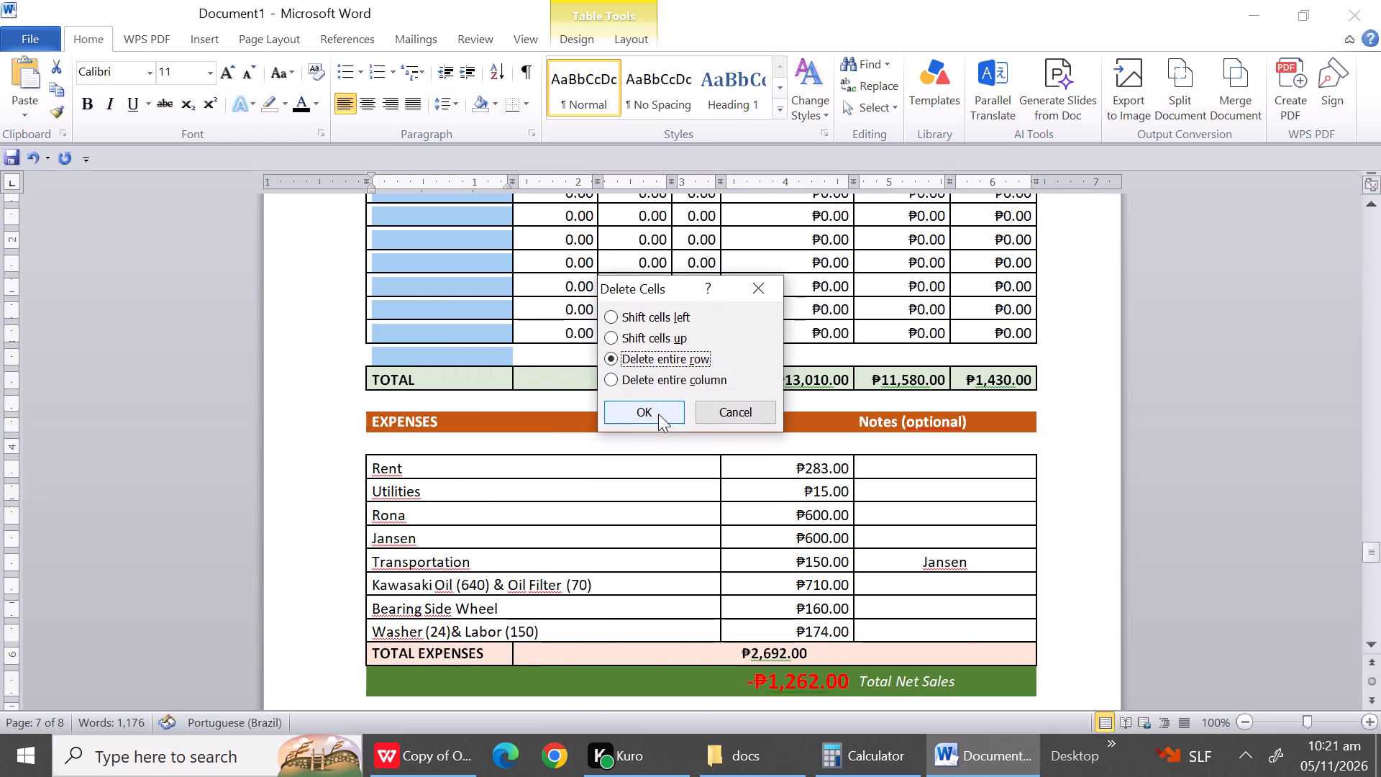
left_click(658, 414)
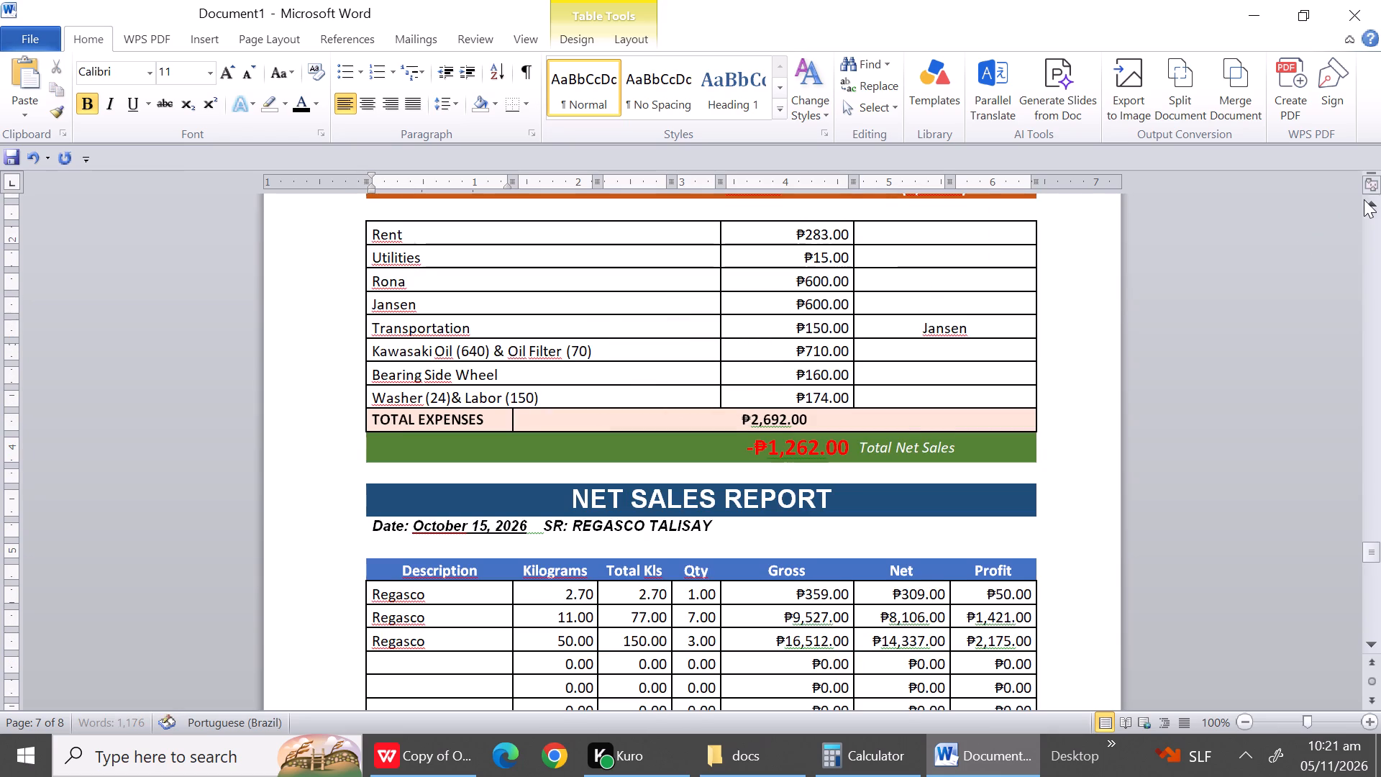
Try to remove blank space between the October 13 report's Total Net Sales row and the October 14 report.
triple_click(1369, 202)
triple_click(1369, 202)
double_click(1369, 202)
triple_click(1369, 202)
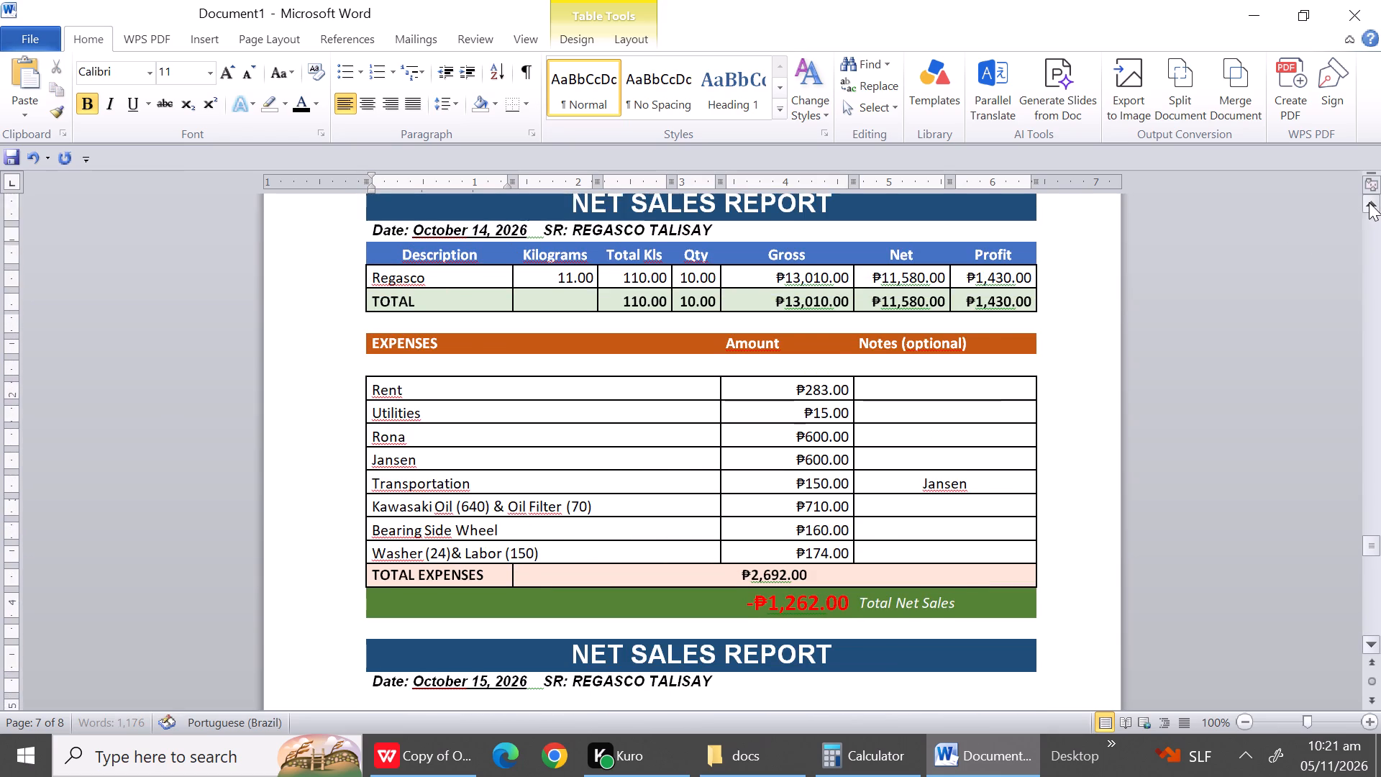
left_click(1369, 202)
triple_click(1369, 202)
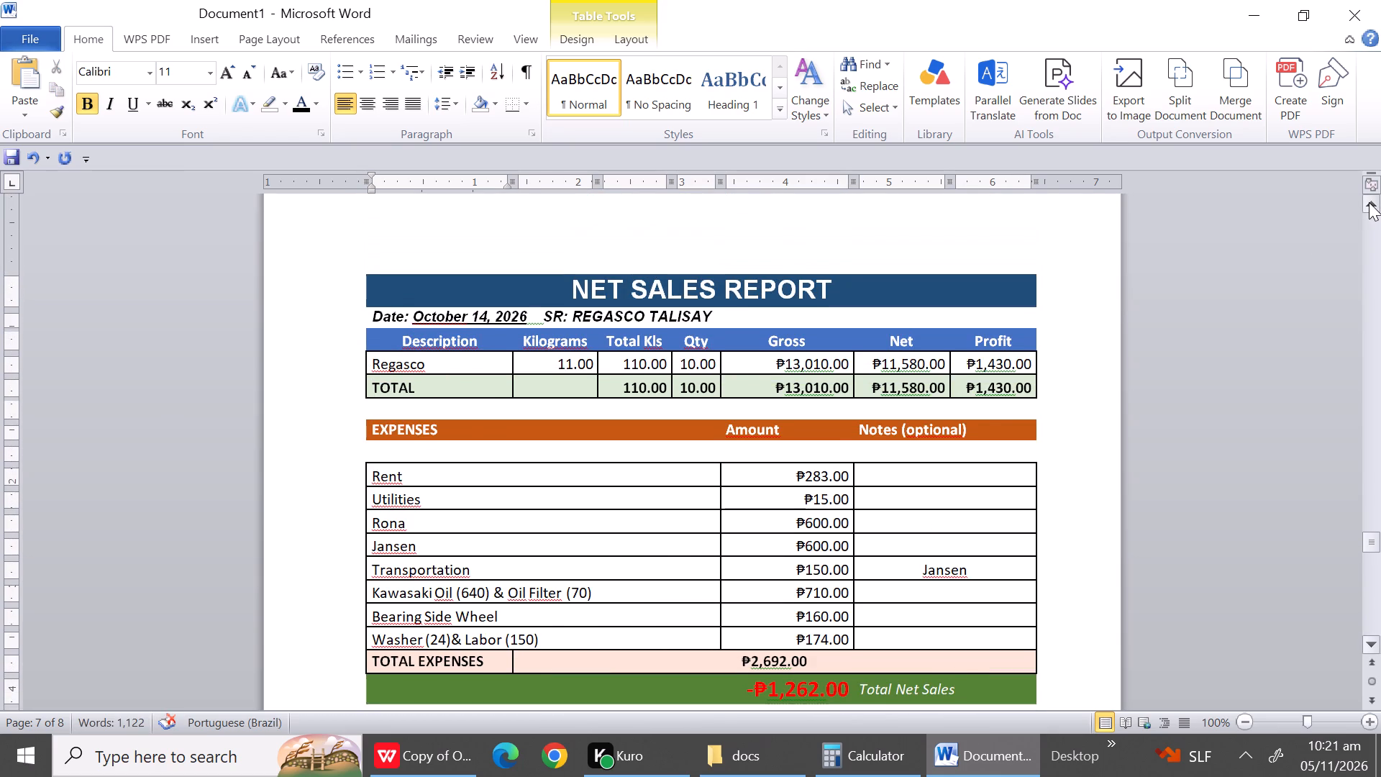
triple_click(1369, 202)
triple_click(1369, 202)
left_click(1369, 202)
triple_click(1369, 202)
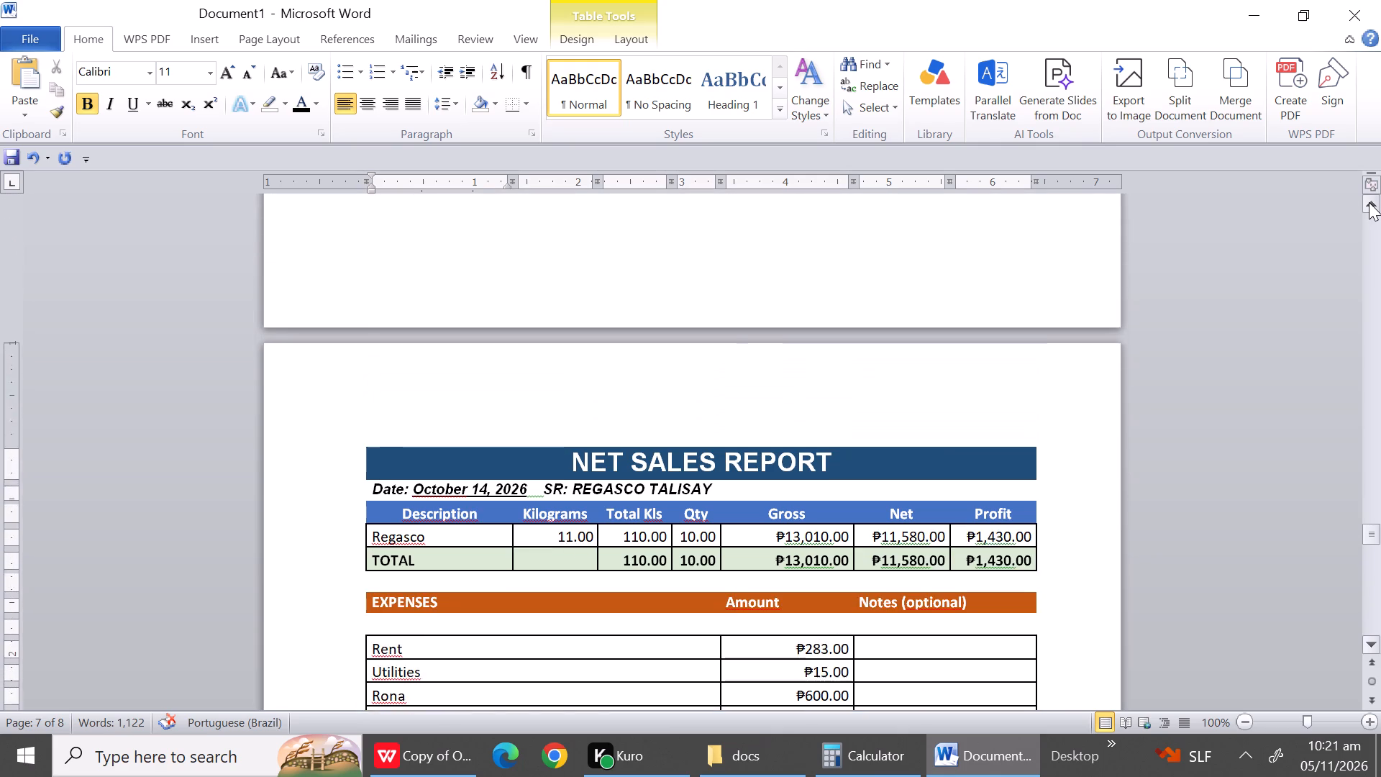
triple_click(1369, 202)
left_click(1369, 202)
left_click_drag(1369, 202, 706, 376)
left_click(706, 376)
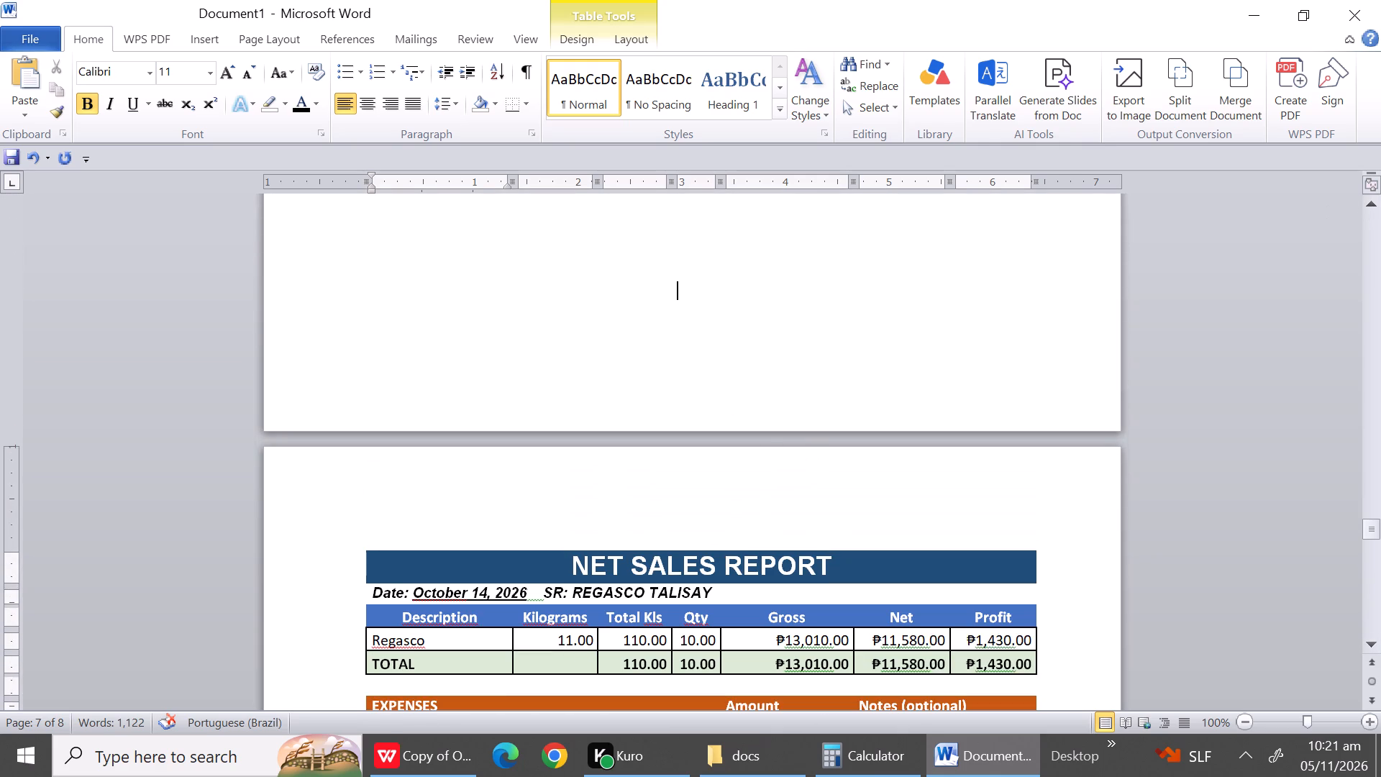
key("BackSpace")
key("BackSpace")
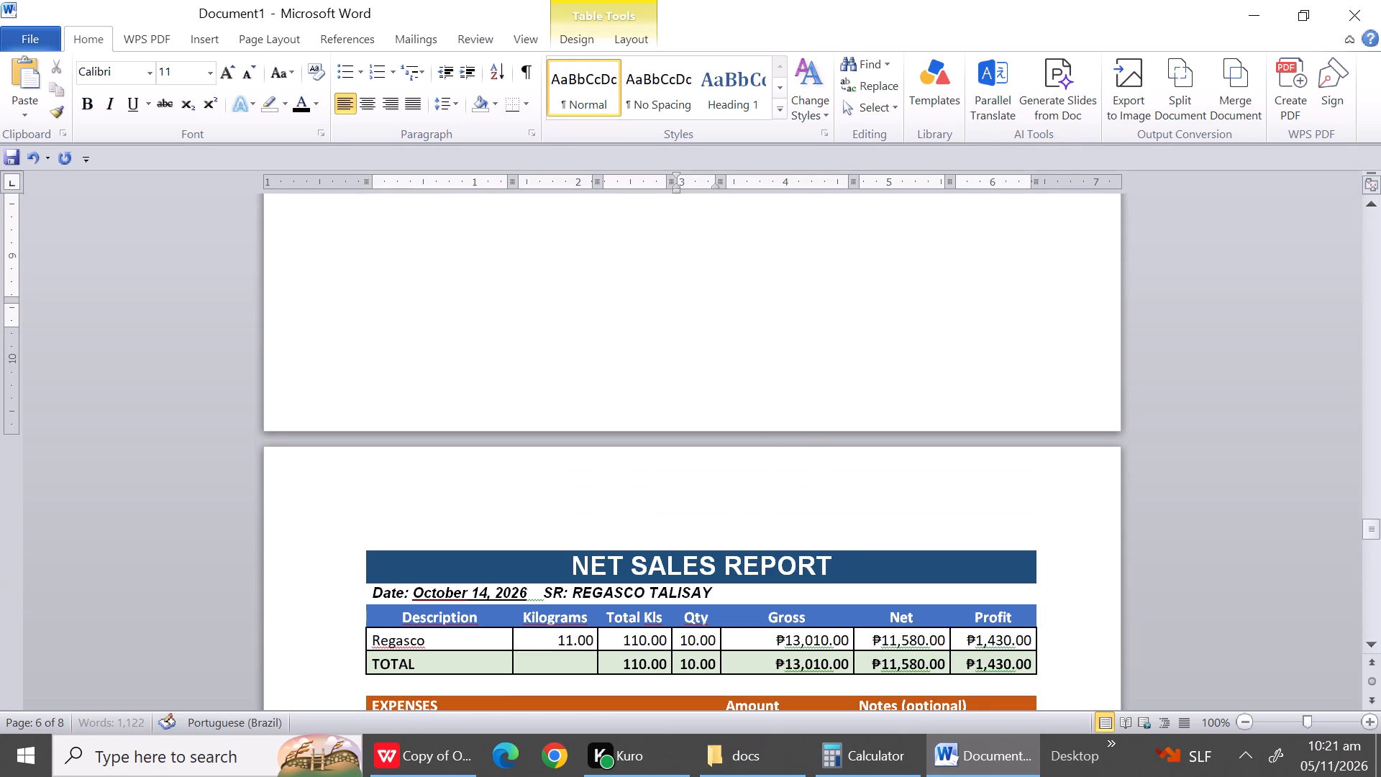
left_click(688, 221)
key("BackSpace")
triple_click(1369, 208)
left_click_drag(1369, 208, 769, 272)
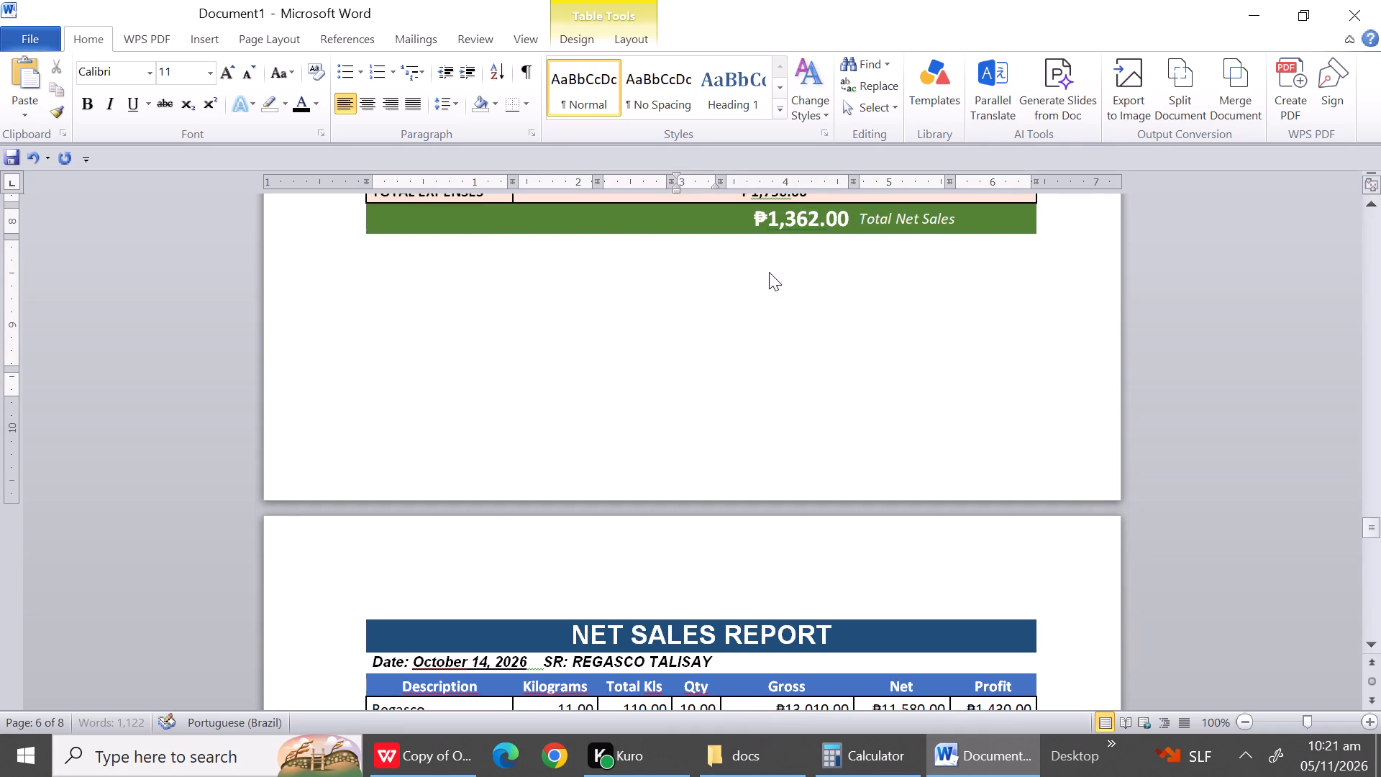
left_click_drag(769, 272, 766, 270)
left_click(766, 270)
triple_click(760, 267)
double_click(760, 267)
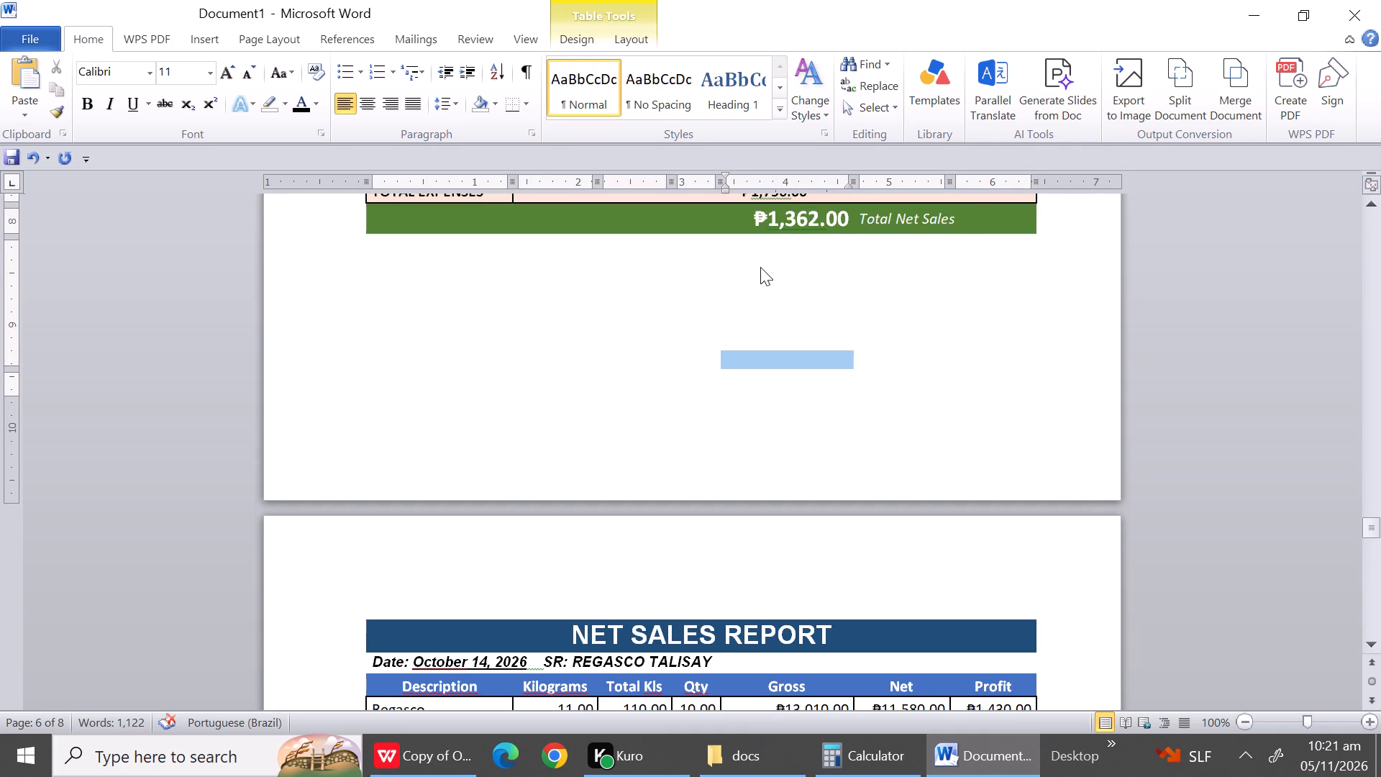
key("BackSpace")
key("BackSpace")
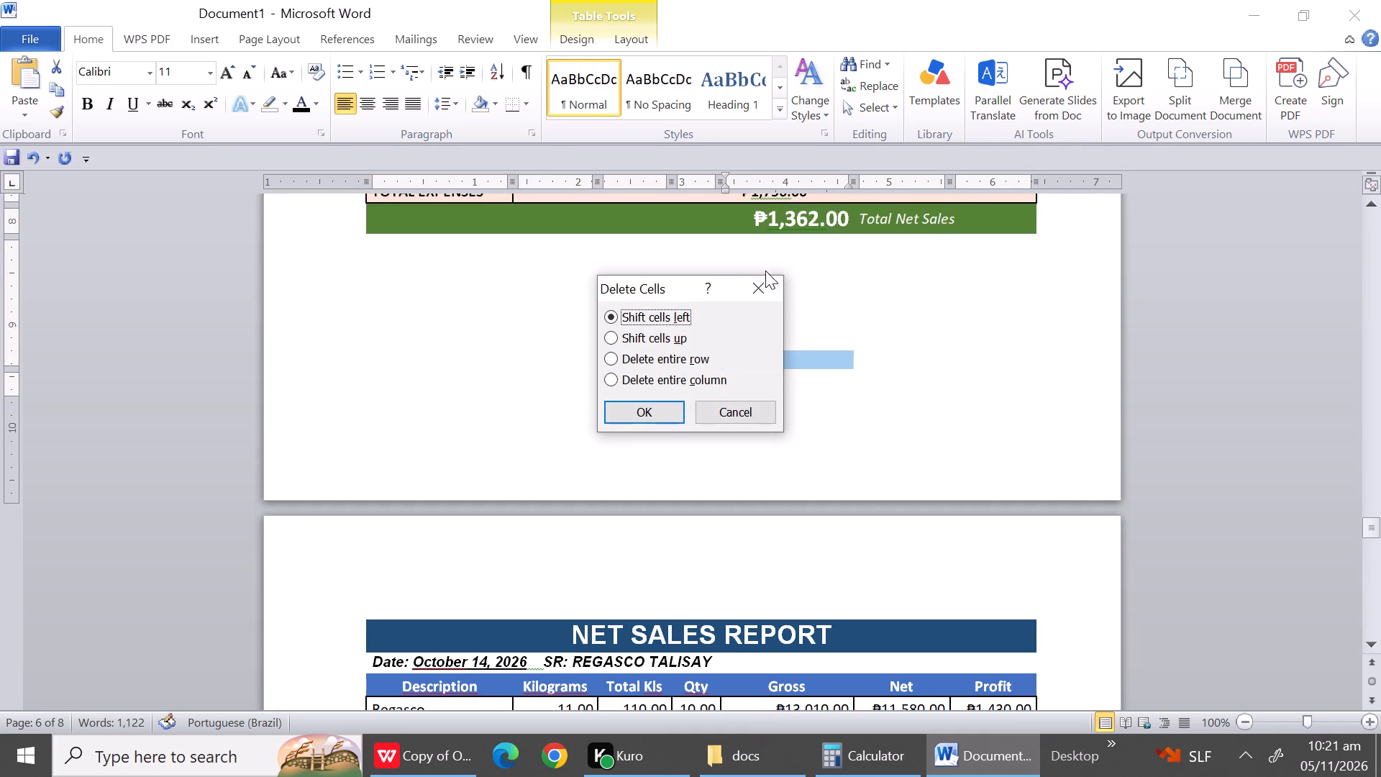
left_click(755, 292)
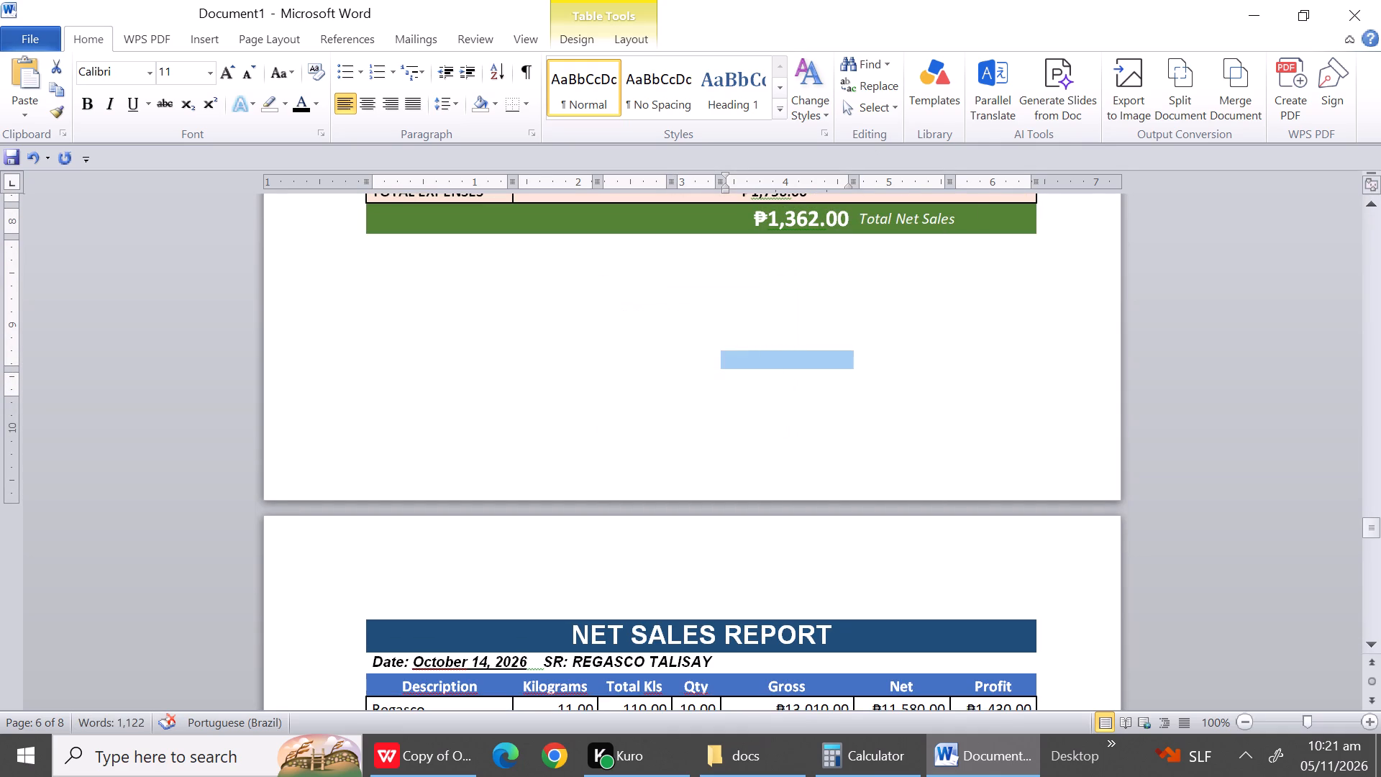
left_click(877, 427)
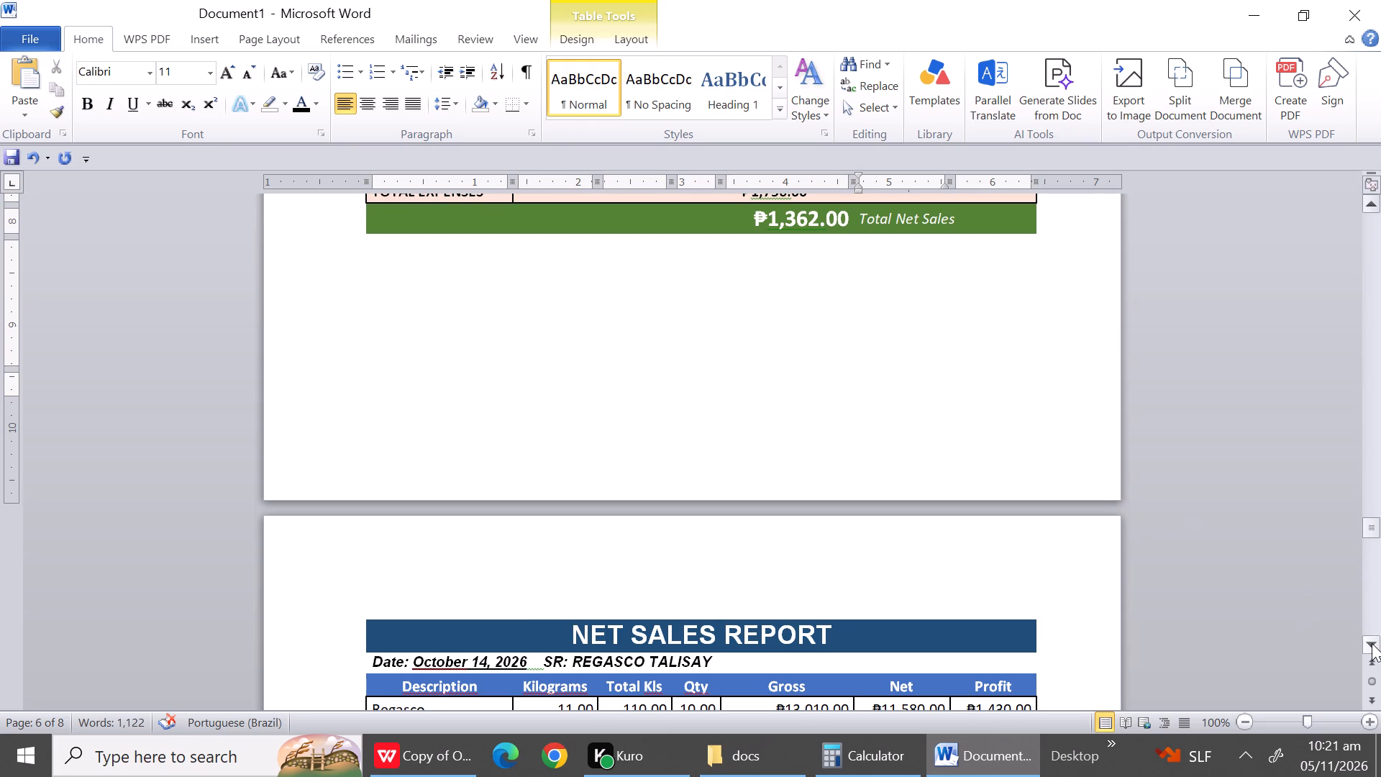
Delete the entire blank row between the TOTAL row and the EXPENSES header in the October 14 report.
triple_click(1372, 643)
triple_click(1372, 643)
triple_click(1372, 643)
triple_click(1372, 643)
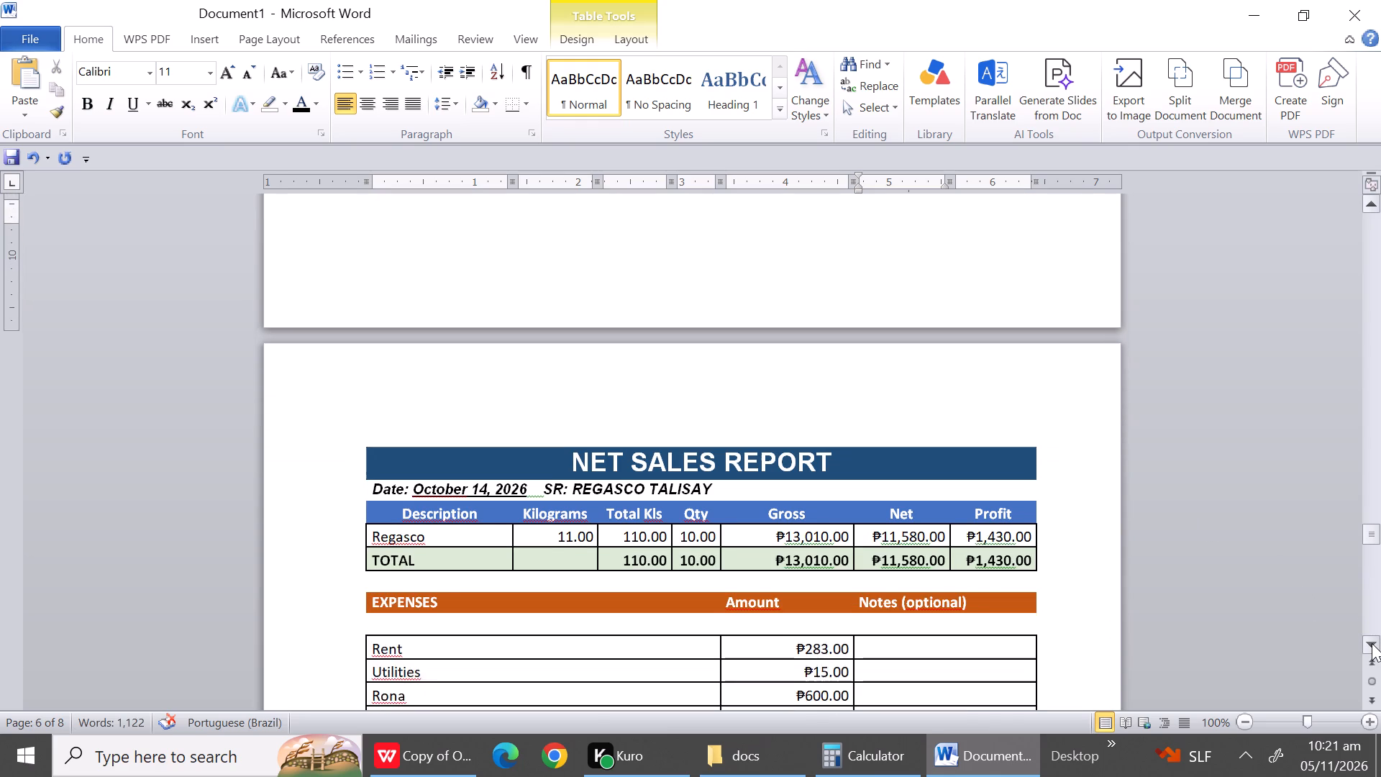
left_click(404, 551)
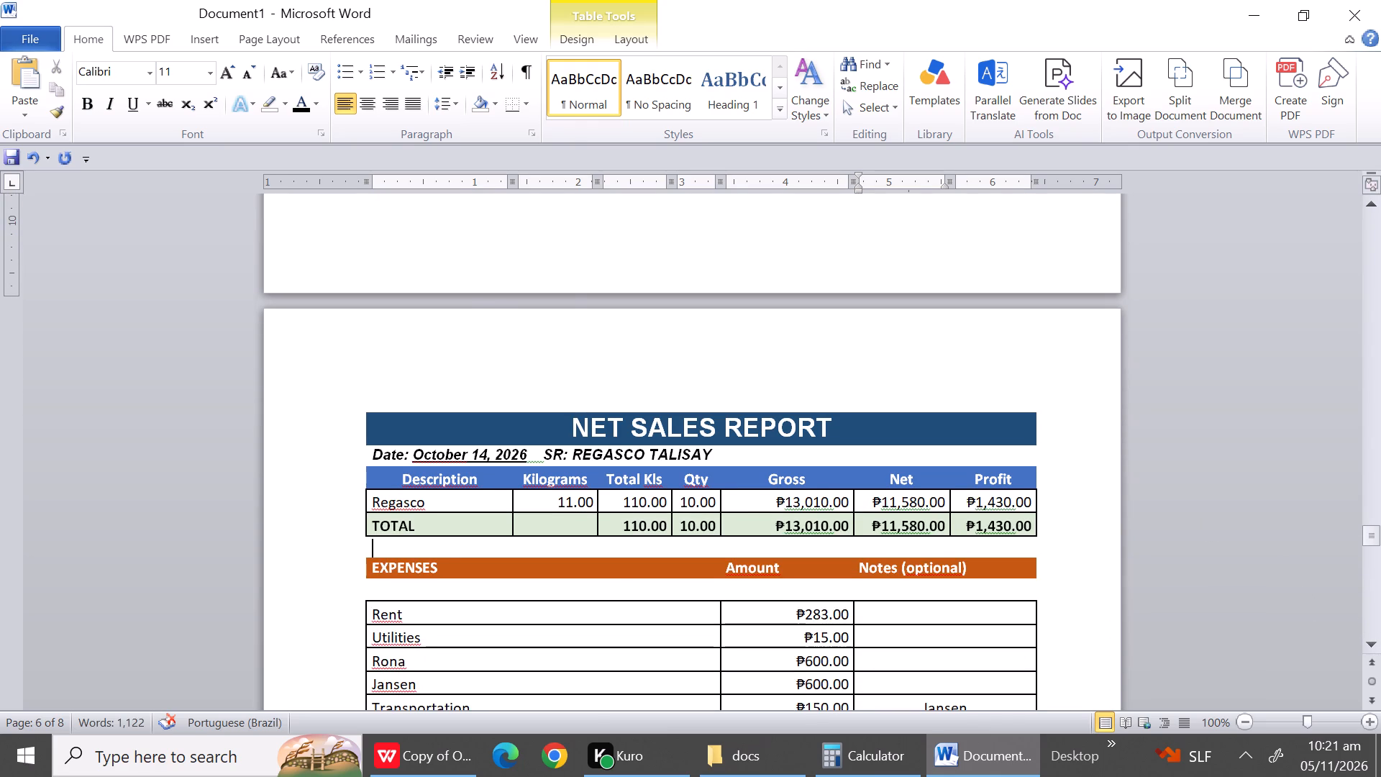
right_click(404, 551)
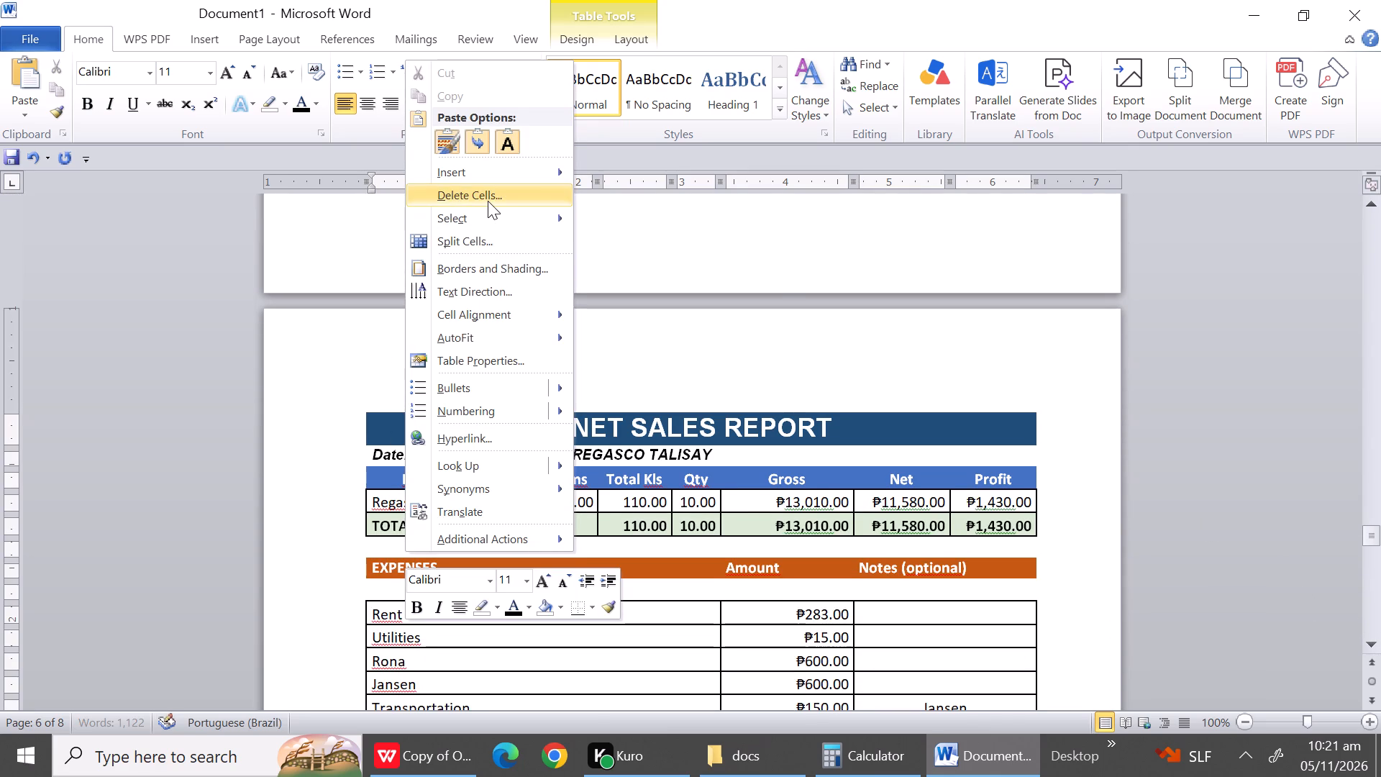
left_click(488, 201)
left_click(632, 362)
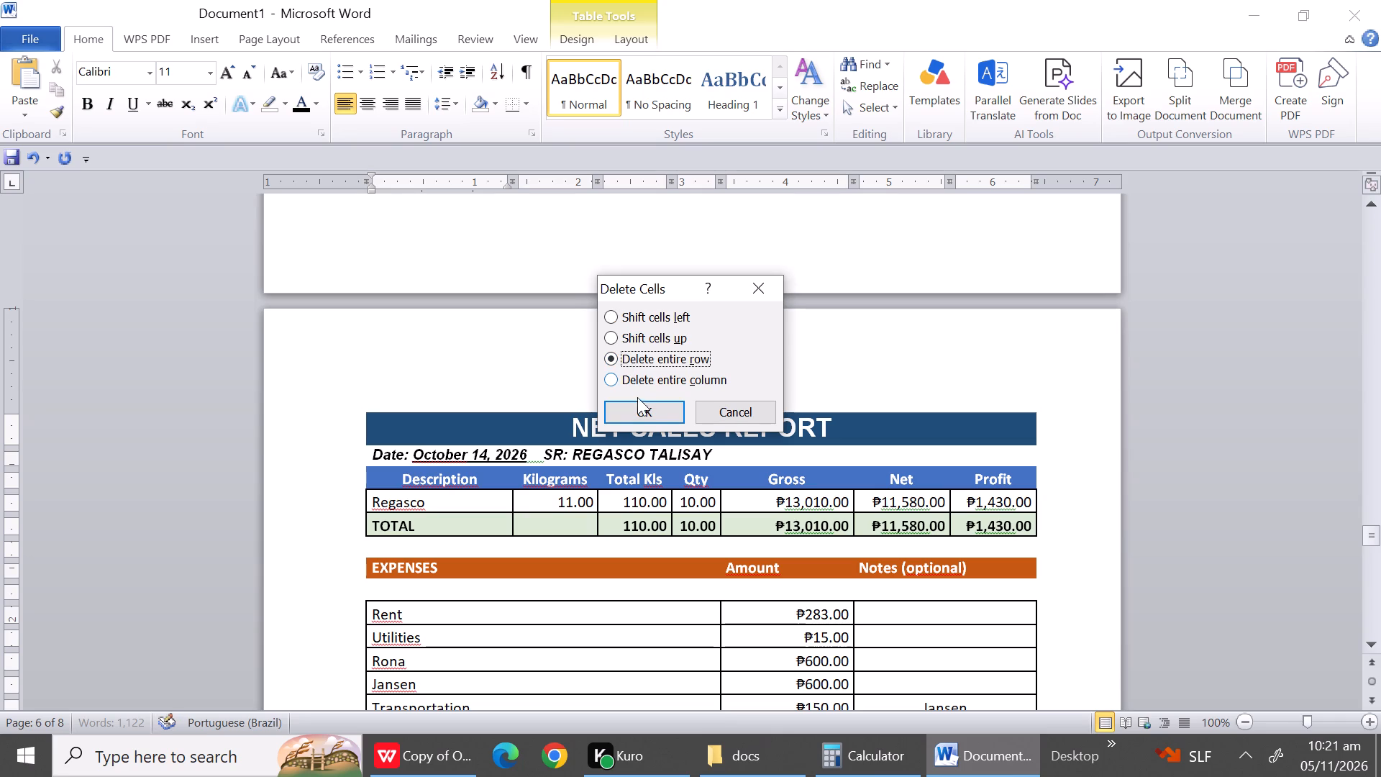
left_click(637, 411)
Delete the entire EXPENSES header row in the October 14 report.
left_click(438, 568)
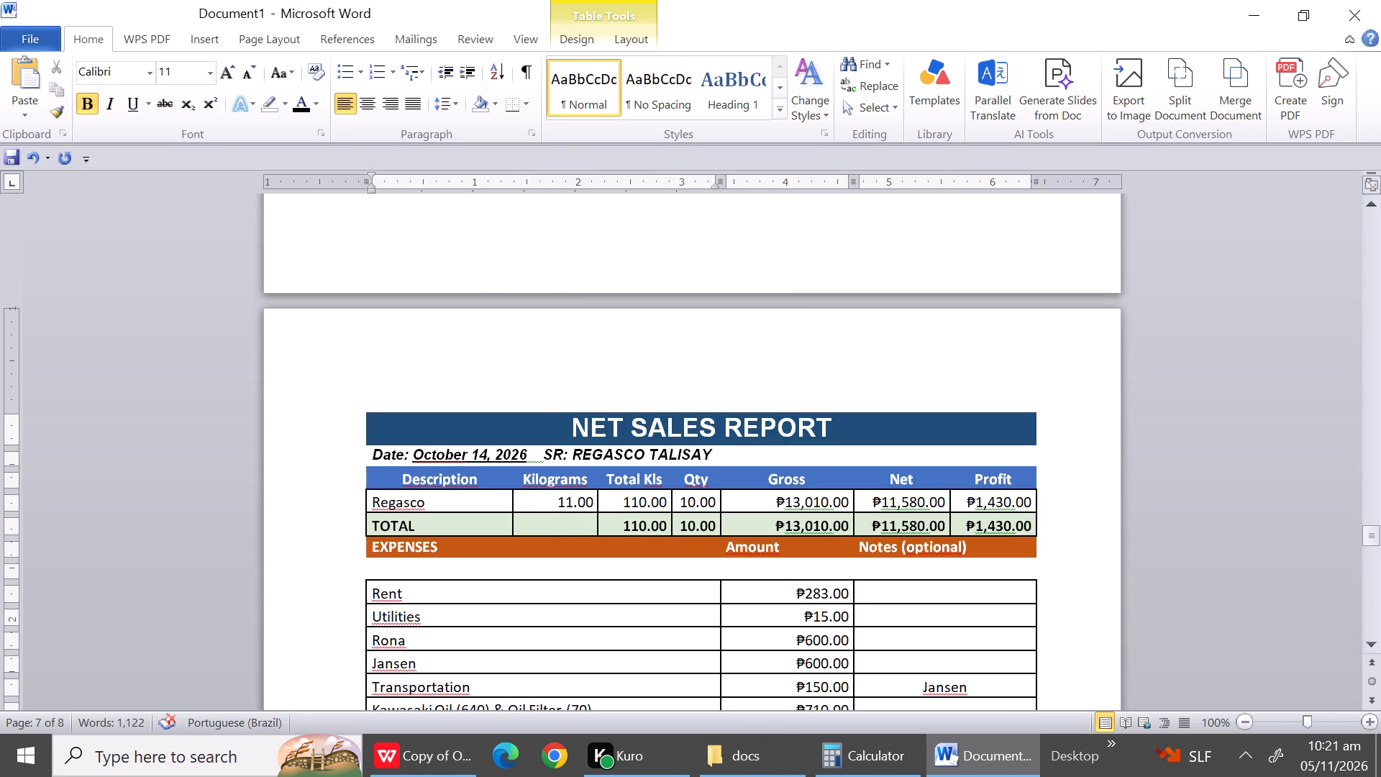
right_click_drag(438, 568, 386, 545)
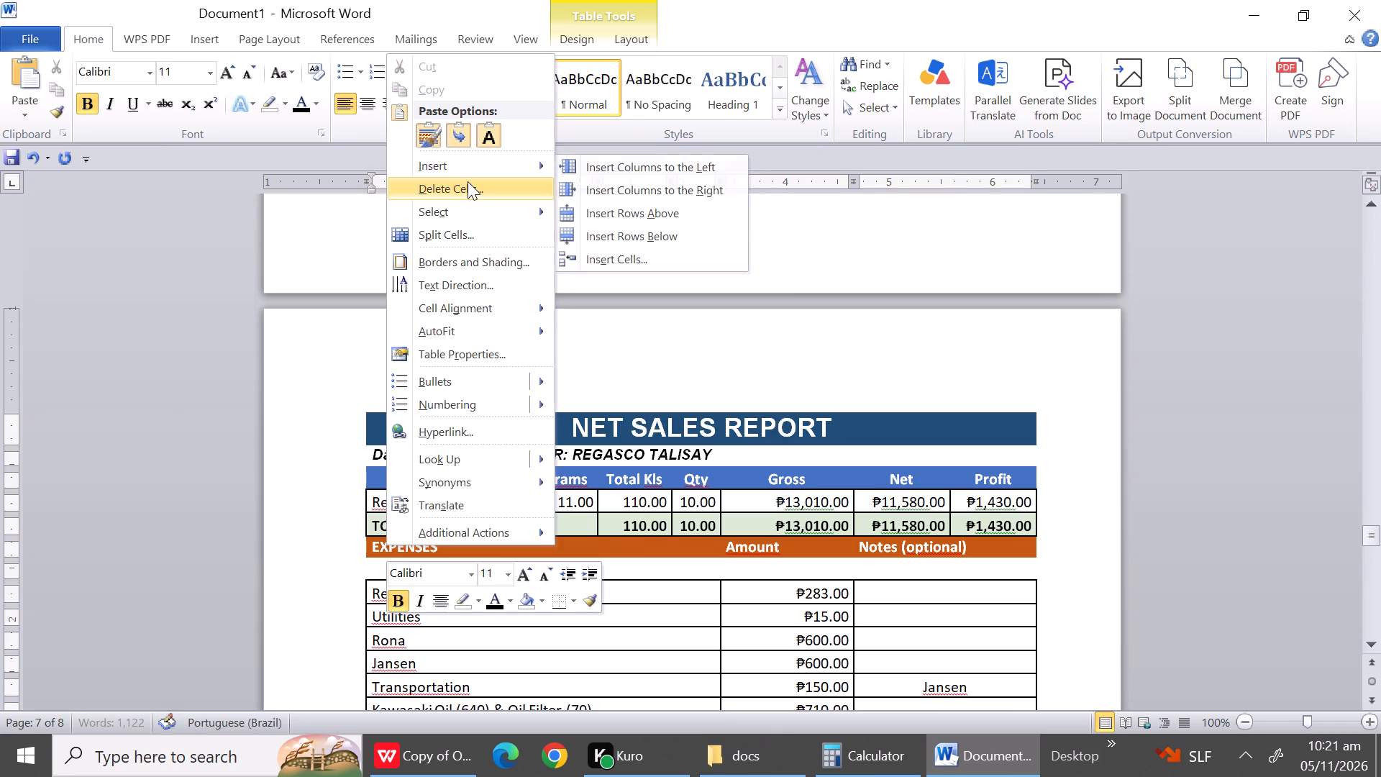
left_click(468, 181)
left_click(621, 364)
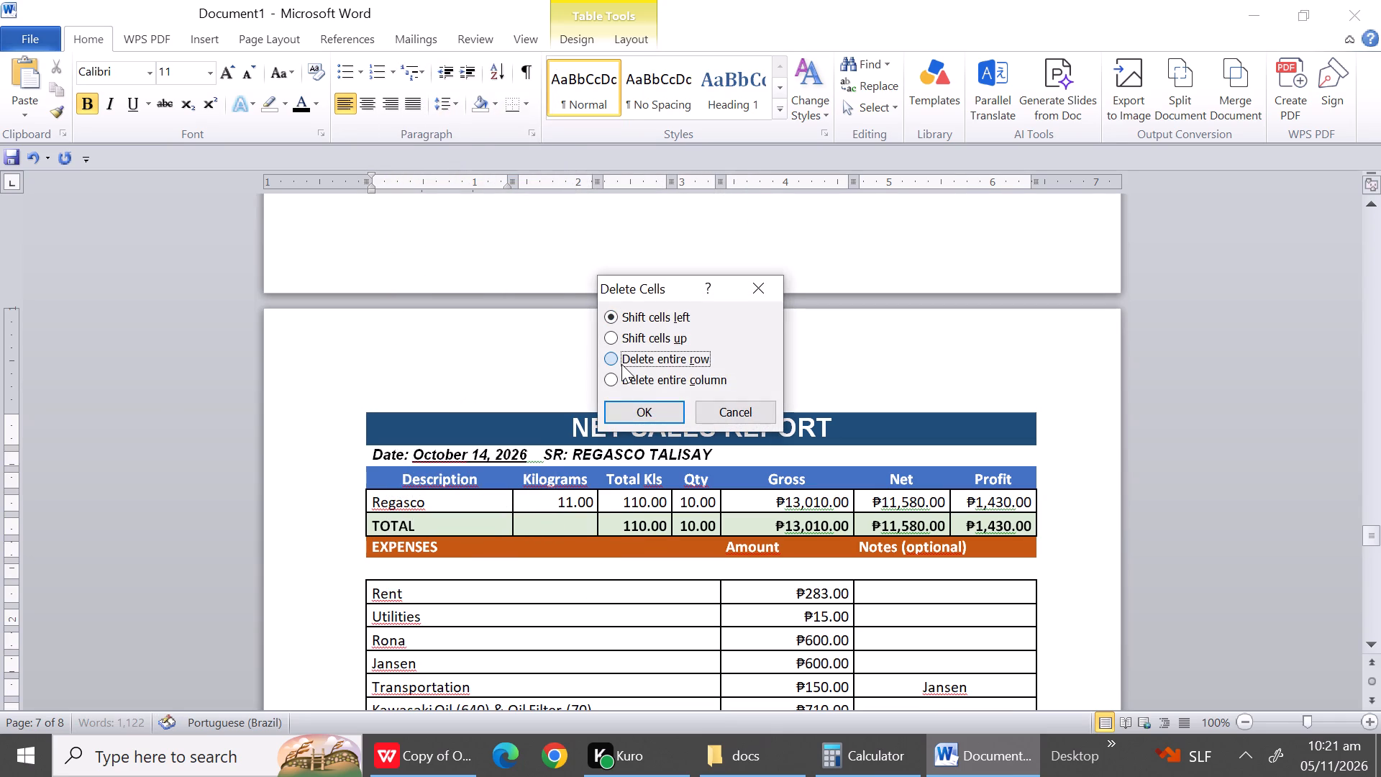
left_click(634, 419)
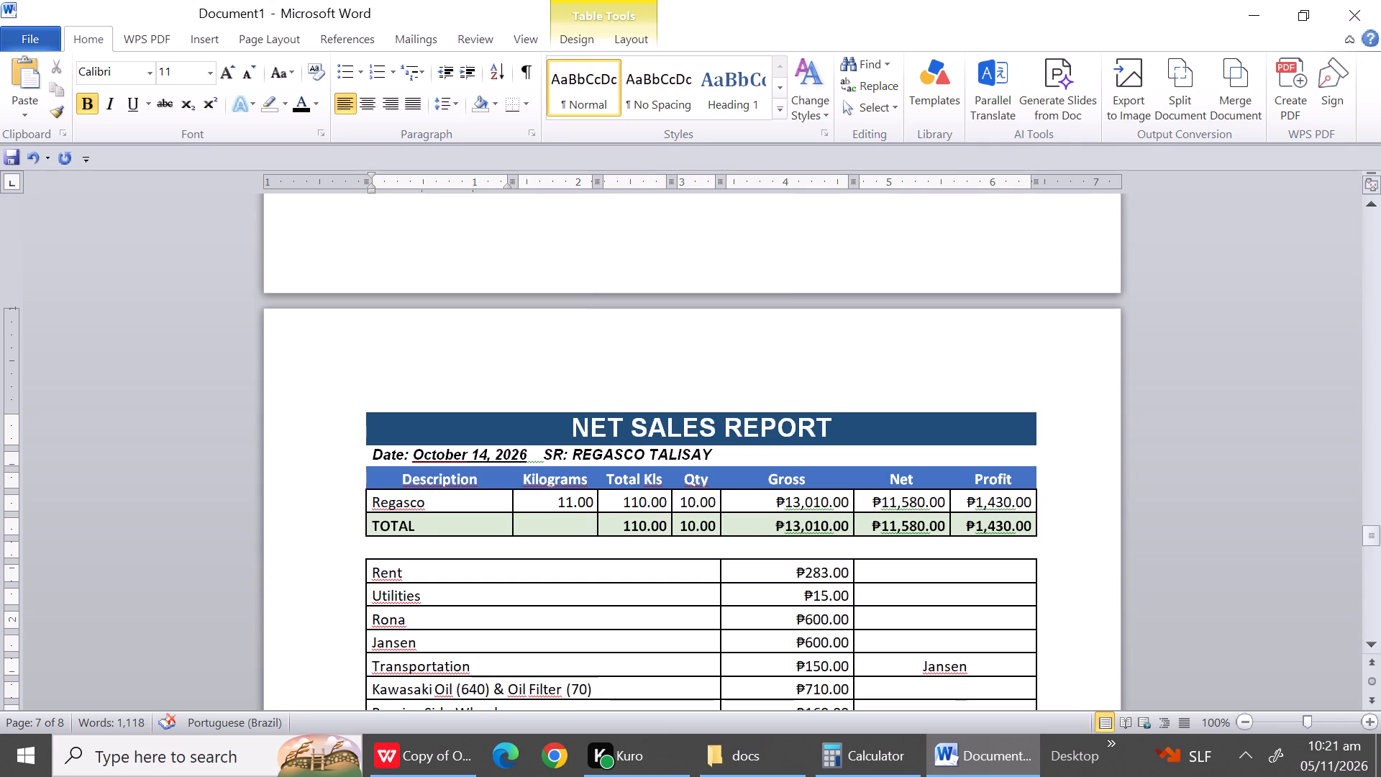
Delete the entire blank row between the TOTAL row and the Rent row in the October 14 report.
left_click(407, 549)
right_click(407, 549)
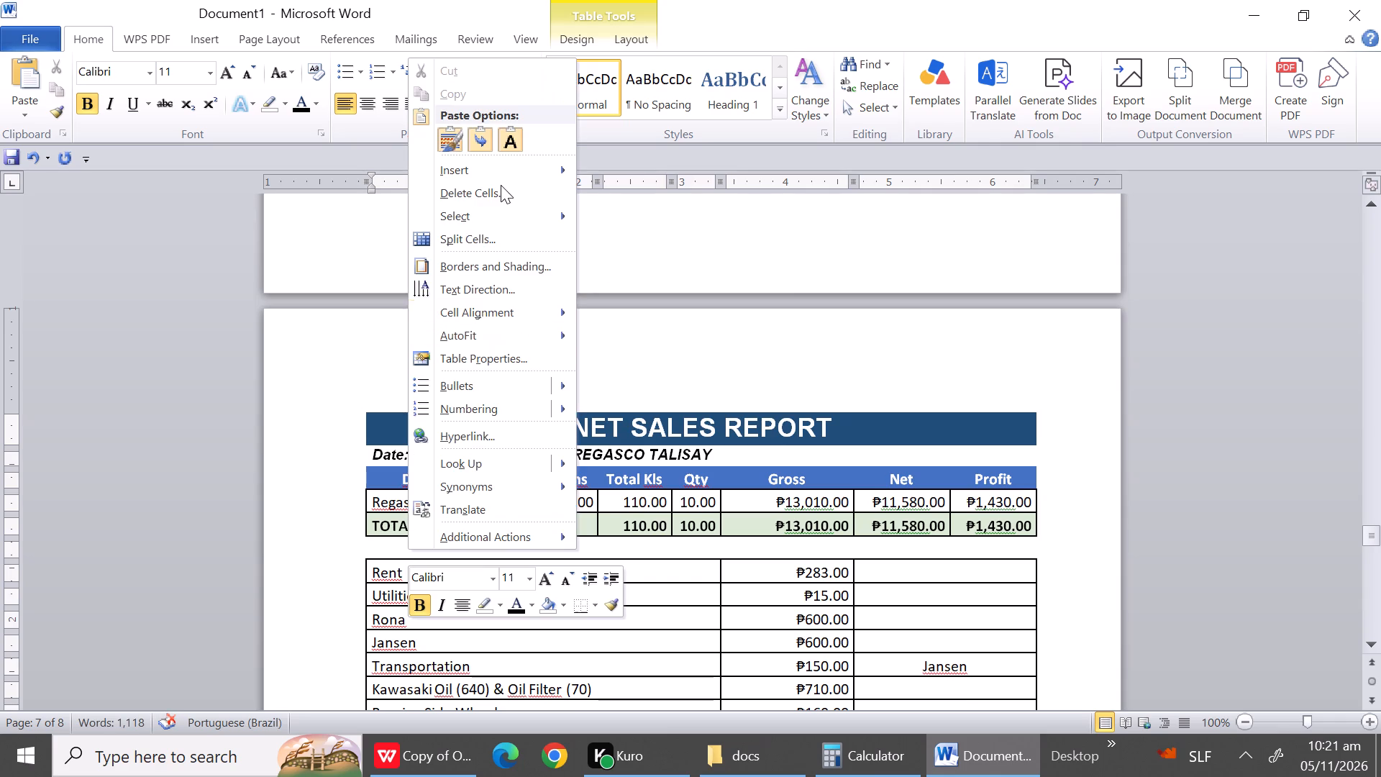
left_click(501, 184)
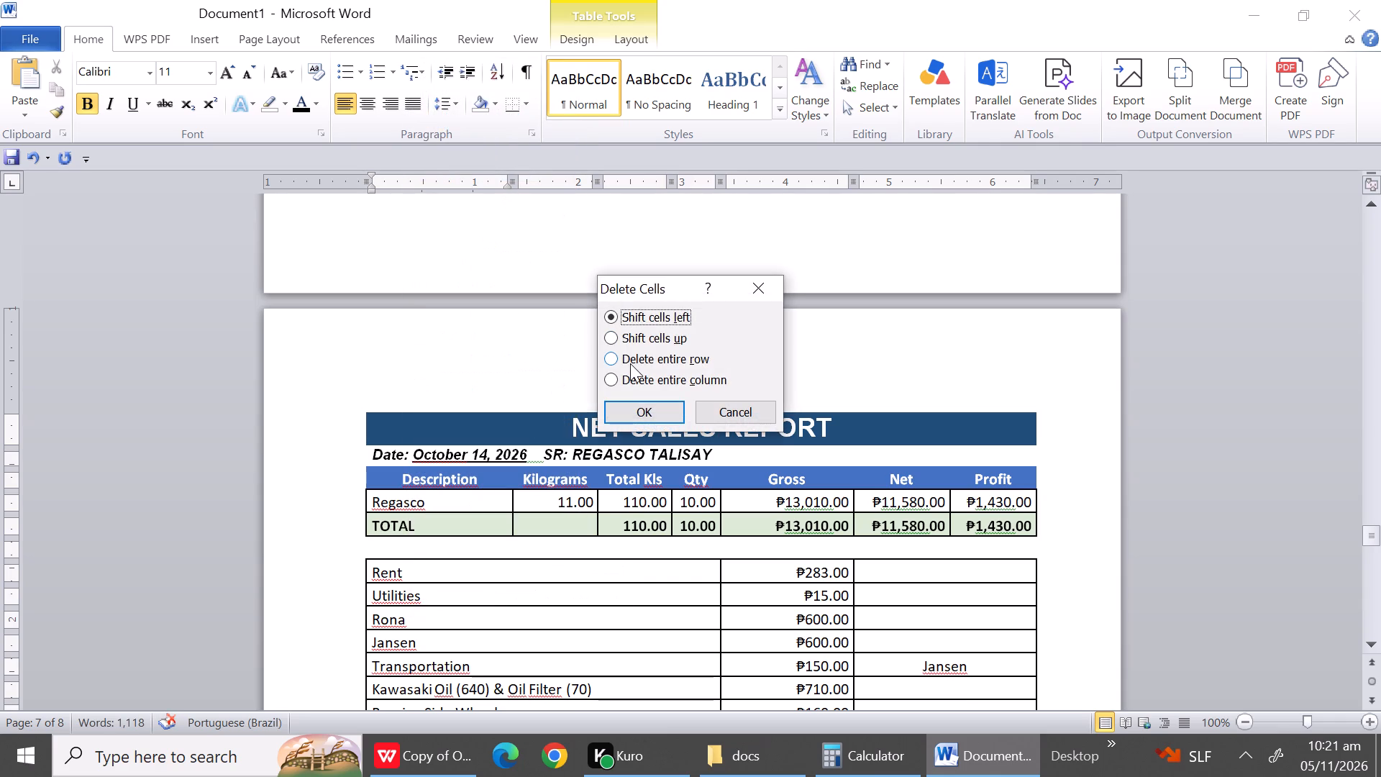
left_click(630, 363)
left_click(639, 412)
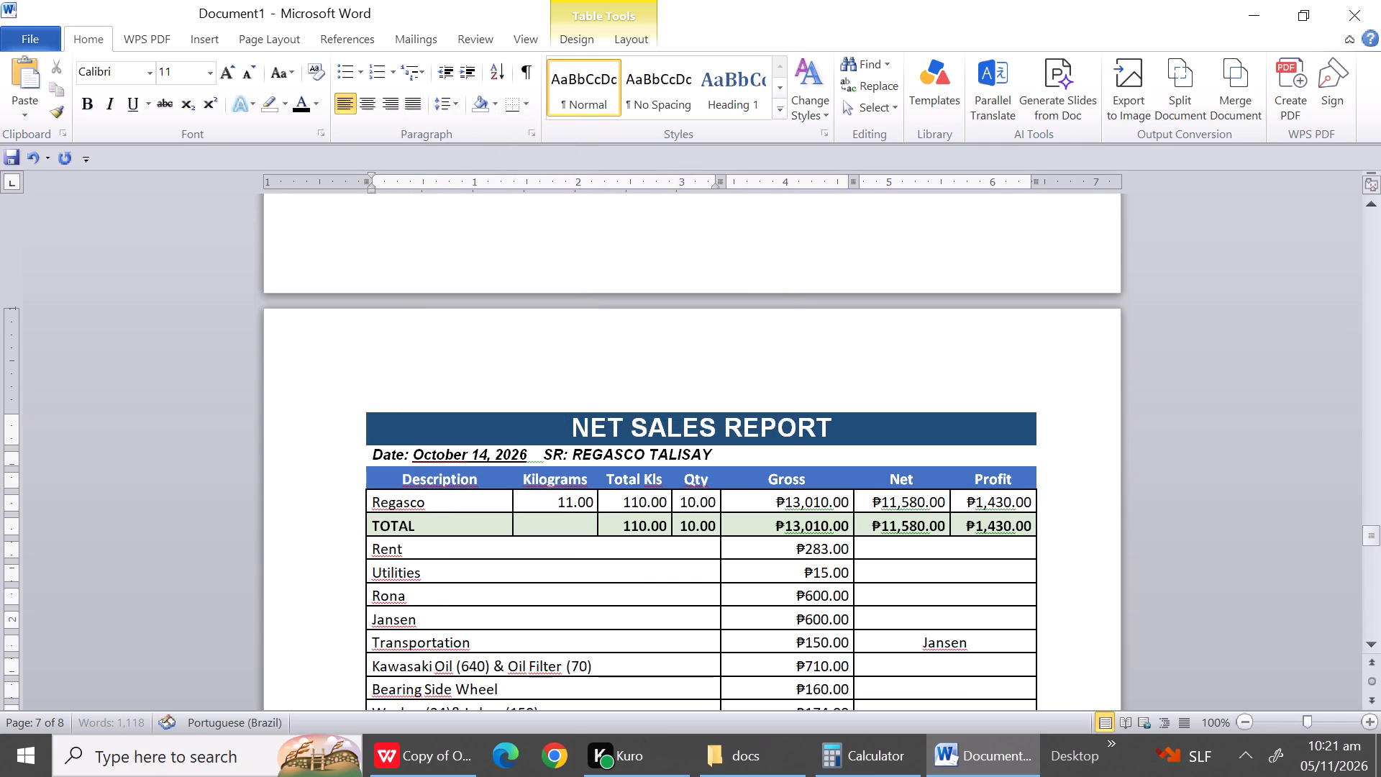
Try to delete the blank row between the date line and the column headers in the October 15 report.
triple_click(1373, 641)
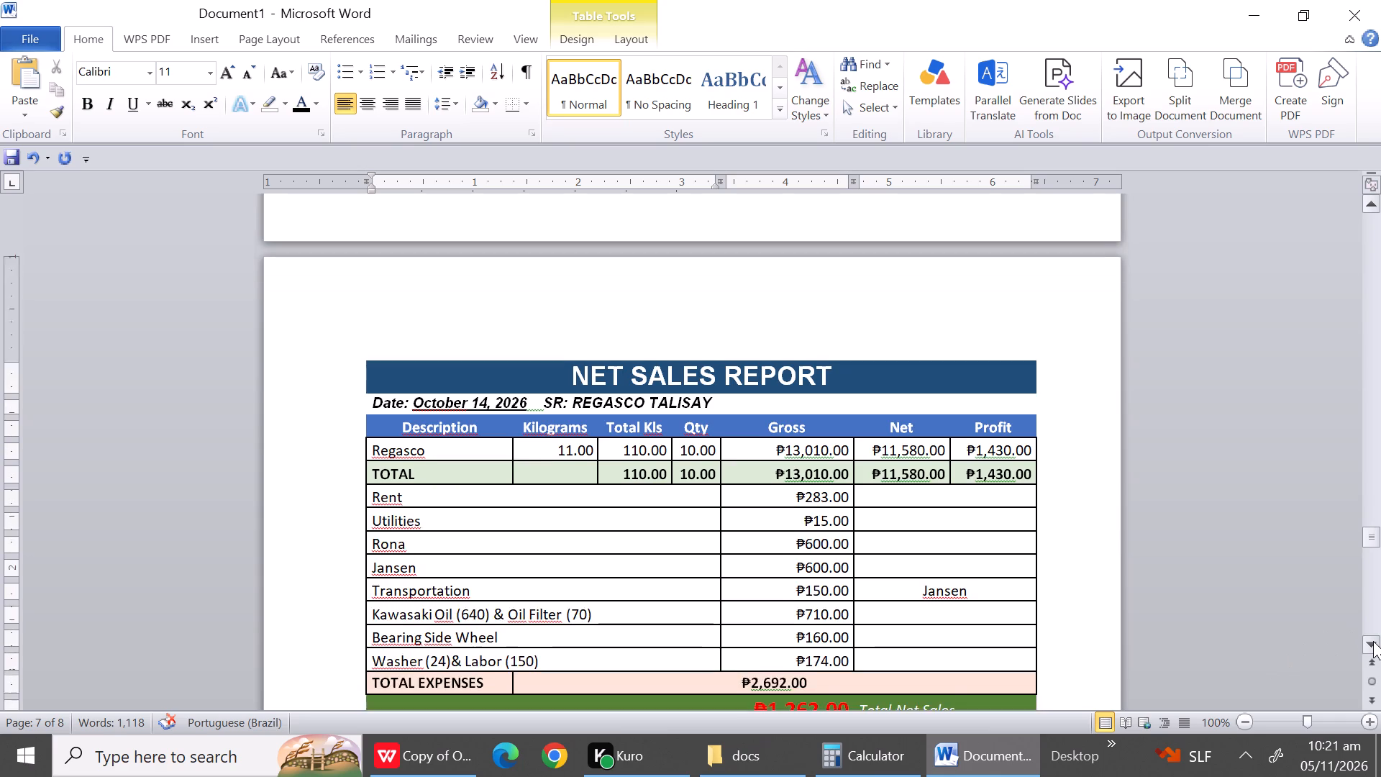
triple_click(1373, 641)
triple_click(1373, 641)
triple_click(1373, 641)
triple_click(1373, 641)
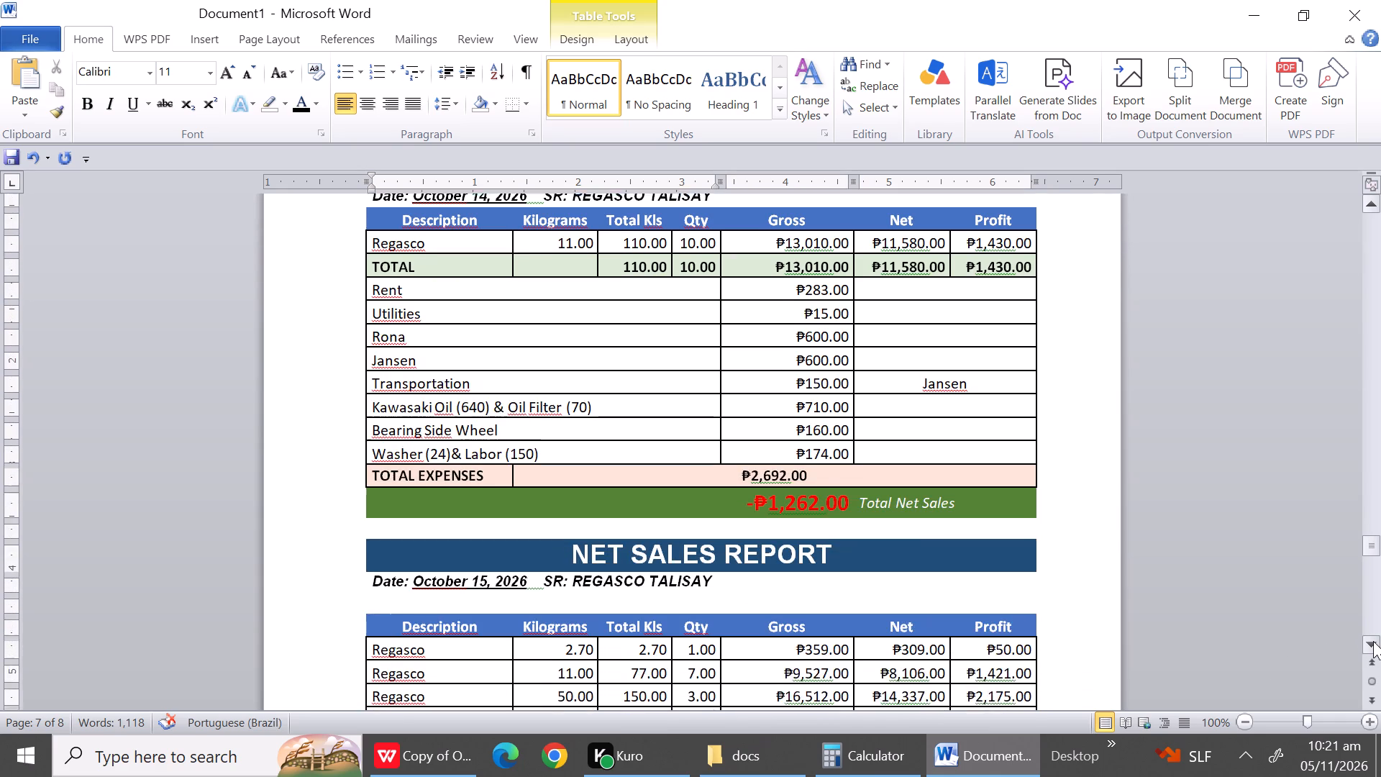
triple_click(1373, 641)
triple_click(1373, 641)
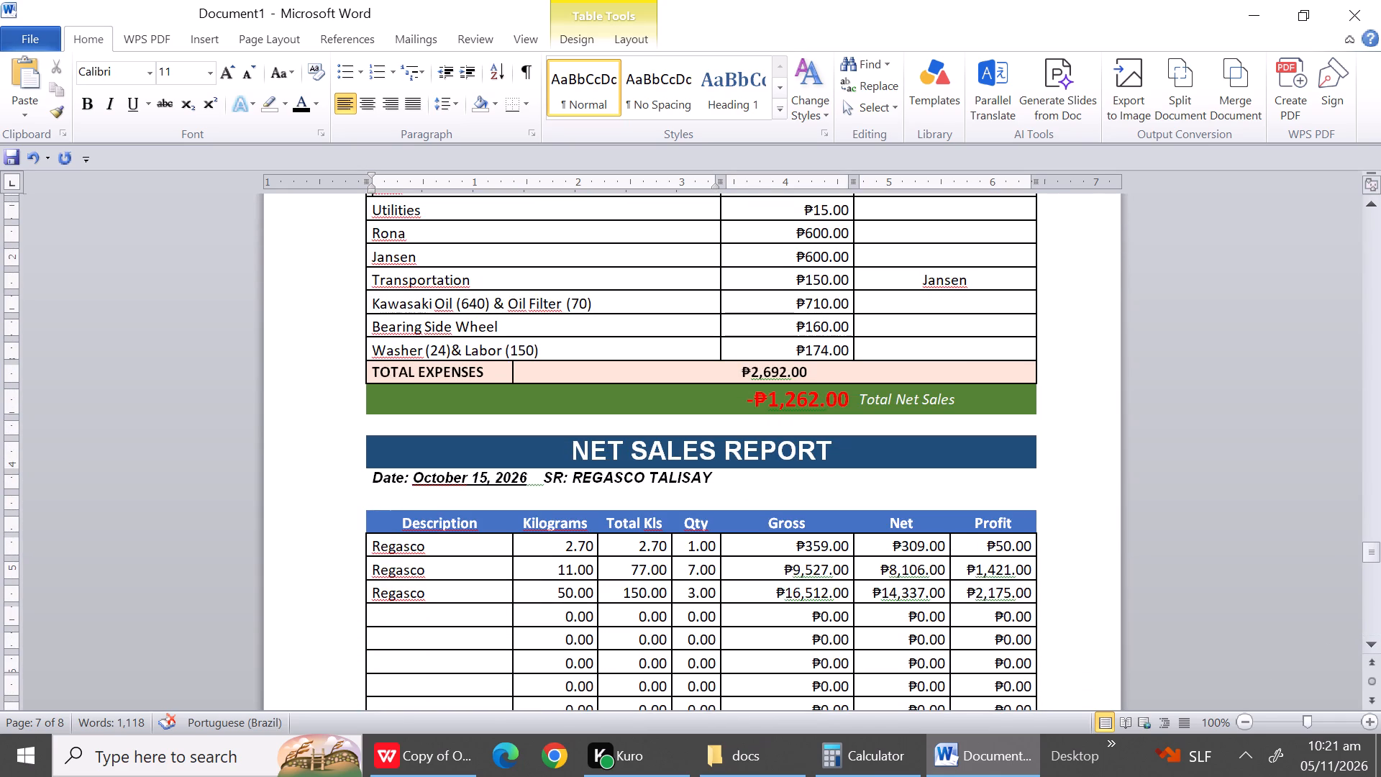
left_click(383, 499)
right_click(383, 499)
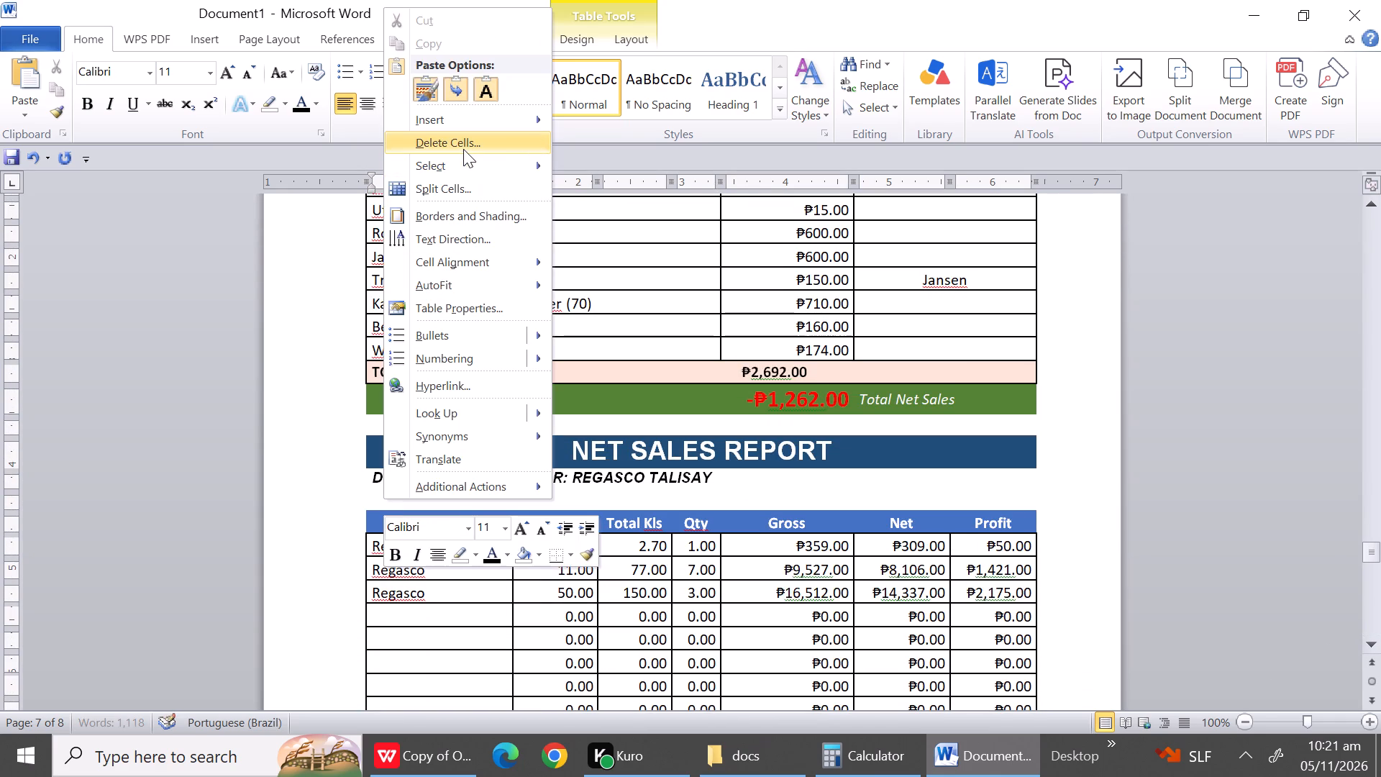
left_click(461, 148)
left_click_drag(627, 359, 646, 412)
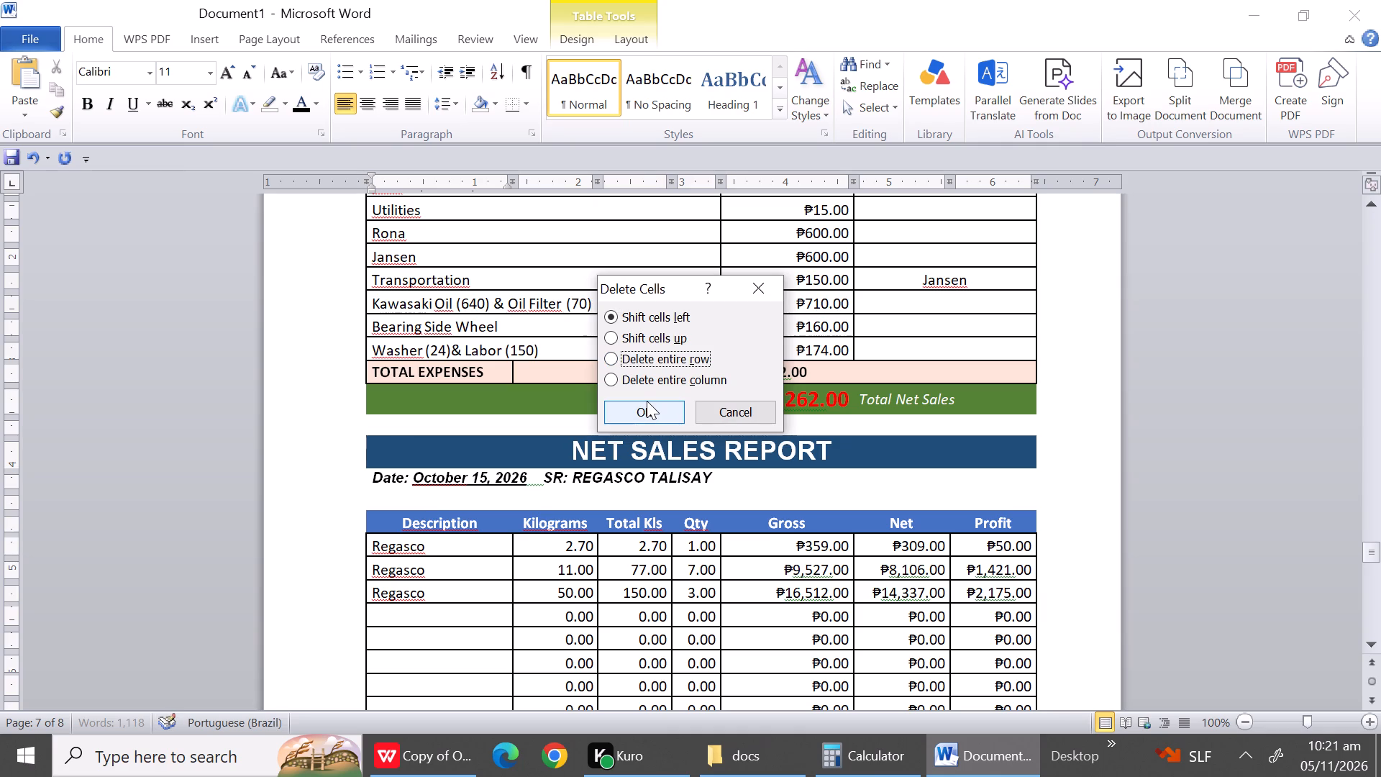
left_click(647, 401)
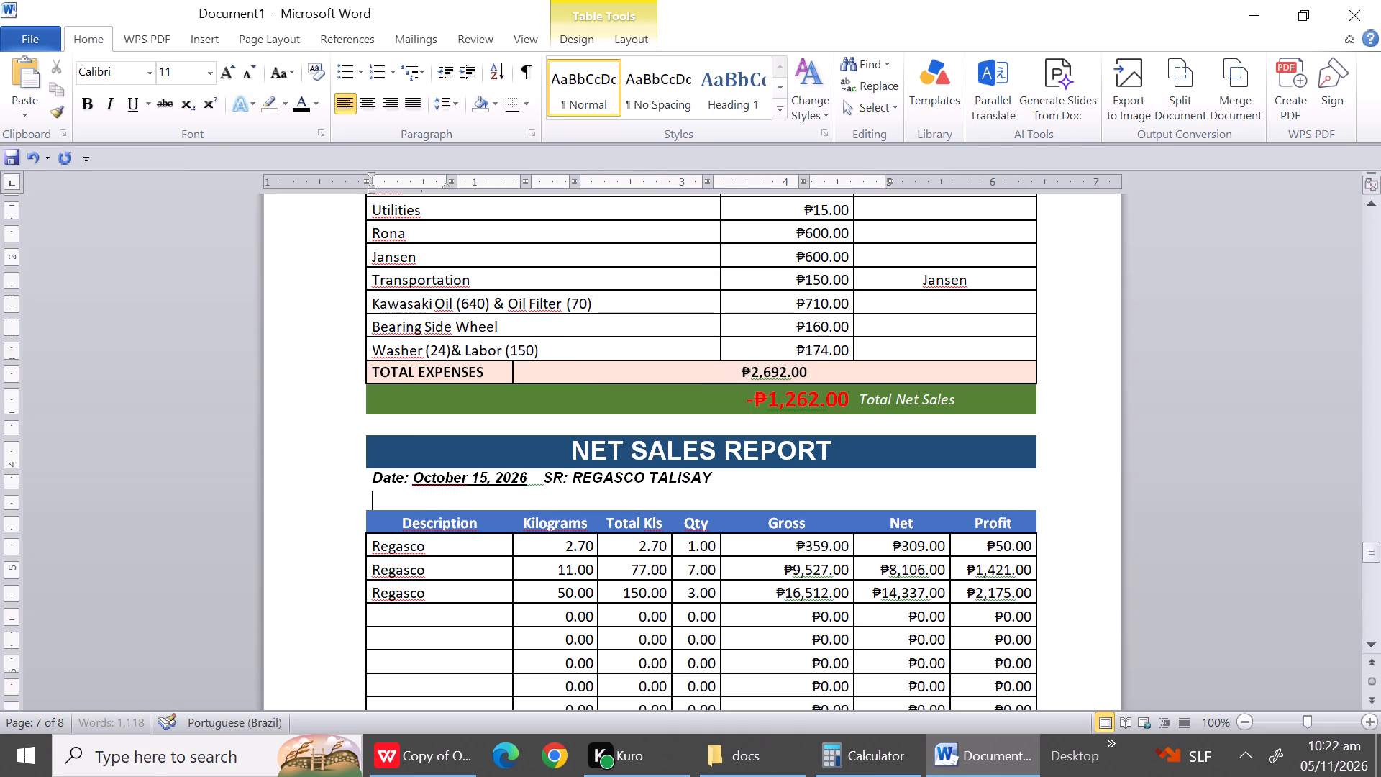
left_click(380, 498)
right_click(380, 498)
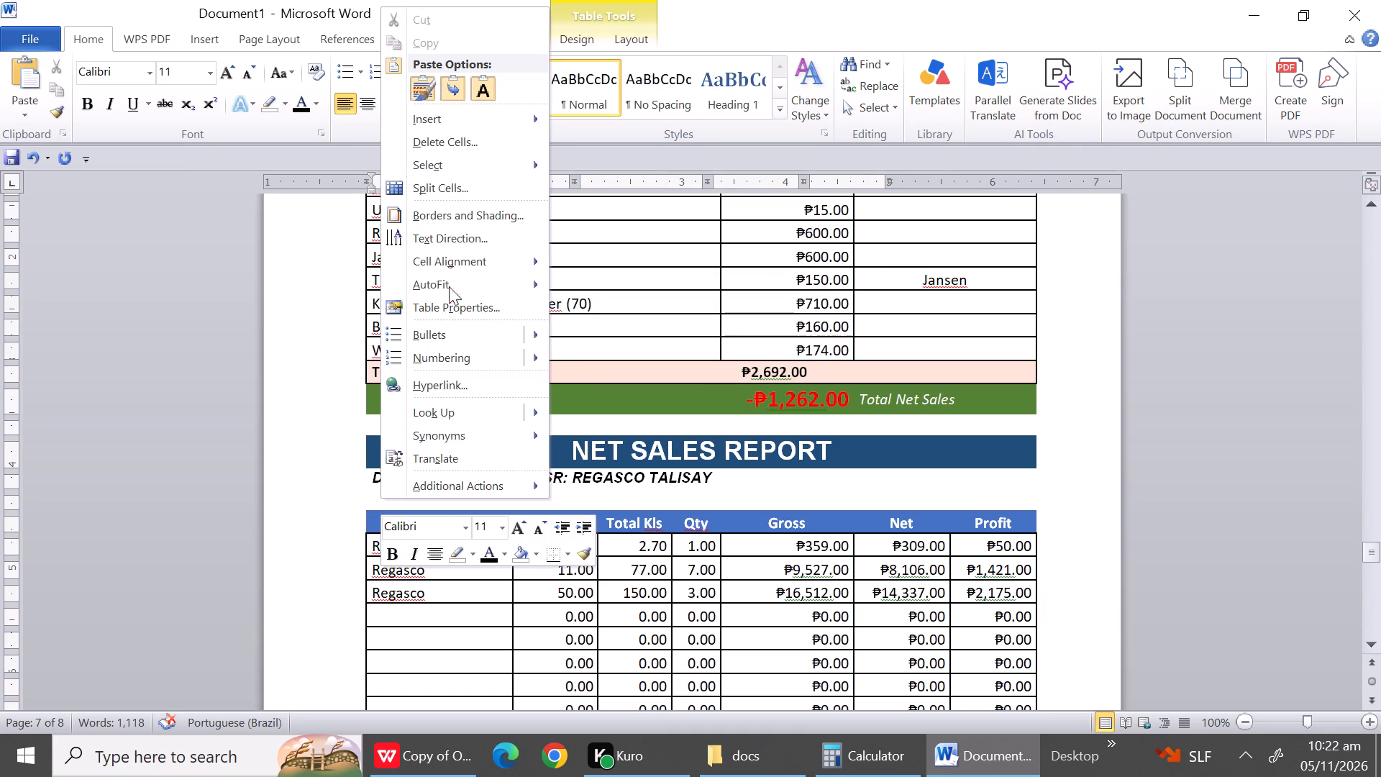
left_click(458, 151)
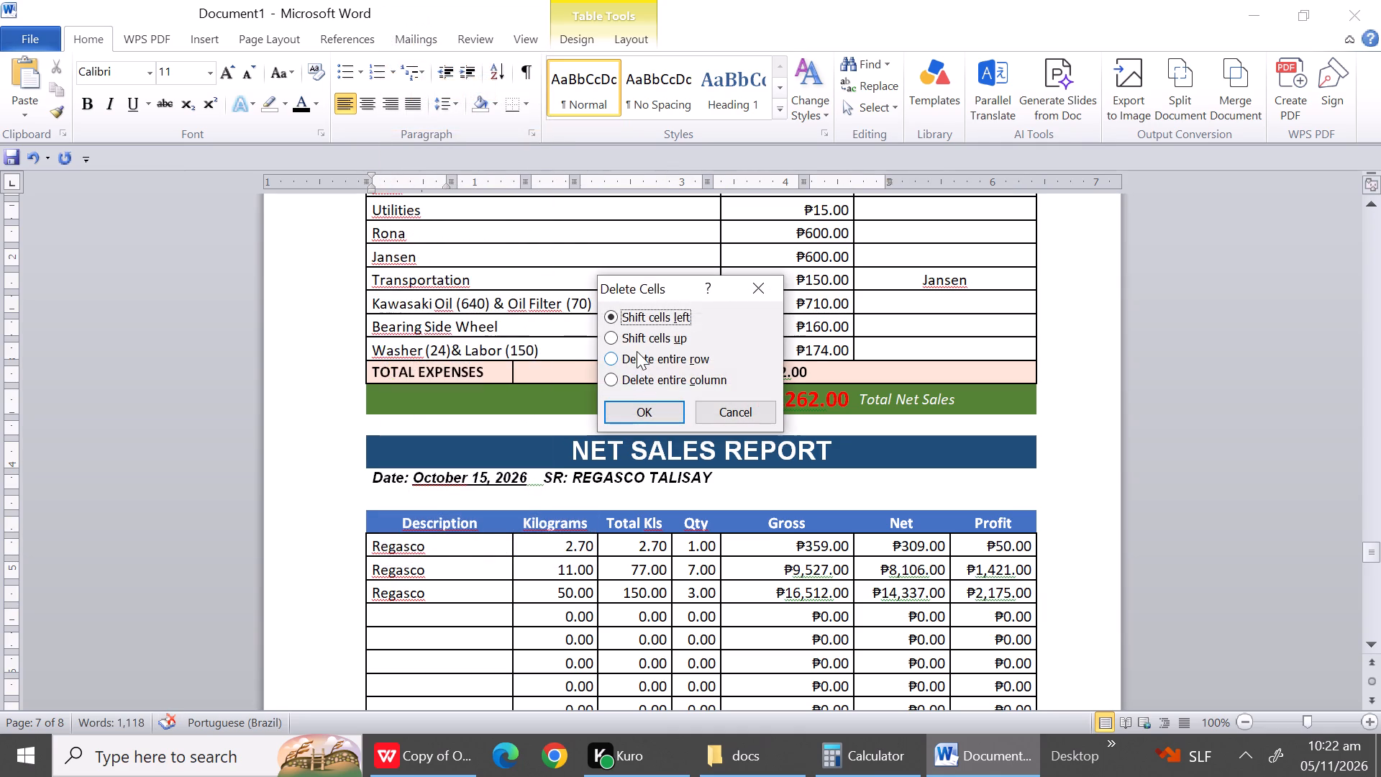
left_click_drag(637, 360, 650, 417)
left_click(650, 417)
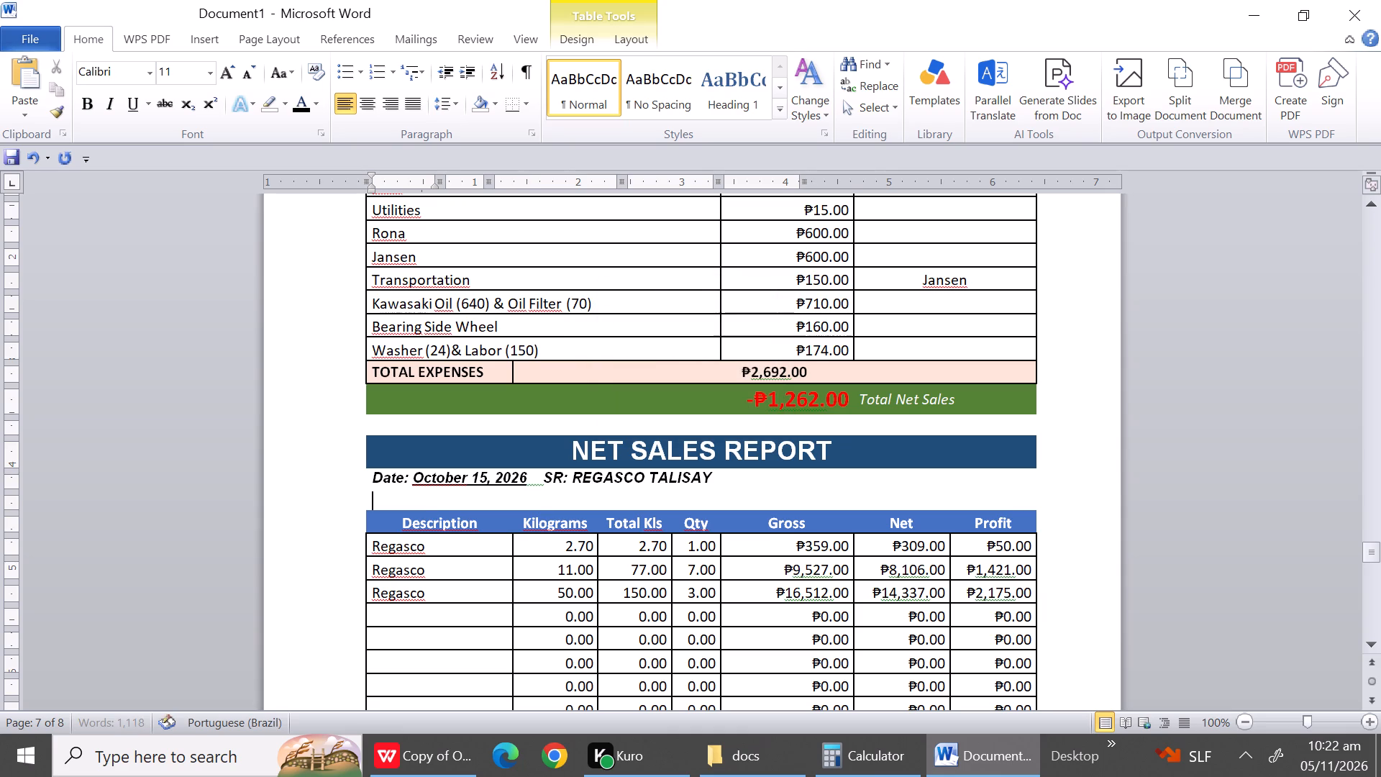
Delete the entire blank row between the date line and the column headers in the October 15 report.
left_click(498, 593)
left_click(390, 498)
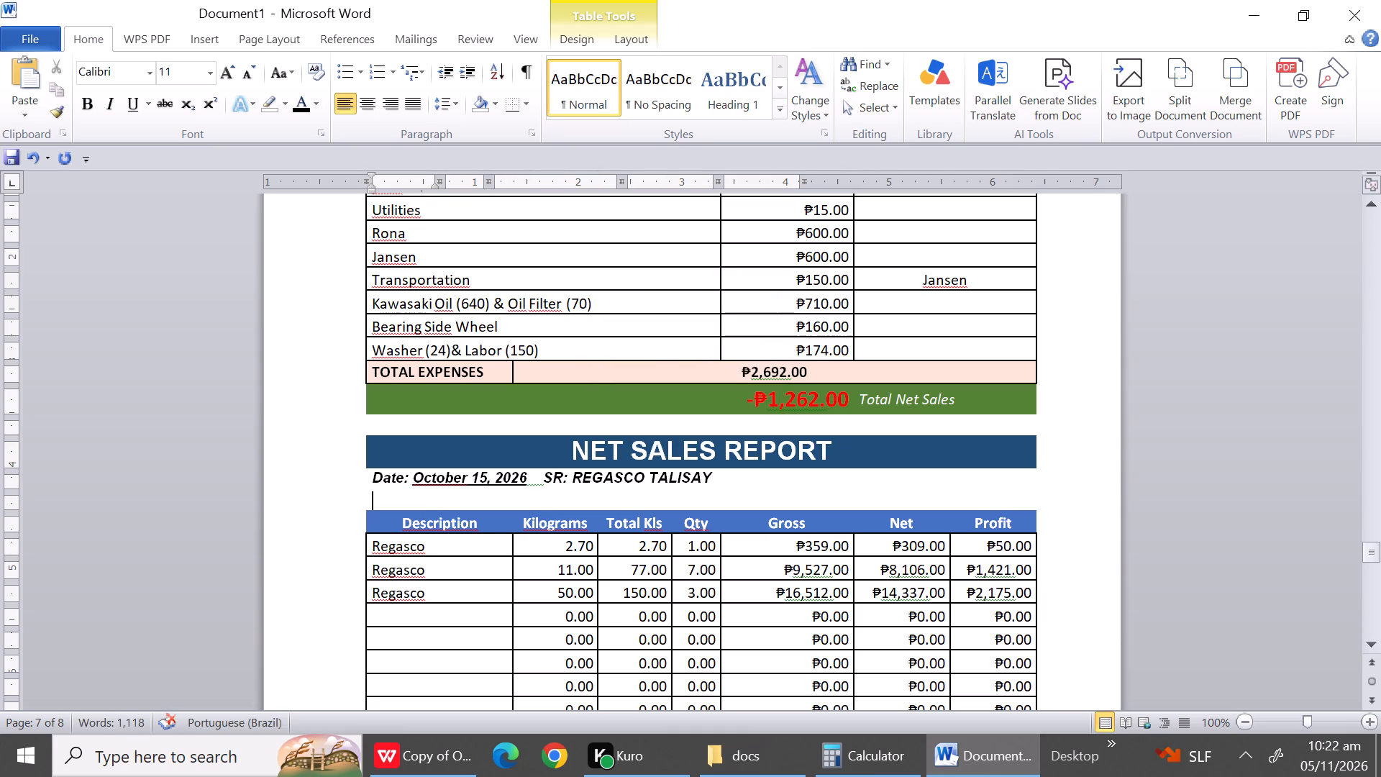
right_click(390, 498)
left_click(462, 140)
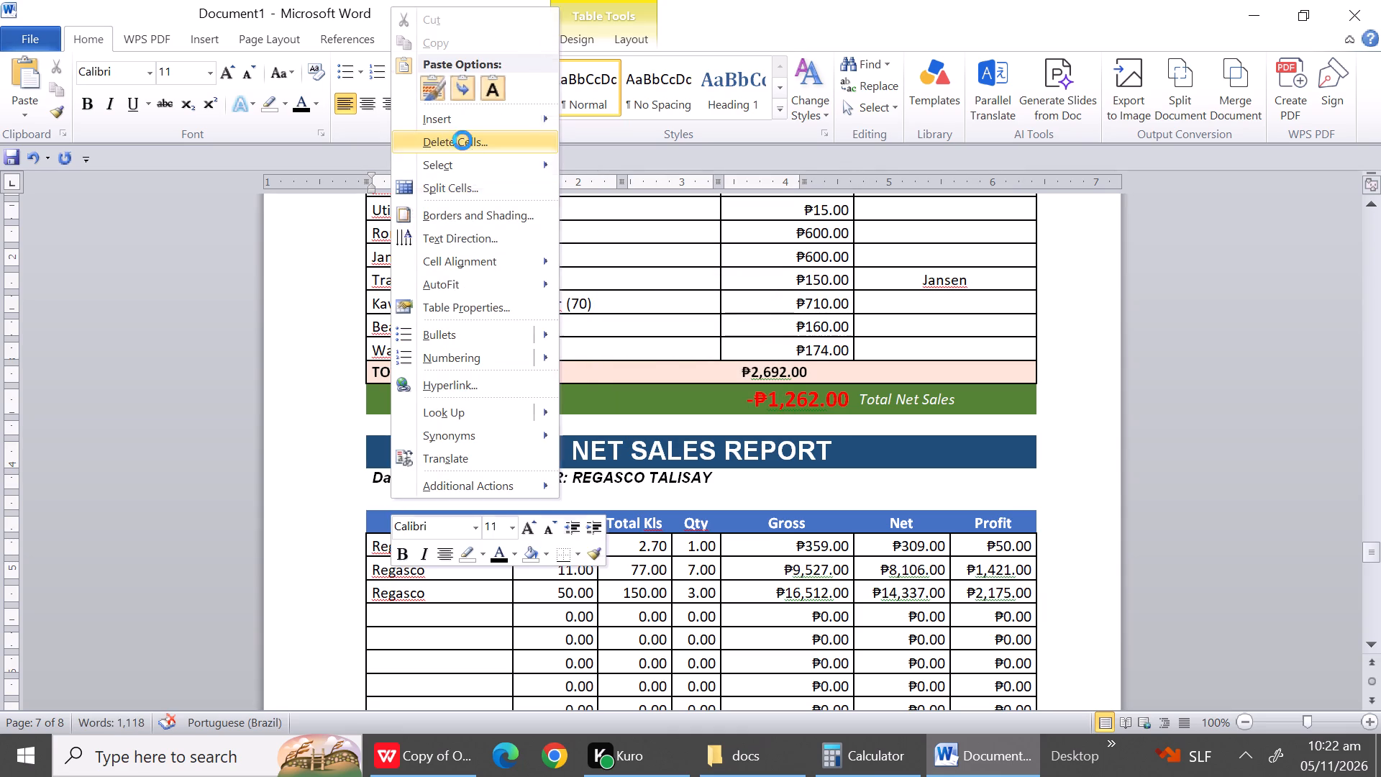
left_click(677, 361)
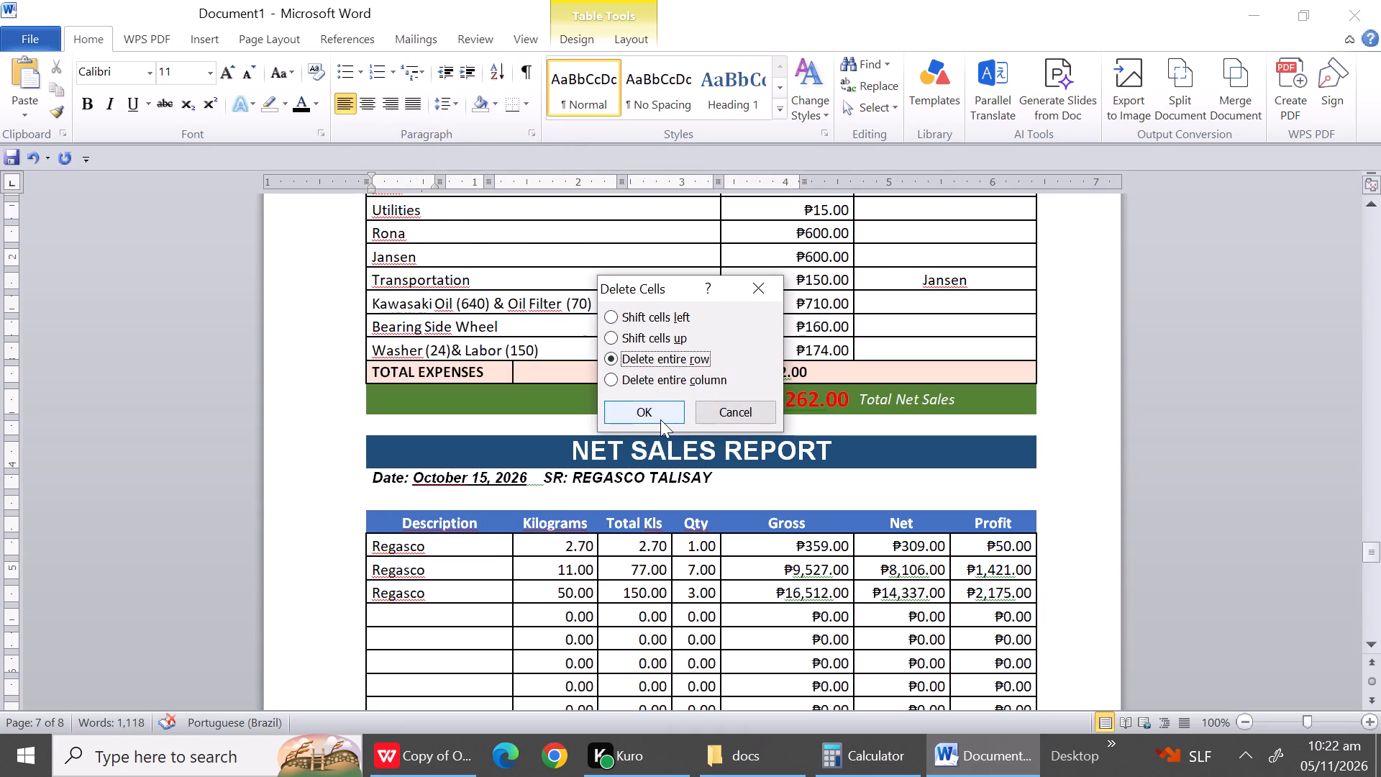
left_click(660, 419)
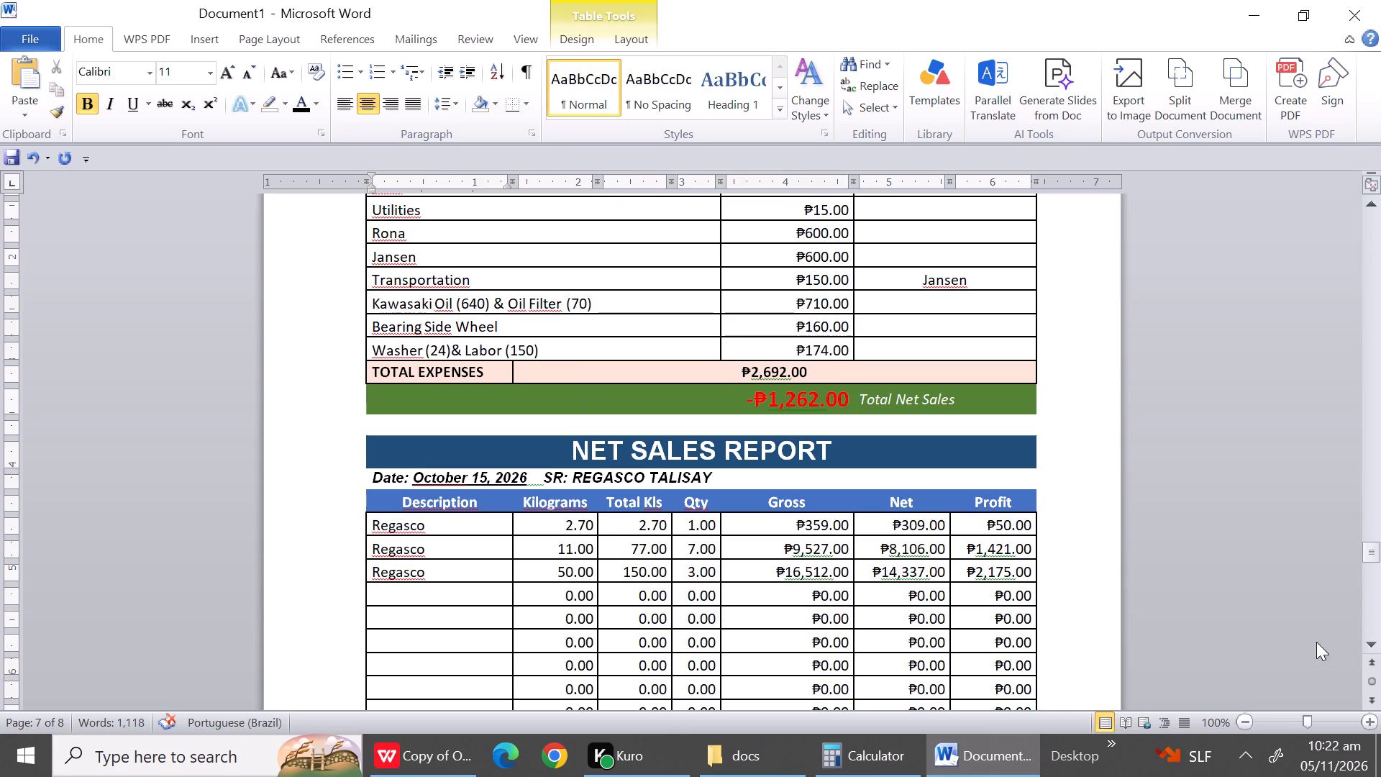
Delete all the empty item rows and the blank row between the last Regasco row and TOTAL in the October 15 report.
double_click(1372, 637)
triple_click(1372, 637)
triple_click(1372, 637)
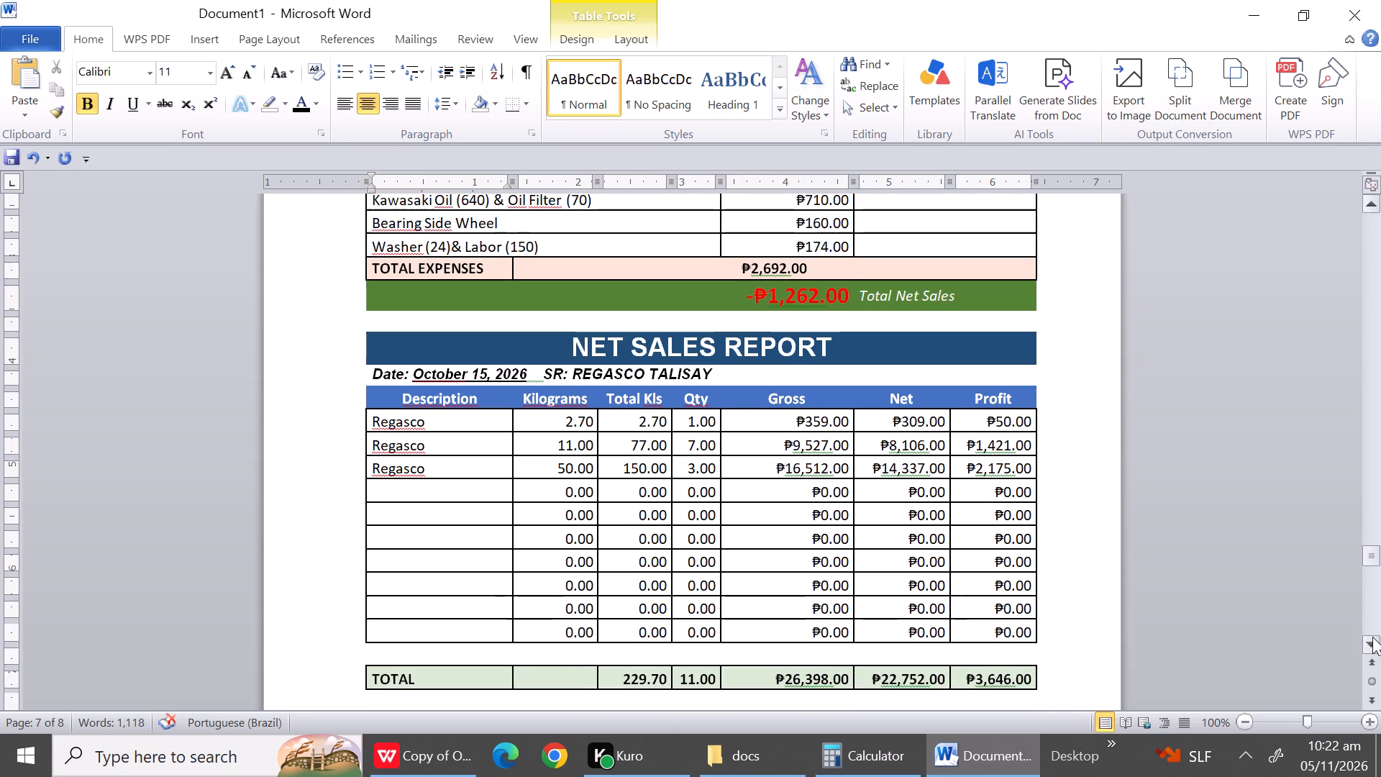
double_click(1372, 637)
left_click_drag(445, 427, 442, 453)
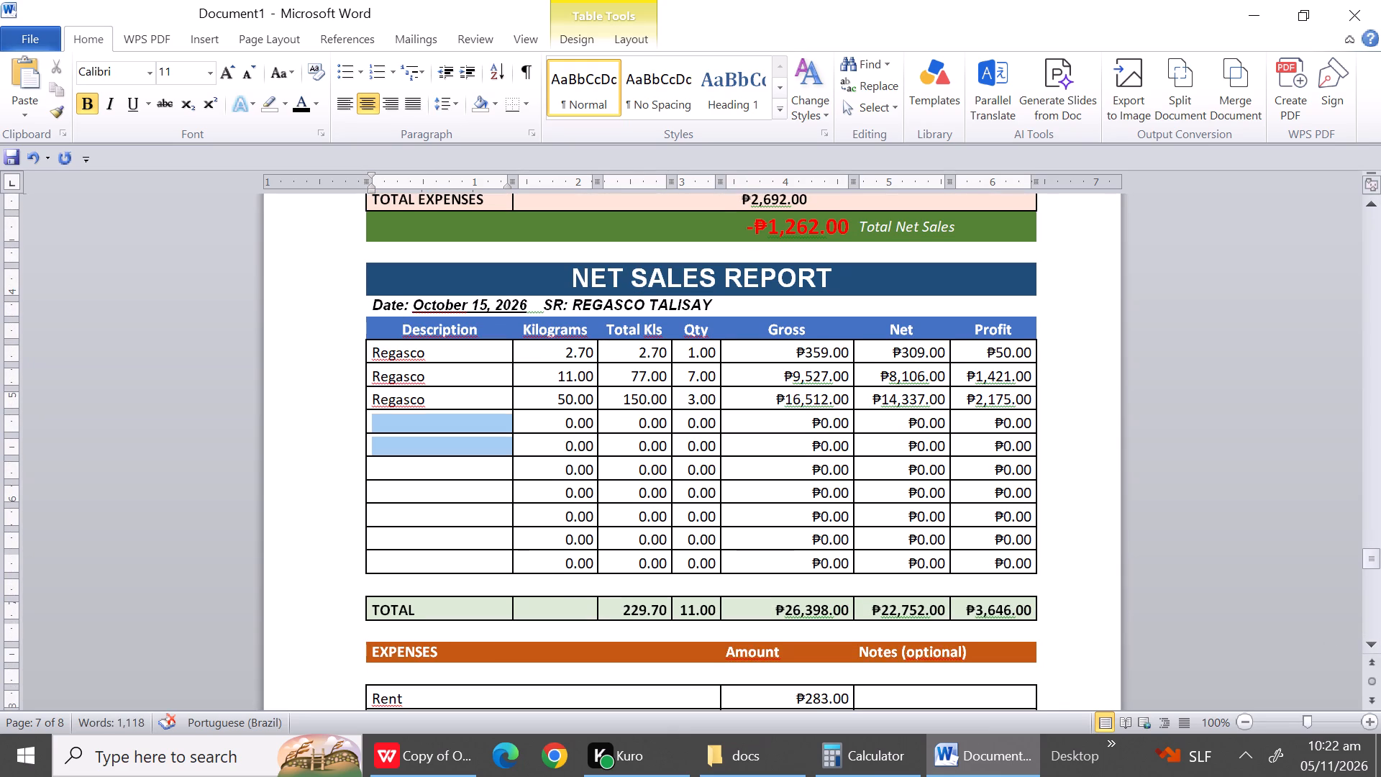
left_click_drag(442, 453, 442, 575)
right_click(442, 575)
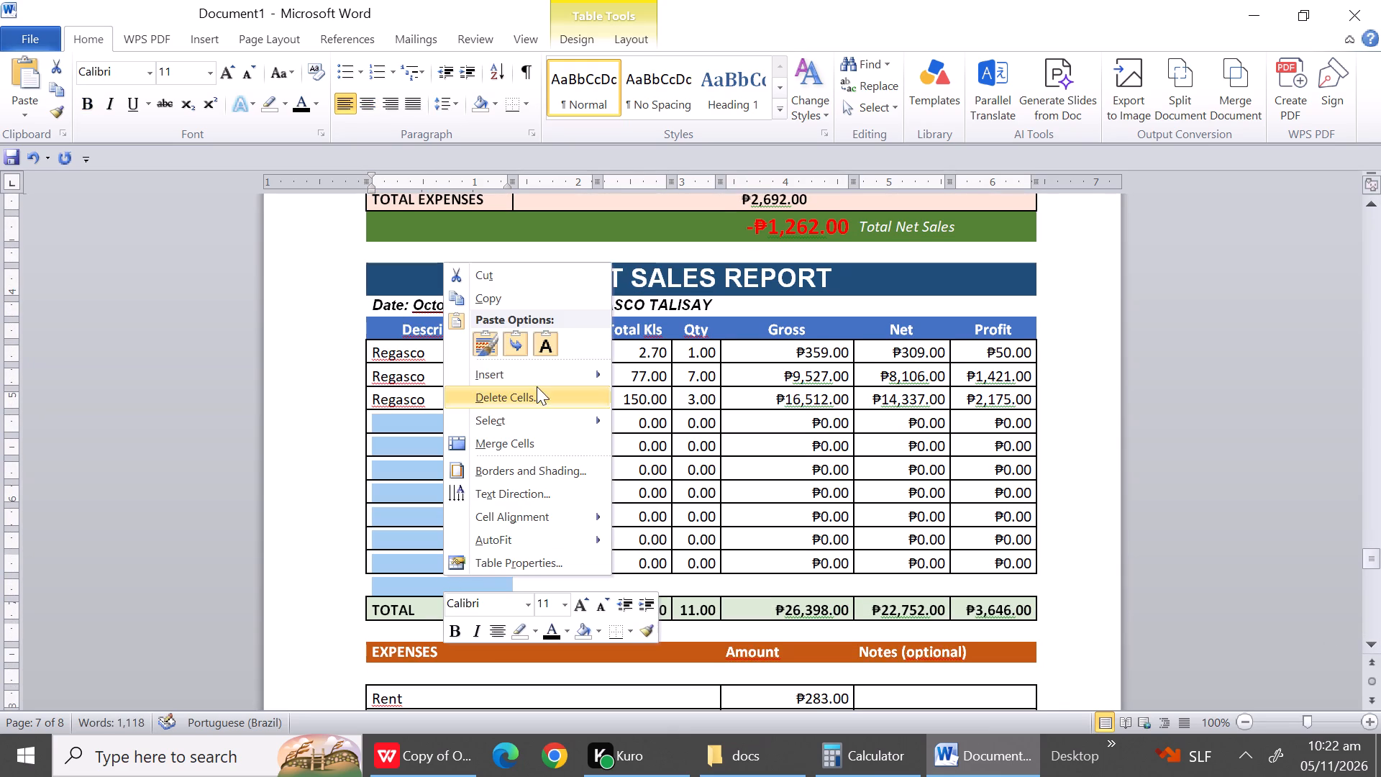
left_click(538, 389)
left_click(657, 356)
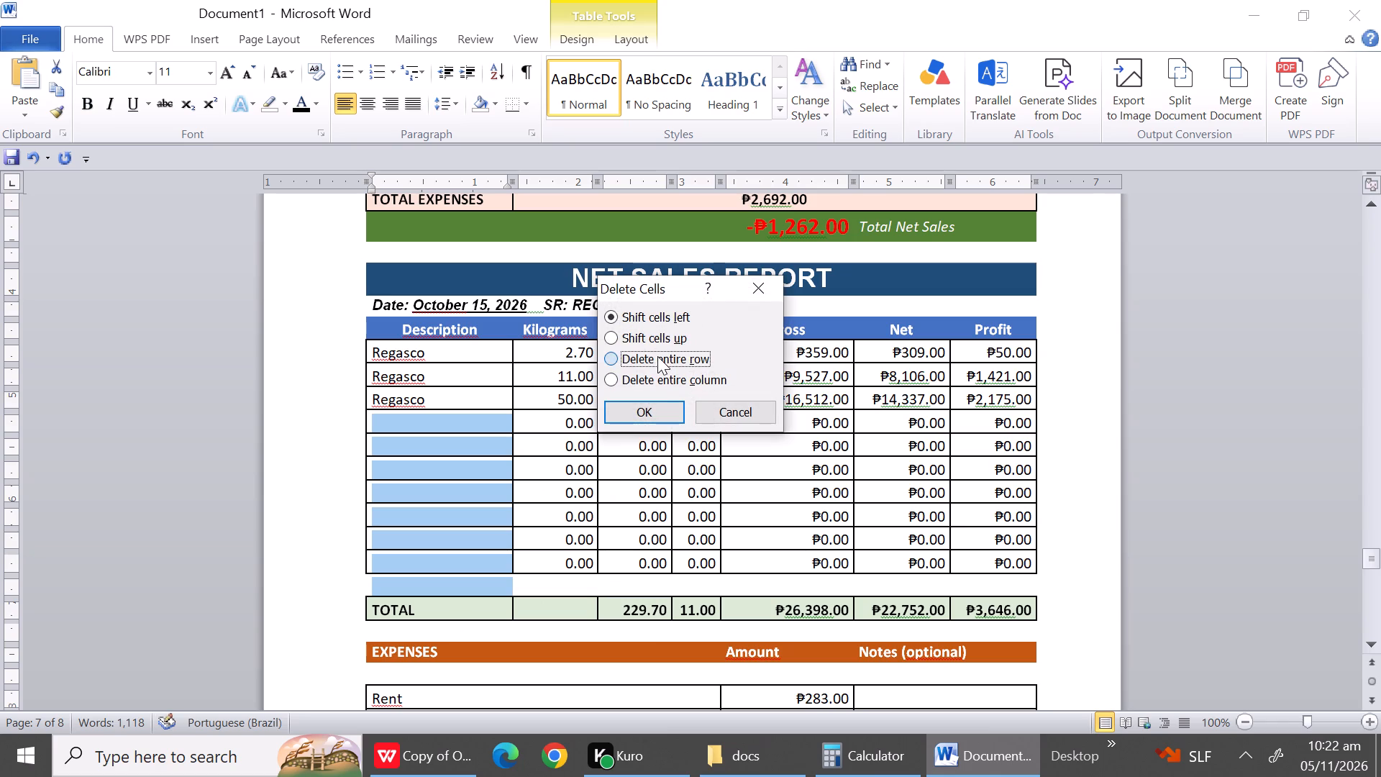
left_click(657, 412)
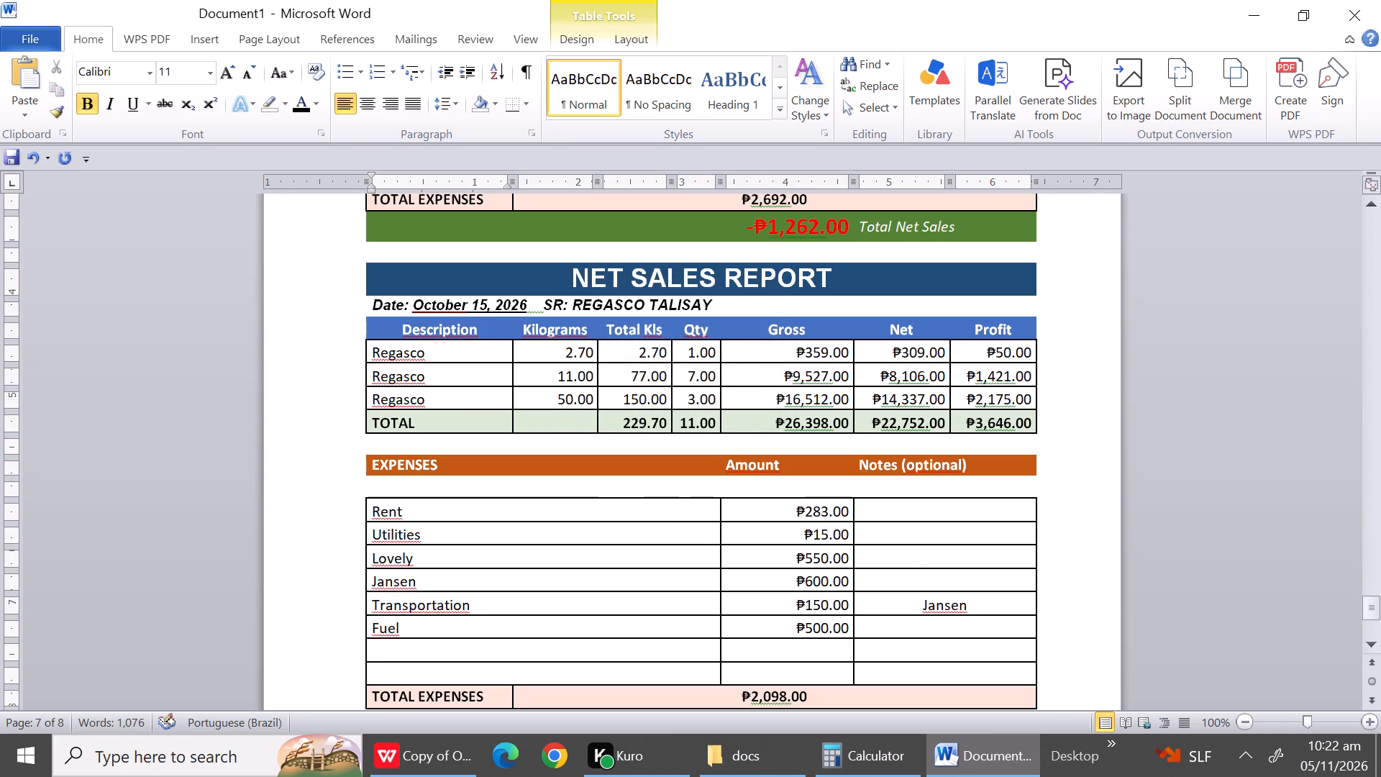
Delete the entire blank row between the TOTAL row and the EXPENSES header in the October 15 report.
left_click(378, 438)
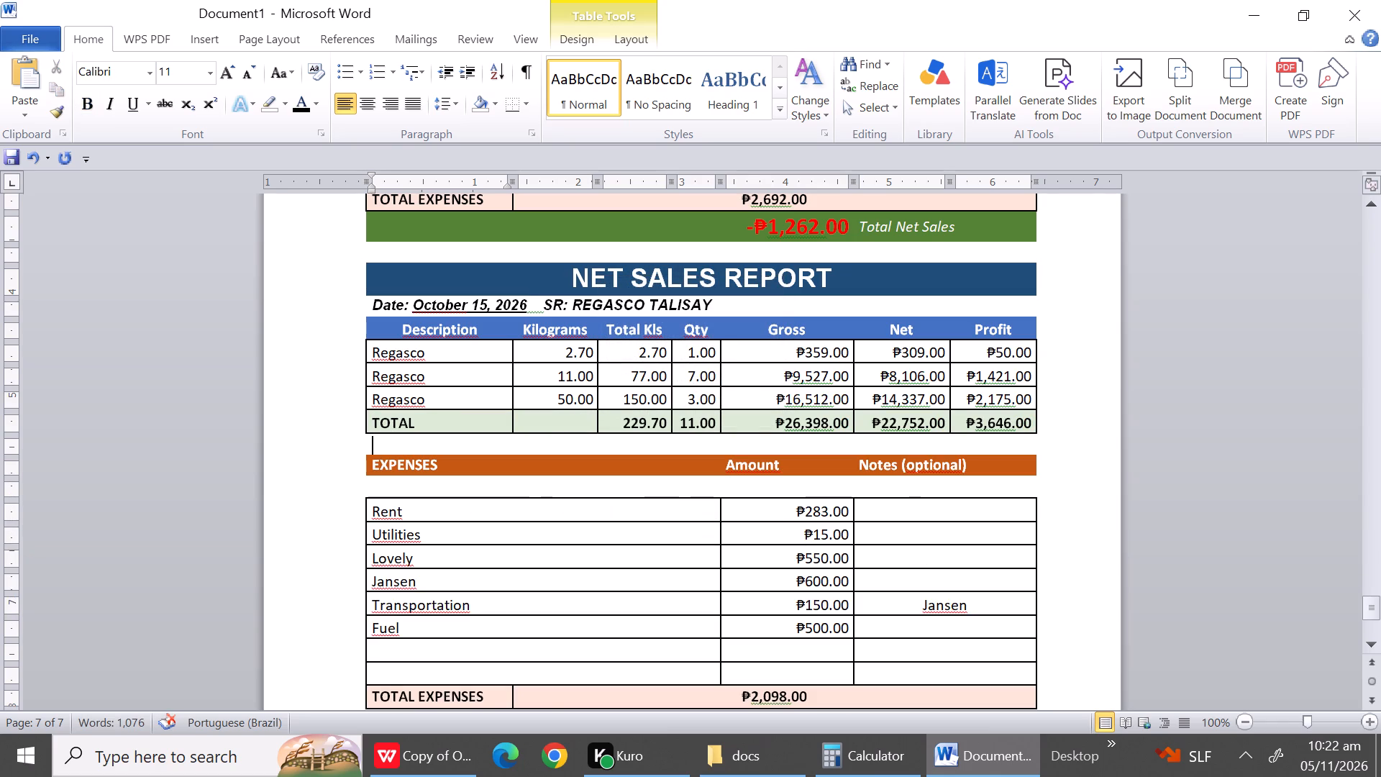
right_click(378, 438)
left_click(443, 373)
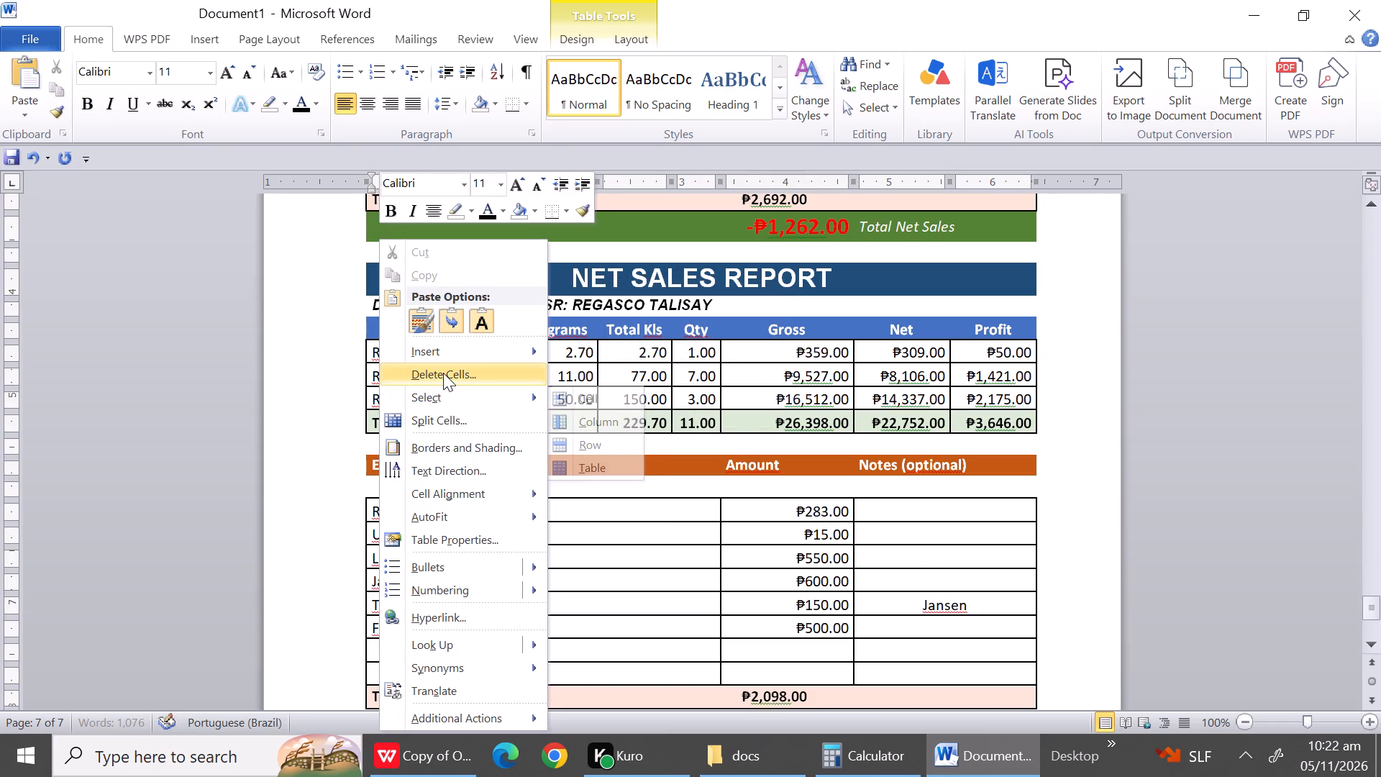
left_click(637, 356)
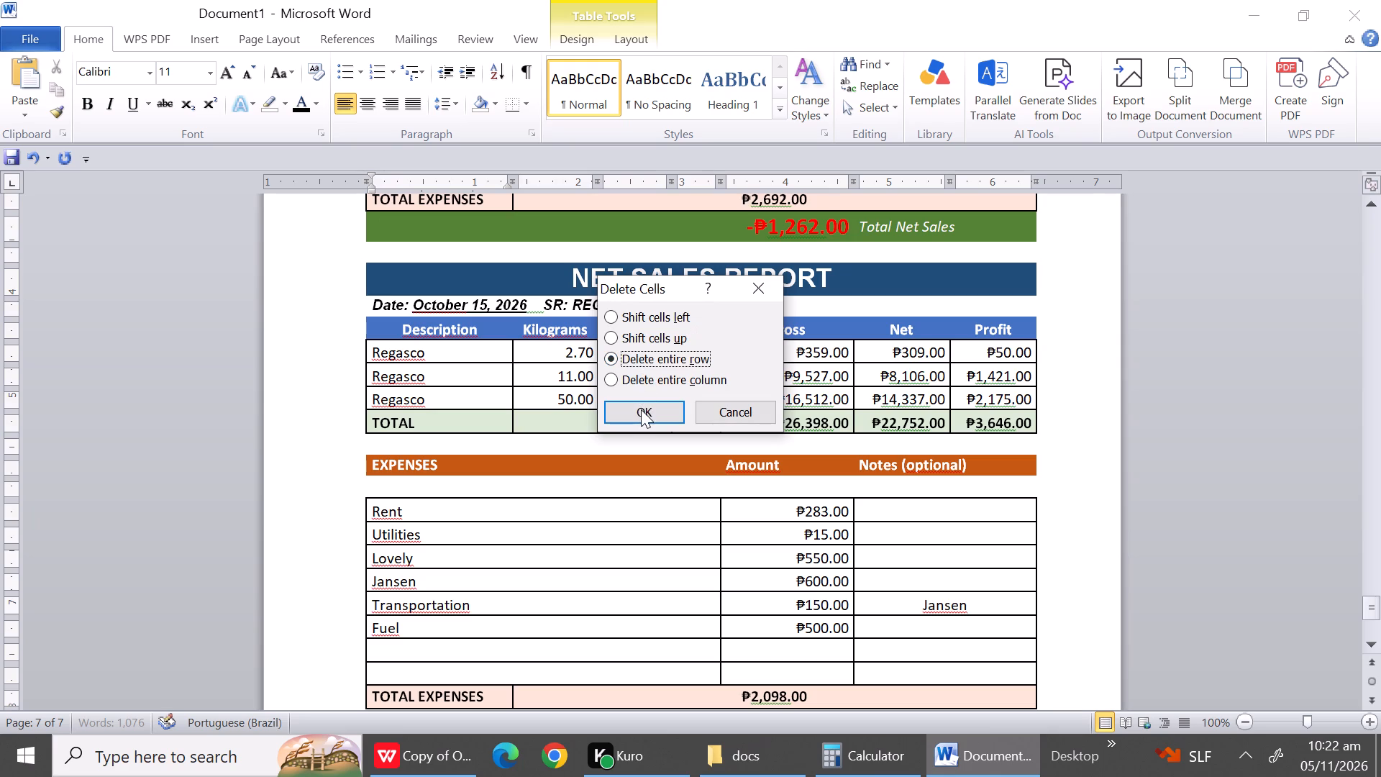
left_click(641, 409)
Delete the entire blank row between the EXPENSES header and the Rent row in the October 15 report.
left_click(445, 468)
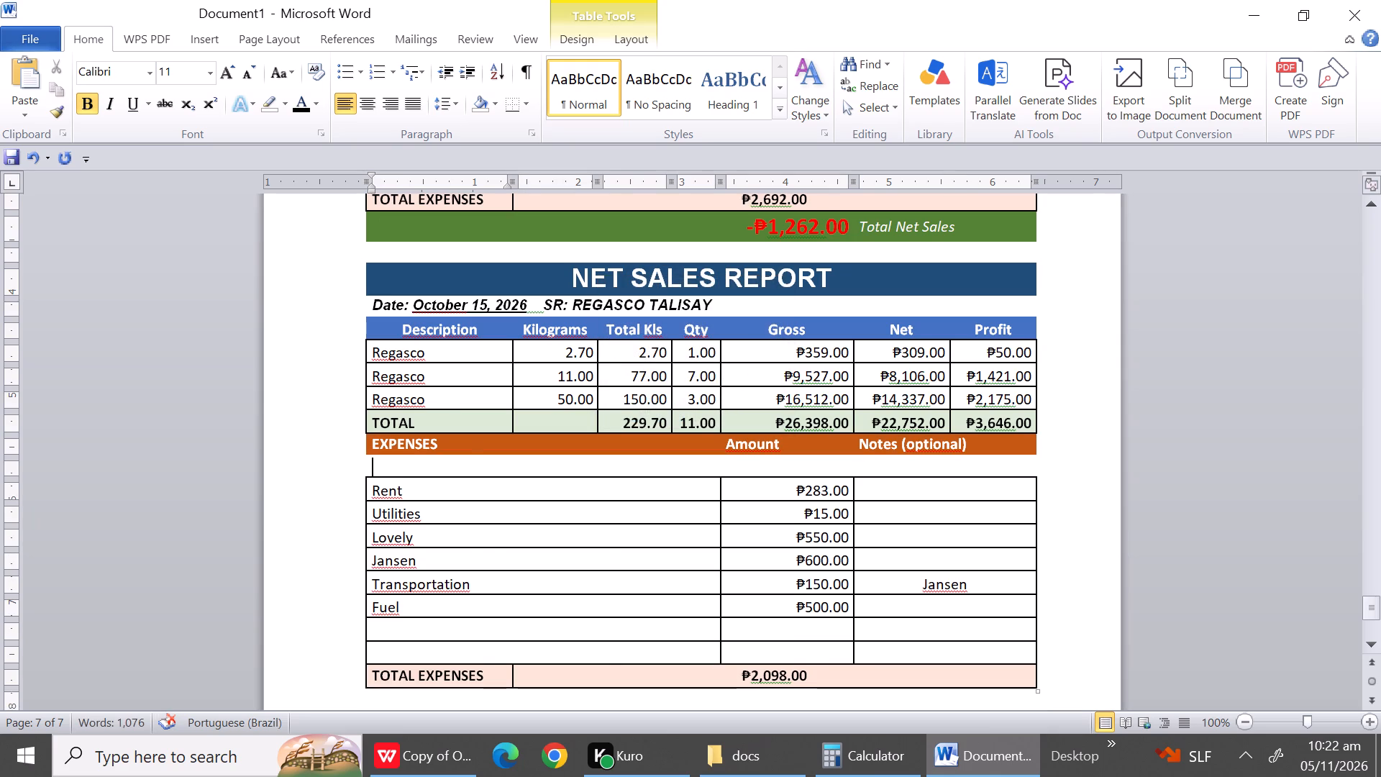
right_click(445, 468)
left_click(502, 378)
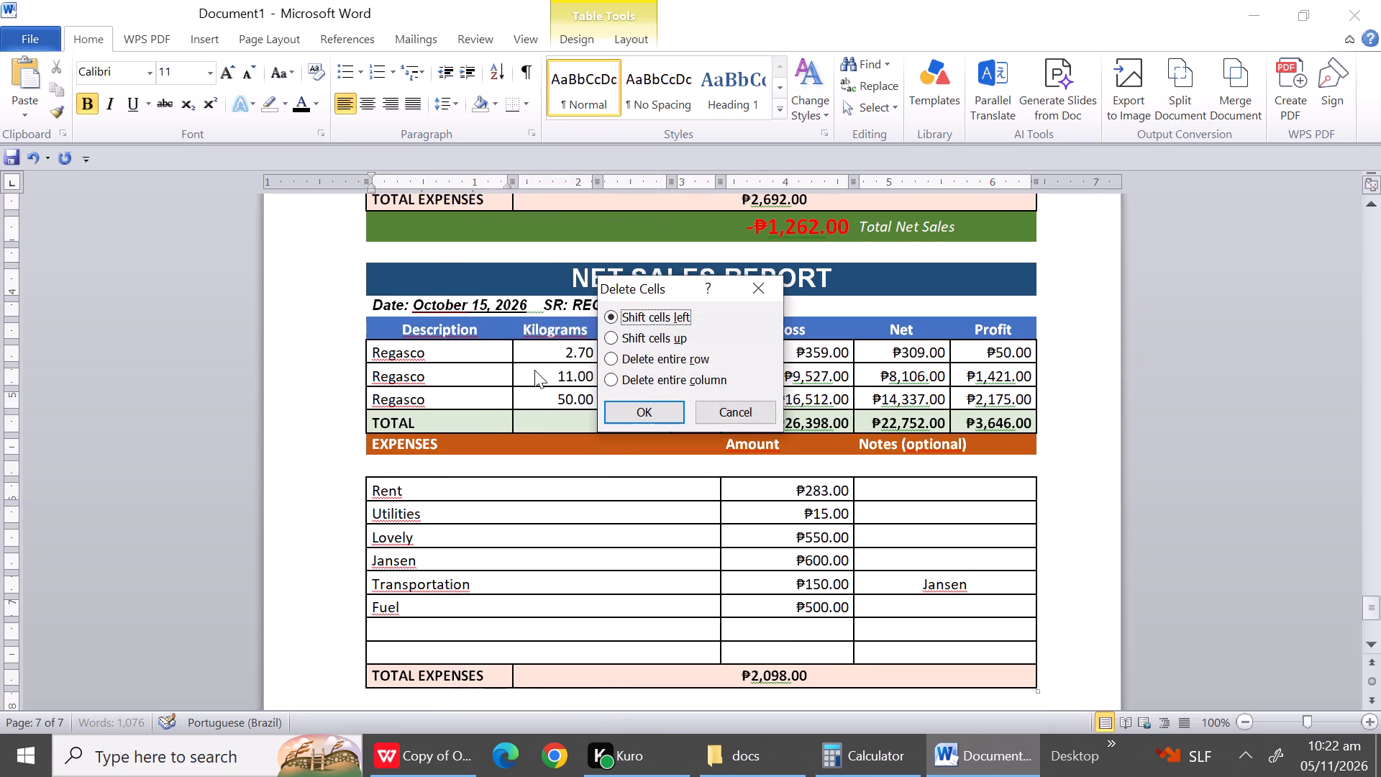
left_click(632, 358)
left_click(642, 409)
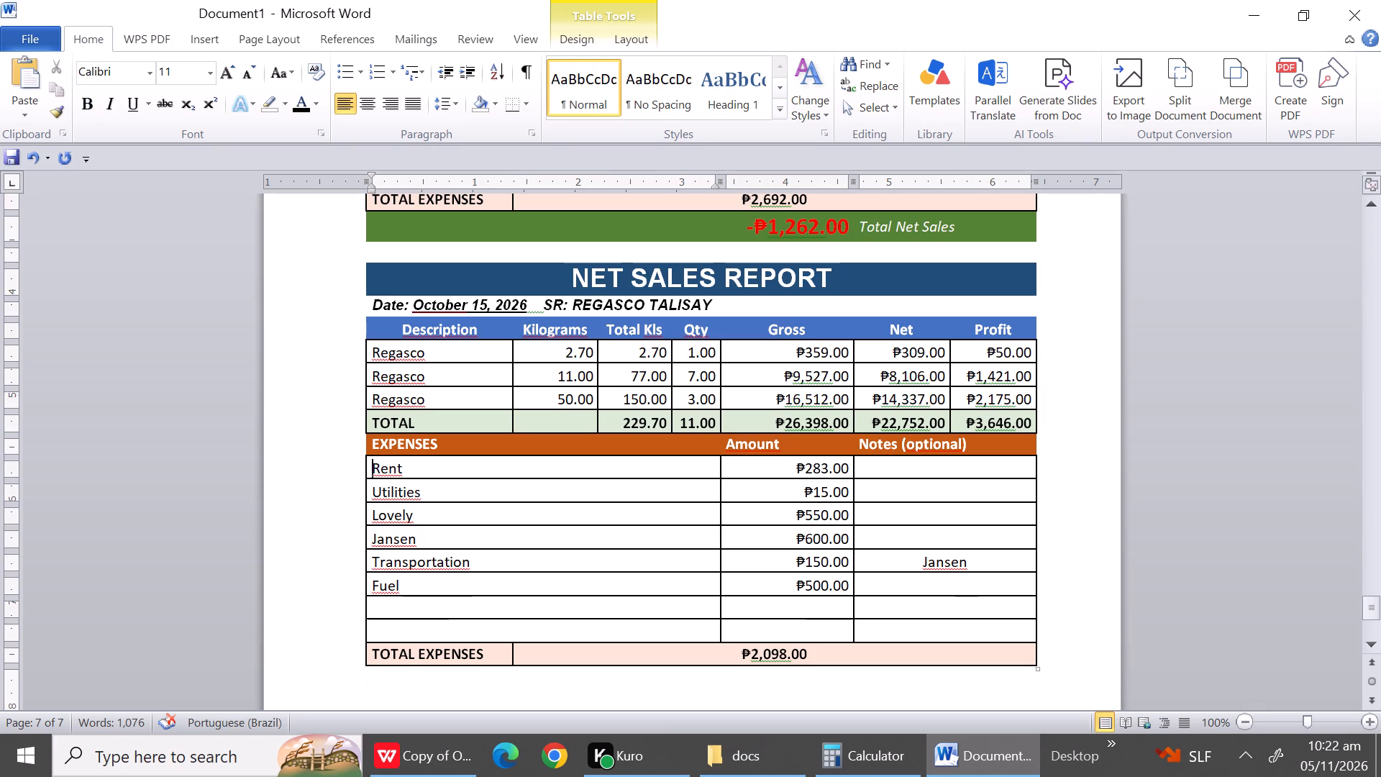
Delete the two entire empty expense rows between Fuel and TOTAL EXPENSES in the October 15 report.
left_click_drag(431, 604, 430, 629)
right_click(430, 629)
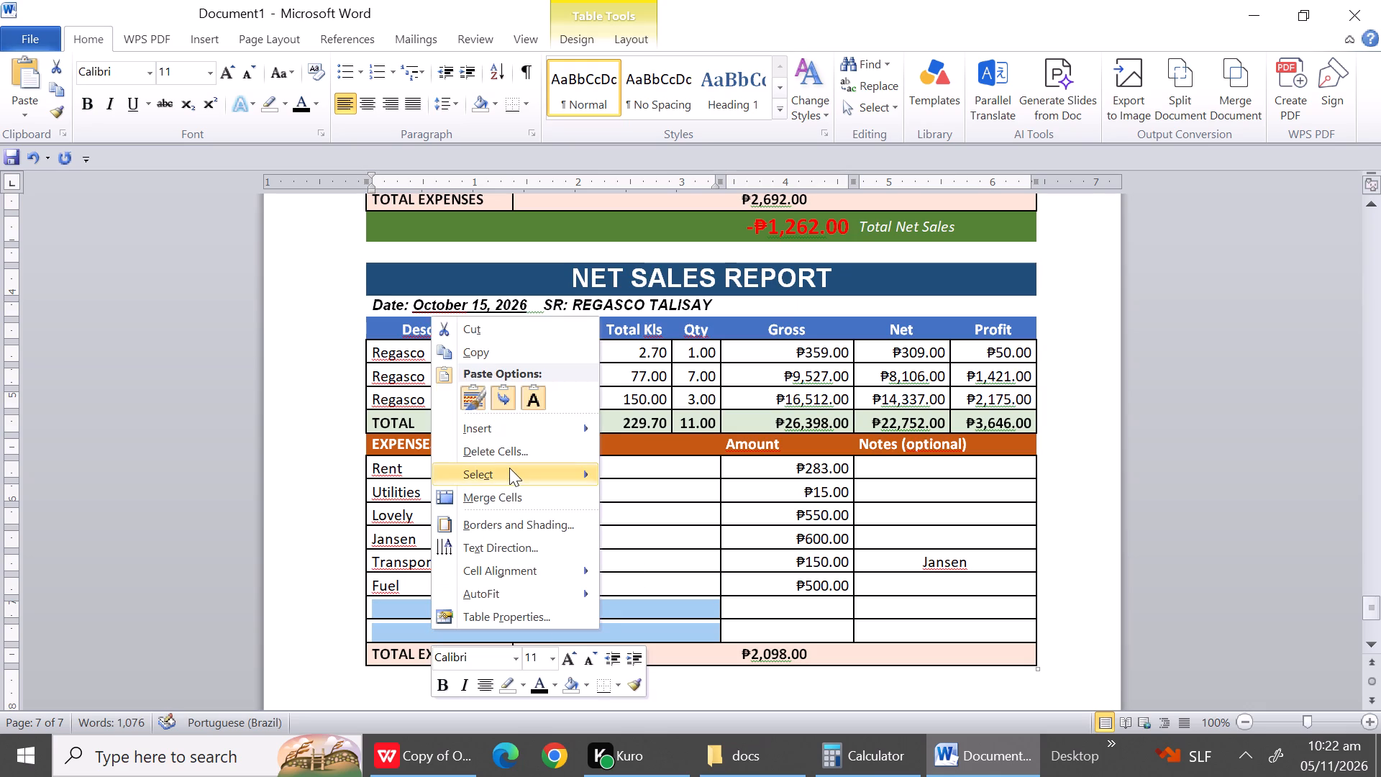
left_click(506, 461)
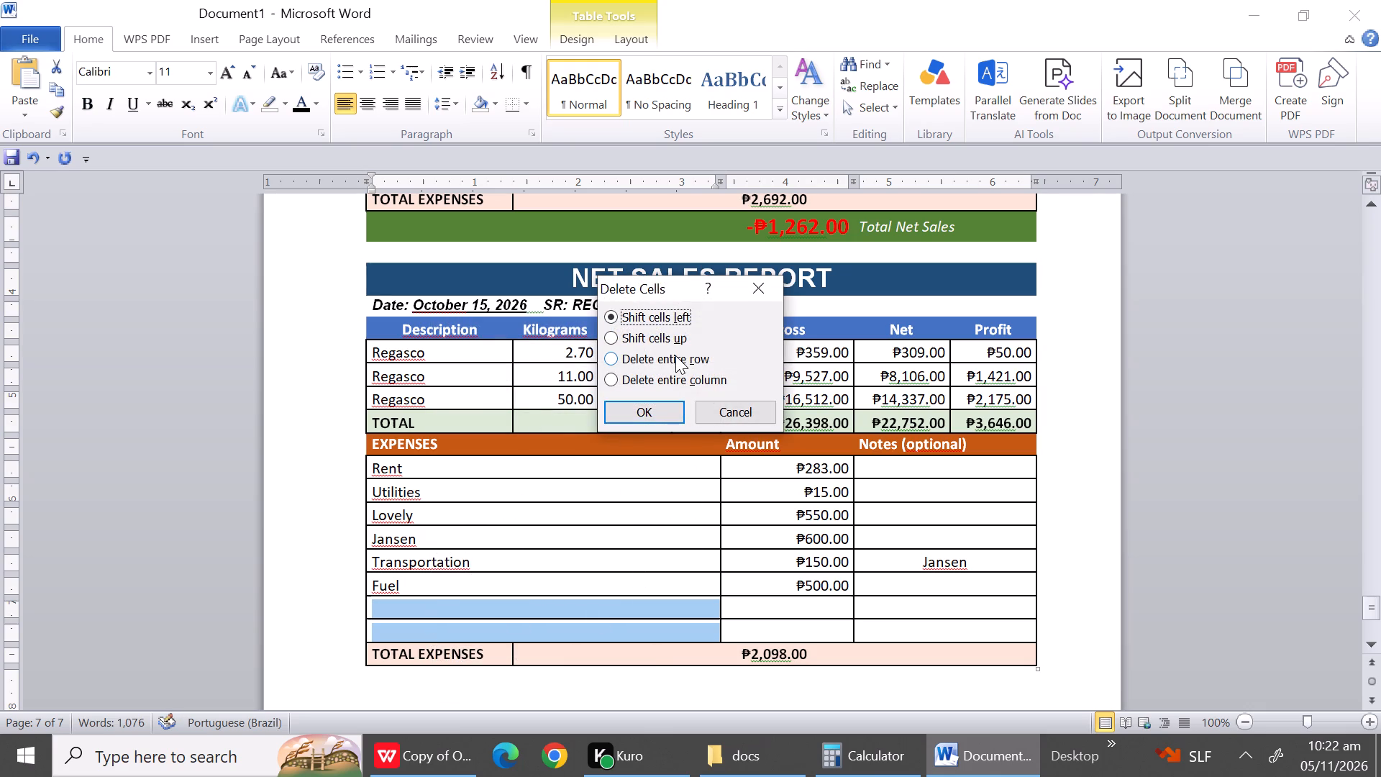
left_click(675, 355)
left_click(657, 410)
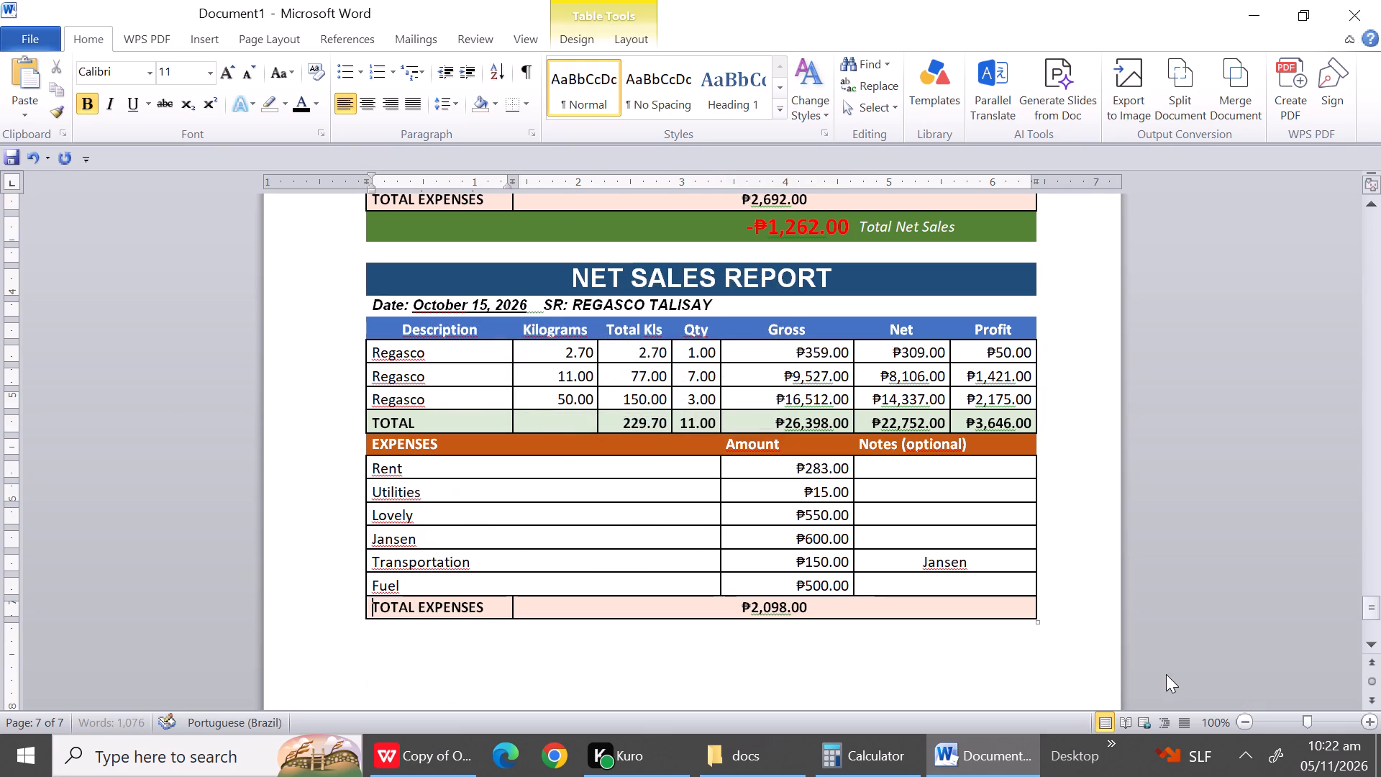
Switch to the WPS workbook and copy the October 15 report's Total Net Sales row, A451 to G451, on the Talisay Net Sales final sheet.
triple_click(1369, 646)
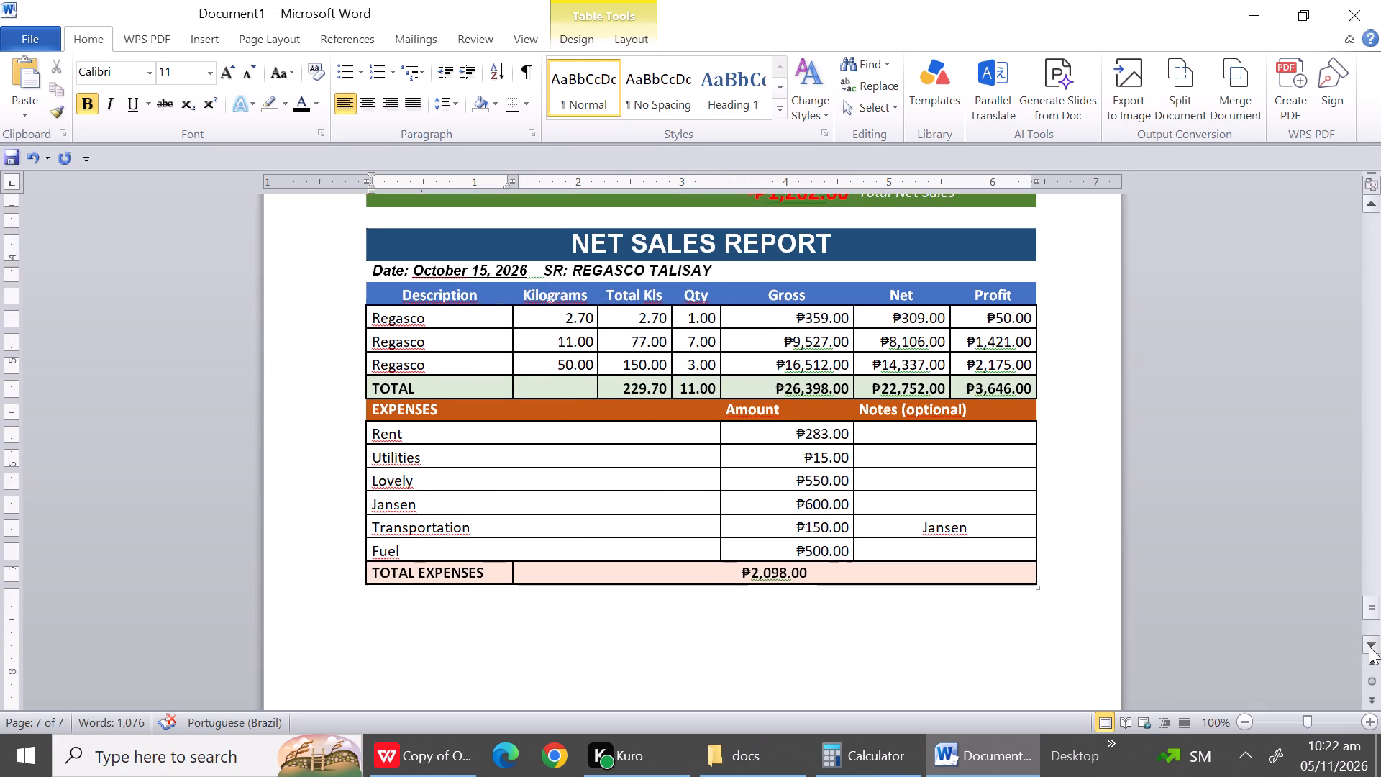
triple_click(1369, 646)
triple_click(1369, 646)
triple_click(1369, 646)
triple_click(1369, 646)
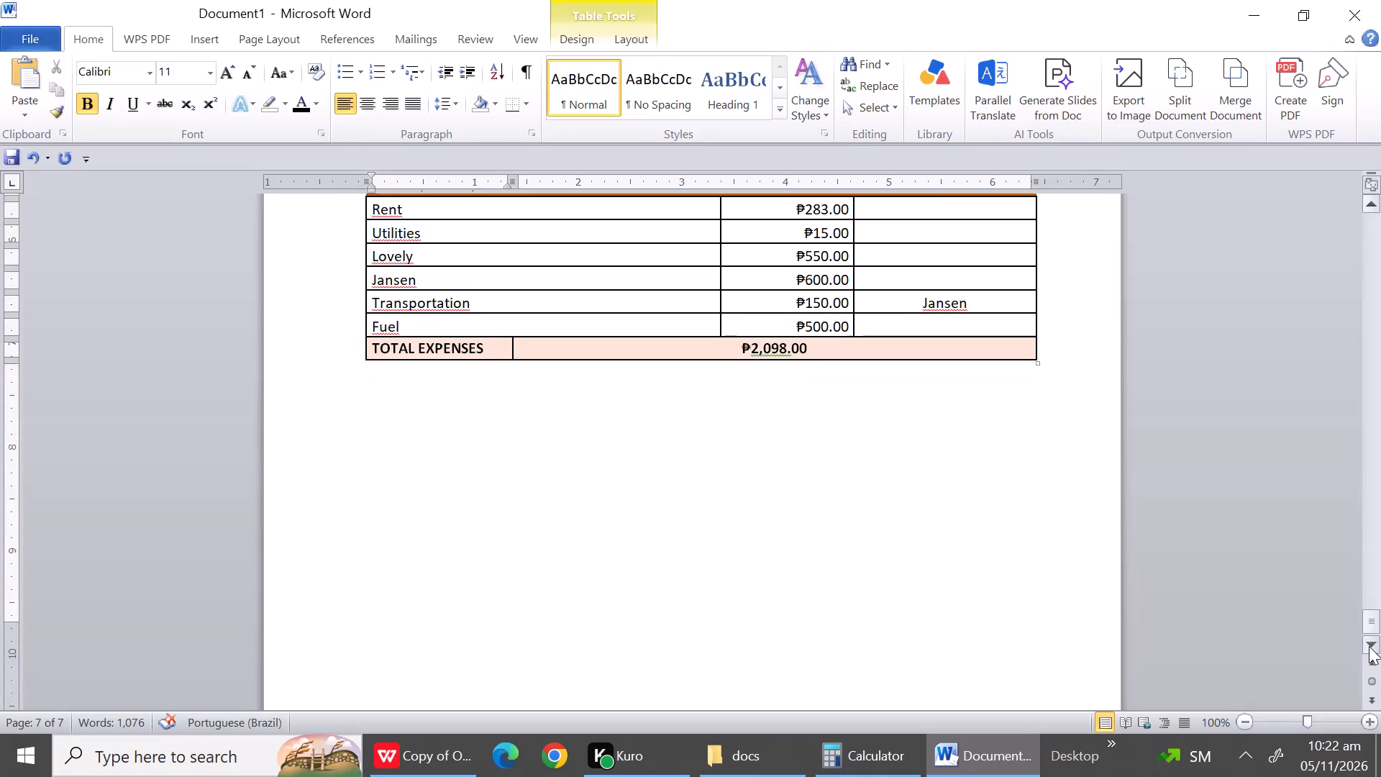
triple_click(1369, 646)
left_click(1369, 646)
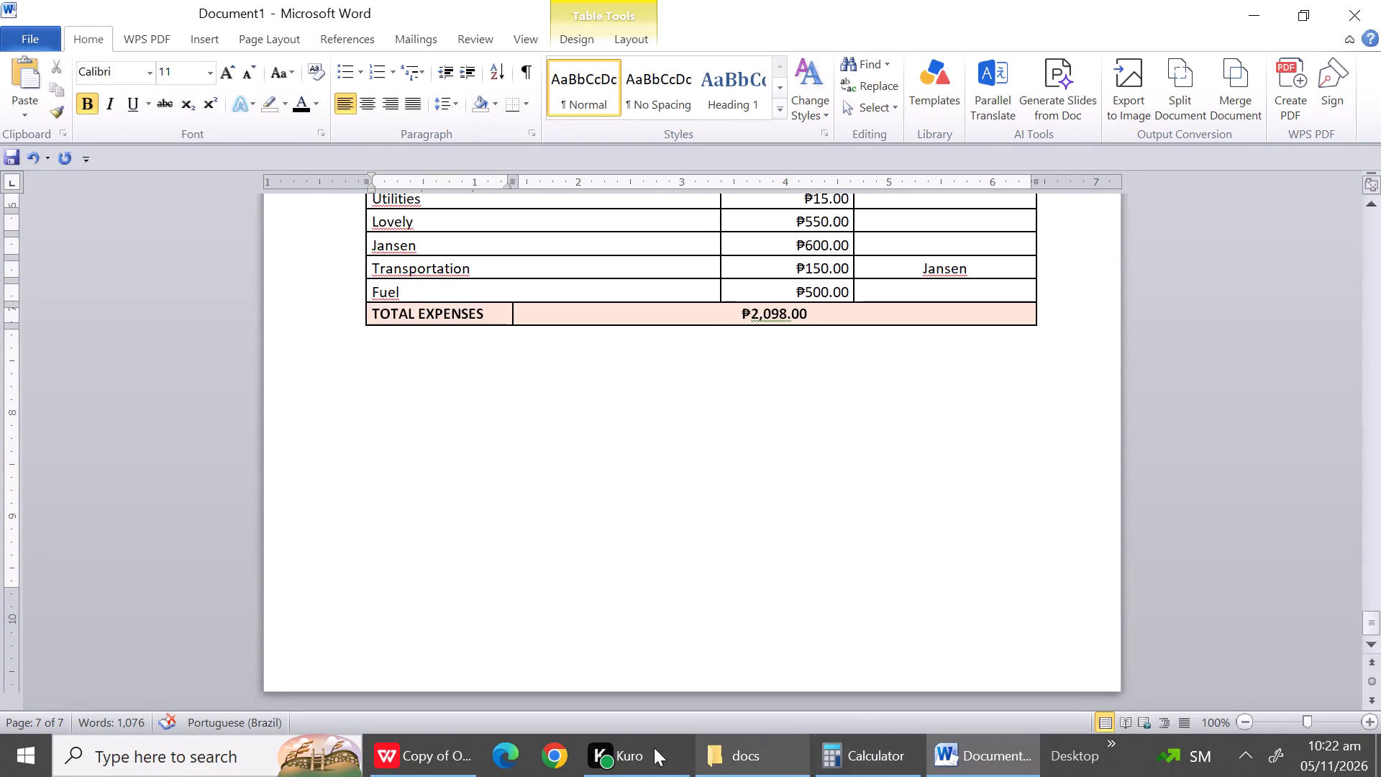
left_click(423, 755)
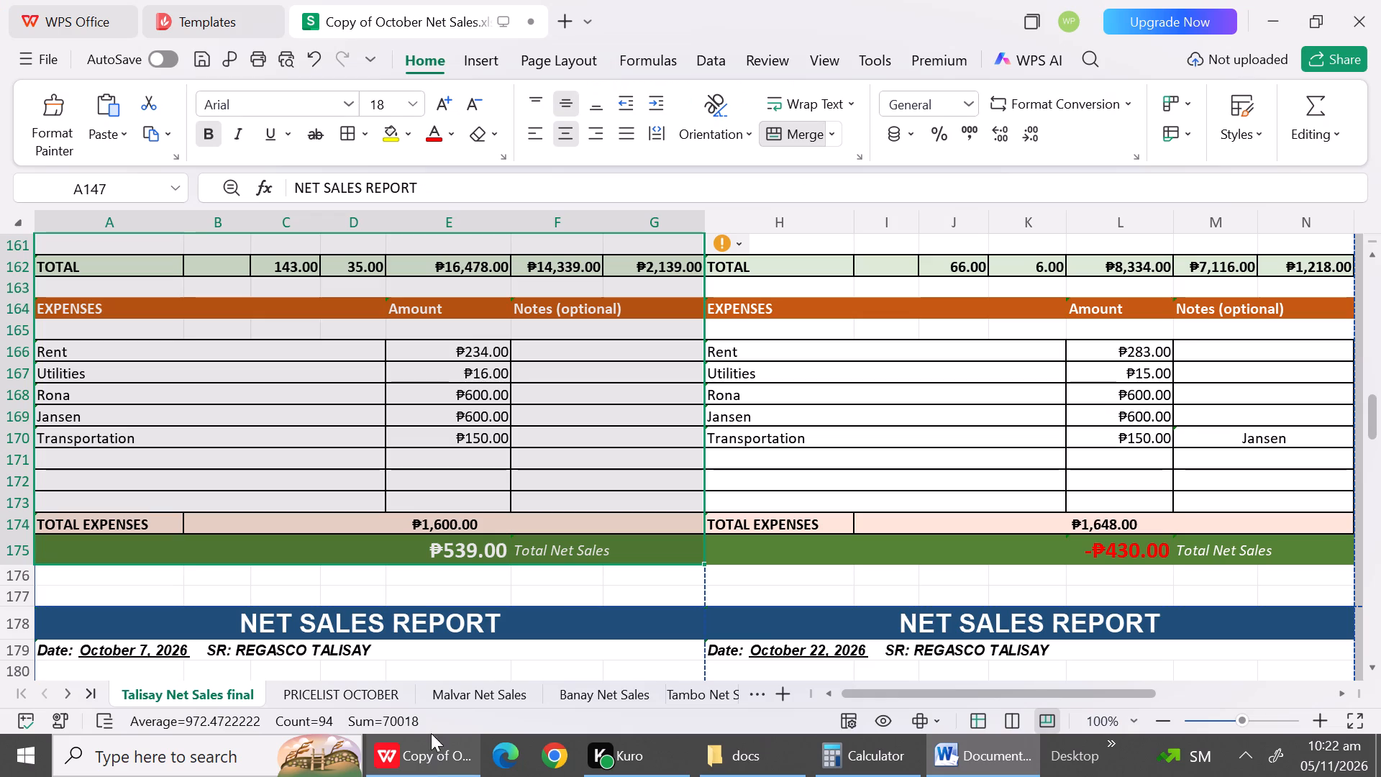
double_click(1380, 657)
double_click(1373, 636)
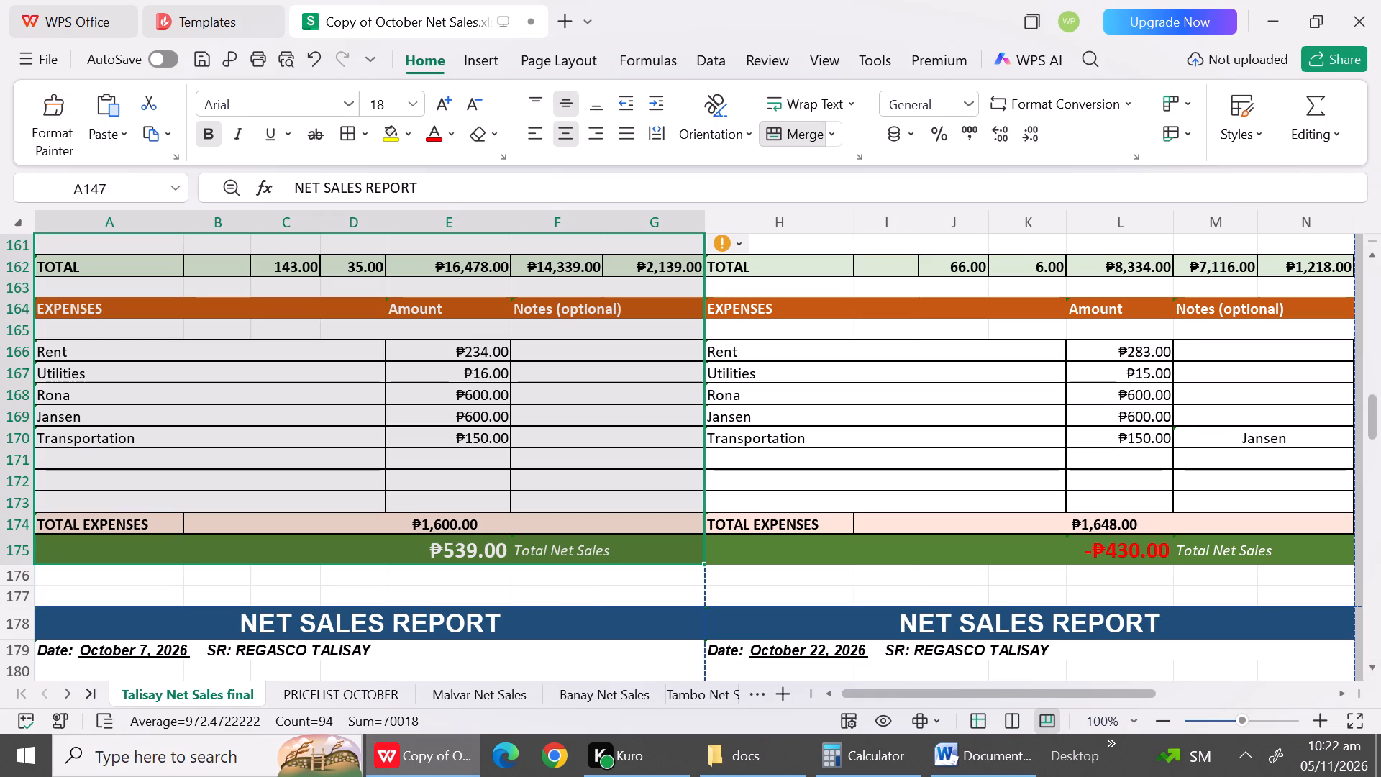
left_click(1205, 598)
left_click_drag(1372, 408, 1357, 518)
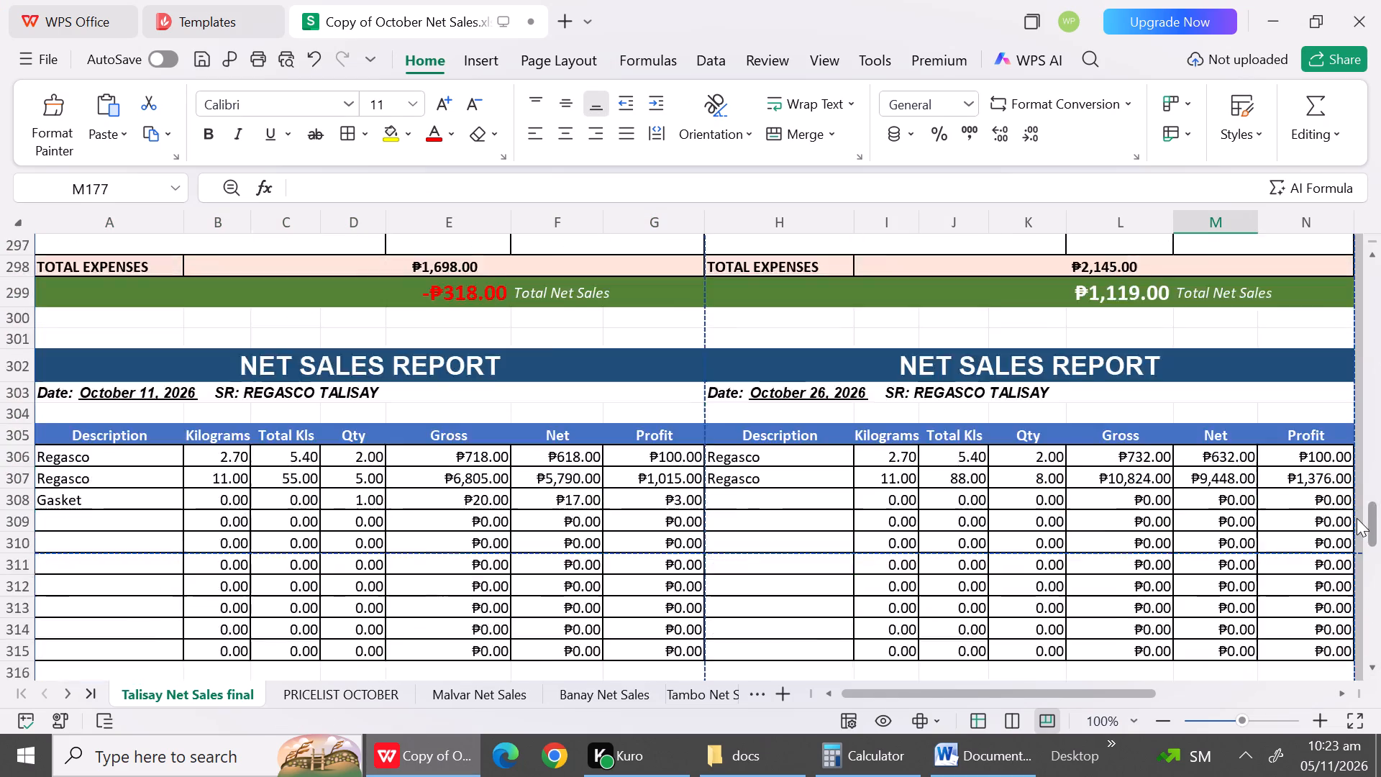
left_click_drag(1357, 518, 1364, 719)
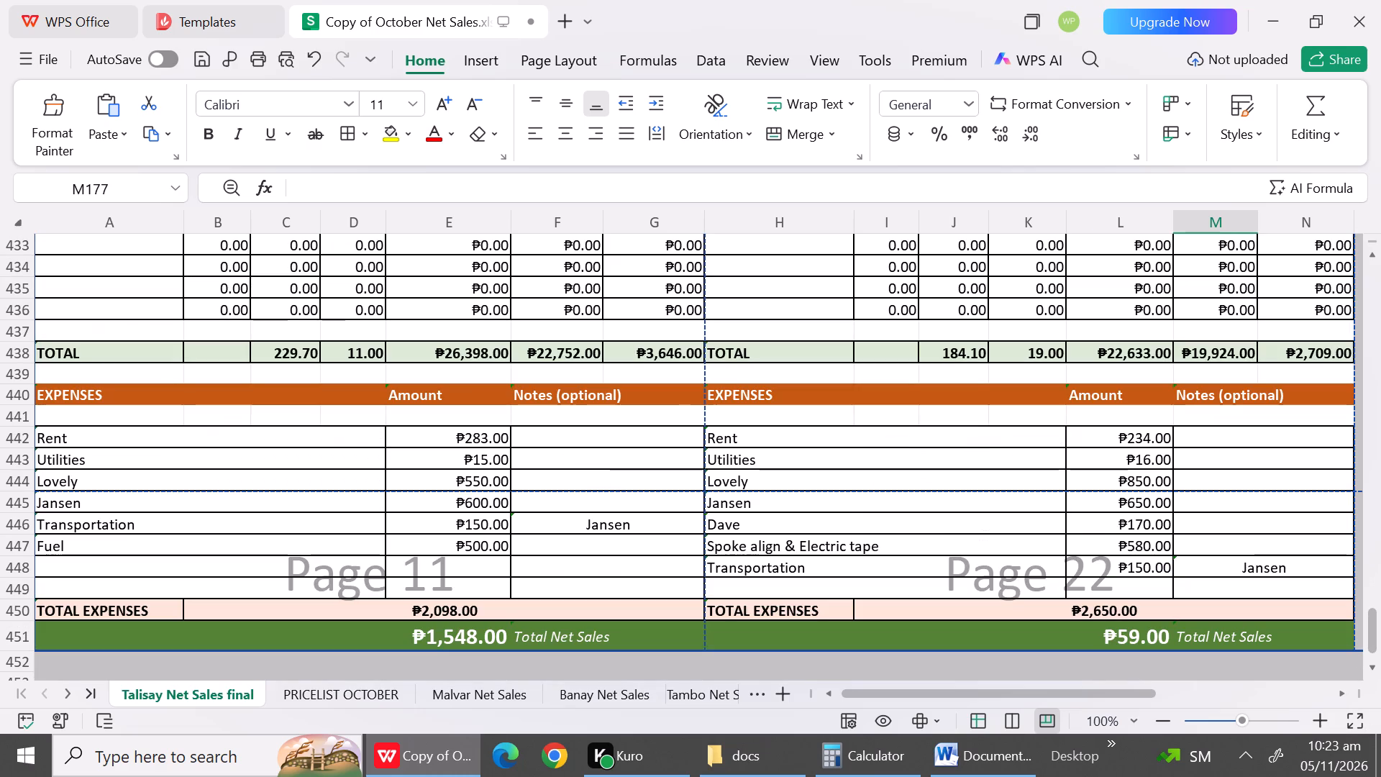
left_click_drag(88, 647, 592, 639)
key("ctrl+c")
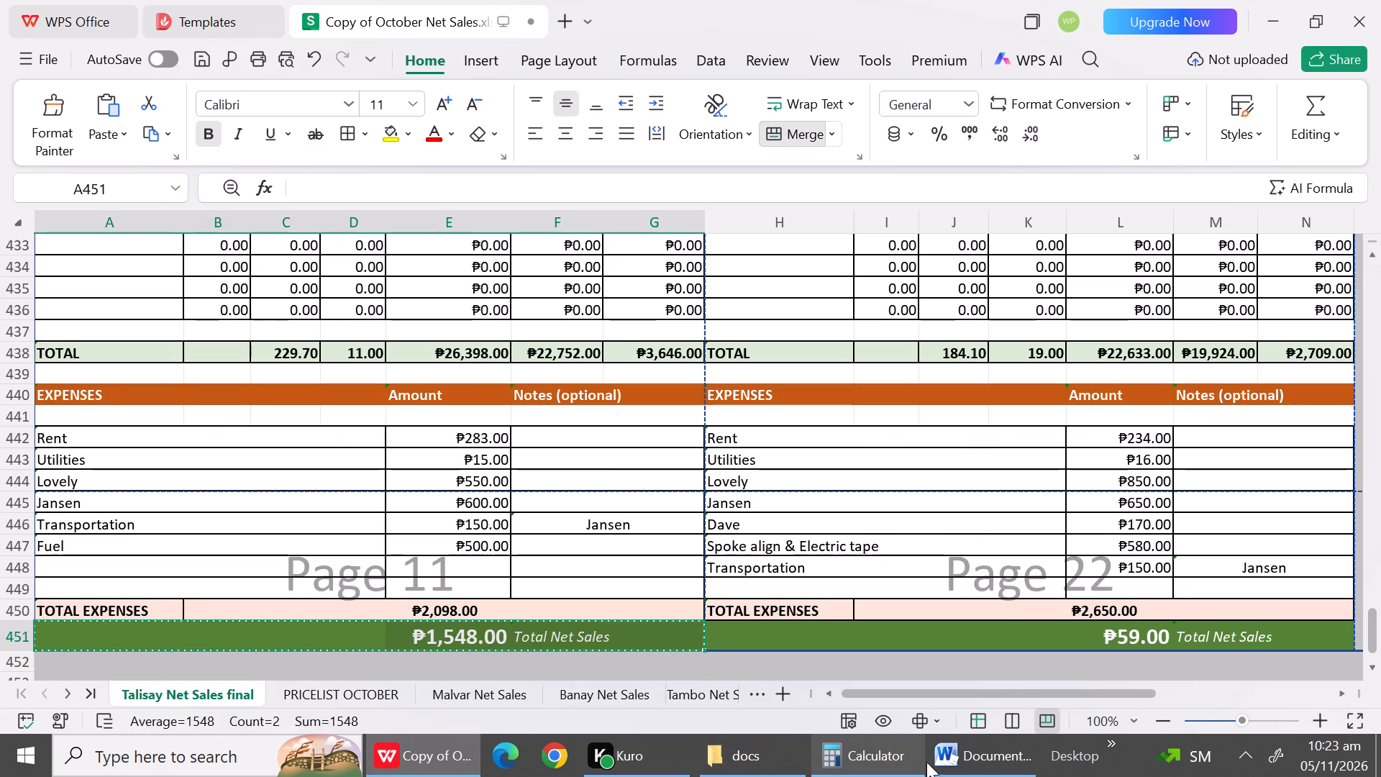
Switch to Word and paste the copied Total Net Sales row directly below TOTAL EXPENSES in the October 15 report.
left_click(975, 776)
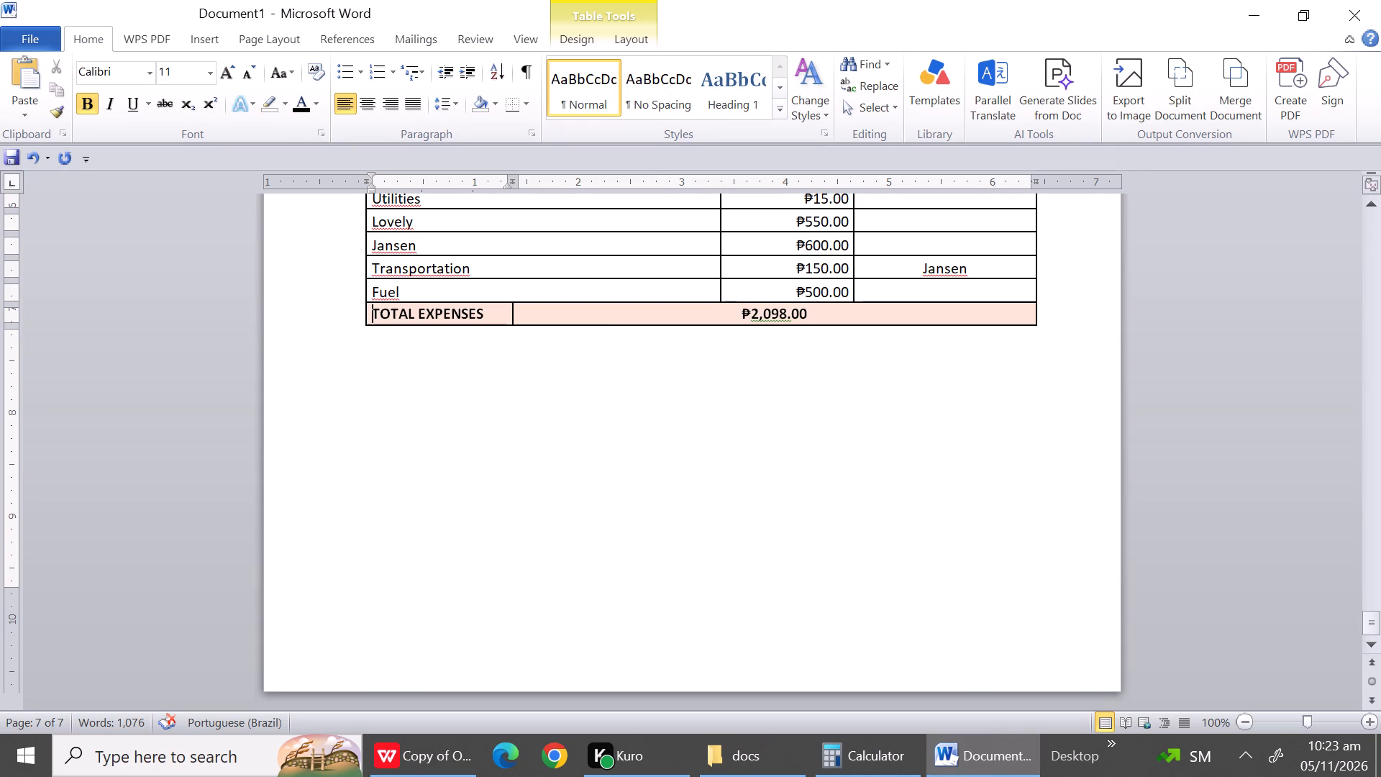
left_click(375, 335)
key("ctrl+v")
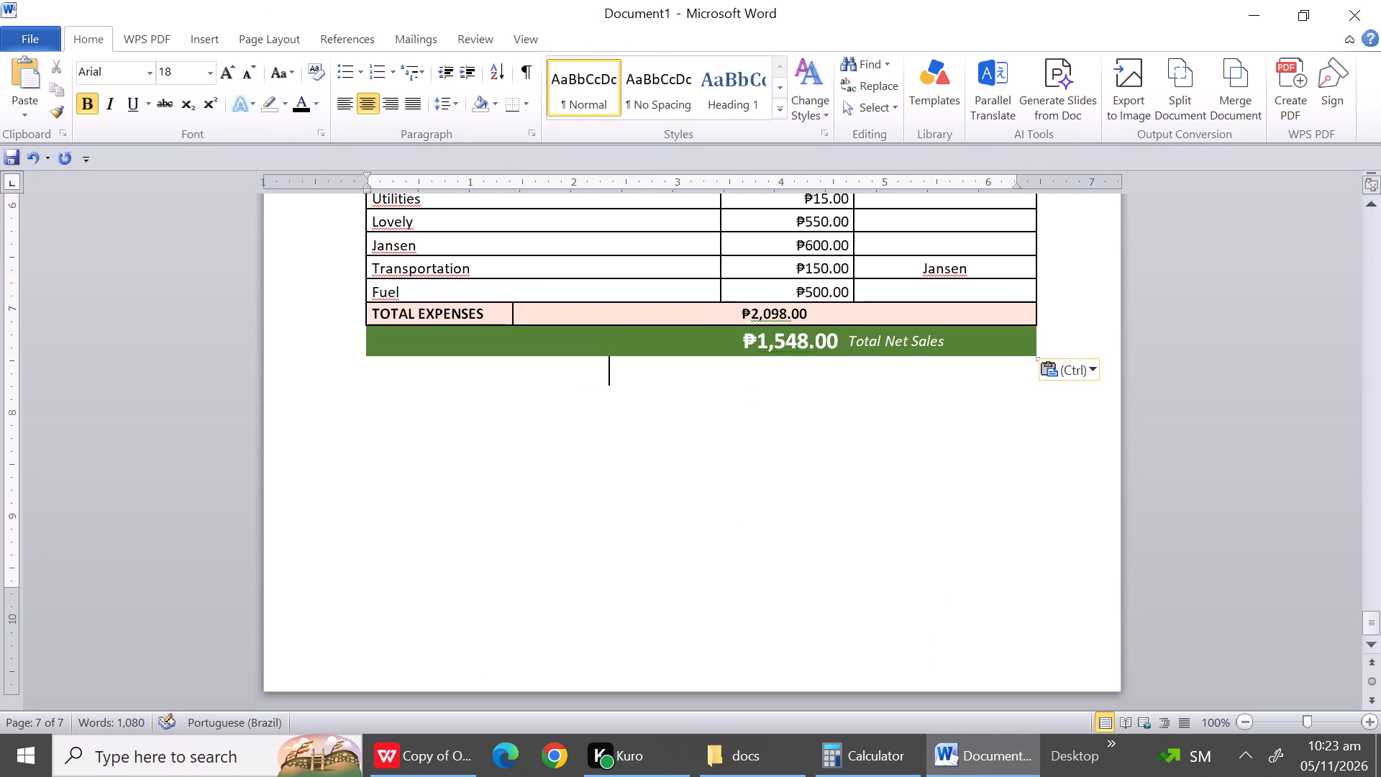
left_click(578, 502)
Switch to the WPS workbook and copy the second column of Talisay reports, H1 to N451, starting with October 16.
left_click(419, 760)
left_click_drag(1376, 627, 1361, 286)
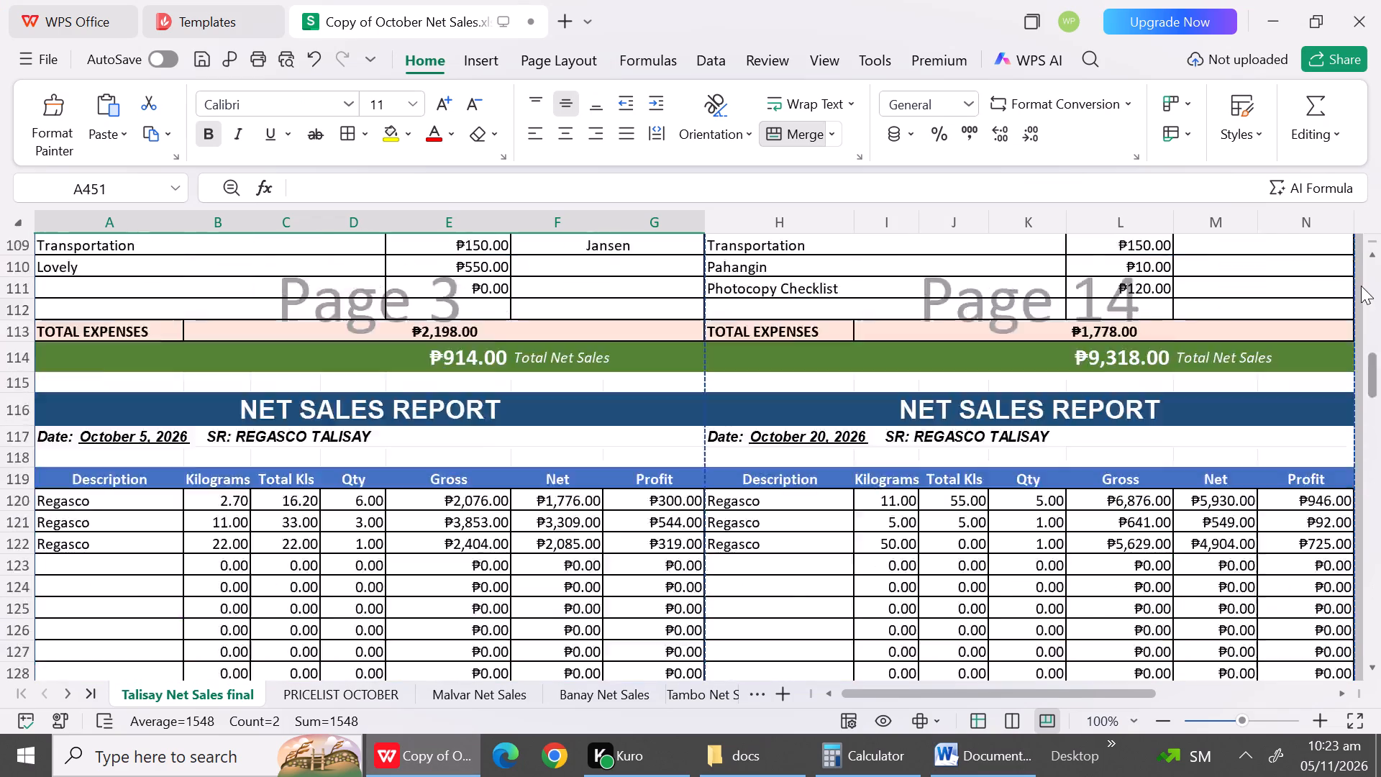
left_click_drag(1361, 286, 1353, 195)
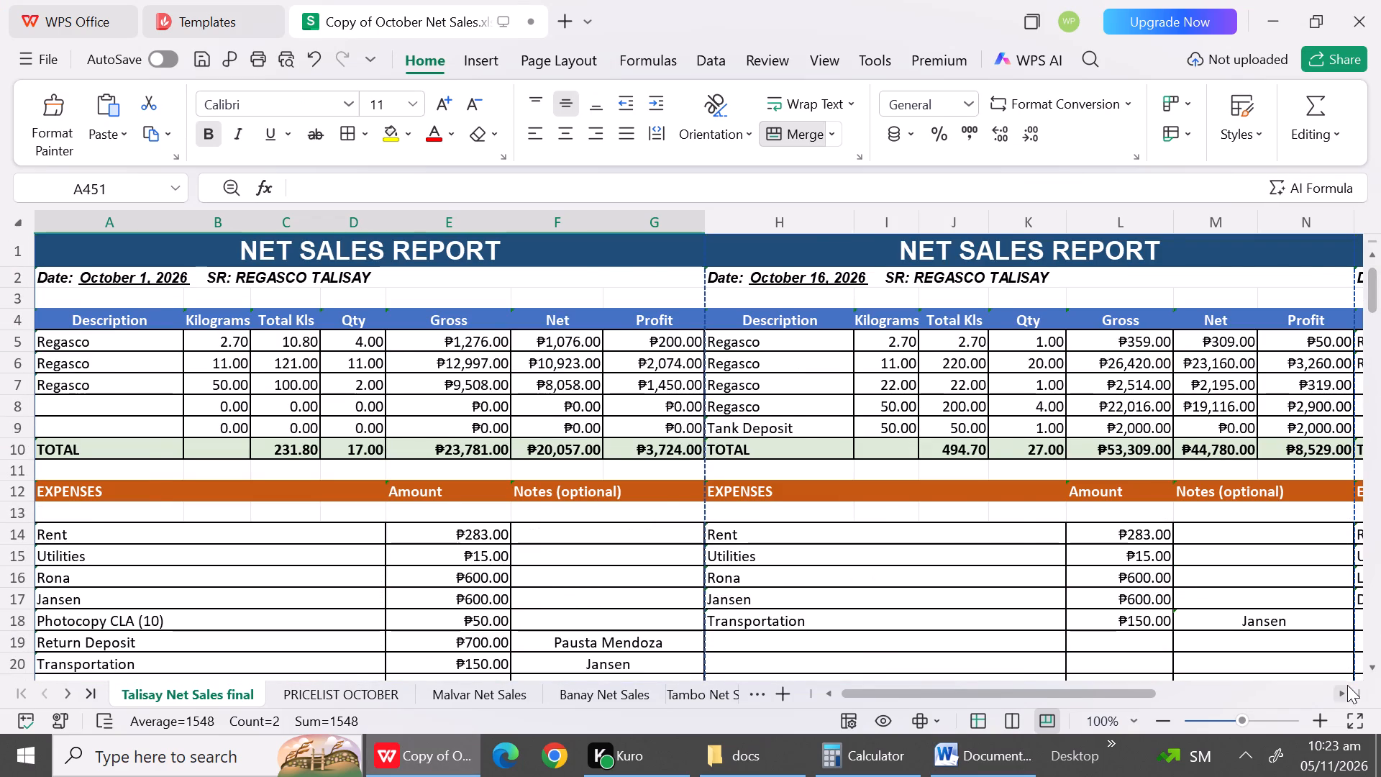
left_click(1344, 691)
double_click(1344, 691)
left_click(1344, 691)
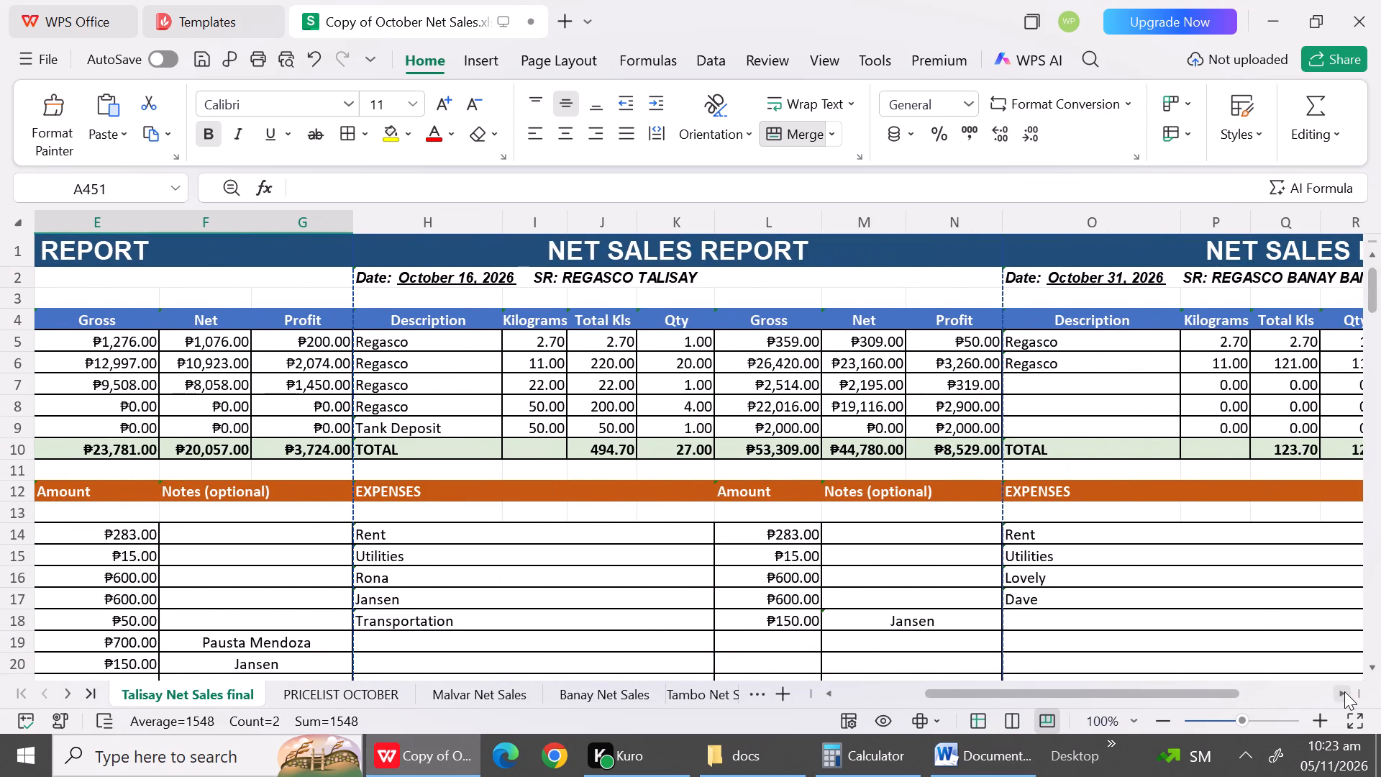
left_click(1344, 691)
left_click(1344, 691)
left_click(1344, 691)
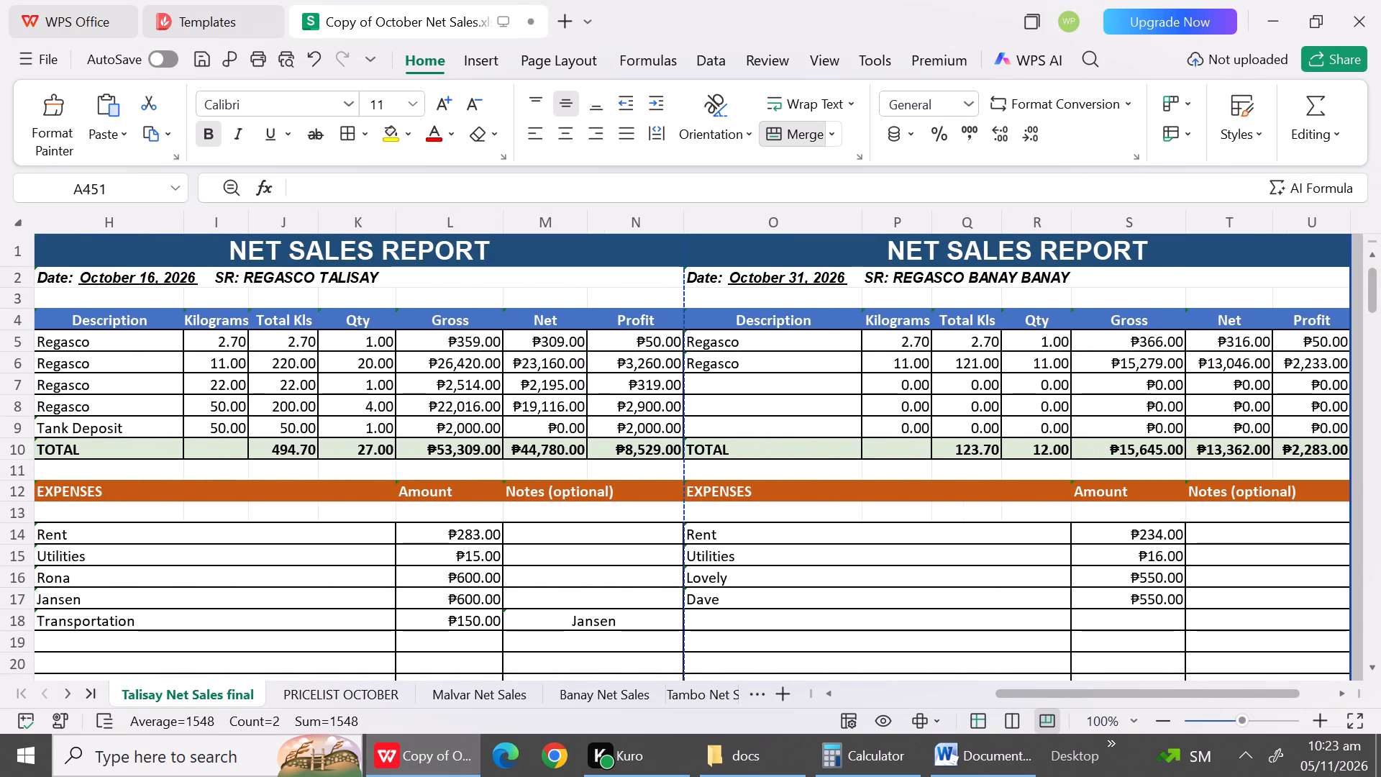
left_click_drag(100, 242, 479, 776)
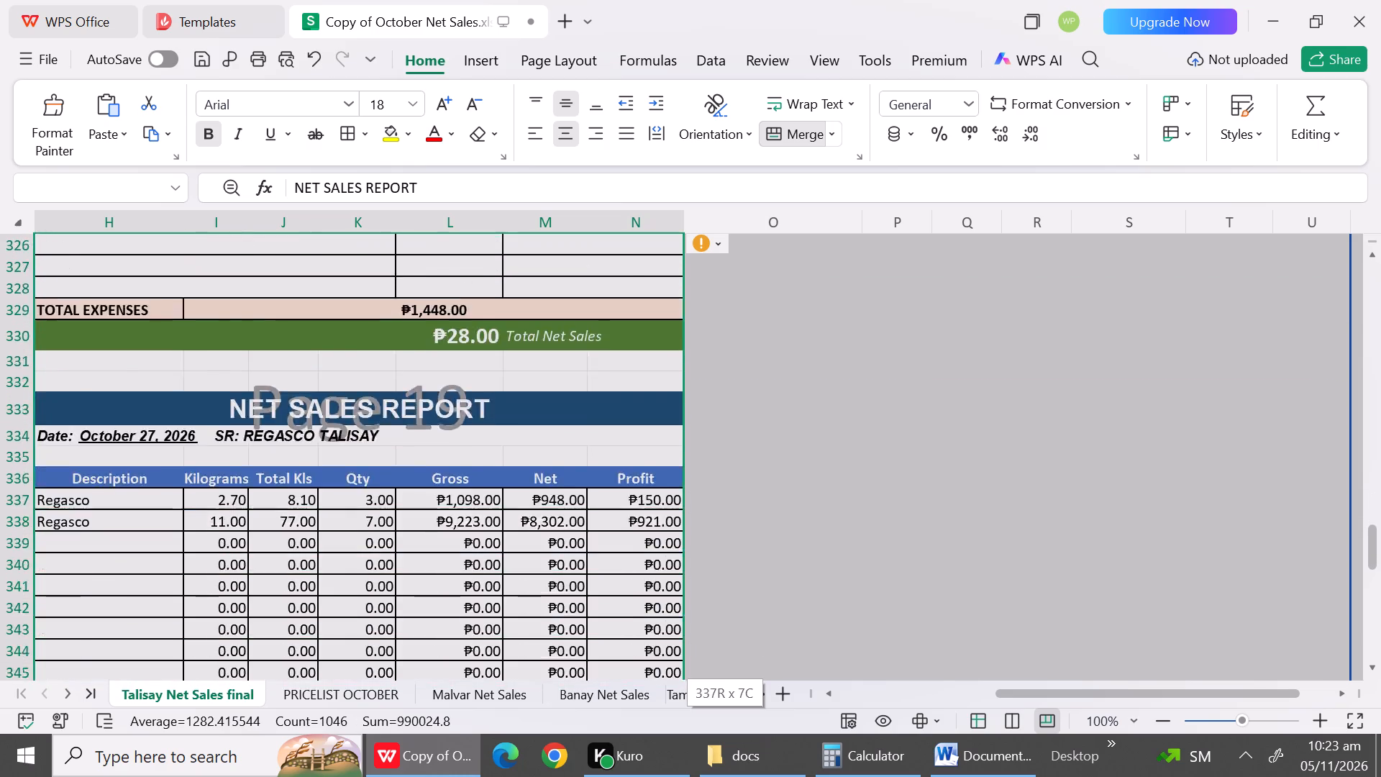
left_click_drag(479, 776, 445, 680)
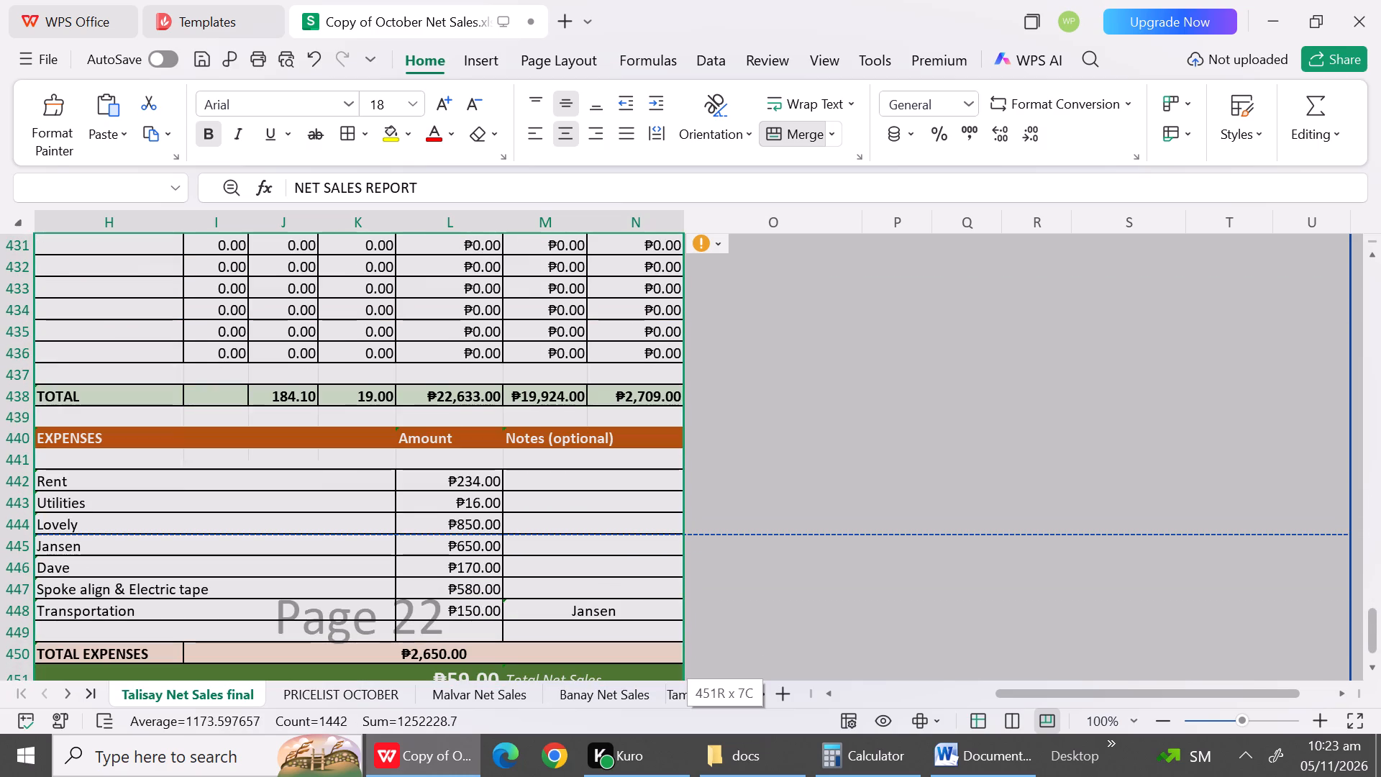
left_click_drag(445, 680, 641, 684)
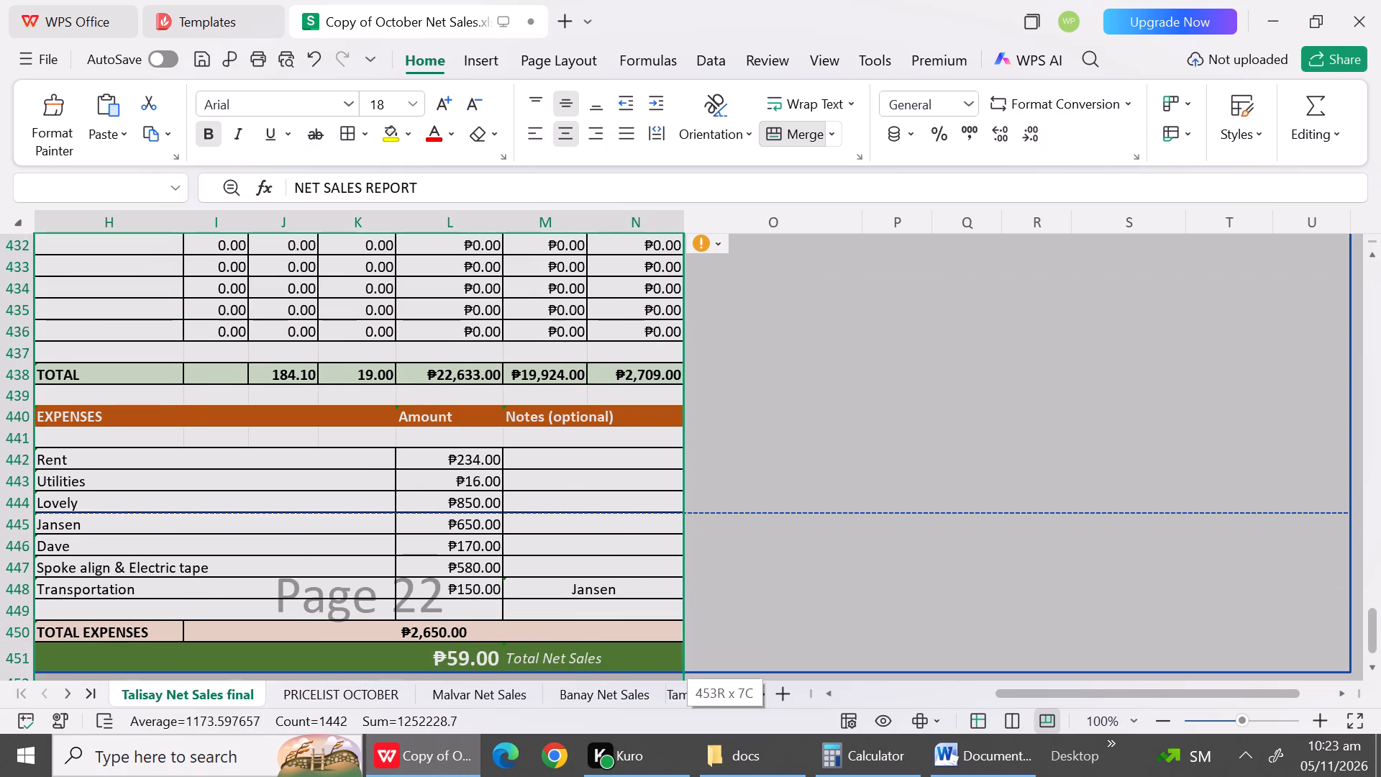
left_click_drag(641, 684, 630, 650)
key("ctrl+c")
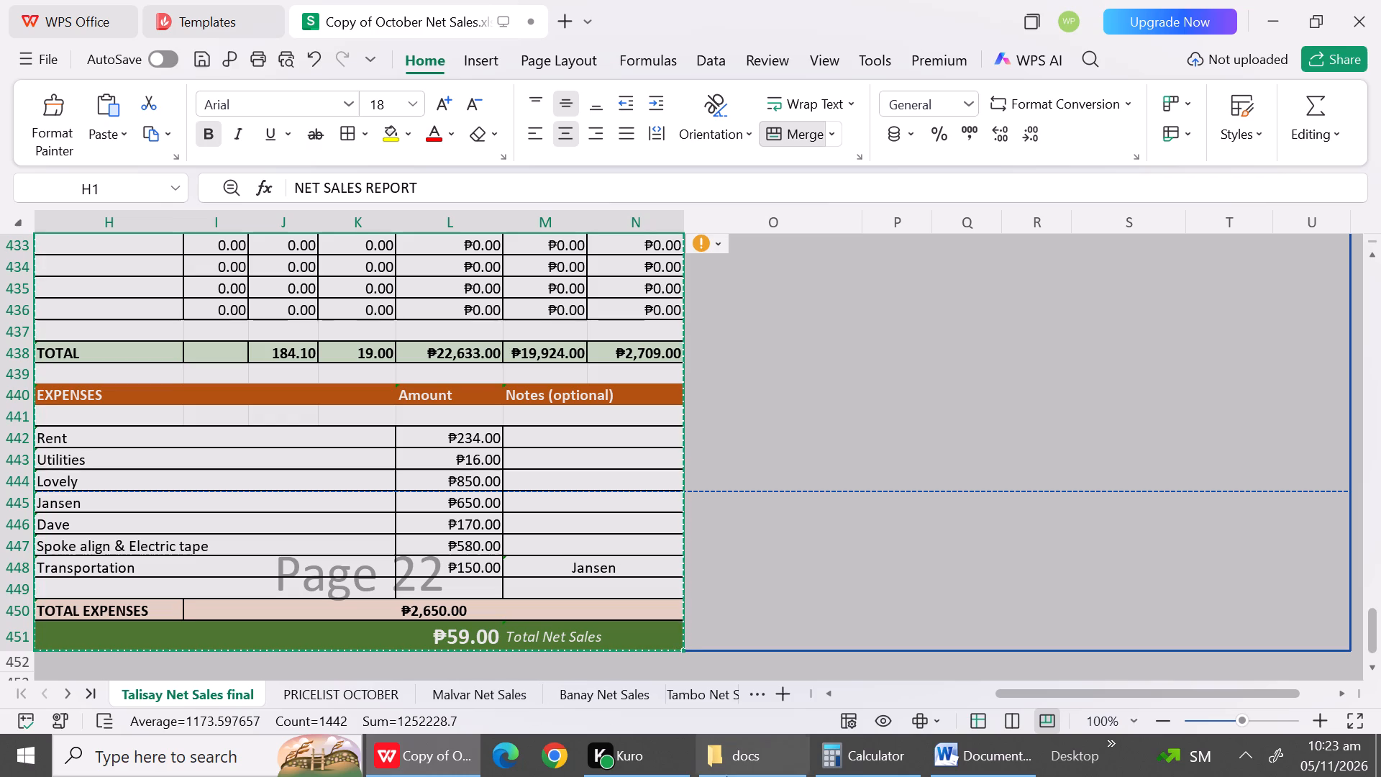
Switch to Word and paste the copied reports after a new blank line below the October 15 report.
left_click(1011, 772)
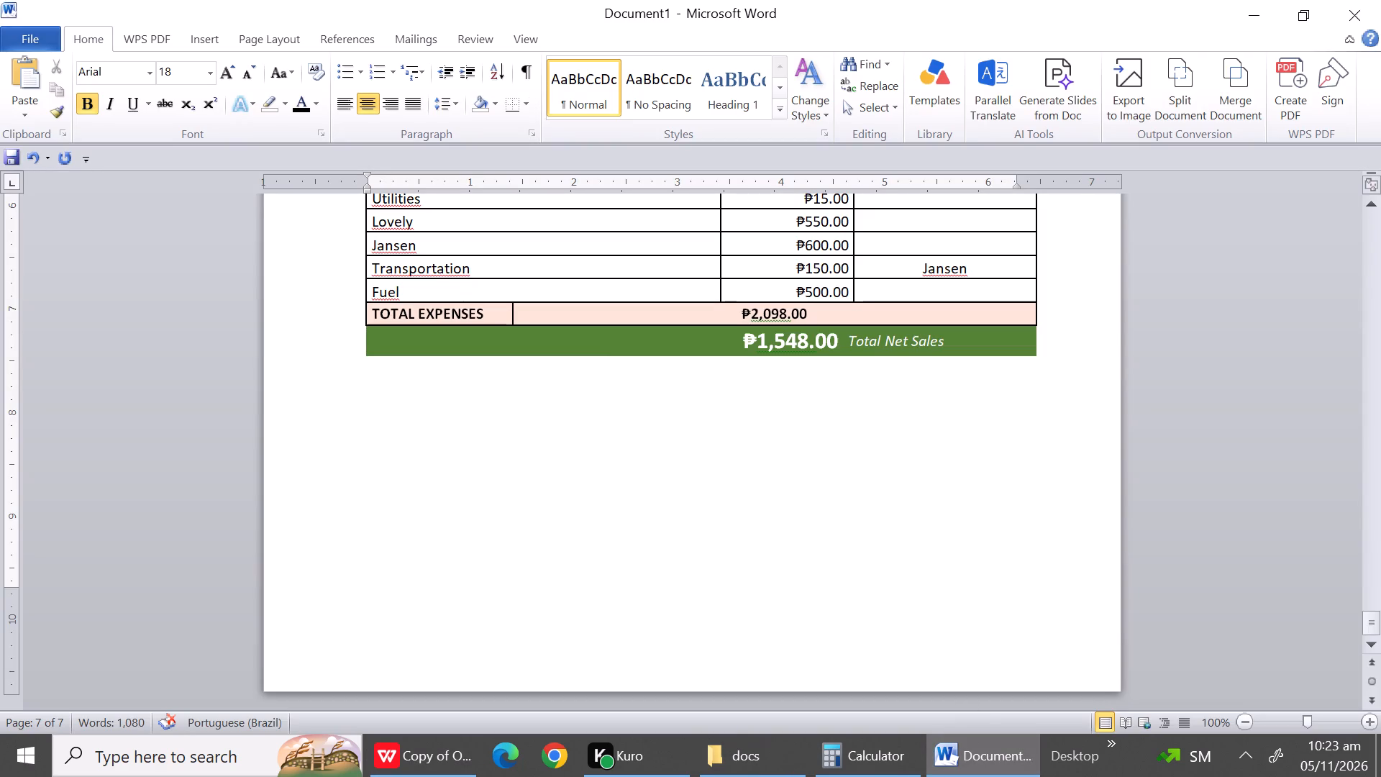
key("Return")
key("ctrl+v")
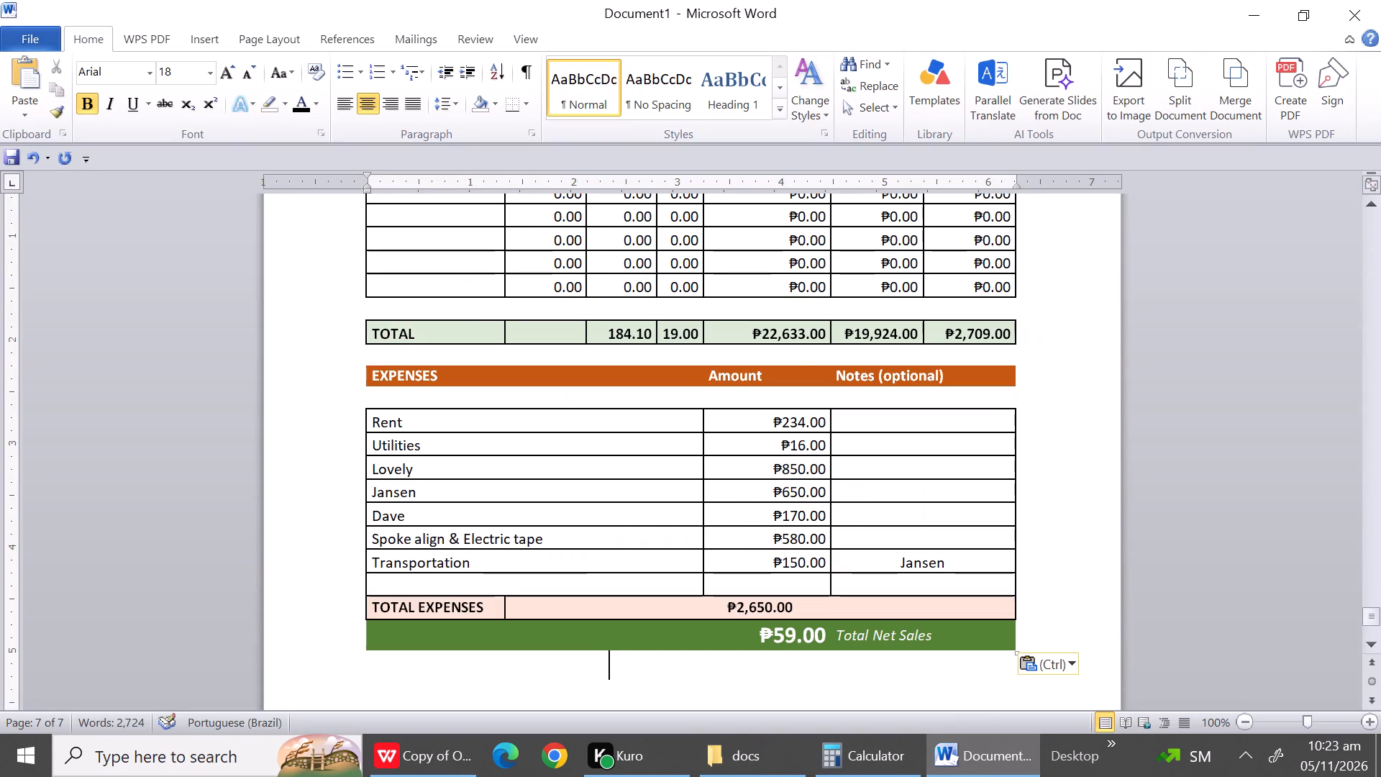
Look back through the pasted reports and the earlier ones, ending at the start of the October 16 report below October 15.
triple_click(1371, 345)
triple_click(1371, 345)
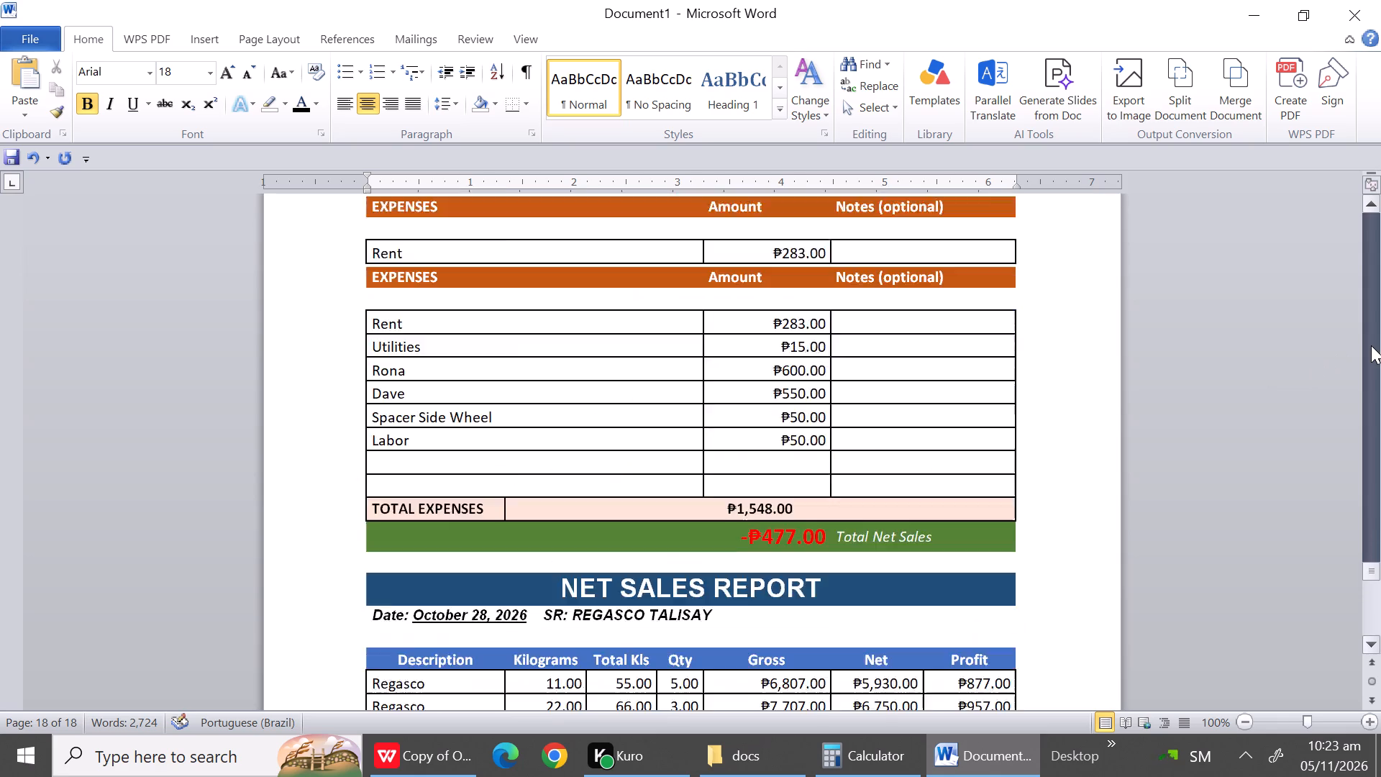
triple_click(1369, 334)
triple_click(1369, 334)
triple_click(1369, 334)
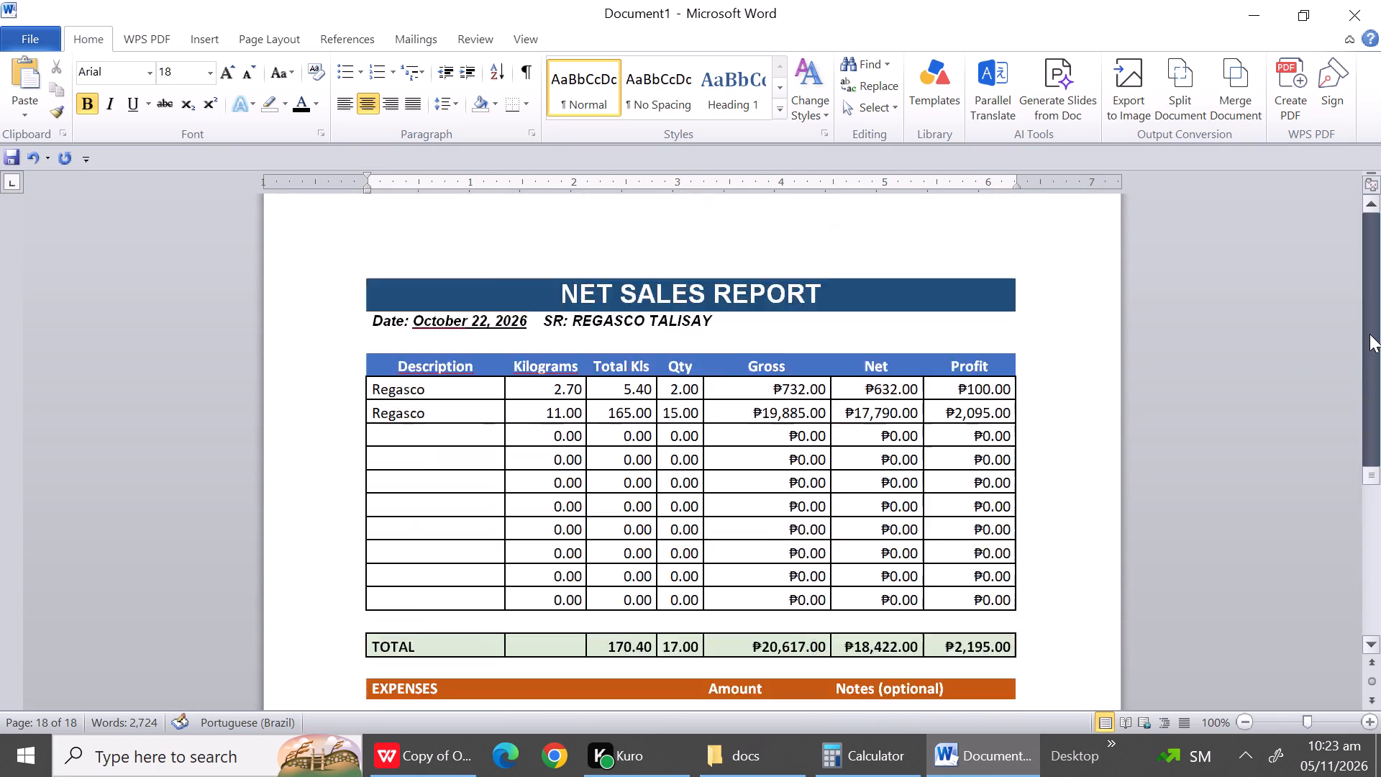
triple_click(1369, 334)
triple_click(1369, 334)
left_click(1369, 334)
double_click(1368, 281)
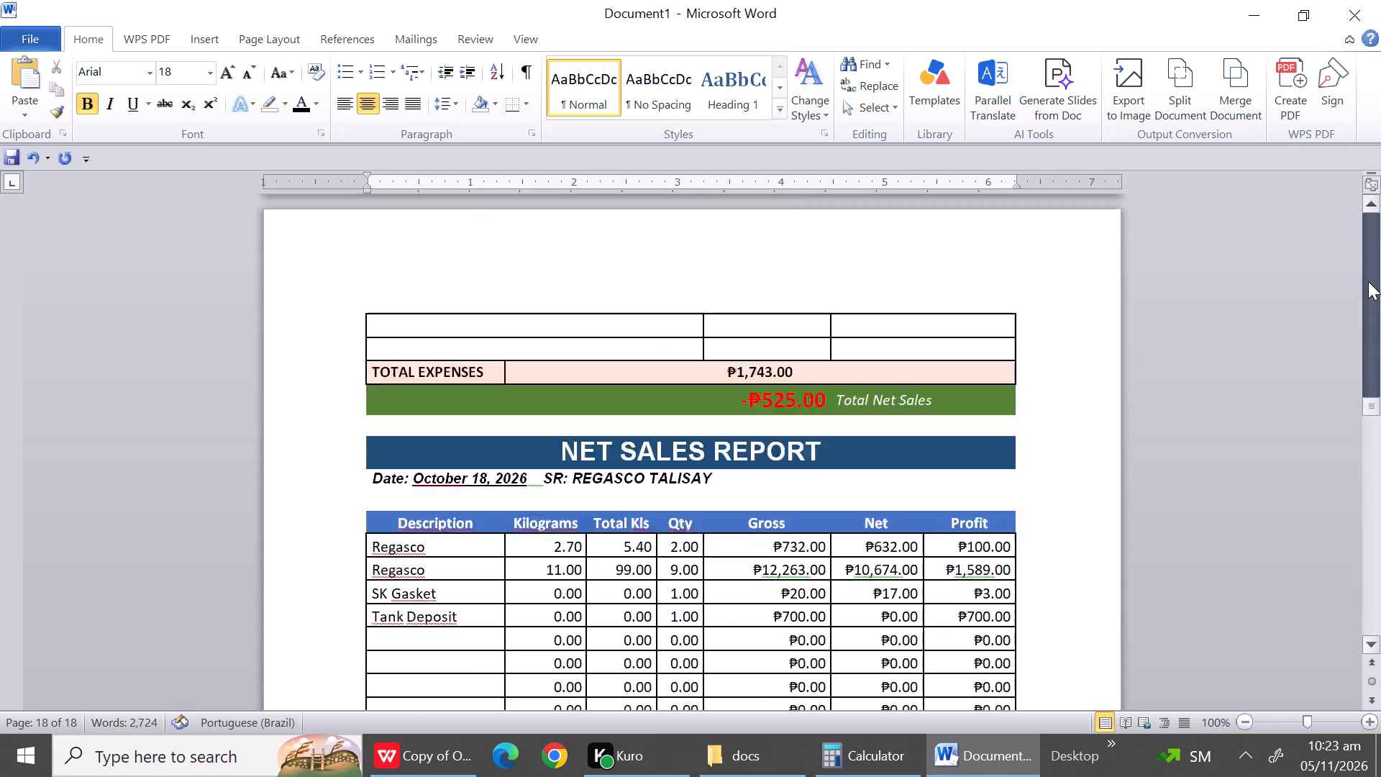
double_click(1368, 281)
double_click(1368, 281)
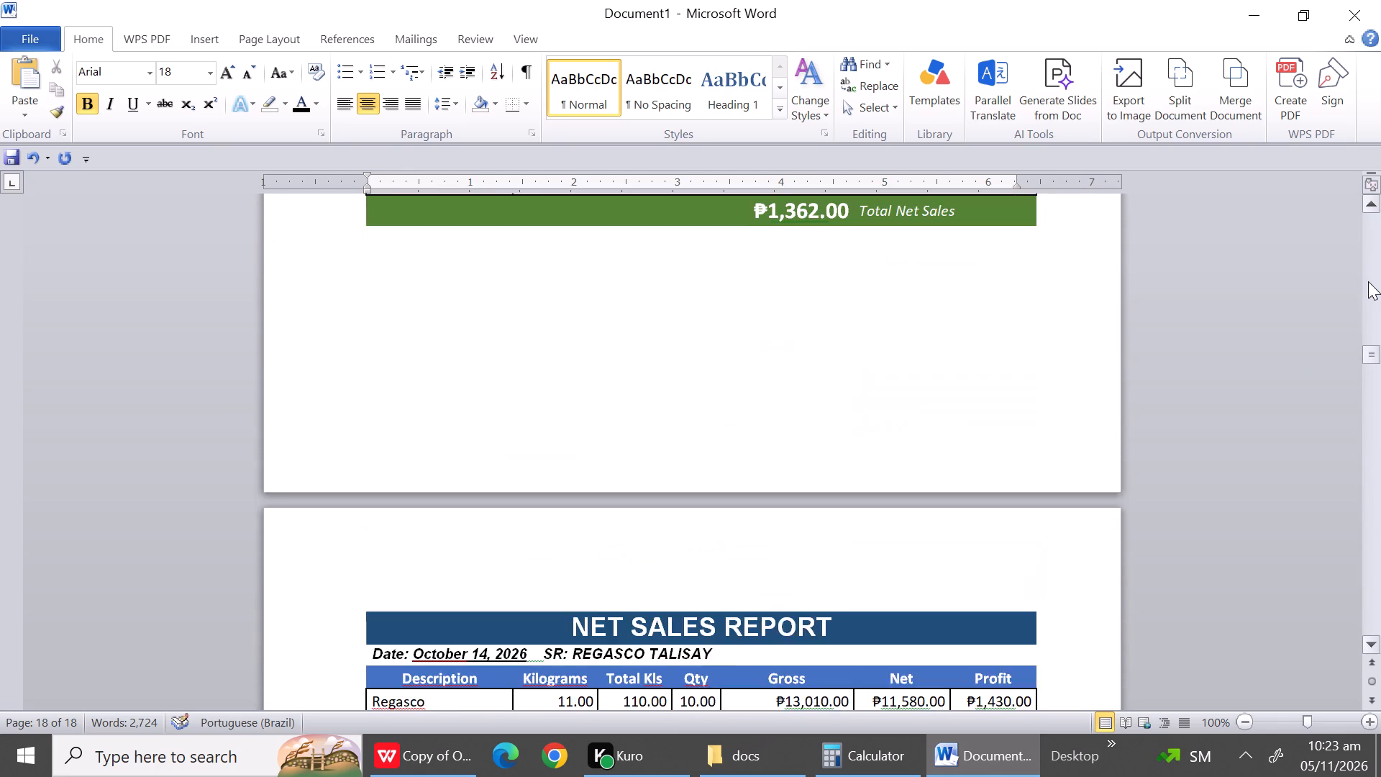
left_click(1368, 281)
left_click(1368, 281)
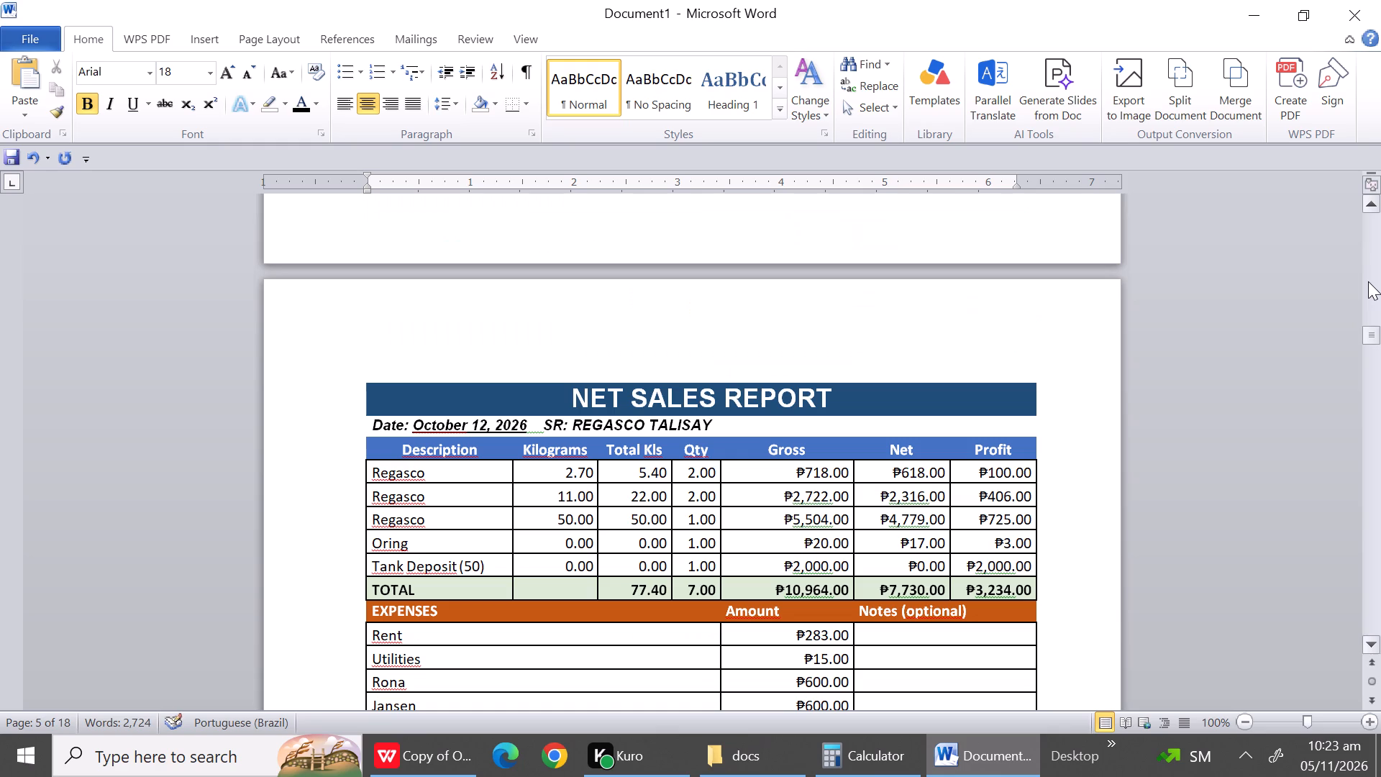
left_click(1375, 463)
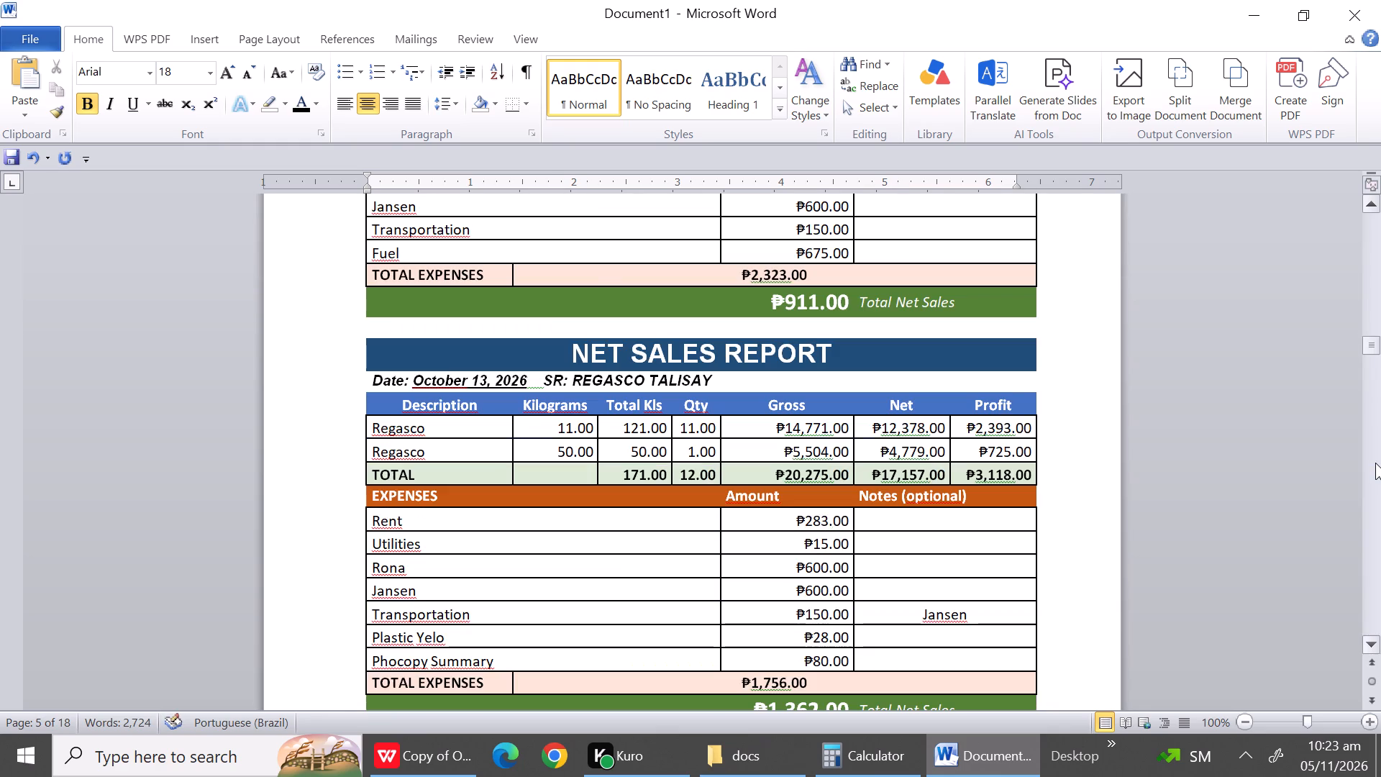
left_click(1375, 463)
left_click(1375, 463)
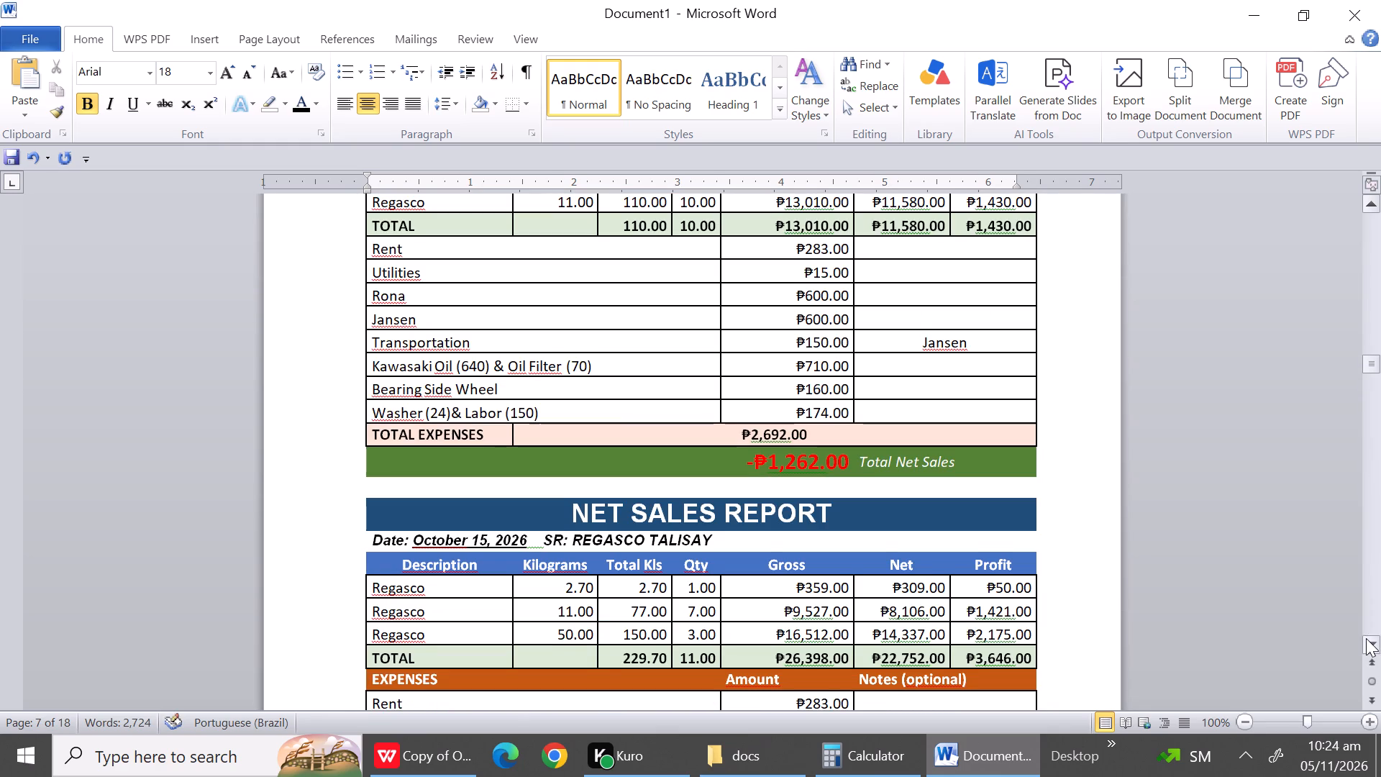
triple_click(1366, 638)
triple_click(1366, 638)
left_click(1366, 638)
left_click(1366, 638)
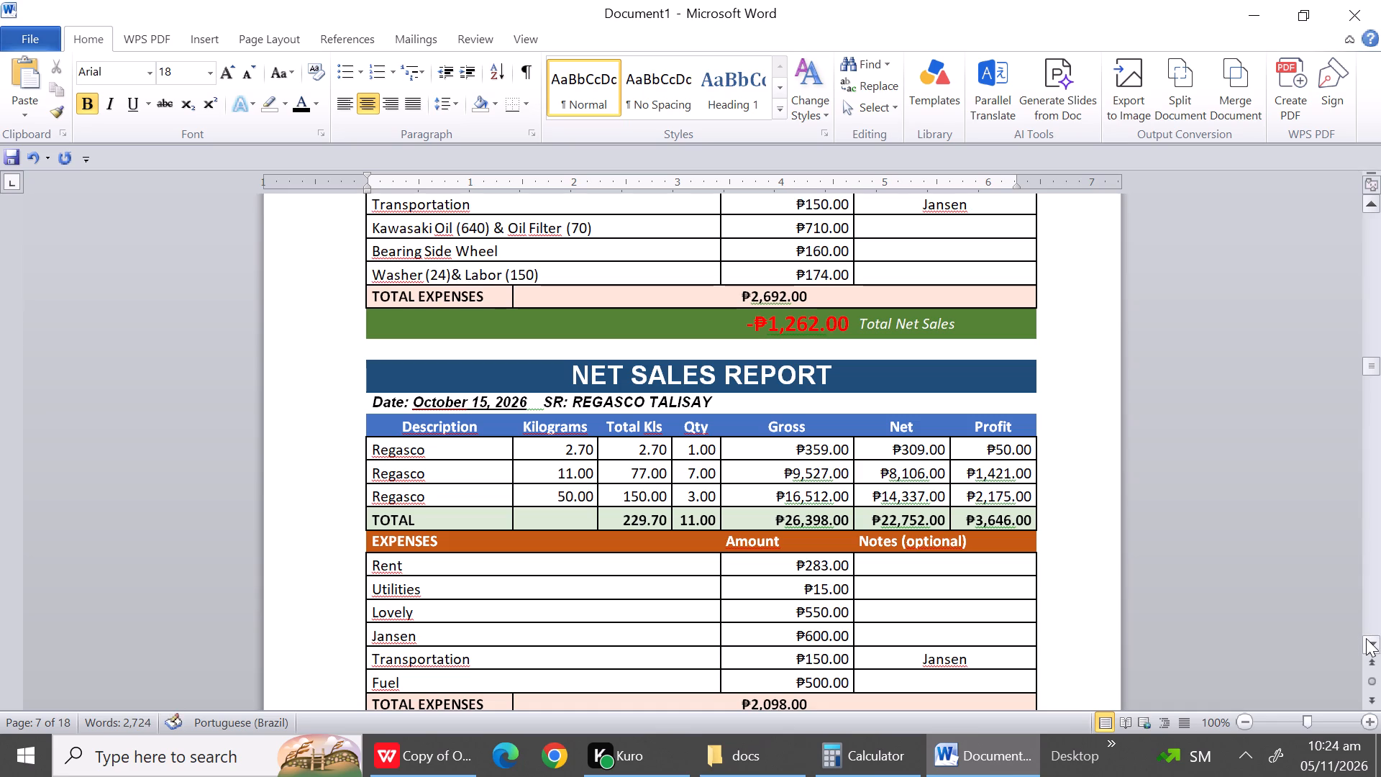
left_click(1366, 638)
triple_click(1366, 638)
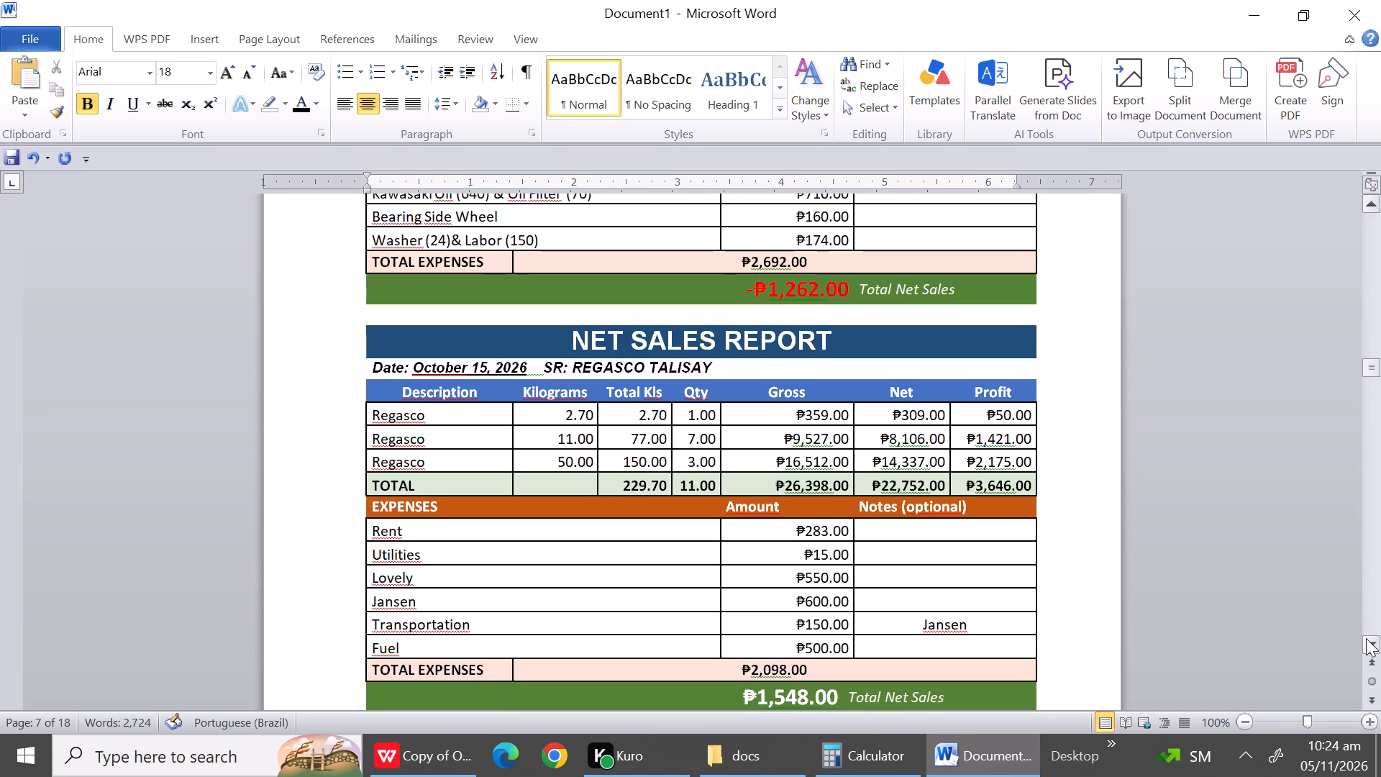
triple_click(1366, 638)
triple_click(1366, 638)
triple_click(1366, 638)
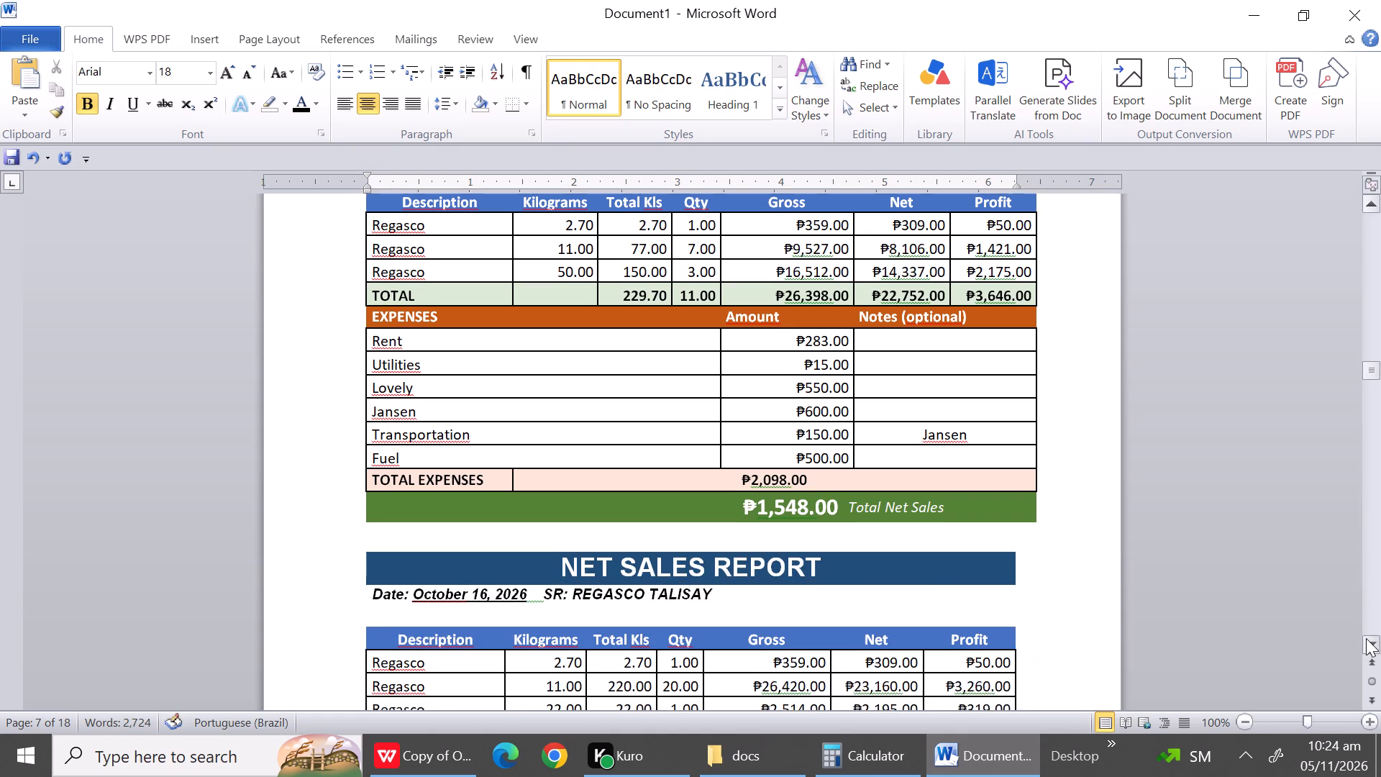
triple_click(1366, 638)
triple_click(1366, 638)
triple_click(1366, 638)
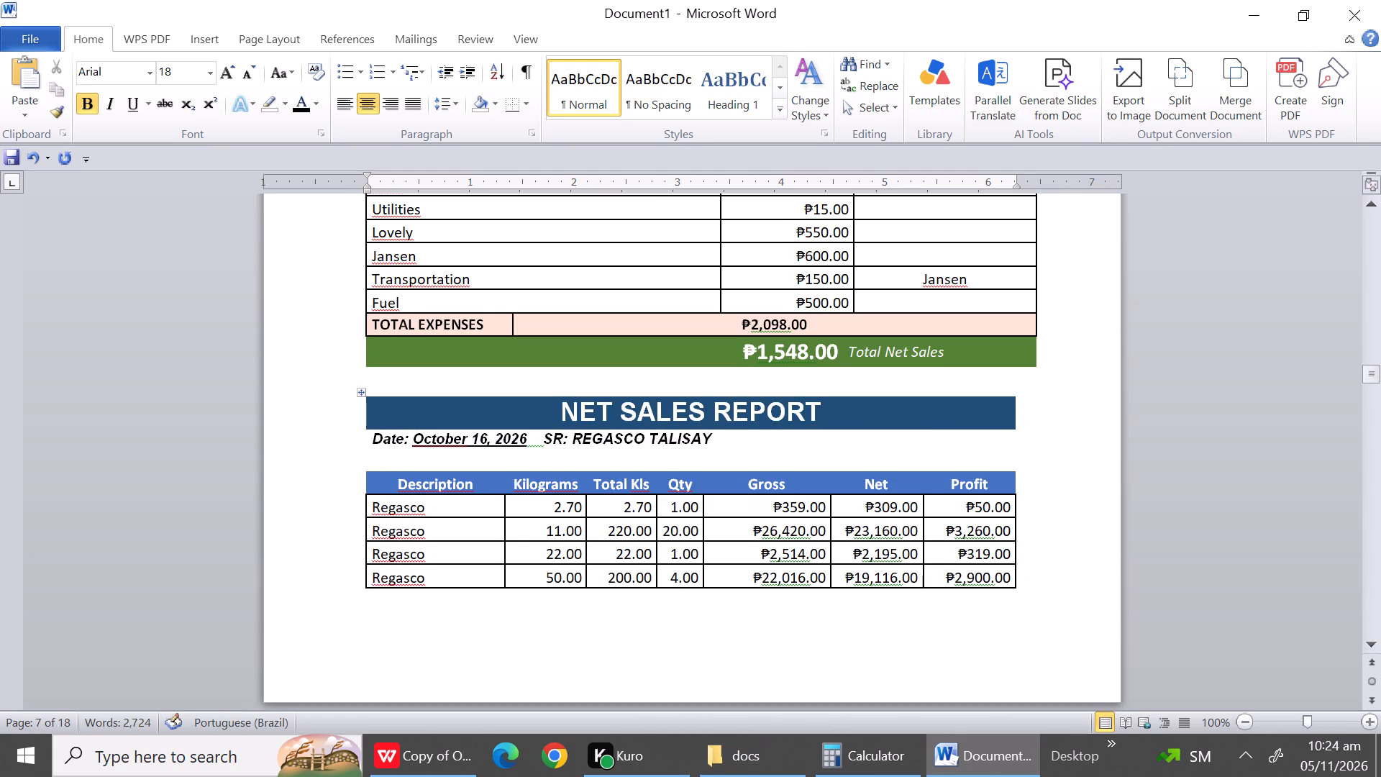
Delete the empty row between the date line and the column headings in the October 16 report.
left_click(389, 458)
right_click(389, 458)
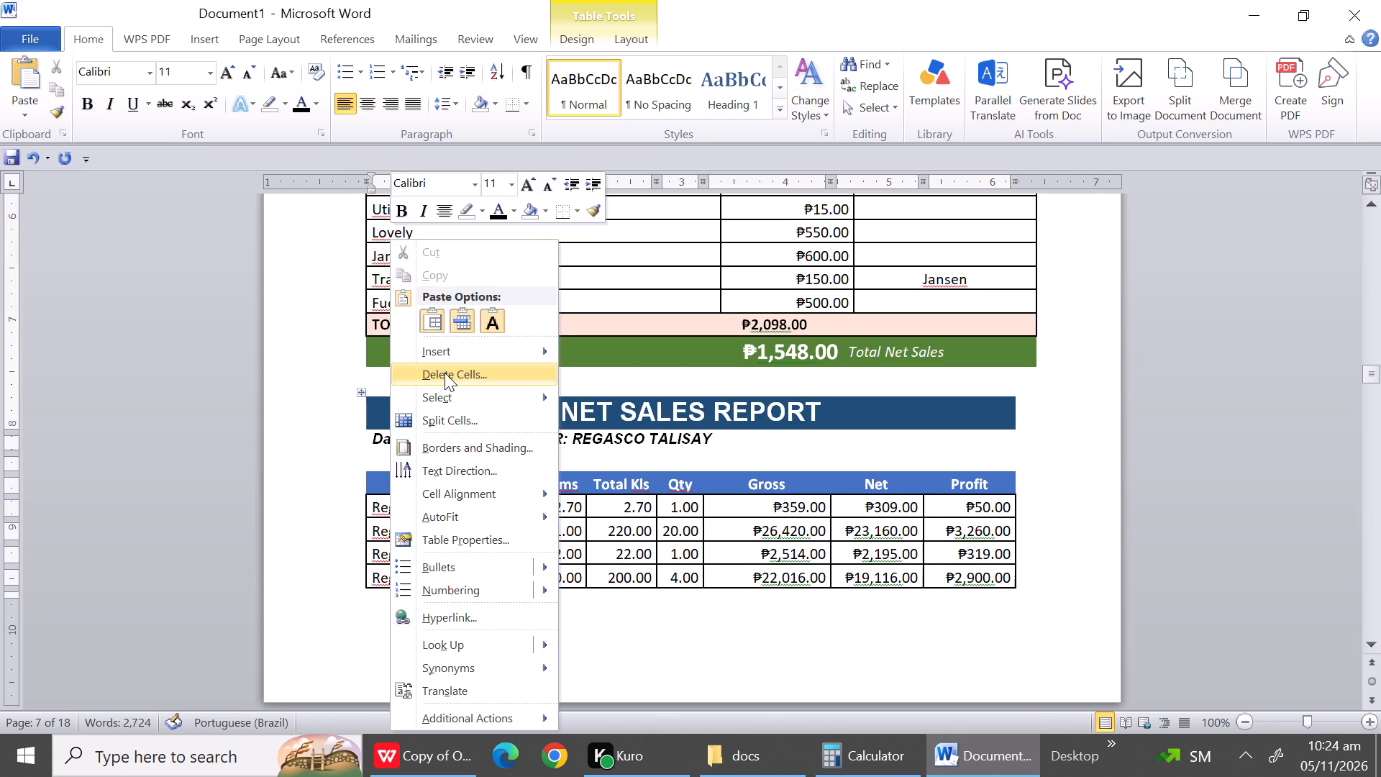
left_click(445, 373)
left_click(627, 359)
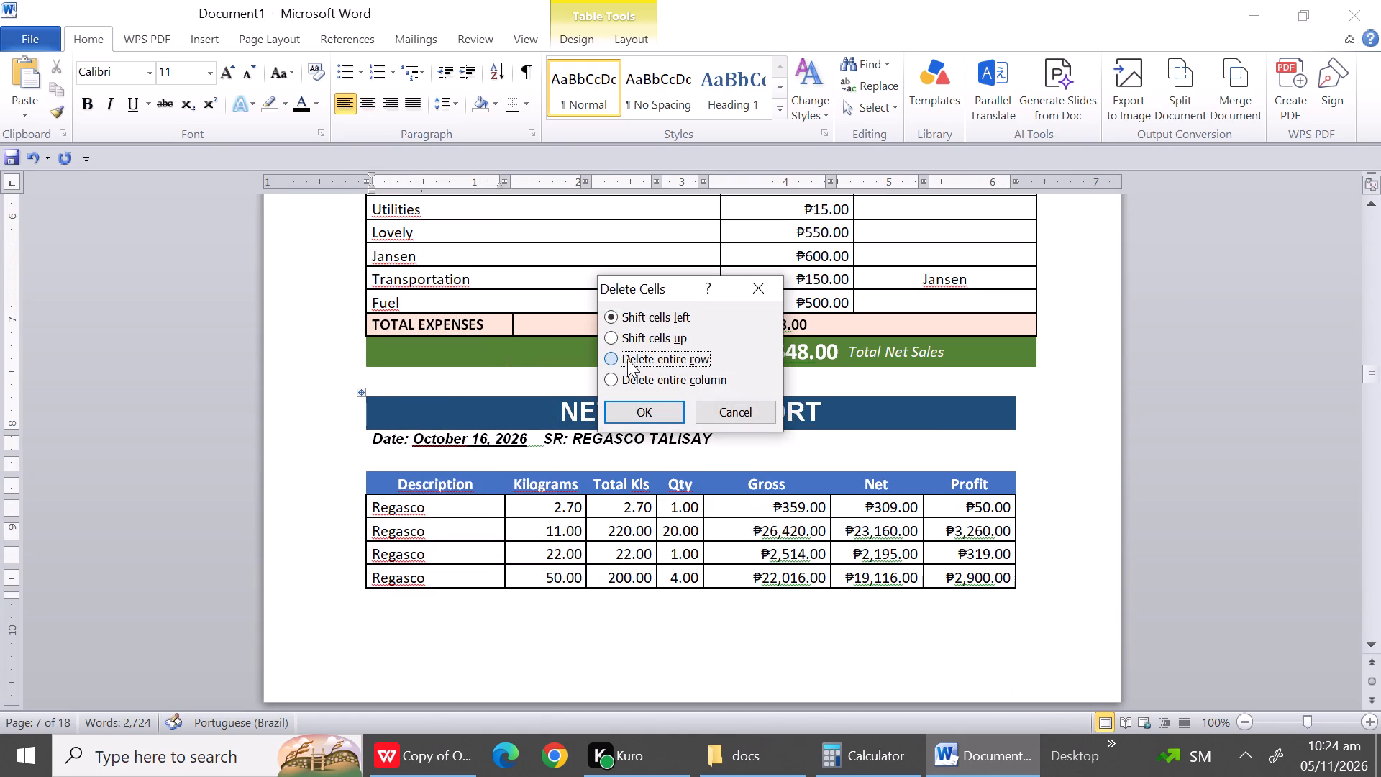
left_click(632, 406)
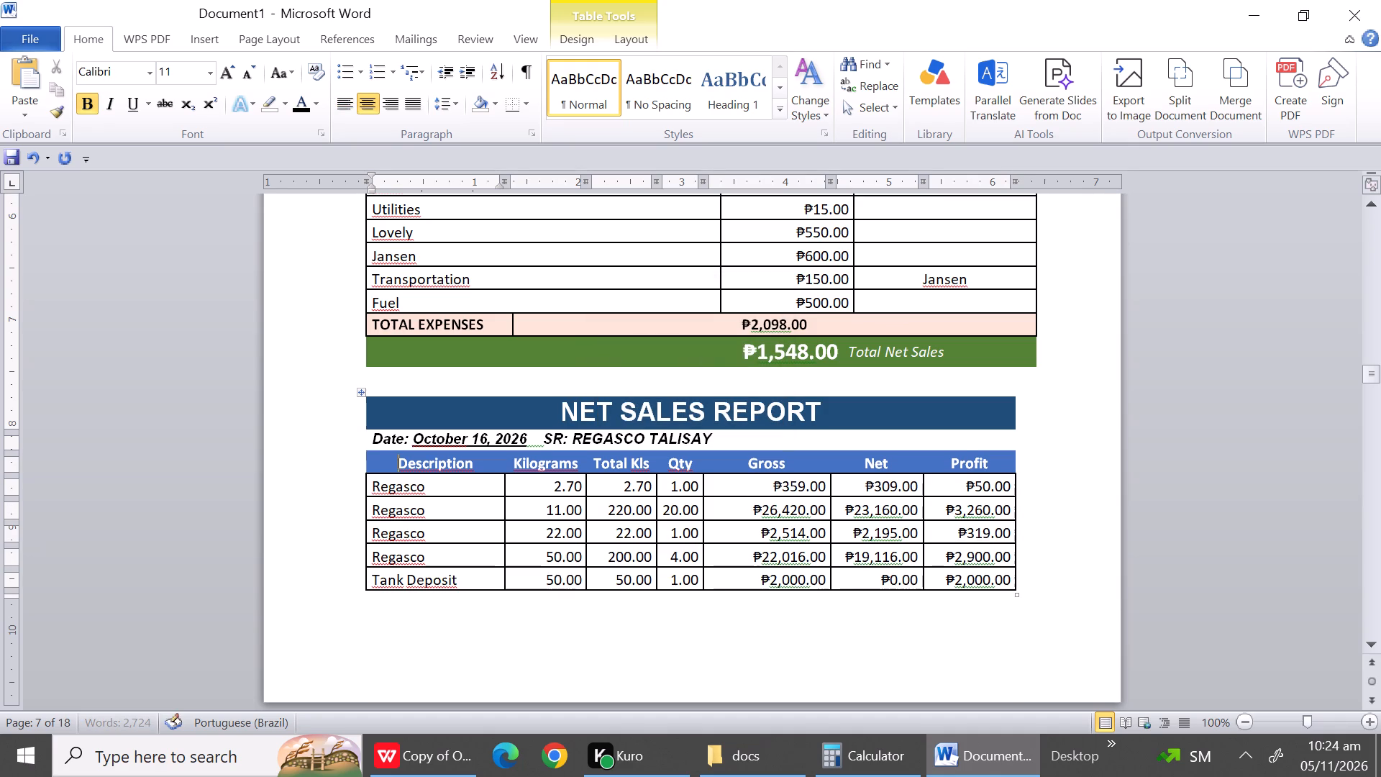
Delete the entire empty row between the October 14 Total Net Sales row and the October 15 report heading.
triple_click(1374, 209)
triple_click(1374, 209)
triple_click(1374, 209)
triple_click(1374, 209)
triple_click(1374, 209)
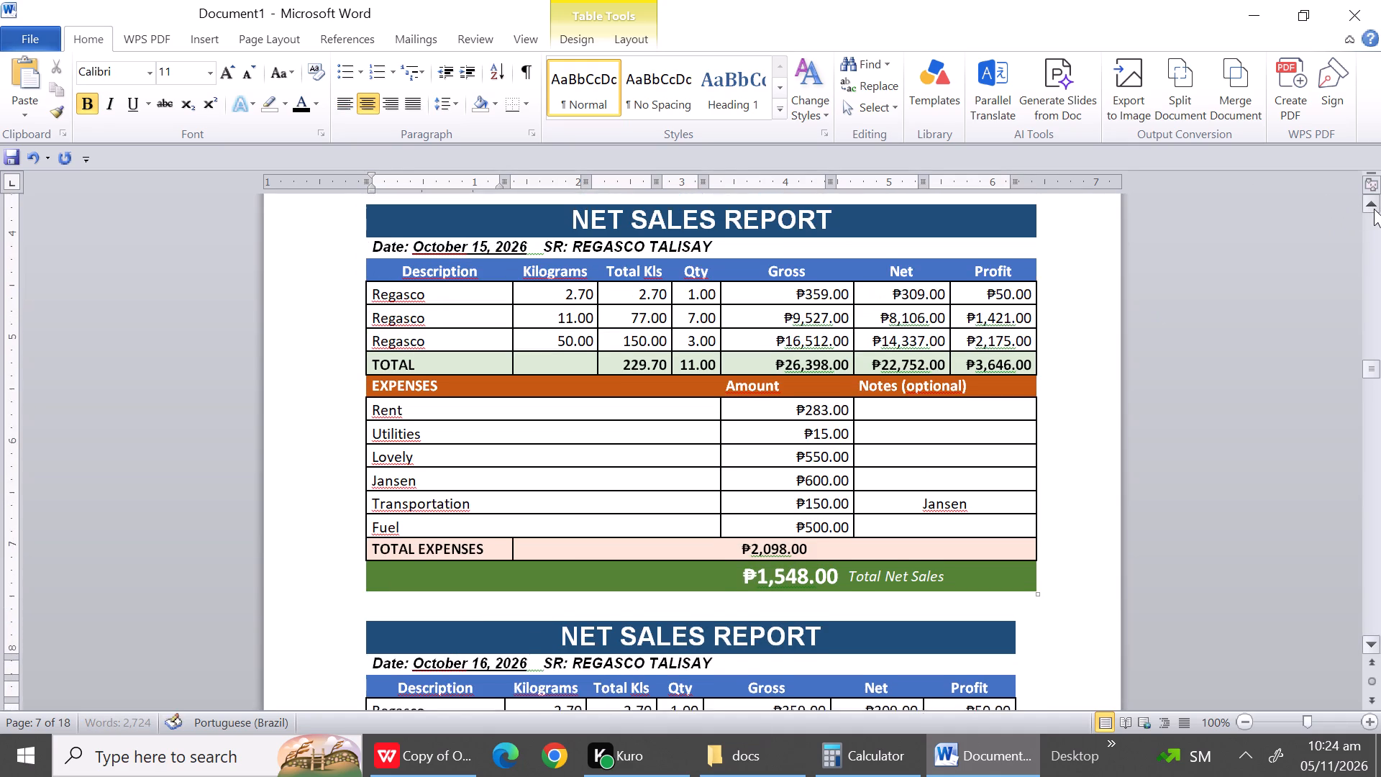
triple_click(1374, 209)
triple_click(1374, 209)
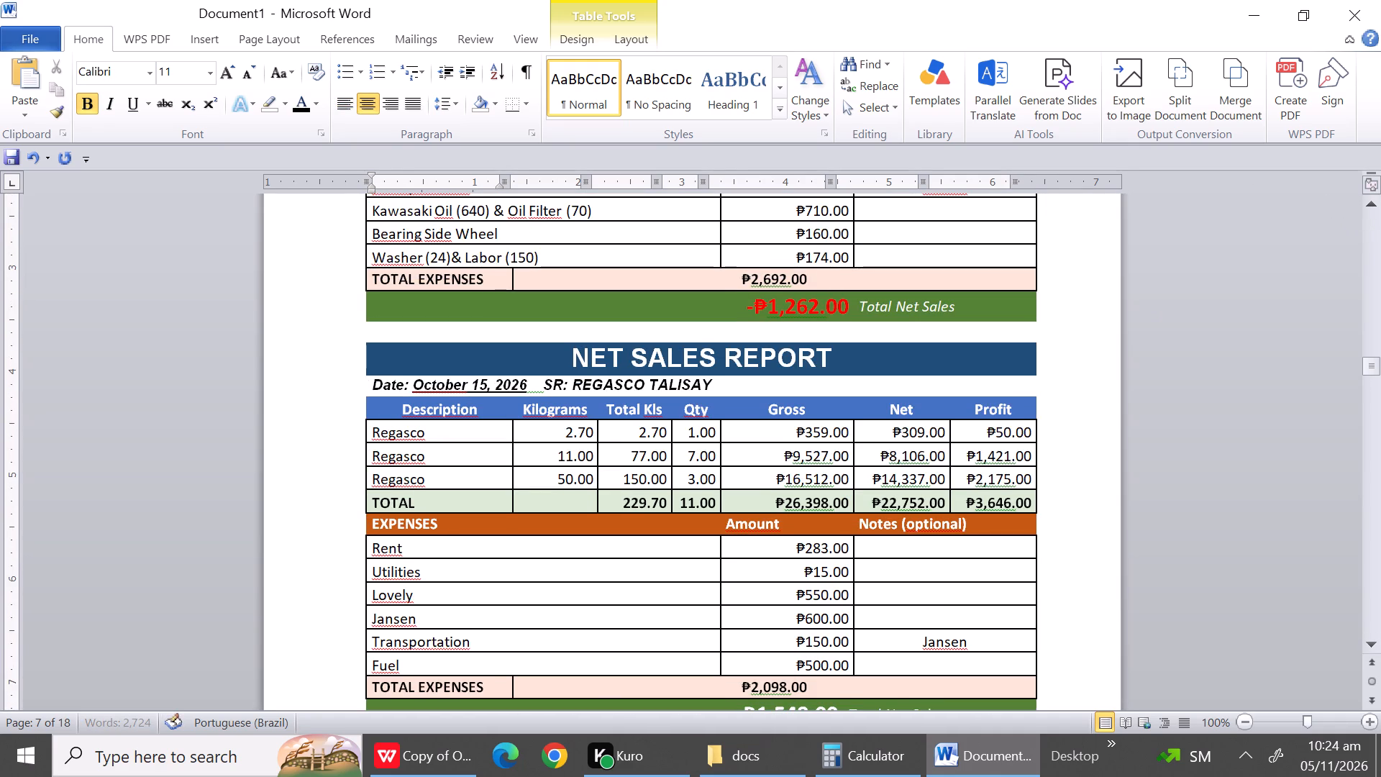
left_click(461, 328)
right_click(461, 328)
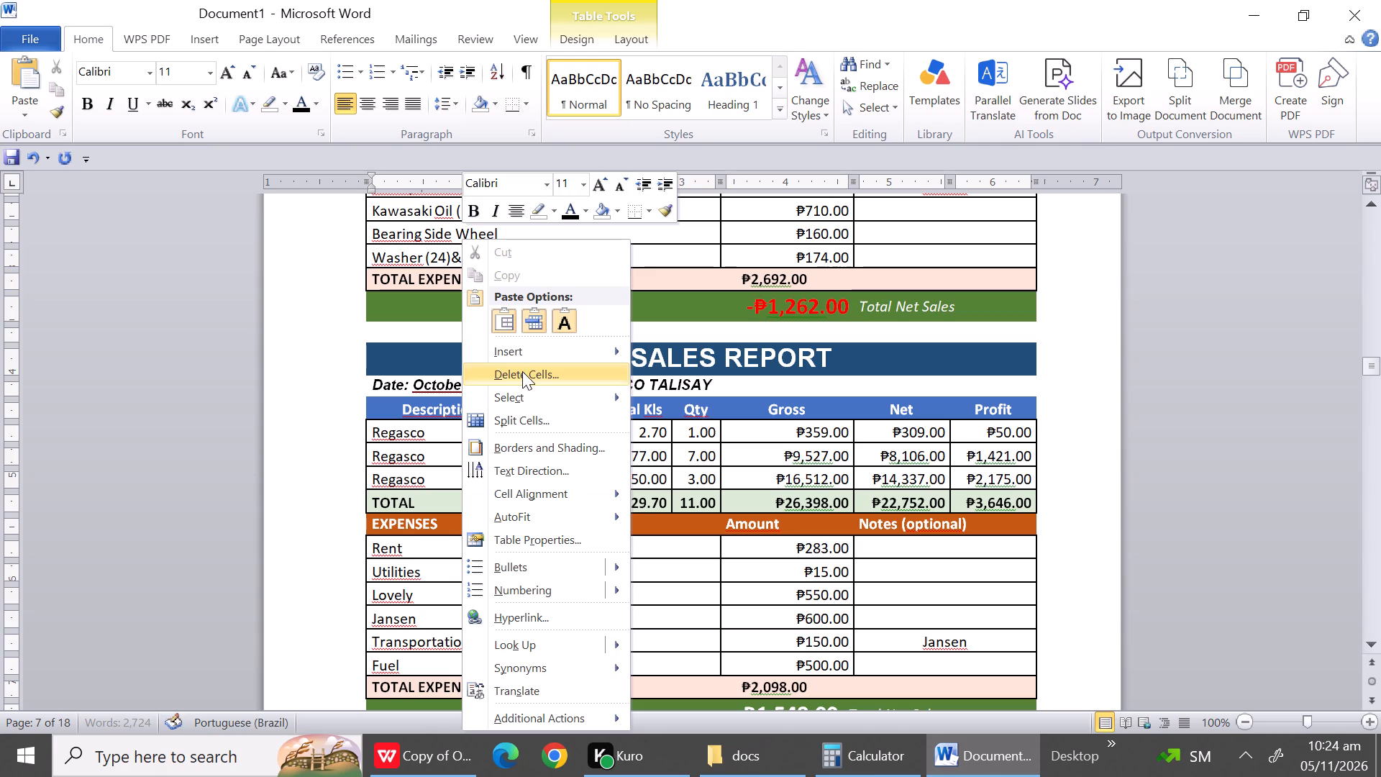
left_click(522, 371)
left_click(629, 356)
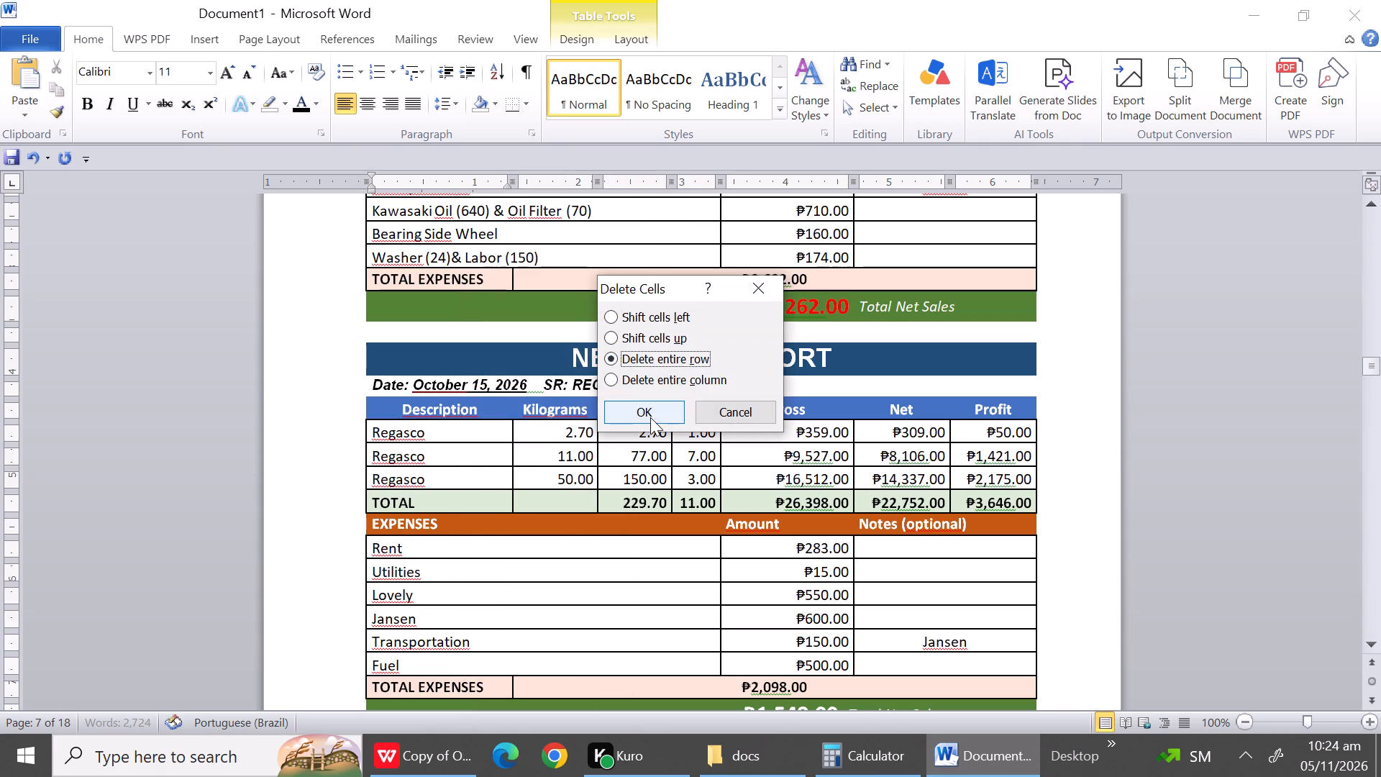
left_click(651, 417)
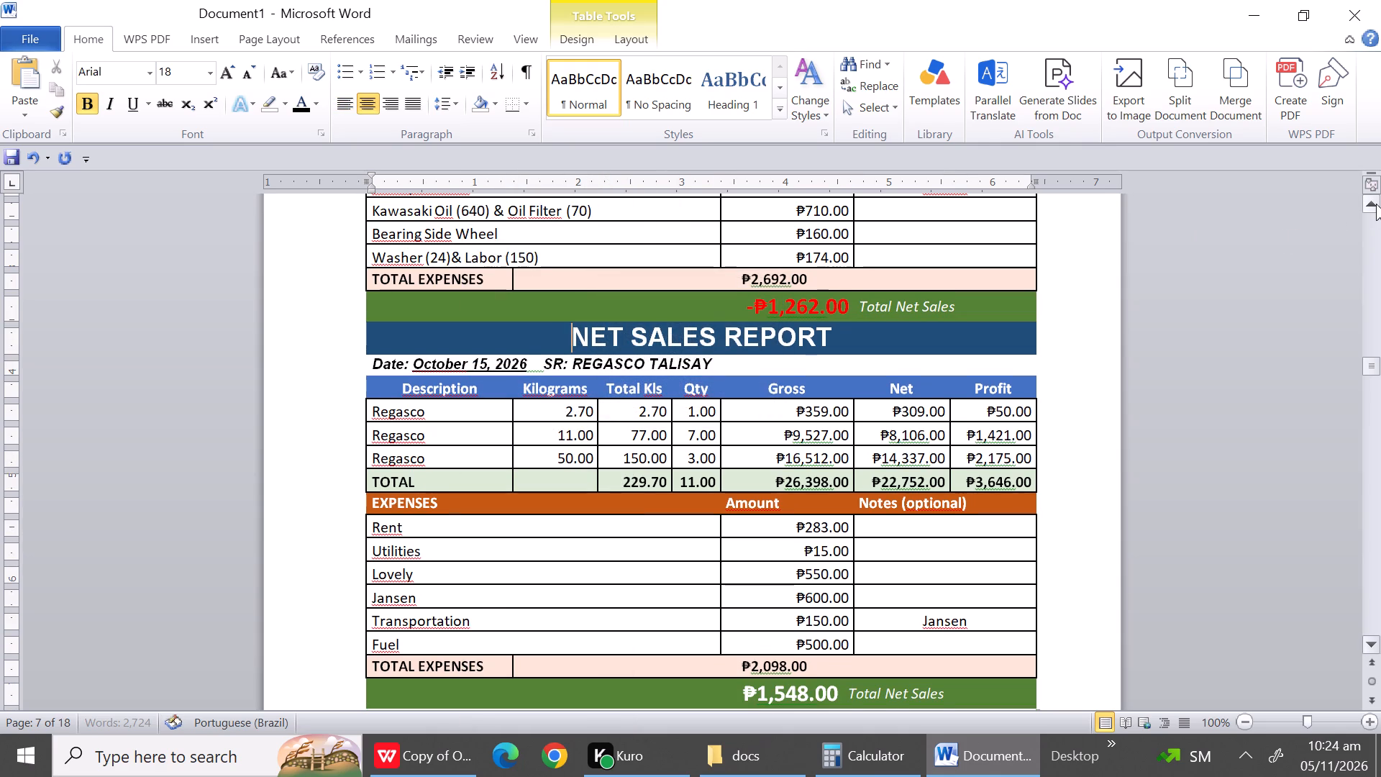
Review the page layout from the October 14 report through October 15 to the start of the October 16 report.
triple_click(1376, 204)
triple_click(1376, 204)
triple_click(1376, 204)
triple_click(1376, 204)
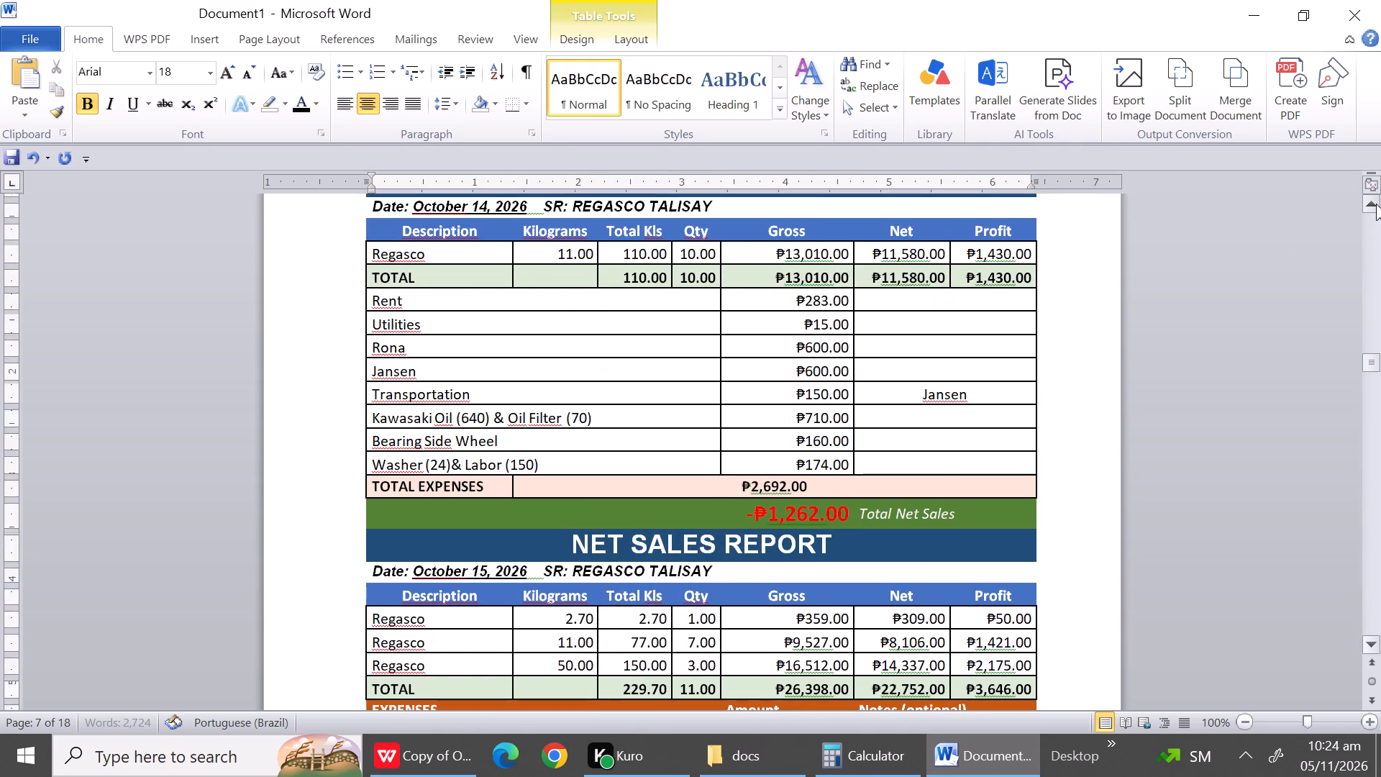
triple_click(1376, 204)
triple_click(1376, 204)
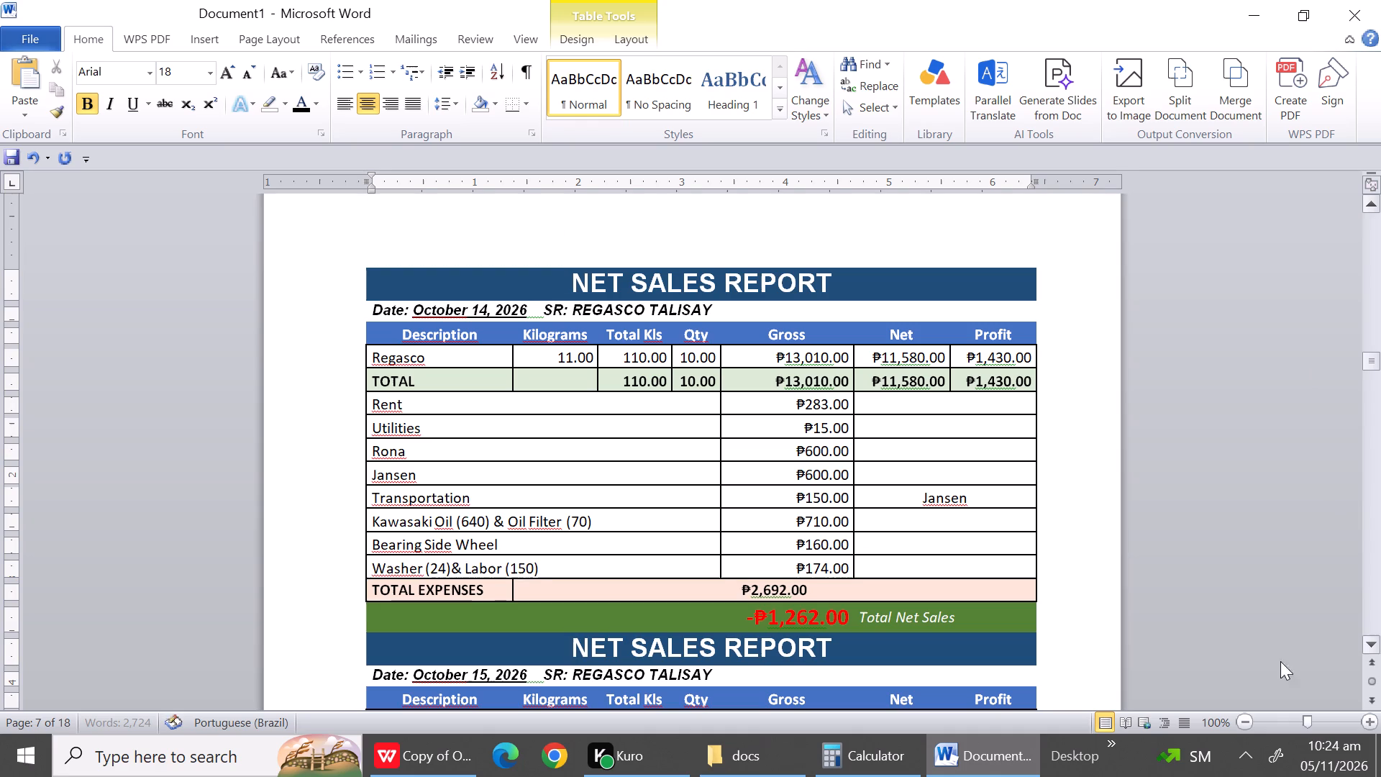
triple_click(1377, 647)
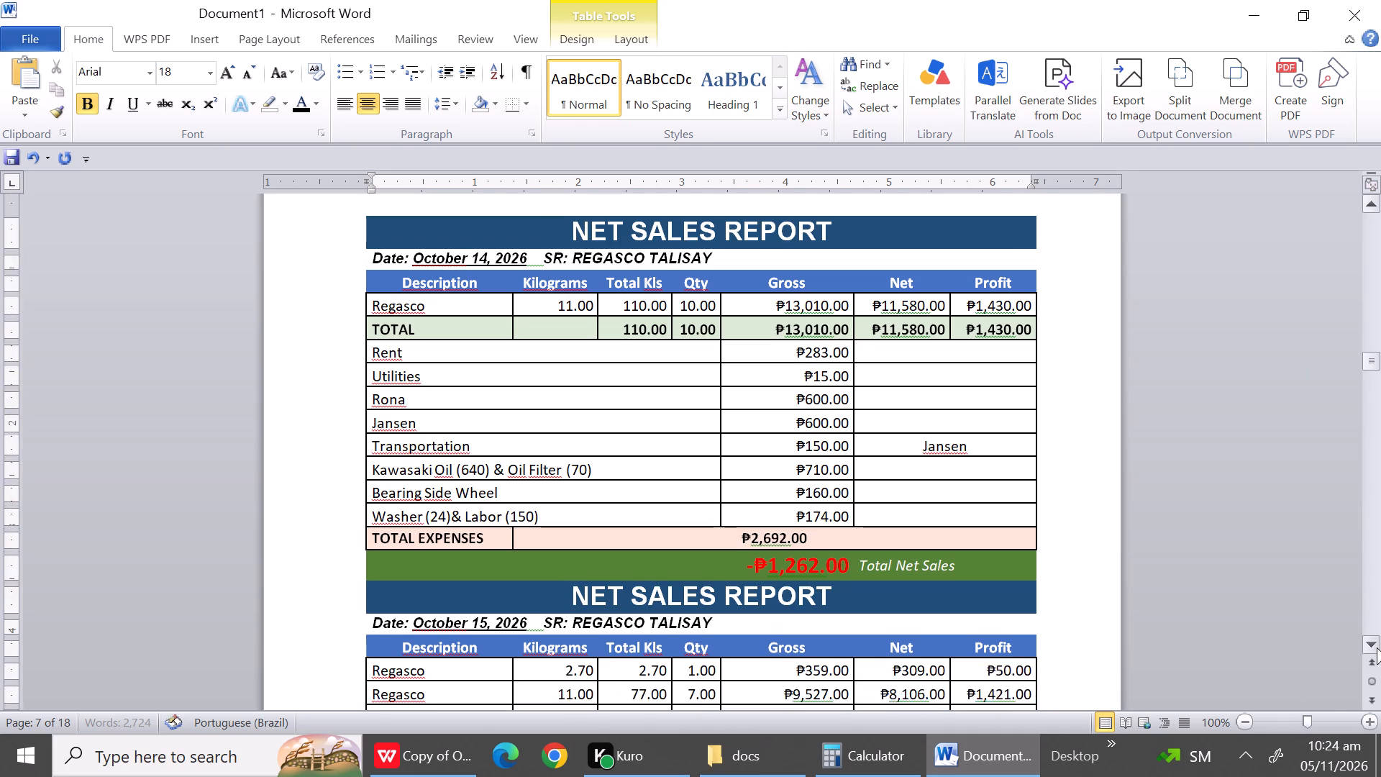
triple_click(1377, 647)
triple_click(1377, 647)
triple_click(1377, 647)
triple_click(1377, 647)
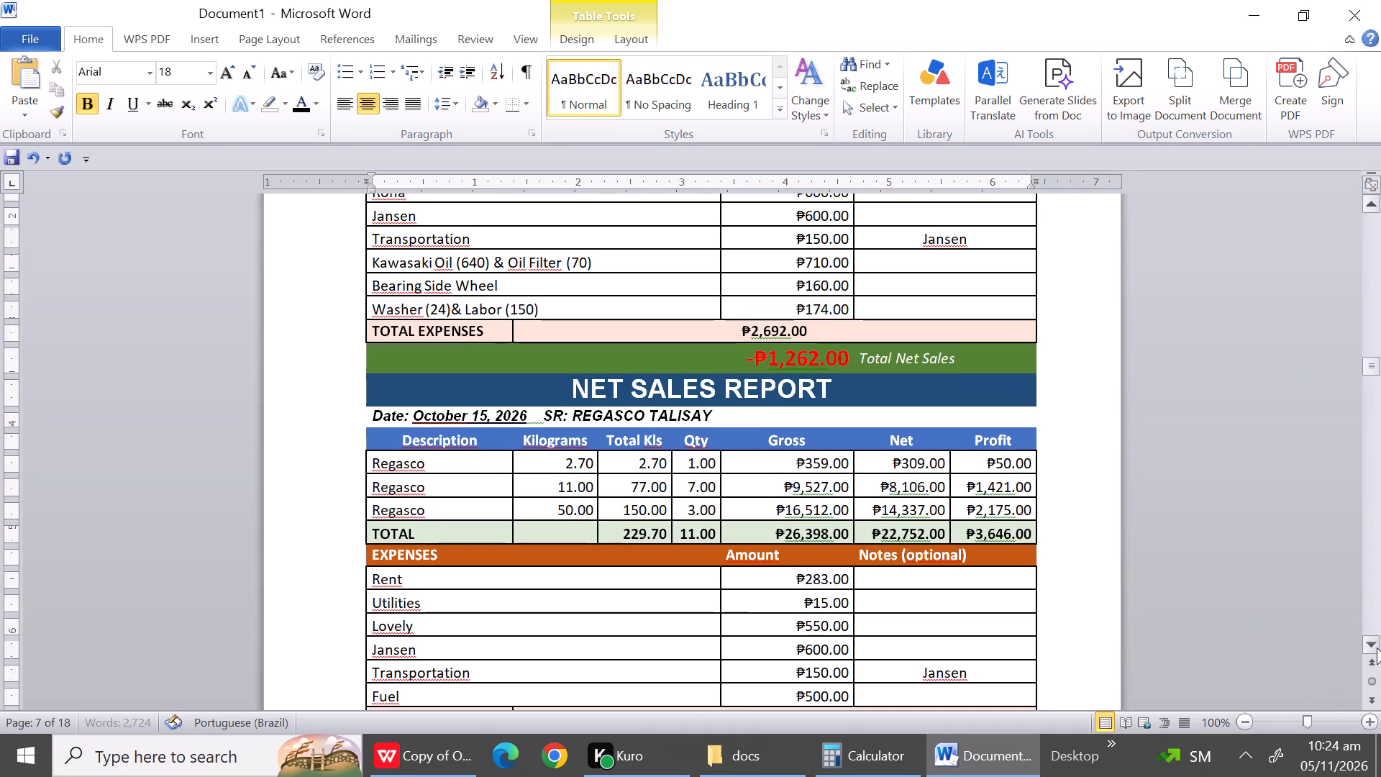
triple_click(1377, 647)
triple_click(1377, 647)
triple_click(1377, 647)
triple_click(1377, 647)
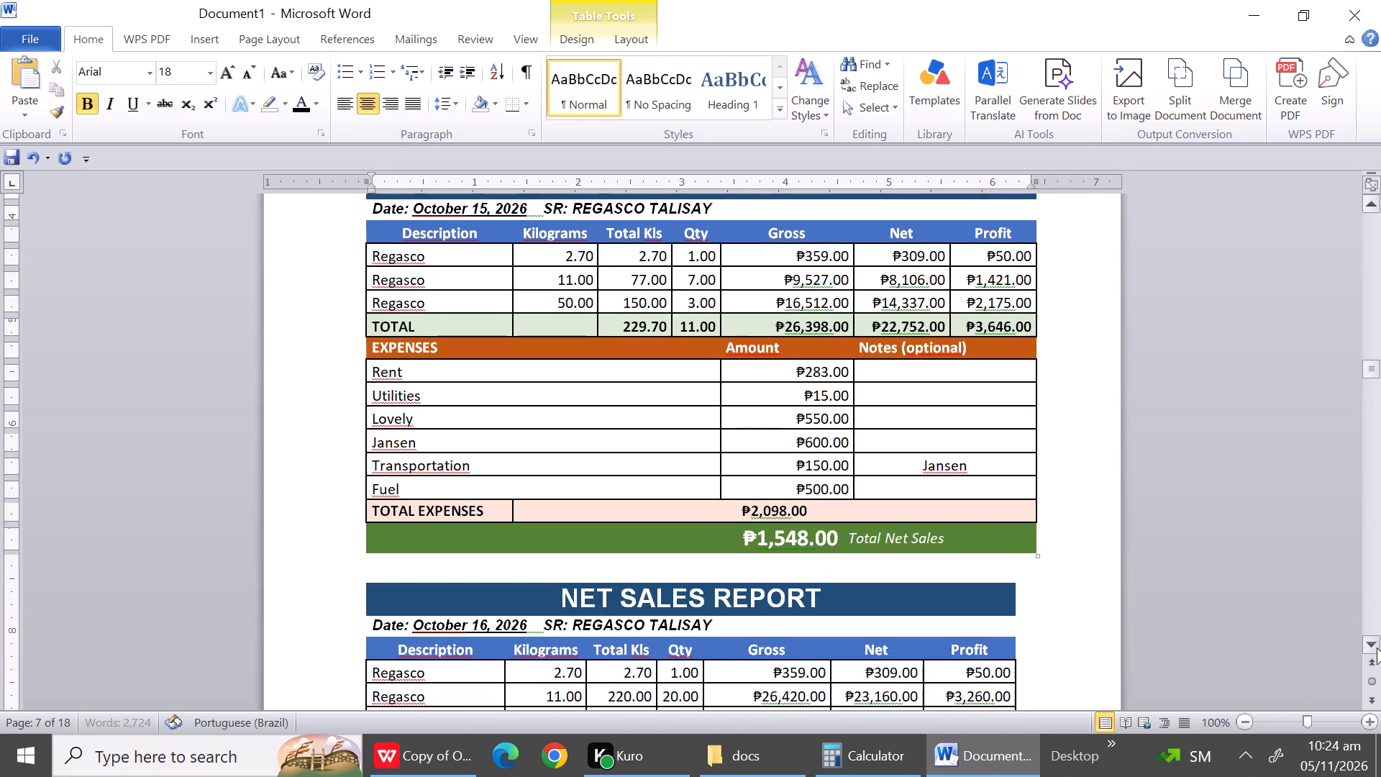
triple_click(1377, 647)
triple_click(1377, 647)
triple_click(1377, 647)
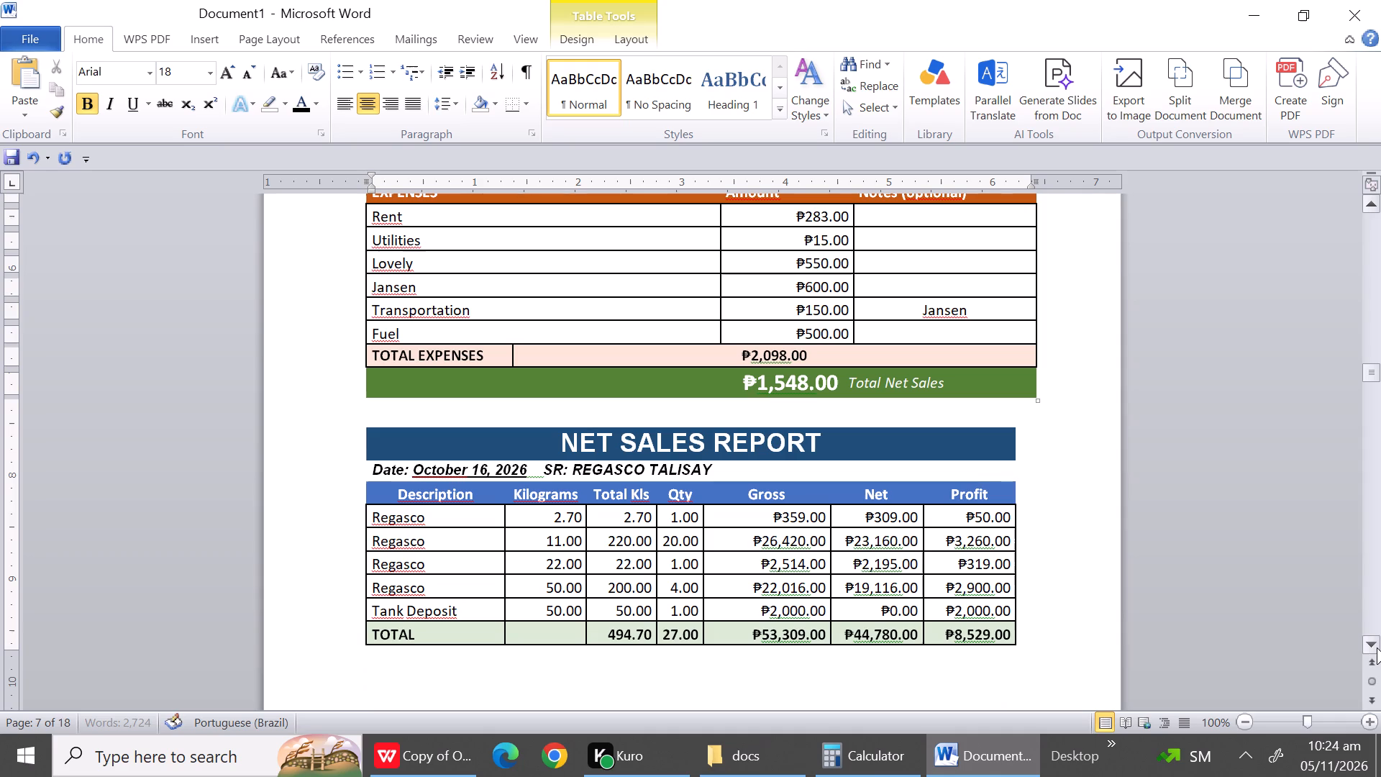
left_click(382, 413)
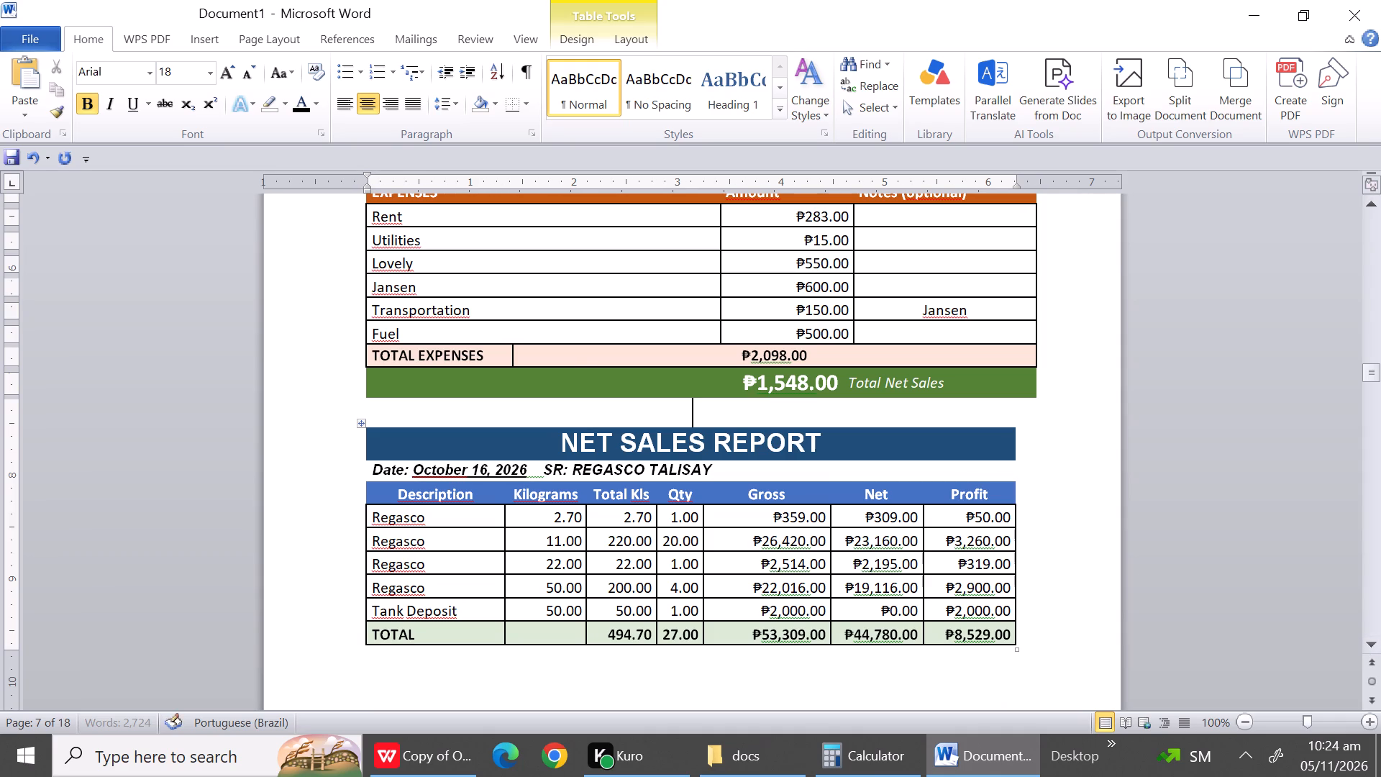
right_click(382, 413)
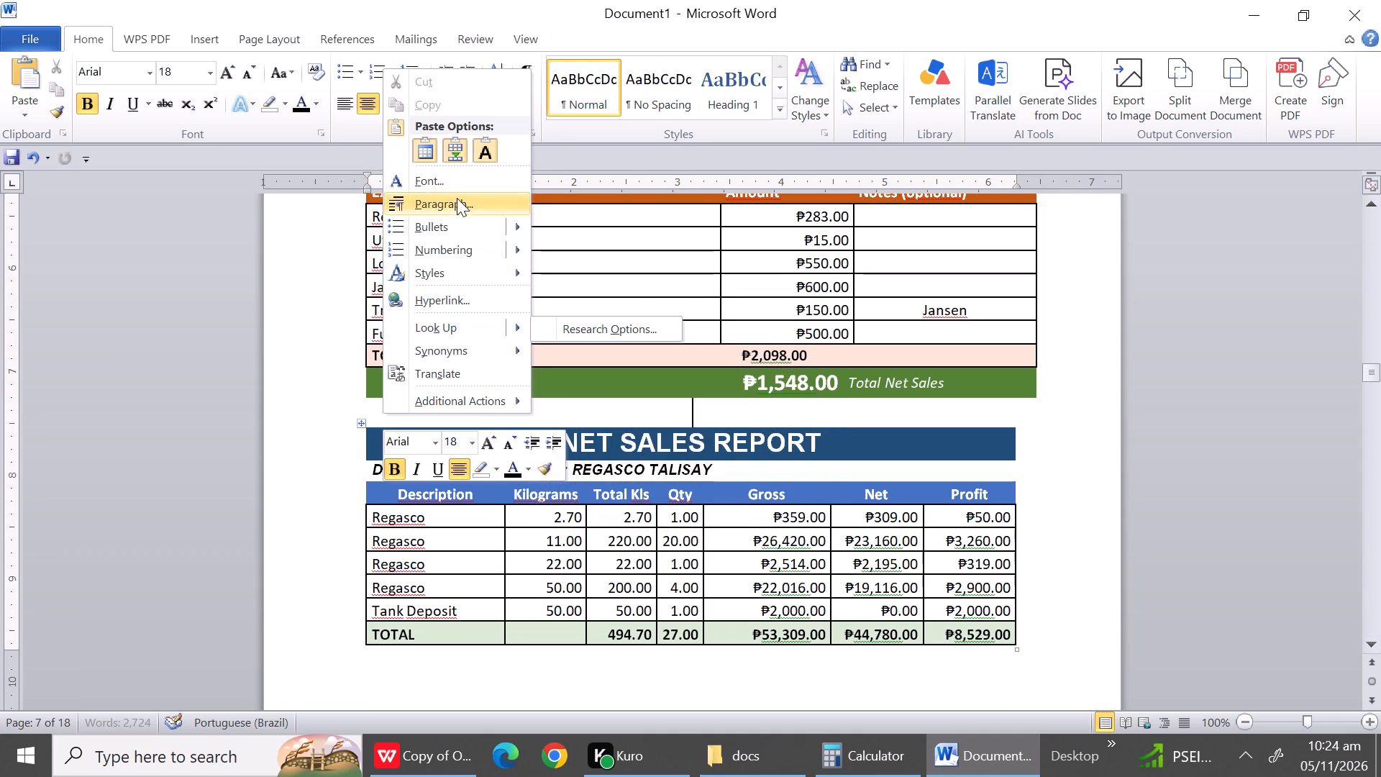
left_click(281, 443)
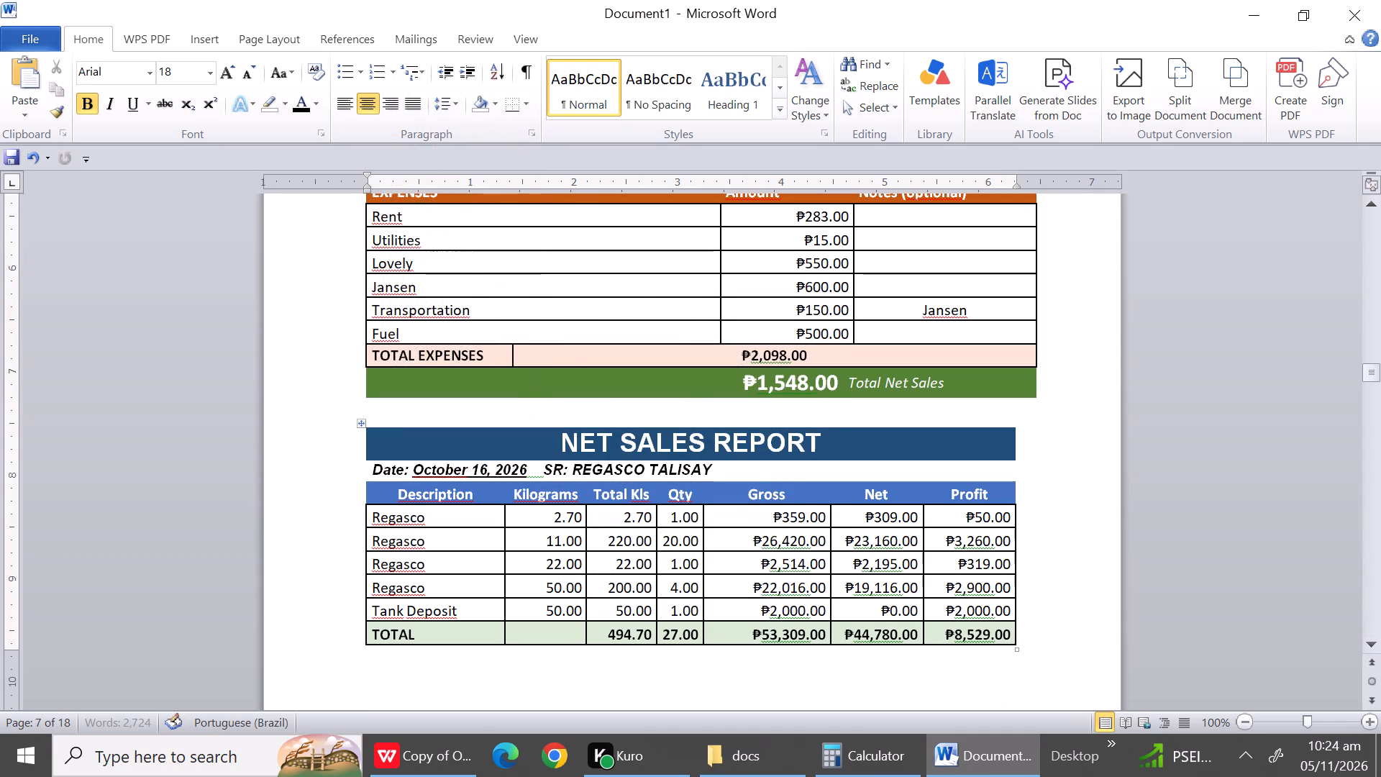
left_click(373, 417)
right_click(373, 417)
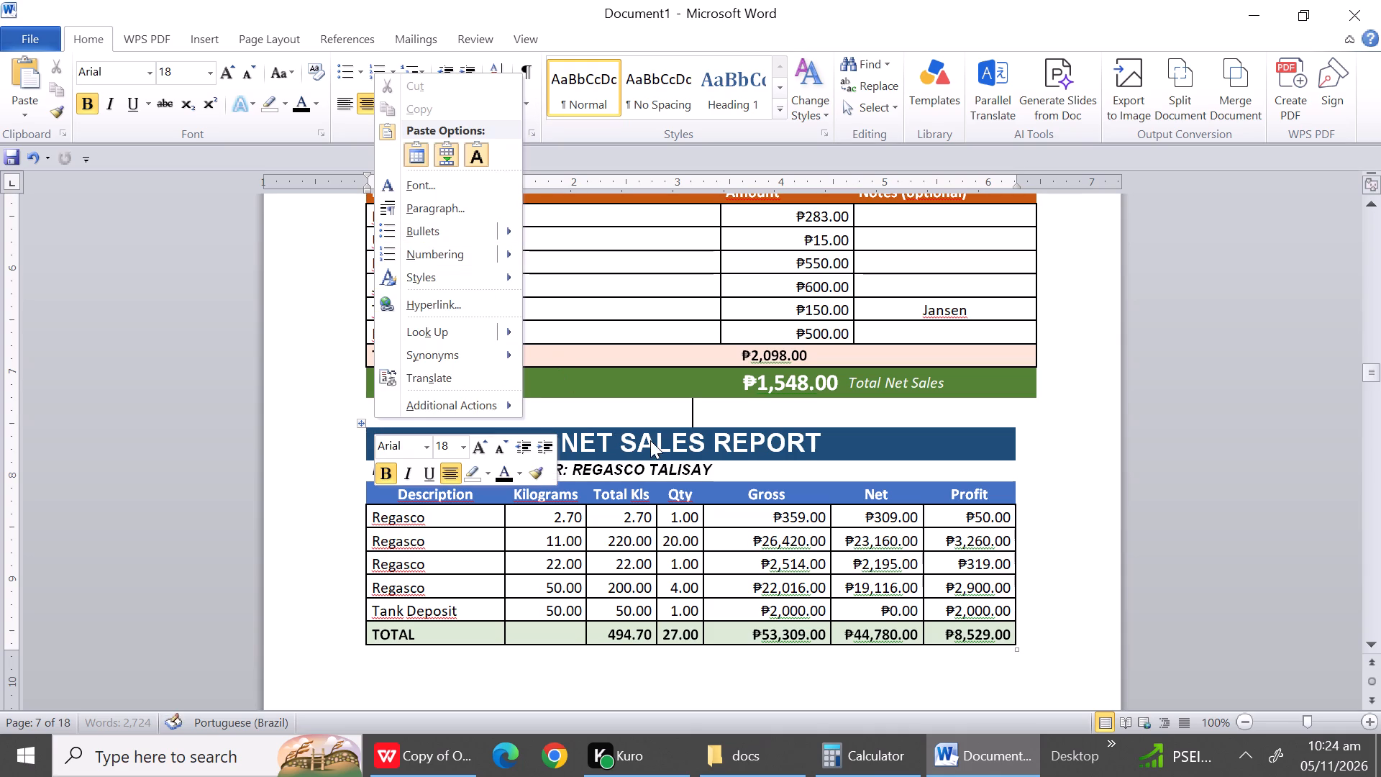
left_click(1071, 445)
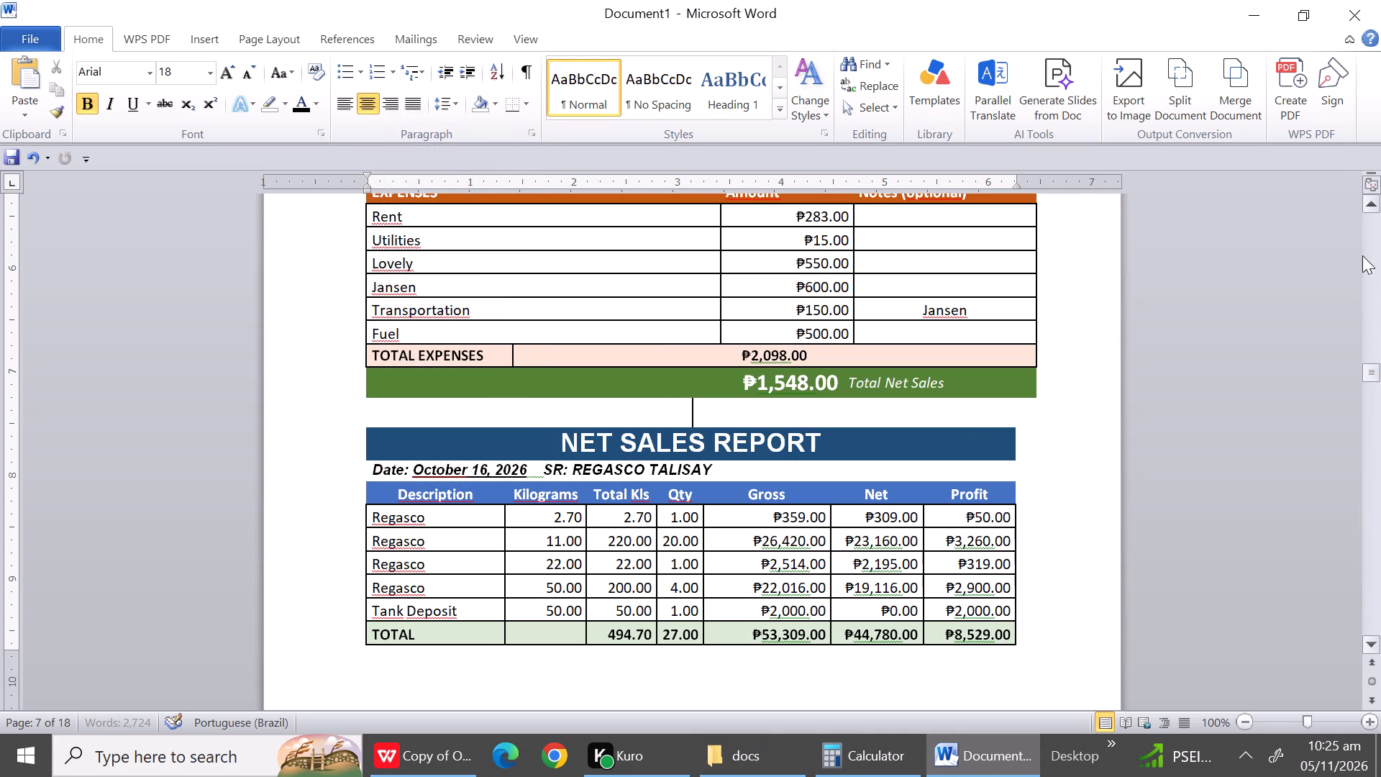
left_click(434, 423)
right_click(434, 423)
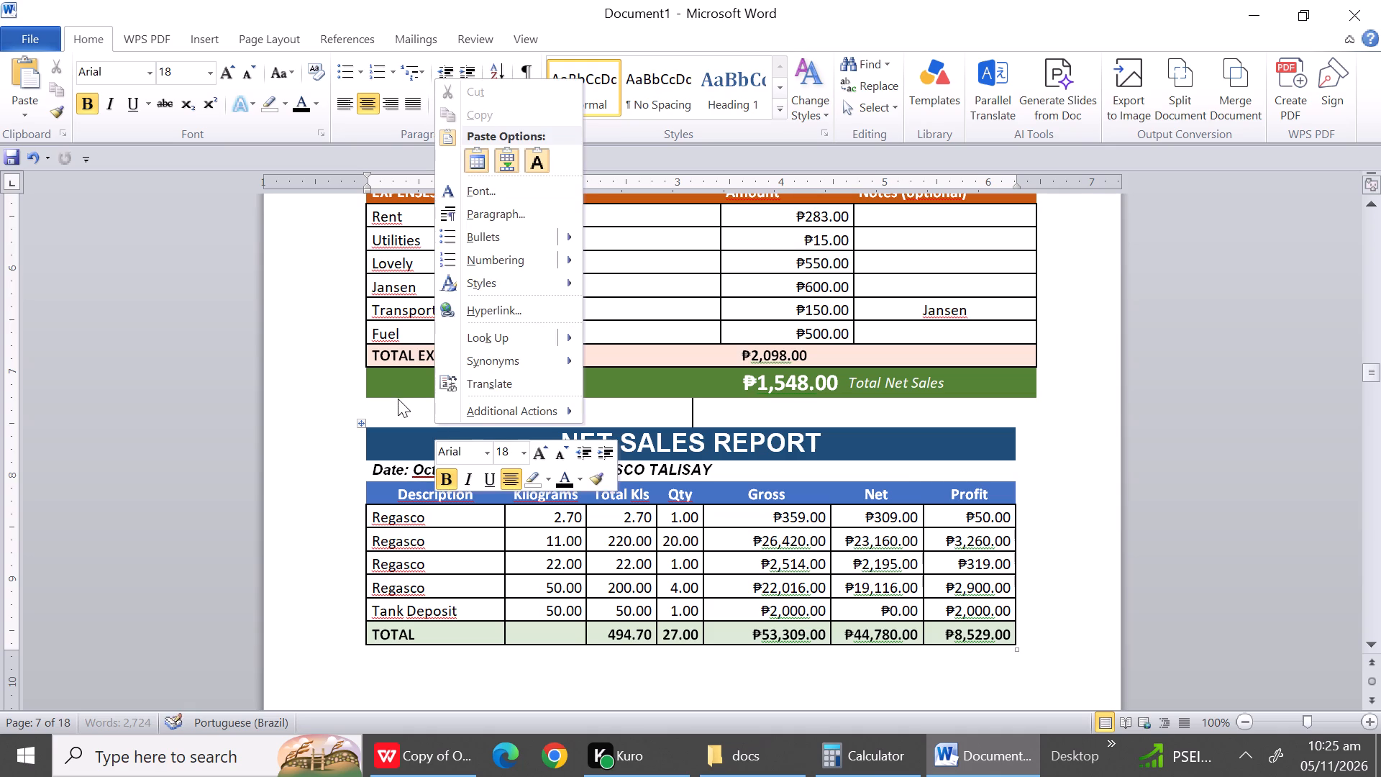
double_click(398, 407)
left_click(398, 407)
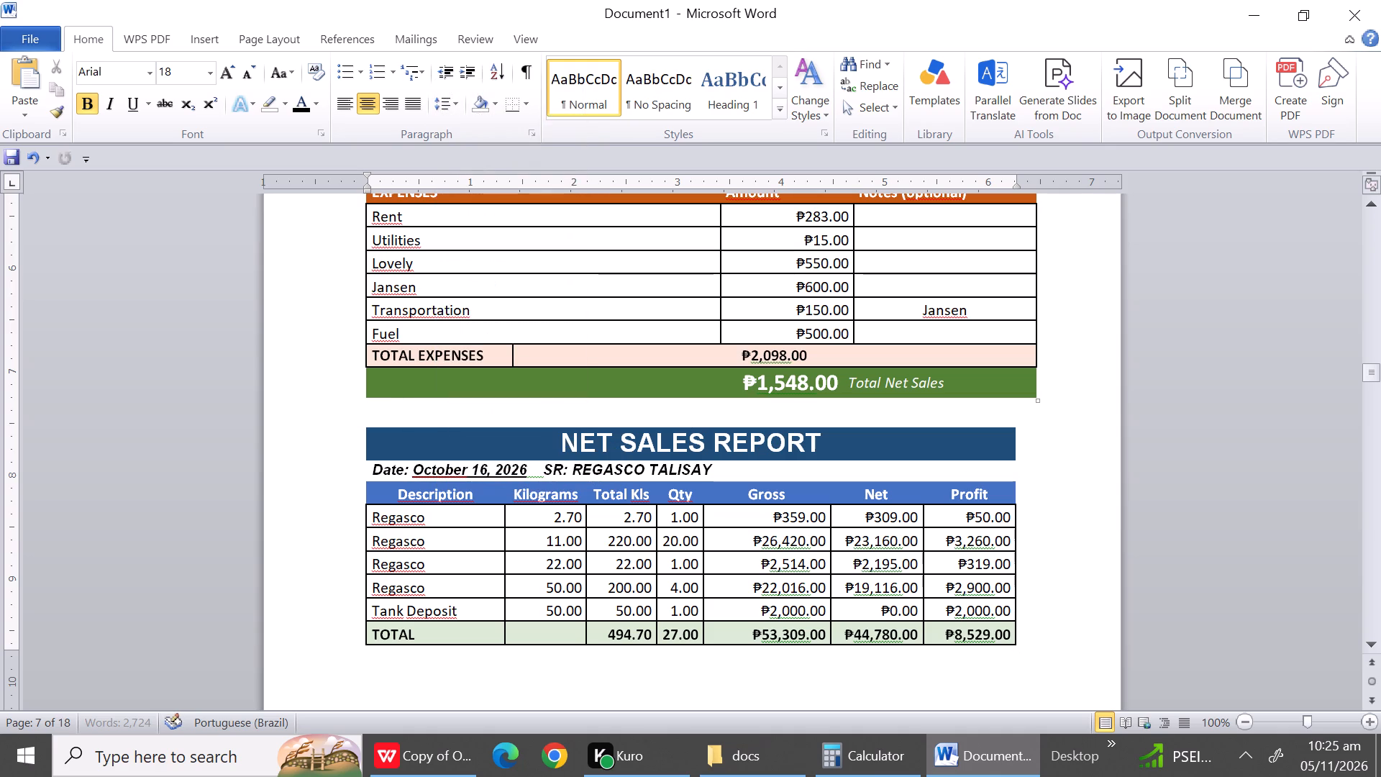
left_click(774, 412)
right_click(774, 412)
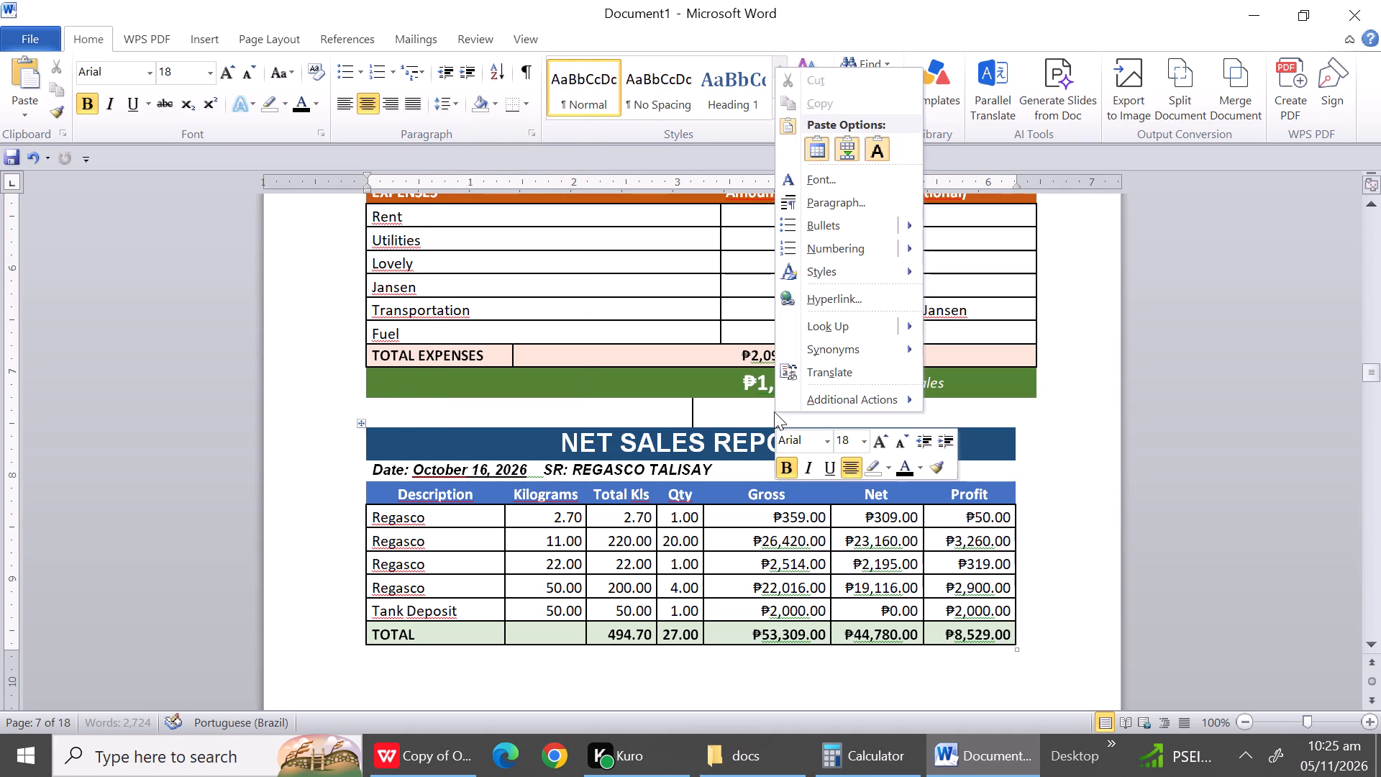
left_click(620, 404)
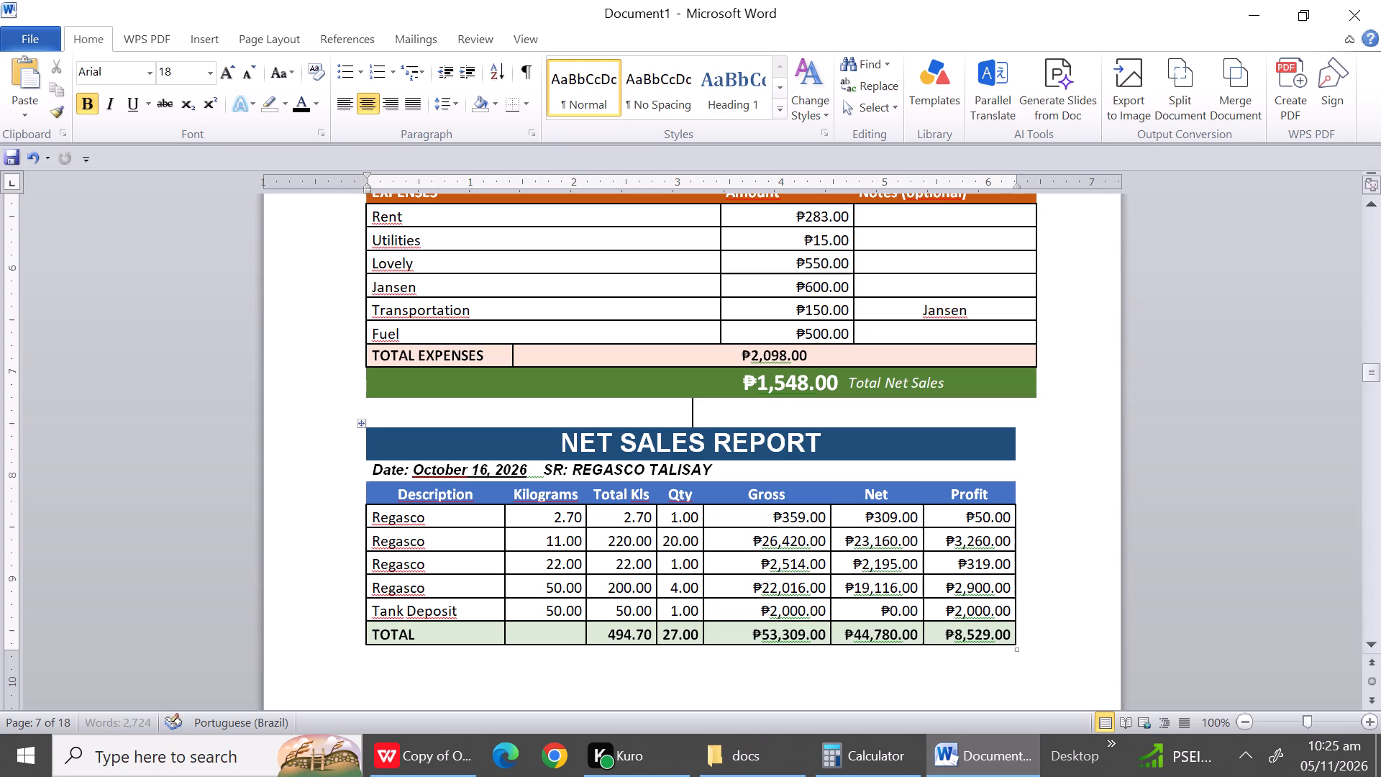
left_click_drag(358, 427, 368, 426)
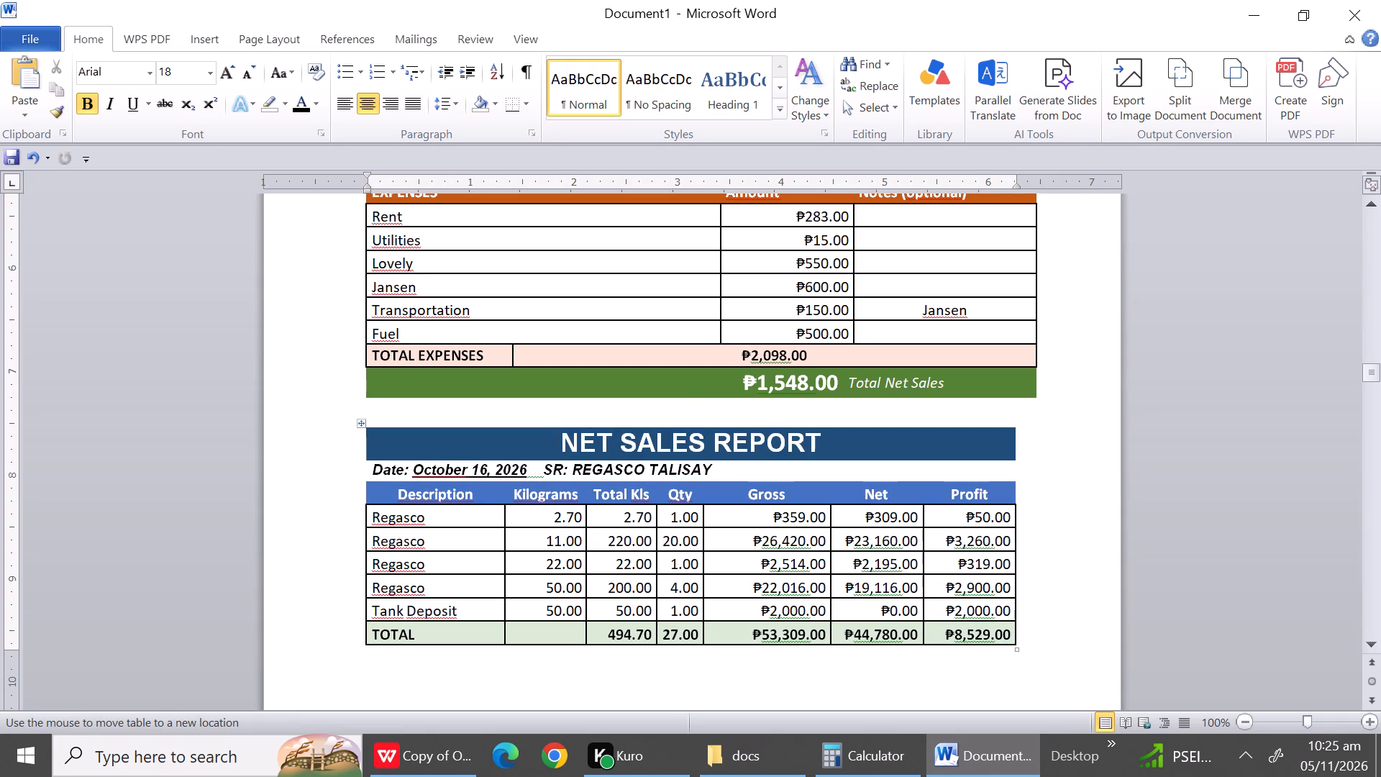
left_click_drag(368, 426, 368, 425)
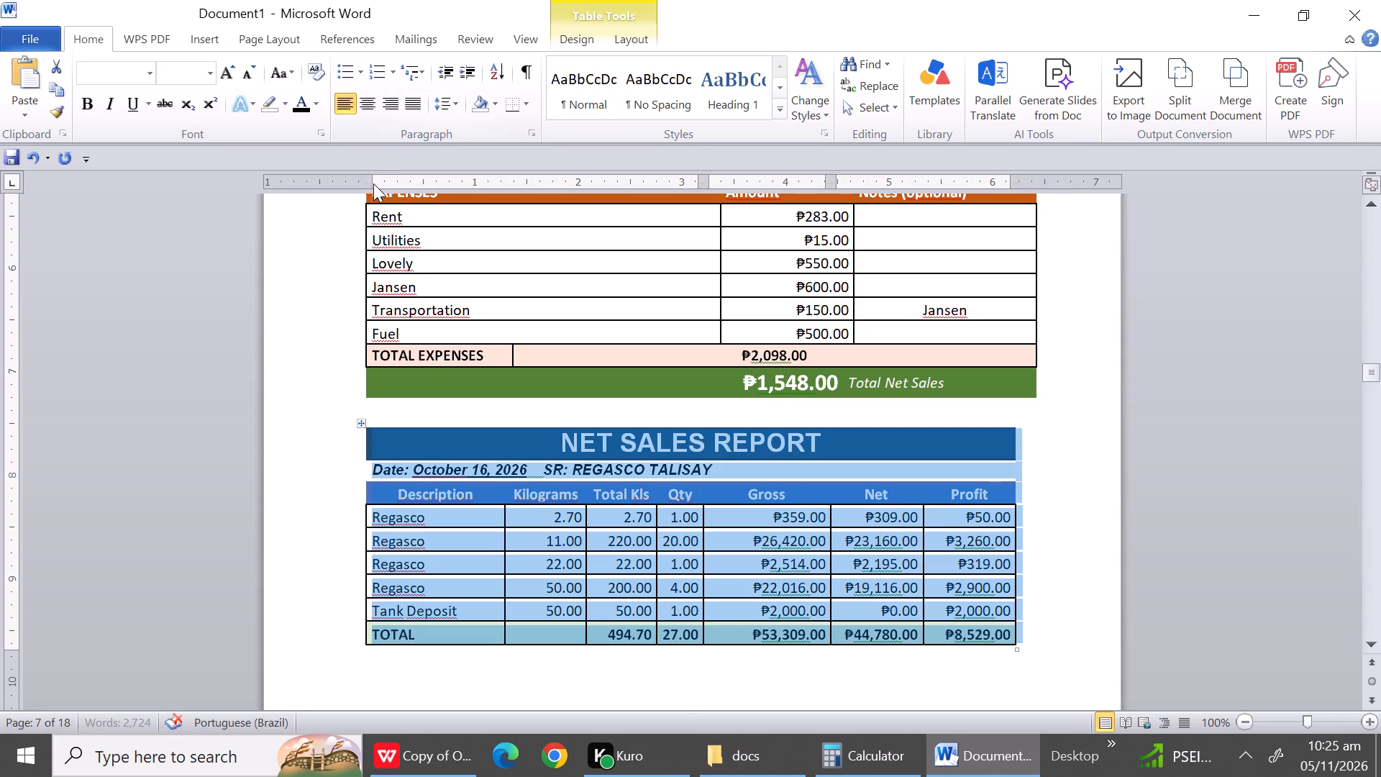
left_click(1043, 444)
Insert seven blank lines between the October 15 and October 16 reports so the October 16 report starts on a new page.
left_click(1007, 413)
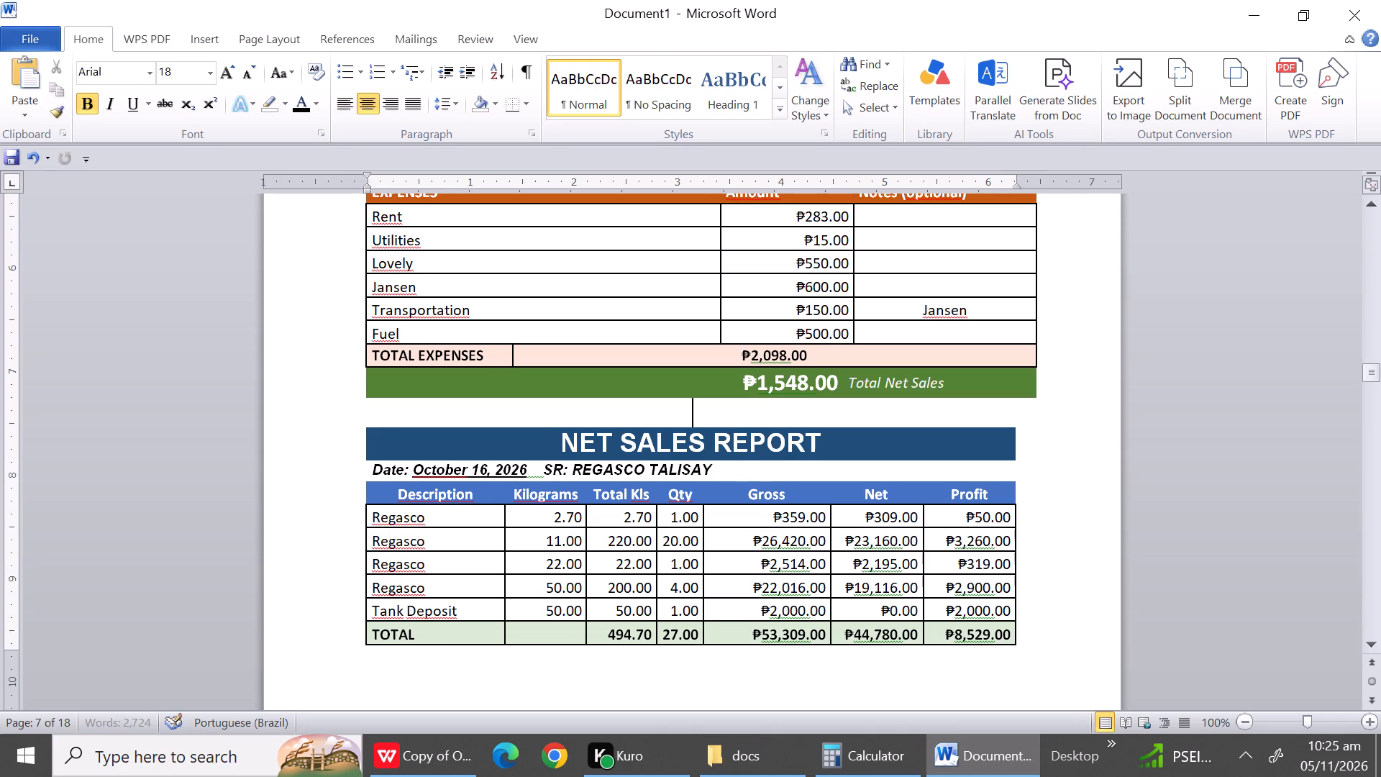
key("Return")
key("Return")
key("Return")
key("Return")
key("Return")
key("Return")
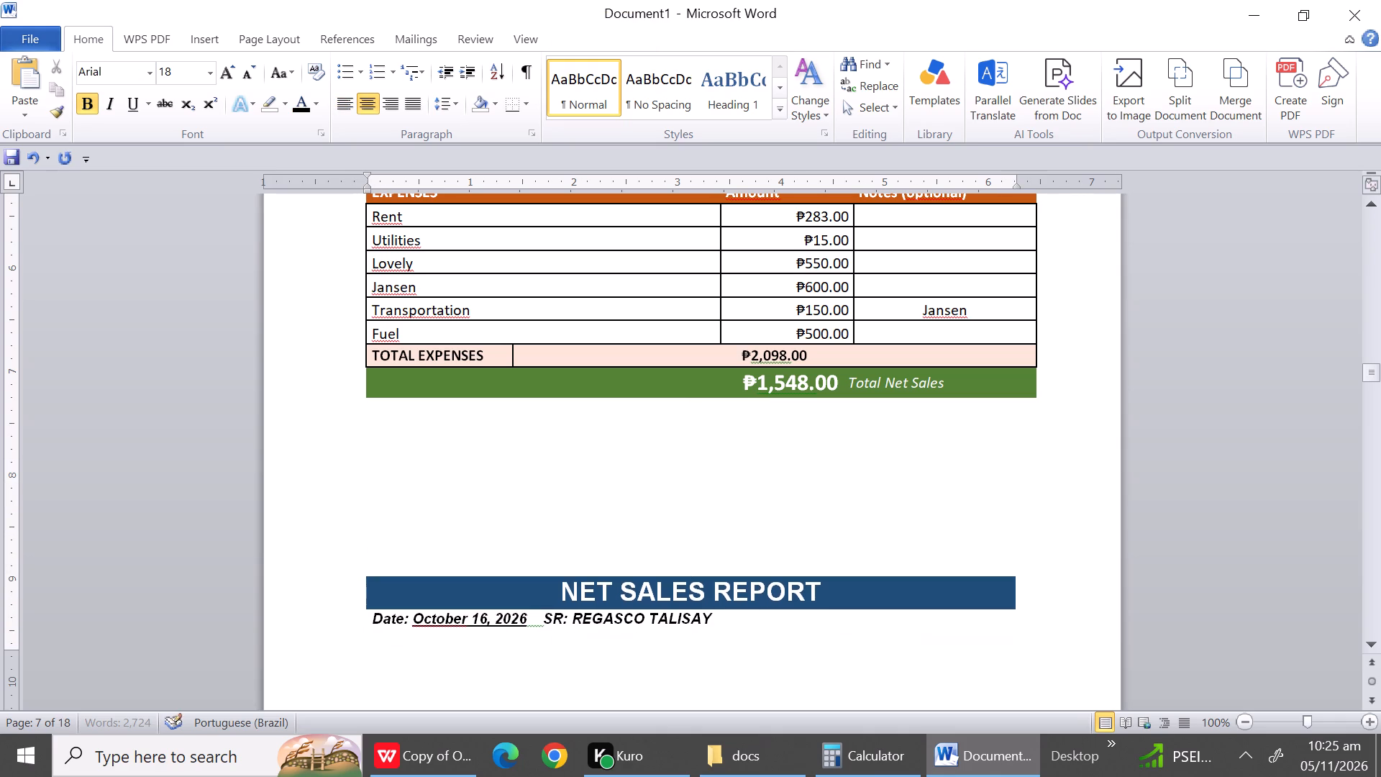
key("Return")
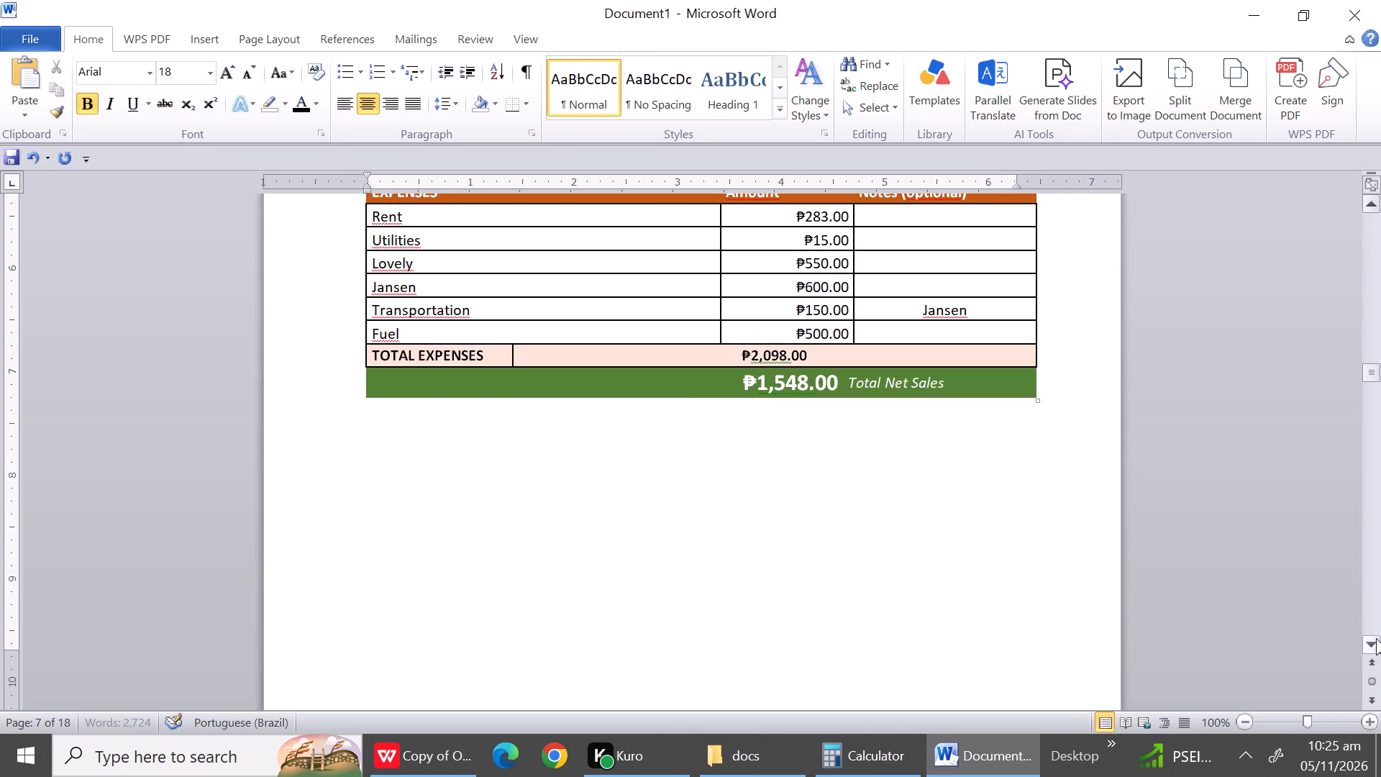
Delete the entire empty row between the TOTAL row and the EXPENSES heading in the October 16 report.
triple_click(1376, 640)
triple_click(1376, 640)
triple_click(1376, 640)
triple_click(1376, 640)
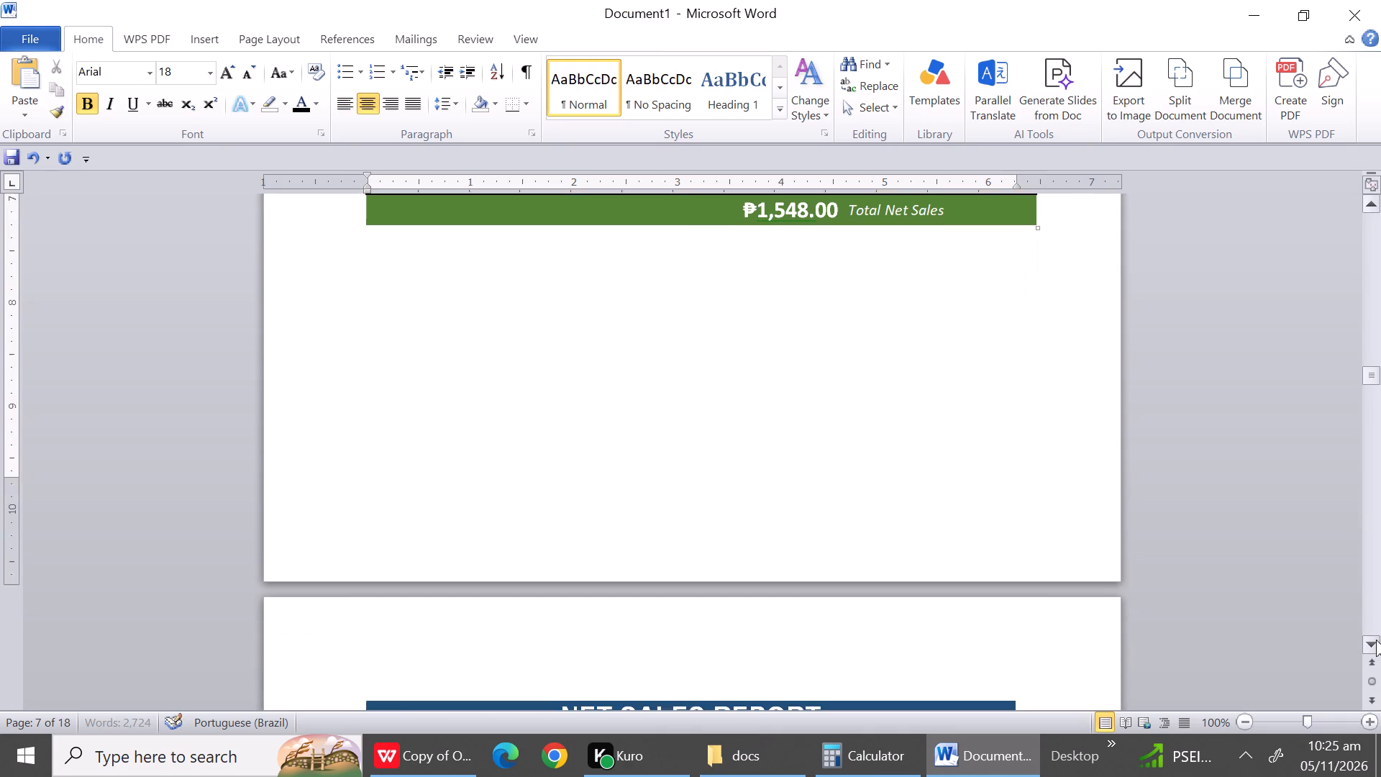
triple_click(1376, 640)
triple_click(1376, 640)
triple_click(1376, 640)
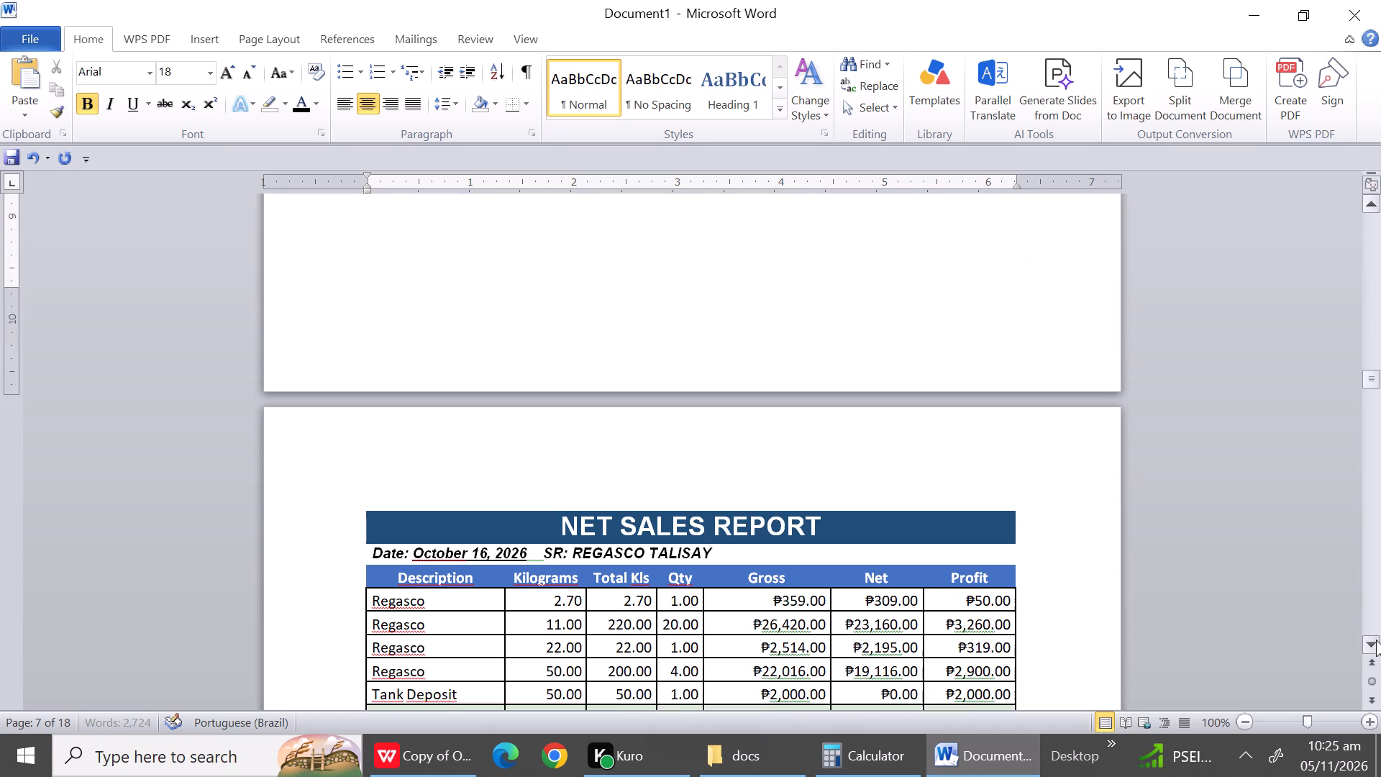
triple_click(1376, 640)
triple_click(1376, 640)
triple_click(1376, 640)
triple_click(1376, 640)
left_click(1376, 640)
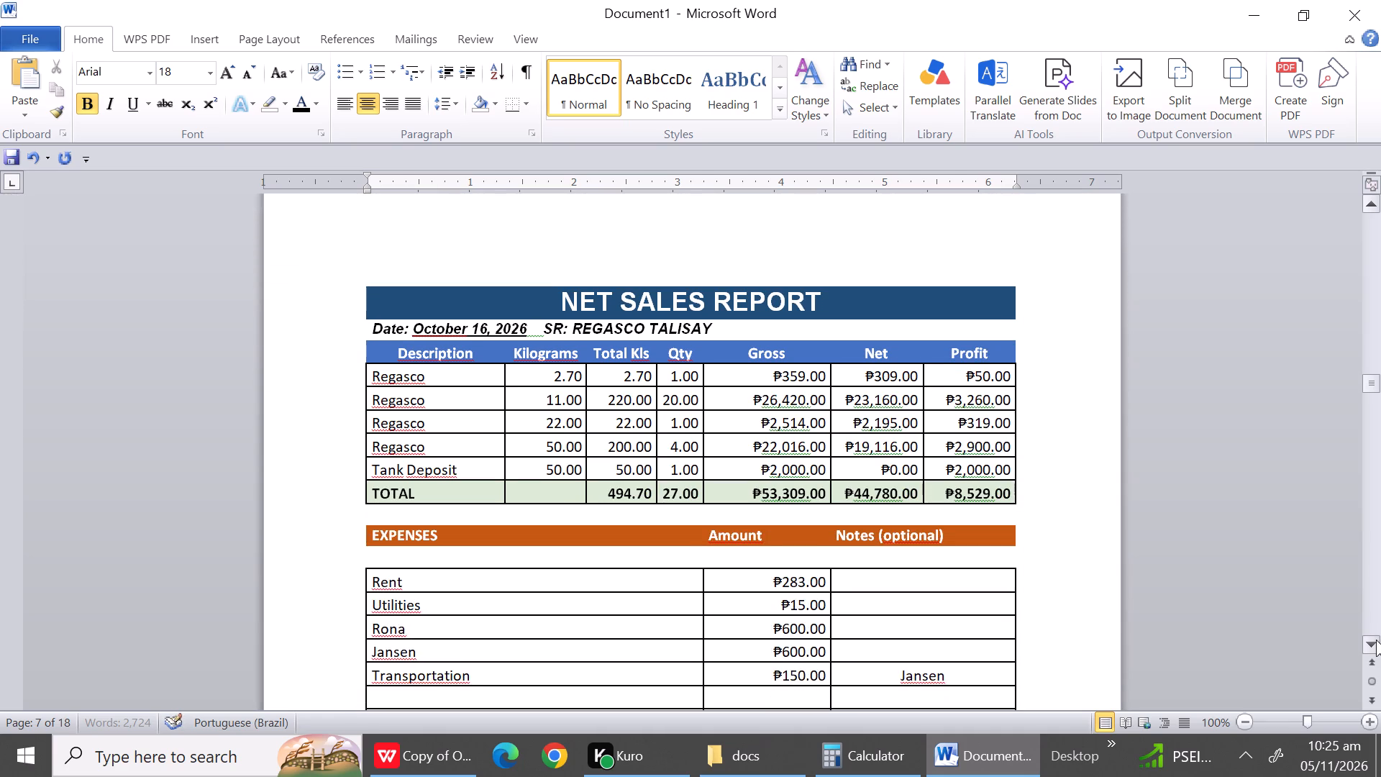
left_click(424, 511)
right_click(424, 511)
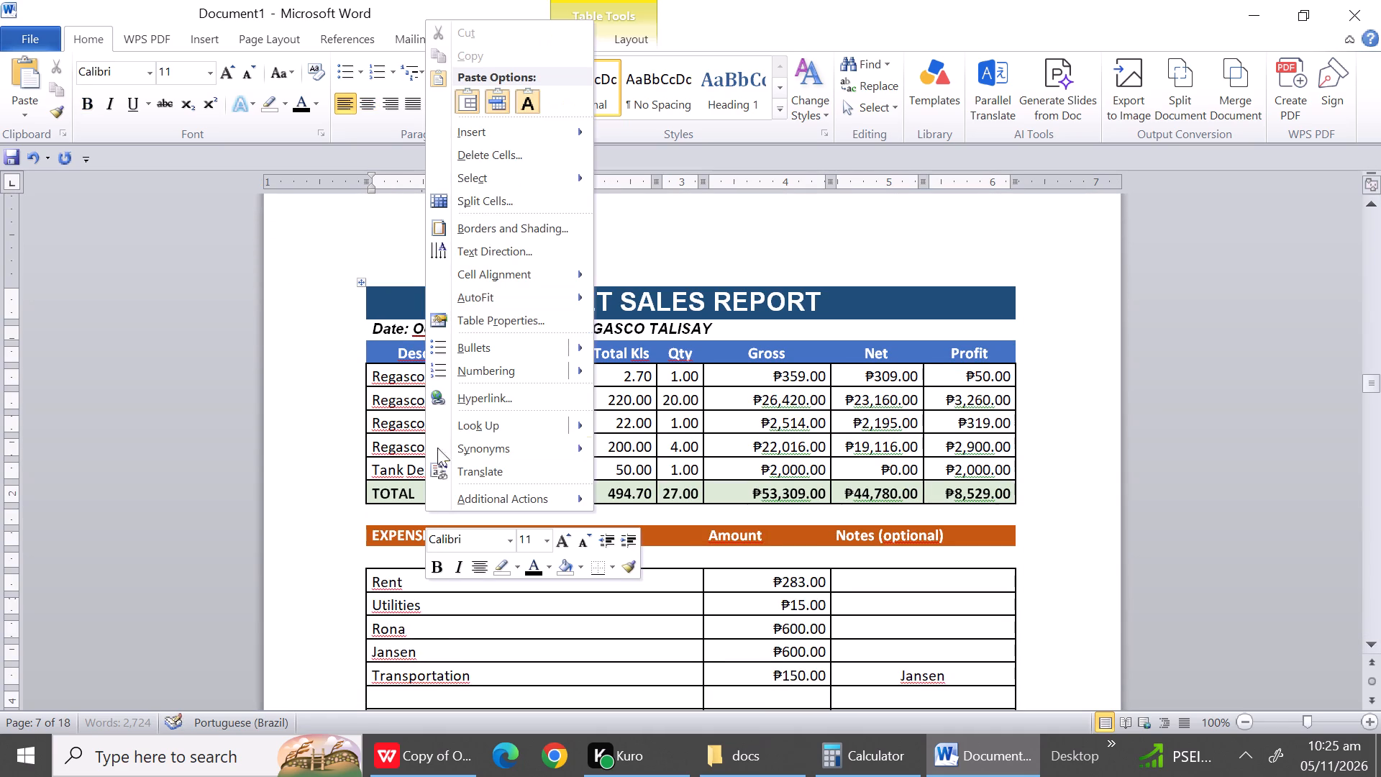
left_click(506, 151)
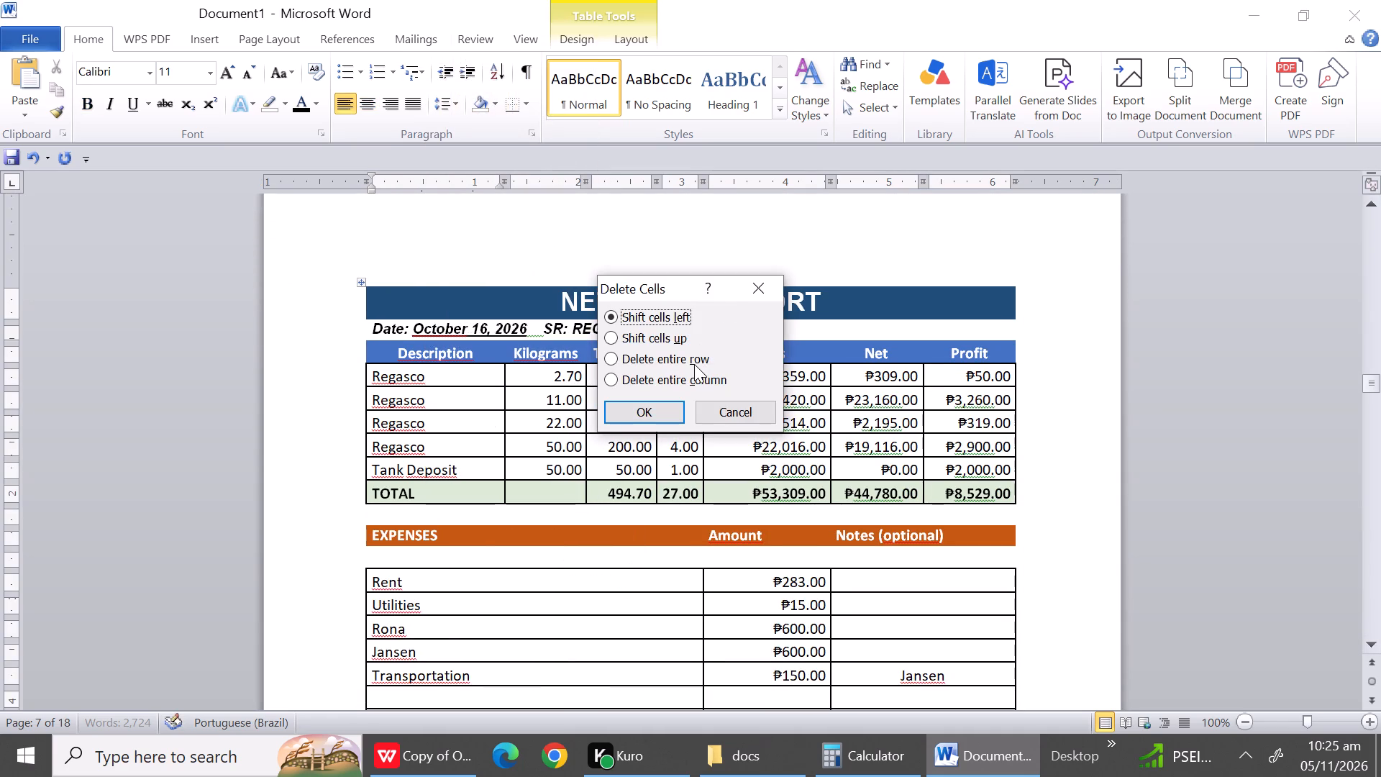
left_click(694, 364)
left_click(665, 414)
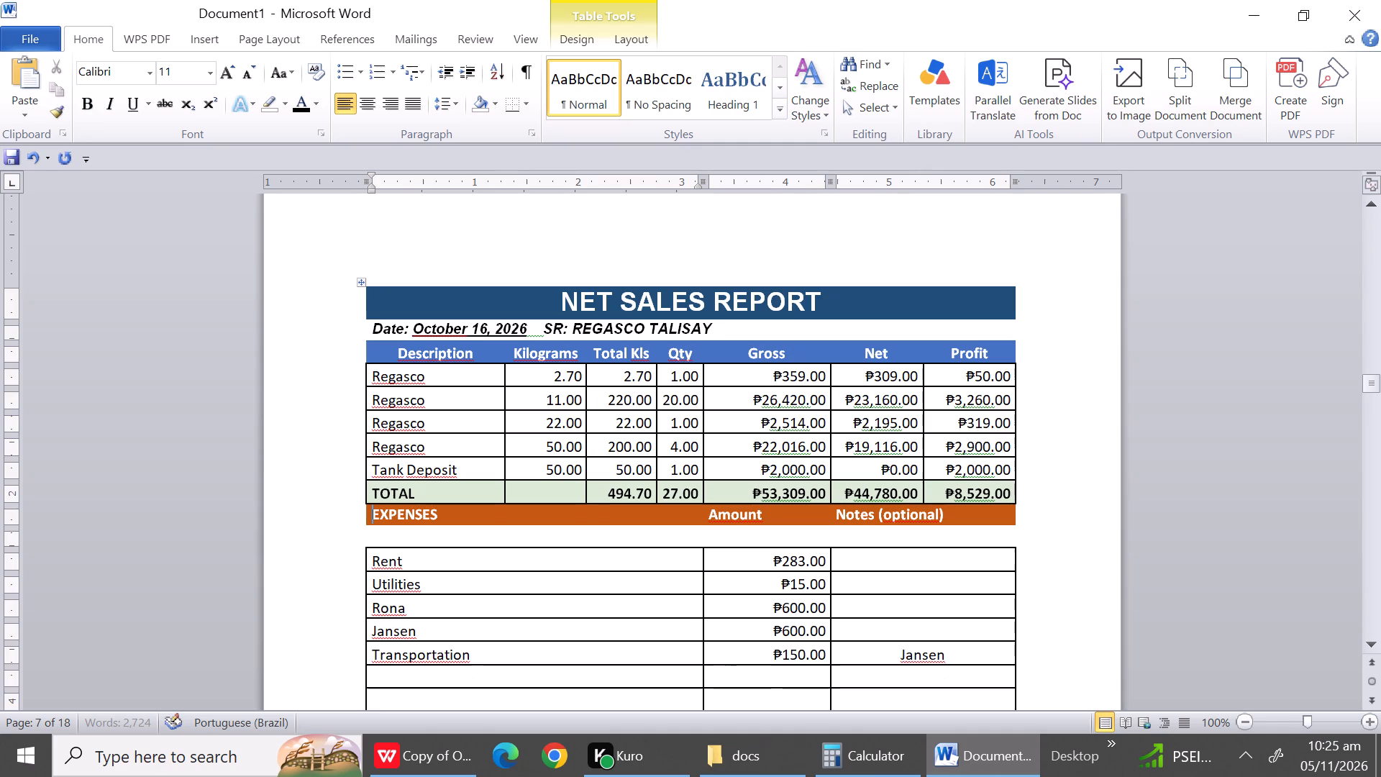
Delete the entire empty row between the EXPENSES heading and the Rent row in the October 16 report.
left_click(421, 546)
right_click(421, 546)
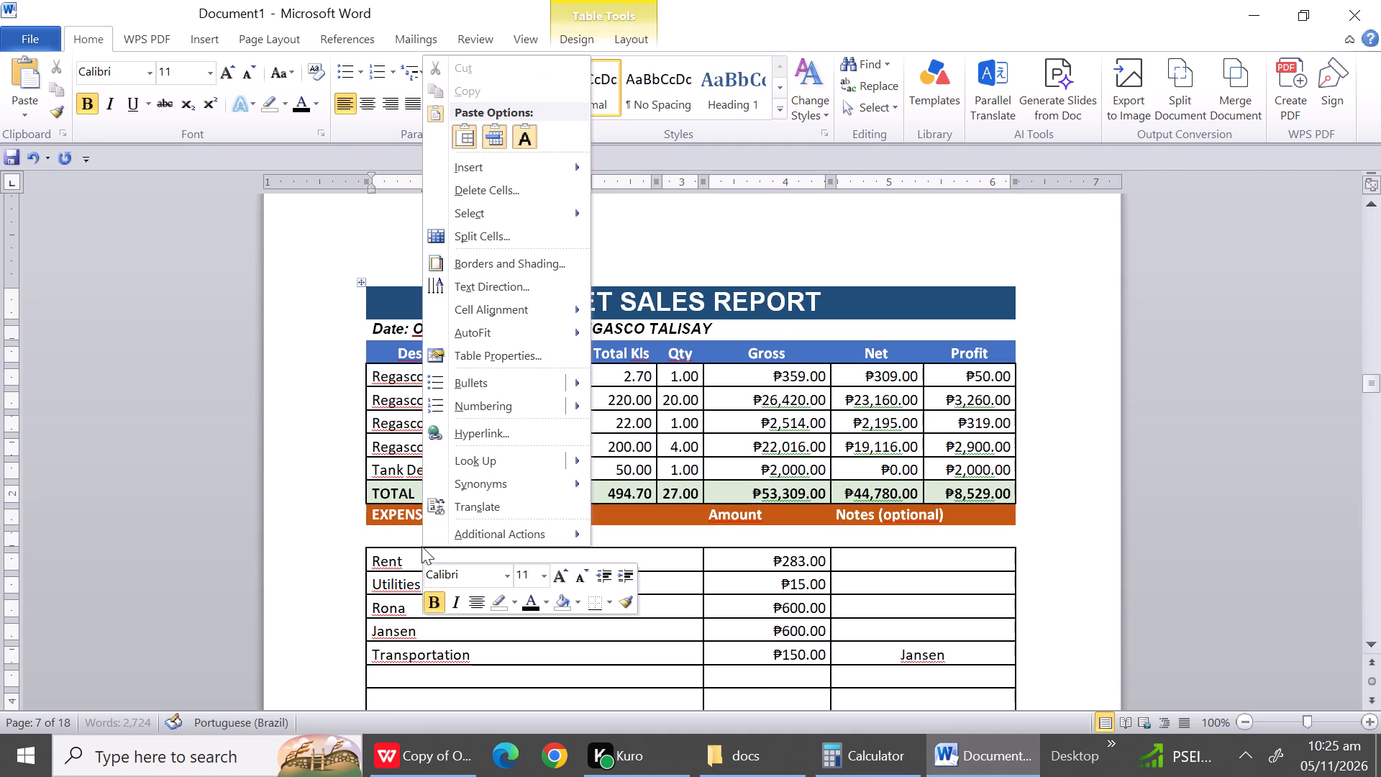
left_click(502, 196)
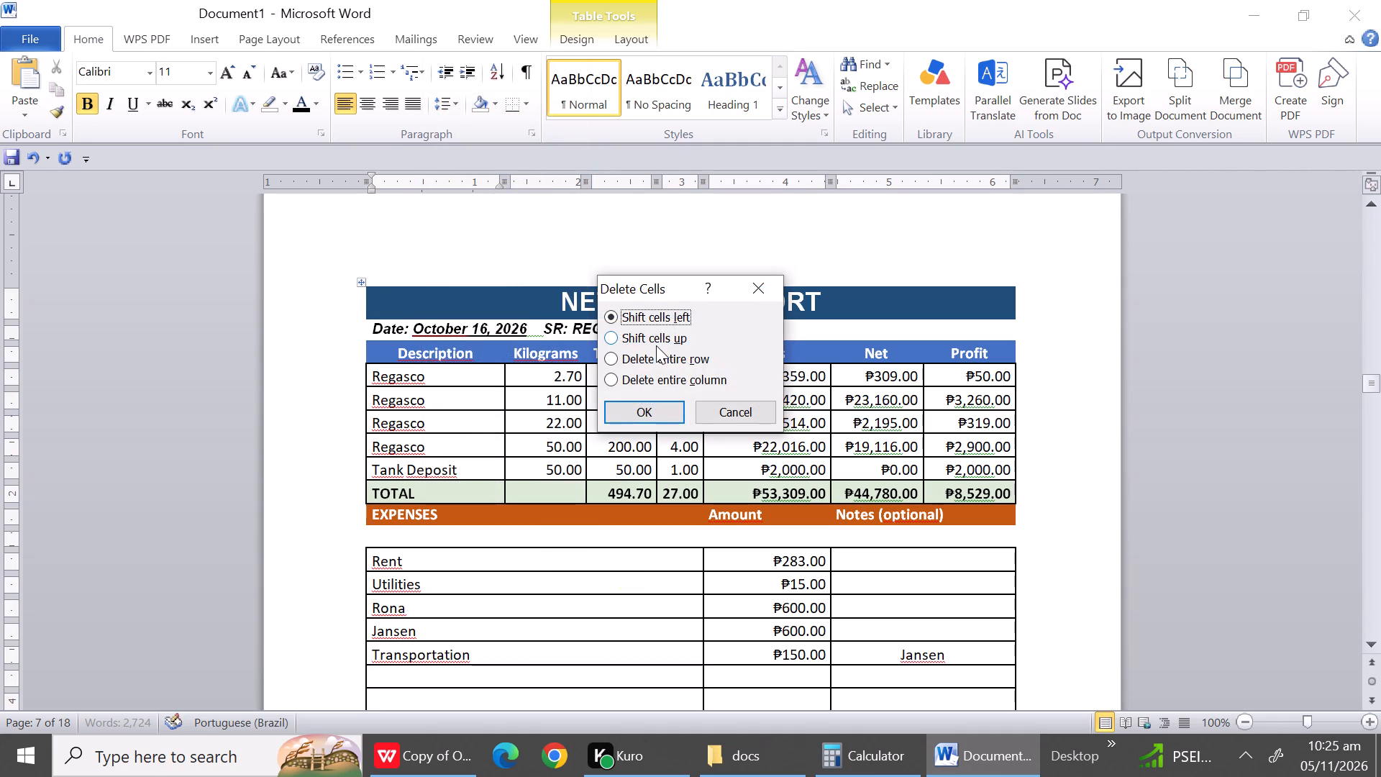
left_click(659, 348)
left_click(659, 355)
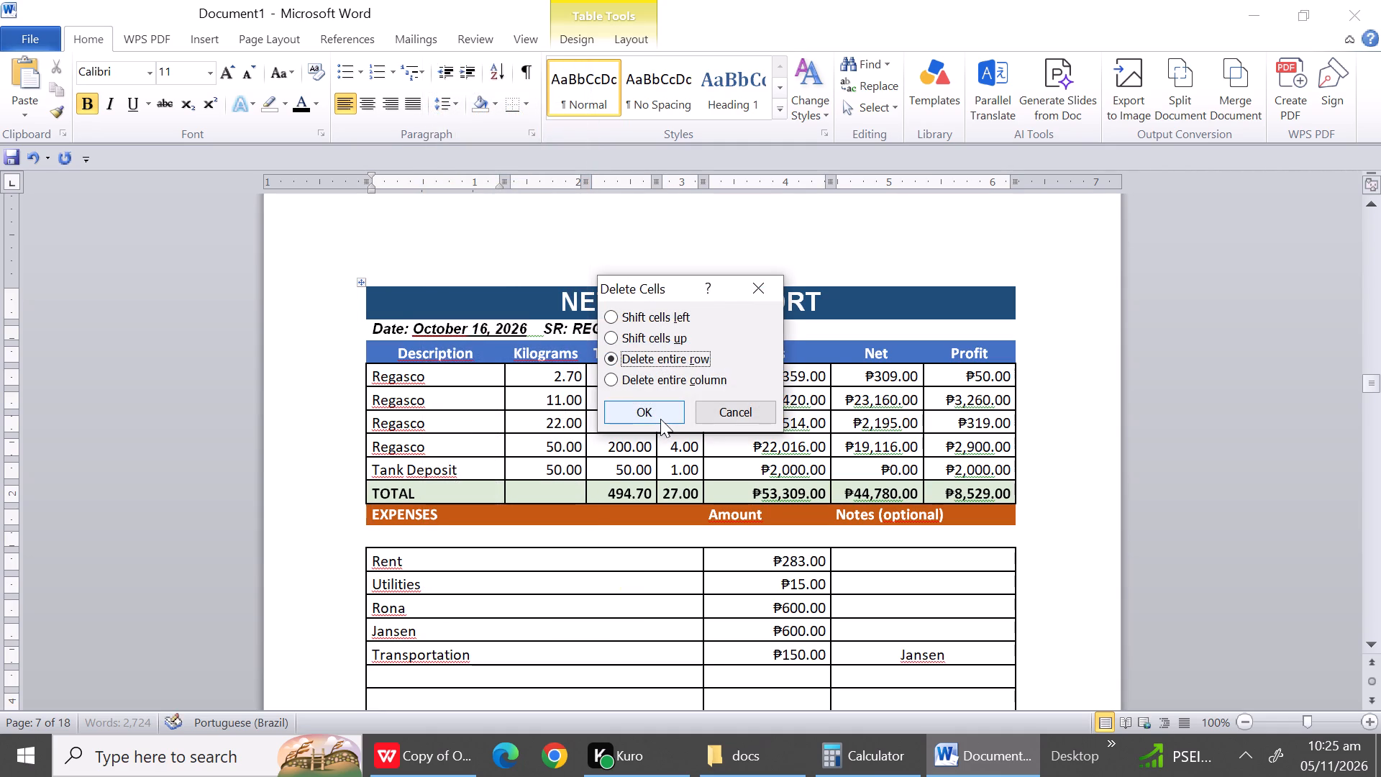
left_click(660, 419)
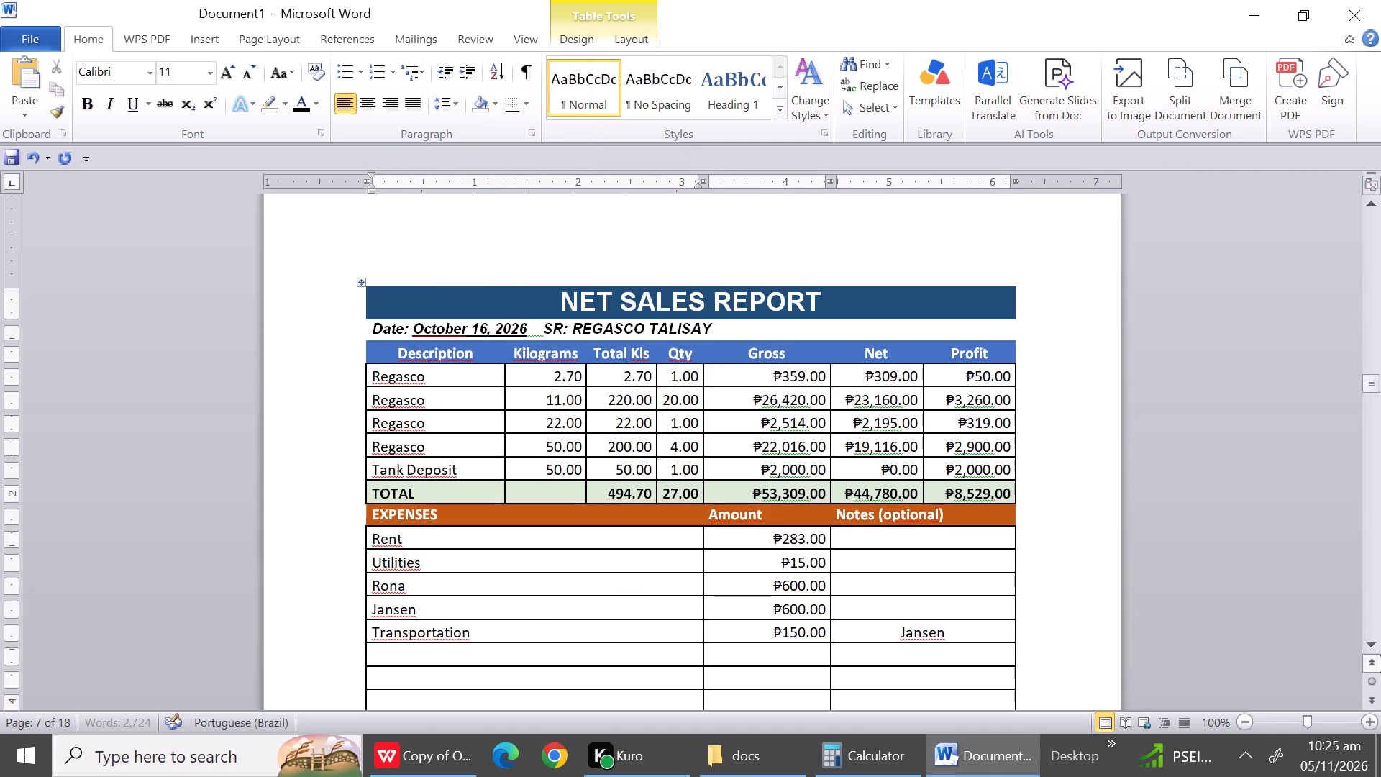
Delete the three empty expense rows between Transportation and TOTAL EXPENSES in the October 16 report.
triple_click(1375, 647)
triple_click(1375, 647)
triple_click(1375, 647)
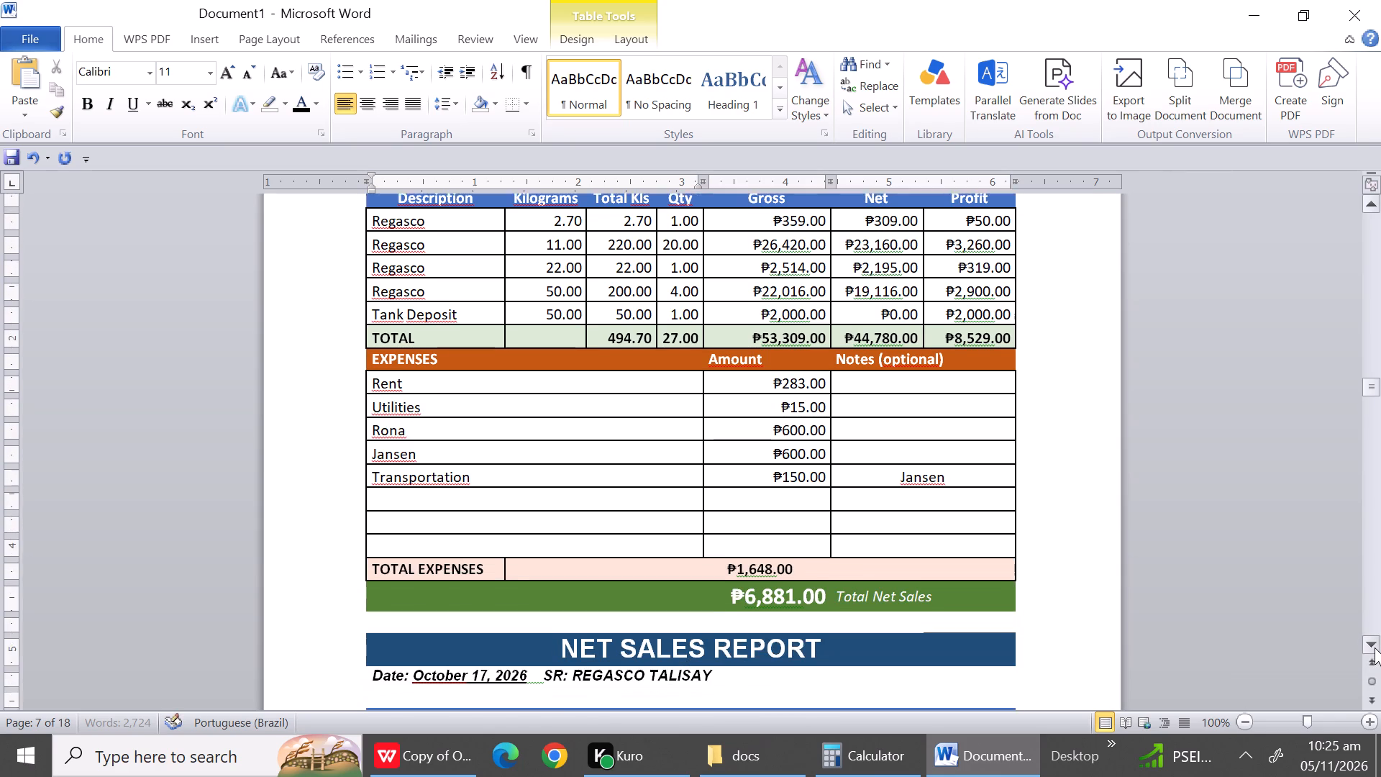
left_click(1375, 647)
left_click_drag(378, 476, 388, 515)
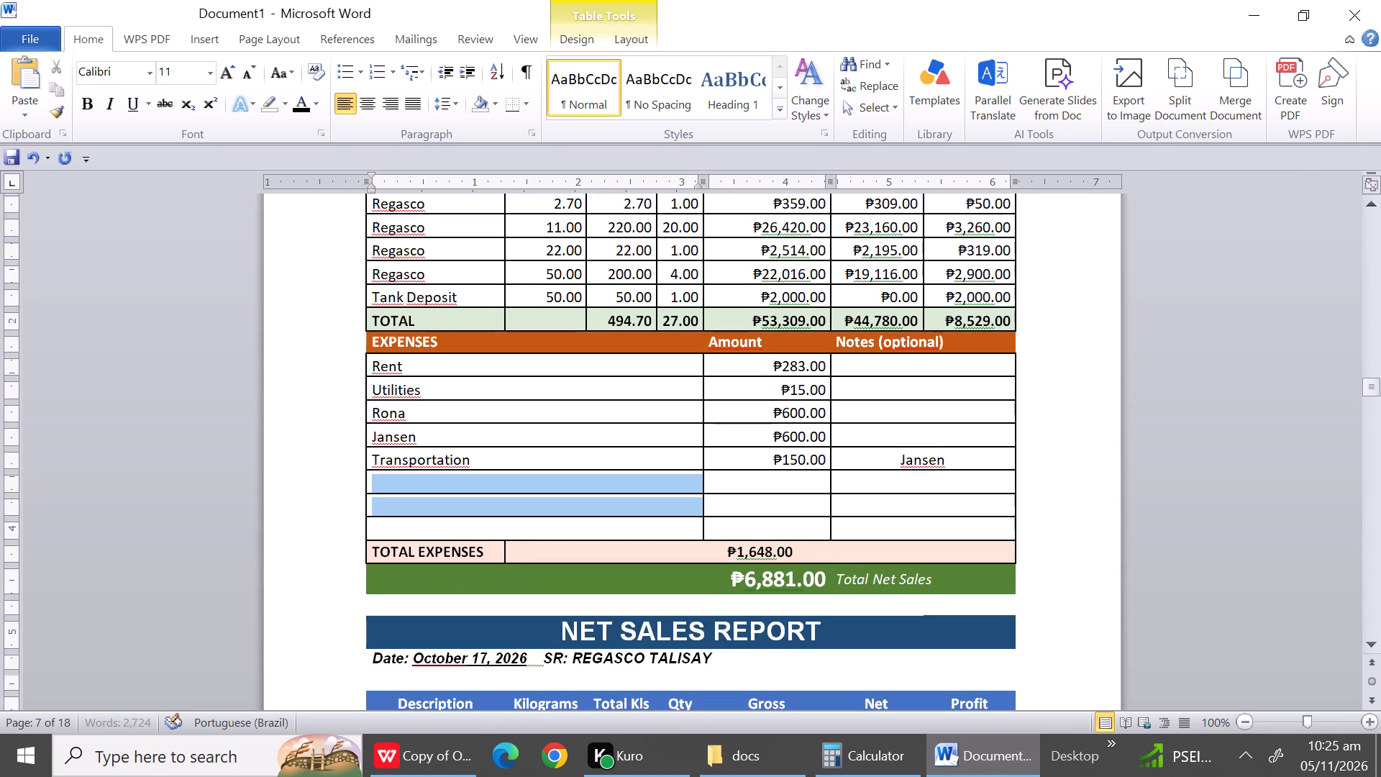
left_click_drag(388, 515, 388, 523)
right_click(388, 523)
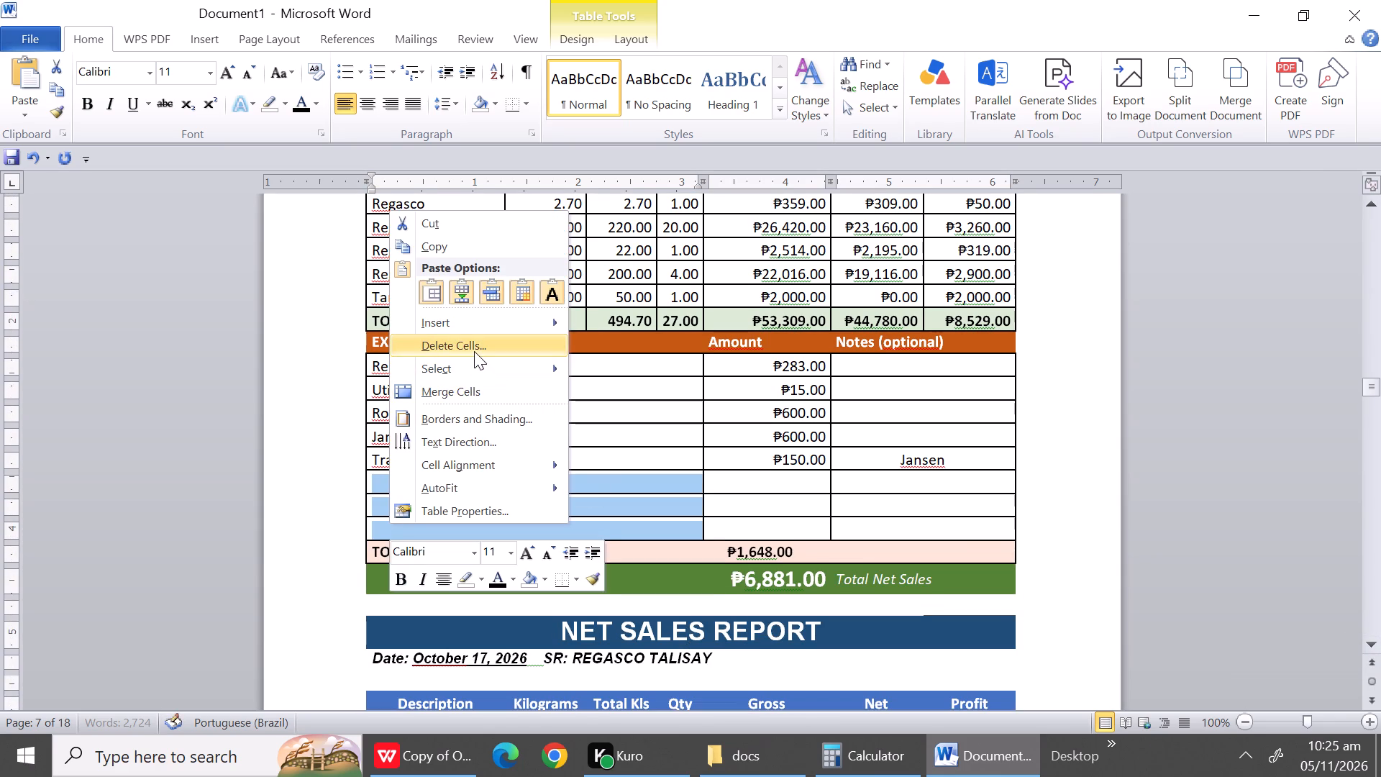
left_click(474, 351)
left_click(632, 359)
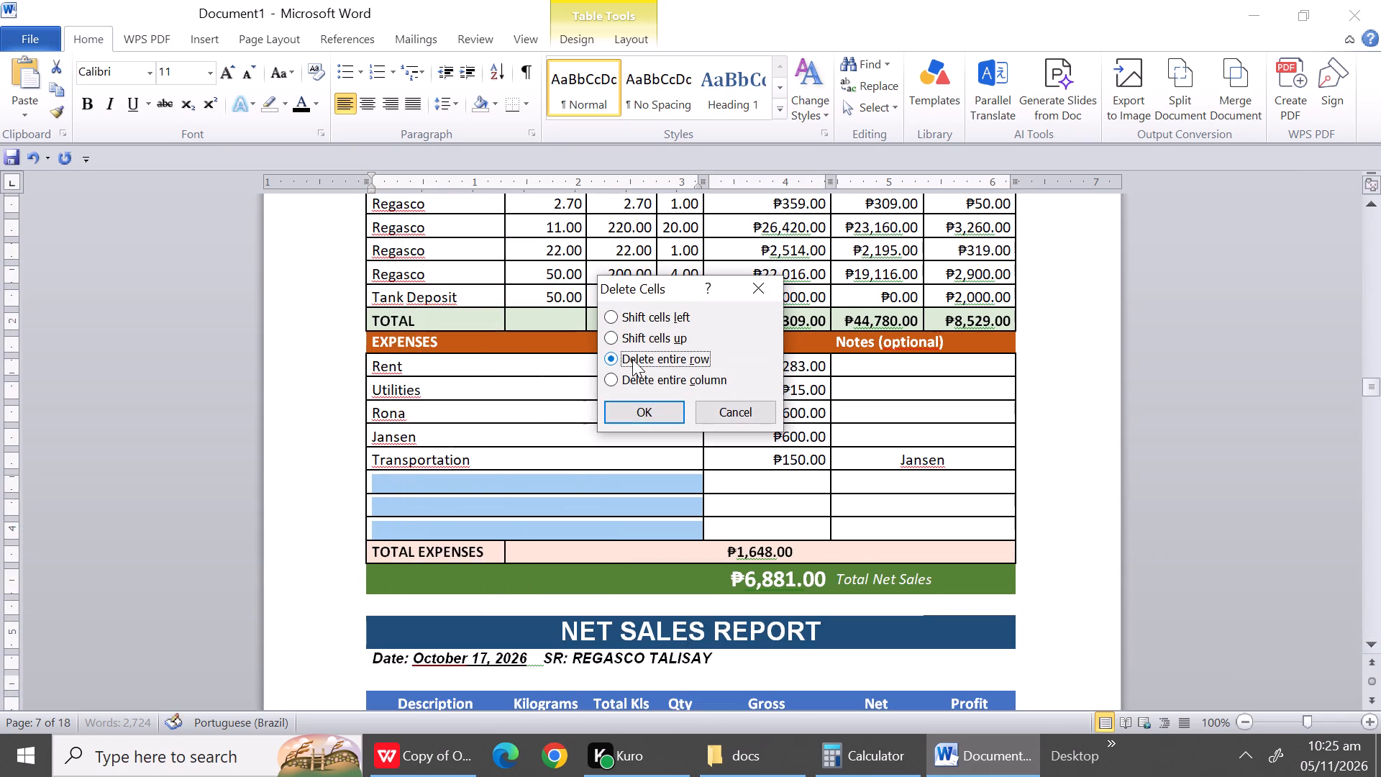
left_click(642, 414)
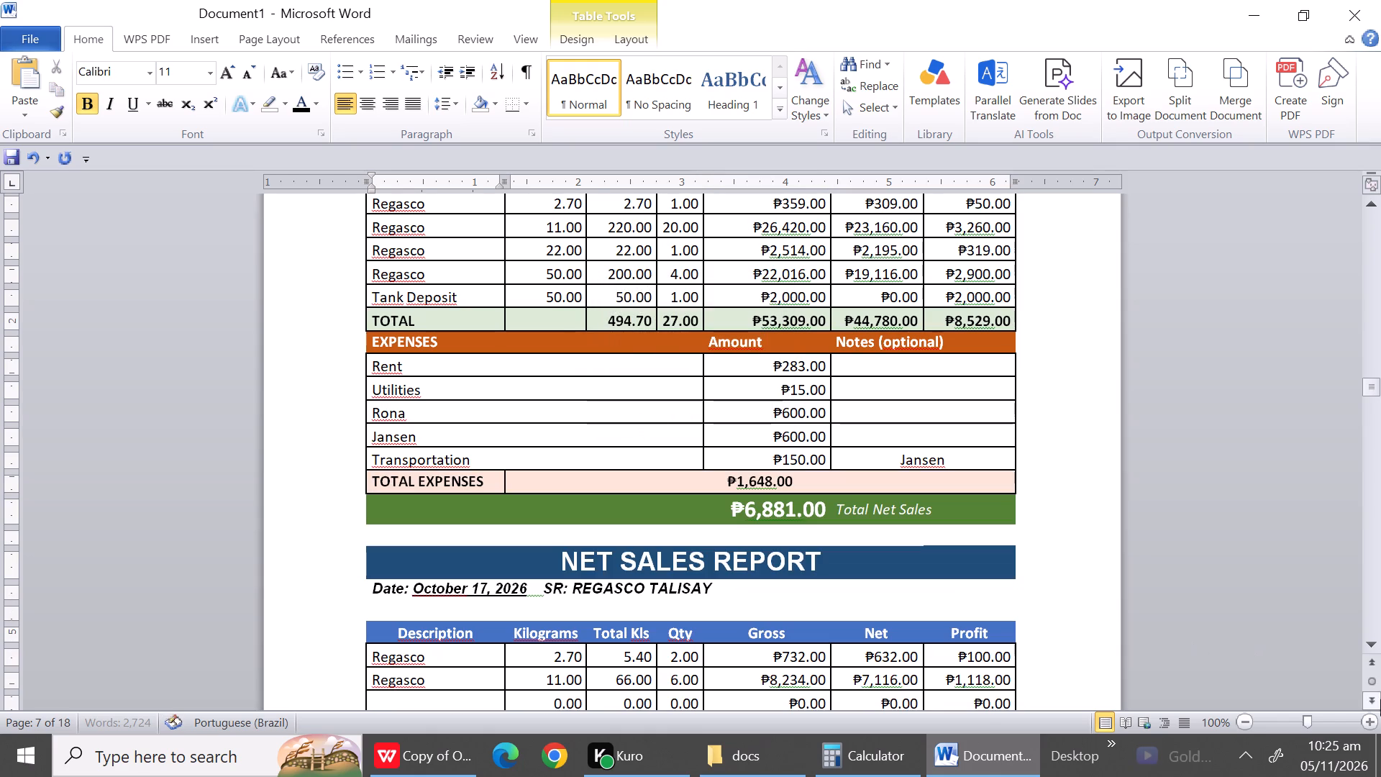
Delete the entire empty row between the date line and the column headings in the October 17 report.
triple_click(1372, 645)
triple_click(1372, 645)
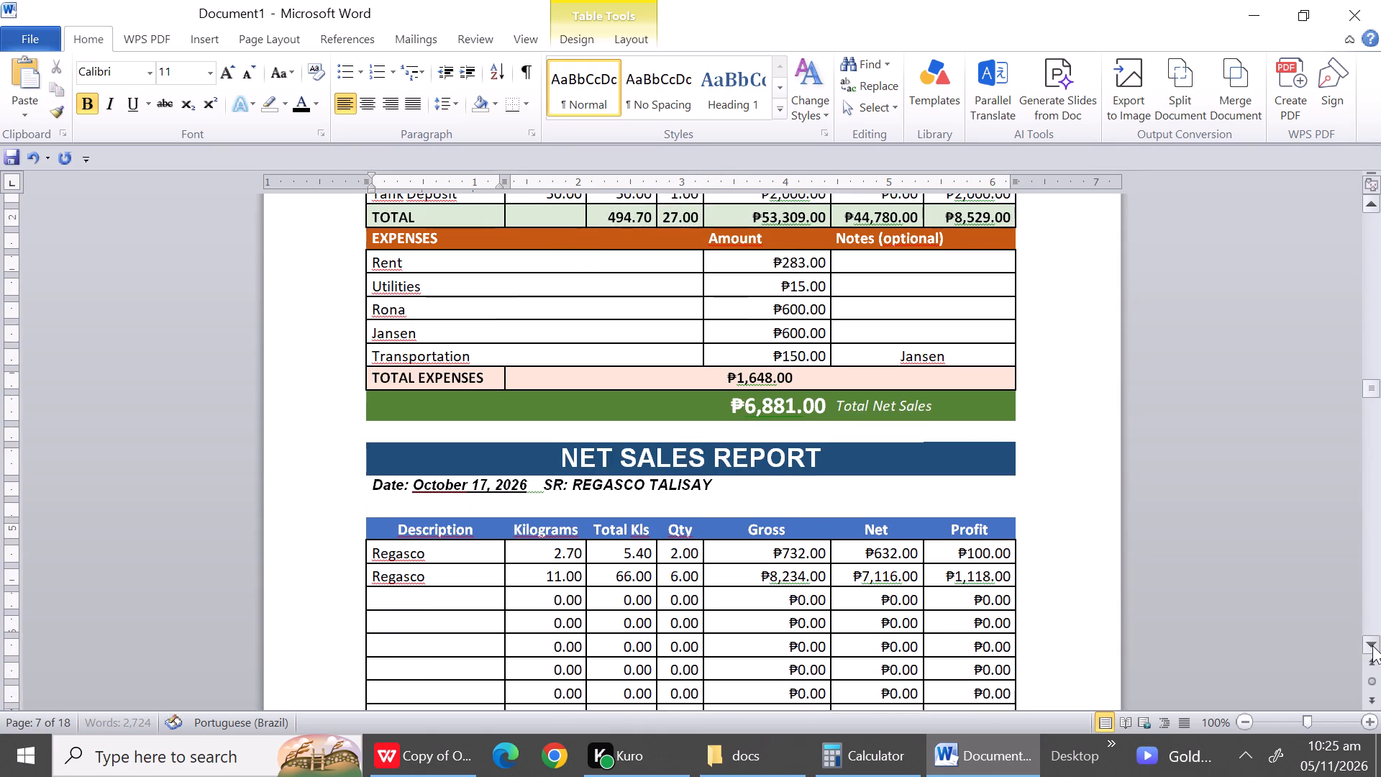
triple_click(1372, 645)
triple_click(1372, 645)
left_click(398, 404)
right_click(398, 404)
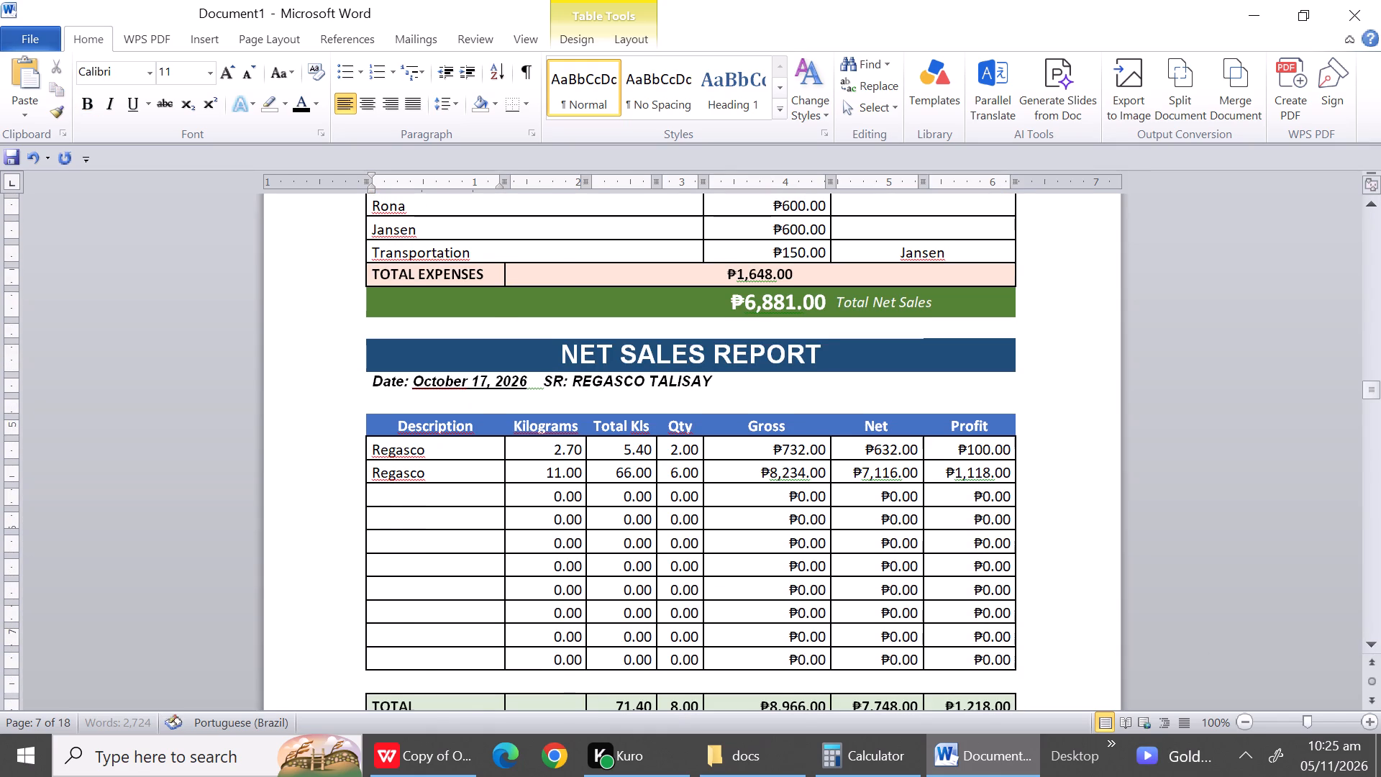
left_click(503, 375)
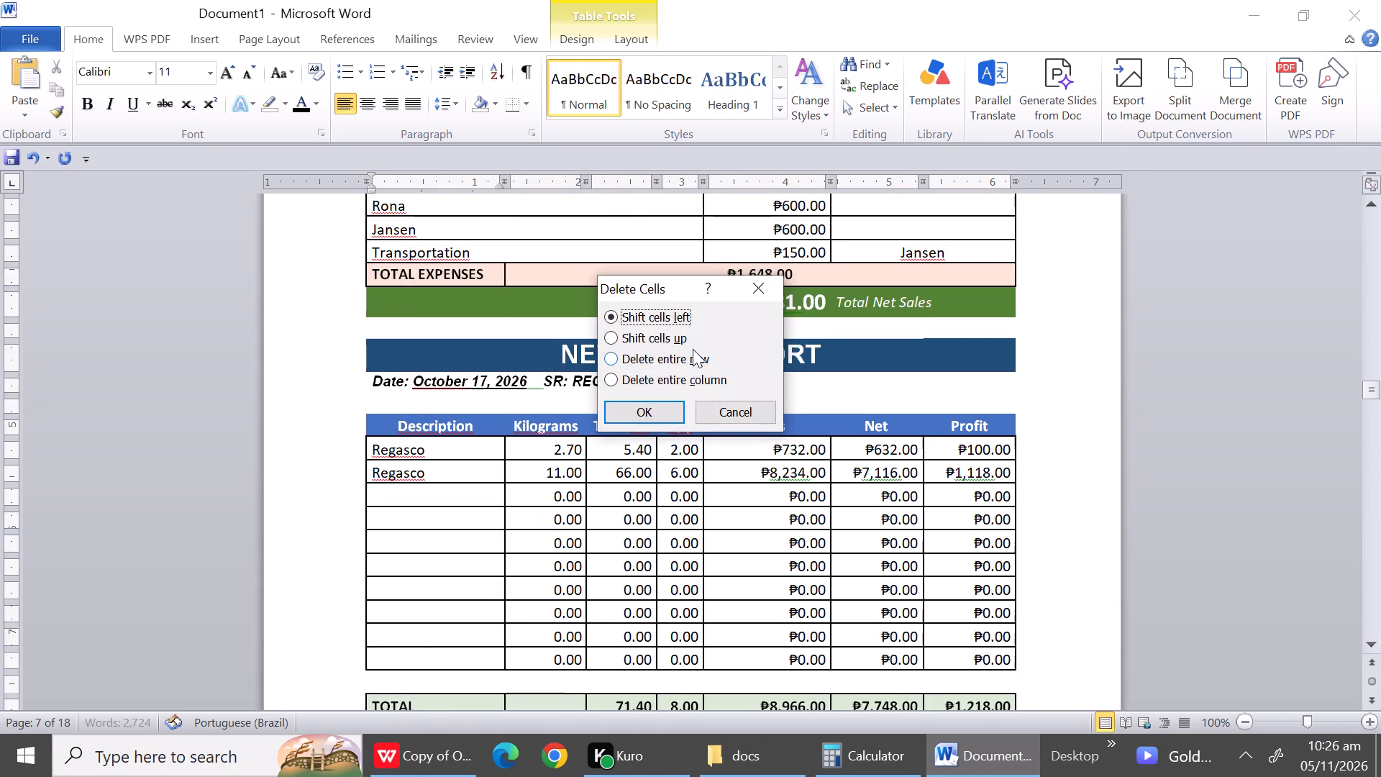
left_click(693, 353)
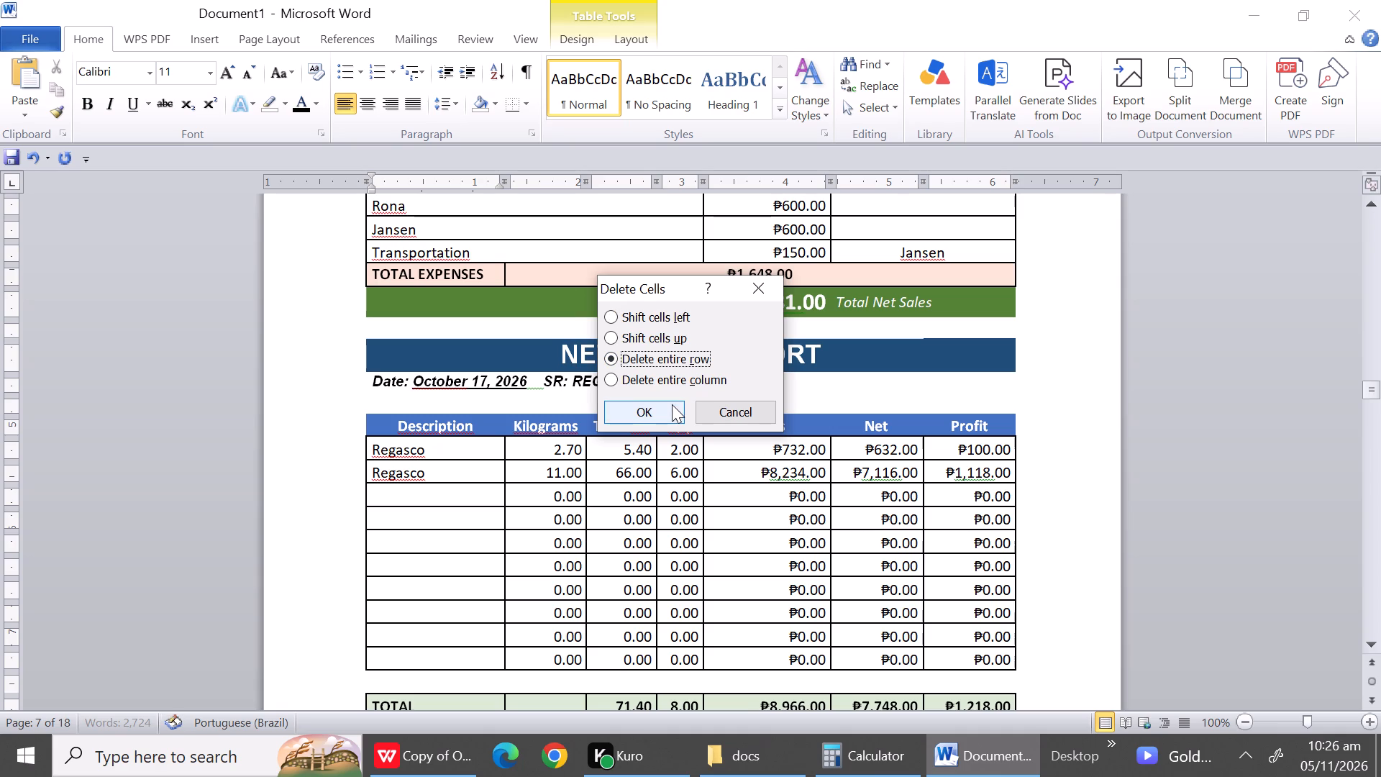
left_click(672, 404)
Delete the eight unused zero-value rows and the blank row above TOTAL in the October 17 report.
left_click_drag(446, 480, 439, 652)
right_click(439, 652)
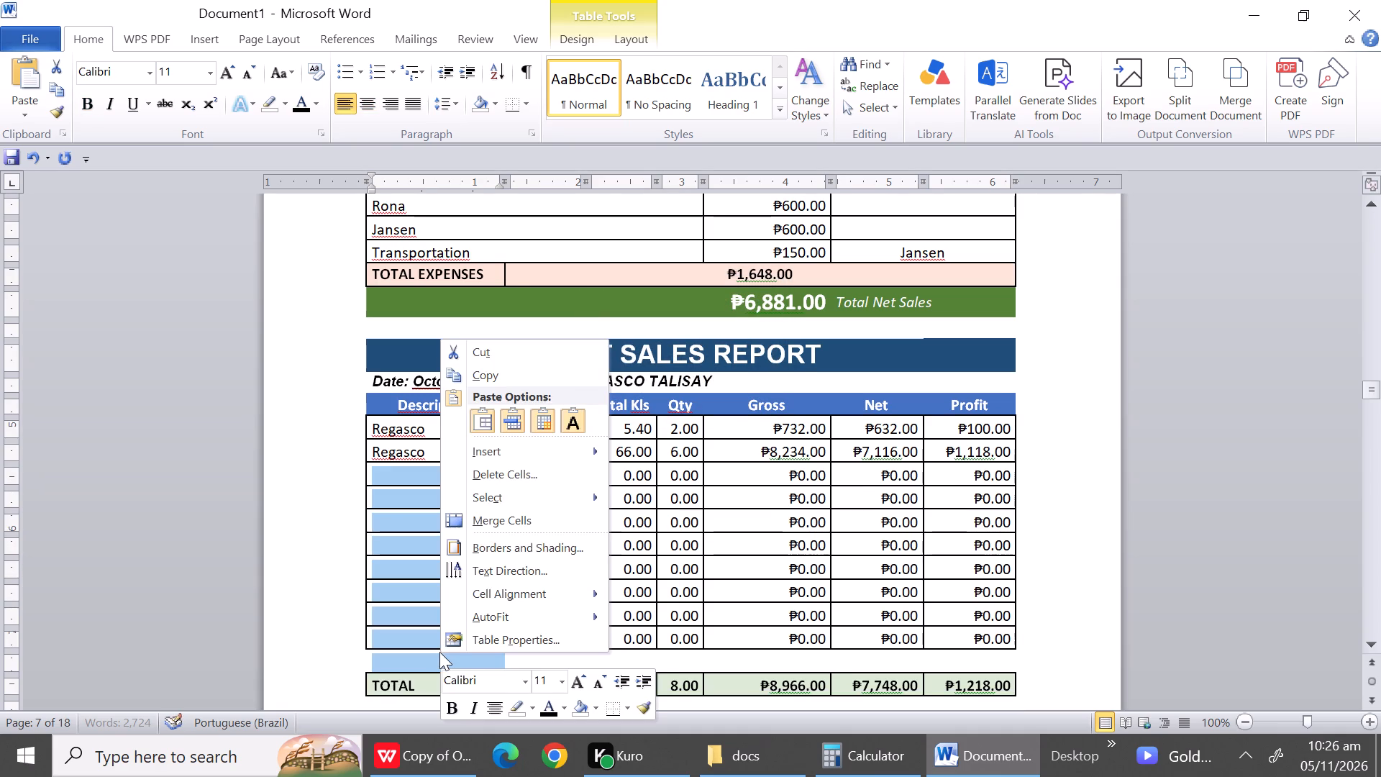
left_click(531, 475)
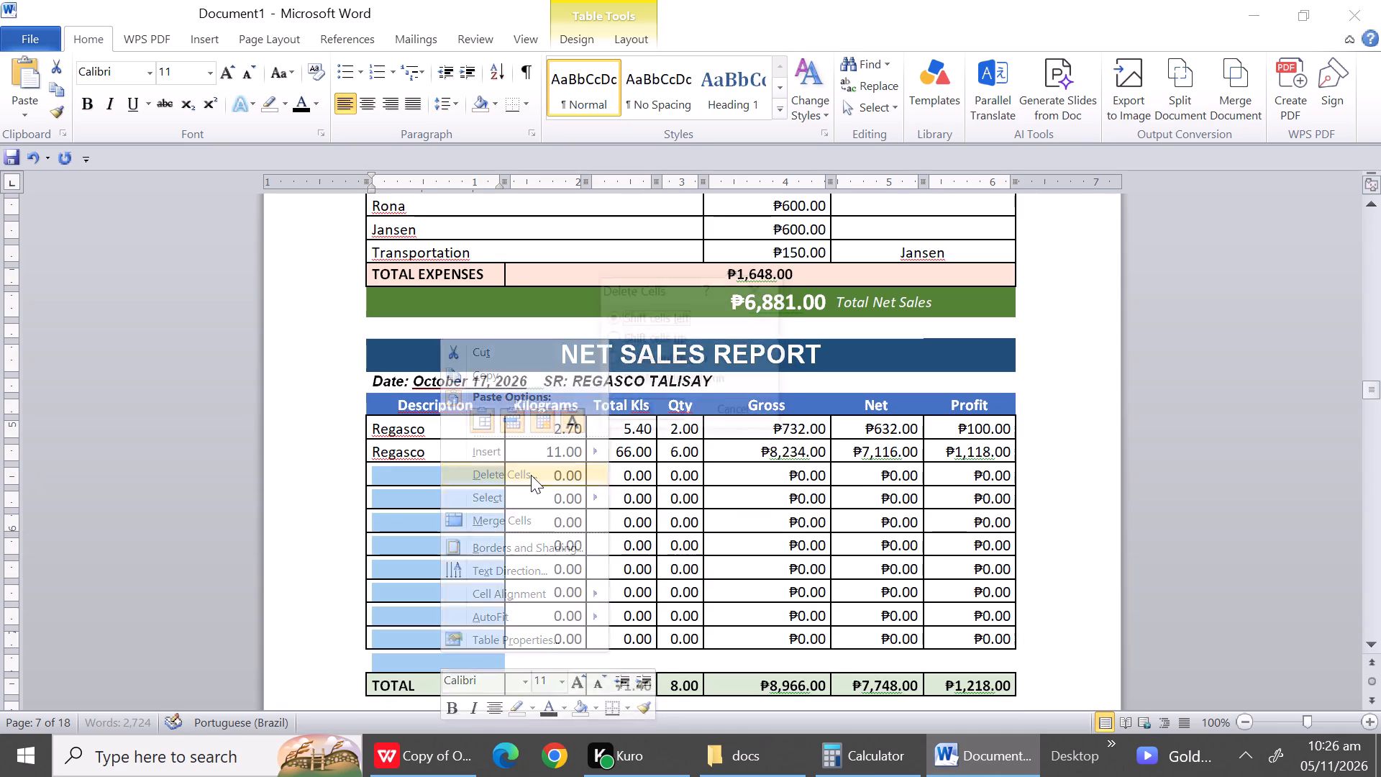
left_click(713, 355)
left_click(677, 368)
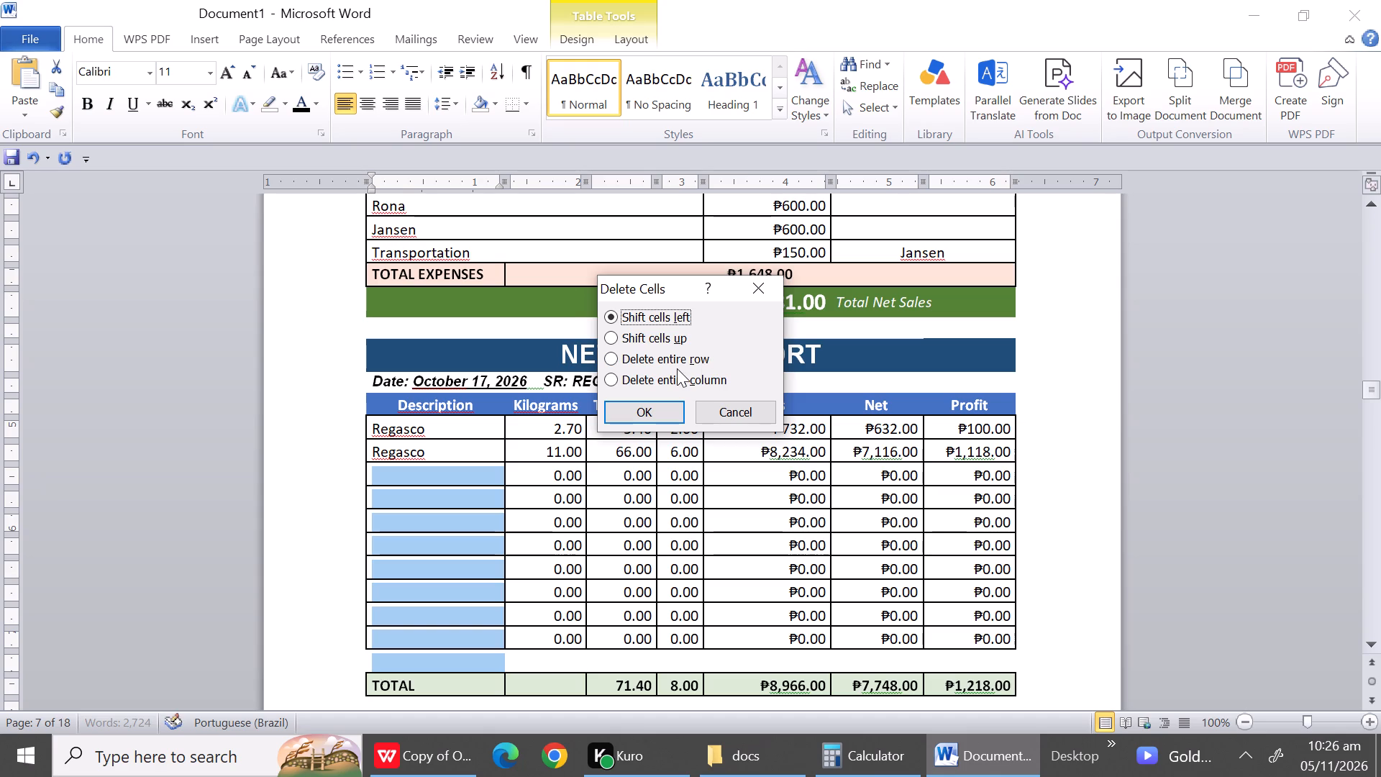
left_click(668, 365)
left_click(657, 421)
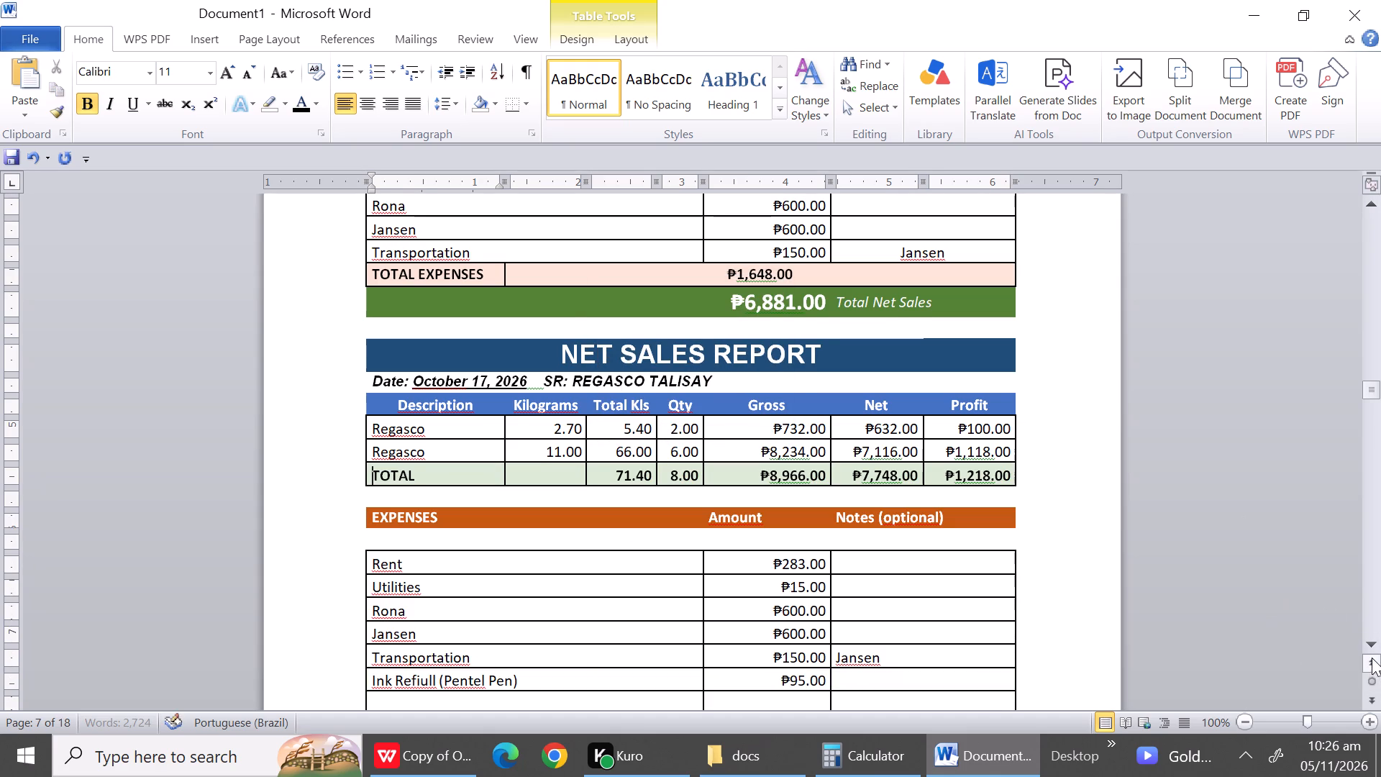
Delete the entire empty row between the TOTAL row and the EXPENSES heading in the October 17 report.
triple_click(1372, 653)
double_click(1372, 653)
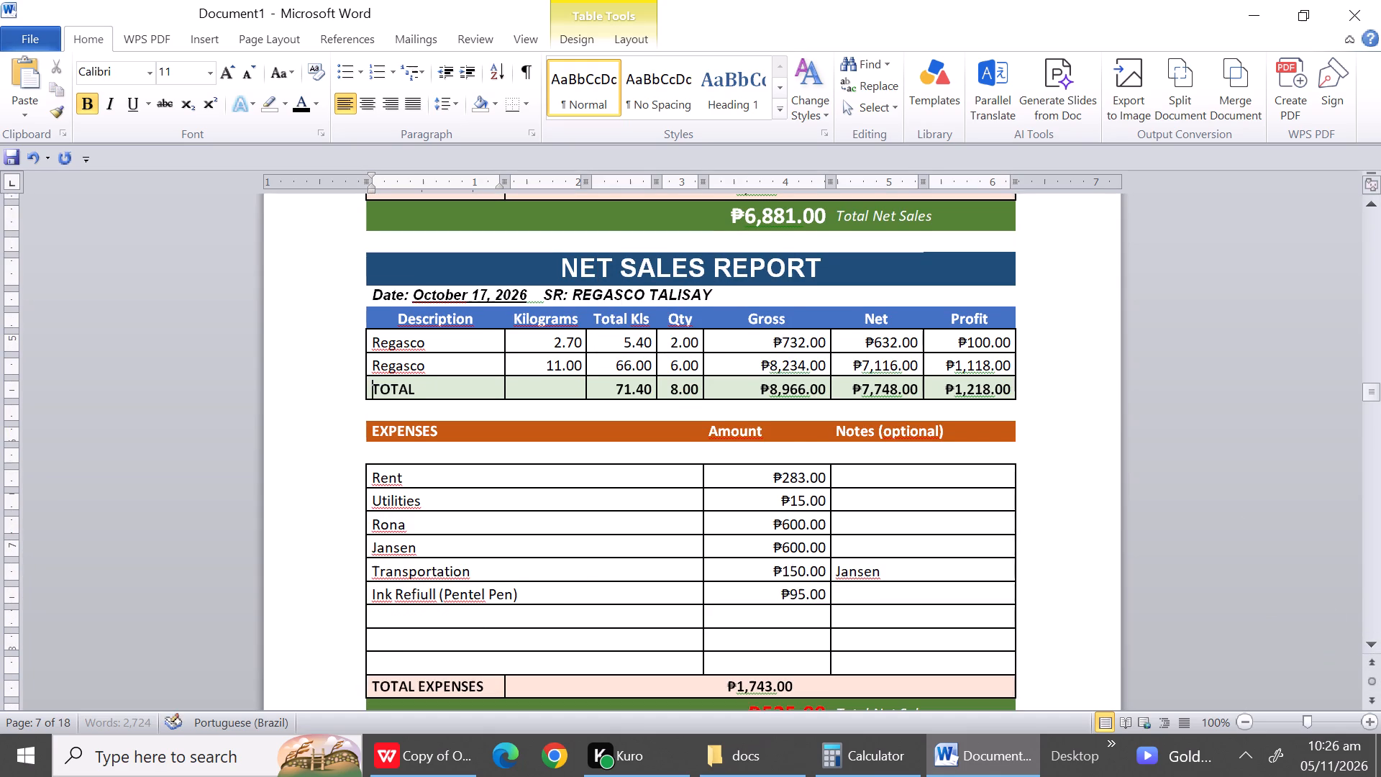
left_click(411, 414)
right_click(411, 414)
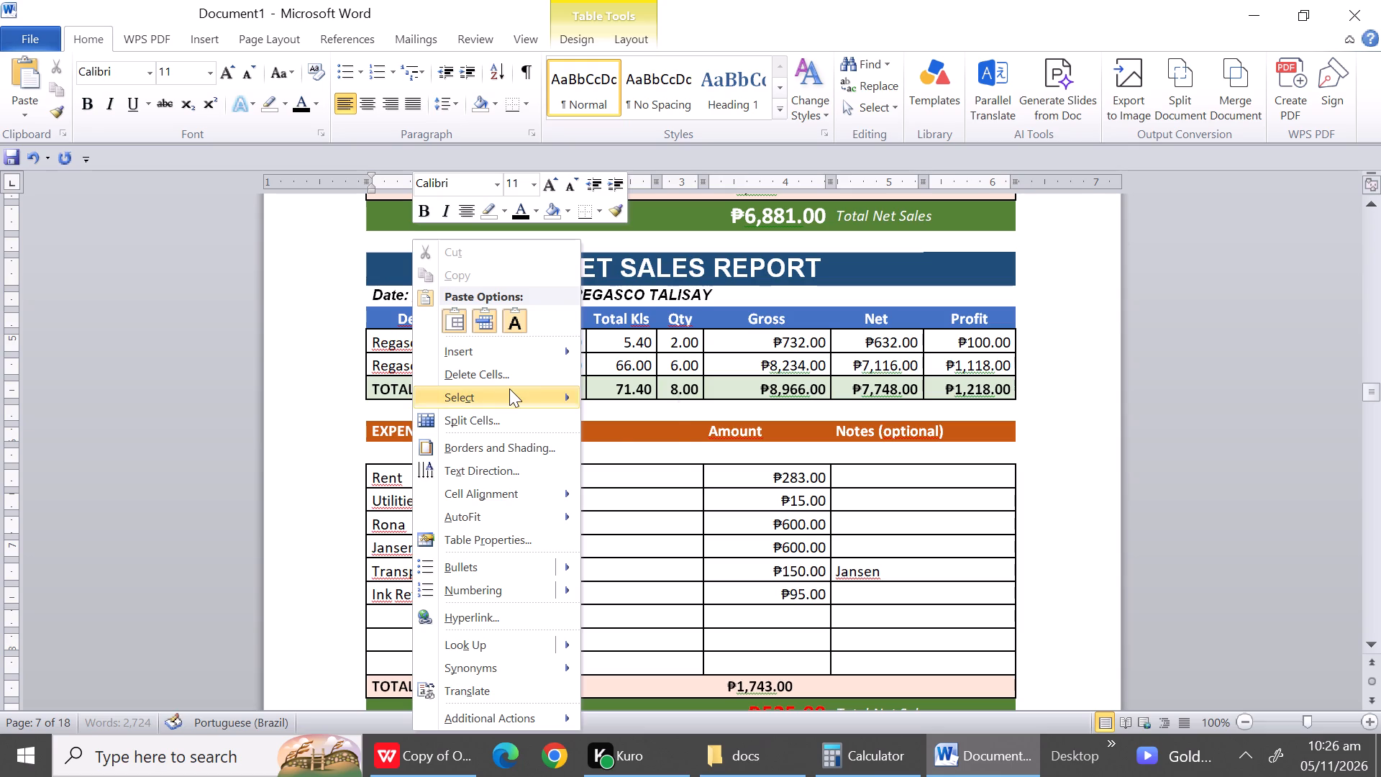
left_click(504, 373)
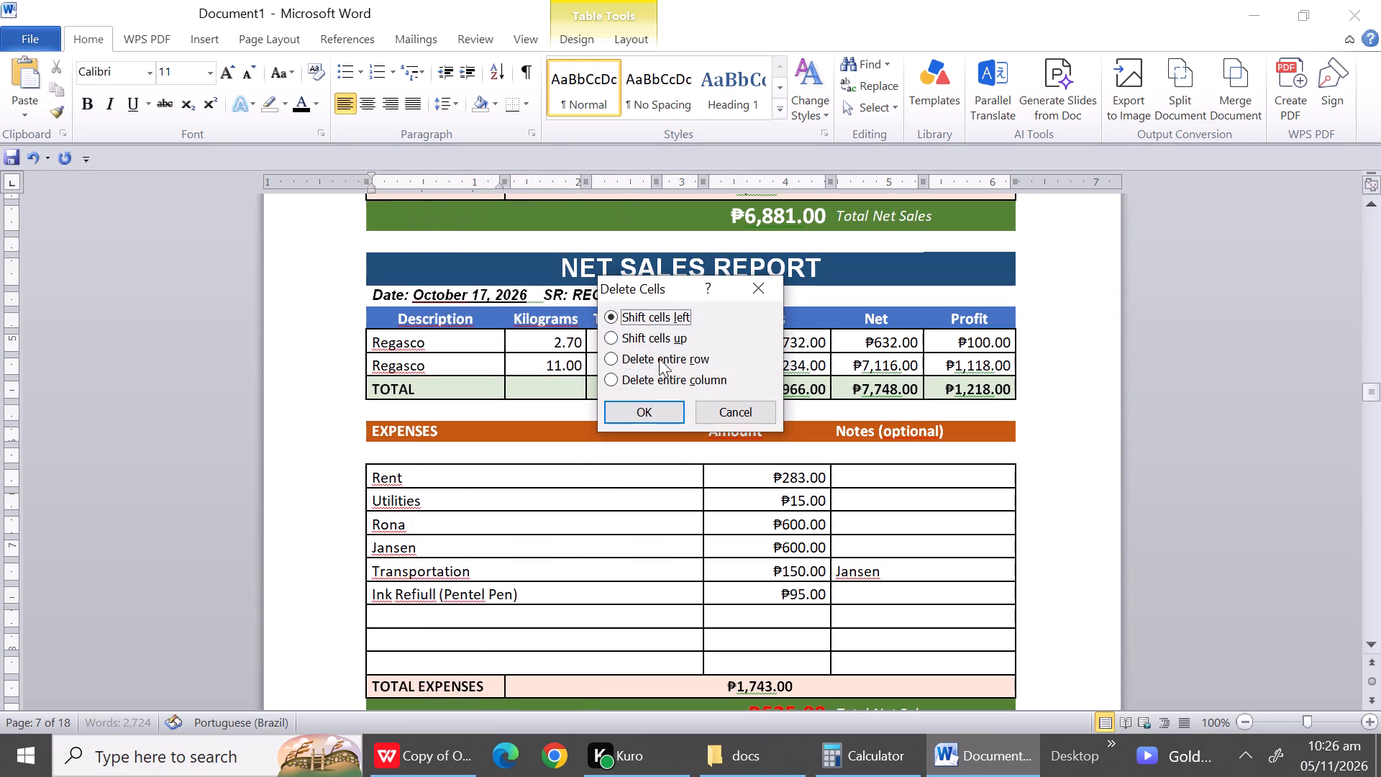
left_click(659, 362)
left_click(658, 416)
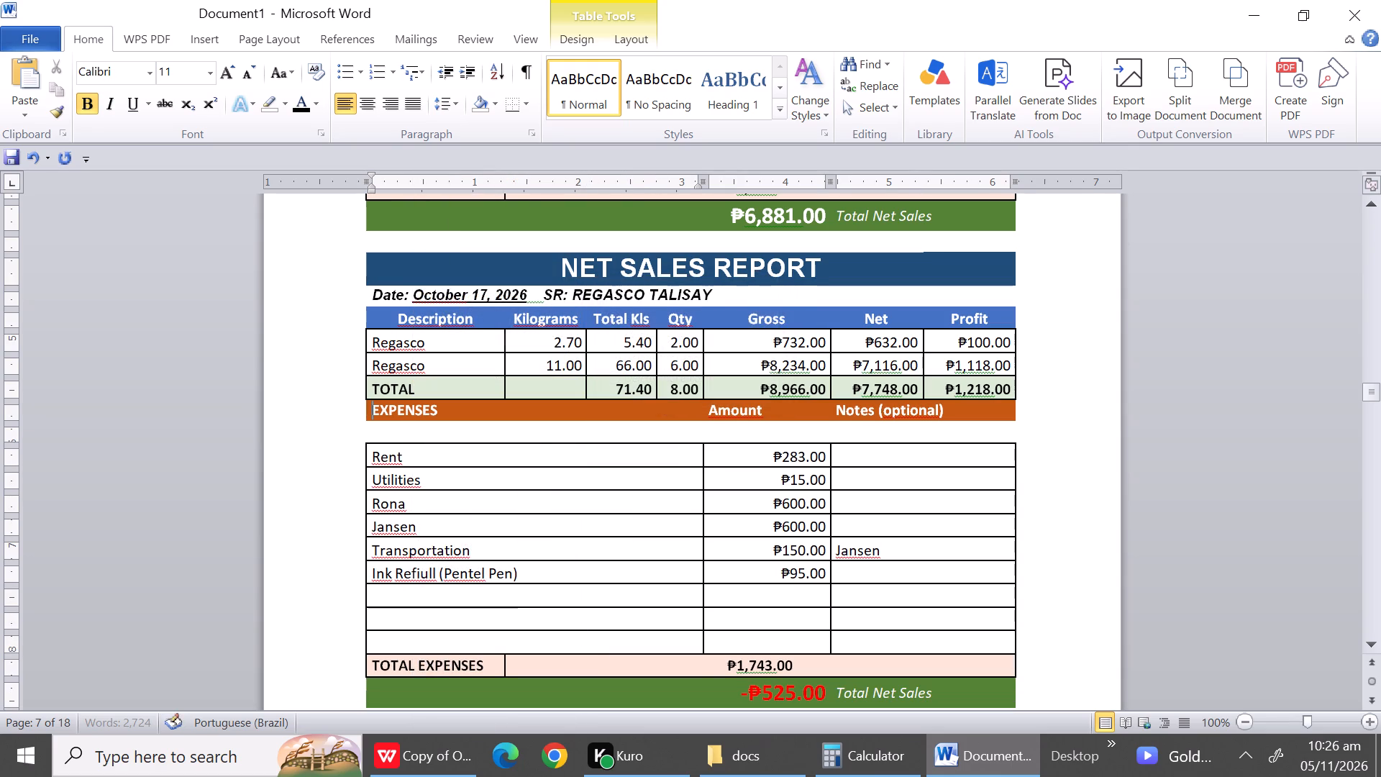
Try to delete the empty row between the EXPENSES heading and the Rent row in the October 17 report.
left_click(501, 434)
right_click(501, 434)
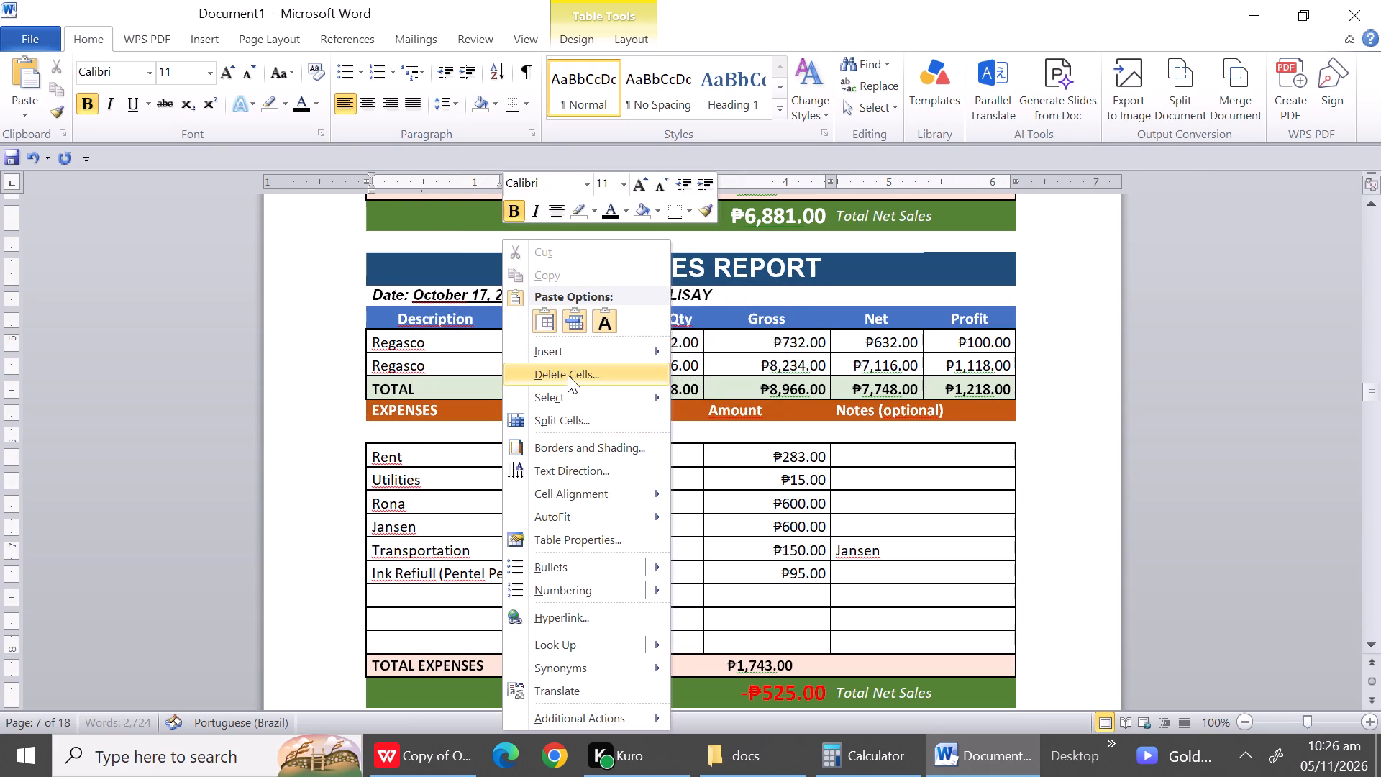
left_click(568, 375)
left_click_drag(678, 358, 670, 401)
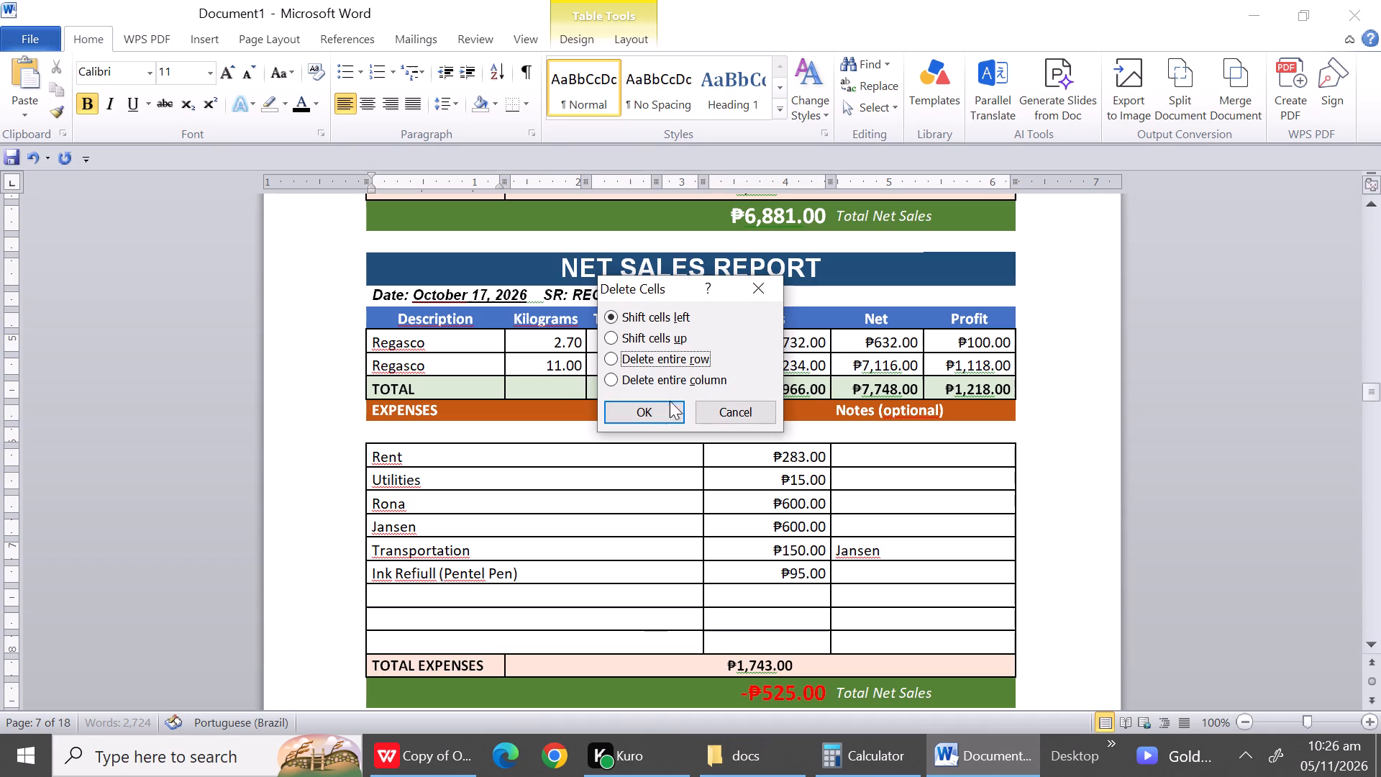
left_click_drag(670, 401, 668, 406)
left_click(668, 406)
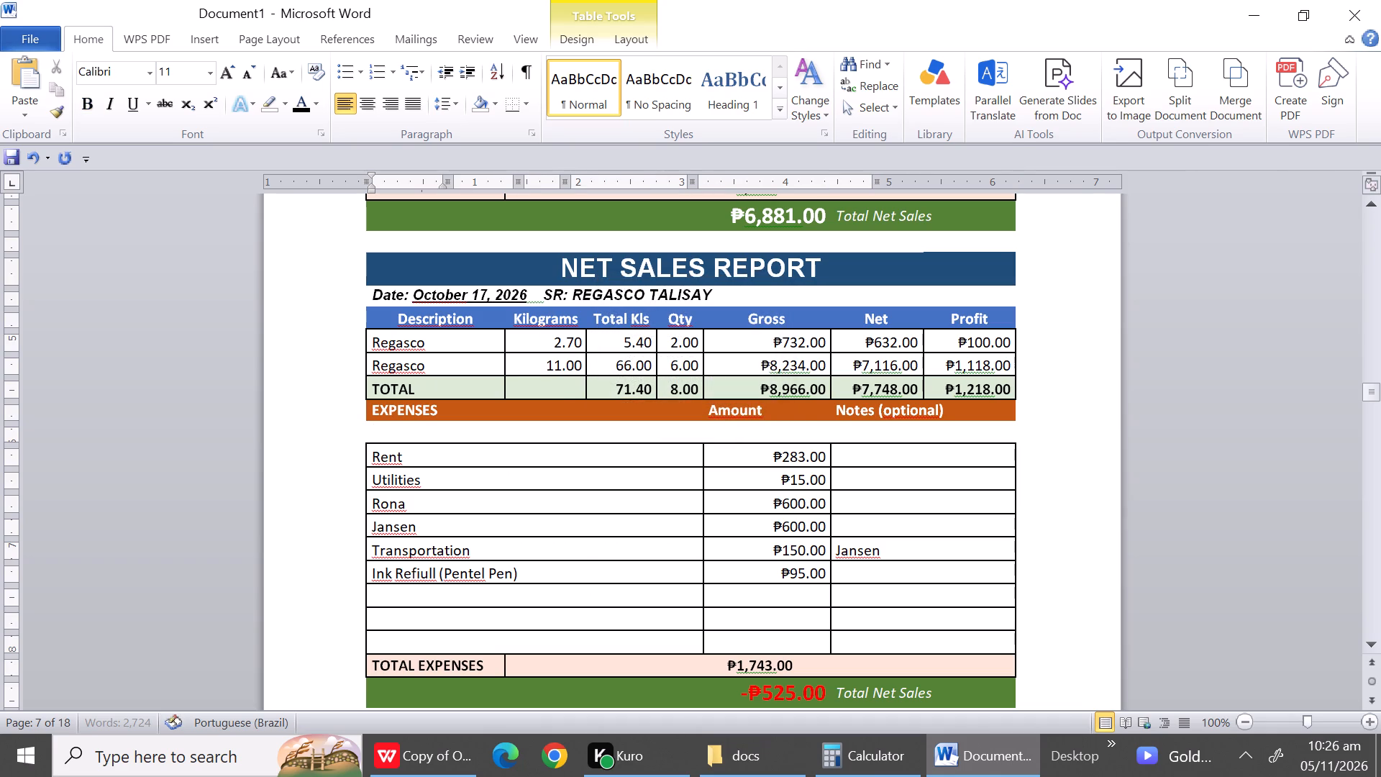
Delete the entire empty row between the EXPENSES heading and the Rent row in the October 17 report.
left_click(515, 436)
right_click(515, 436)
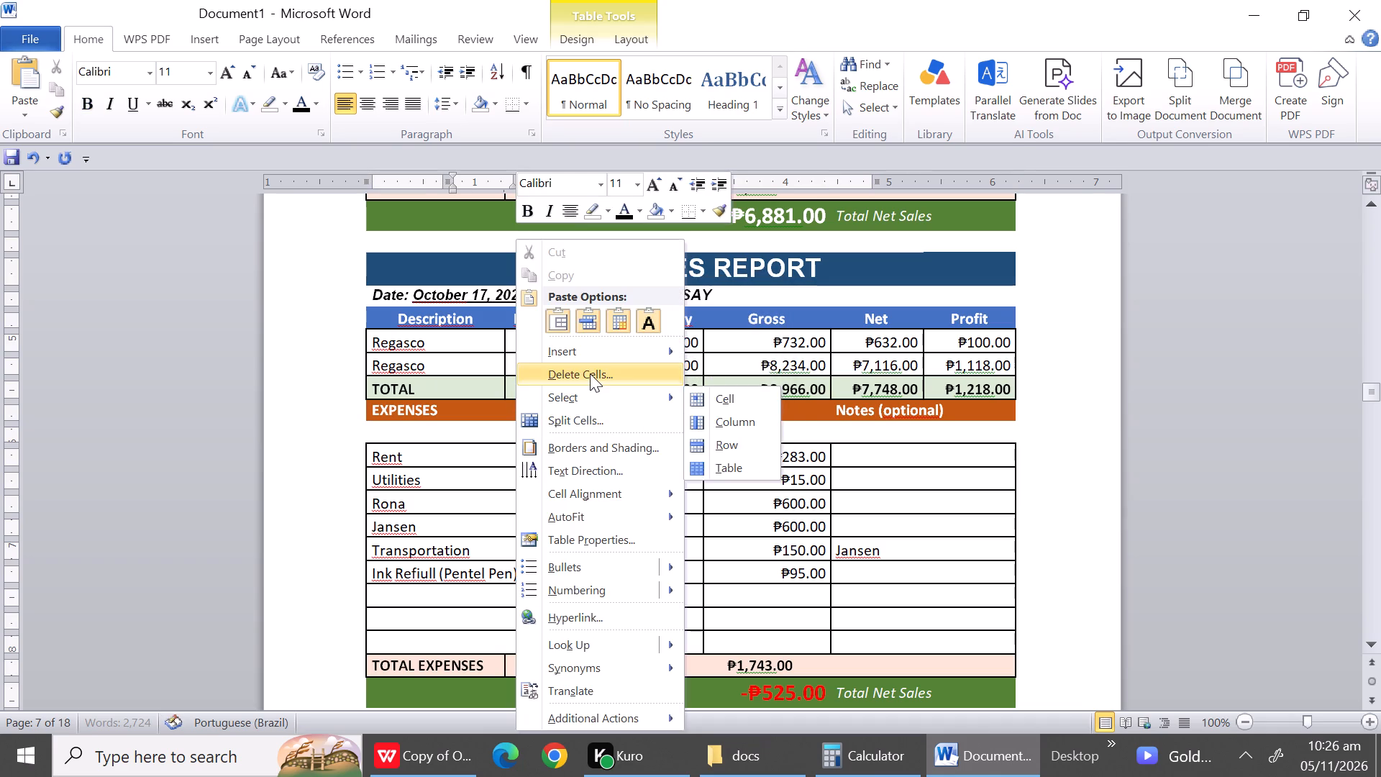
left_click(590, 373)
left_click(657, 364)
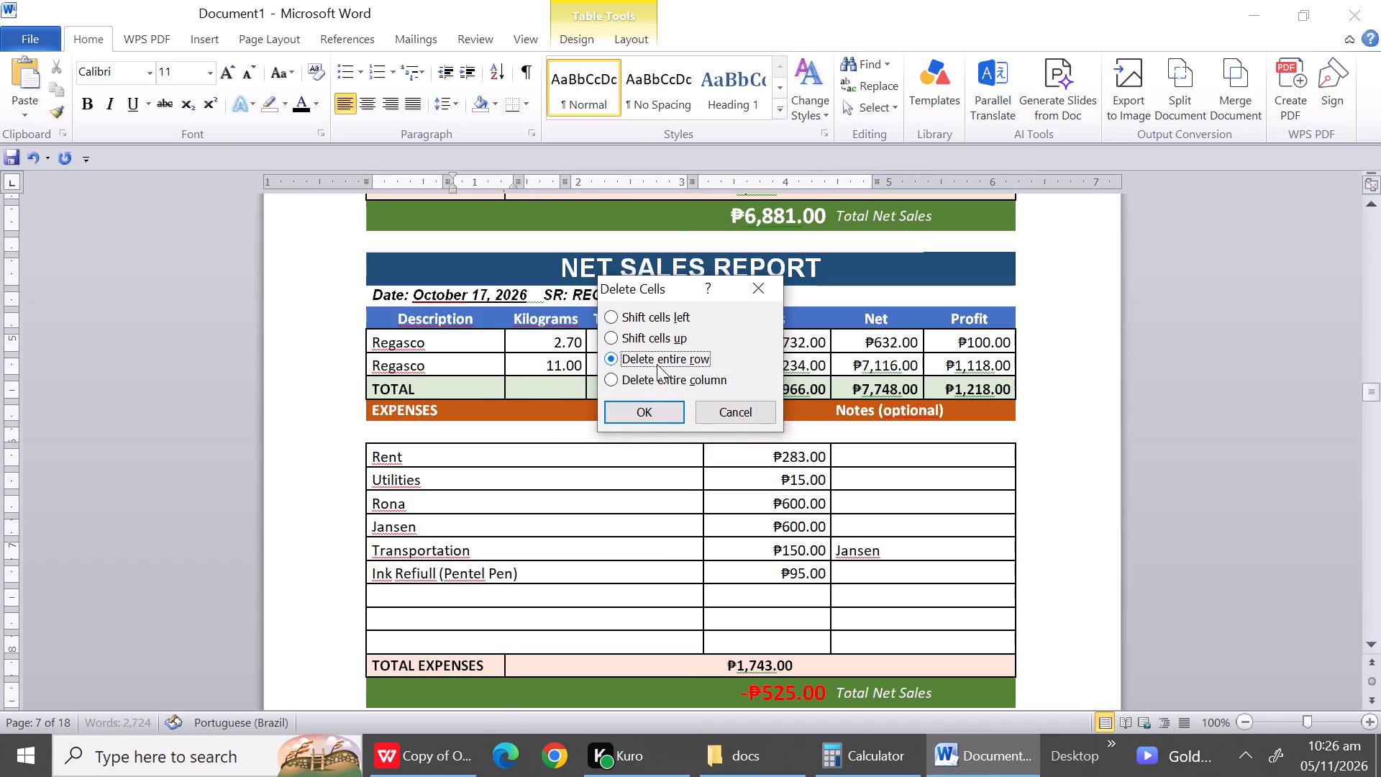
left_click(651, 415)
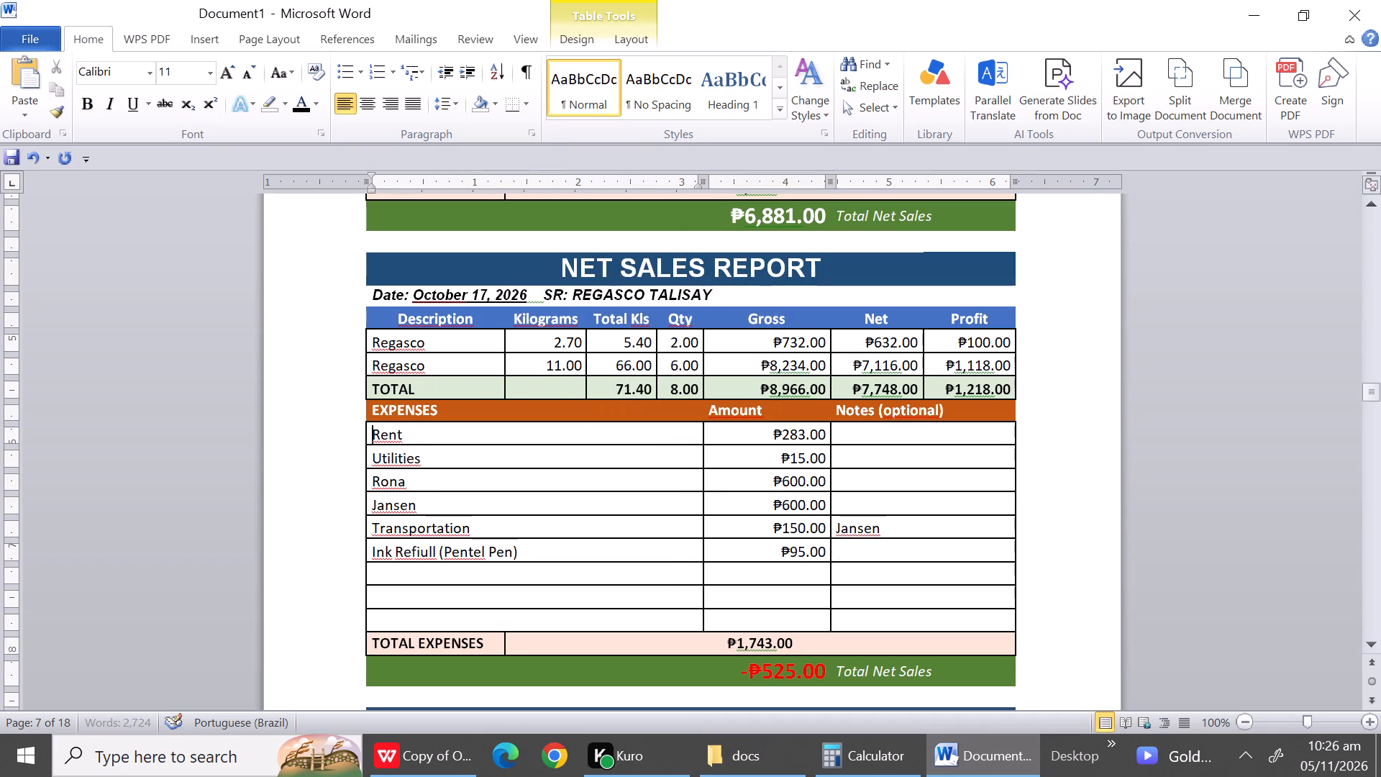
Delete the three empty expense rows between Ink Refiull (Pentel Pen) and TOTAL EXPENSES in the October 17 report.
left_click_drag(429, 578, 415, 626)
right_click(415, 626)
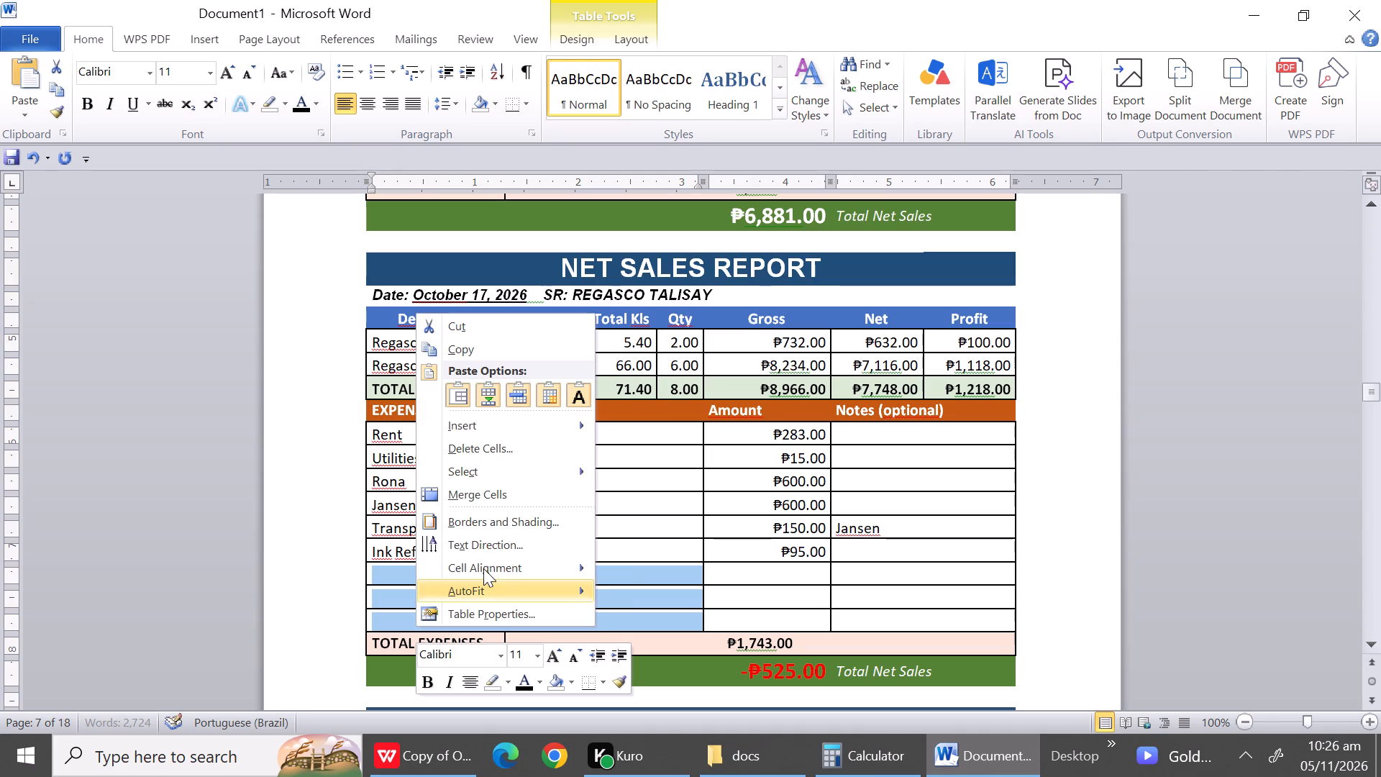
left_click(479, 453)
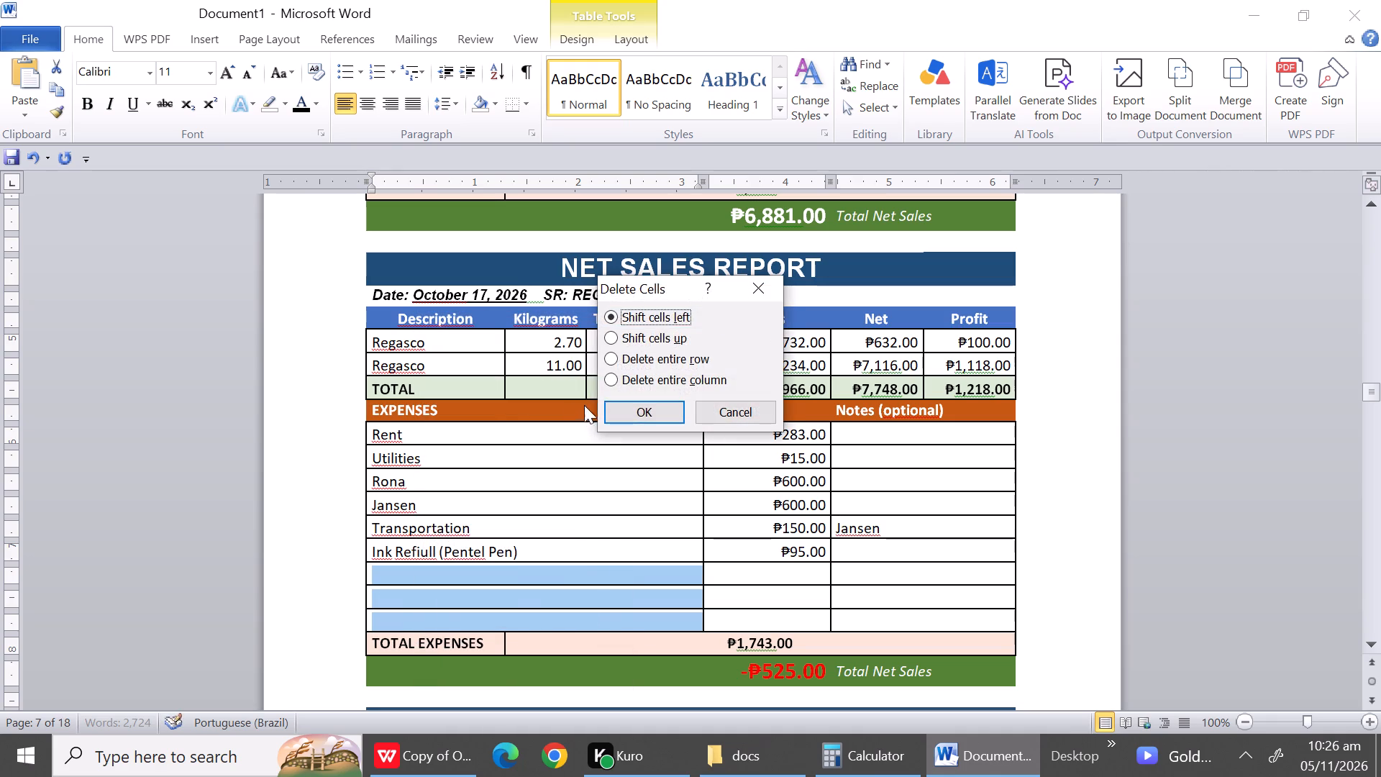
left_click(611, 360)
left_click(628, 414)
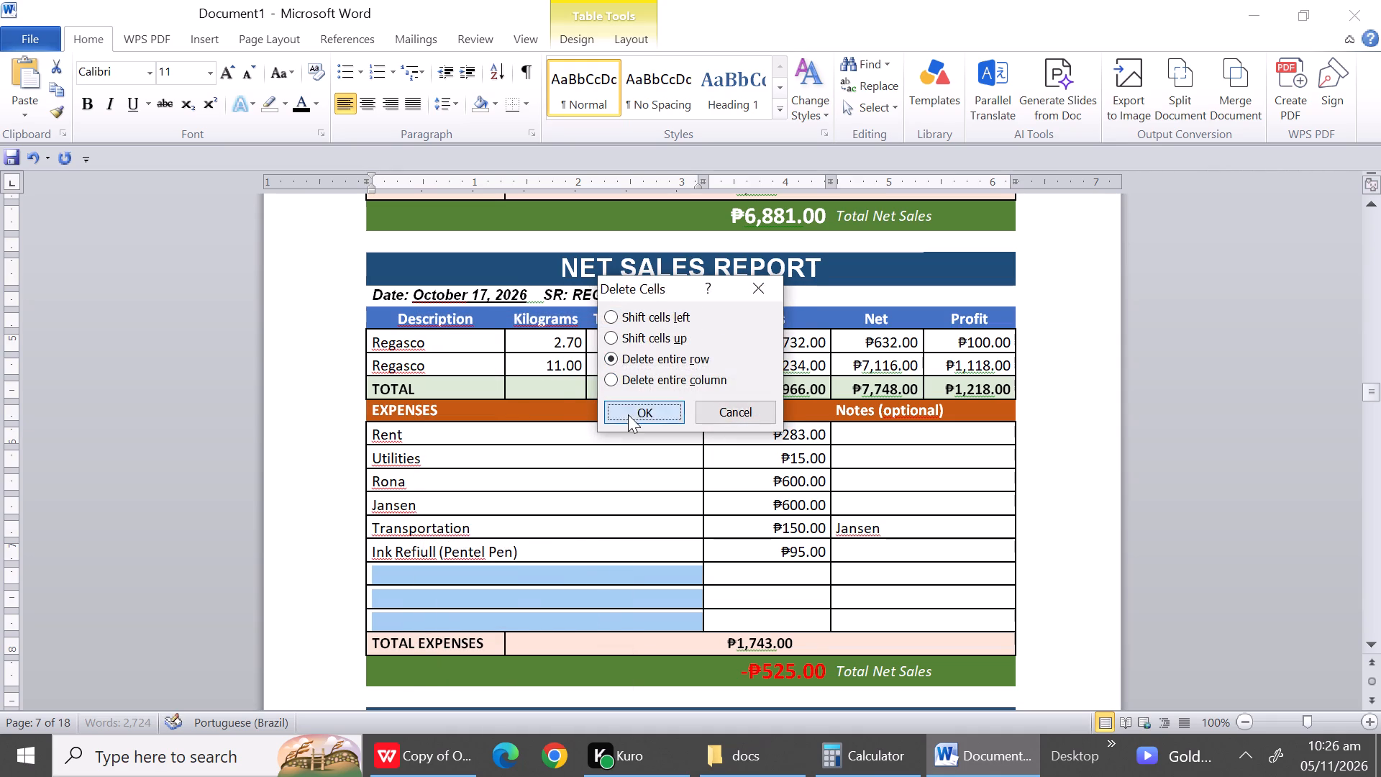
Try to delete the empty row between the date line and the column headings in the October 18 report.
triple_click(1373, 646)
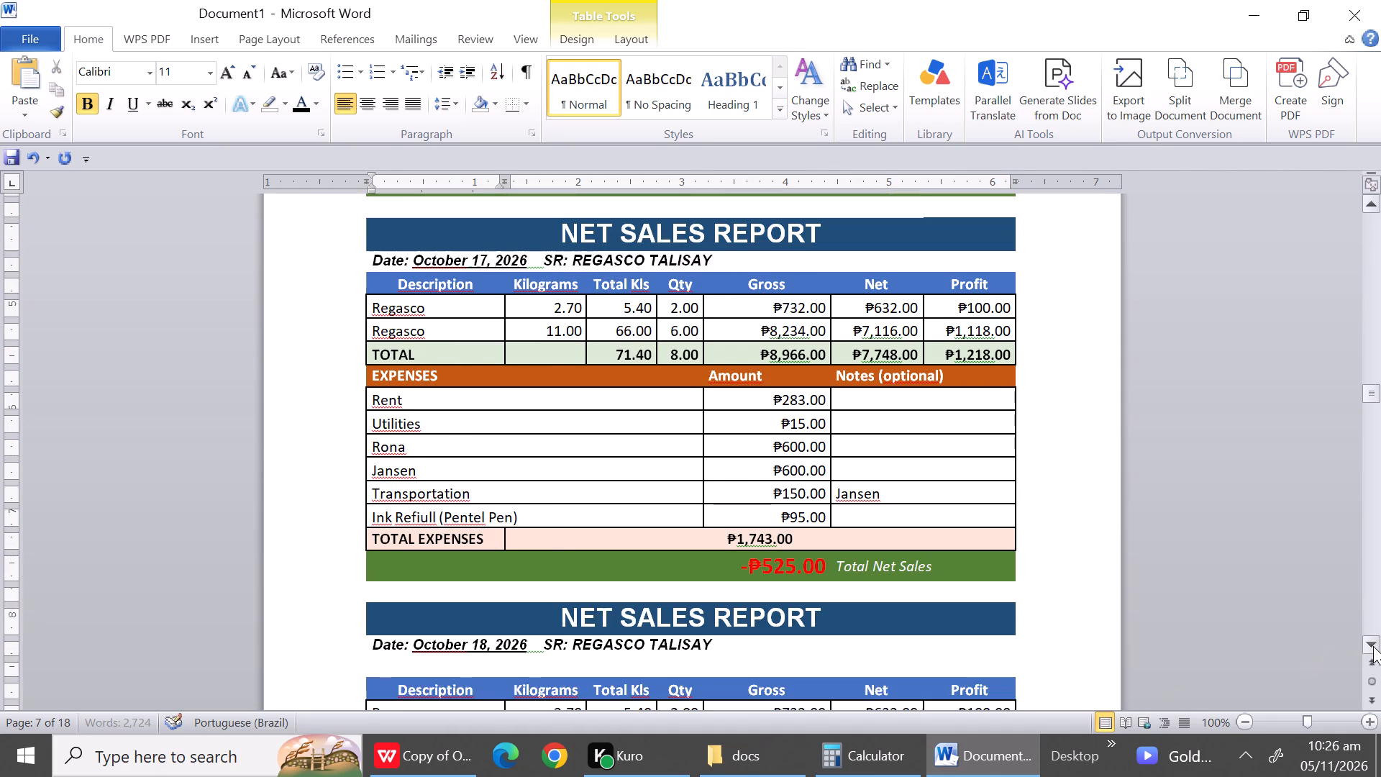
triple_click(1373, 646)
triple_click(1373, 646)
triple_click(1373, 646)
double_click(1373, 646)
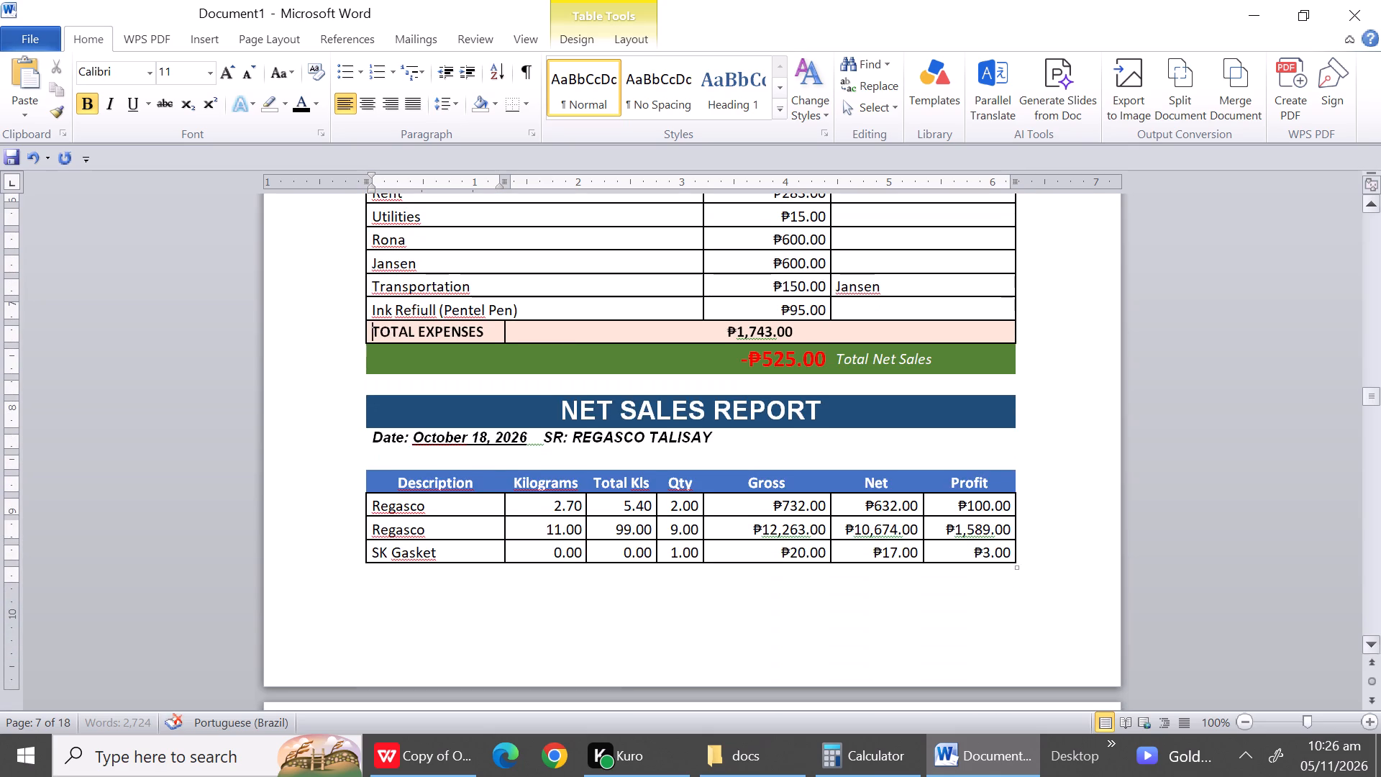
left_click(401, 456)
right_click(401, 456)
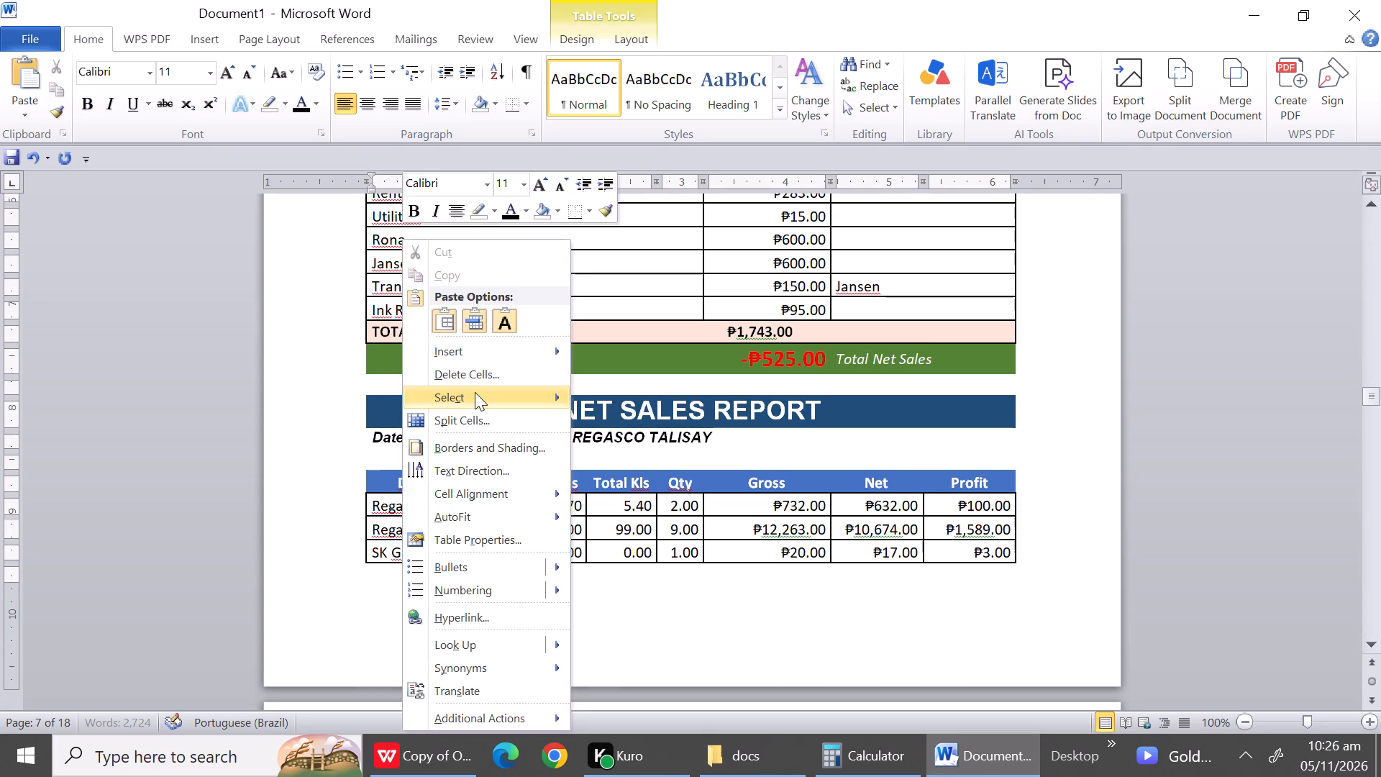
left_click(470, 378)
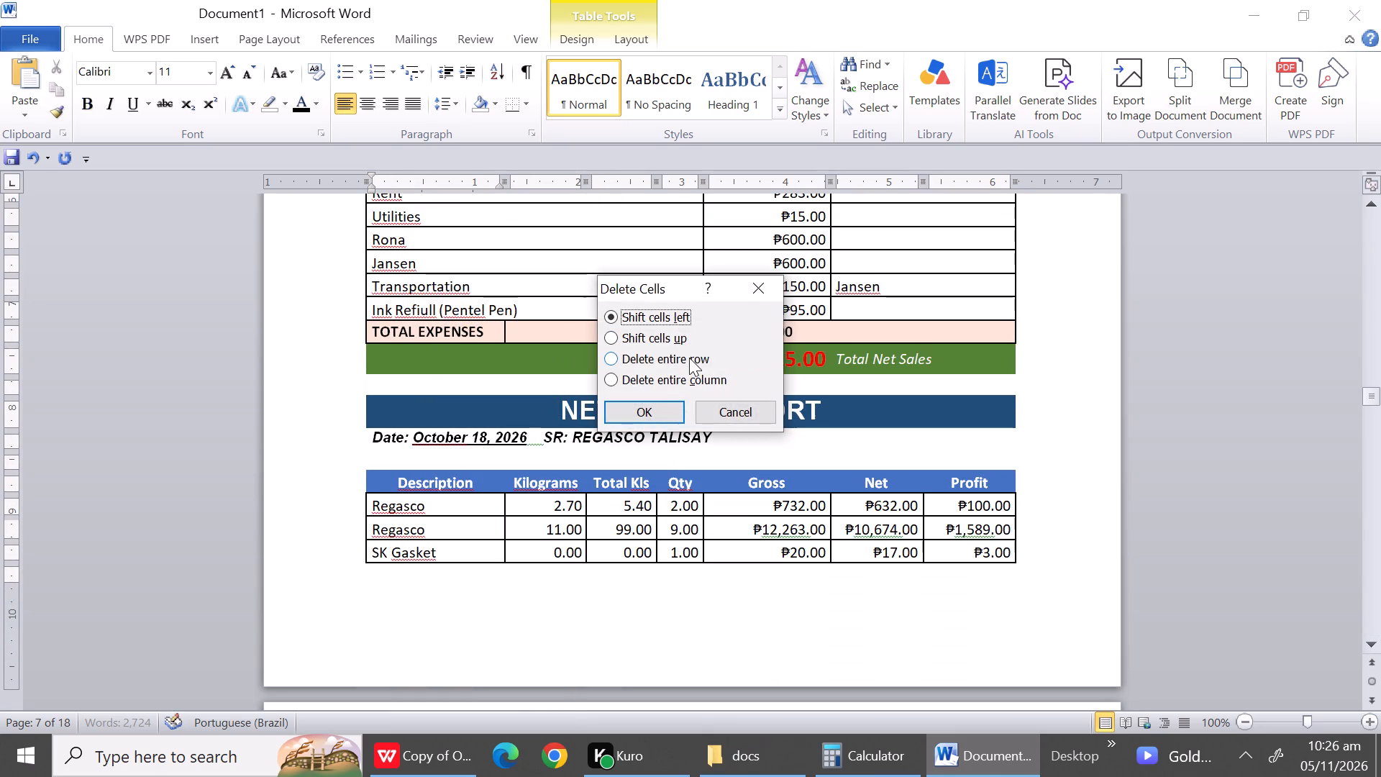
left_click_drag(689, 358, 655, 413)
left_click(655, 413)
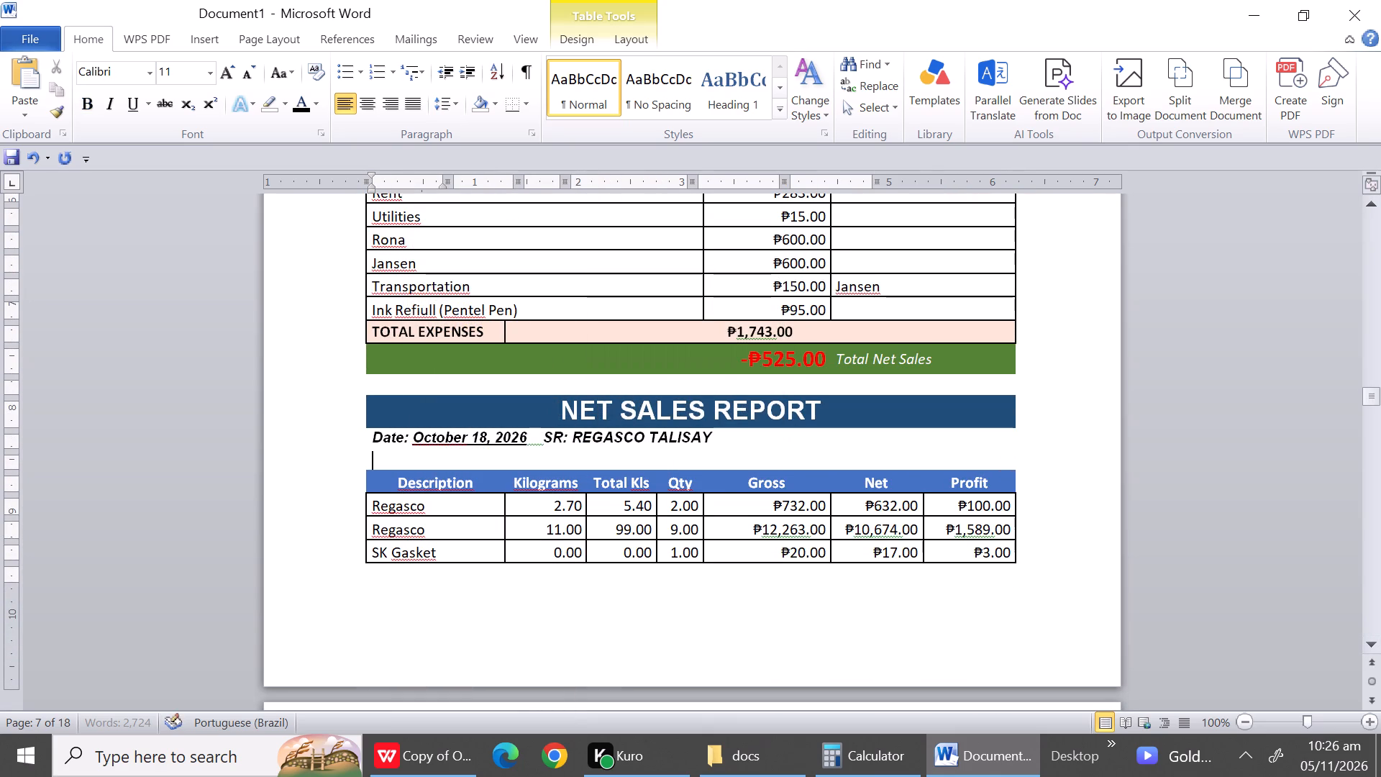
Delete the entire empty row between the date line and the column headings in the October 18 report.
left_click(380, 452)
right_click(380, 452)
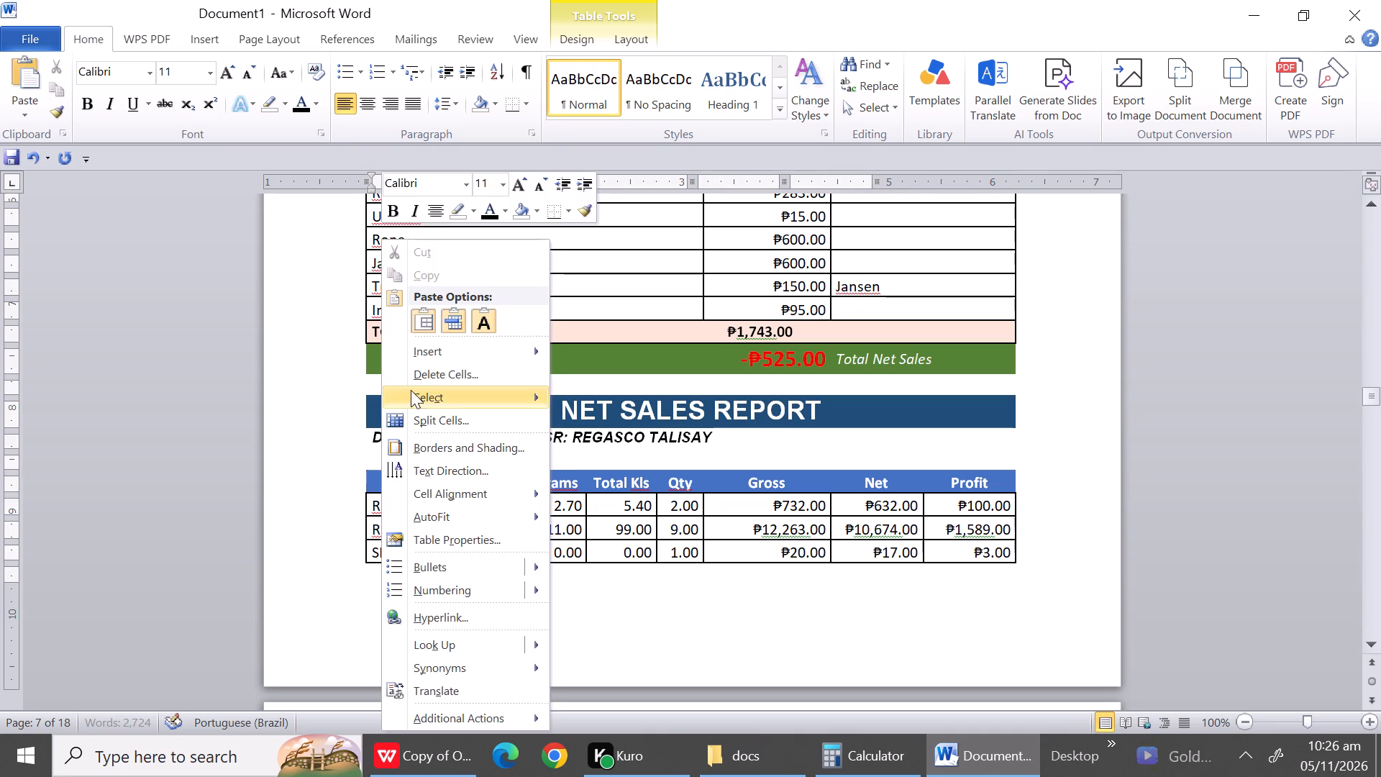
left_click(459, 383)
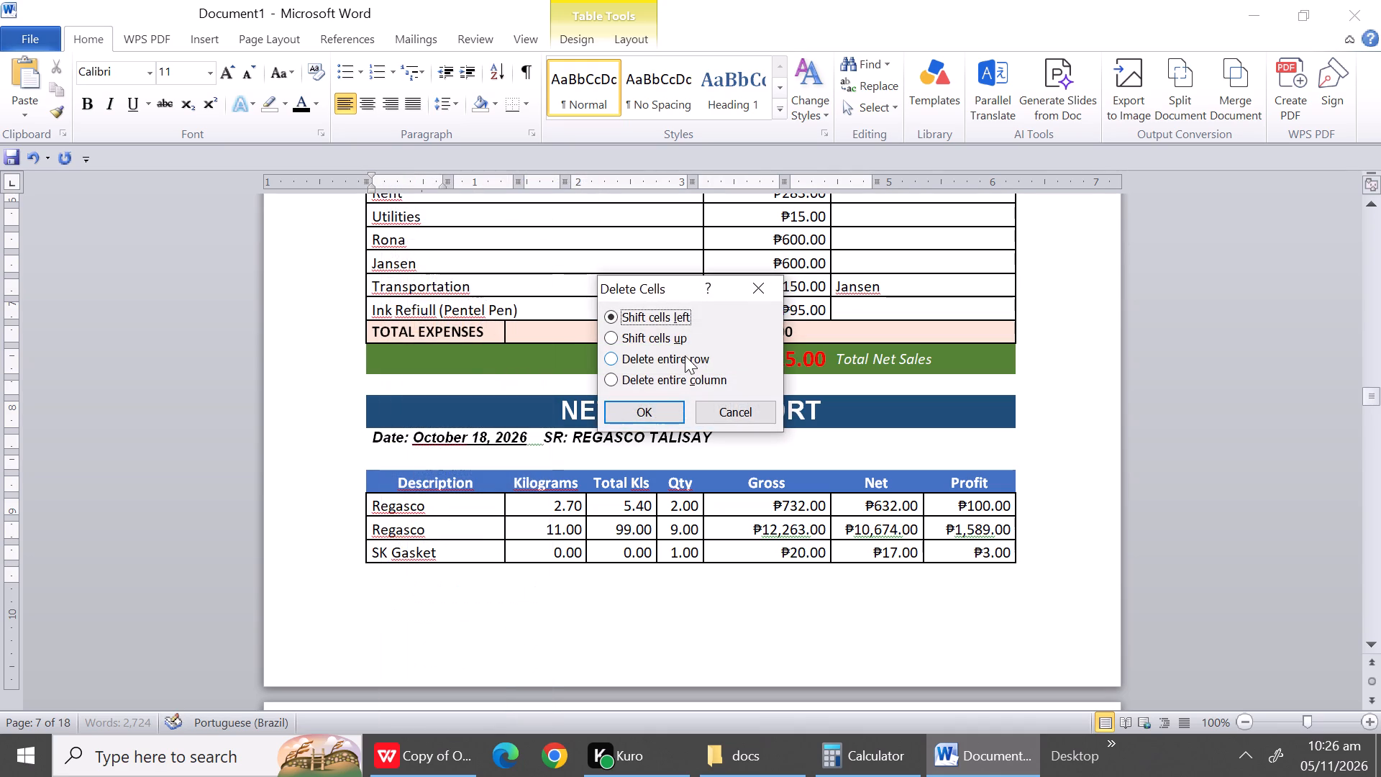
left_click_drag(685, 355, 647, 363)
left_click(647, 363)
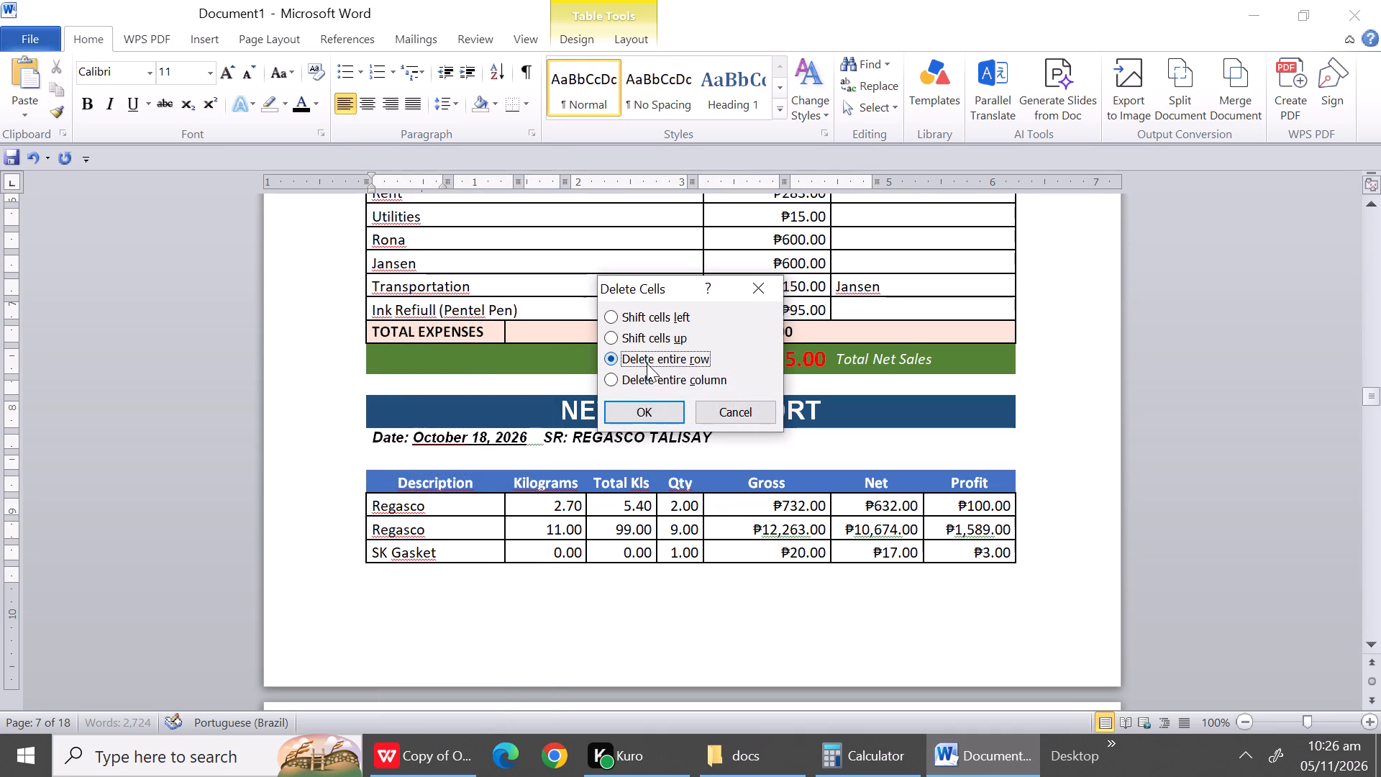
left_click(649, 403)
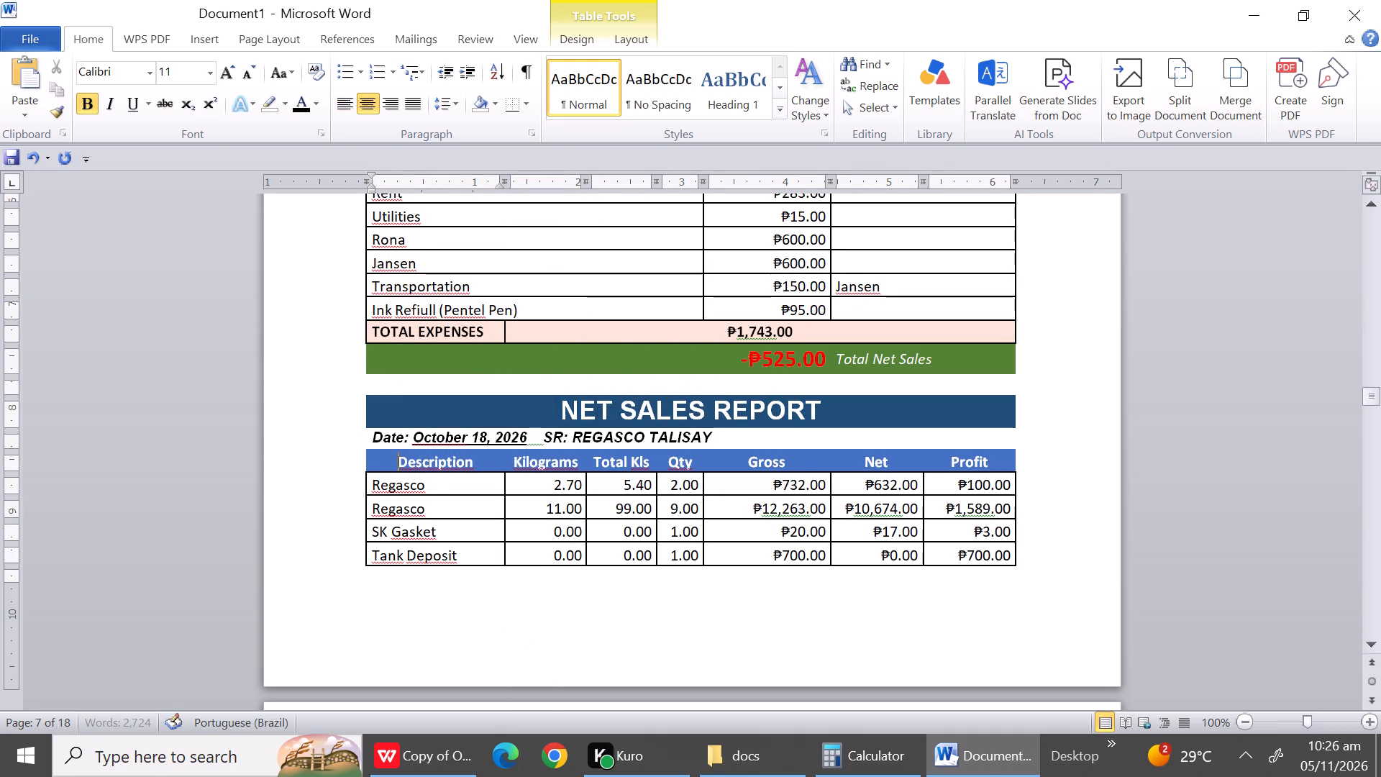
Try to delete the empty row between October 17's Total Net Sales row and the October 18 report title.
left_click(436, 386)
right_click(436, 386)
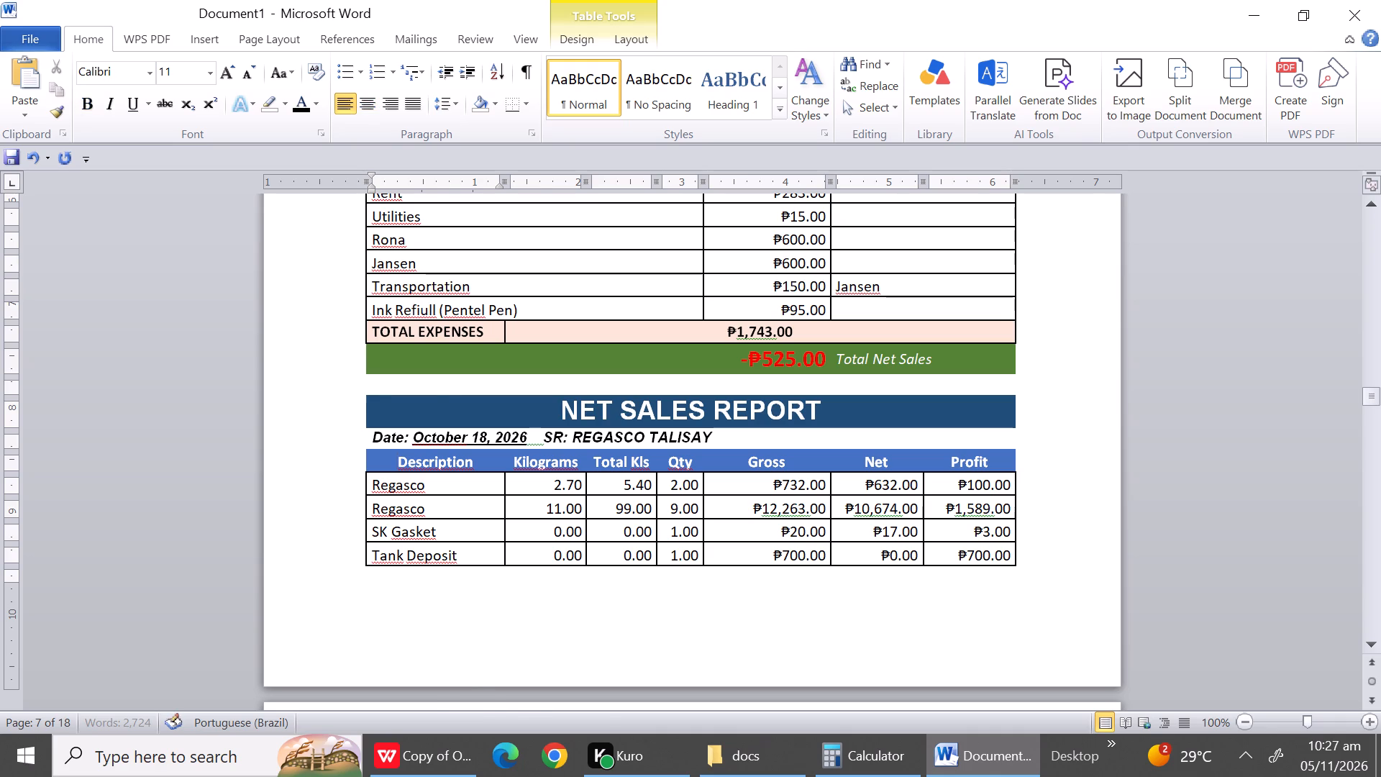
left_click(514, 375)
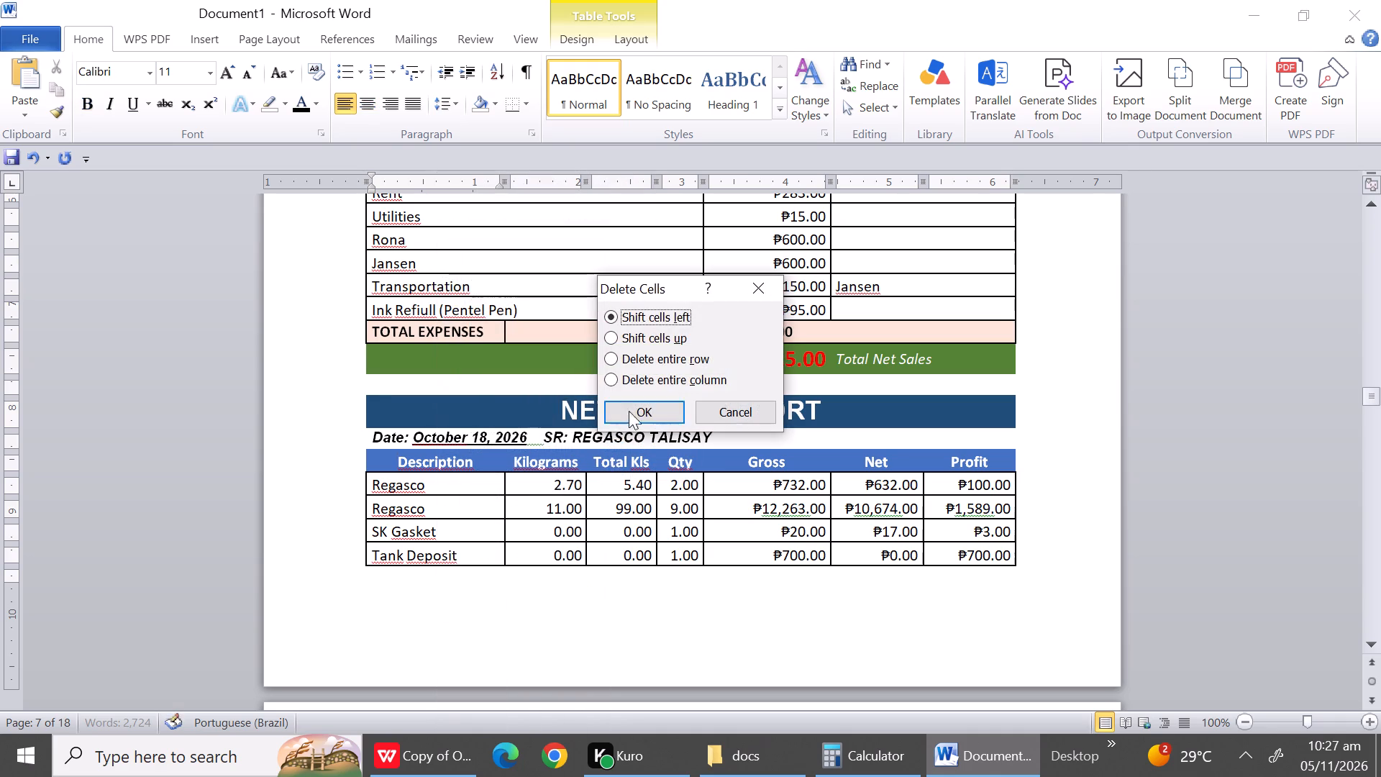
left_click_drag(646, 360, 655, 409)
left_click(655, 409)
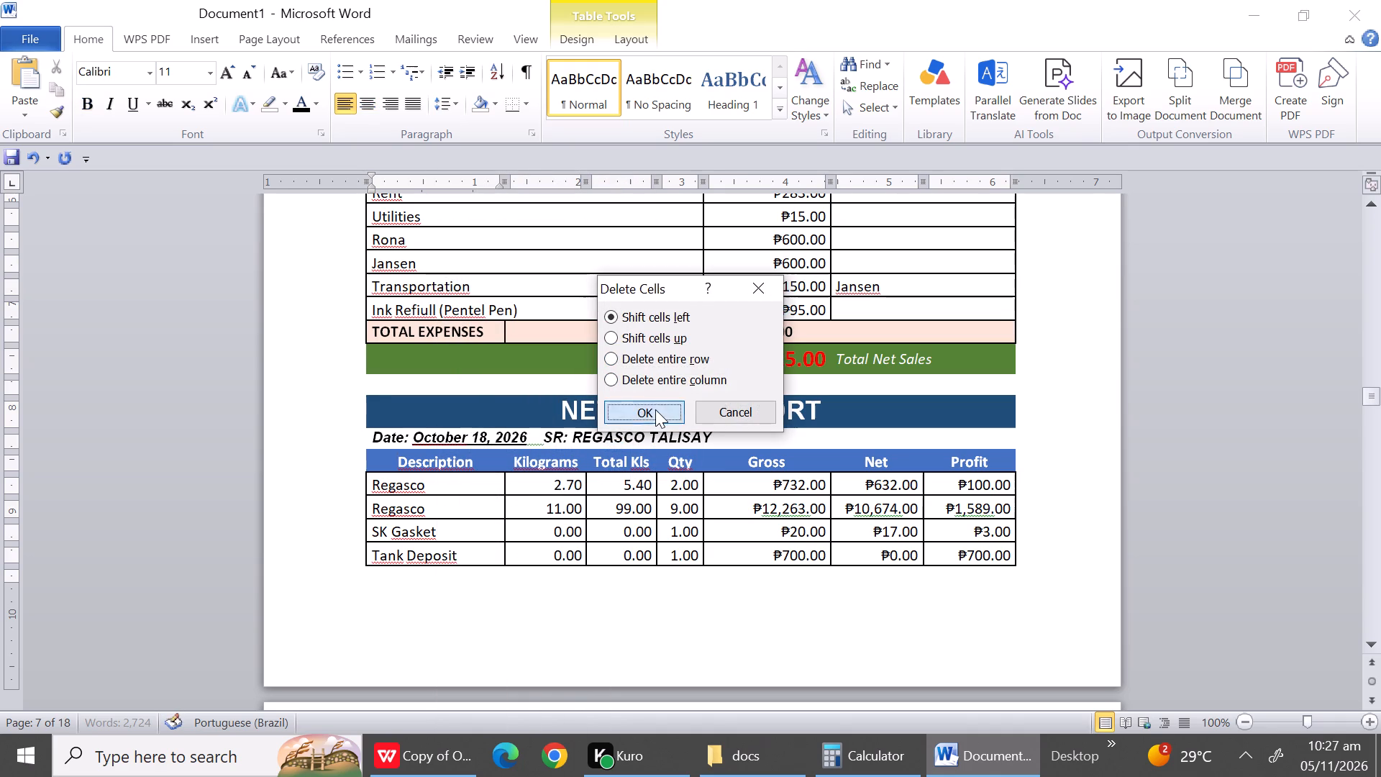
Delete the entire empty row between October 17's Total Net Sales row and the October 18 report title.
left_click(389, 391)
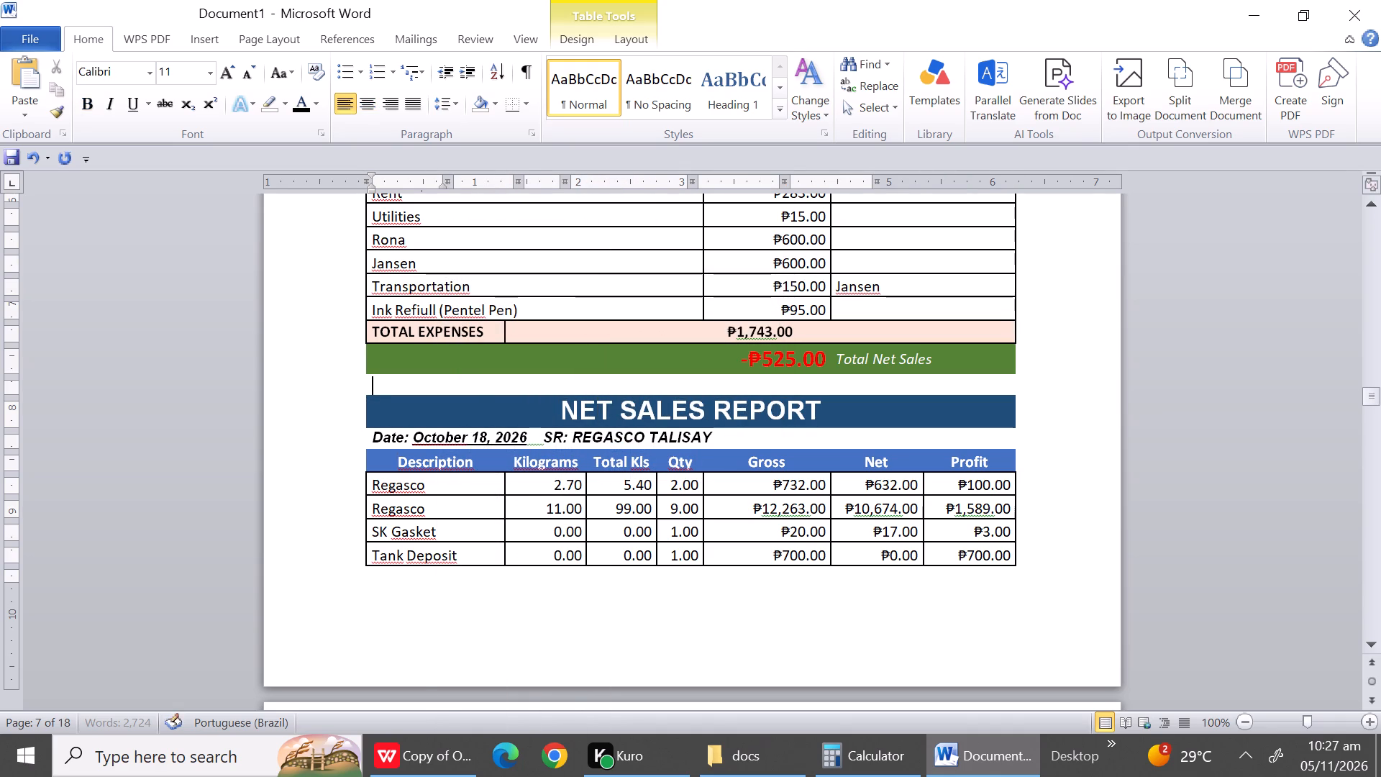
right_click(389, 391)
left_click(462, 371)
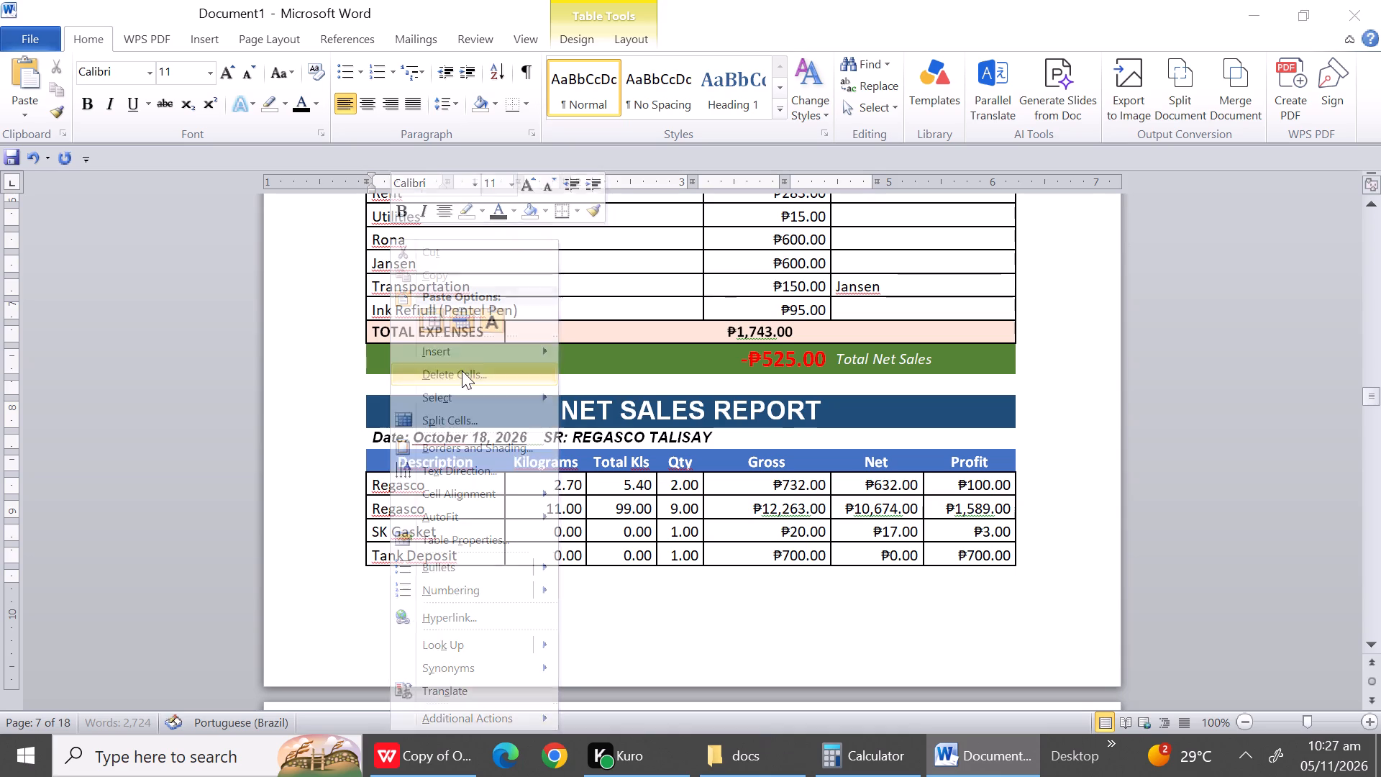
left_click(619, 355)
left_click(650, 406)
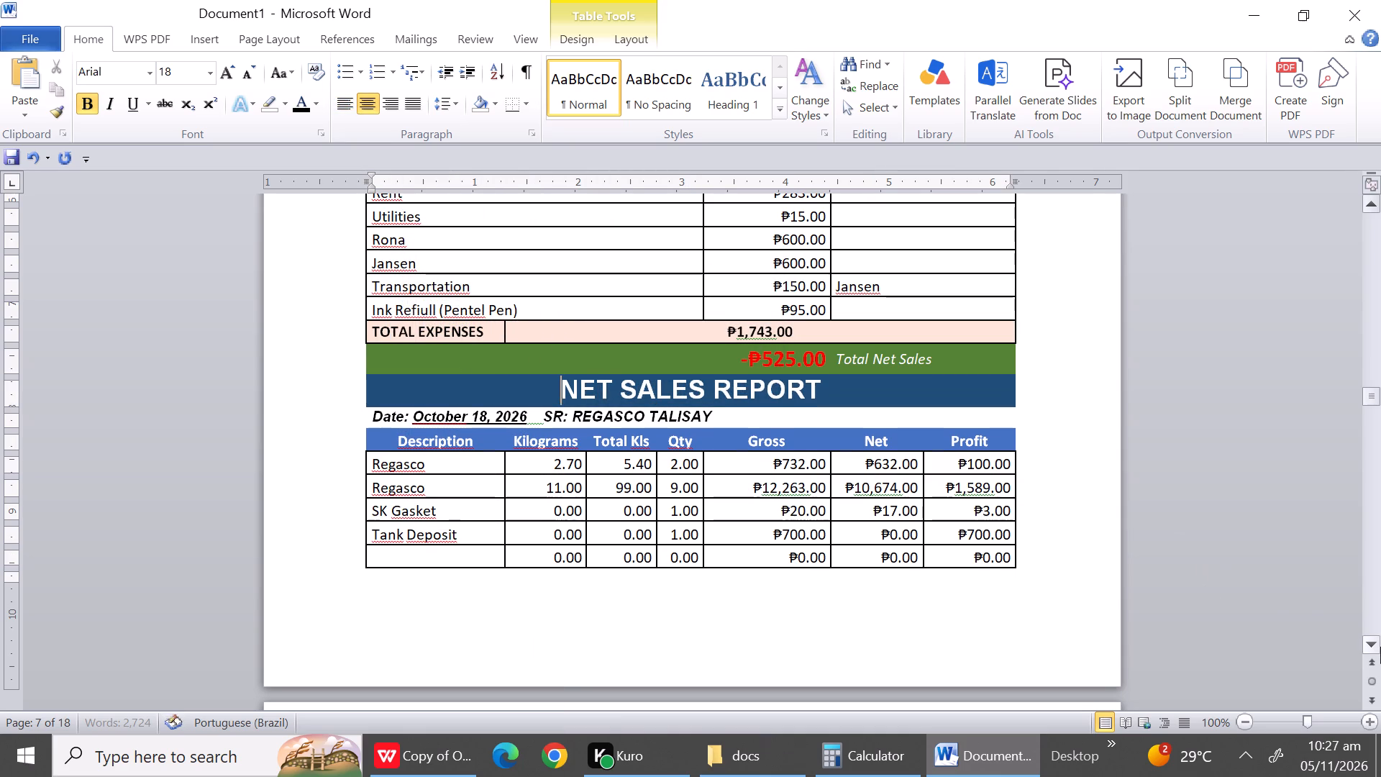
Delete the six zero-value item rows and the blank row between Tank Deposit and TOTAL in the October 18 report.
triple_click(1380, 647)
triple_click(1380, 647)
triple_click(1380, 647)
triple_click(1380, 647)
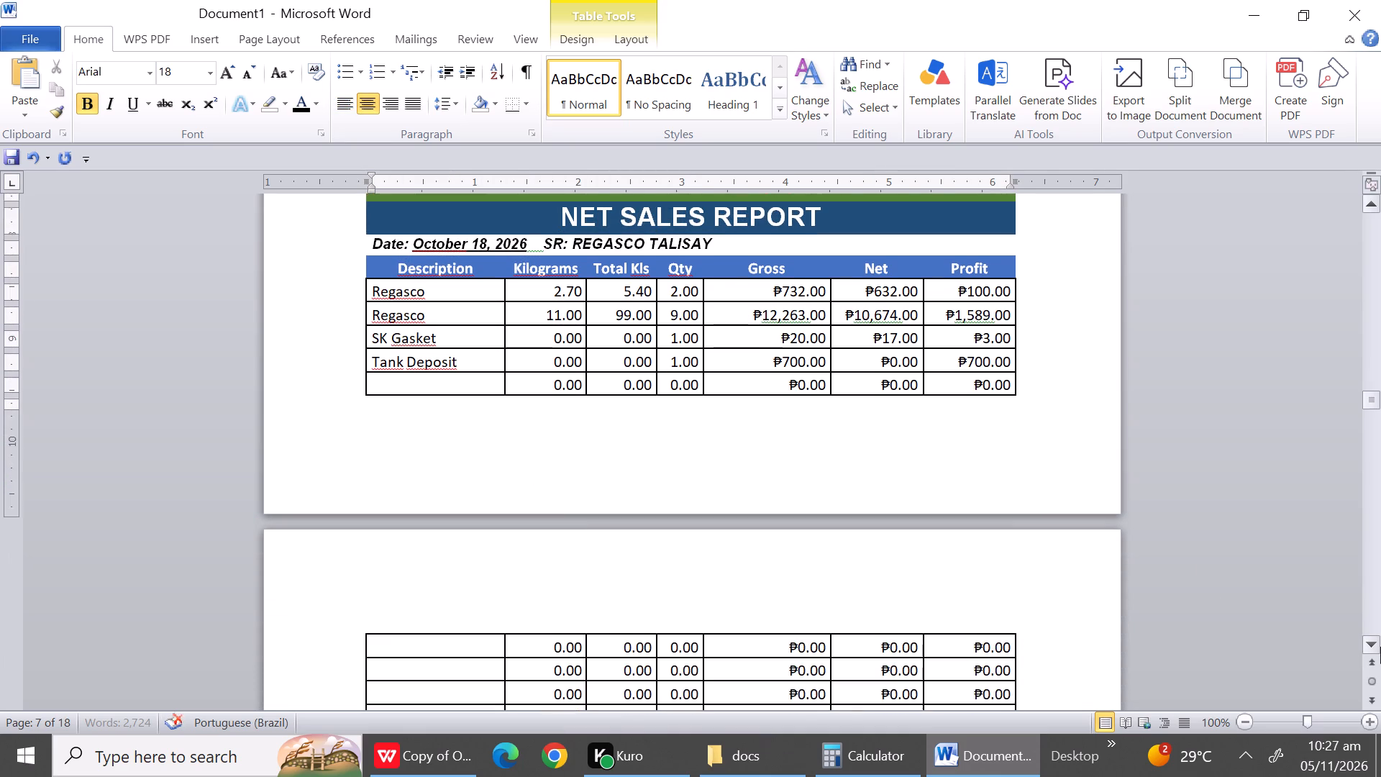
triple_click(1380, 647)
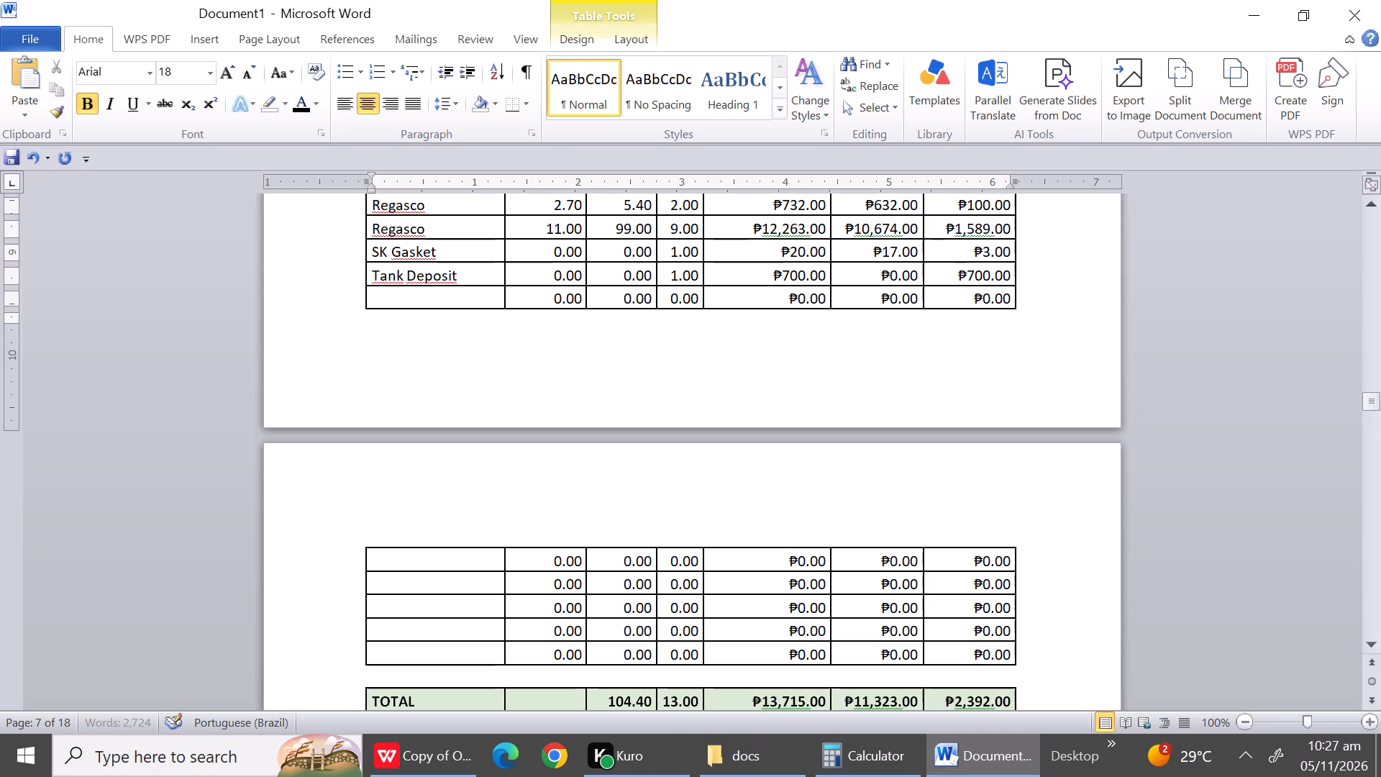
scroll(426, 313, "down", 1)
left_click_drag(424, 301, 434, 676)
right_click(434, 676)
left_click(517, 499)
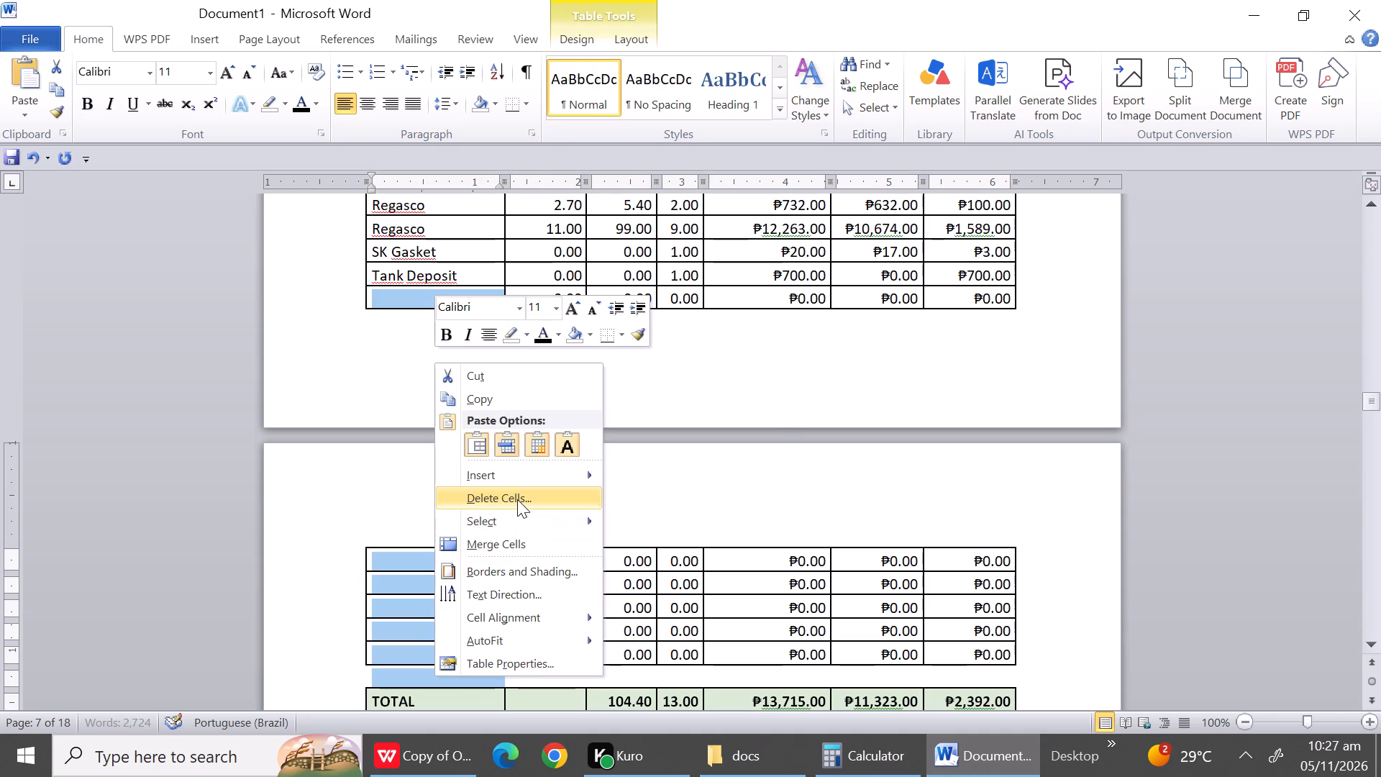
left_click(672, 355)
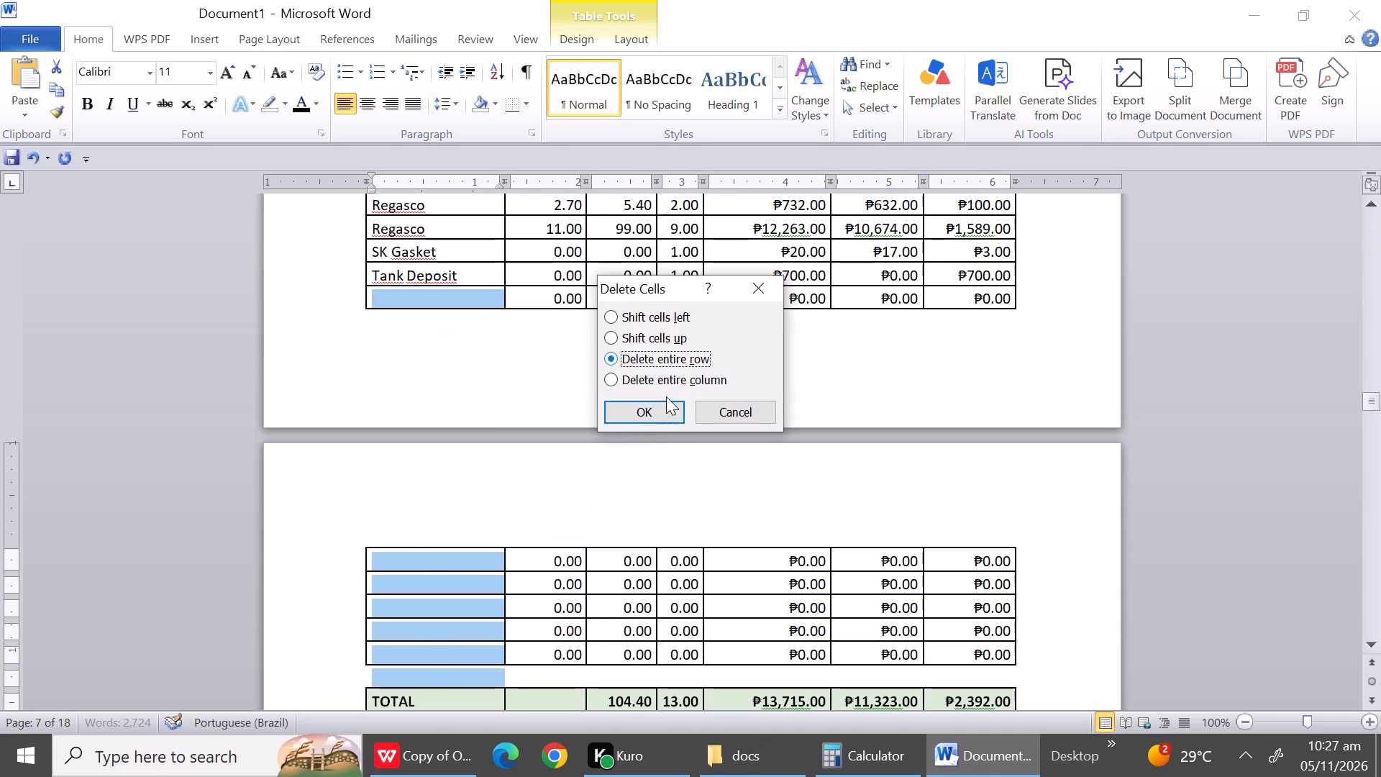
left_click(661, 419)
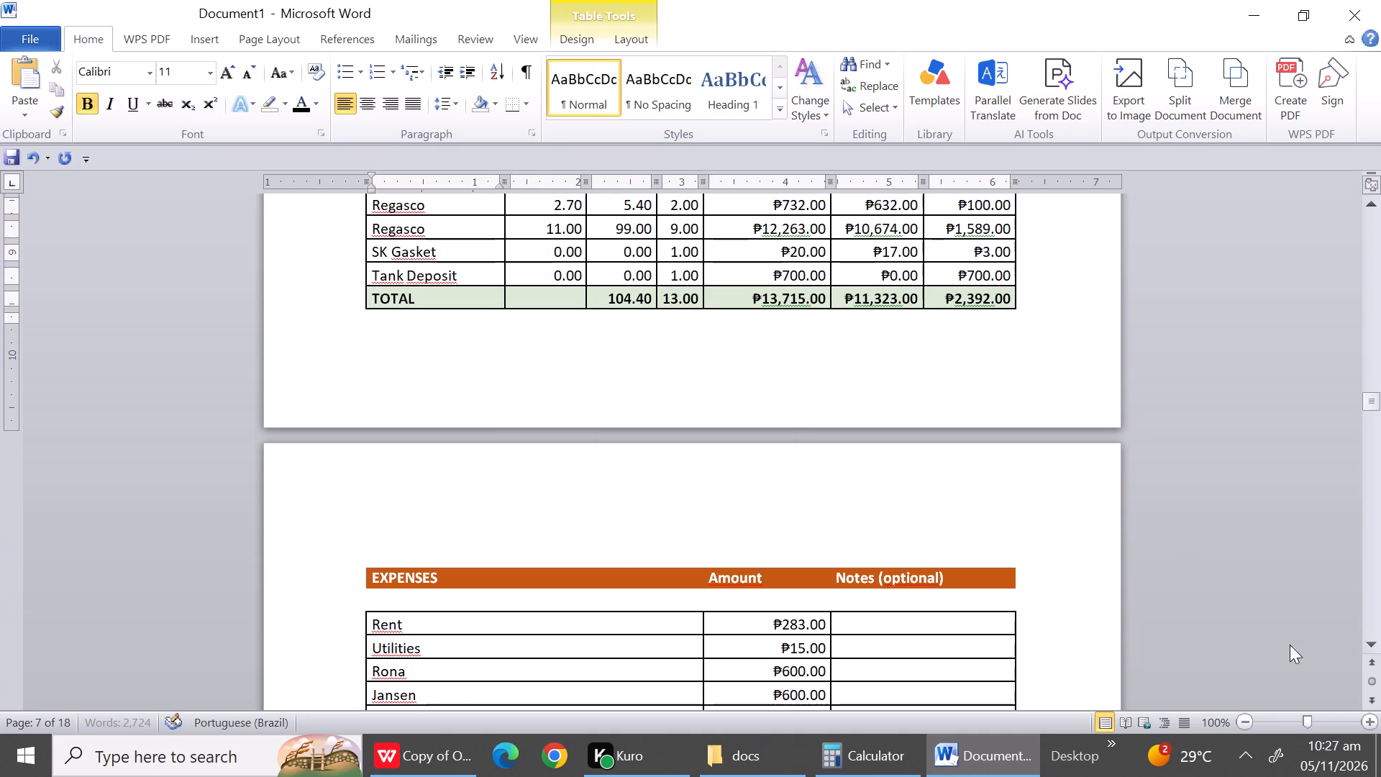
Delete the entire empty row between the EXPENSES heading and the Rent row in the October 18 report.
triple_click(1372, 647)
triple_click(1372, 647)
triple_click(1372, 647)
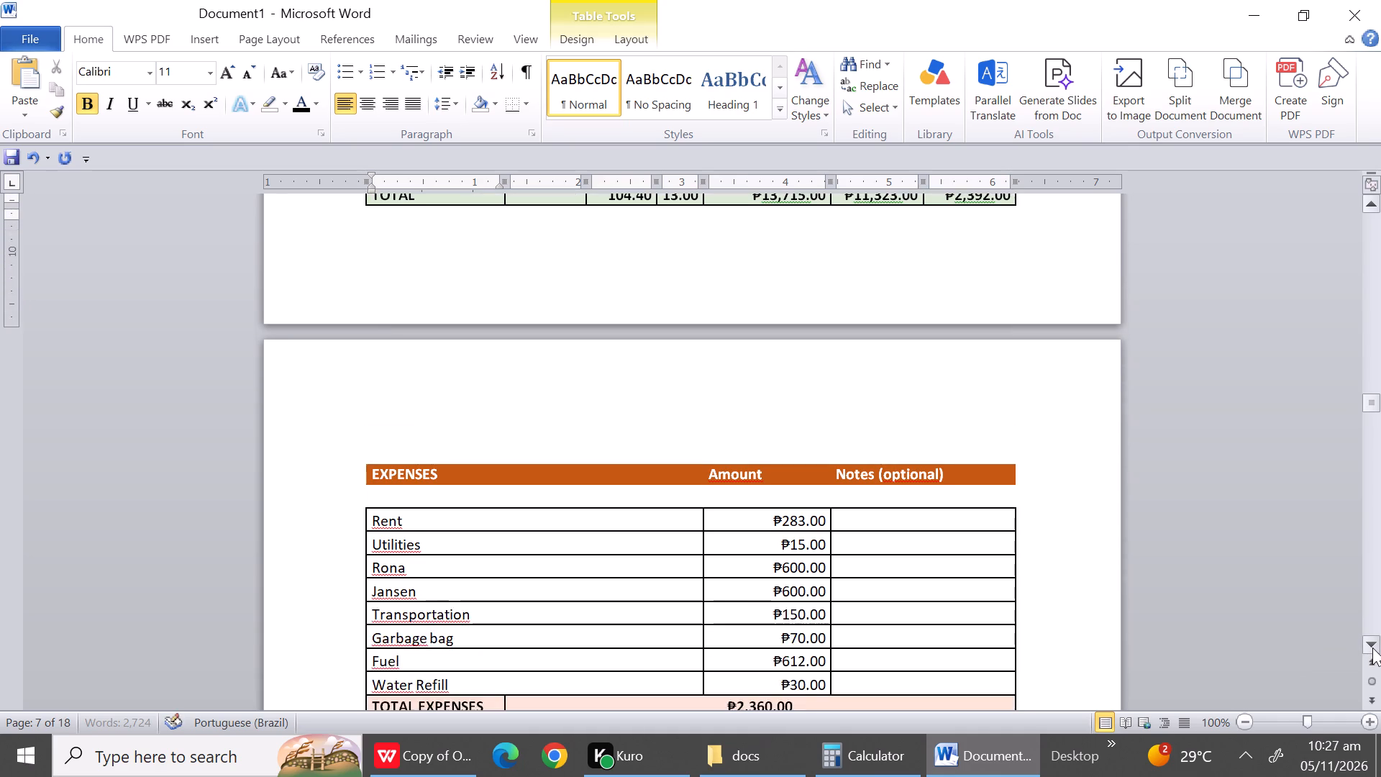
triple_click(1372, 647)
triple_click(1372, 647)
left_click(1372, 647)
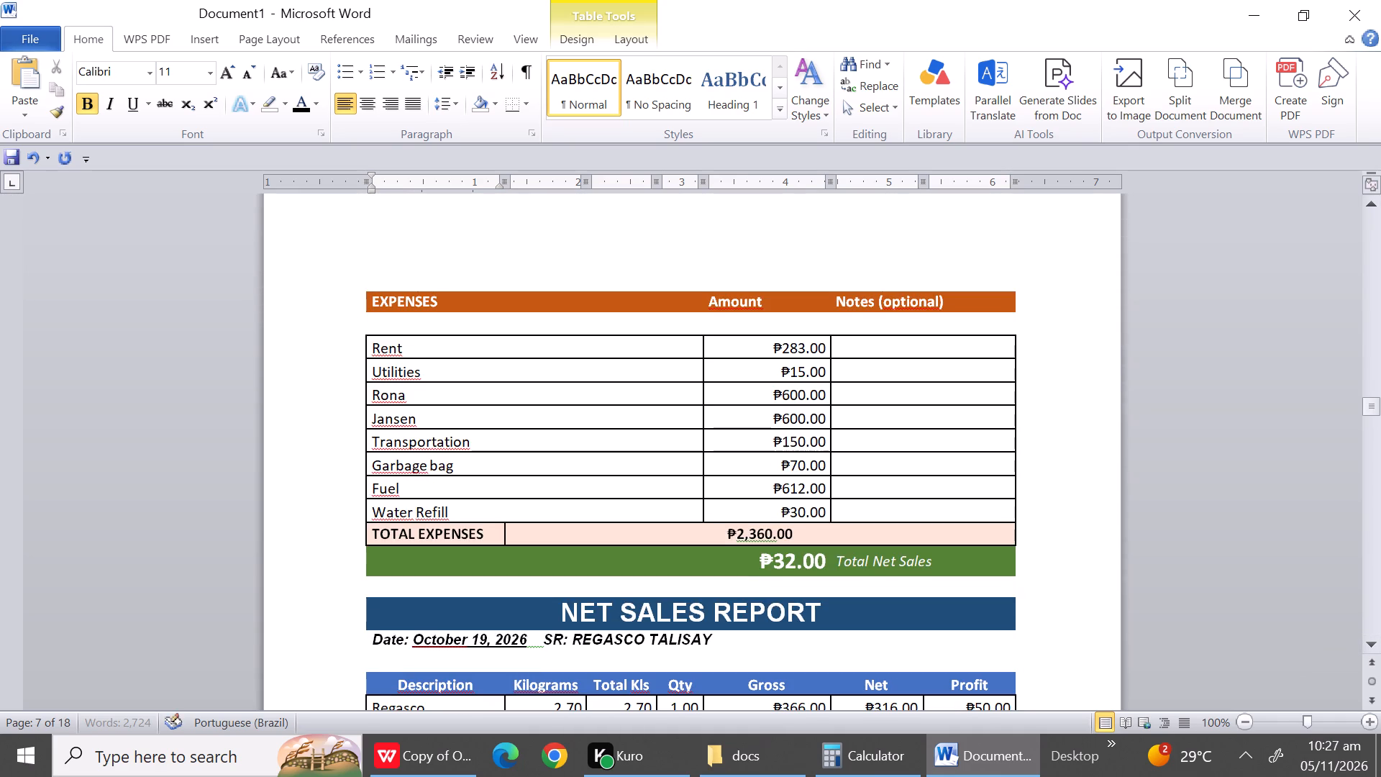
left_click(406, 332)
right_click(406, 332)
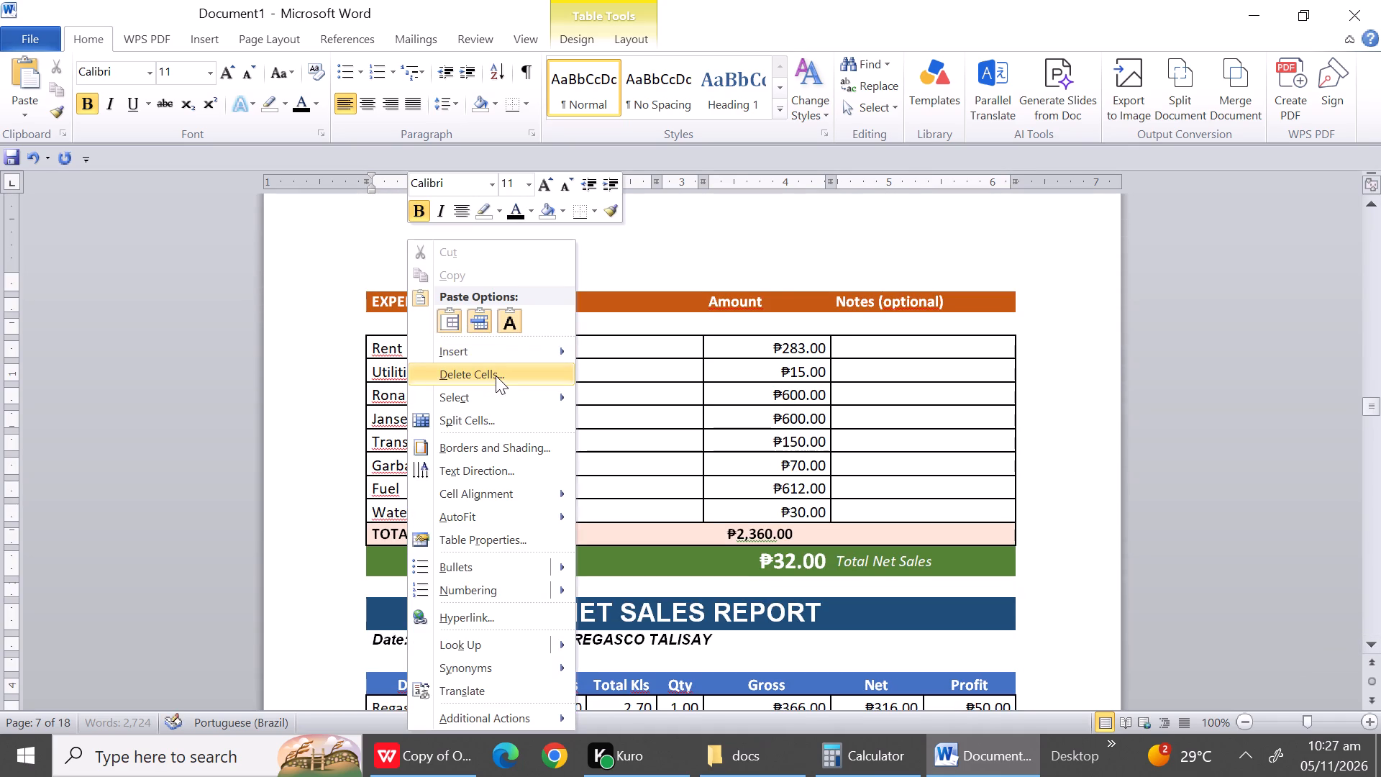
left_click(496, 376)
left_click(627, 360)
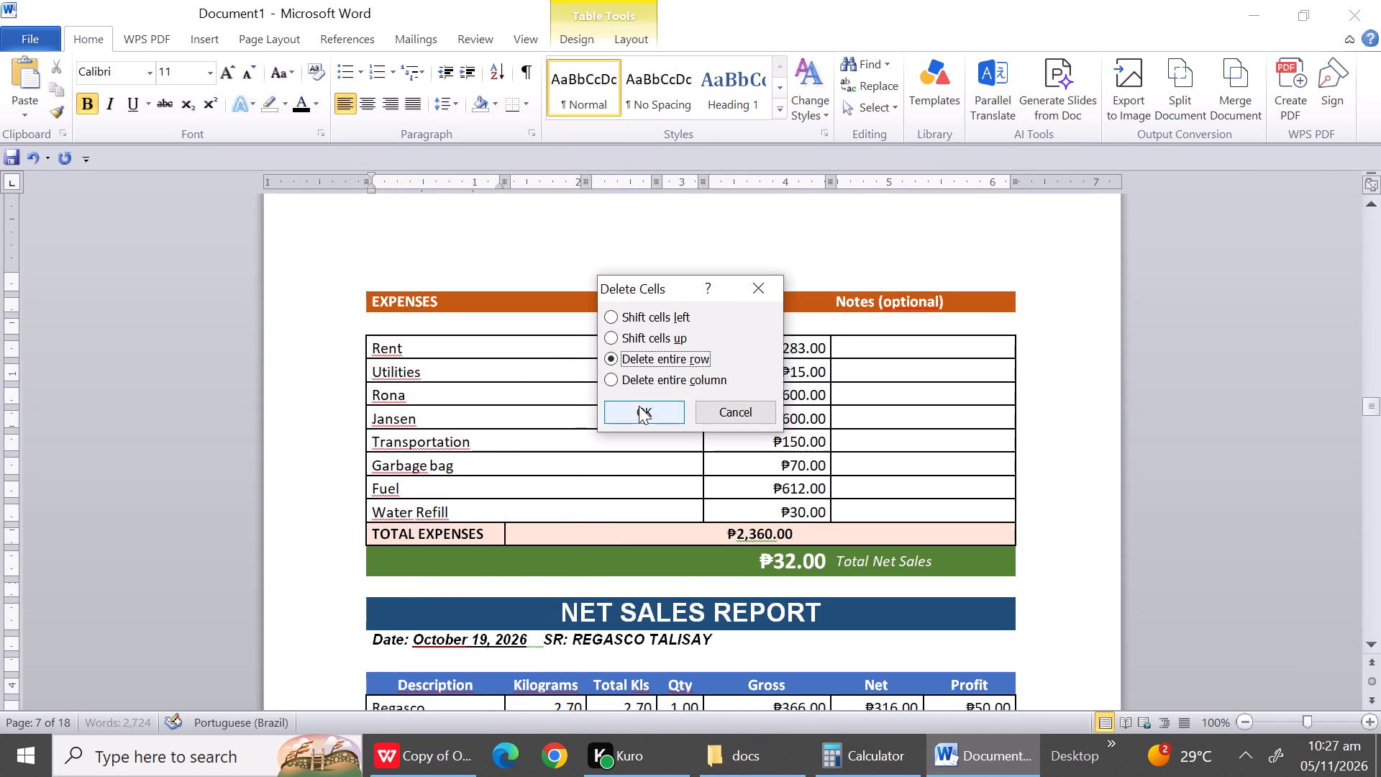
left_click(639, 406)
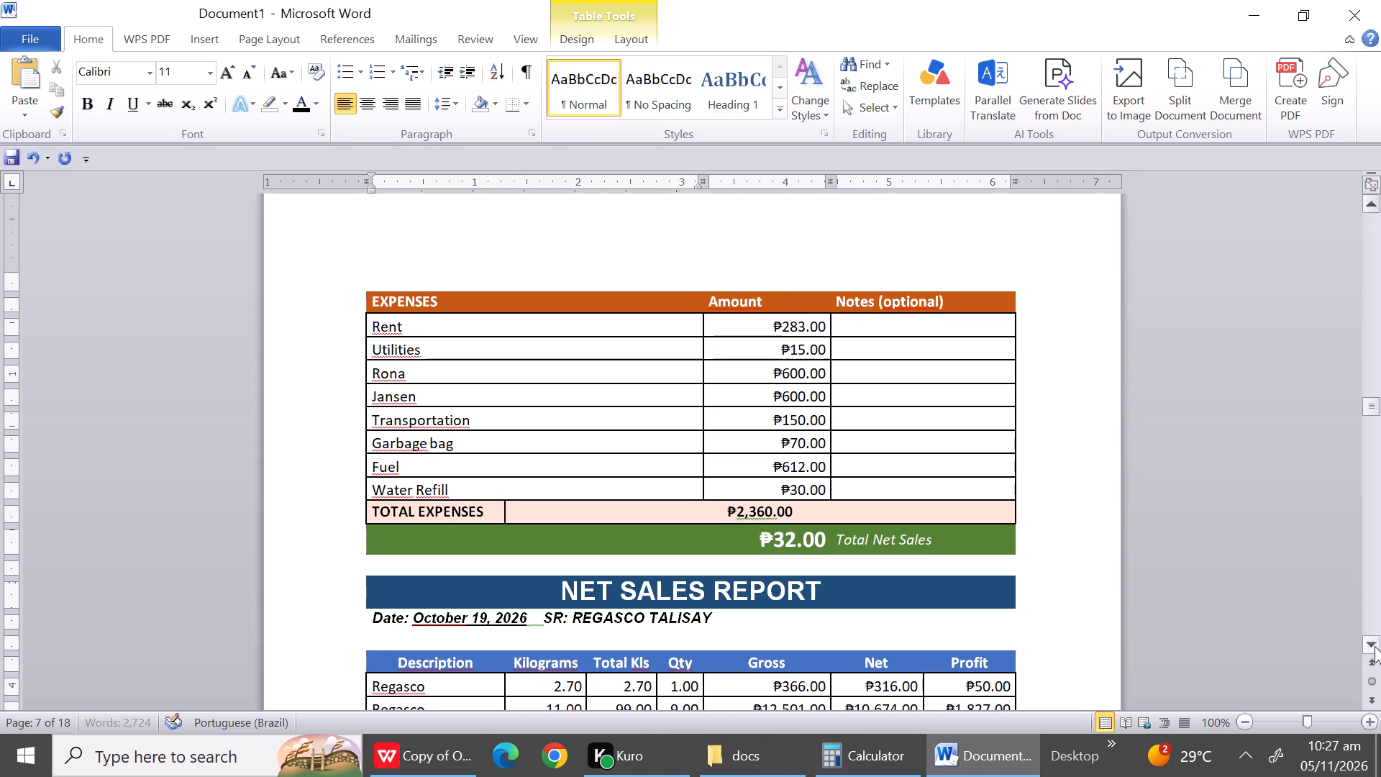
Delete the entire empty row between the date line and the column headings in the October 19 report.
triple_click(1373, 642)
triple_click(1373, 642)
triple_click(1373, 642)
triple_click(1373, 642)
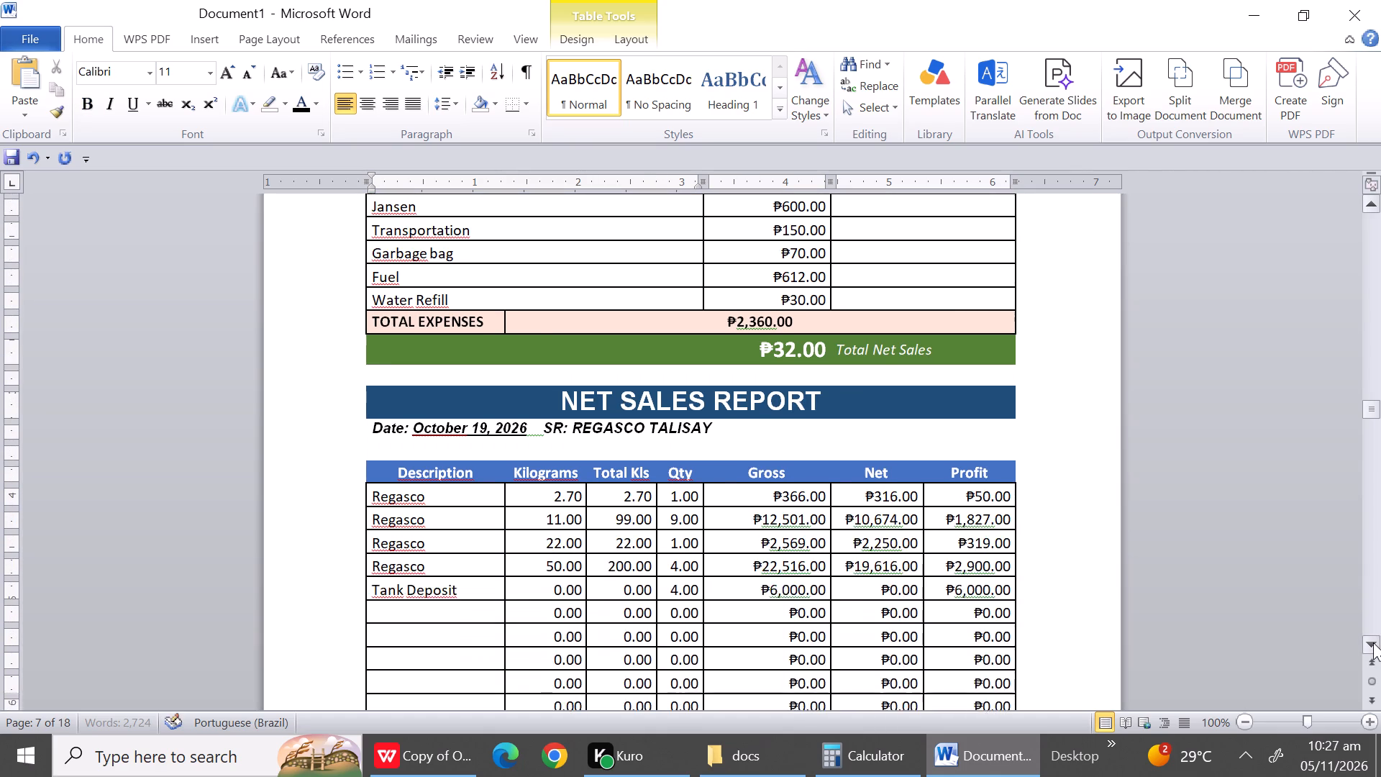
left_click(388, 430)
right_click(388, 430)
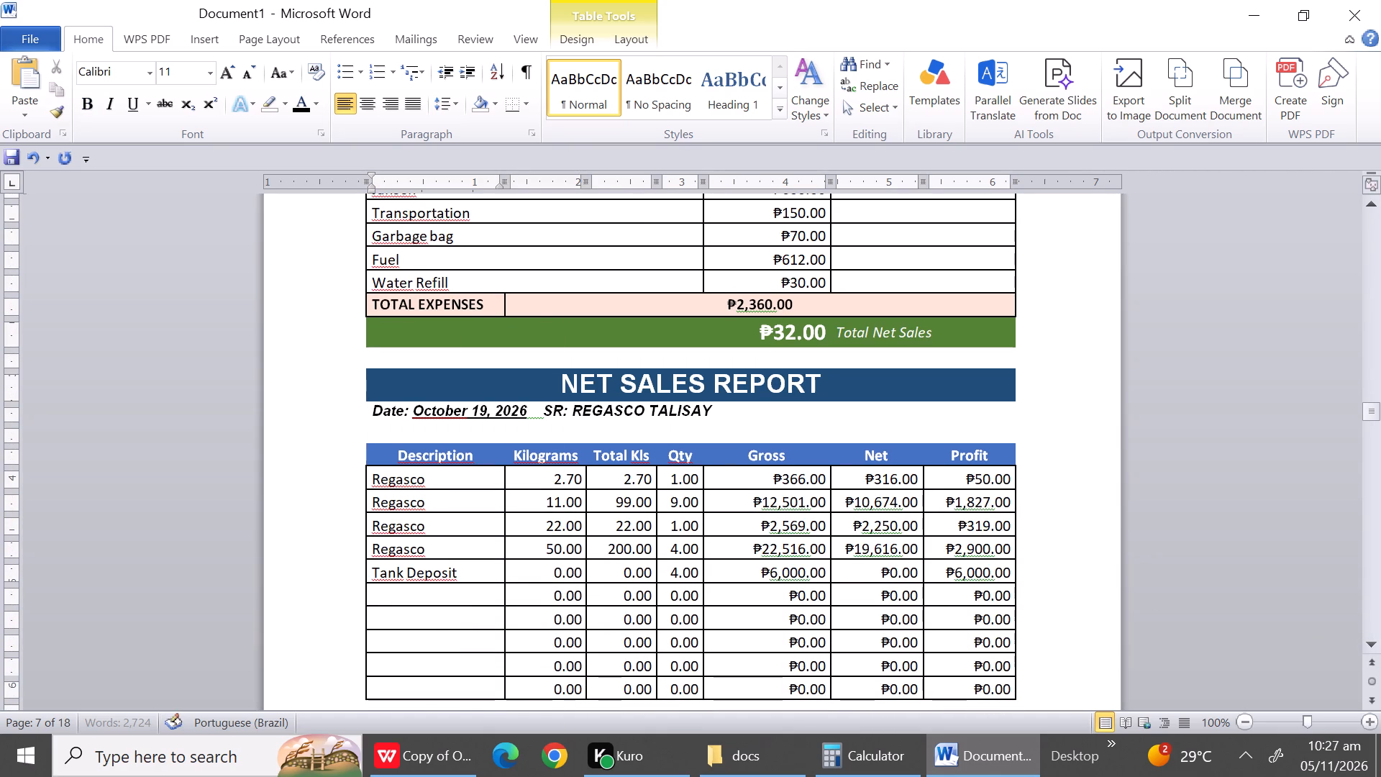
left_click(451, 384)
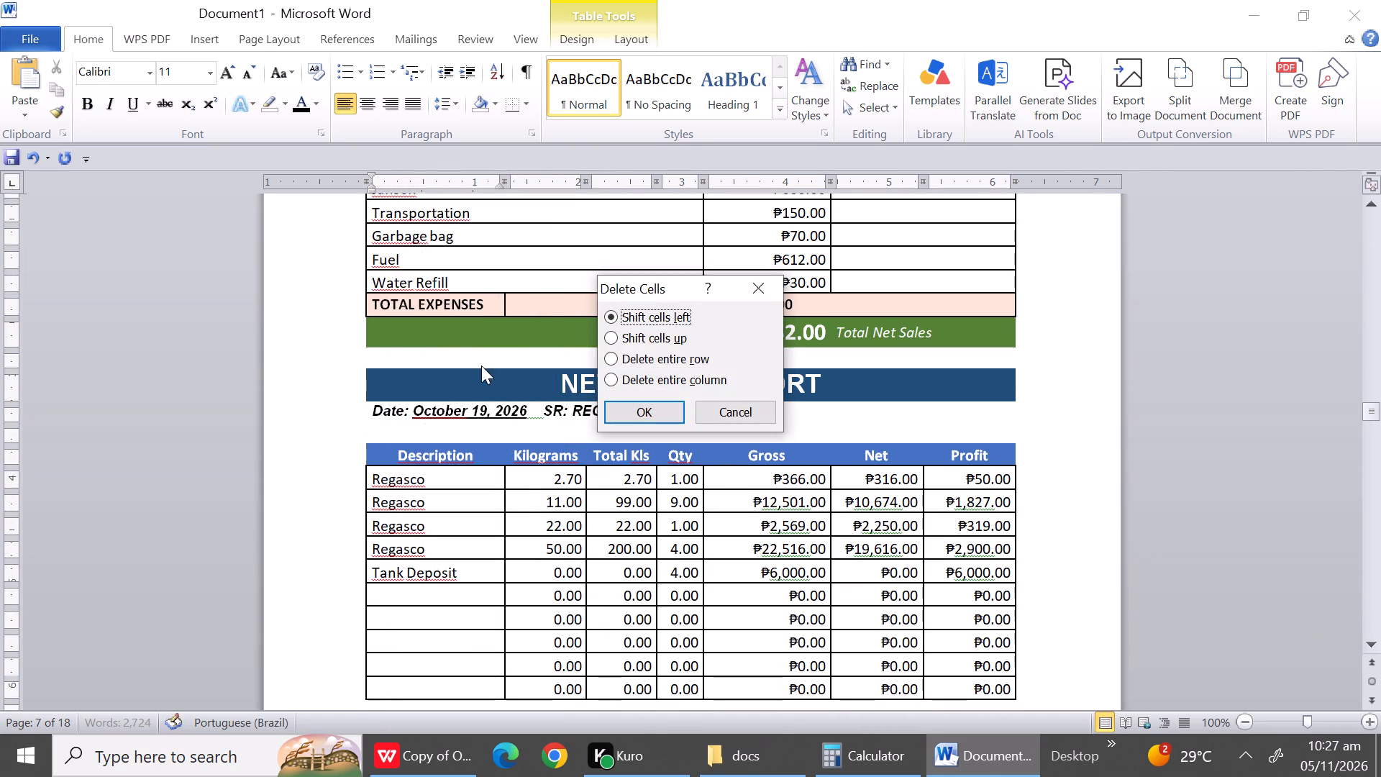
left_click(629, 354)
left_click(644, 417)
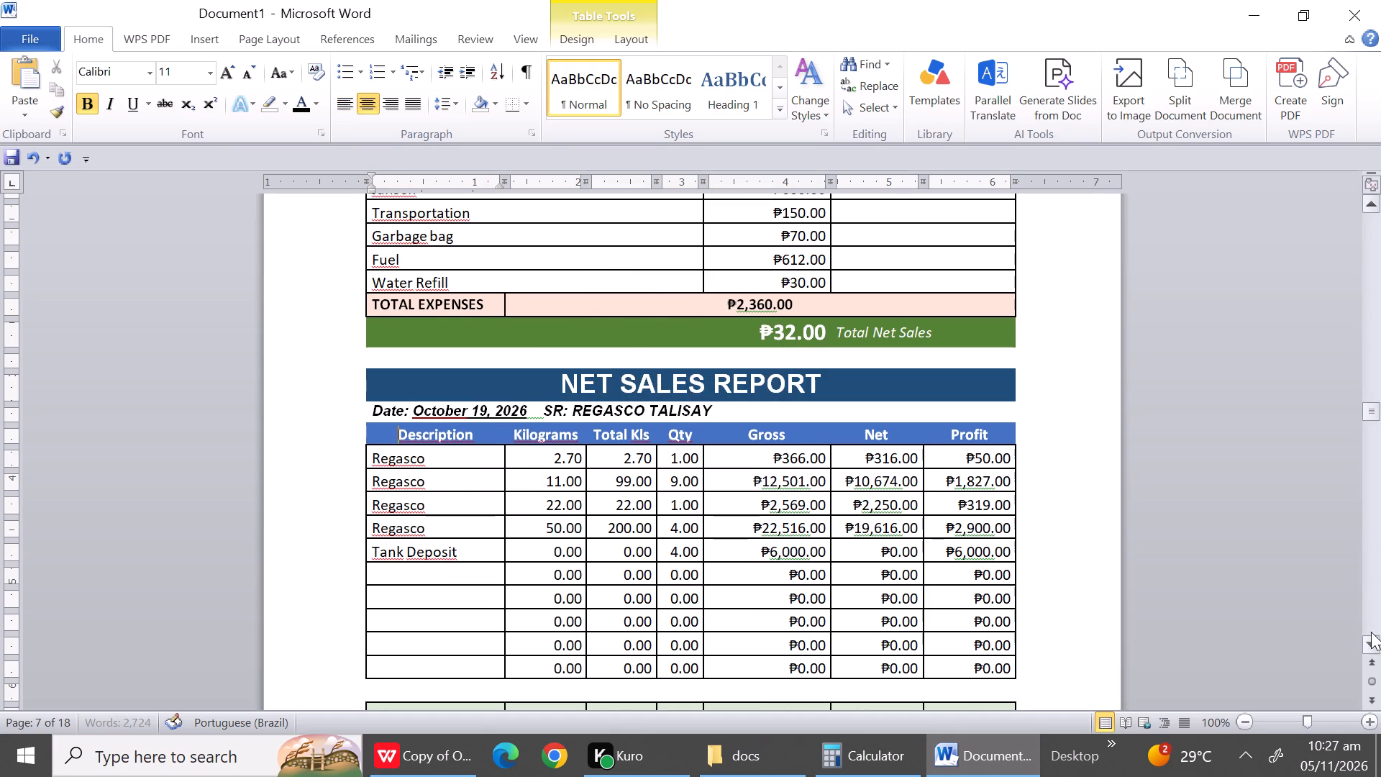
Delete the five zero-value item rows and the blank row between Tank Deposit and TOTAL in the October 19 report.
triple_click(1370, 638)
triple_click(1370, 638)
triple_click(1370, 638)
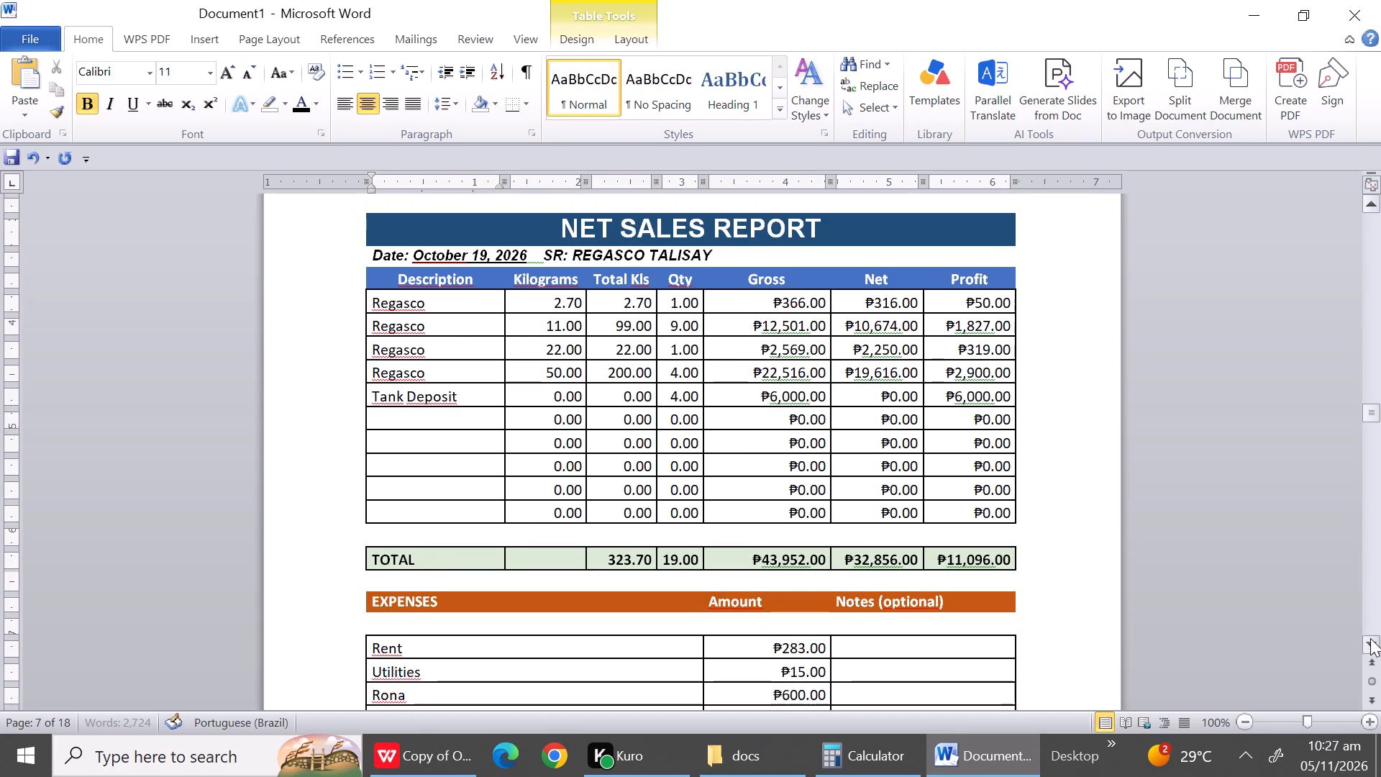
left_click_drag(452, 425, 455, 495)
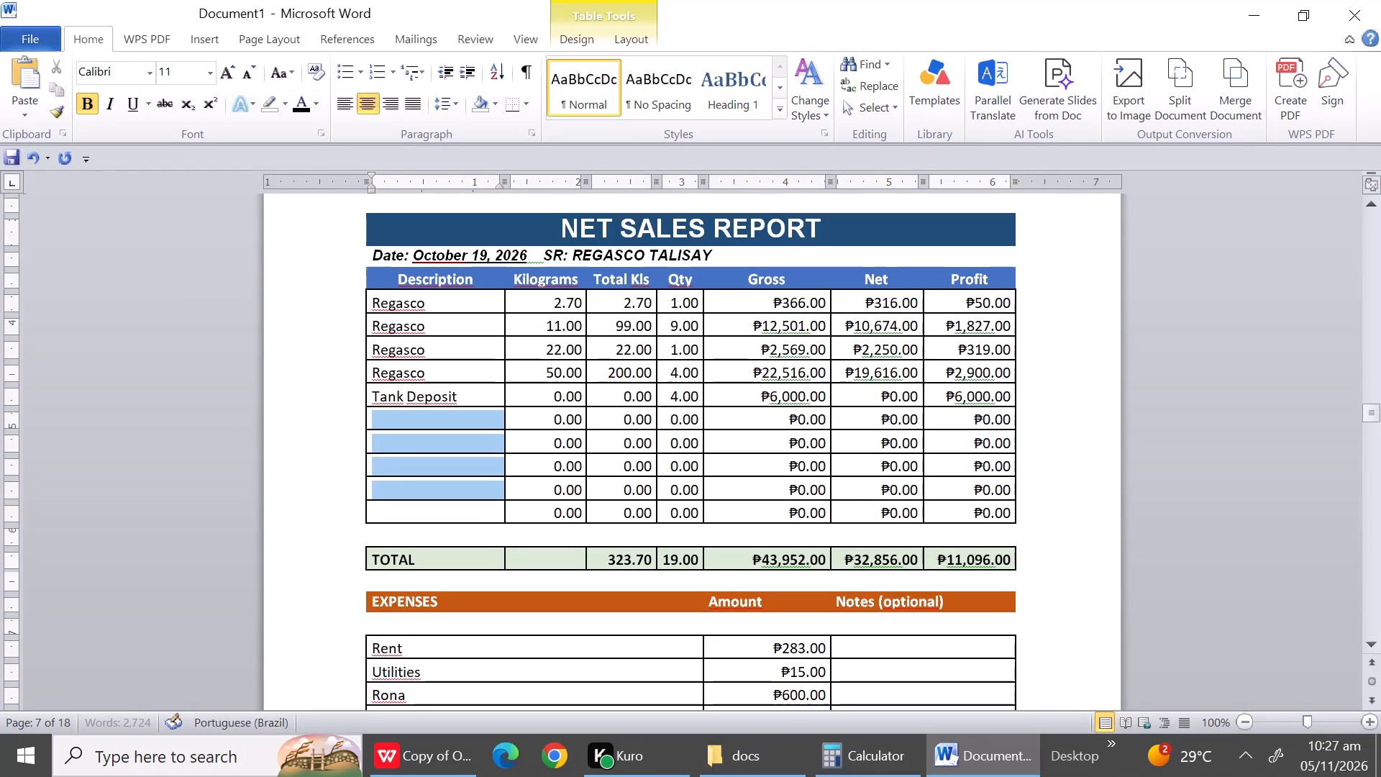
left_click_drag(455, 495, 456, 526)
right_click(456, 526)
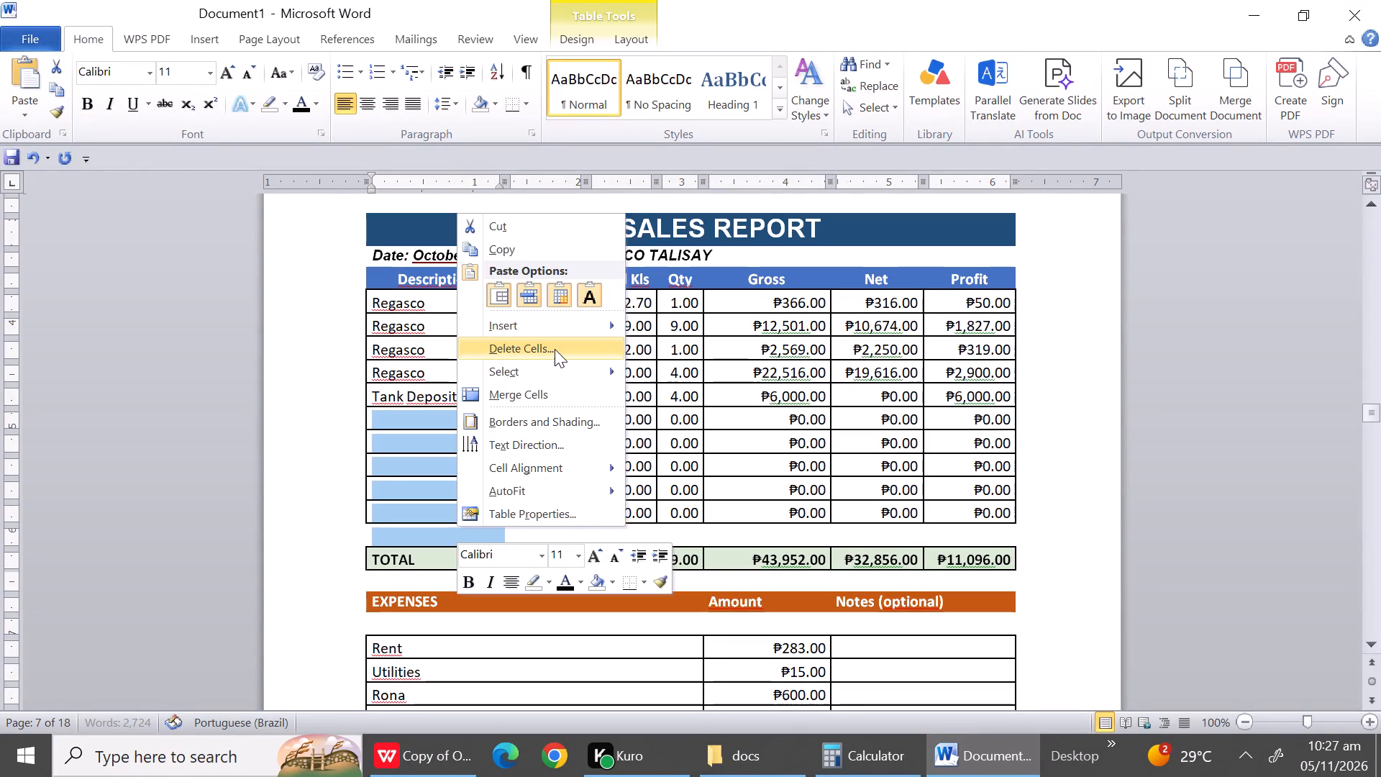
left_click(555, 349)
left_click(681, 360)
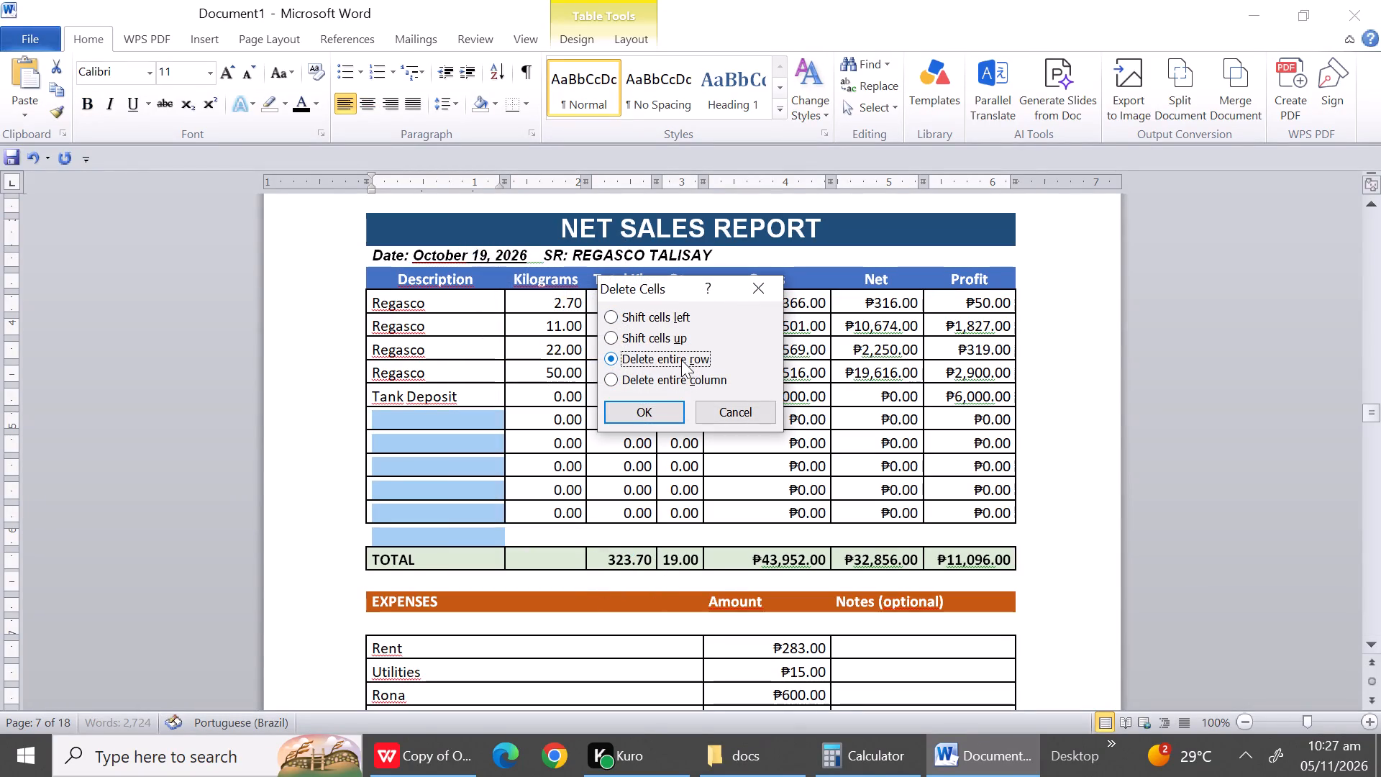
left_click(660, 415)
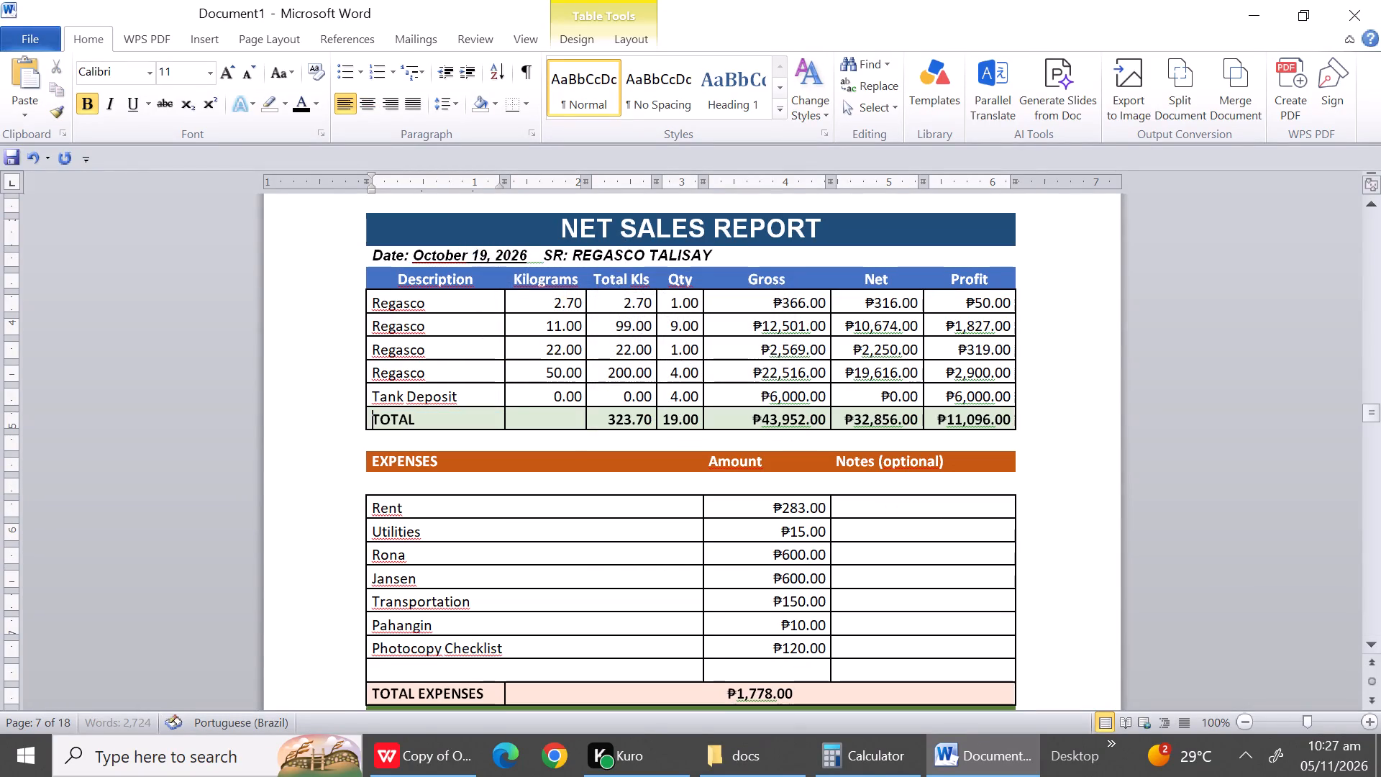
Delete the entire blank row between the TOTAL row and the EXPENSES heading in the October 19 report.
triple_click(1367, 639)
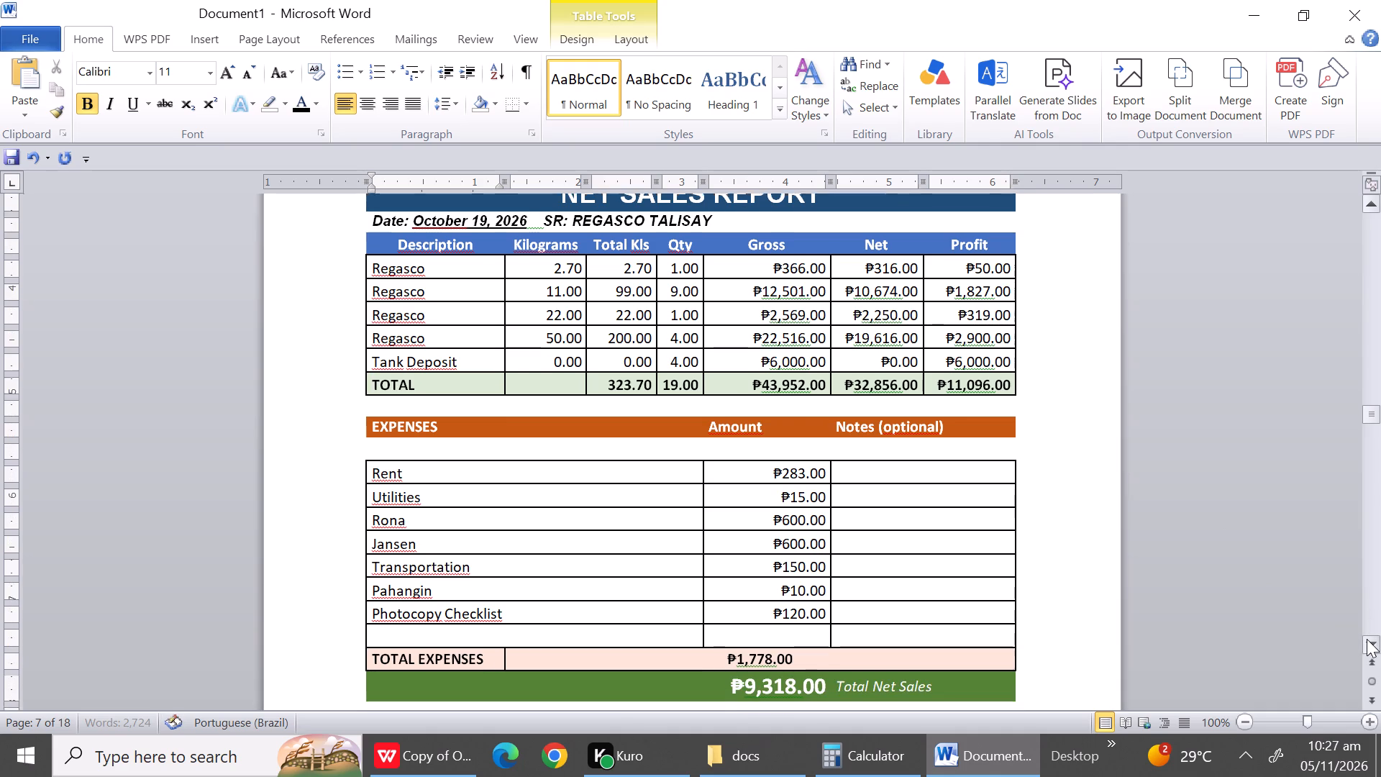
left_click(1367, 639)
left_click_drag(1367, 639, 463, 412)
left_click(398, 360)
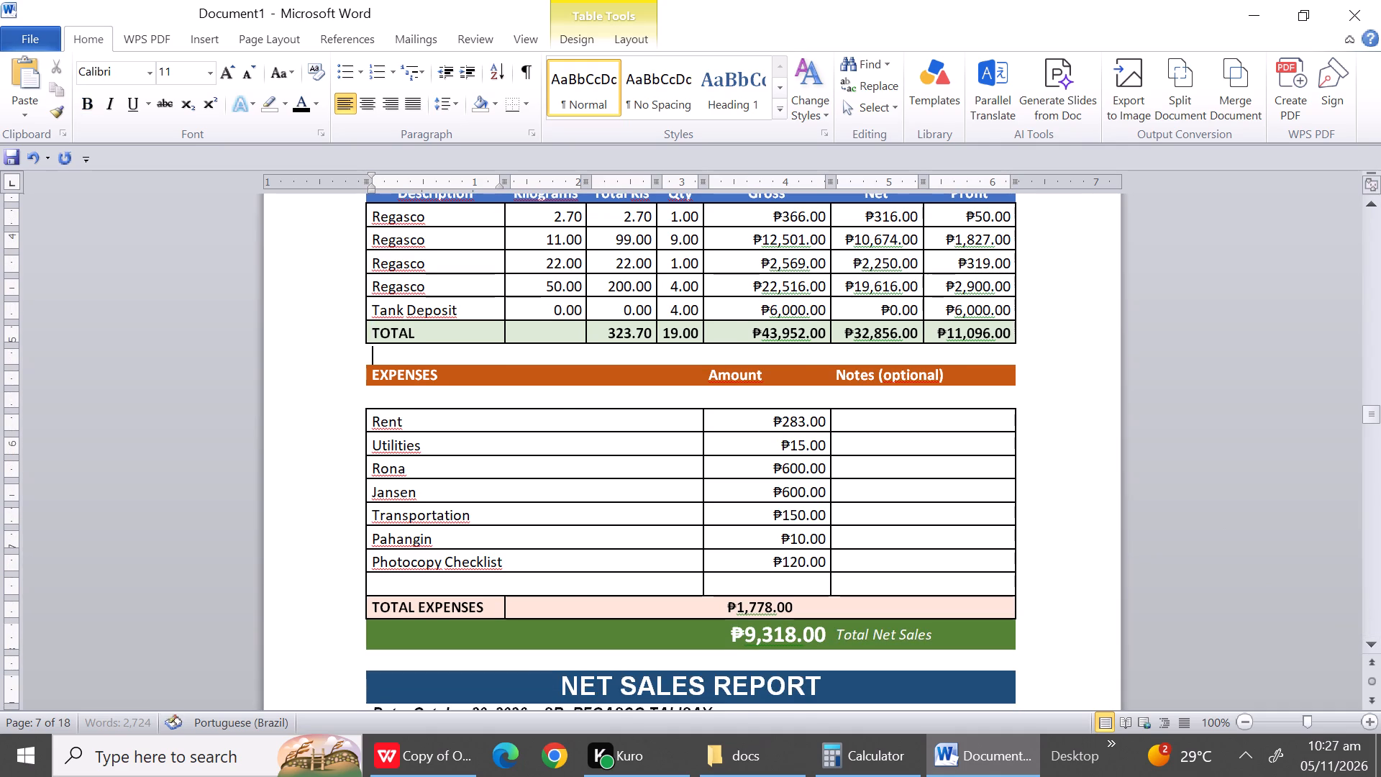
right_click(398, 360)
left_click(472, 374)
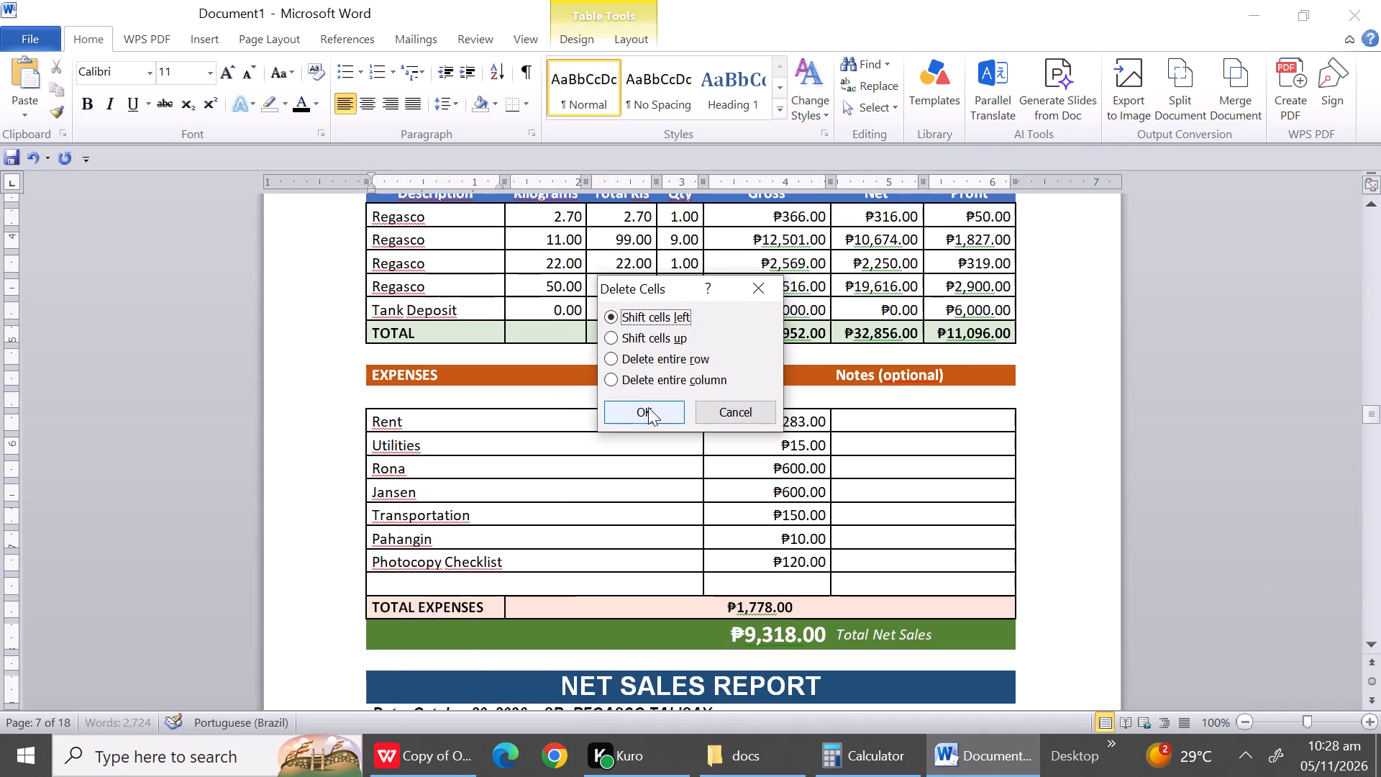
left_click_drag(647, 362, 637, 358)
left_click(637, 358)
left_click(648, 417)
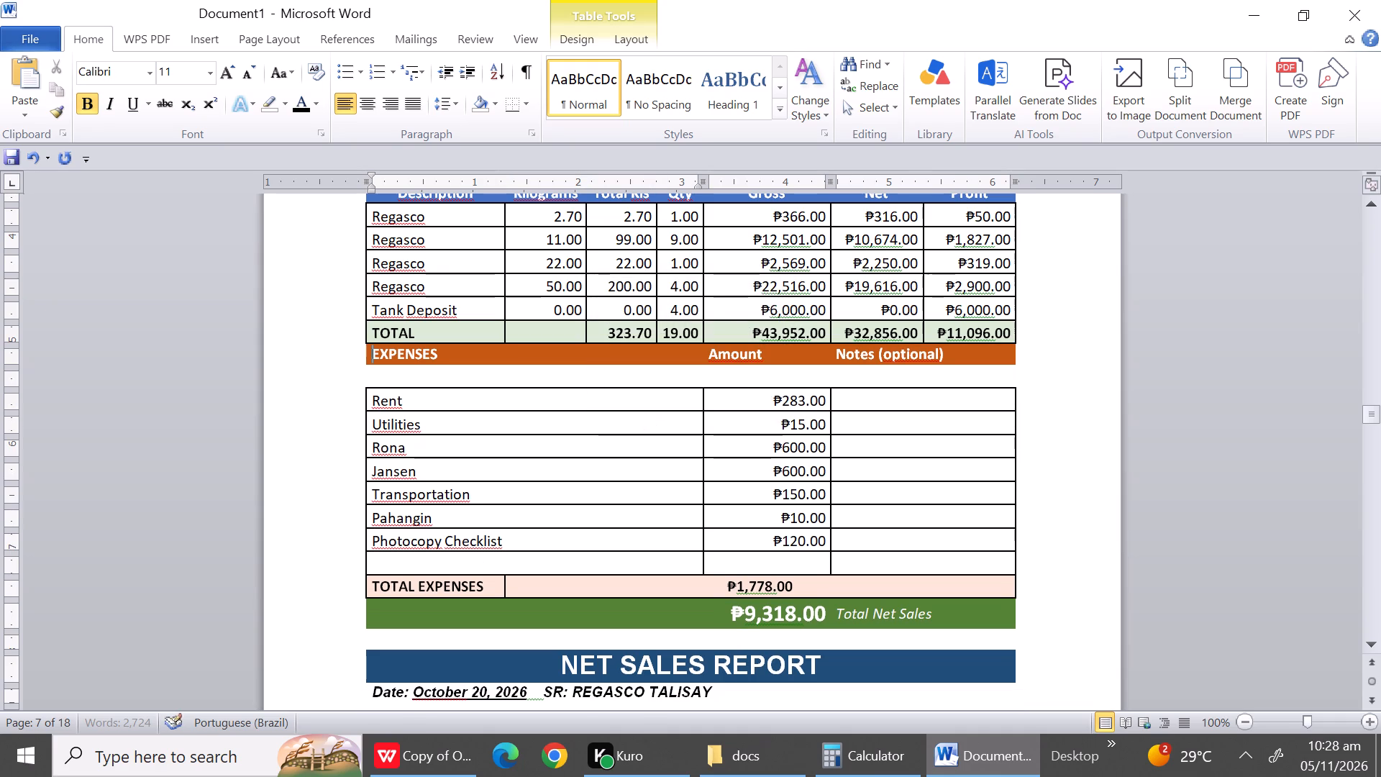
Delete the entire empty row between the EXPENSES heading and the Rent row in the October 19 report.
left_click(419, 374)
right_click(419, 374)
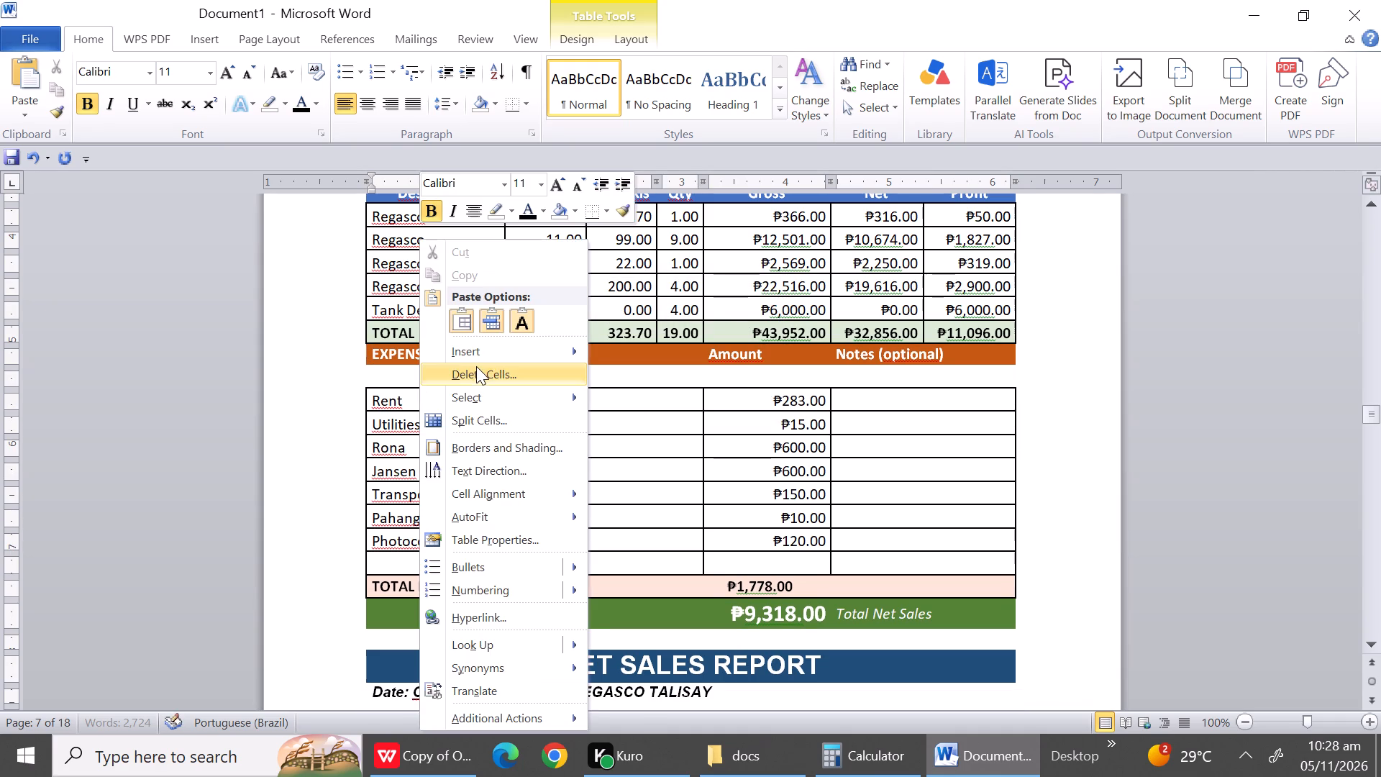
left_click(476, 366)
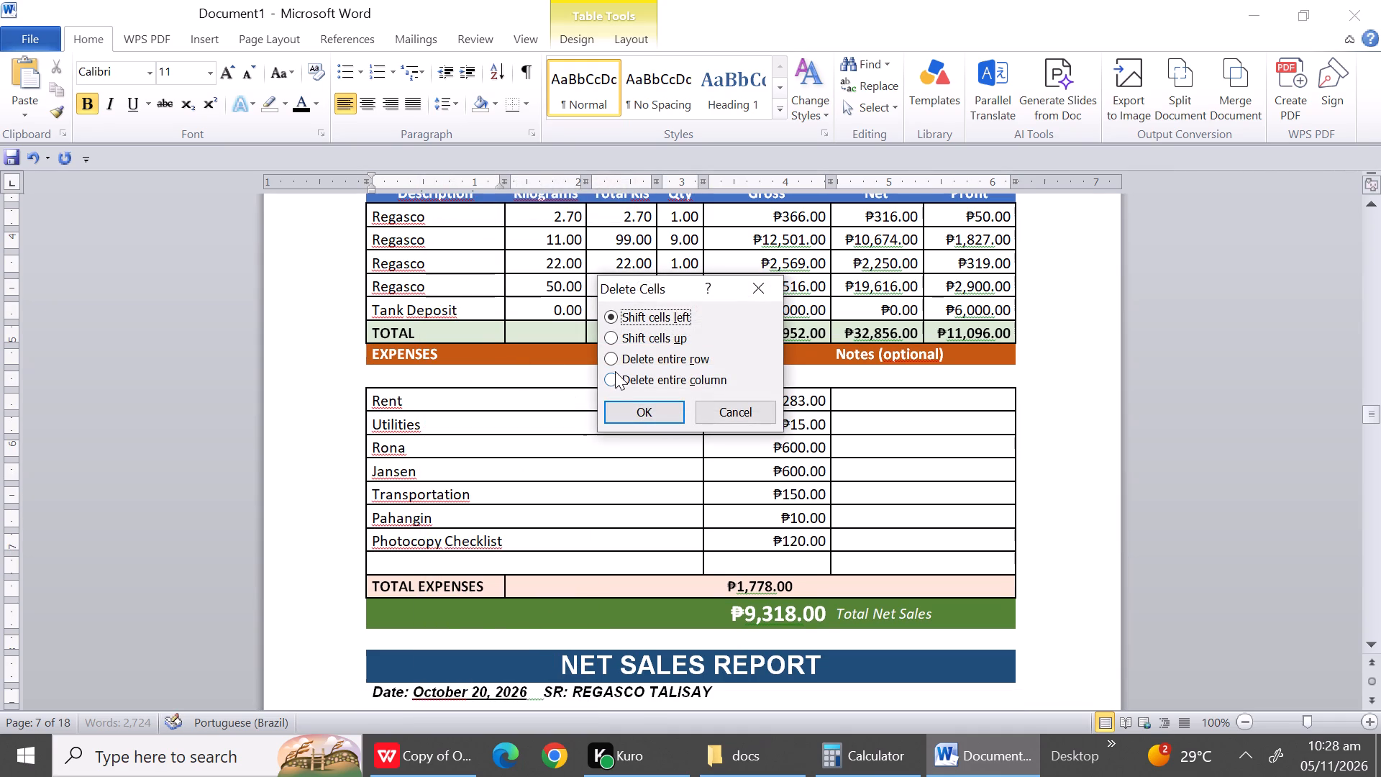
left_click(619, 365)
left_click(637, 414)
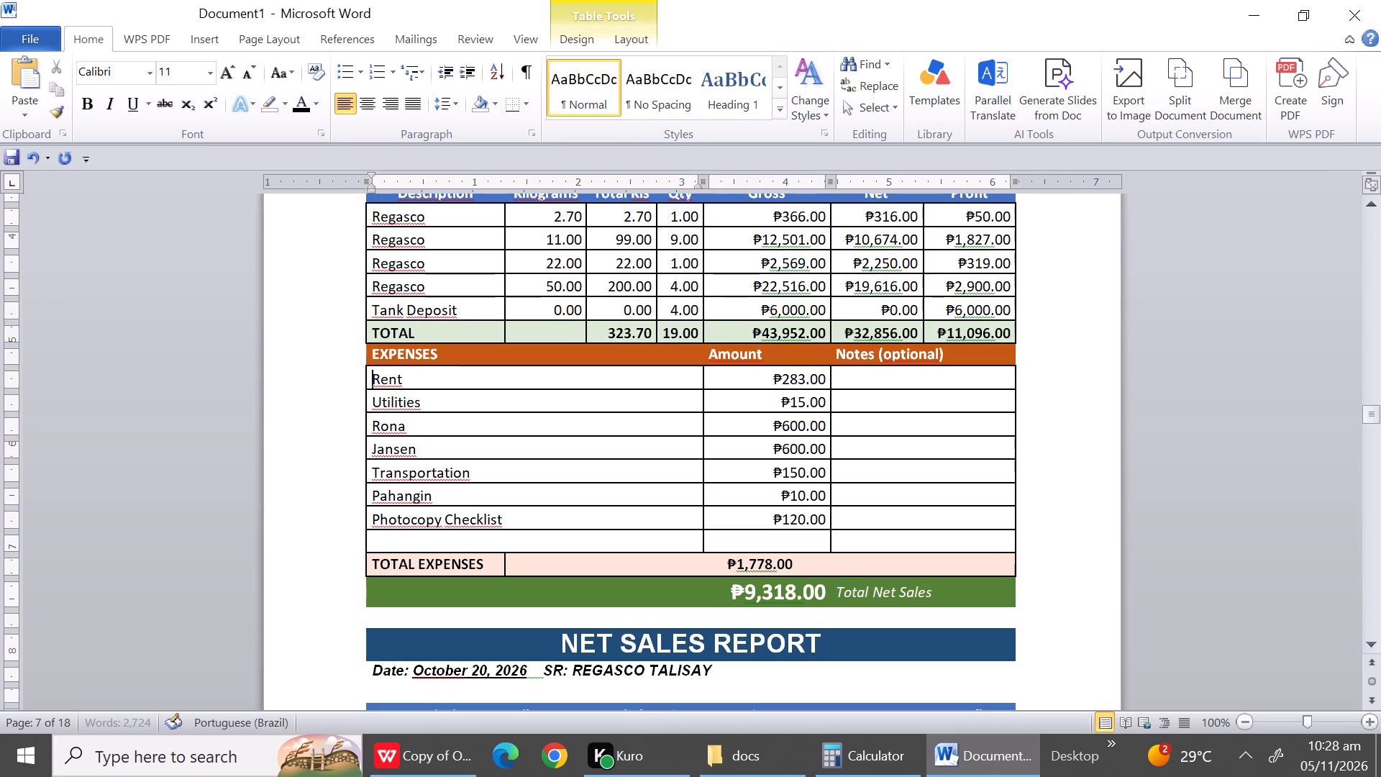
Delete the entire empty row between Photocopy Checklist and TOTAL EXPENSES in the October 19 report.
left_click(484, 534)
right_click(484, 534)
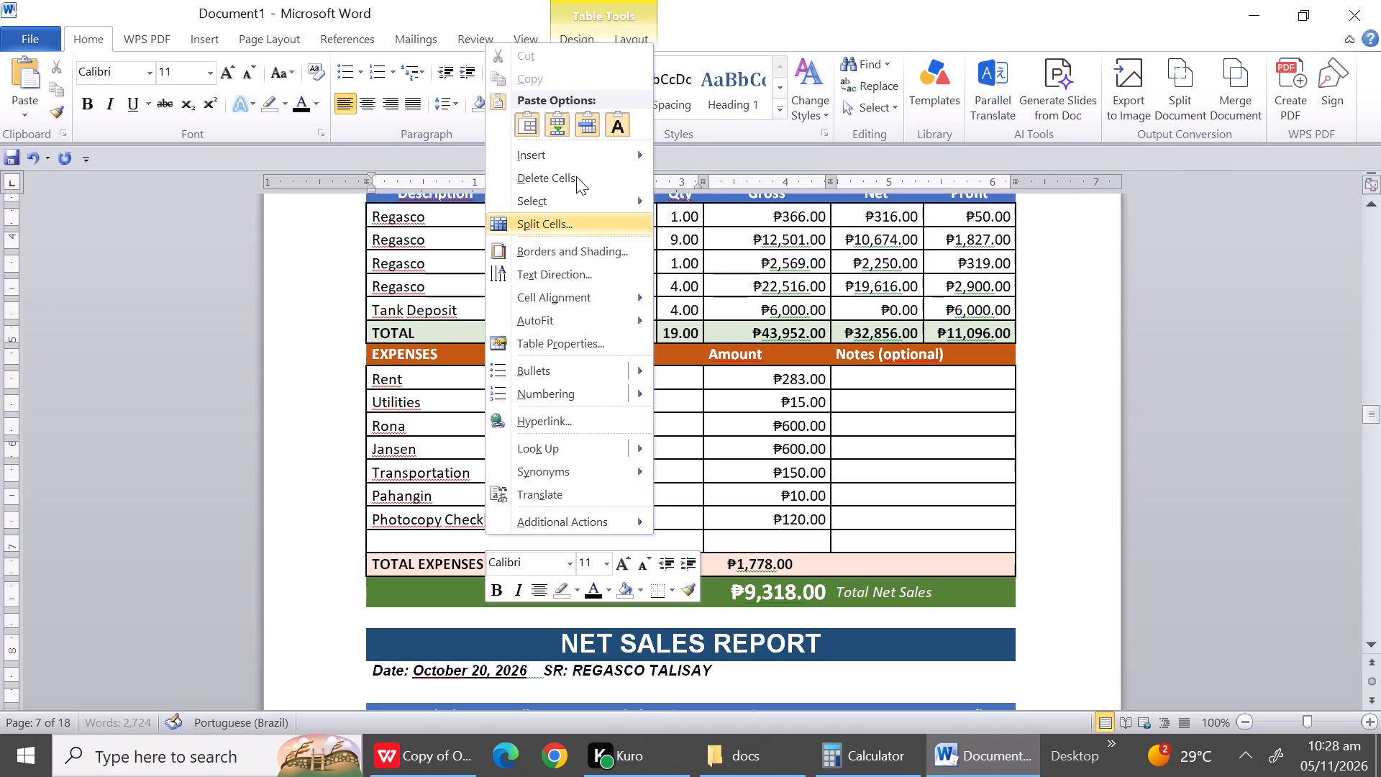
left_click(575, 173)
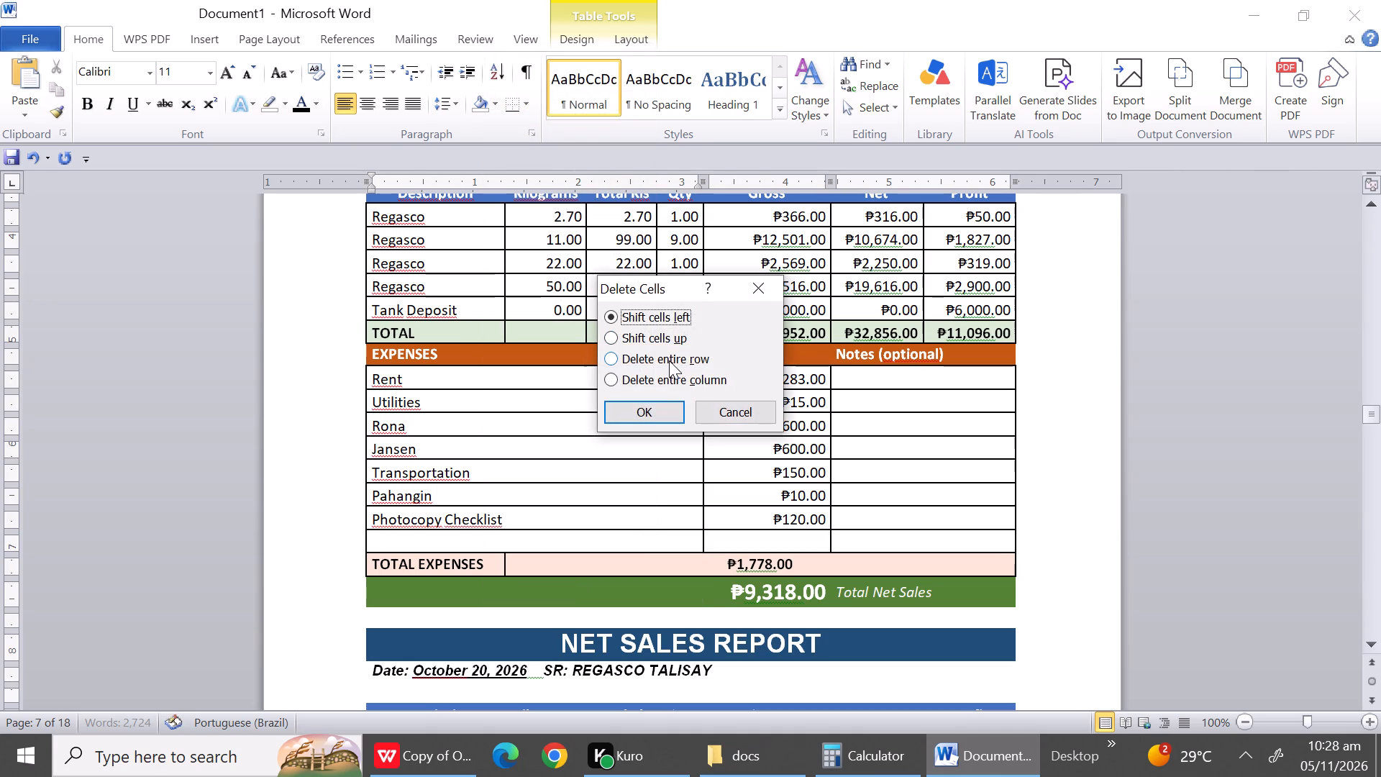
left_click(669, 360)
left_click(666, 409)
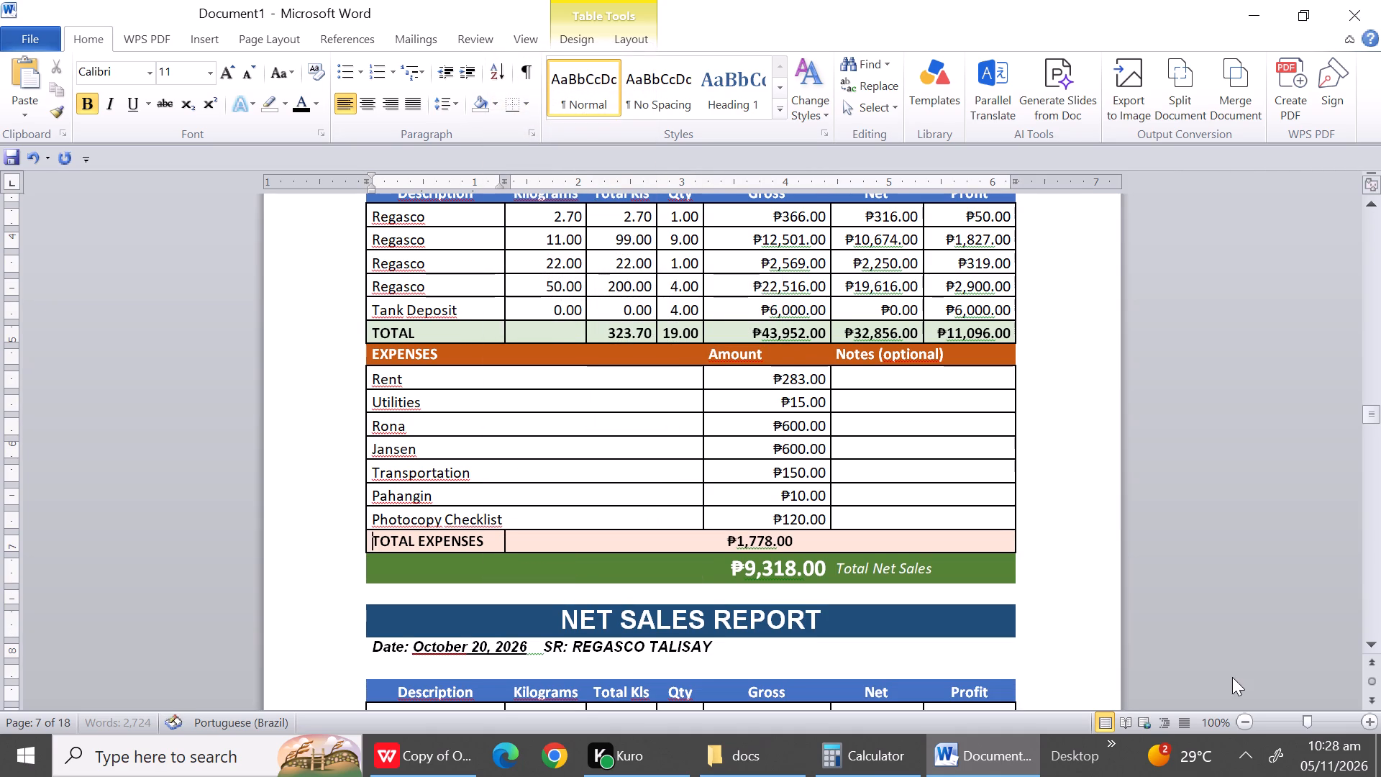
Delete the entire empty row between the date line and the column headings in the October 20 report.
triple_click(1375, 644)
triple_click(1375, 644)
triple_click(1375, 644)
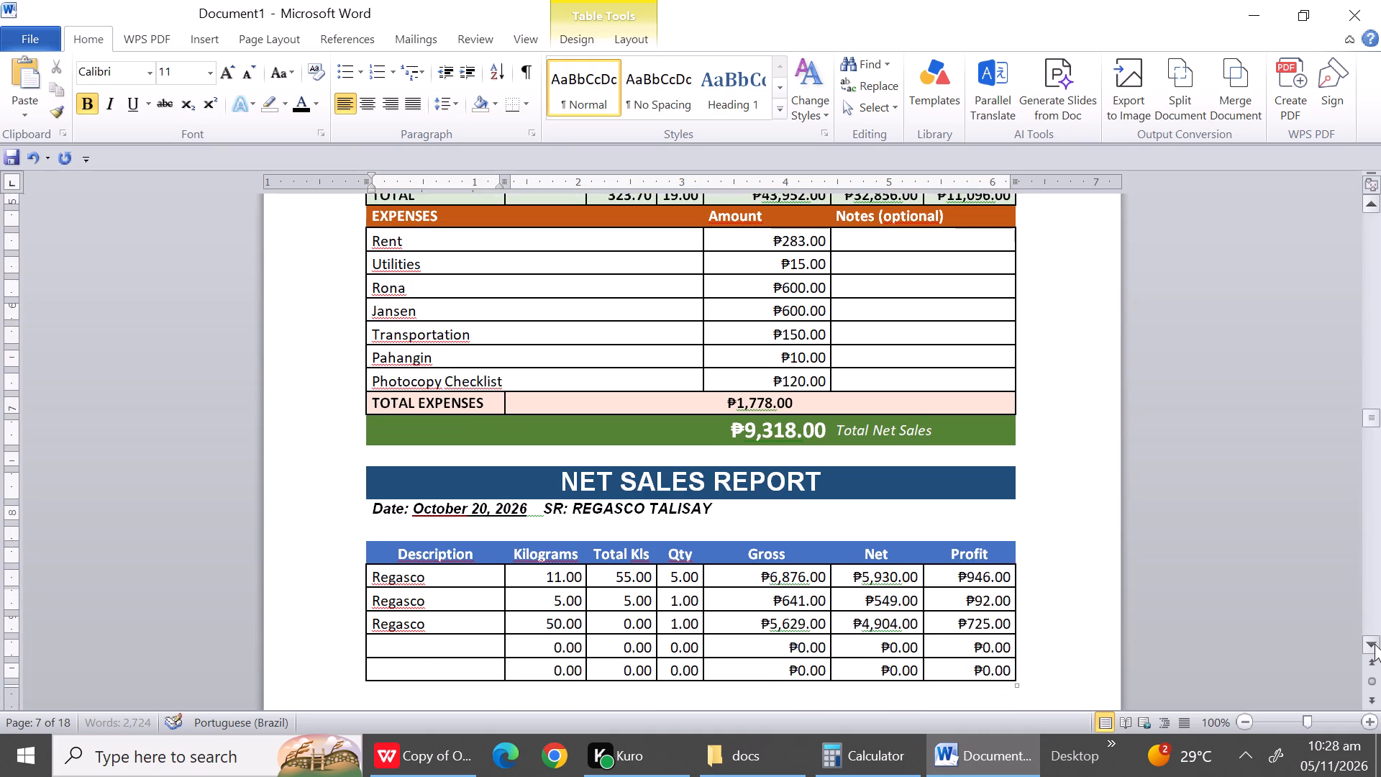
triple_click(1375, 644)
double_click(1375, 644)
left_click(414, 425)
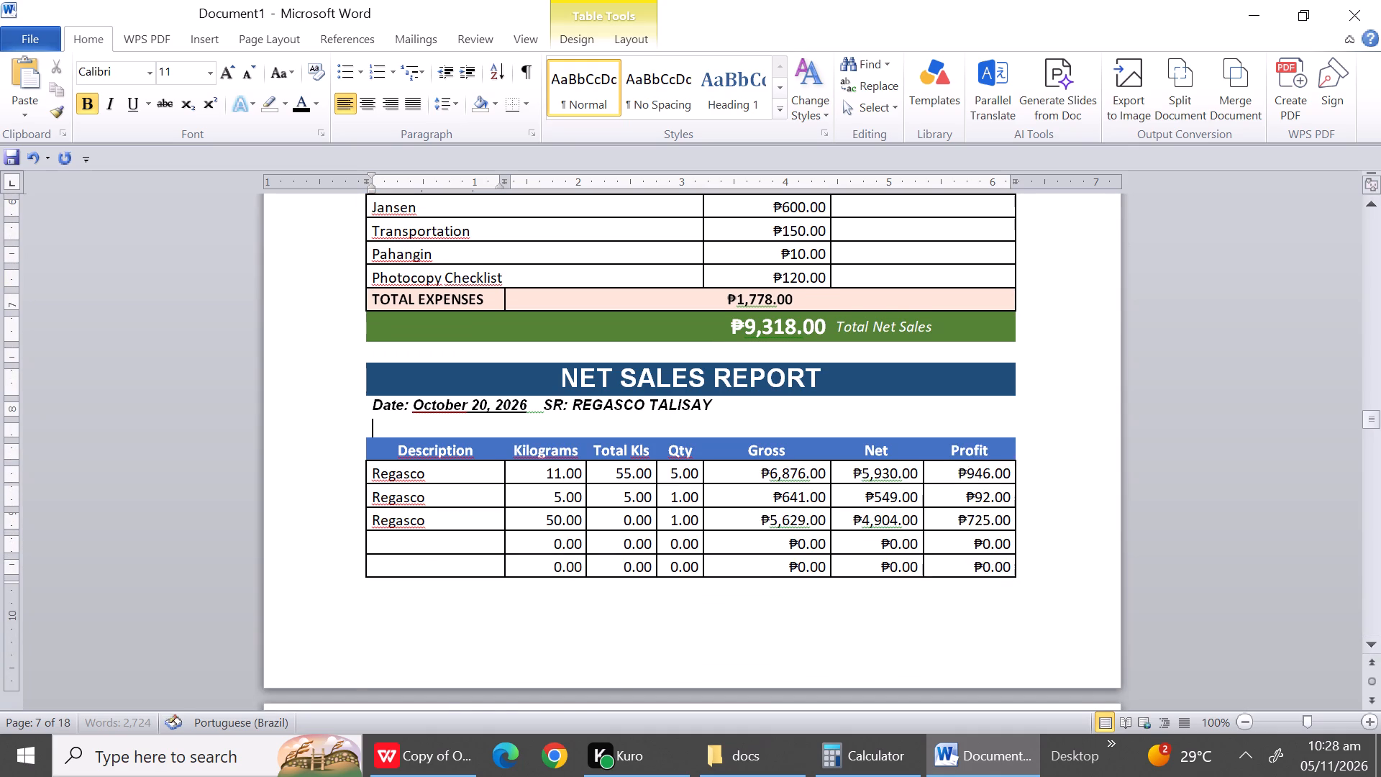
right_click(414, 425)
left_click(475, 378)
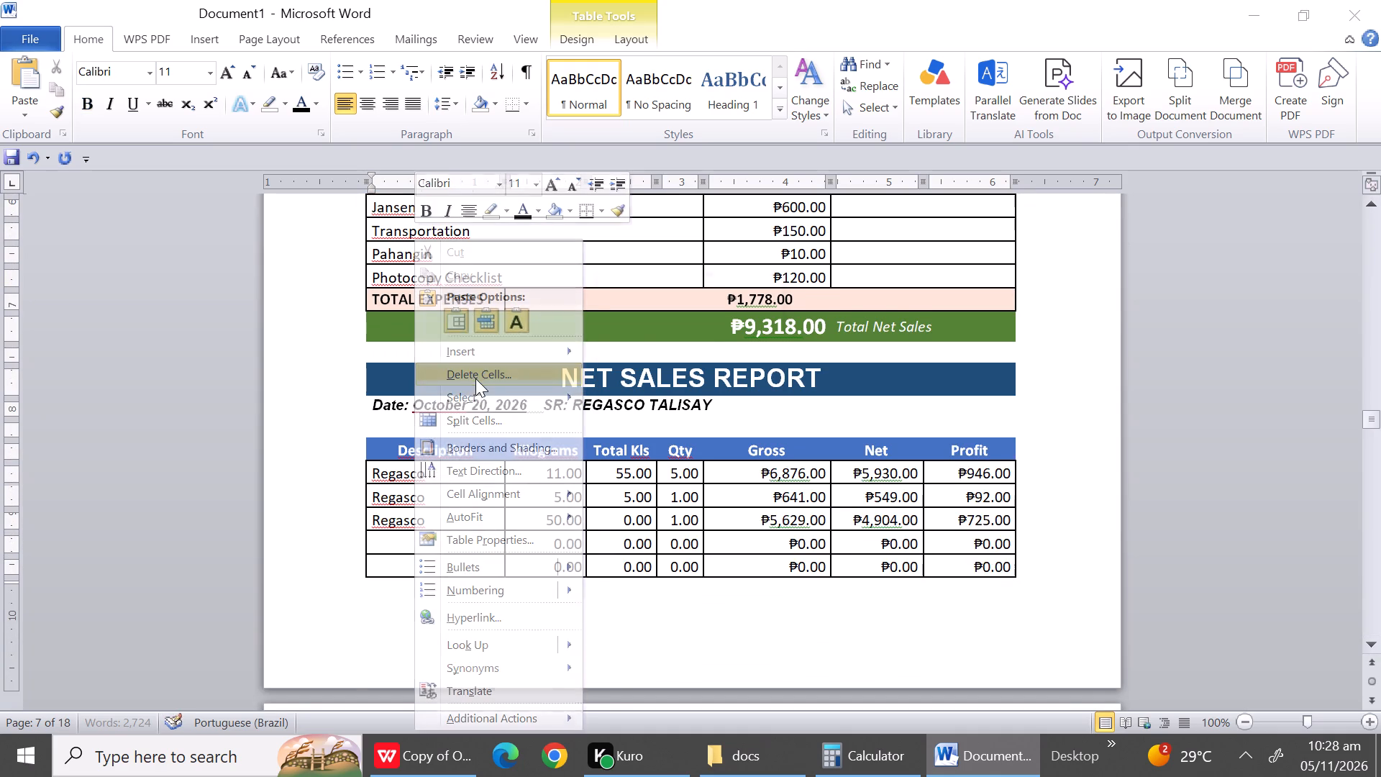
left_click(660, 358)
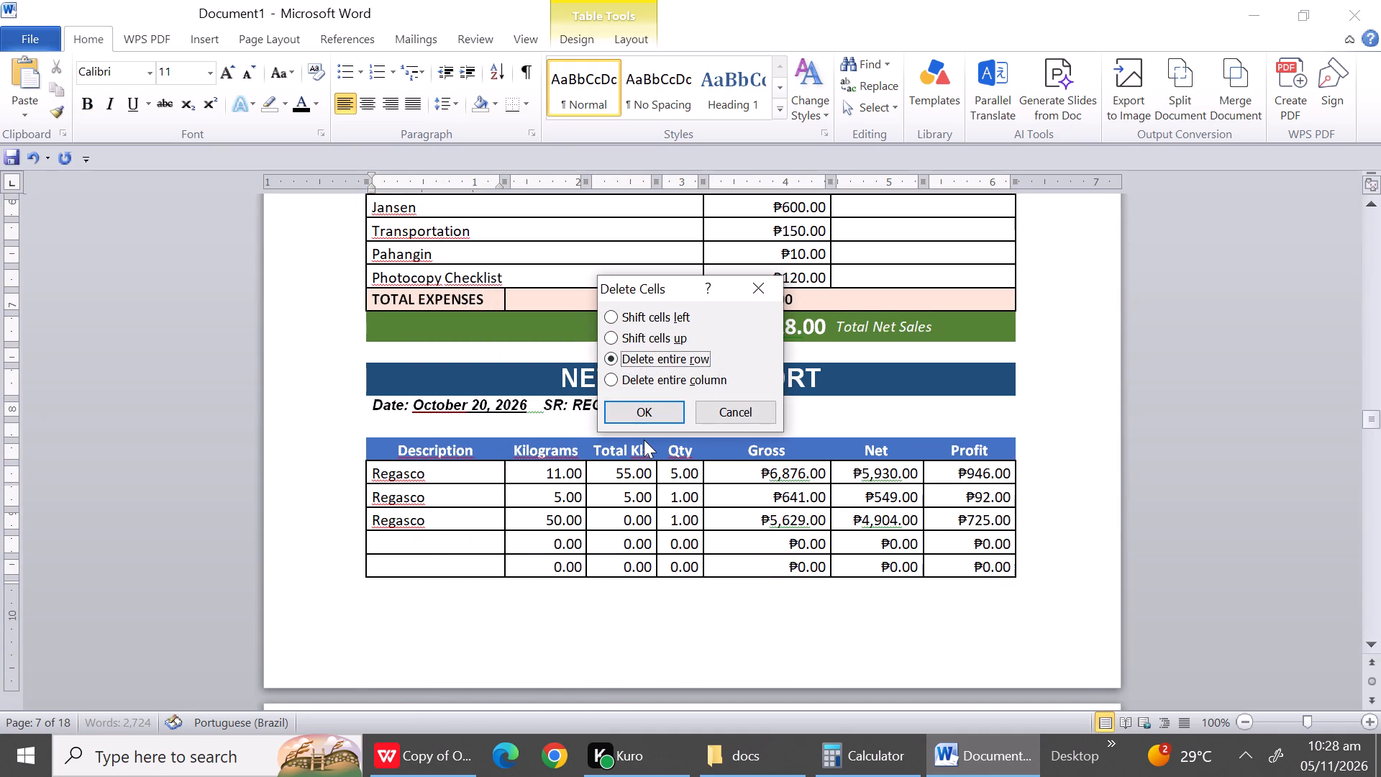
left_click(639, 418)
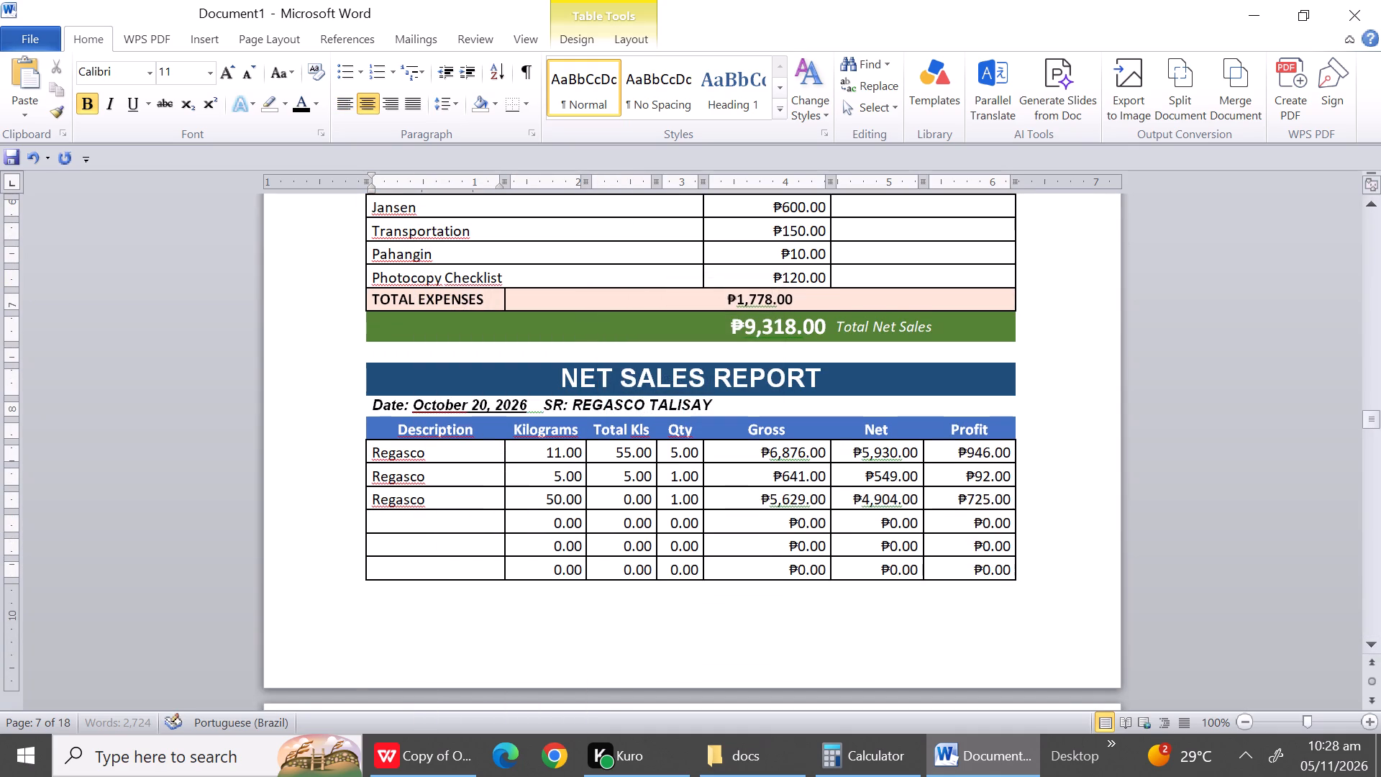
Delete the seven zero-value item rows and the blank row between the last Regasco row and TOTAL in the October 20 report.
triple_click(1364, 642)
triple_click(1364, 642)
triple_click(1364, 642)
triple_click(1364, 642)
triple_click(1364, 642)
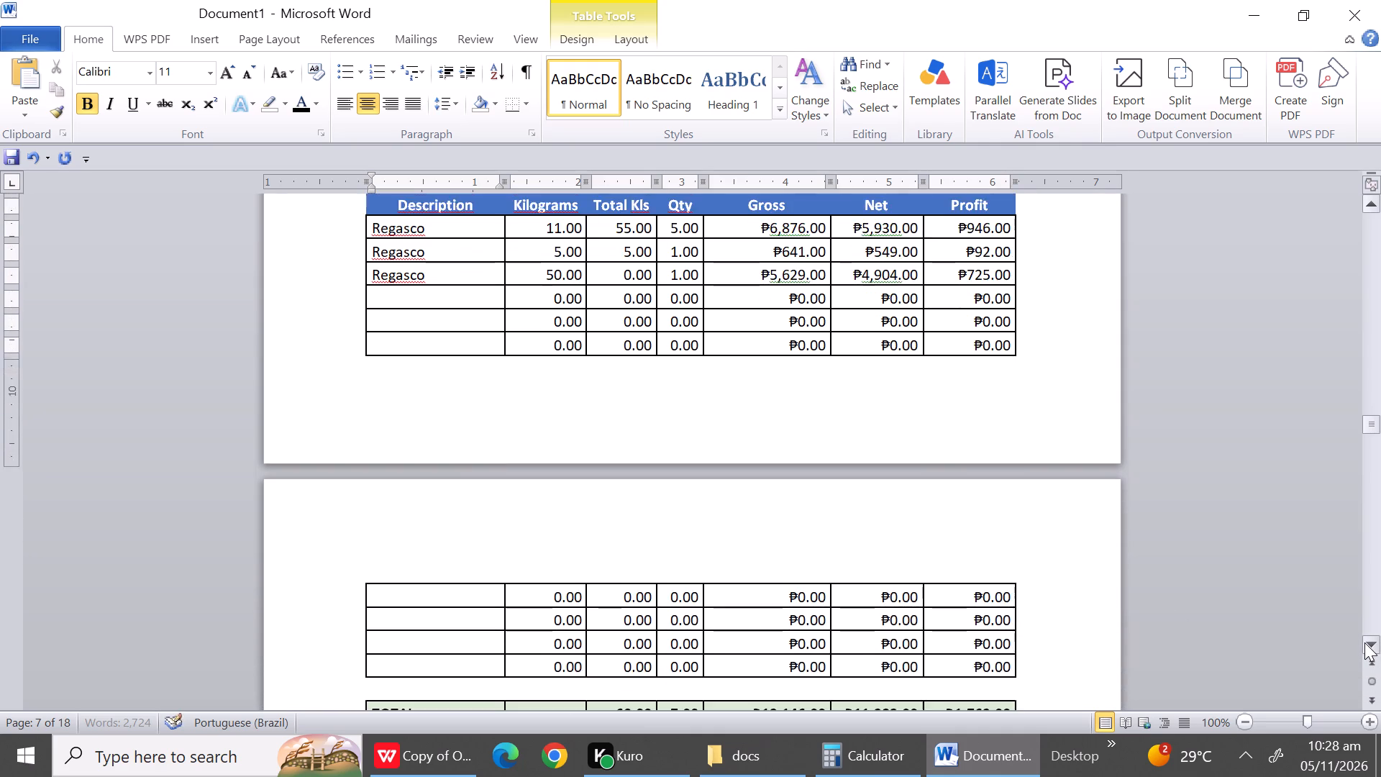
left_click(1364, 642)
left_click_drag(444, 243, 443, 537)
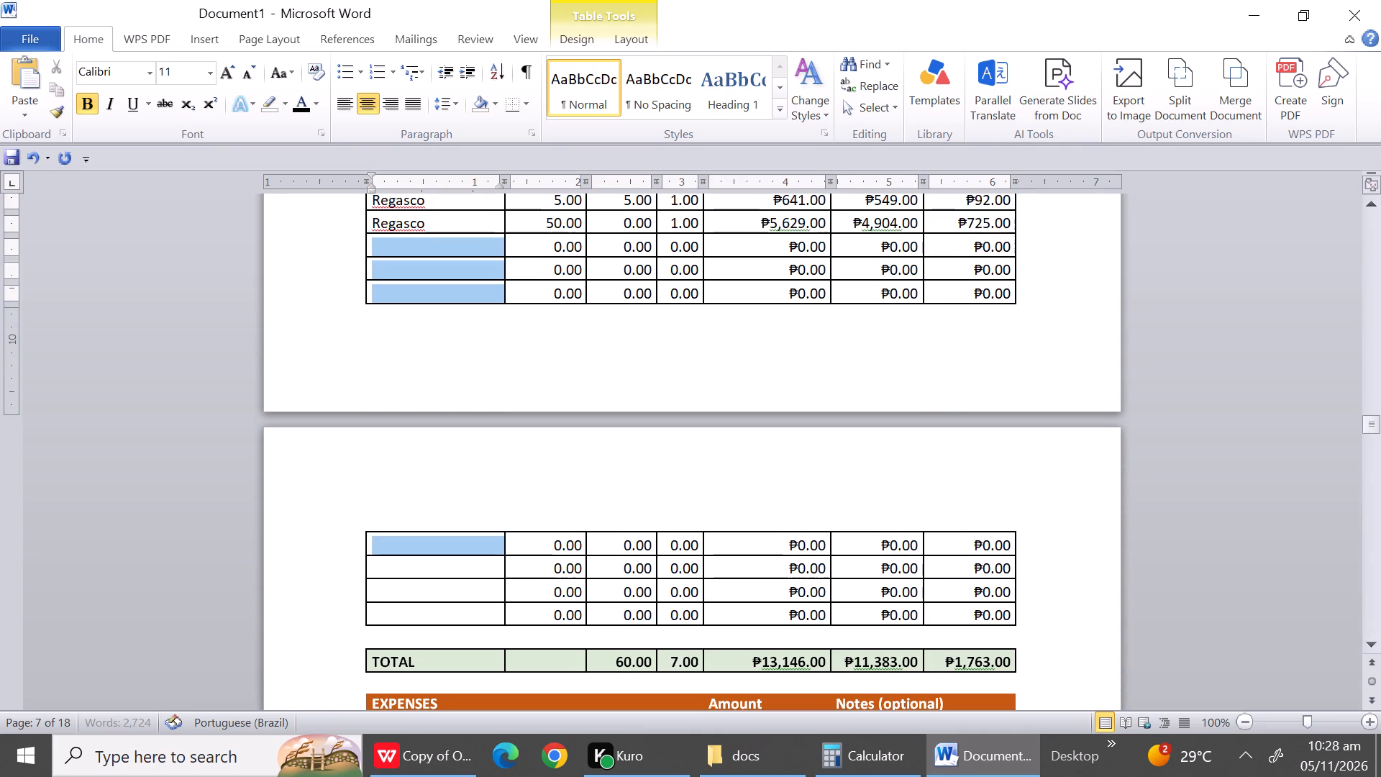
left_click_drag(443, 537, 427, 631)
right_click(427, 631)
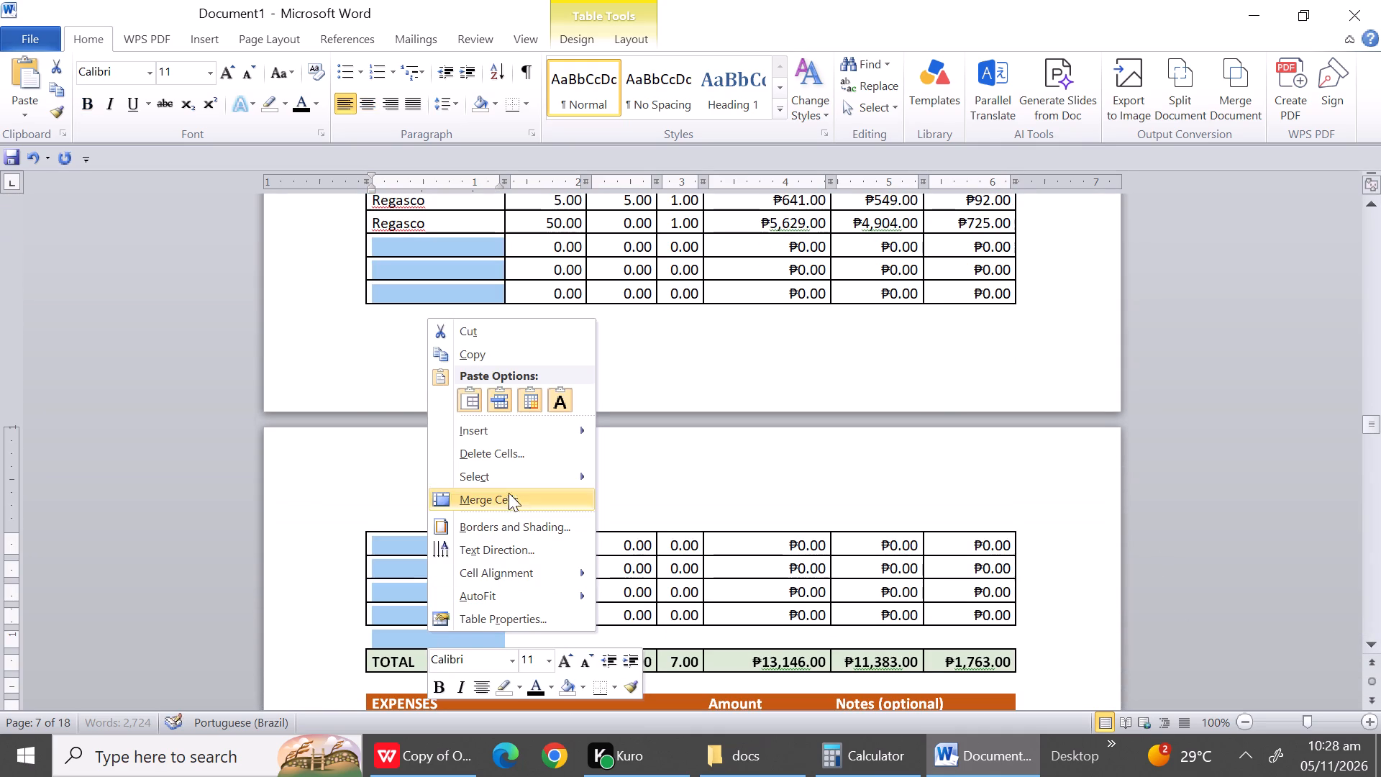
left_click(501, 456)
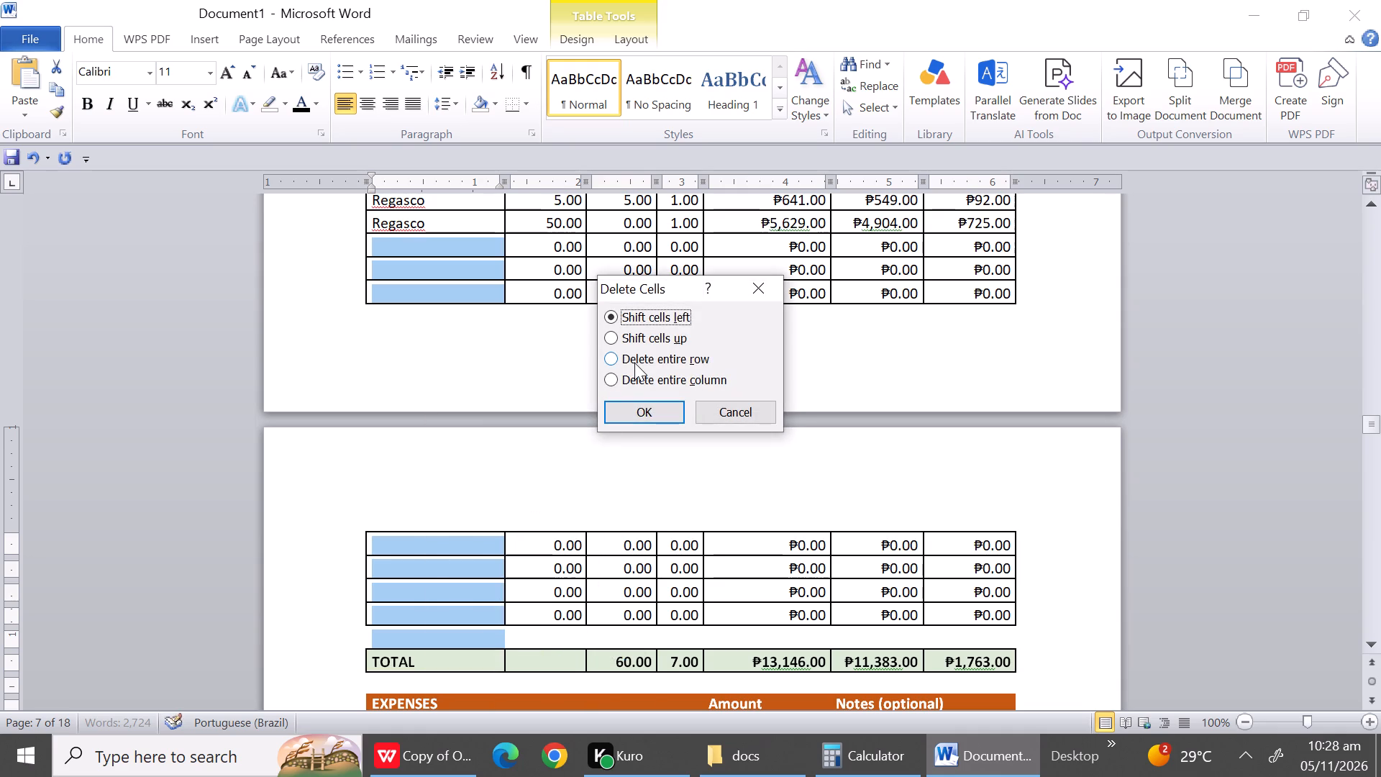
left_click(634, 363)
left_click(639, 406)
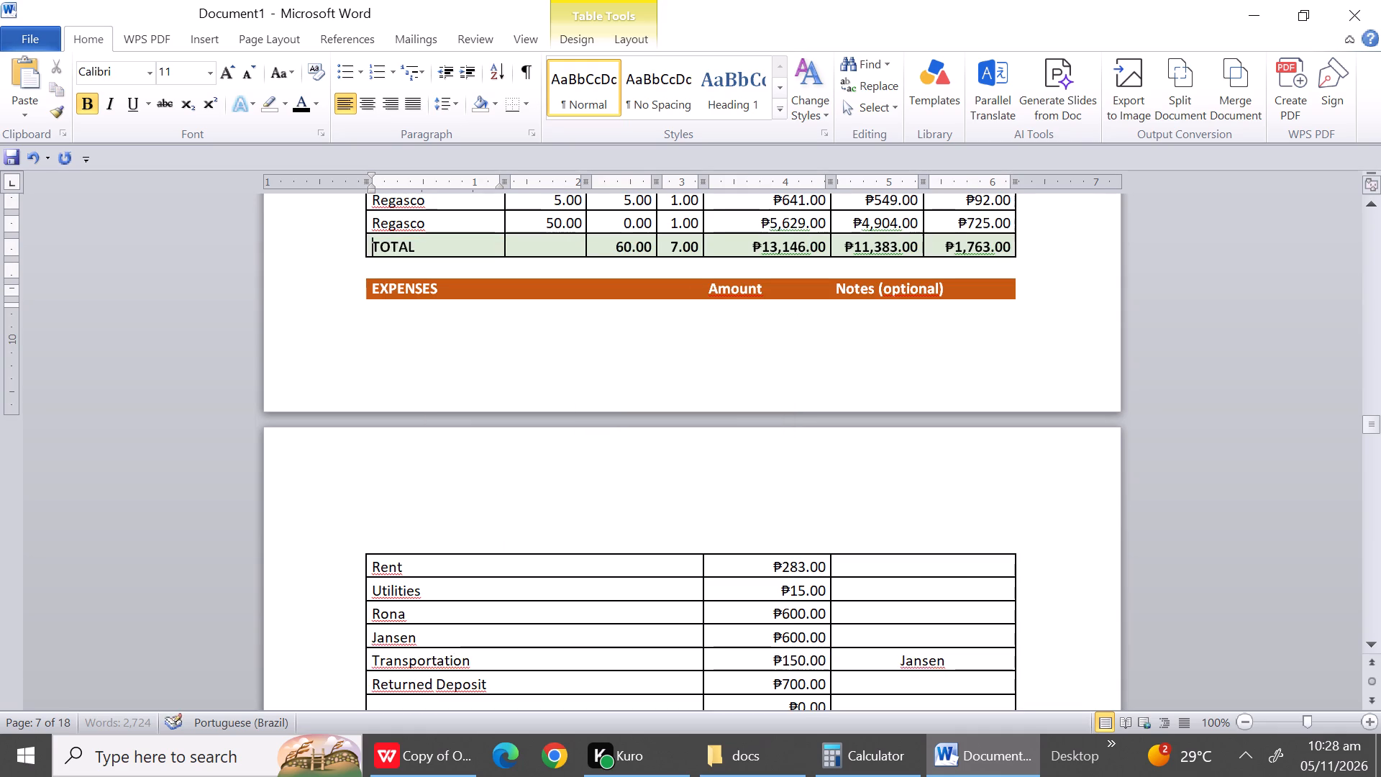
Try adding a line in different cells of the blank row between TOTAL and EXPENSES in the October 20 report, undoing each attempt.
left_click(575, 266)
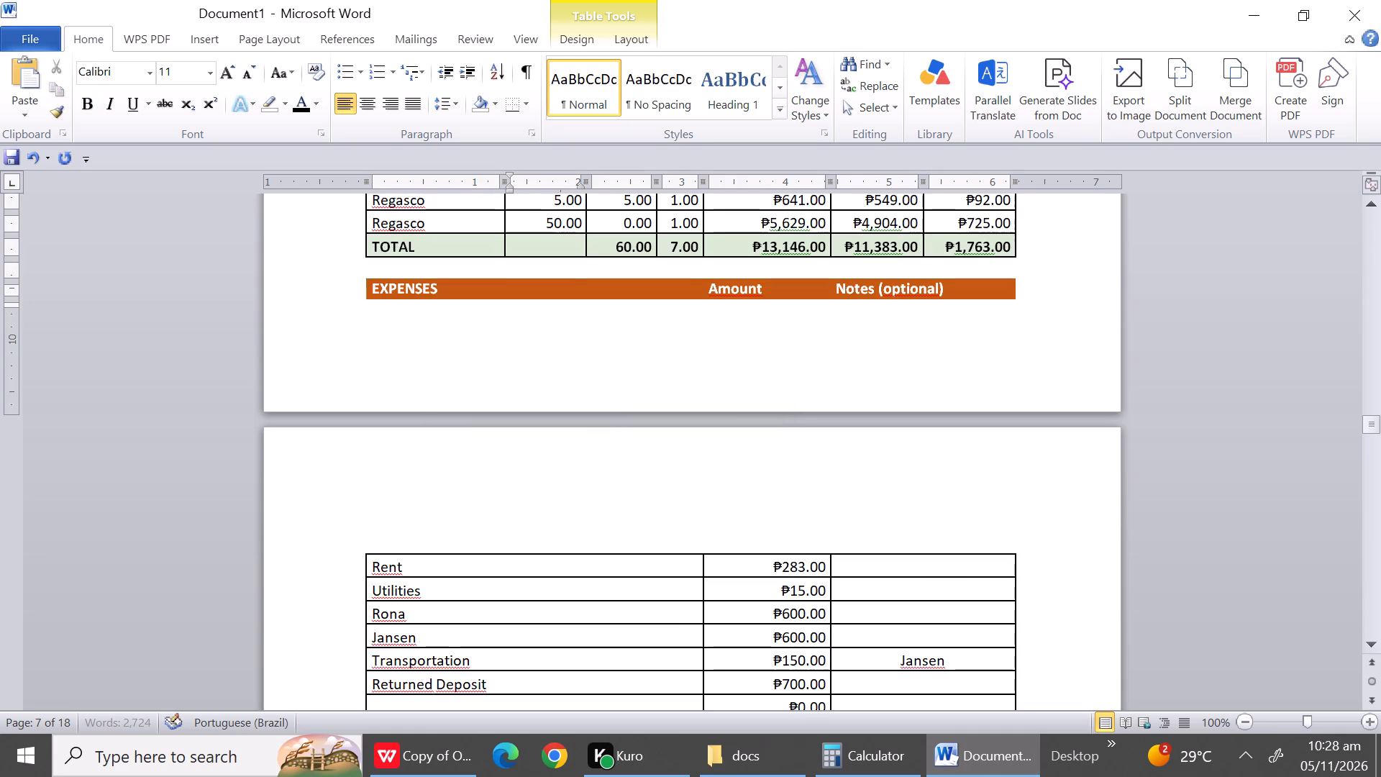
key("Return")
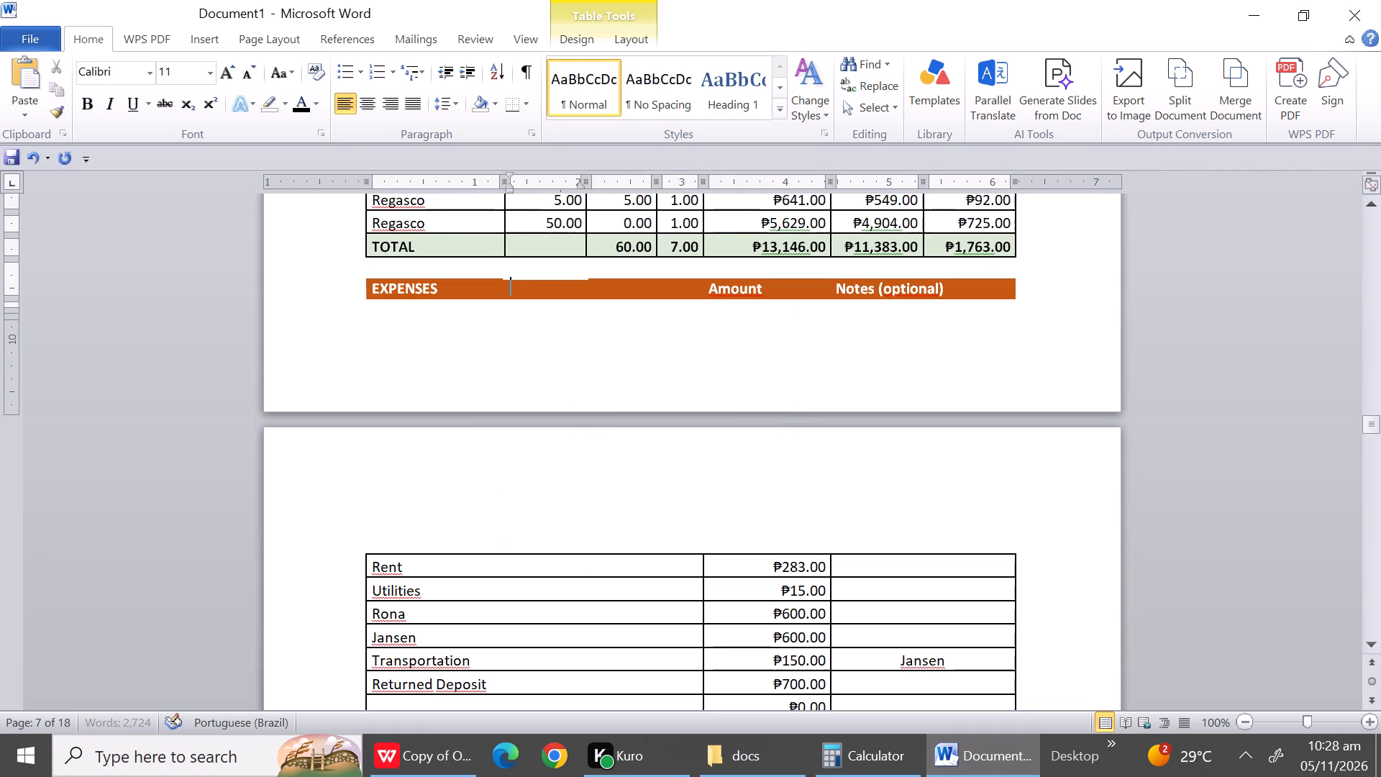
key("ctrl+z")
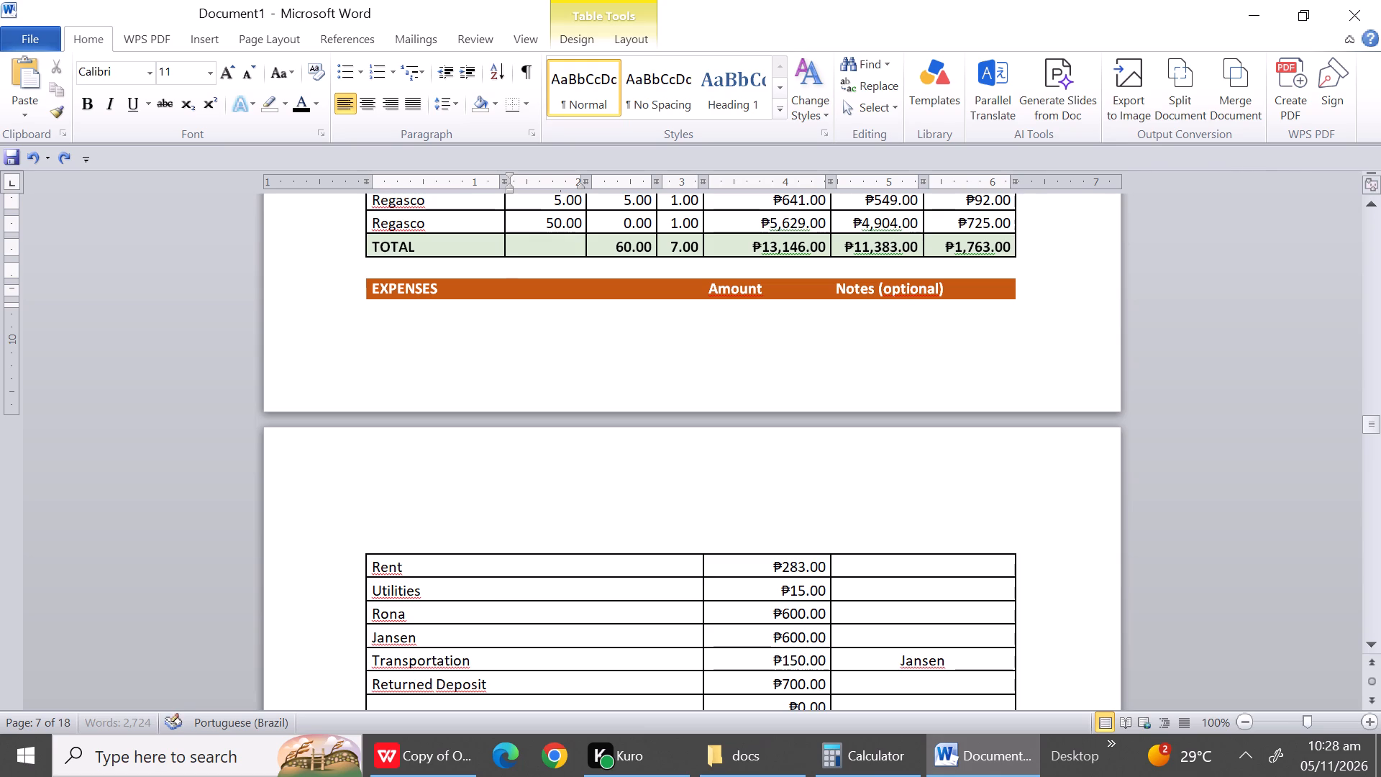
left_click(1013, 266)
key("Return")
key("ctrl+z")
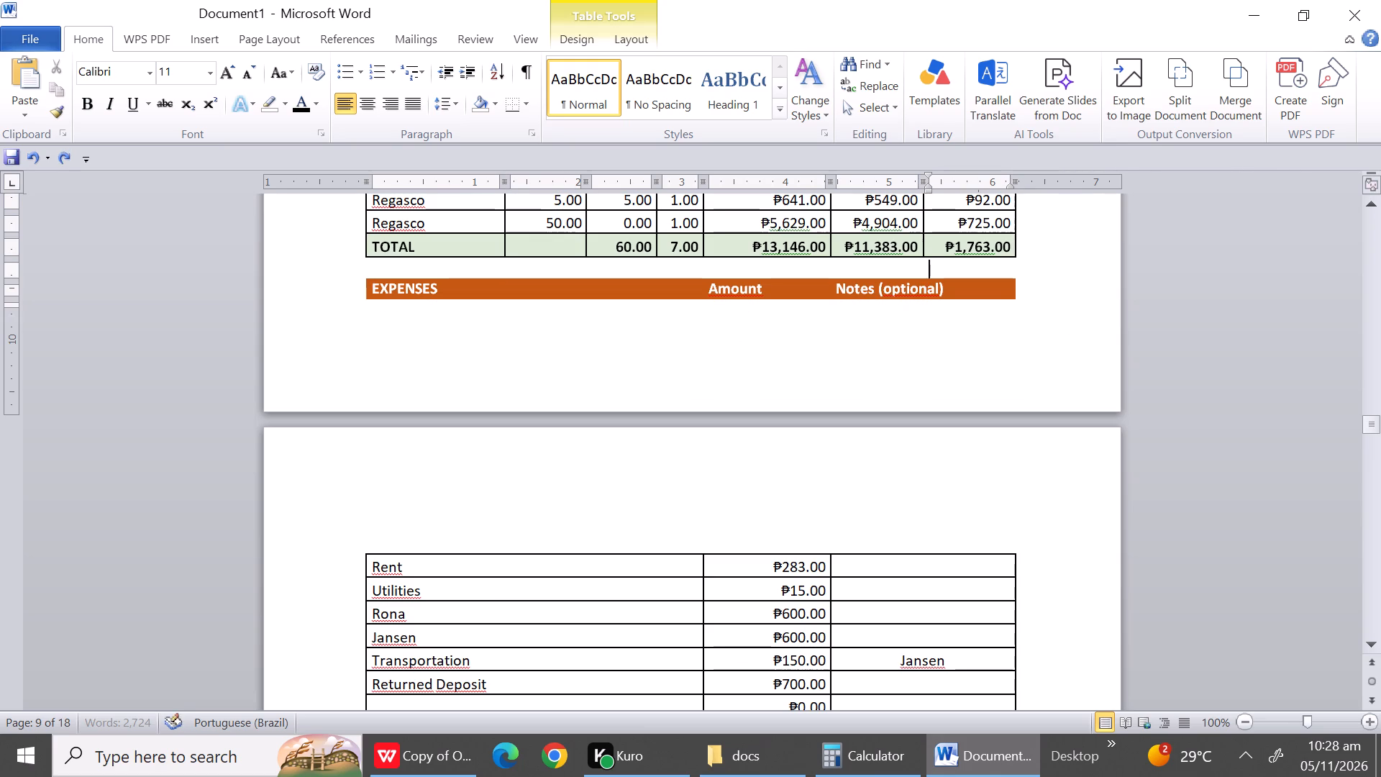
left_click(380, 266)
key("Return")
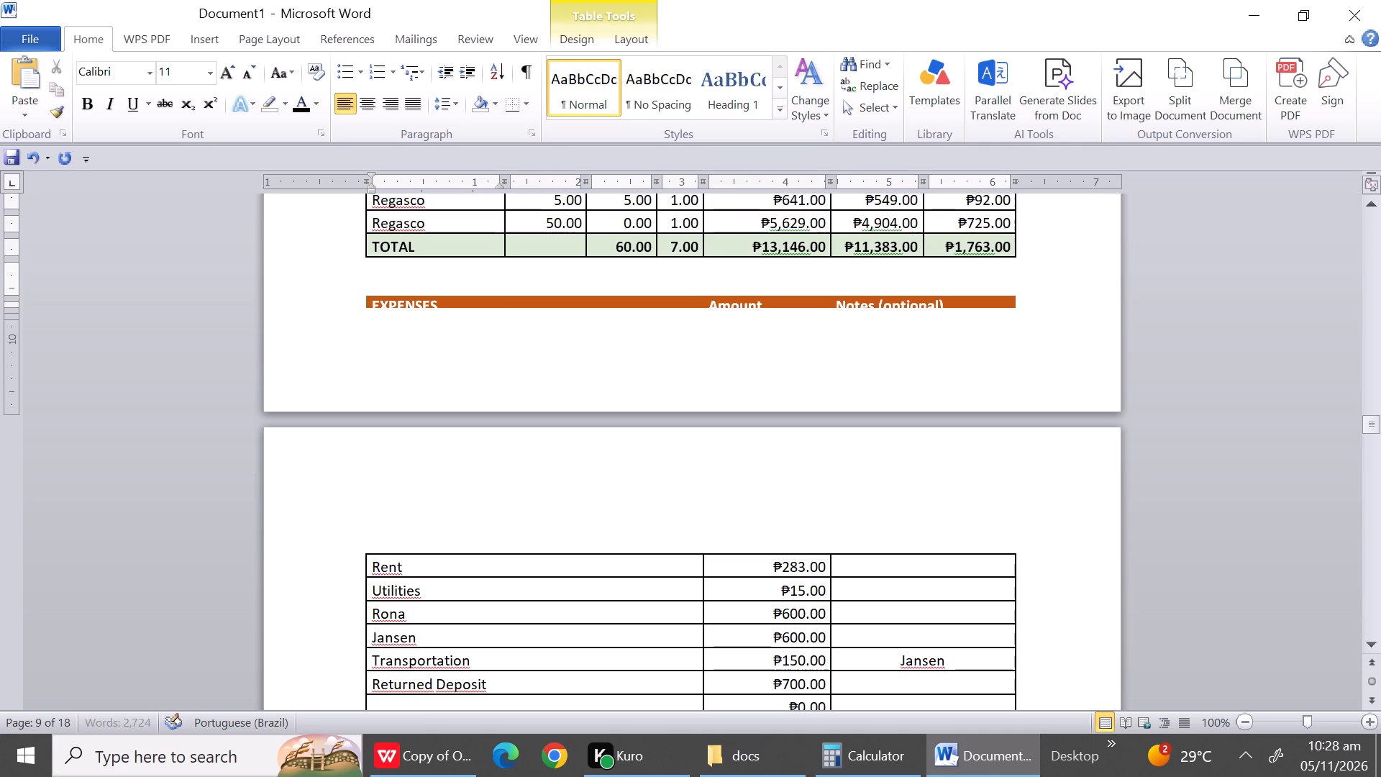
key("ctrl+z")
Insert a new row directly beneath the October 20 TOTAL row to push the EXPENSES section onto the next page.
left_click(1034, 250)
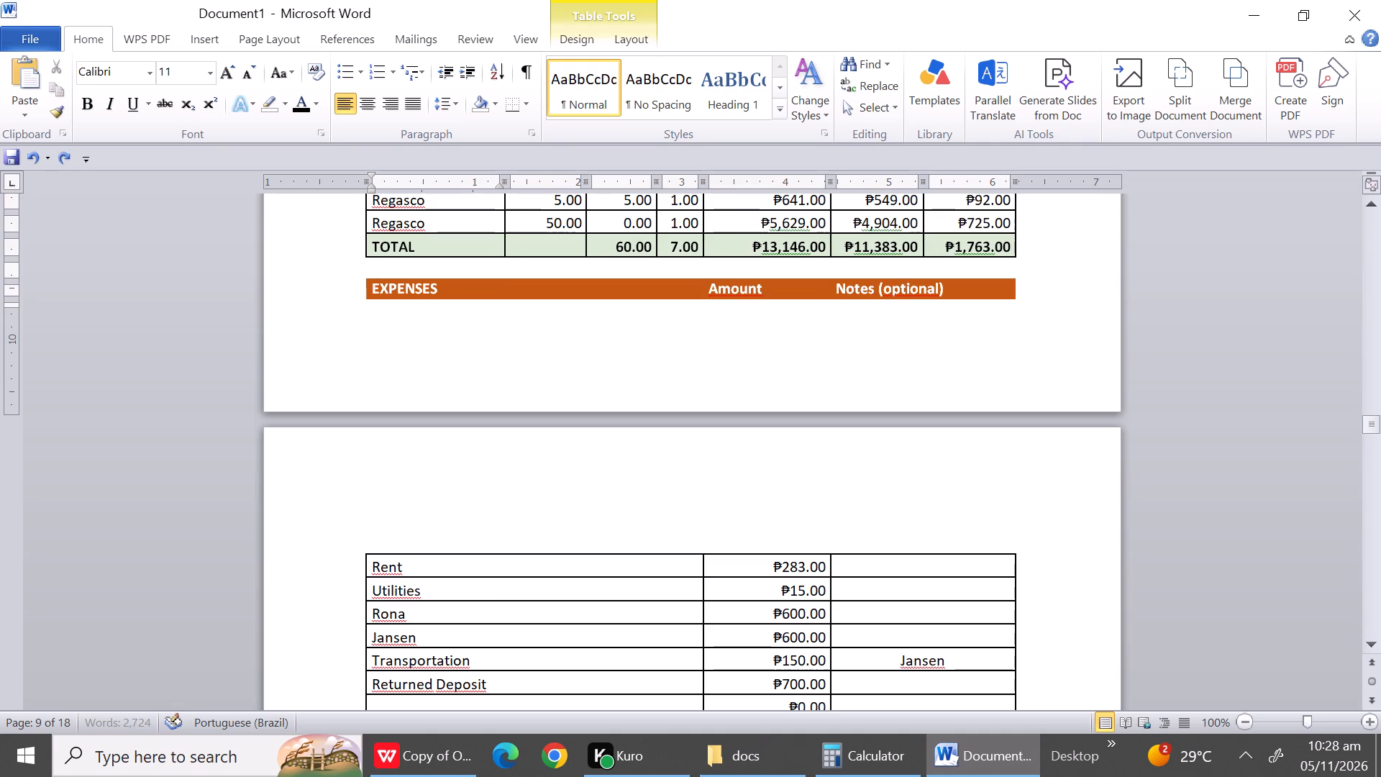
key("Return")
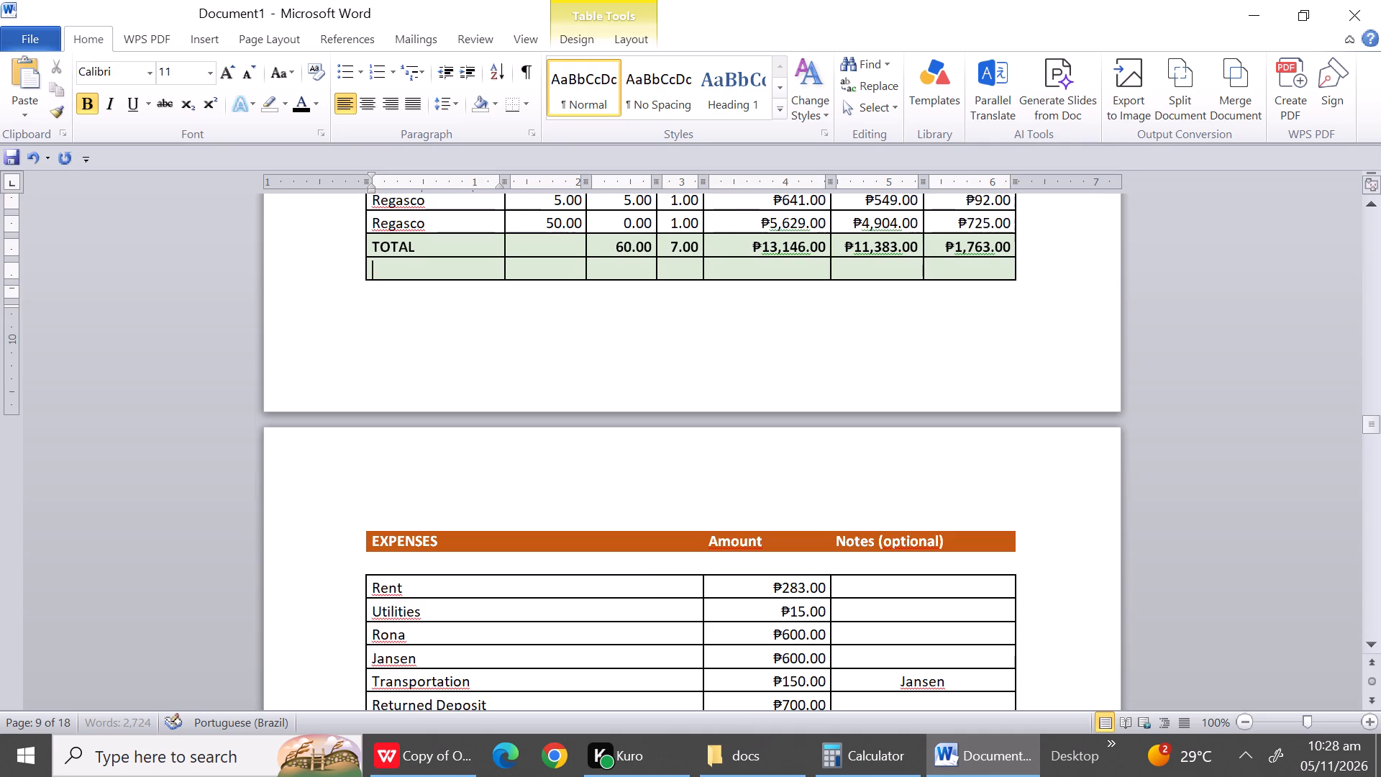
double_click(1042, 397)
left_click(1042, 611)
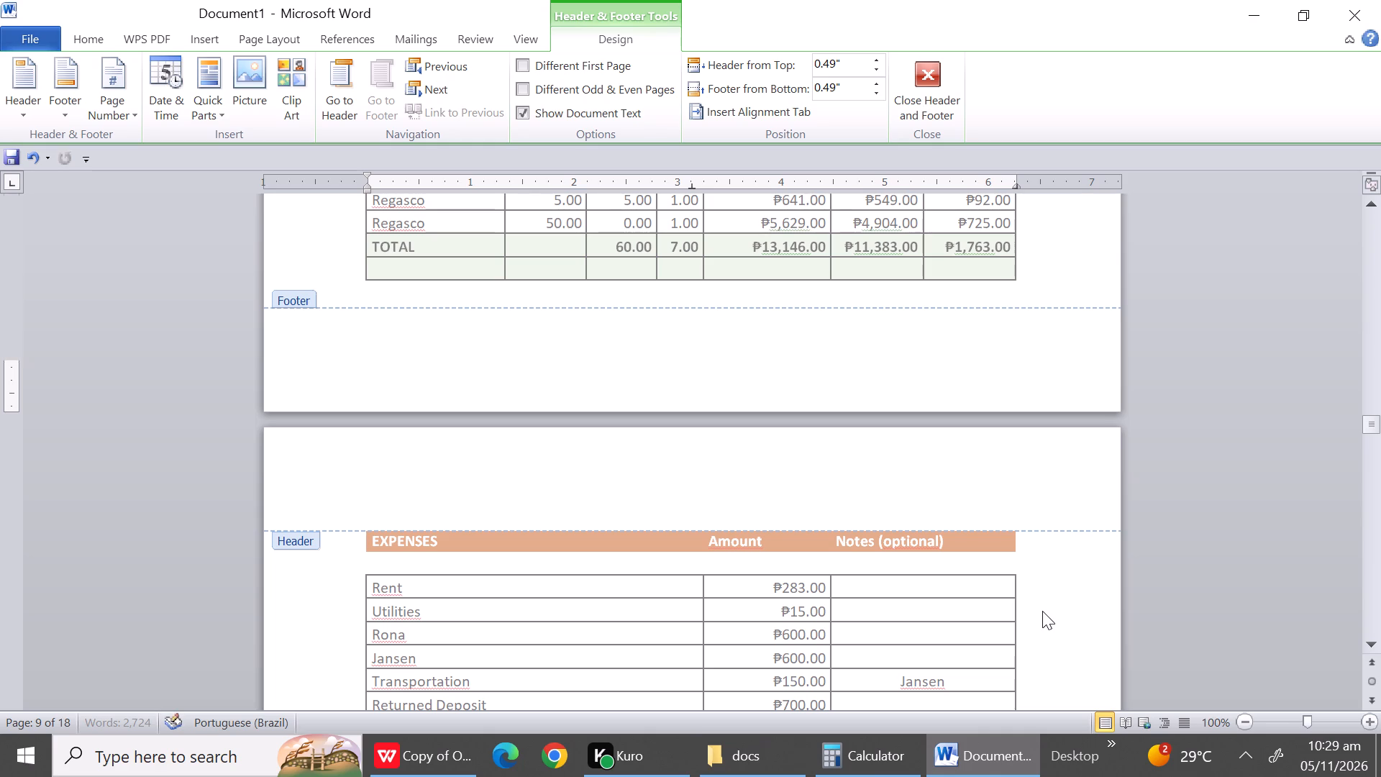
triple_click(1042, 611)
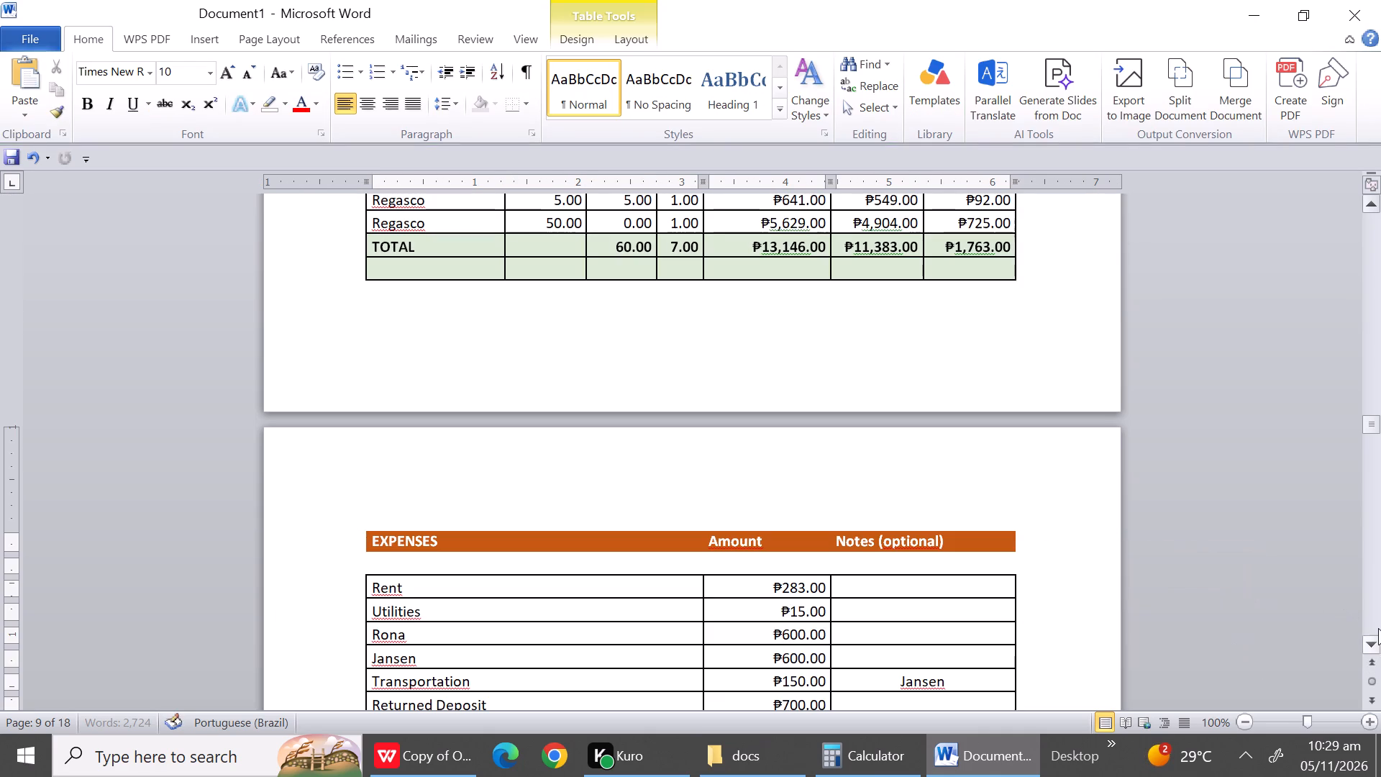
Delete the entire blank row between the EXPENSES heading and the Rent row in the October 20 report.
triple_click(1375, 639)
triple_click(1375, 639)
triple_click(1375, 639)
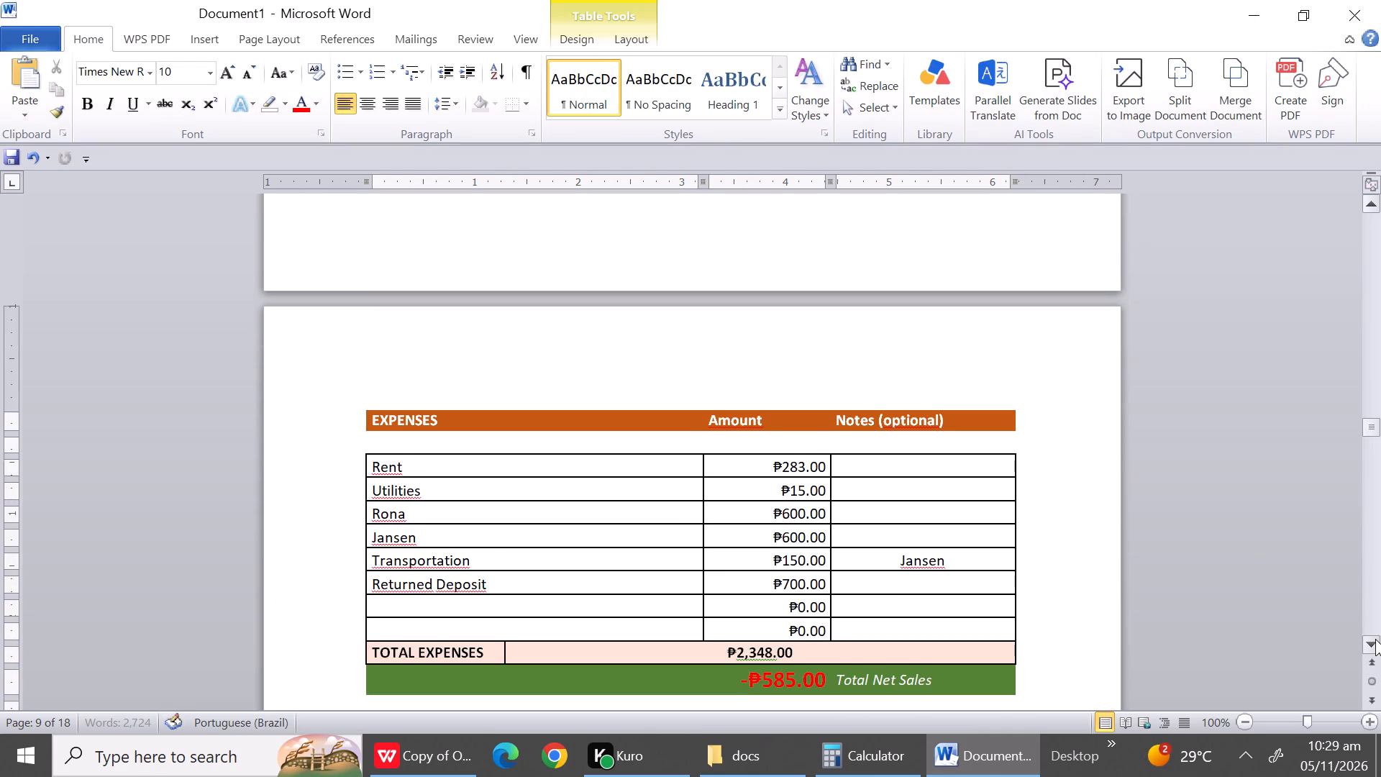
double_click(1375, 639)
left_click(391, 374)
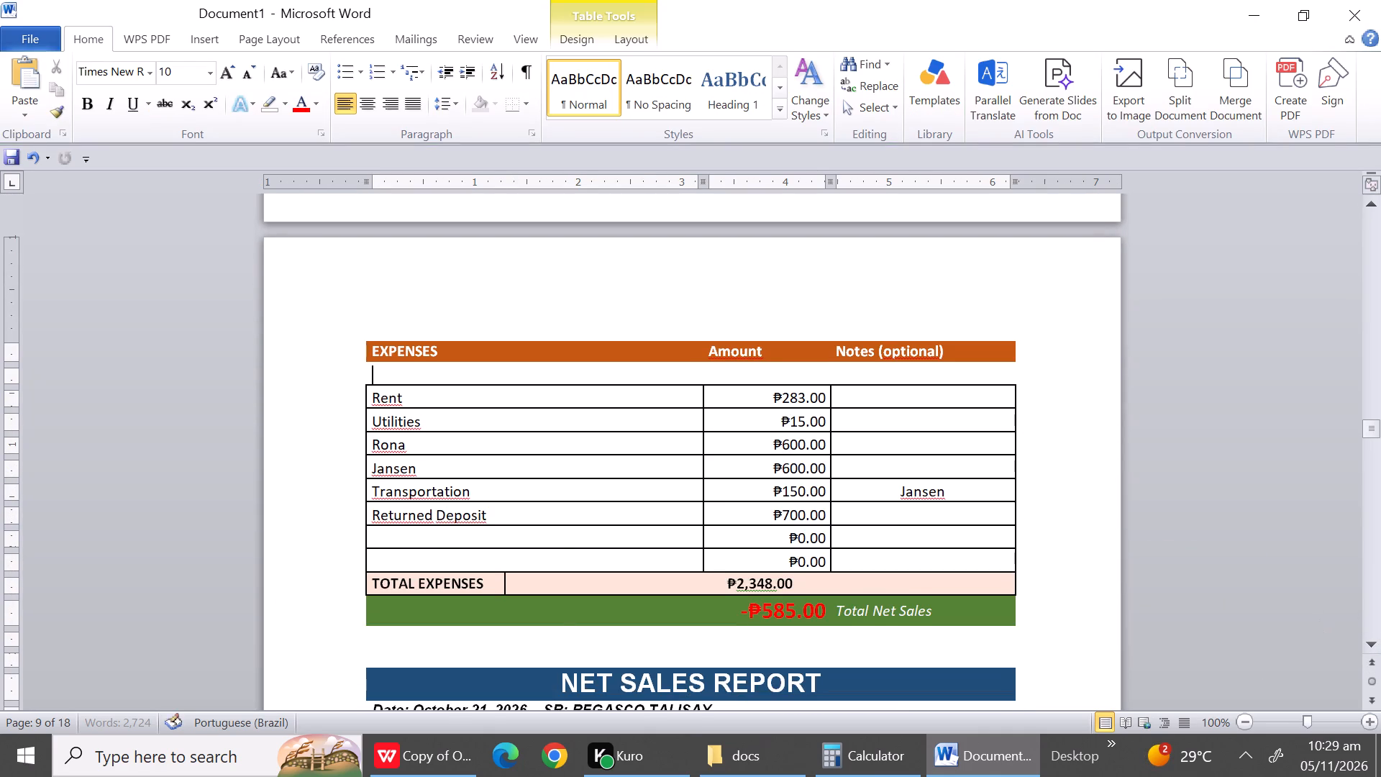
right_click(391, 374)
left_click(457, 368)
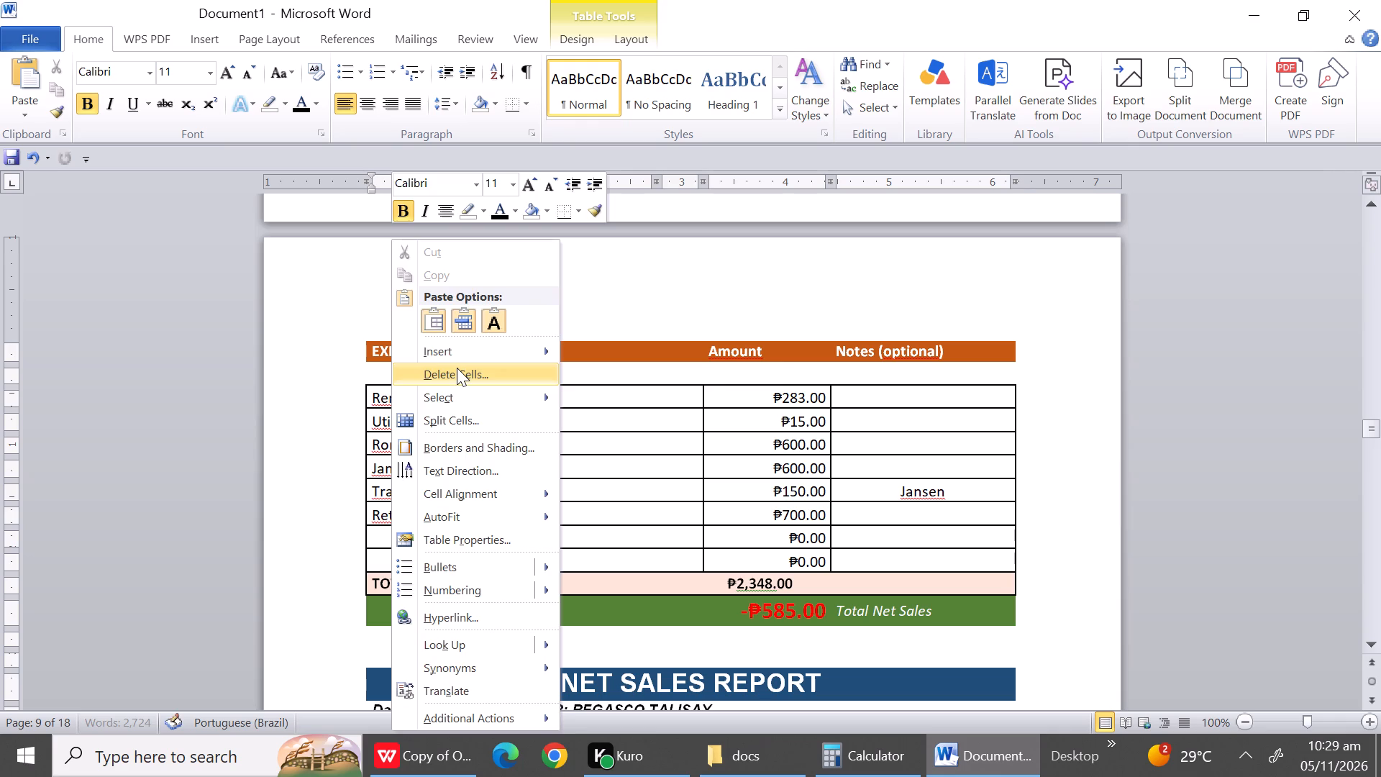
left_click(617, 352)
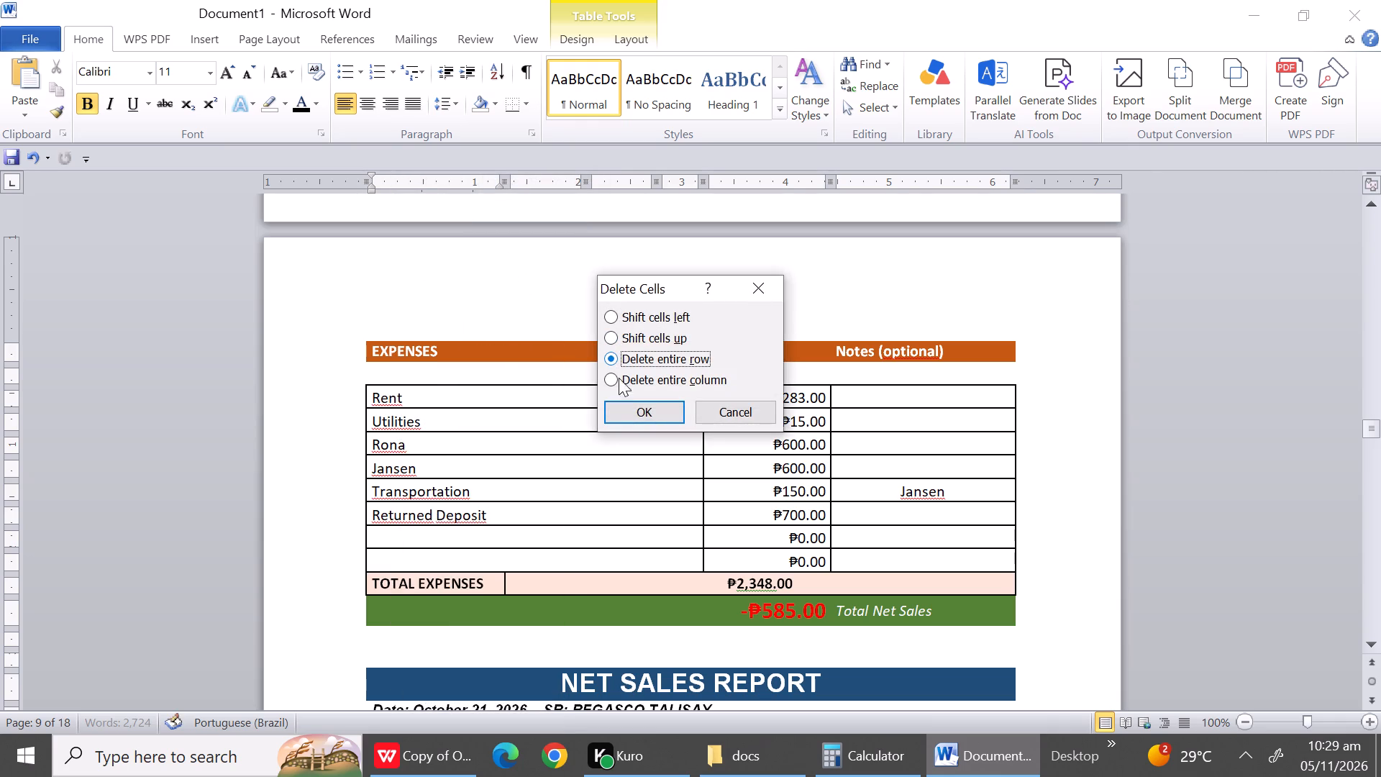
left_click(629, 410)
Delete the two unnamed ₱0.00 expense rows above TOTAL EXPENSES in the October 20 report.
left_click_drag(393, 512, 384, 547)
right_click(384, 547)
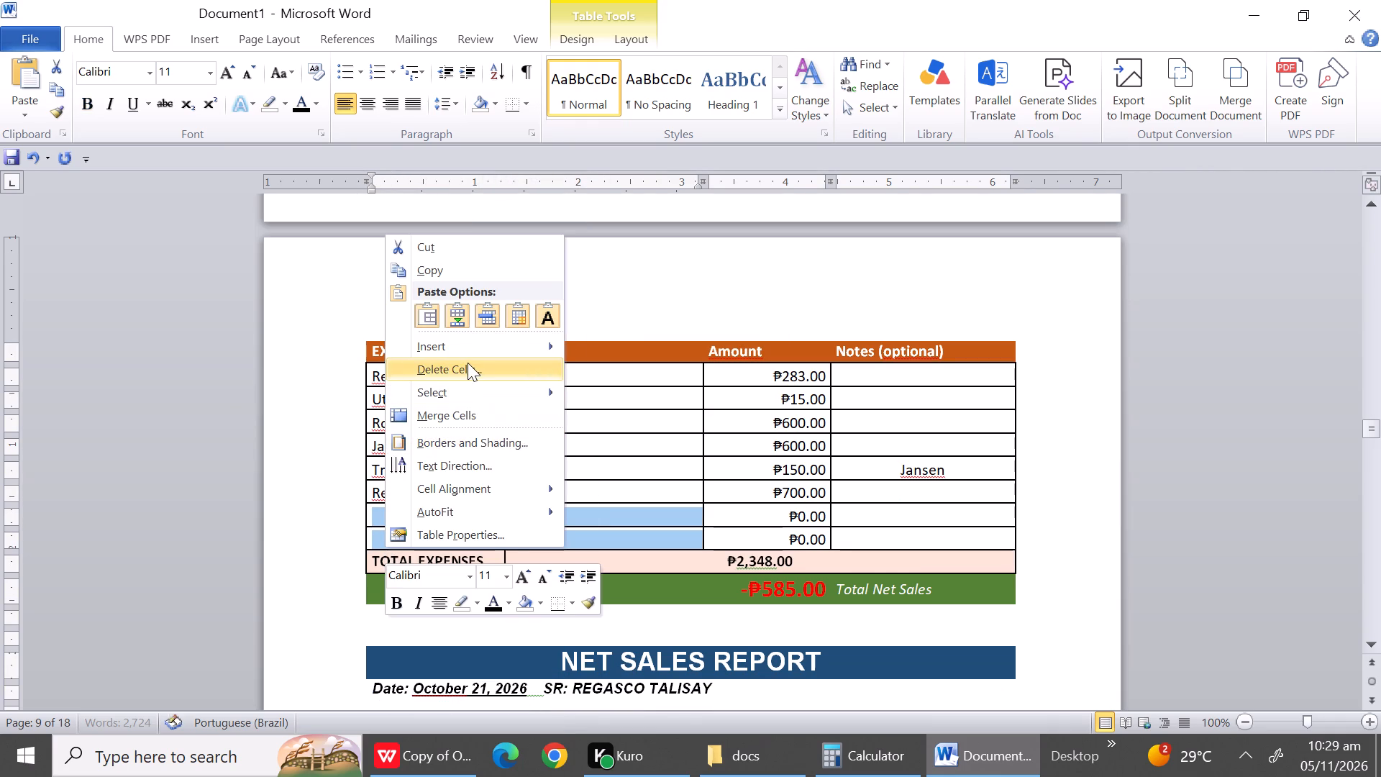
left_click(468, 363)
left_click(610, 358)
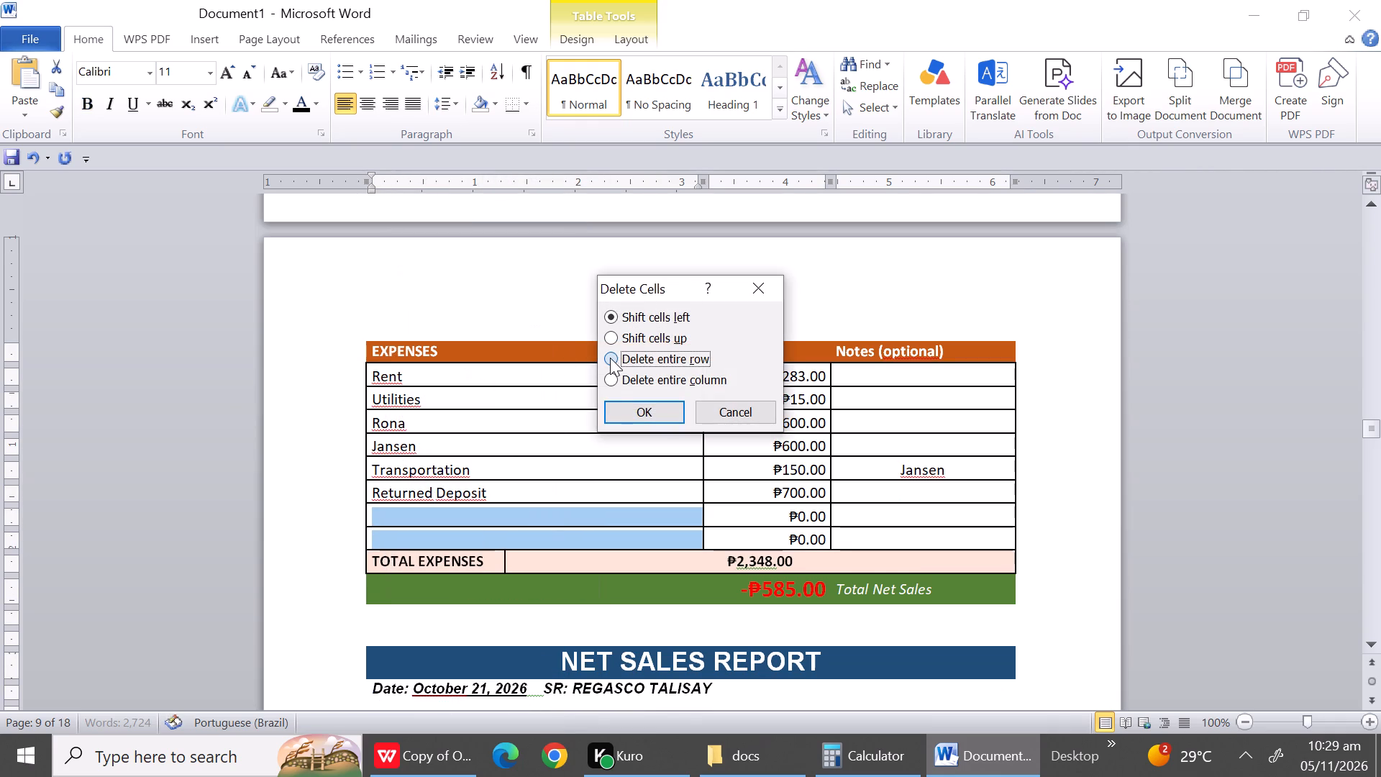
left_click(621, 410)
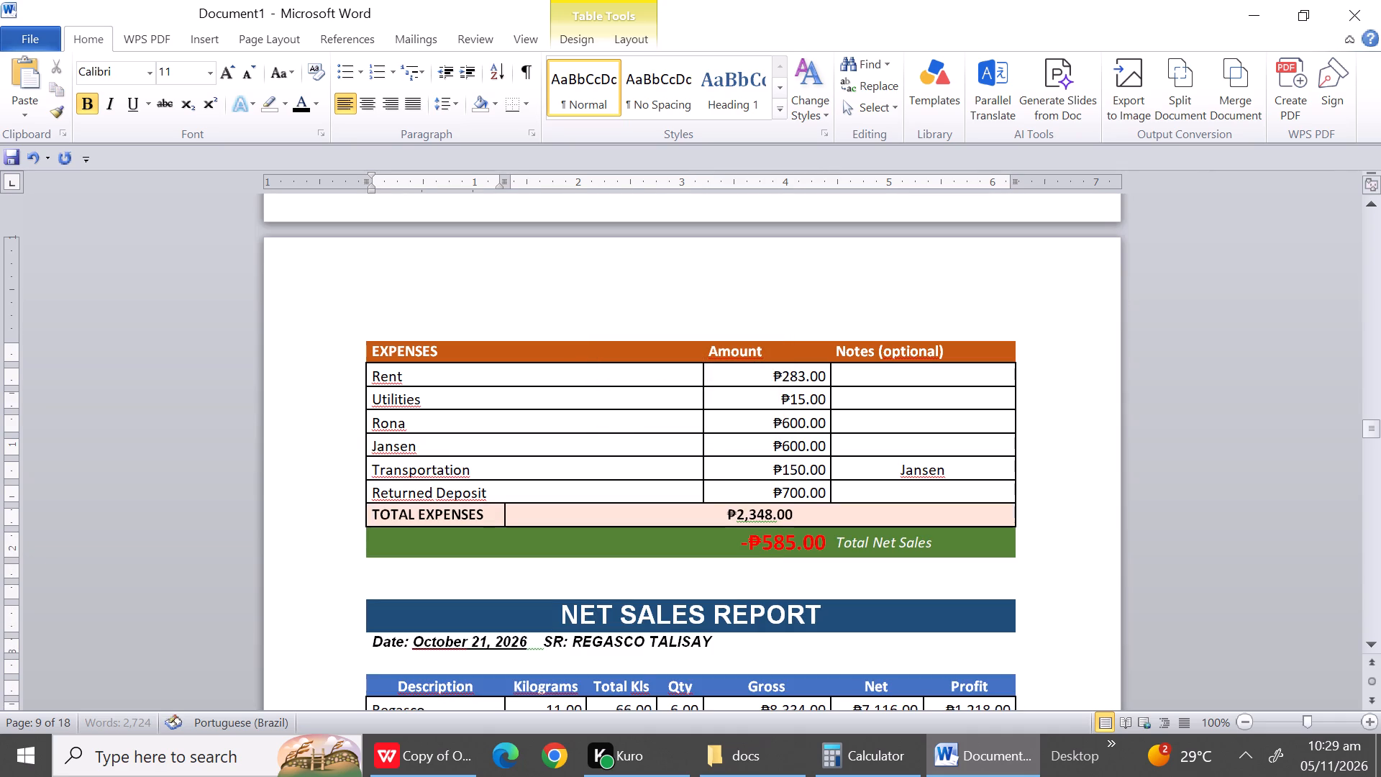
Delete the entire blank row between the date line and the column headings in the October 21 report.
triple_click(1373, 642)
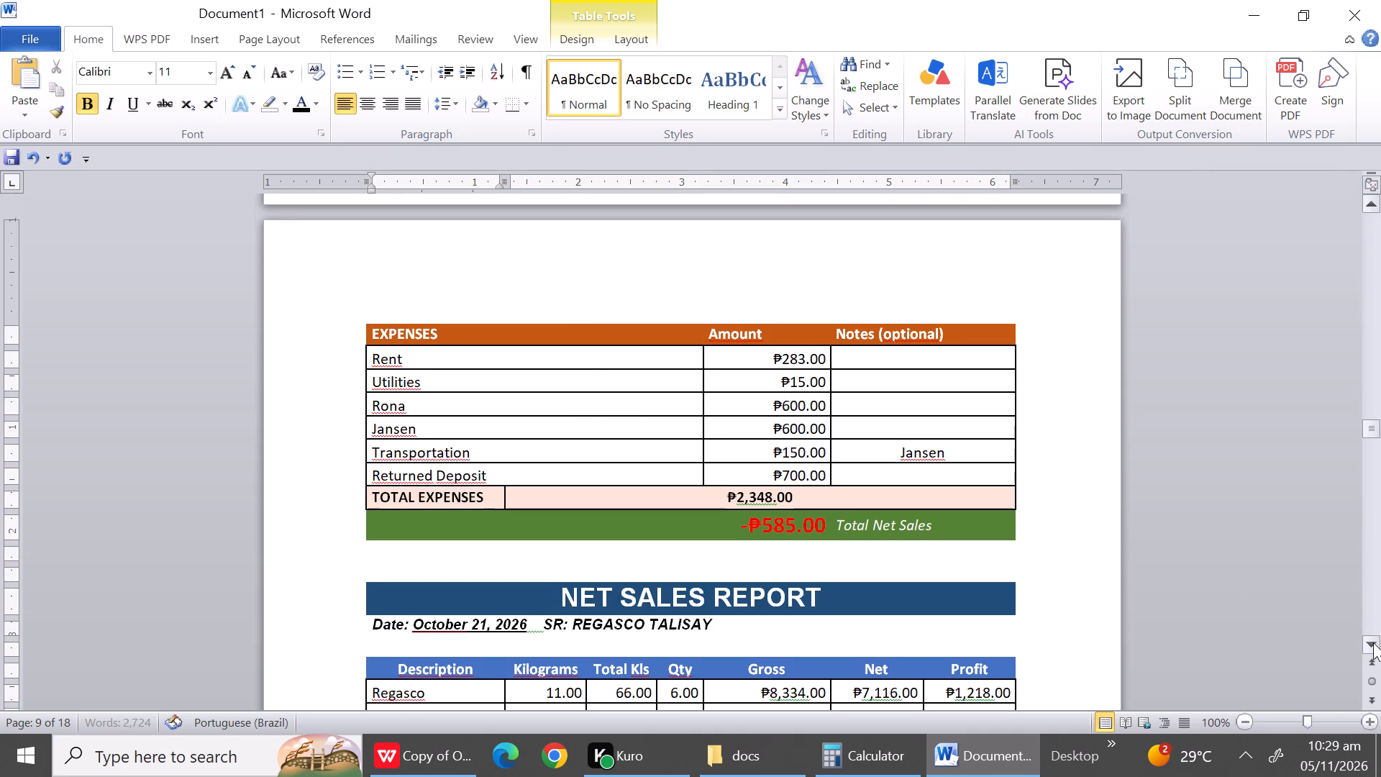
triple_click(1373, 642)
triple_click(1373, 642)
triple_click(1373, 642)
left_click(1373, 642)
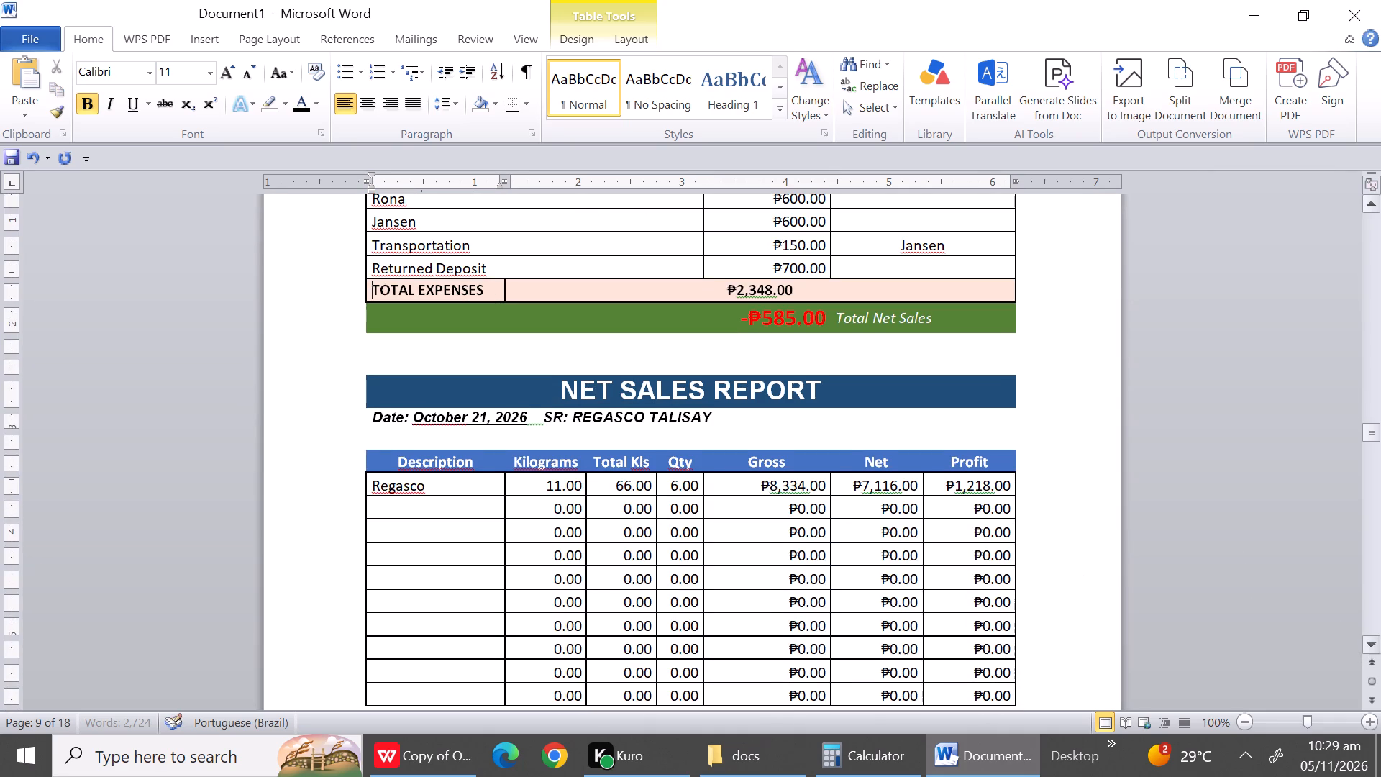
left_click(409, 442)
right_click(409, 442)
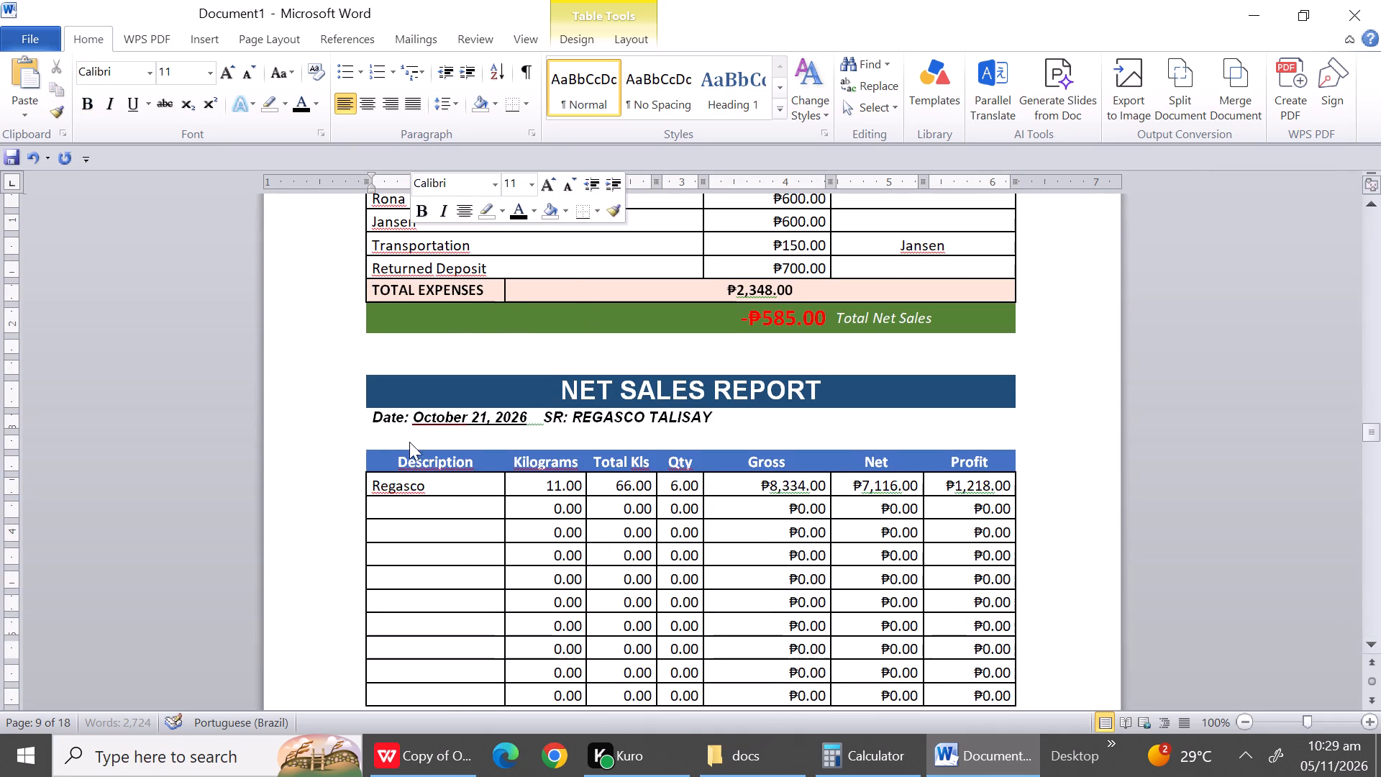
left_click(474, 378)
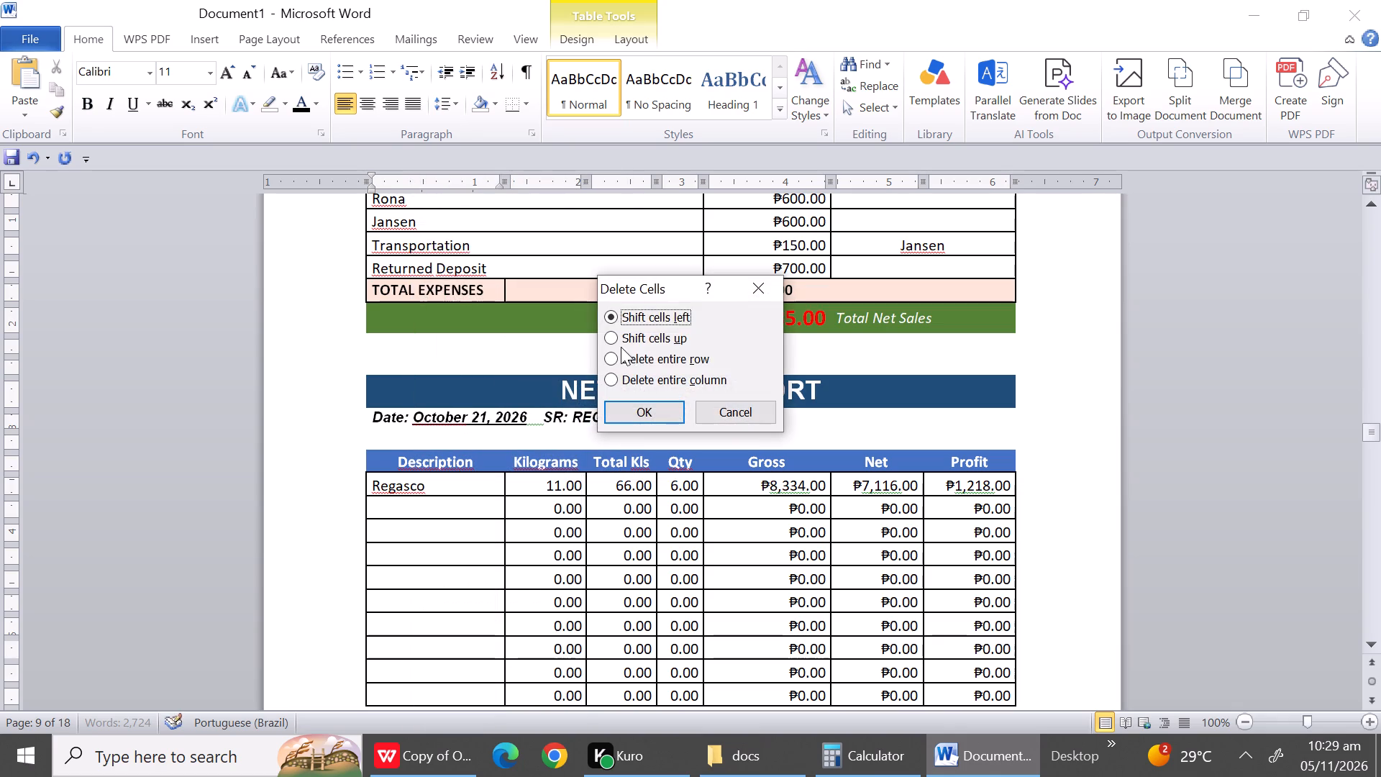
left_click(638, 347)
left_click(639, 360)
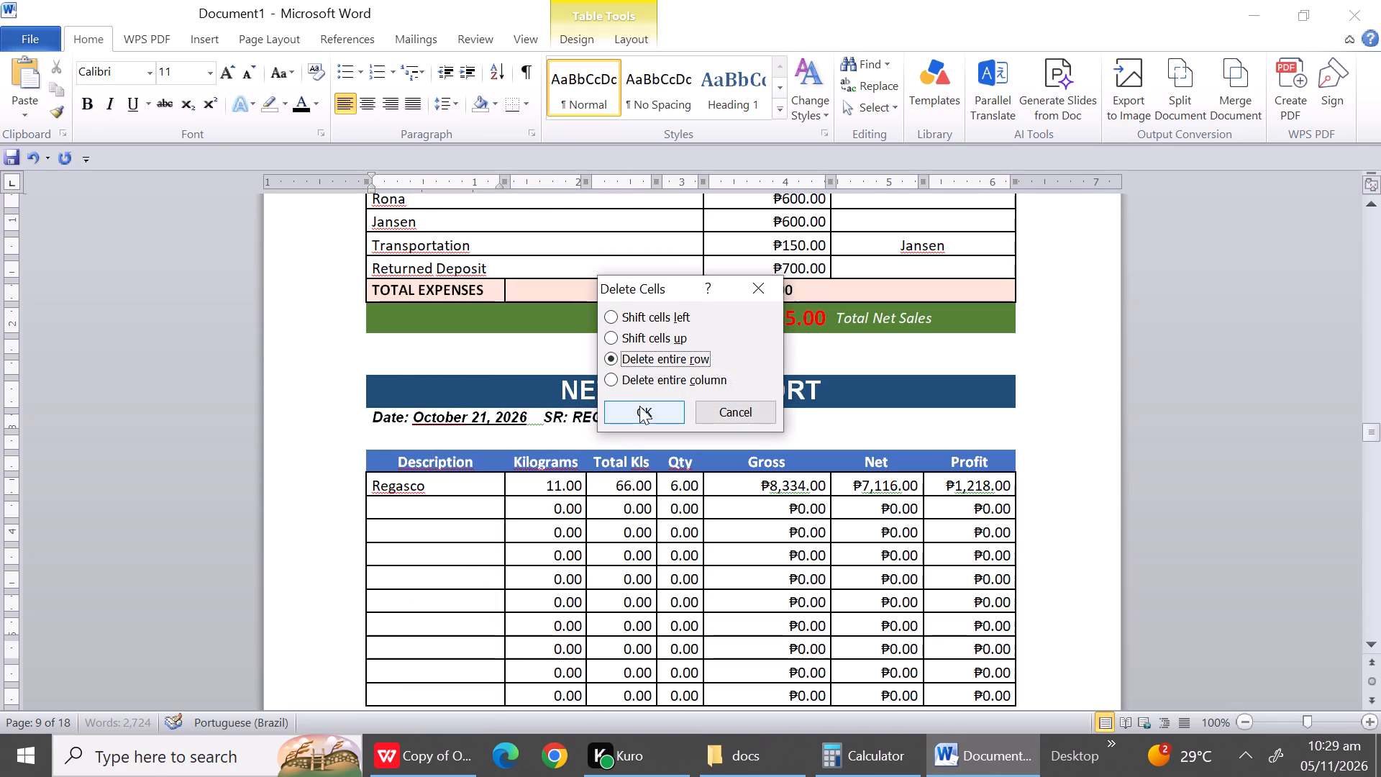
left_click(639, 406)
Delete the blank row directly above the October 21 NET SALES REPORT title.
left_click(385, 365)
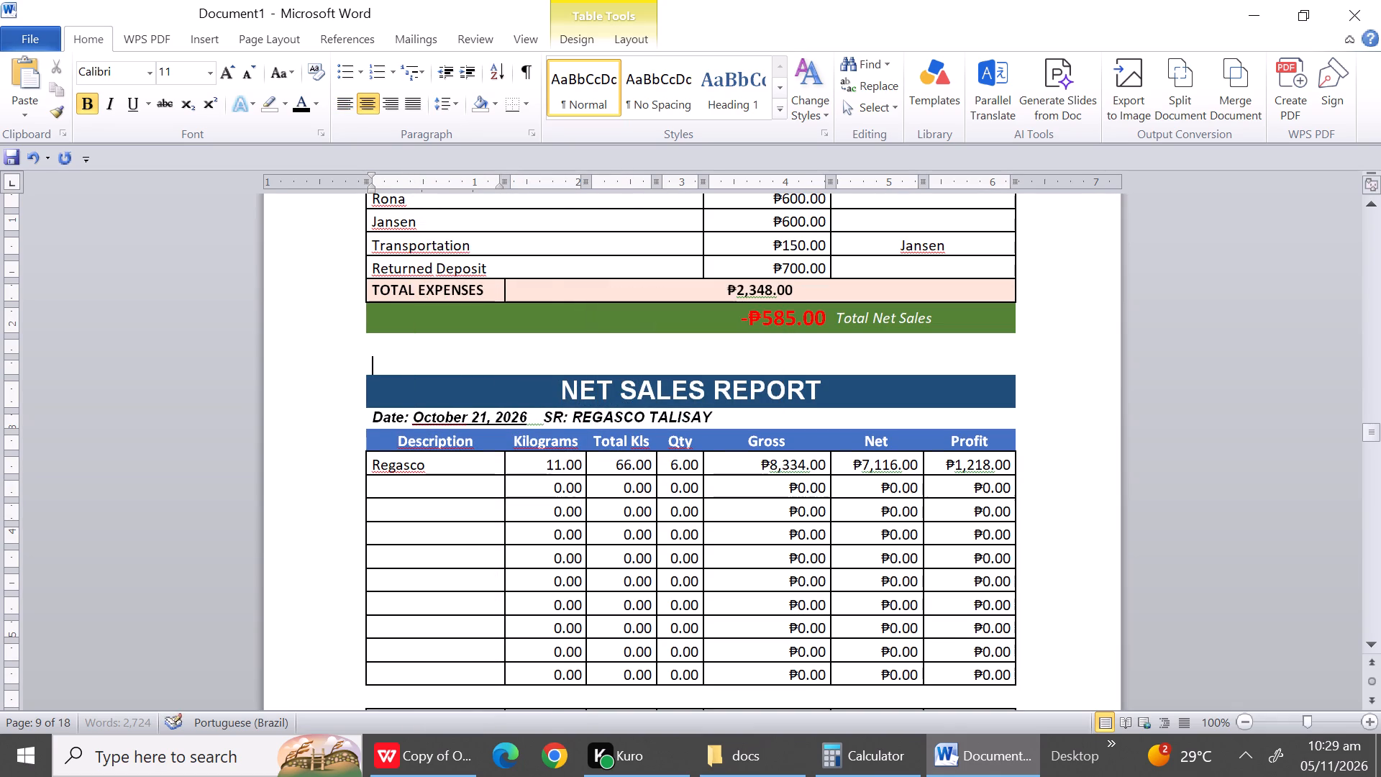
right_click(385, 365)
left_click(465, 370)
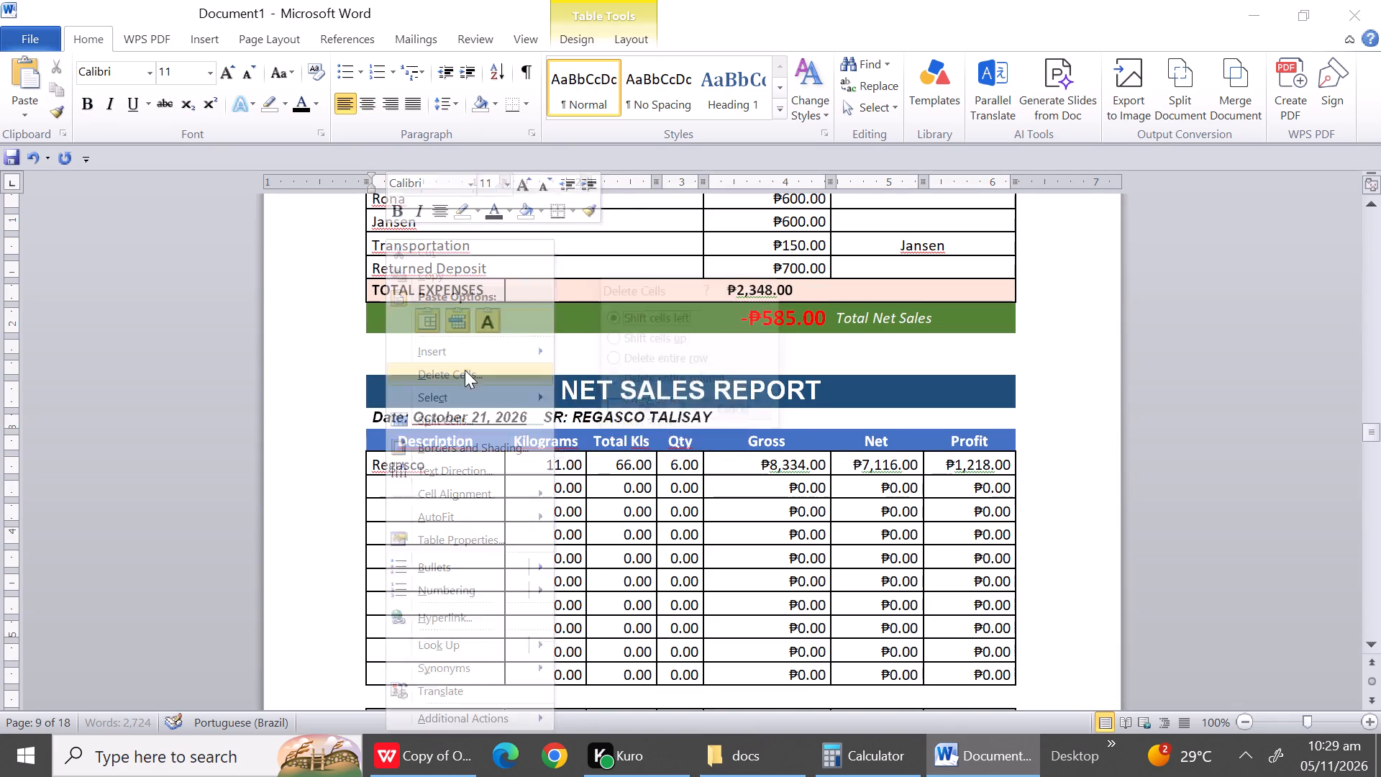
left_click(624, 355)
left_click(627, 405)
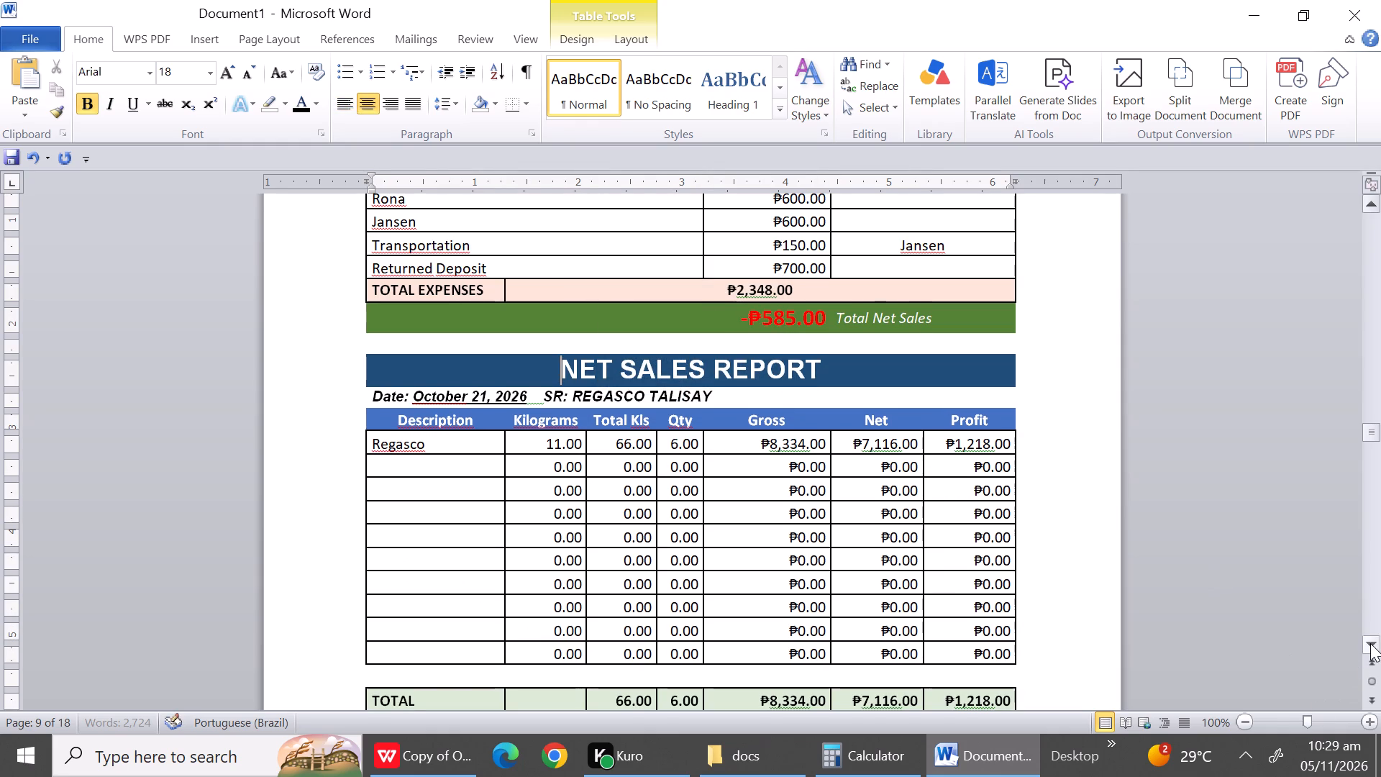
Delete the nine zero-value item rows and the blank row between the Regasco row and TOTAL in the October 21 report.
triple_click(1370, 643)
triple_click(1370, 643)
double_click(1370, 643)
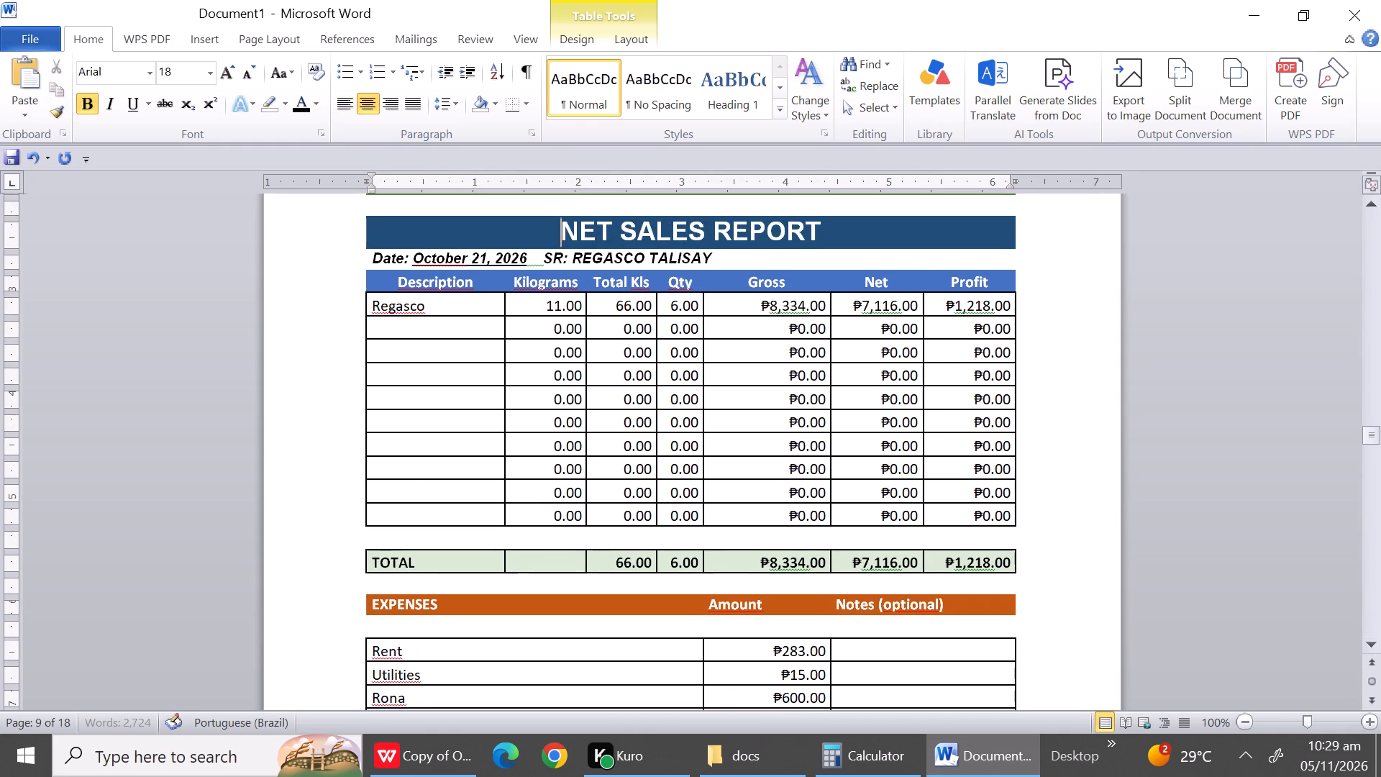
left_click_drag(408, 332, 409, 523)
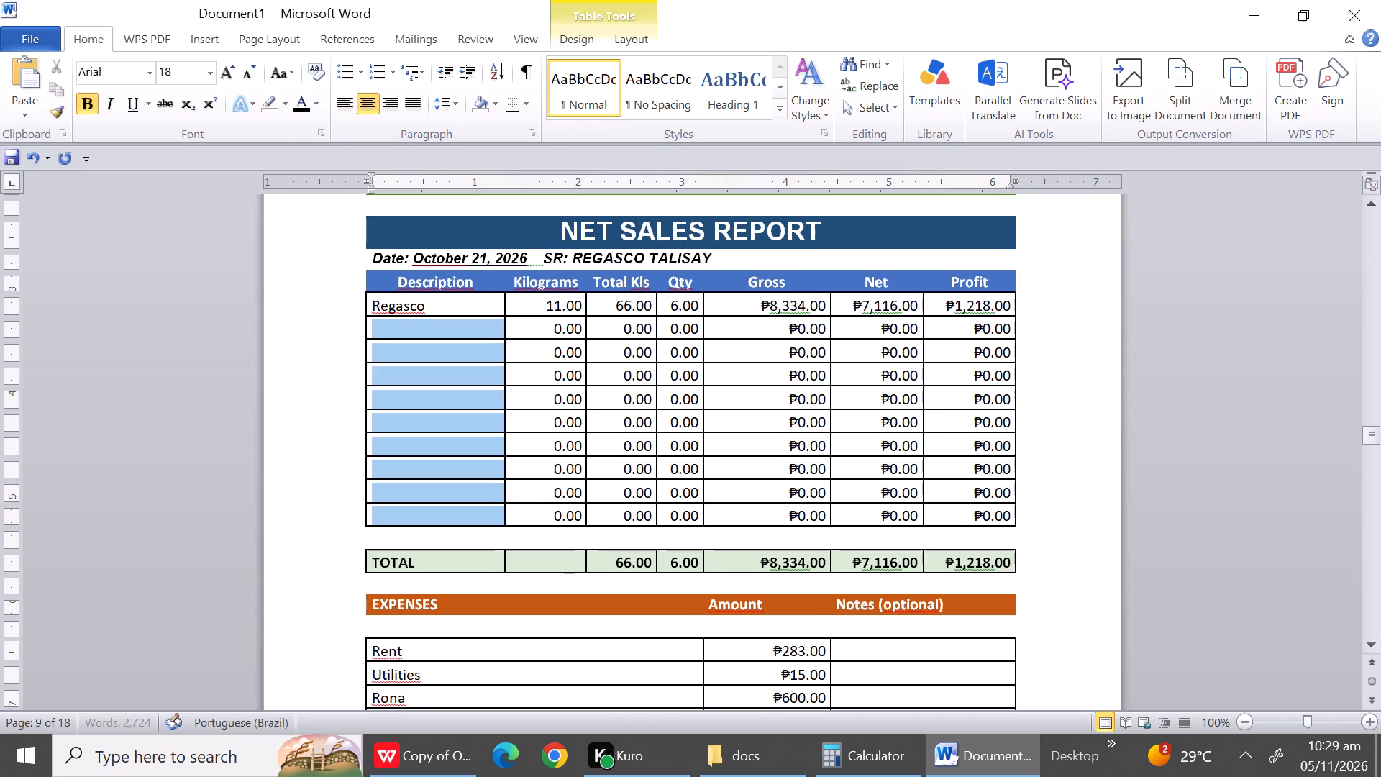
left_click_drag(409, 523, 410, 532)
right_click(410, 532)
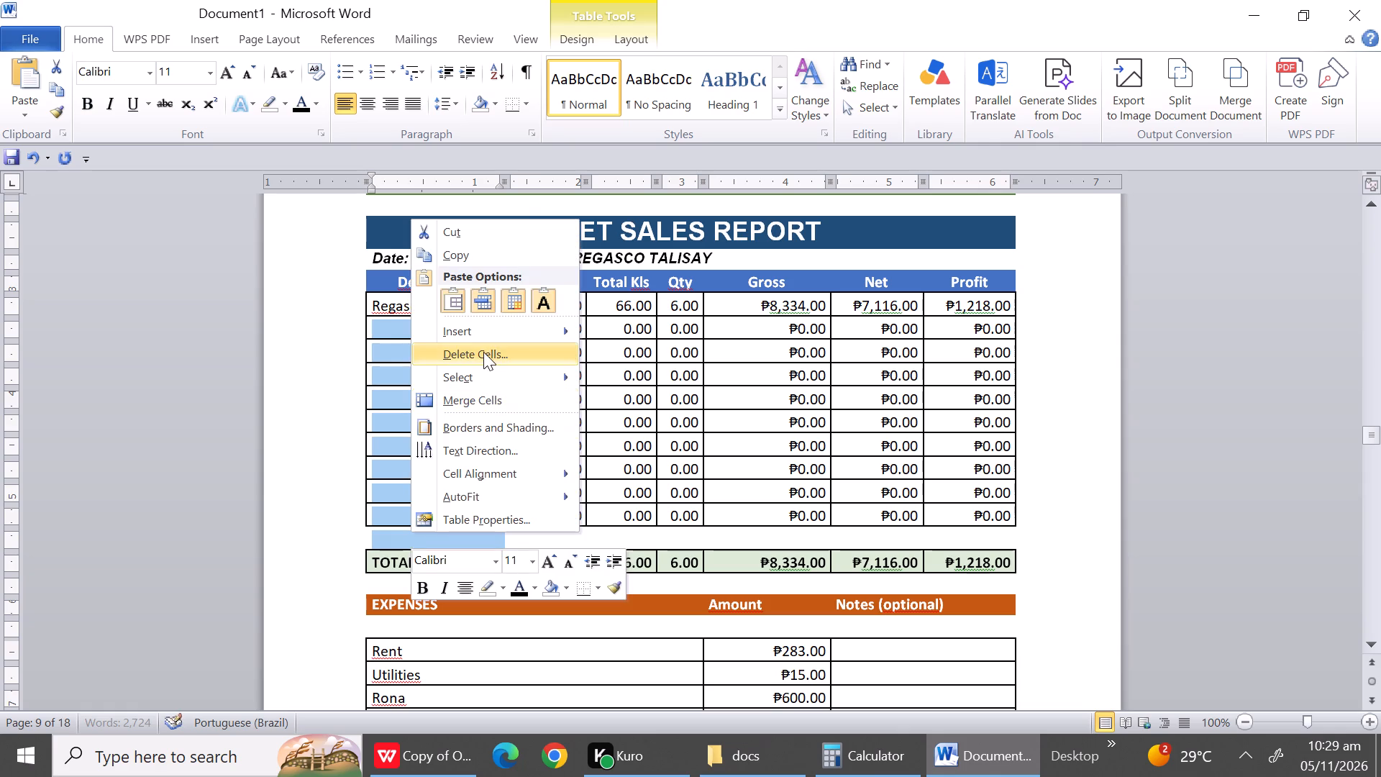
left_click(481, 352)
left_click(666, 362)
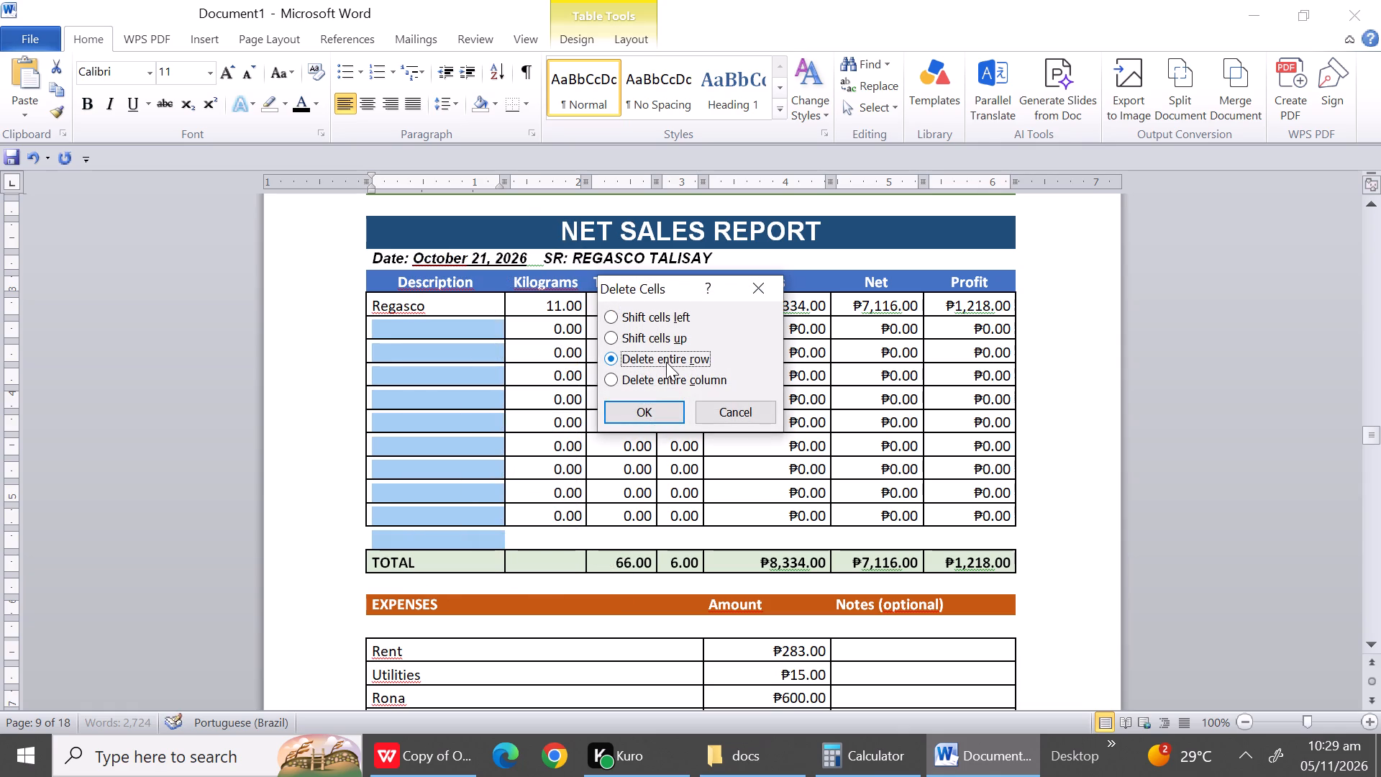
left_click(652, 412)
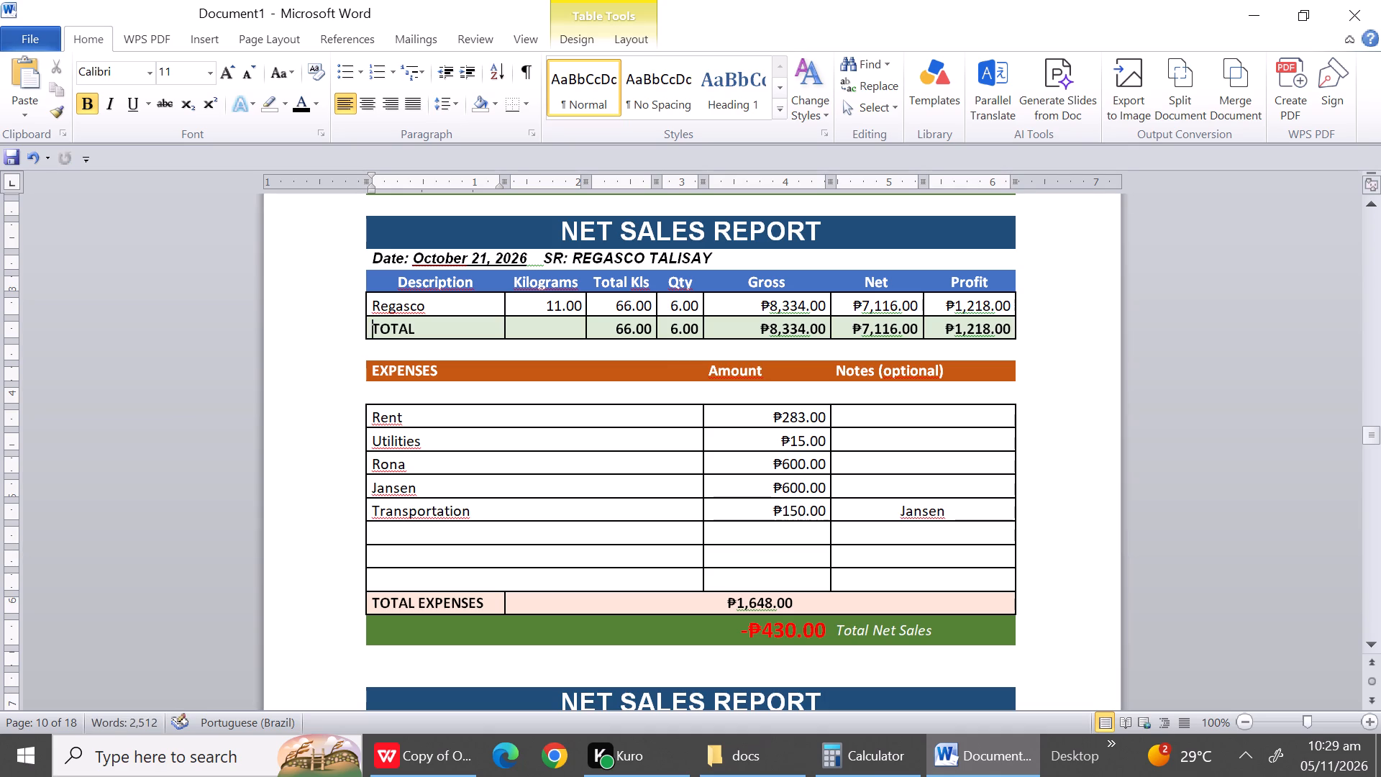
Delete the entire blank row between the EXPENSES heading and the Rent row in the October 21 report.
left_click(493, 398)
right_click(493, 398)
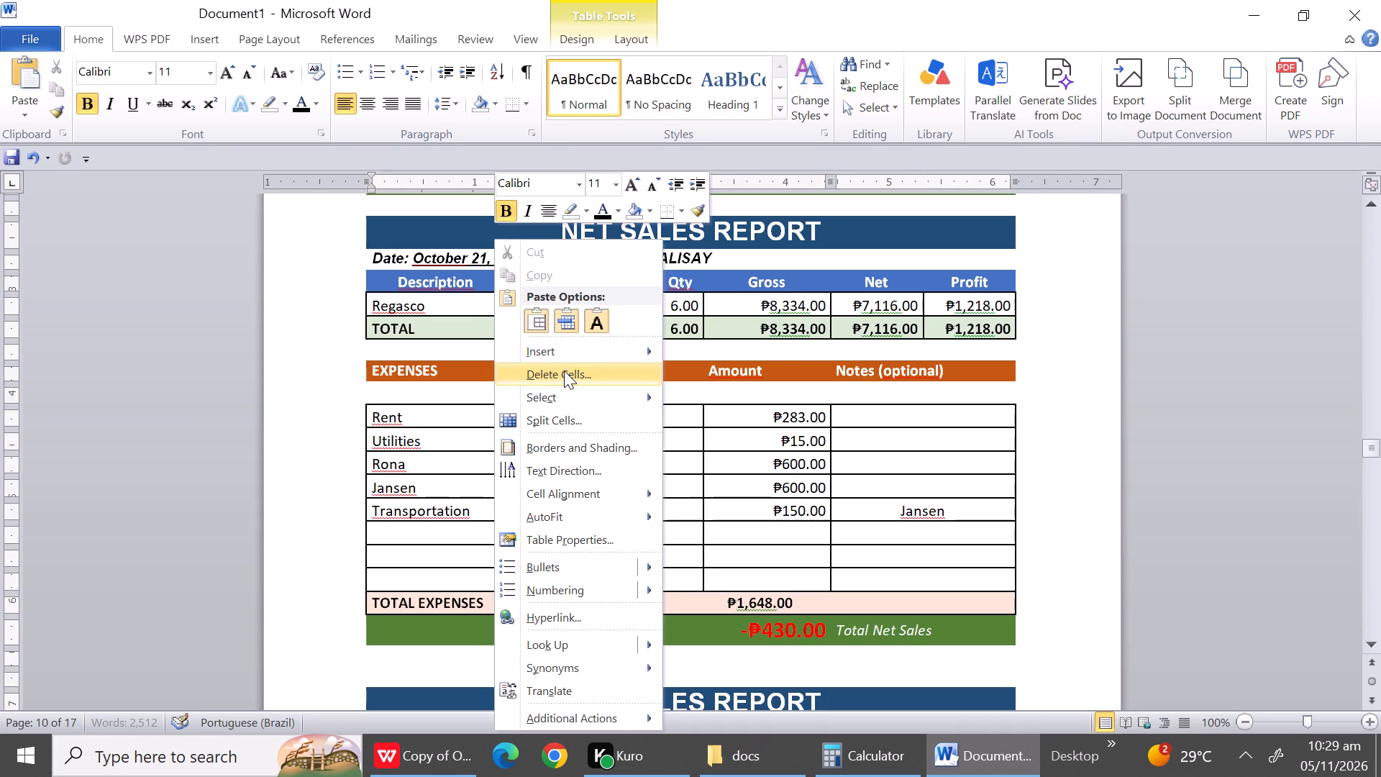
left_click(564, 371)
left_click_drag(657, 358, 652, 421)
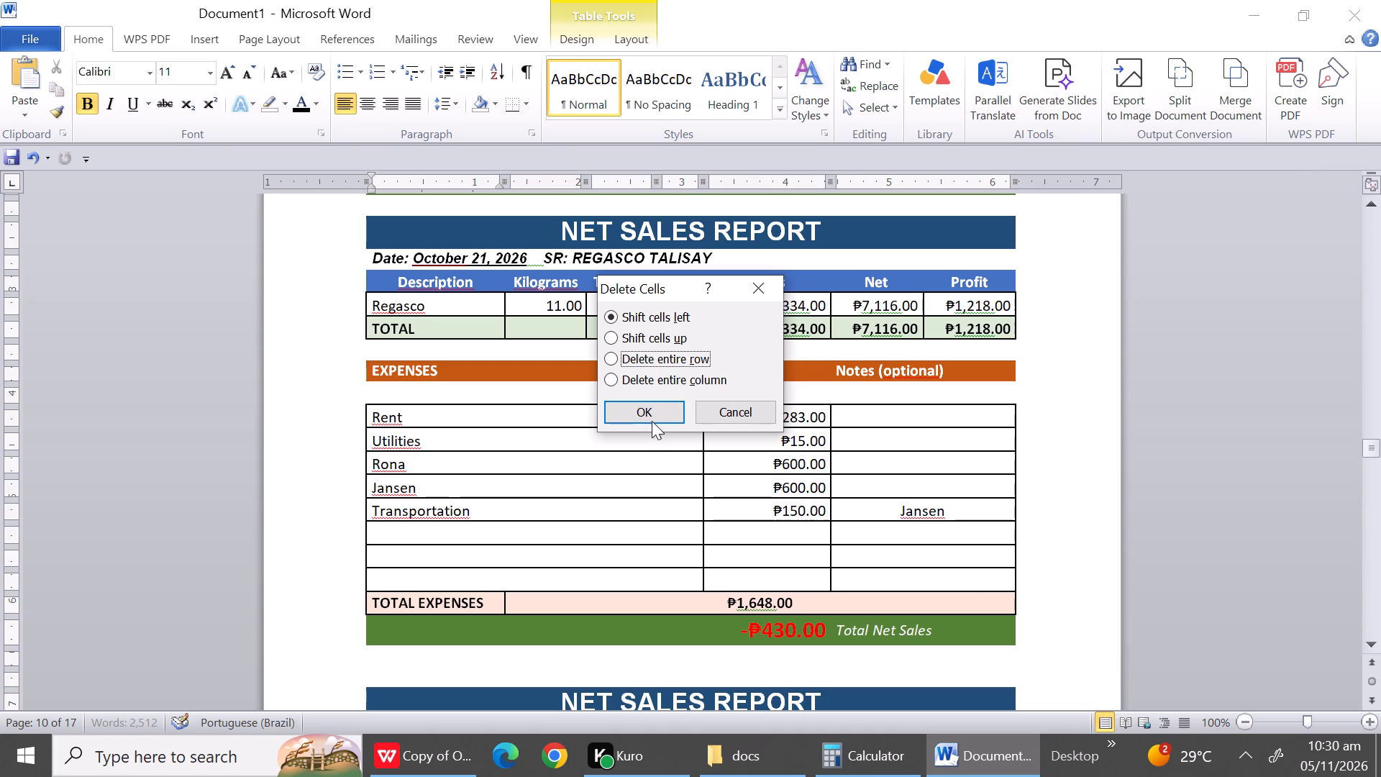
left_click_drag(652, 421, 624, 354)
left_click(624, 354)
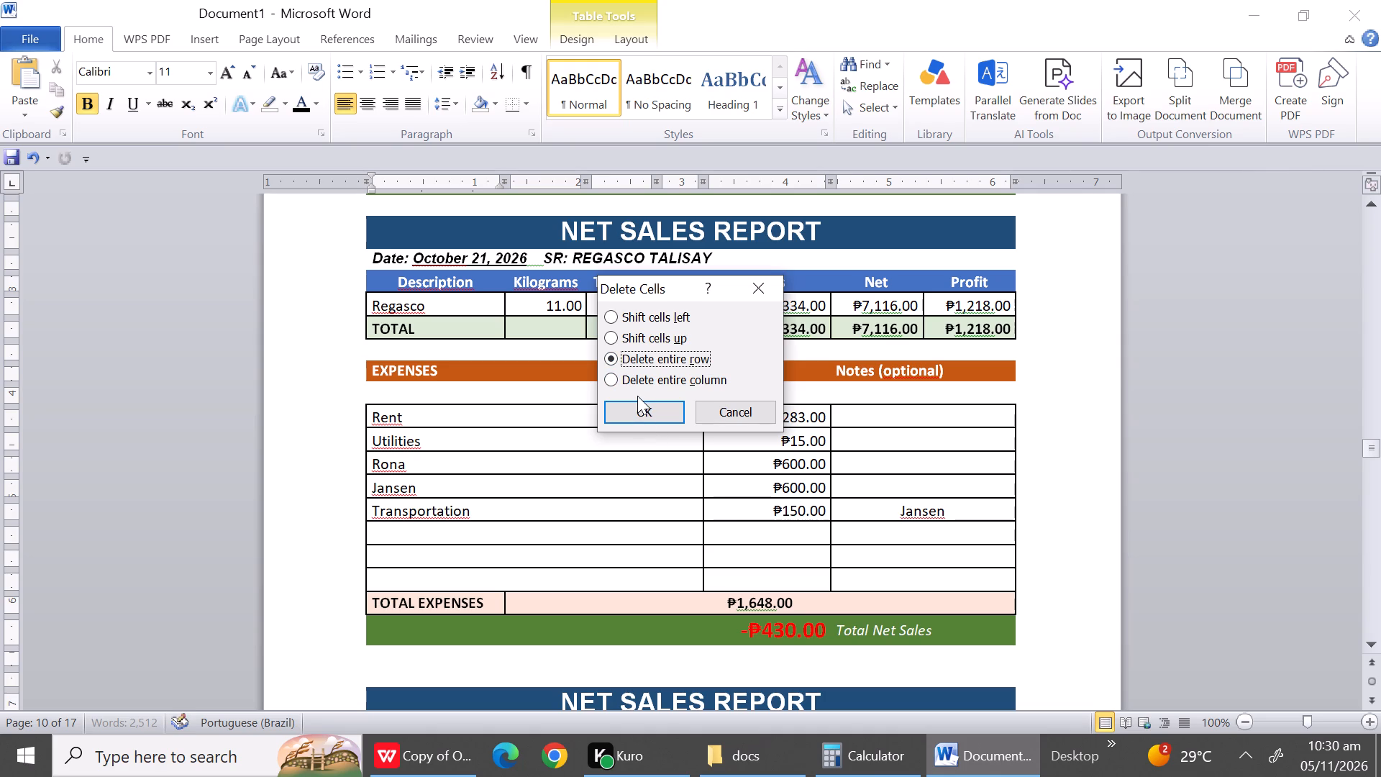
left_click(638, 402)
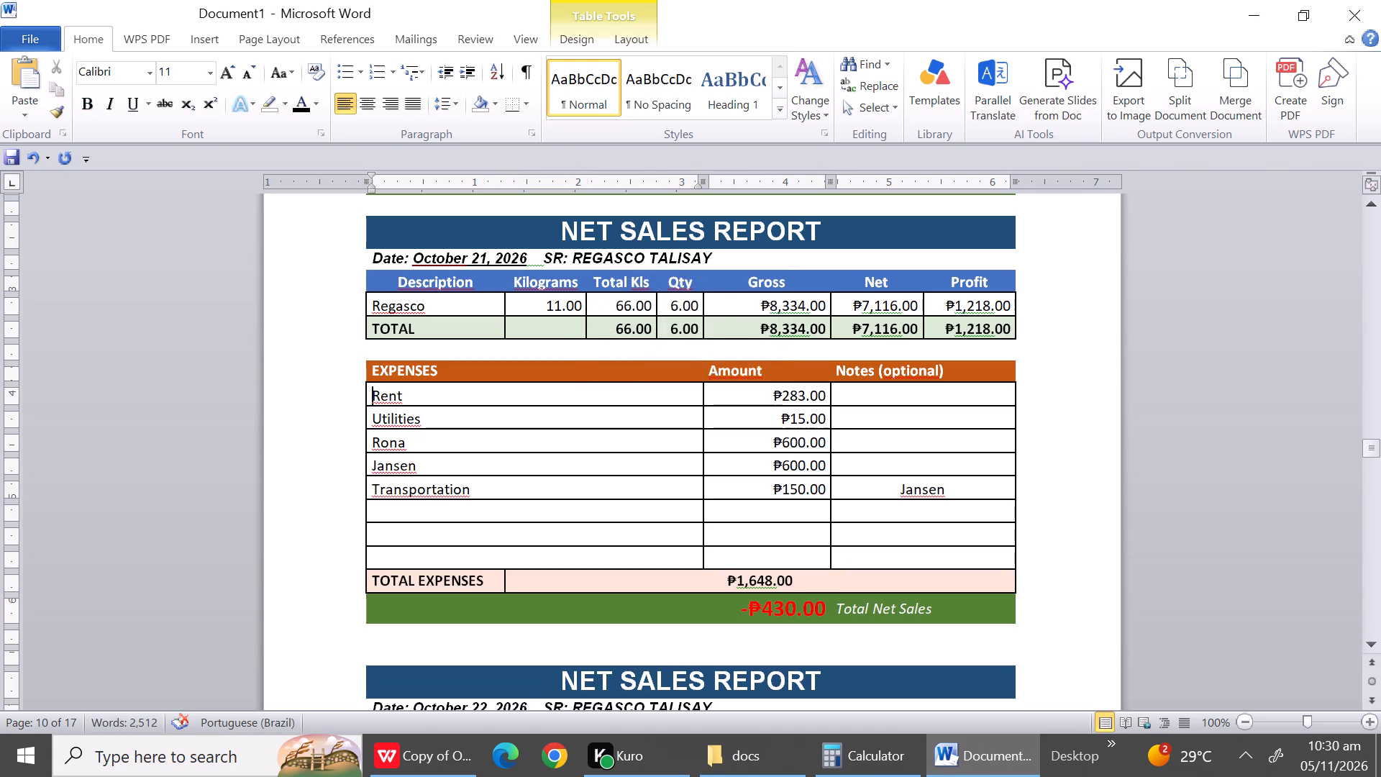
Delete the entire blank row between TOTAL and the EXPENSES heading in the October 21 report.
left_click(509, 351)
left_click(394, 345)
right_click(394, 345)
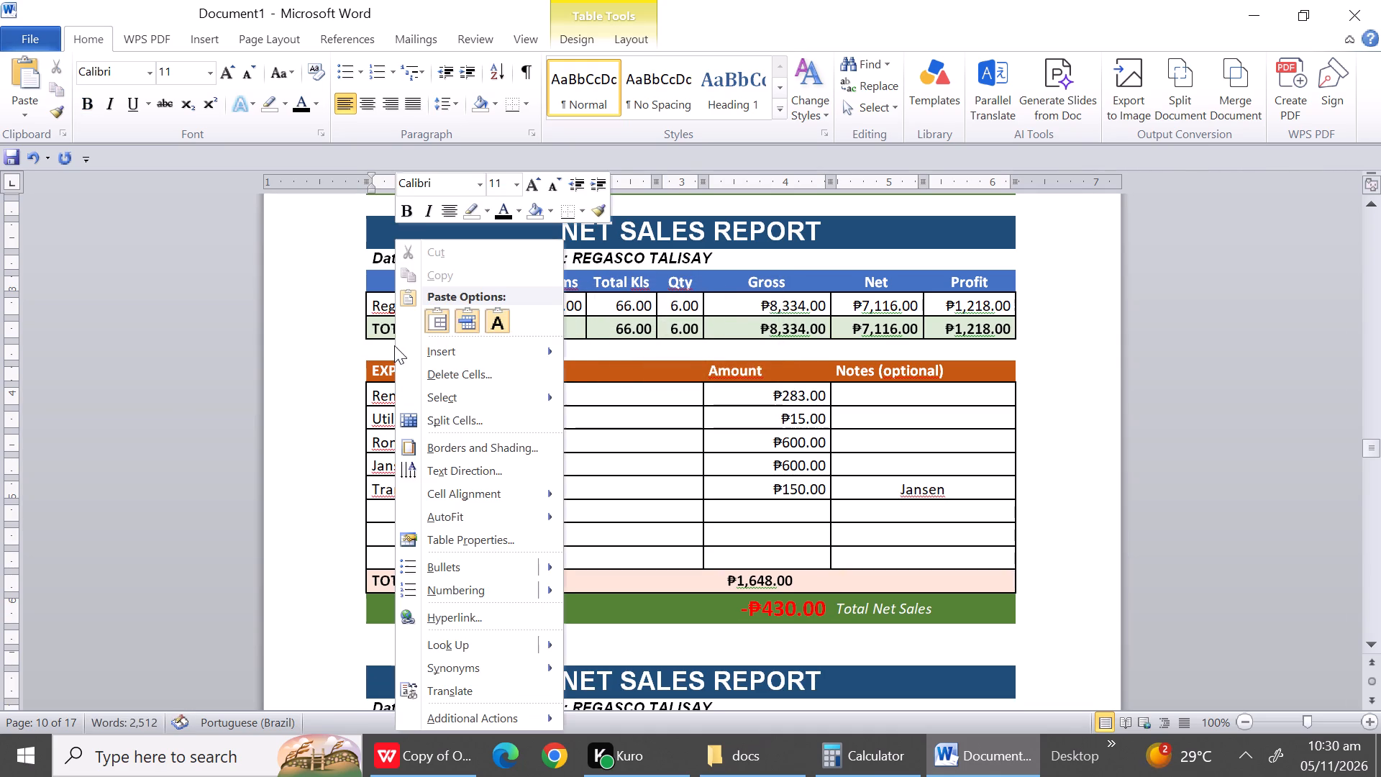
left_click(466, 375)
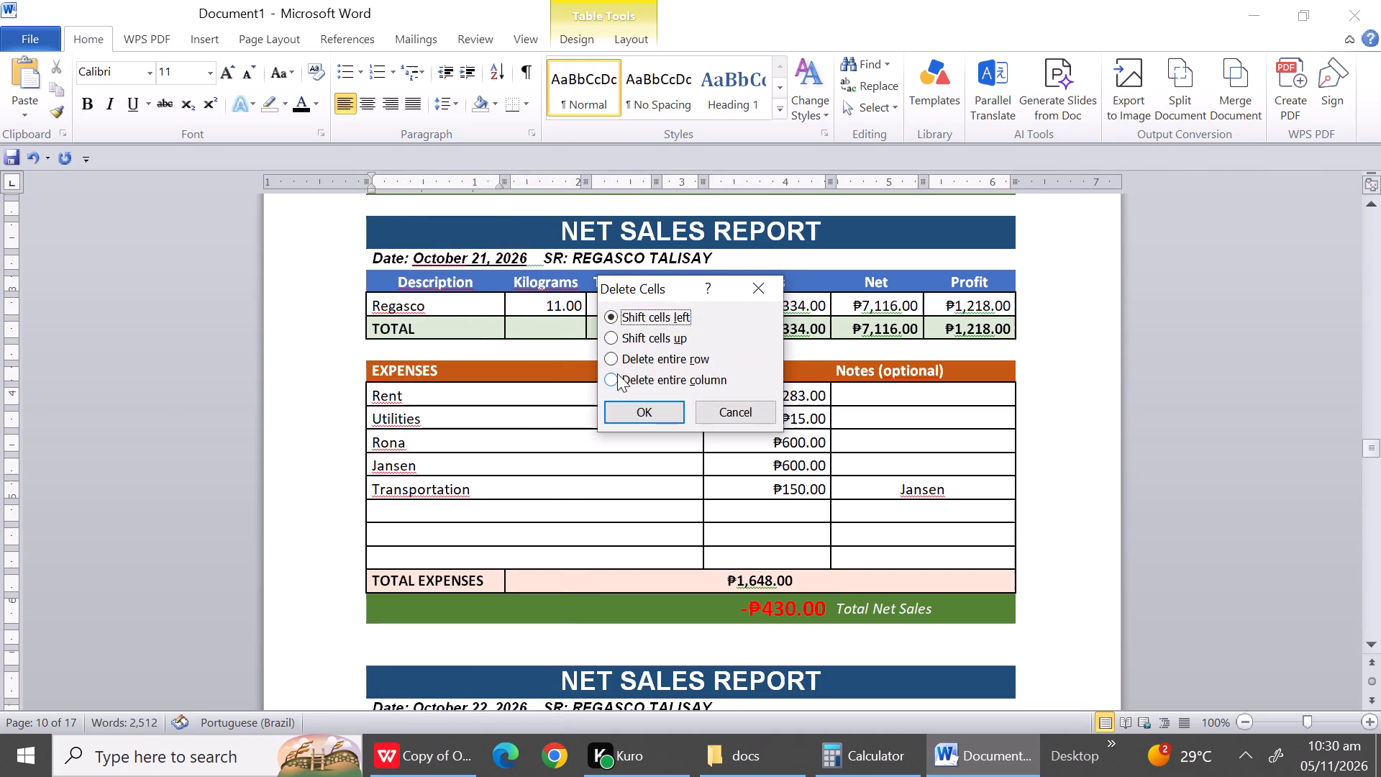
left_click(627, 368)
left_click_drag(619, 356, 655, 407)
left_click(655, 407)
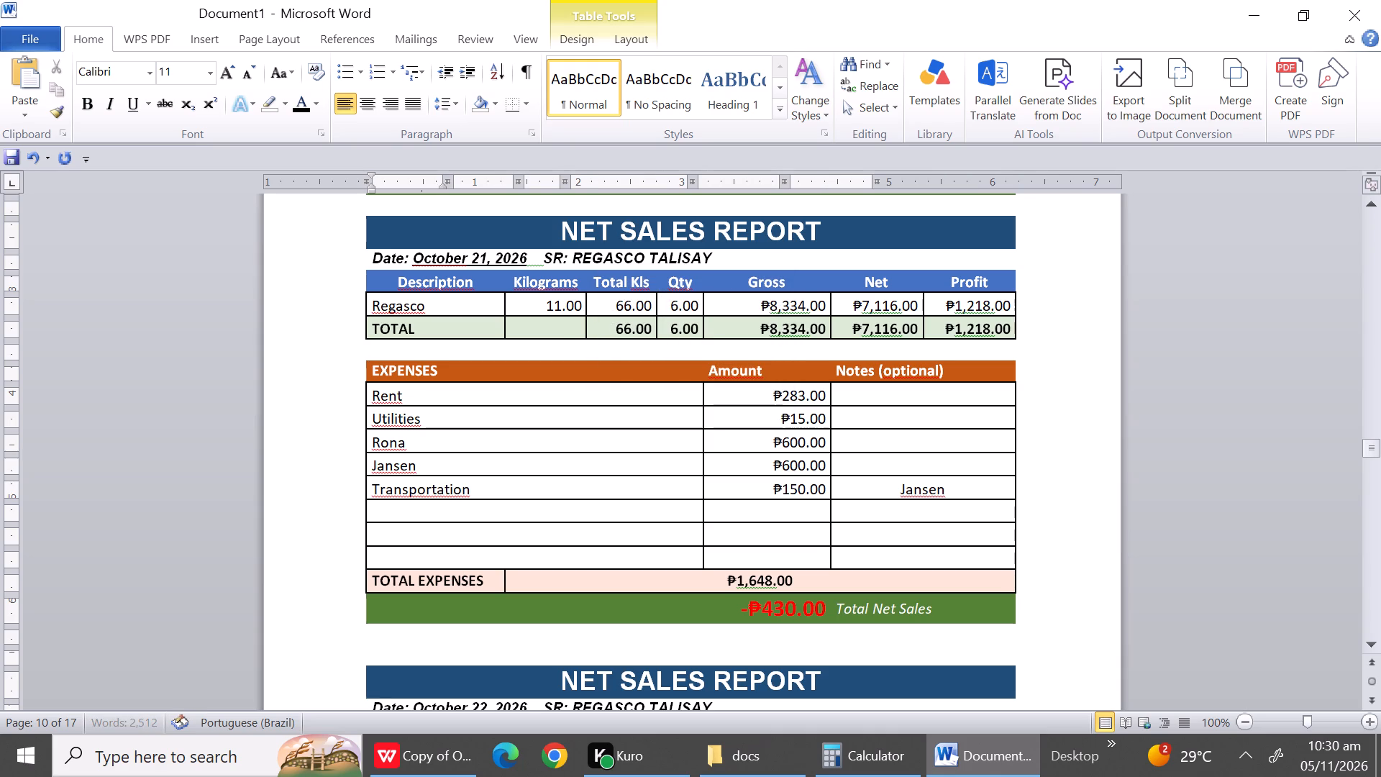
right_click(380, 357)
left_click(434, 369)
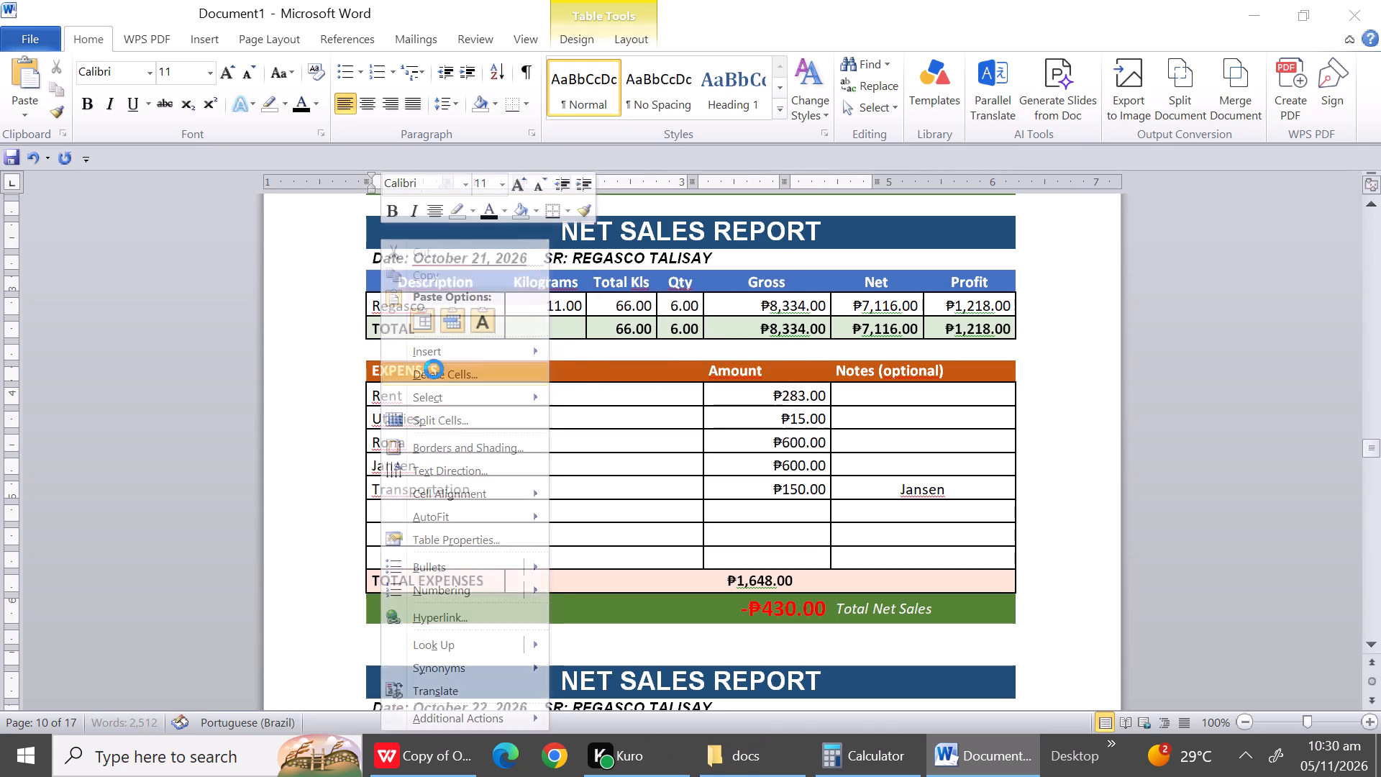
left_click(637, 363)
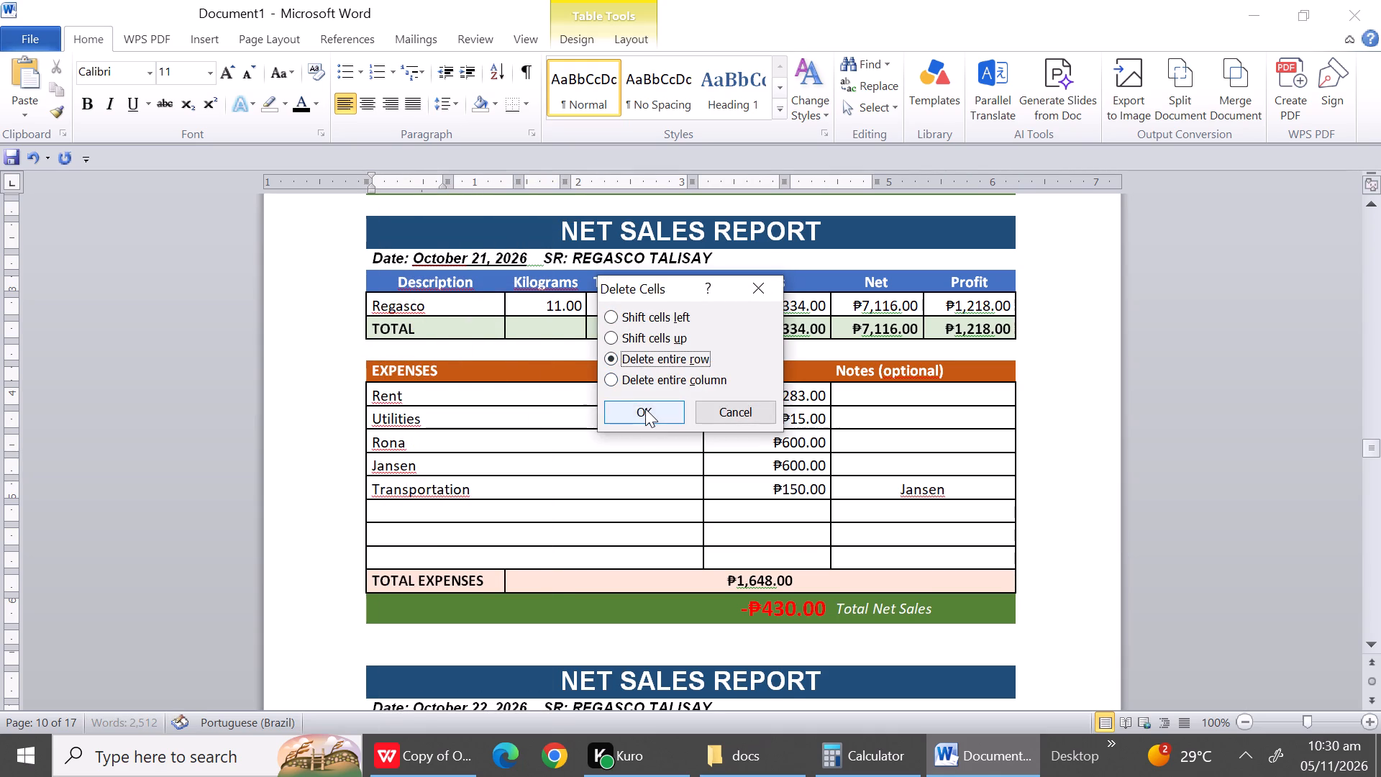
left_click(645, 409)
Delete the three empty expense rows between Transportation and TOTAL EXPENSES in the October 21 report.
left_click_drag(486, 494, 478, 515)
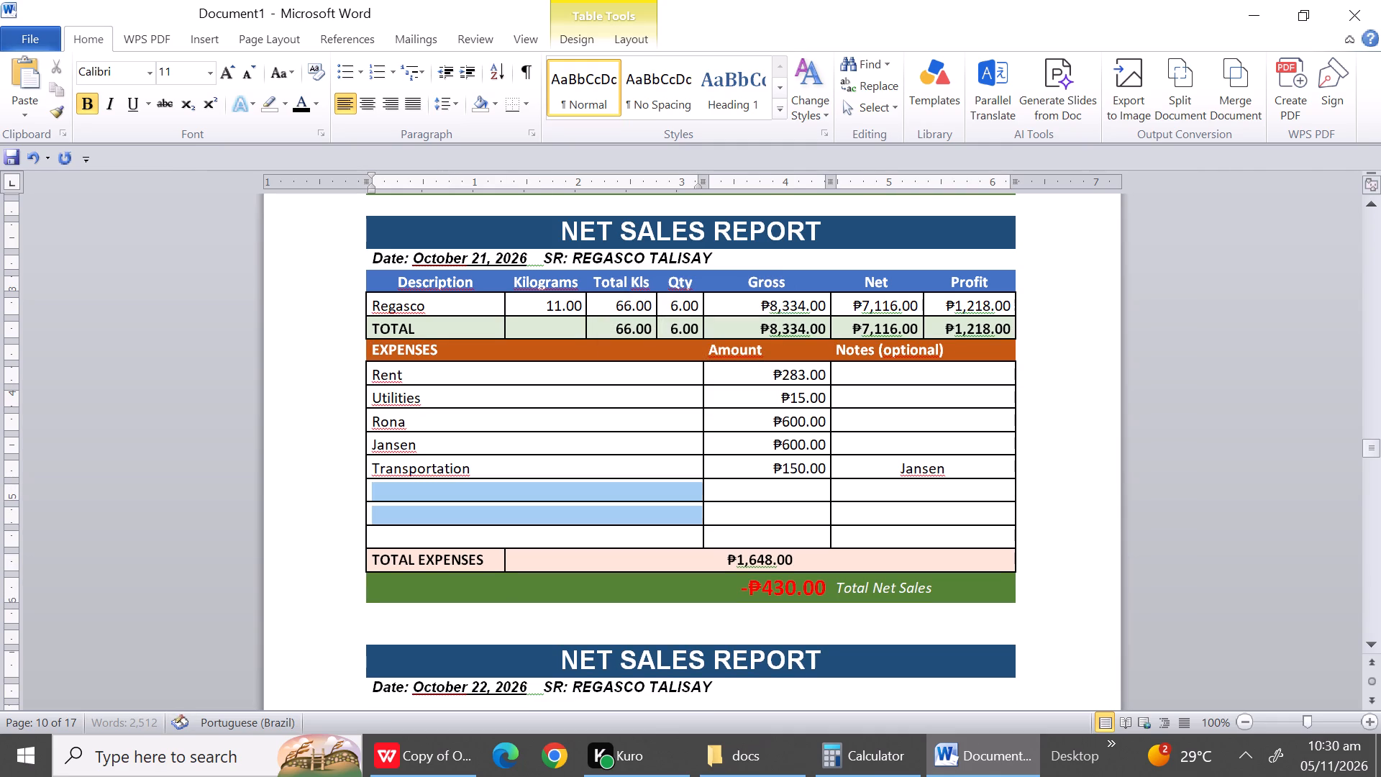
left_click_drag(478, 515, 477, 540)
right_click(477, 540)
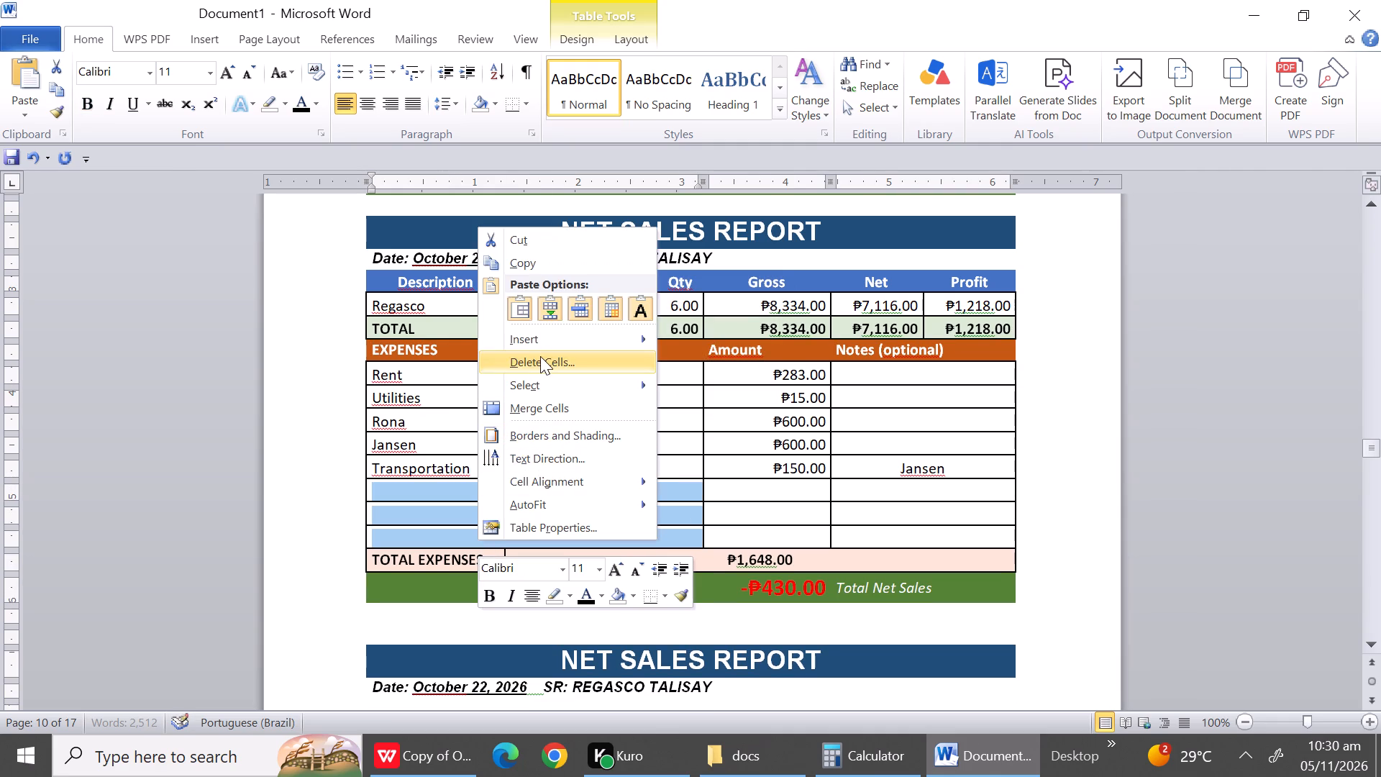
left_click(540, 356)
left_click(678, 365)
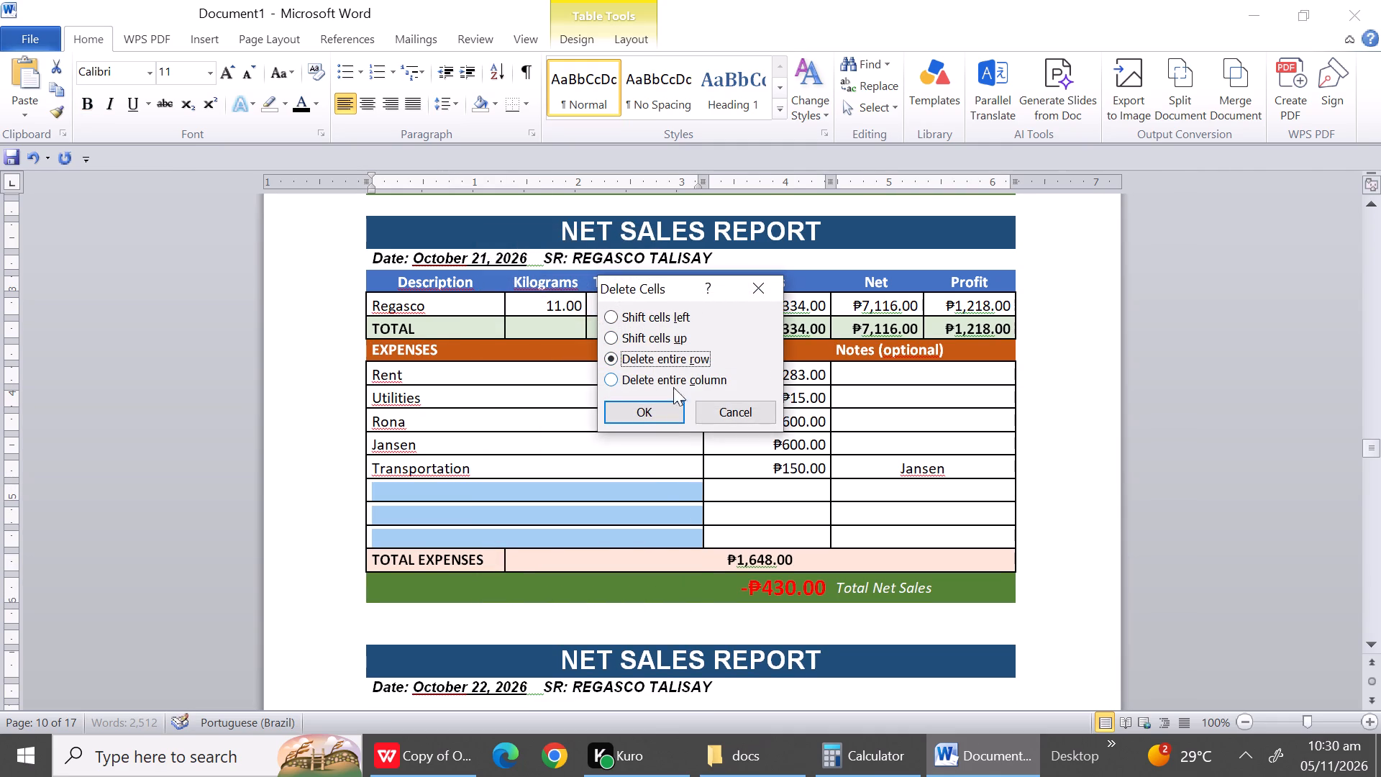
left_click(670, 411)
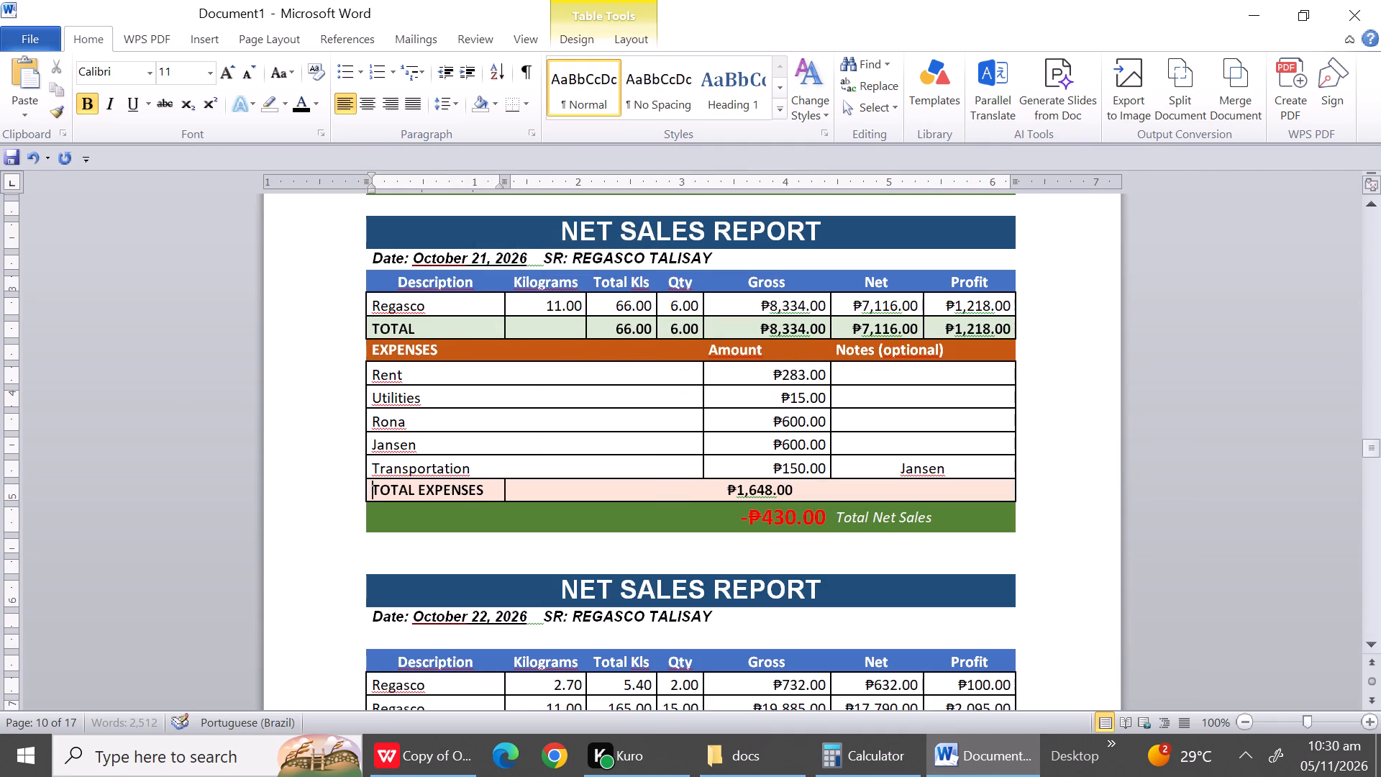
Delete one entire blank row between the October 21 Total Net Sales row and the October 22 report title.
left_click(538, 559)
right_click(538, 559)
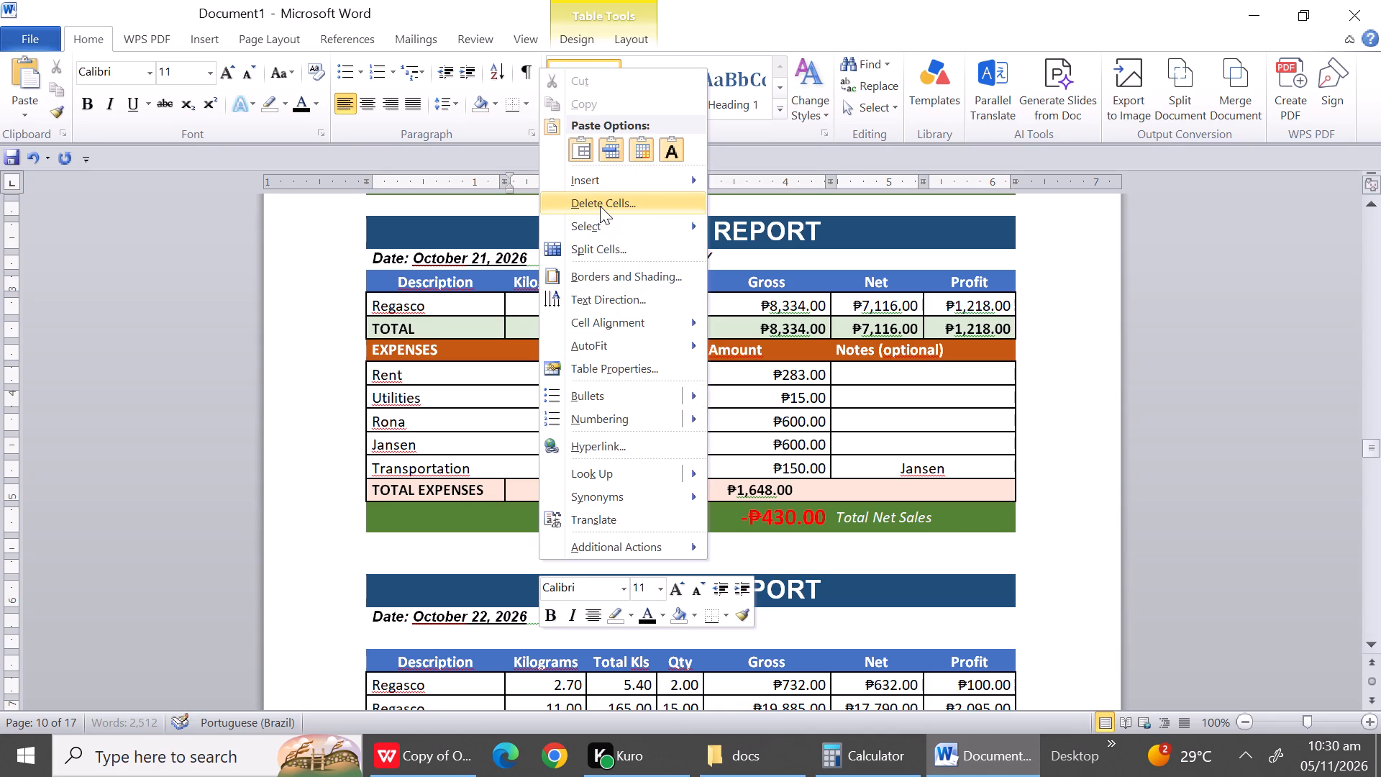
left_click(600, 206)
left_click(642, 362)
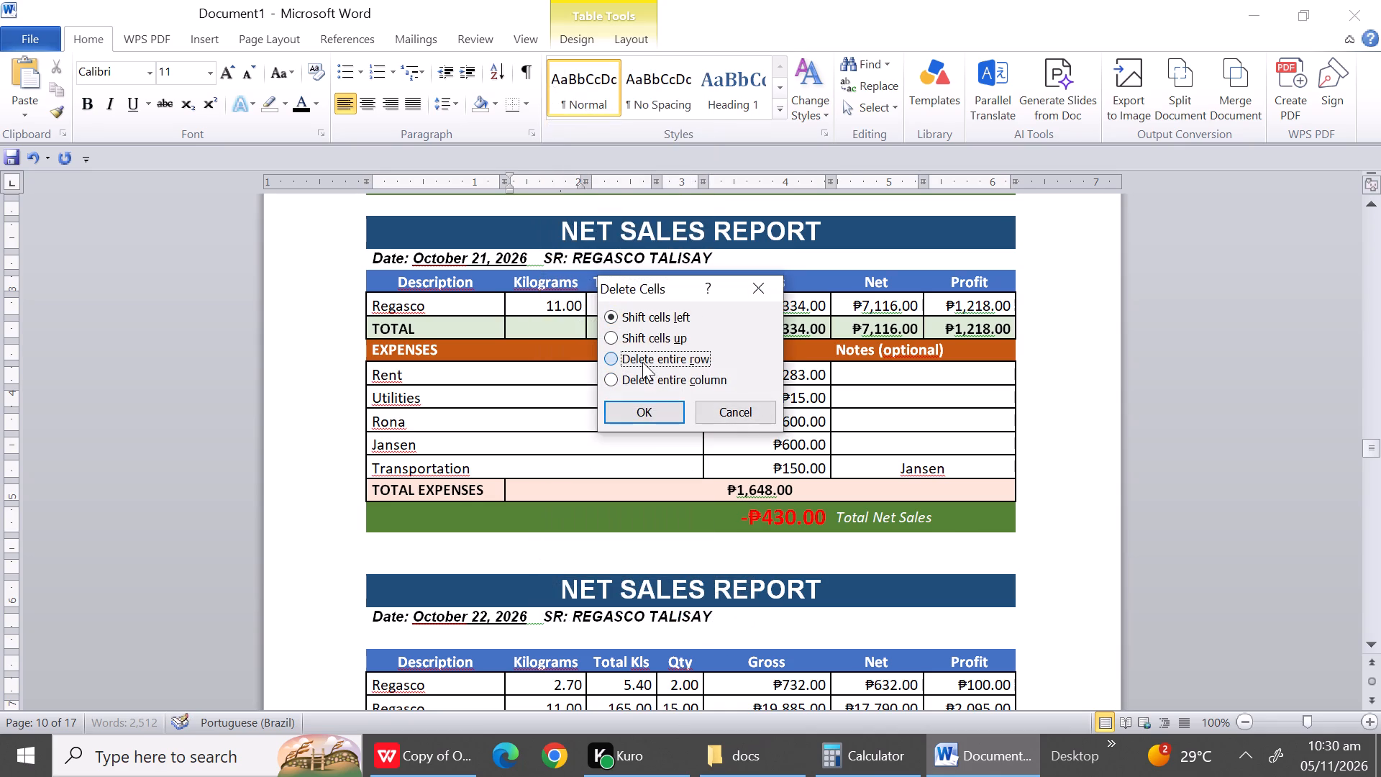
left_click(648, 406)
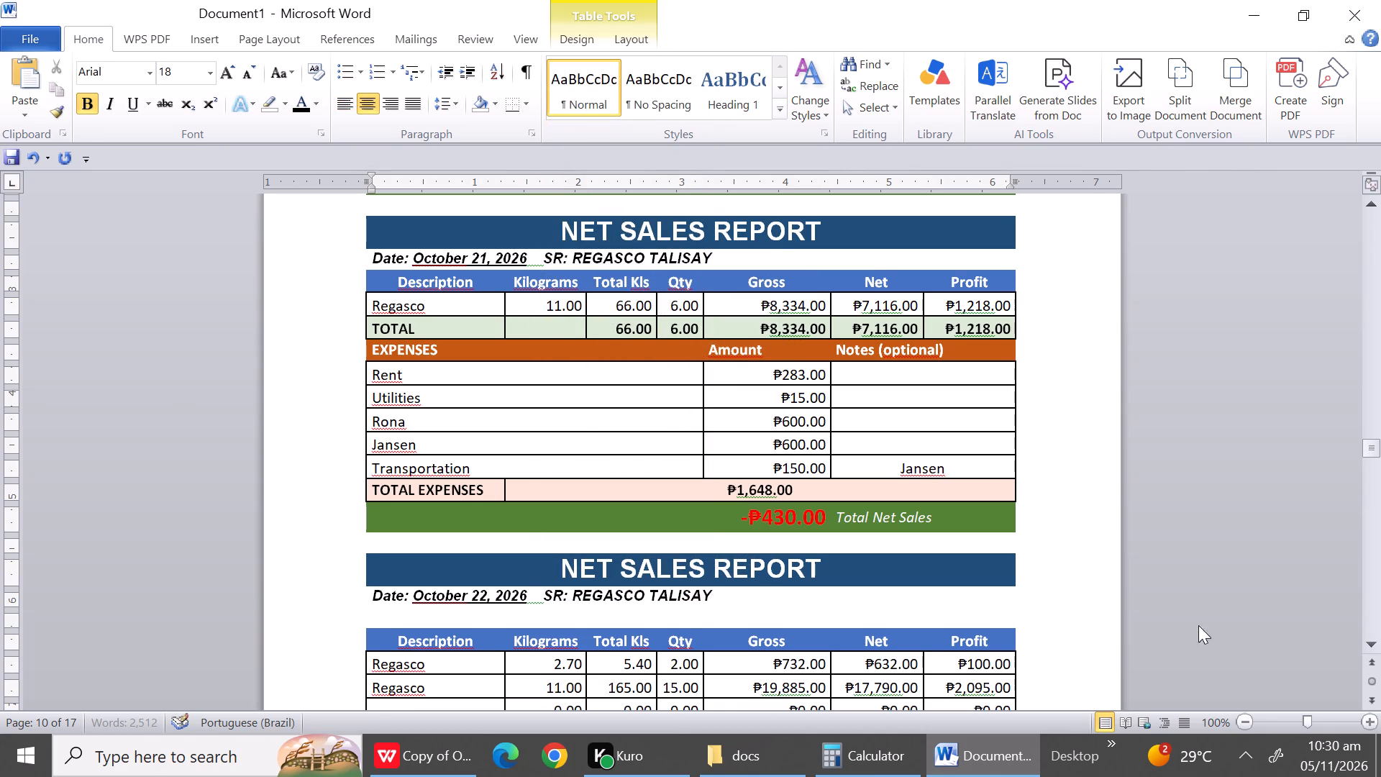
Delete the entire blank row between the date line and the Description header row in the October 22 report.
triple_click(1374, 647)
triple_click(1374, 647)
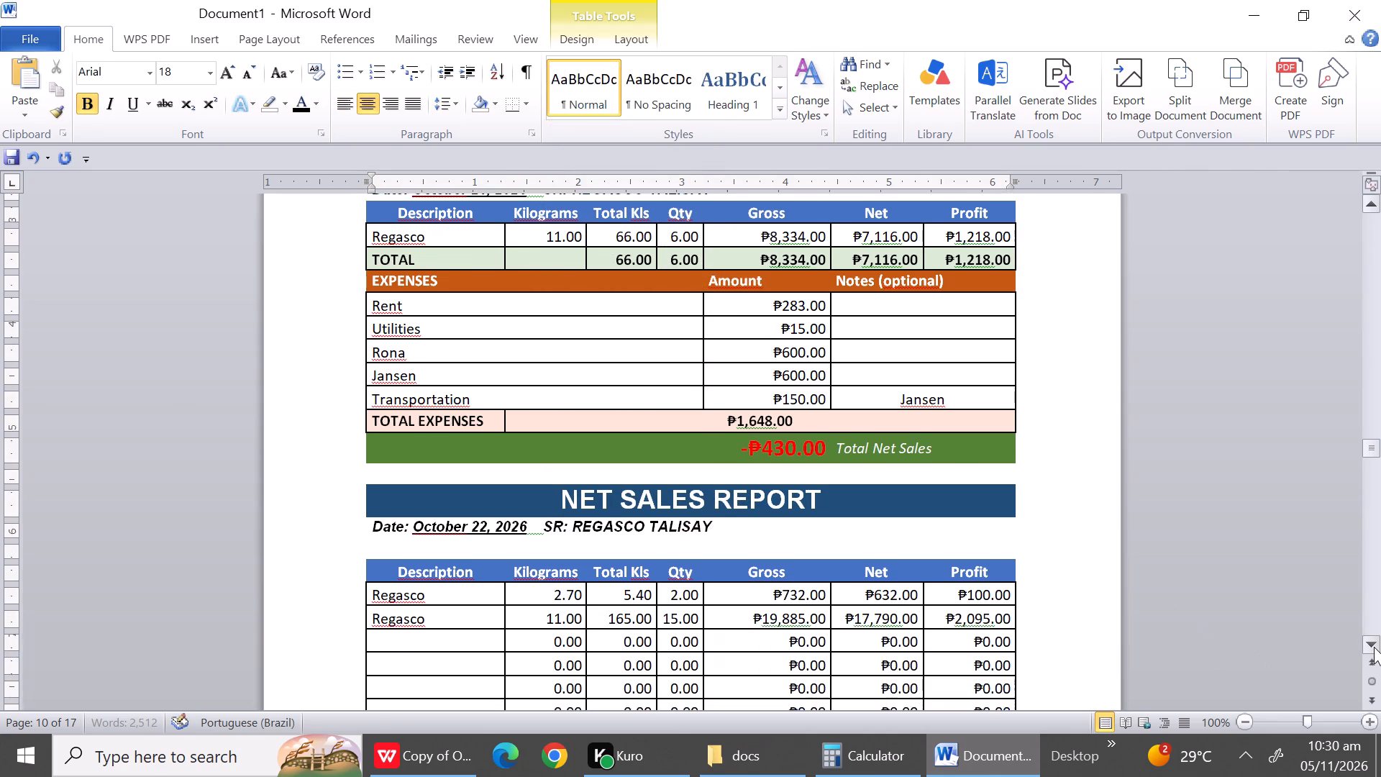
triple_click(1374, 647)
triple_click(1374, 647)
left_click_drag(1374, 647, 520, 644)
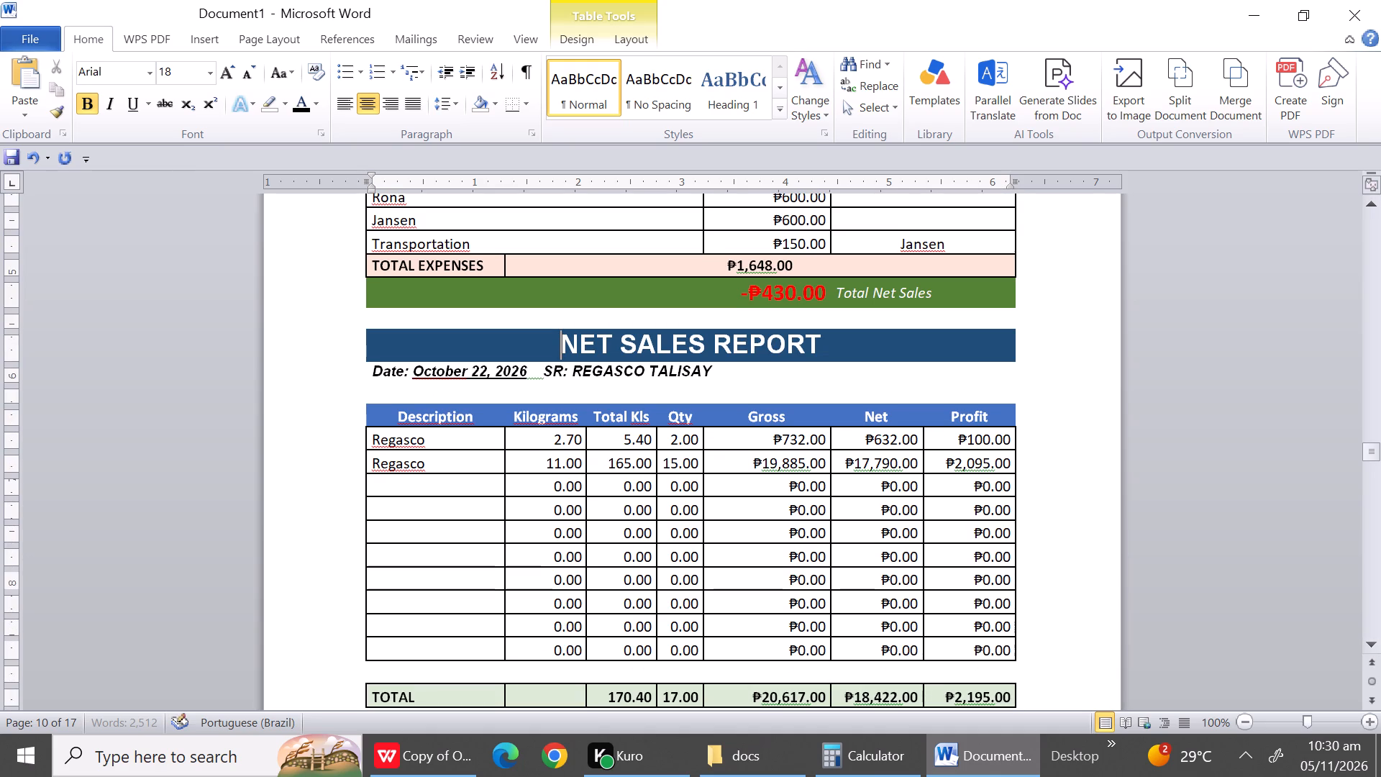
left_click(384, 387)
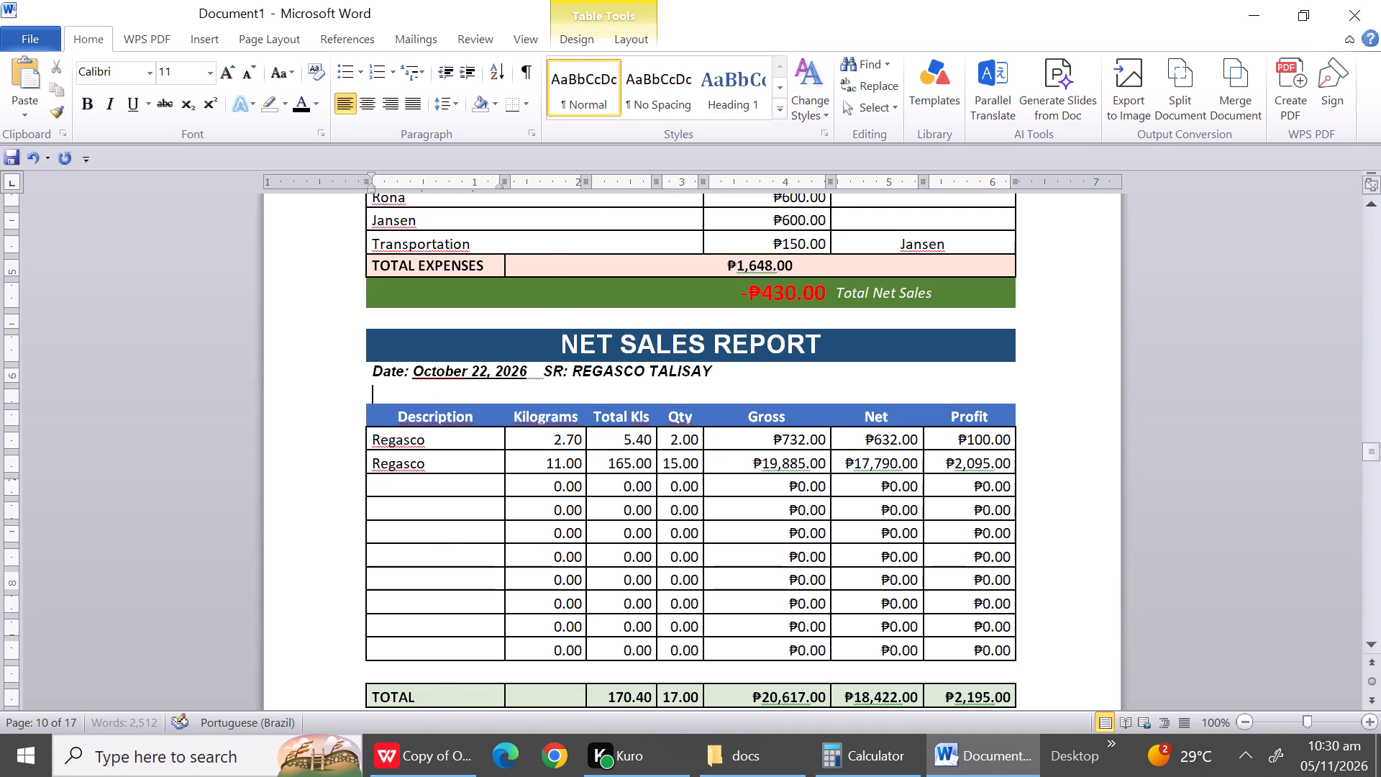
right_click(384, 387)
left_click(457, 367)
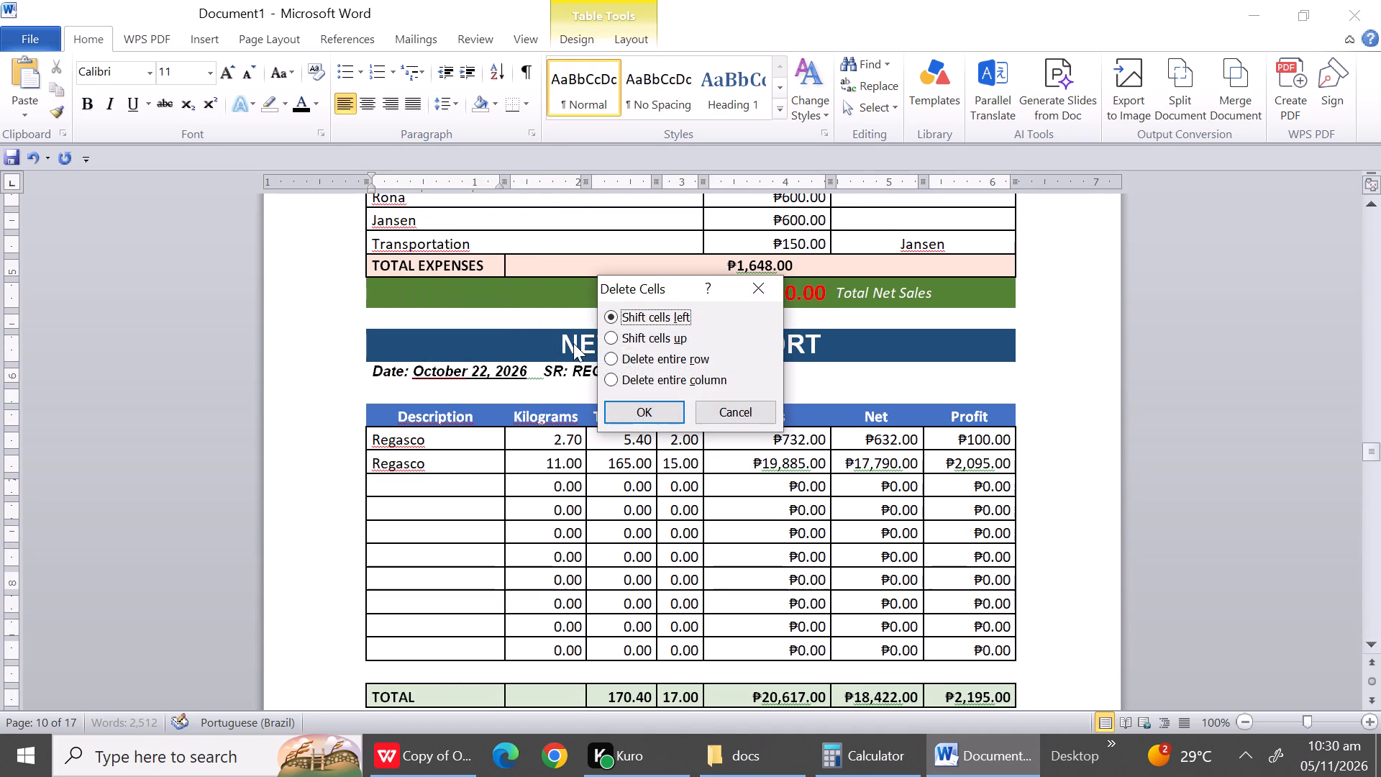
left_click(624, 358)
left_click(634, 414)
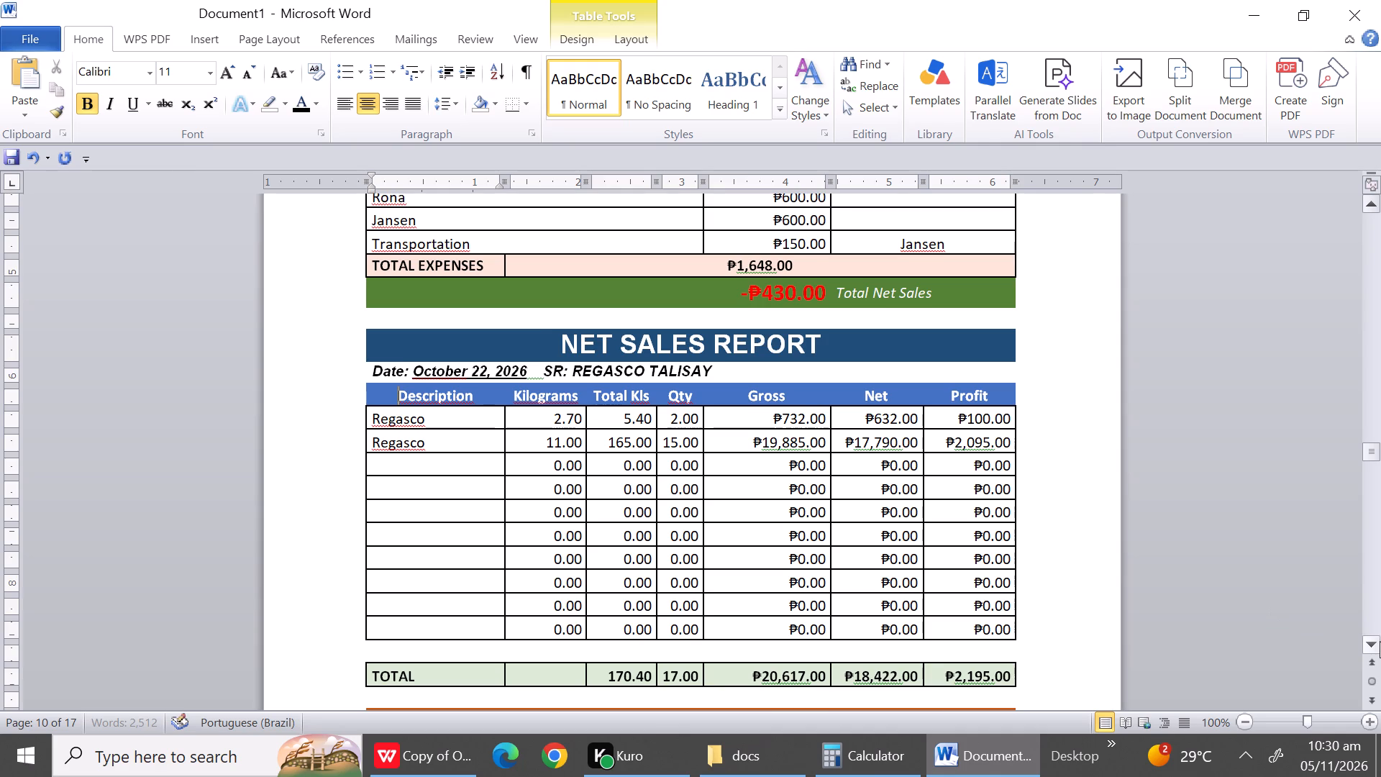
Delete the eight zero-value item rows and the blank row between the last Regasco row and TOTAL in the October 22 report.
triple_click(1380, 641)
double_click(1380, 641)
left_click(1380, 641)
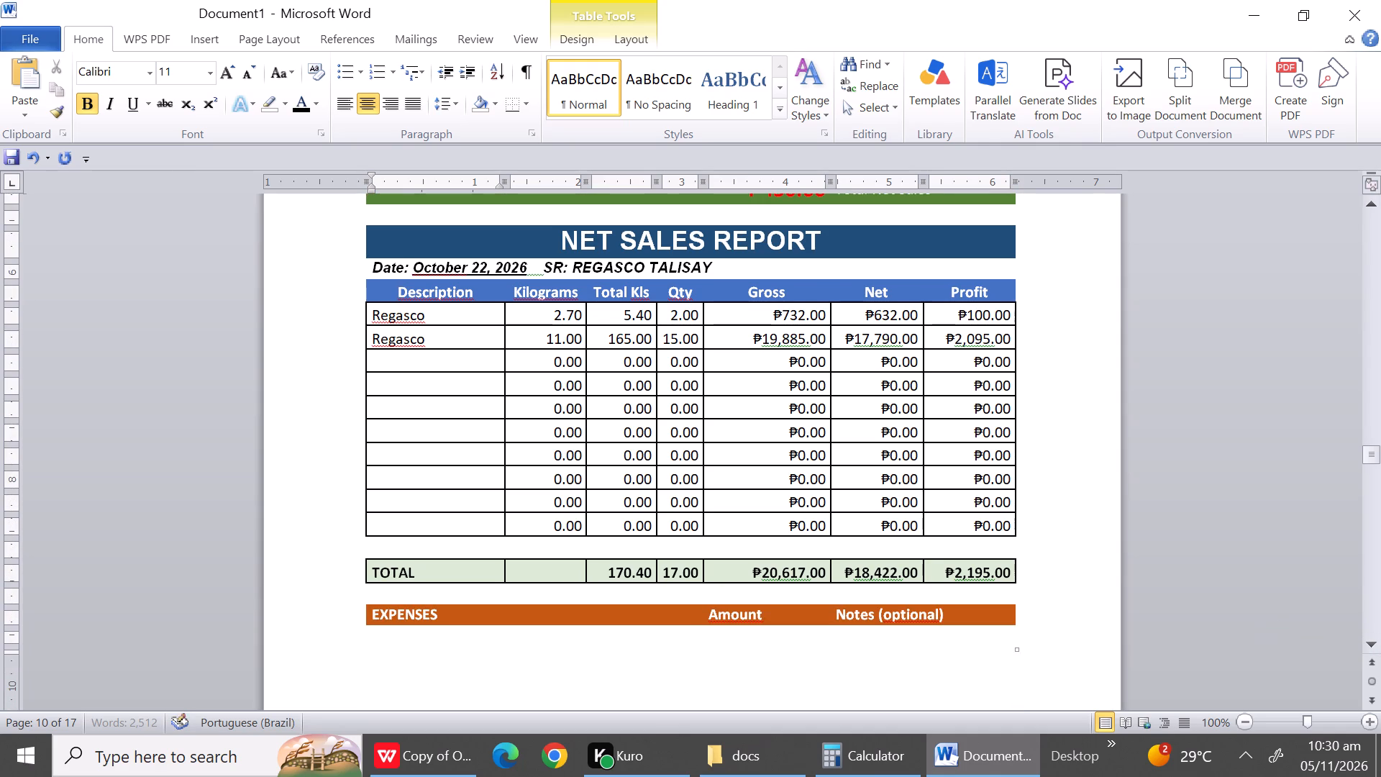
left_click_drag(406, 359, 404, 544)
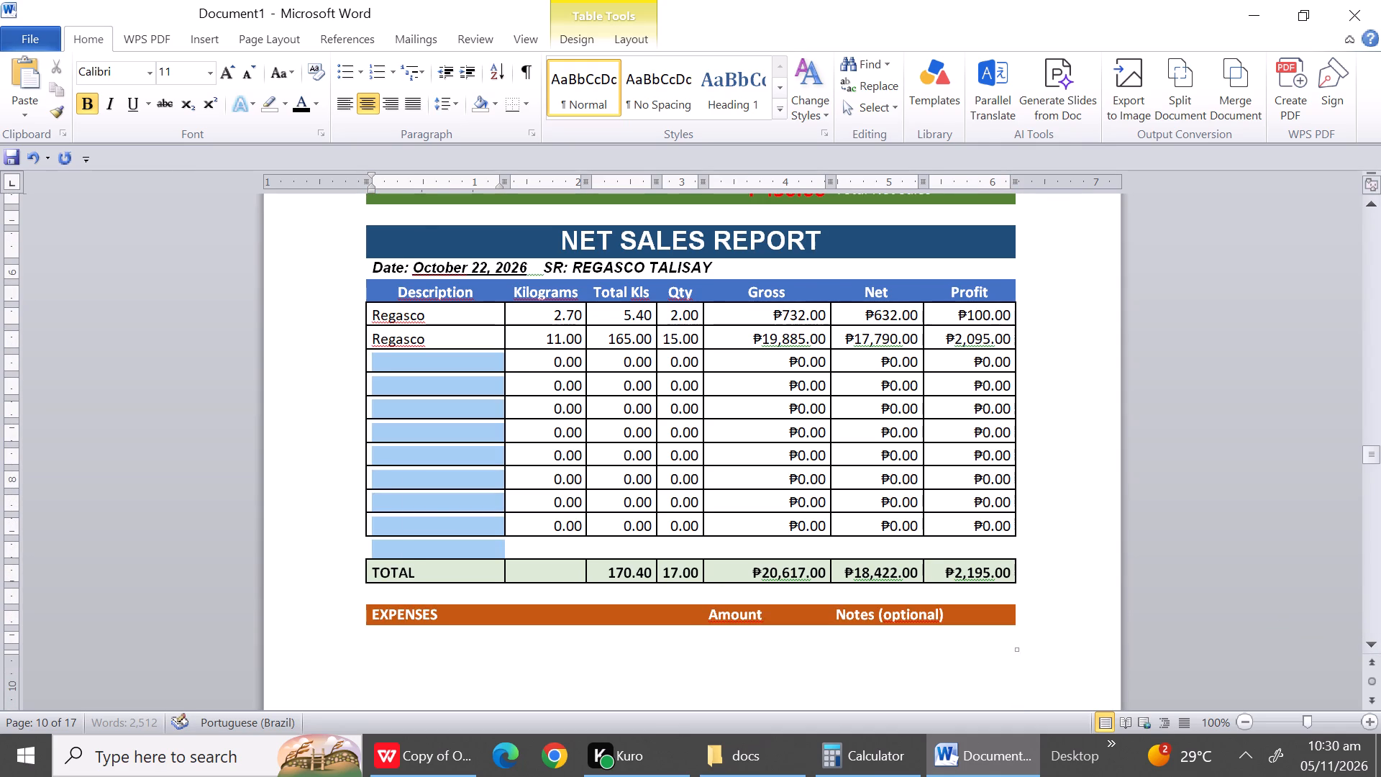
right_click(404, 544)
left_click(466, 373)
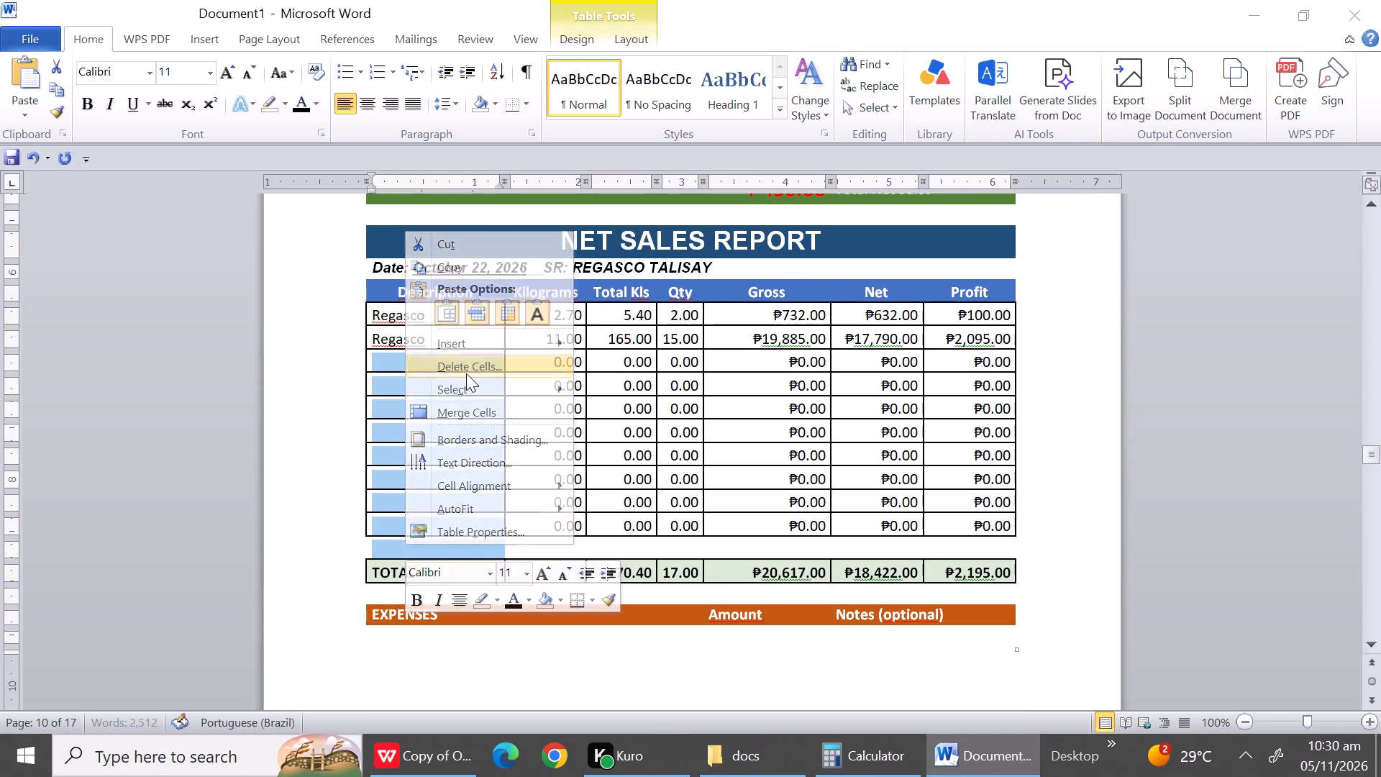
left_click(639, 362)
left_click(642, 417)
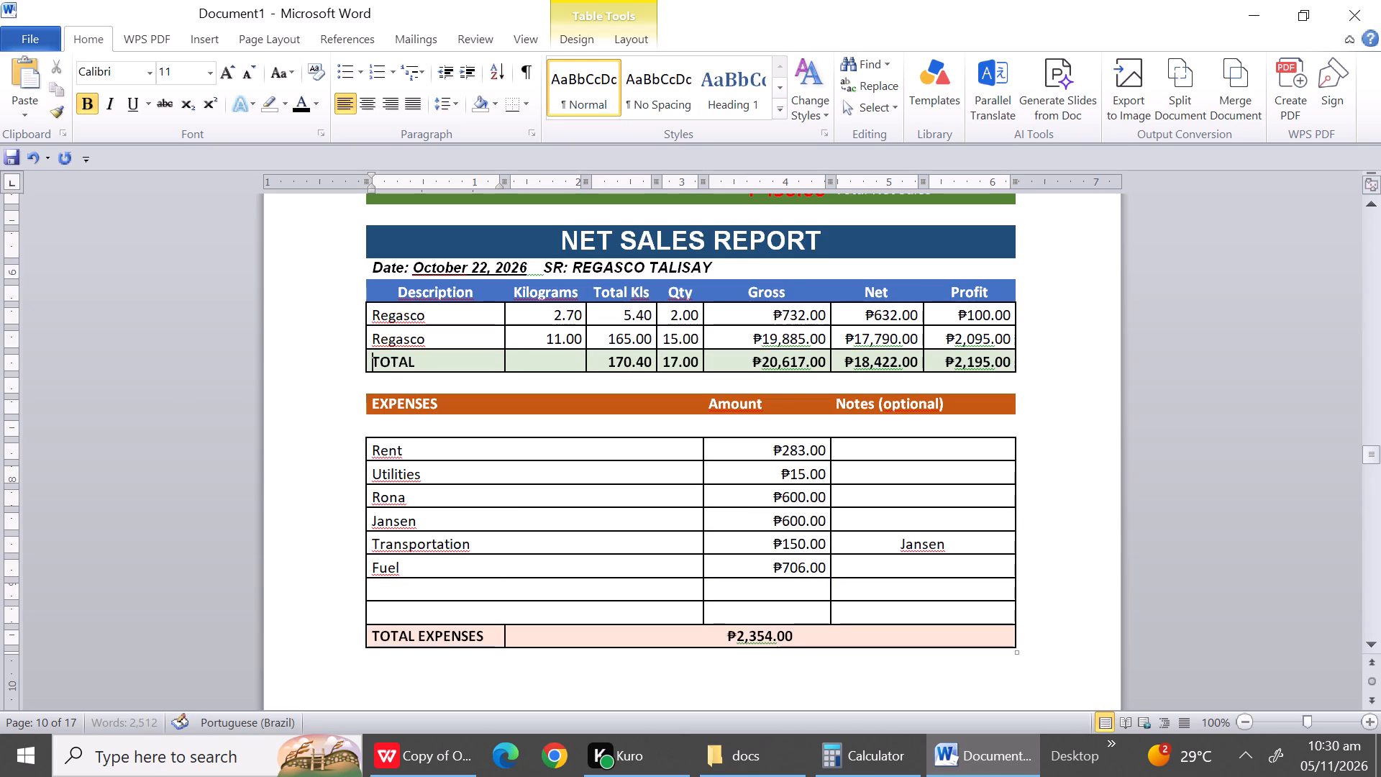
Delete the entire blank row between TOTAL and the EXPENSES heading in the October 22 report.
left_click(436, 388)
right_click(436, 388)
left_click(501, 374)
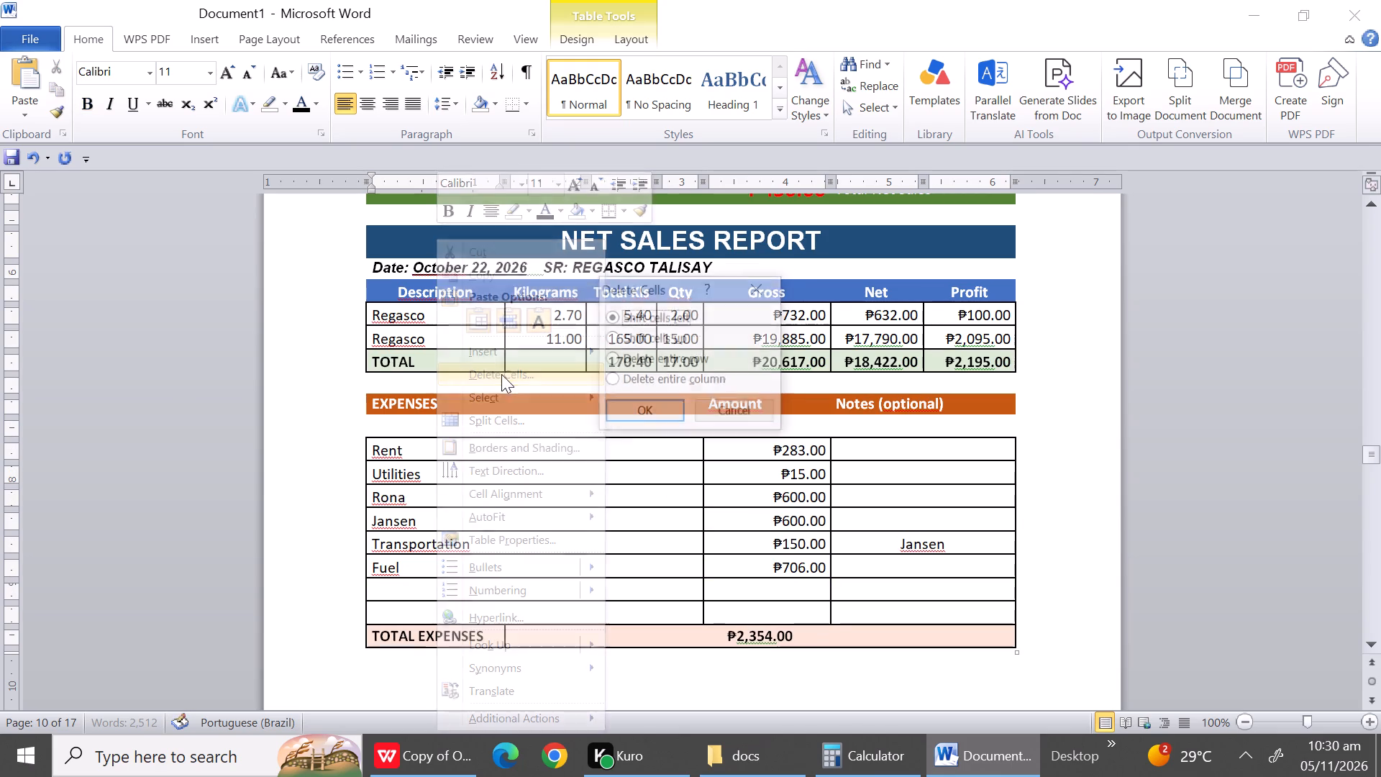
left_click(629, 367)
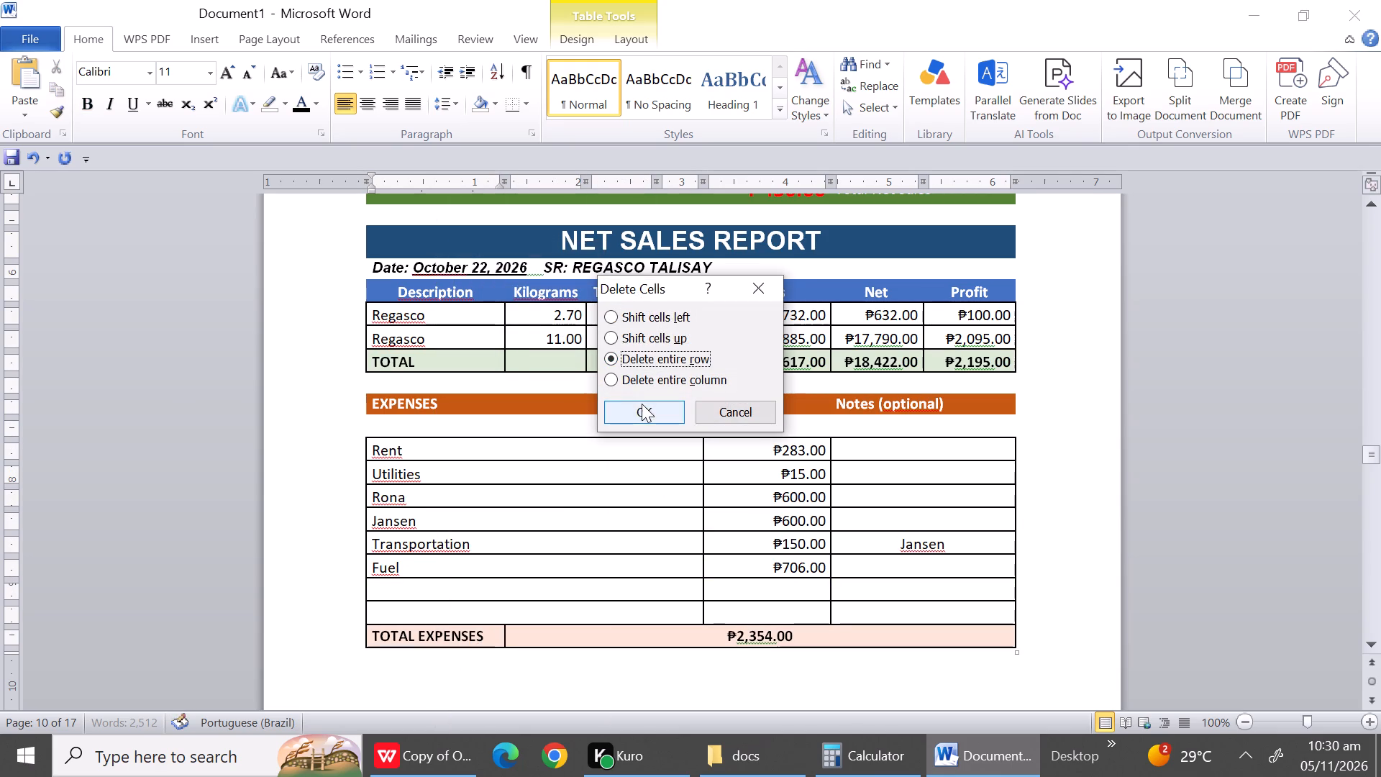
left_click(642, 404)
Delete the entire blank row between the EXPENSES heading and the Rent row in the October 22 report.
left_click(424, 406)
right_click(424, 406)
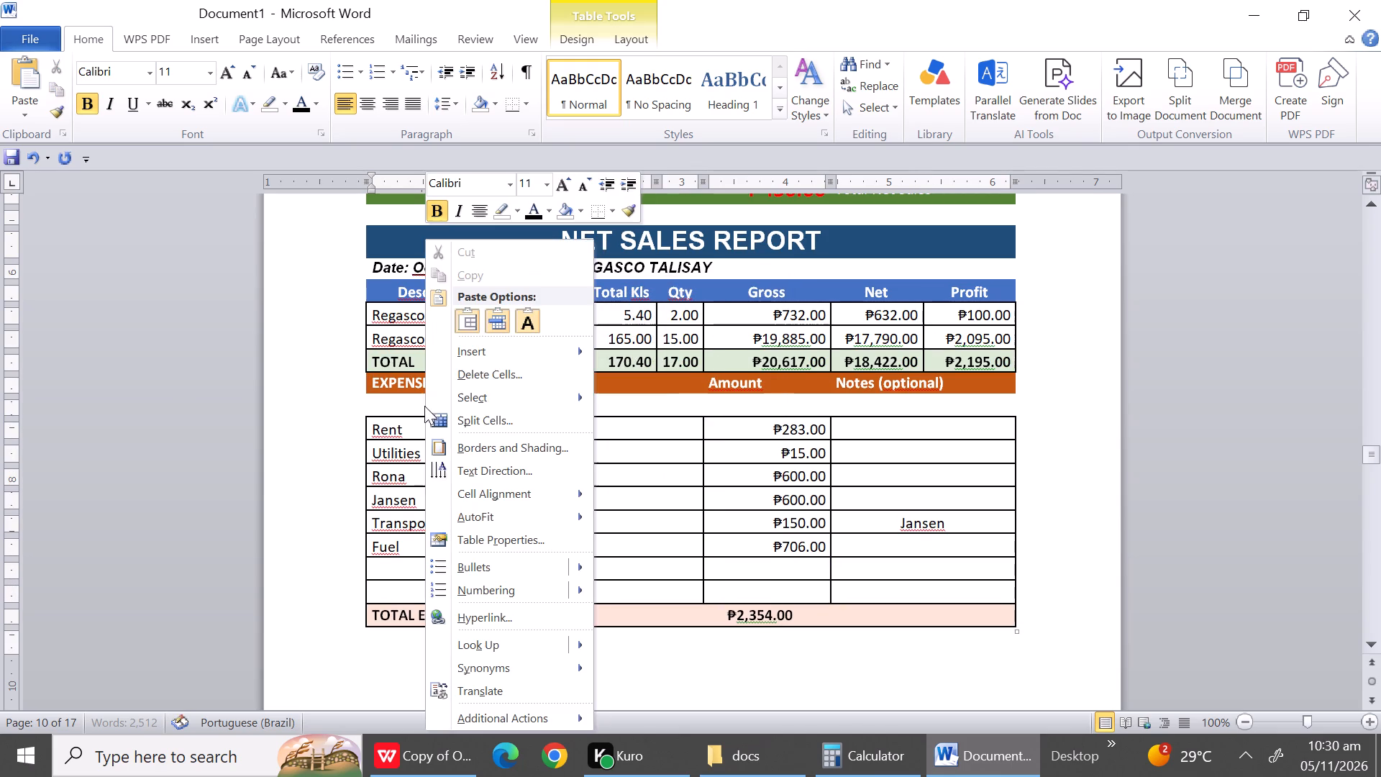
left_click(481, 368)
left_click(672, 357)
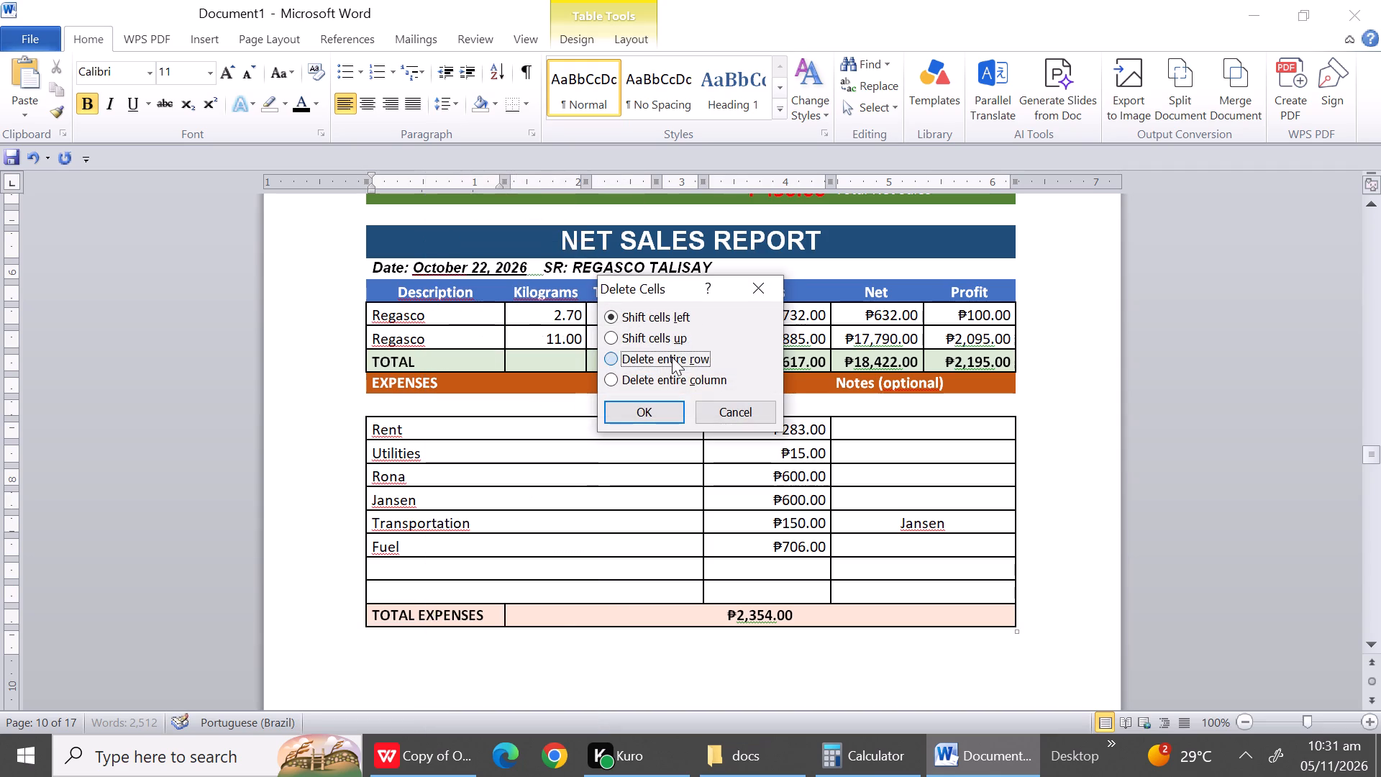
left_click(665, 401)
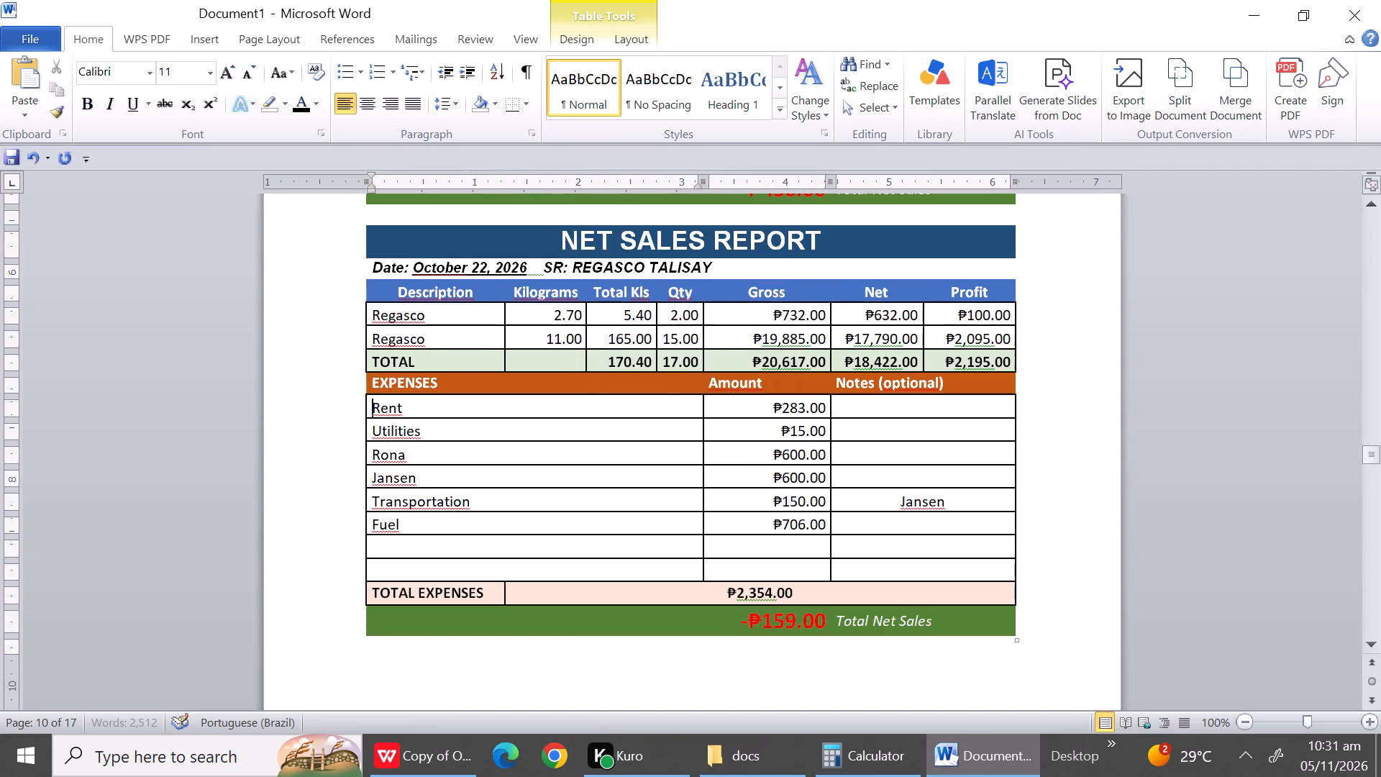
Delete the two empty expense rows between Fuel and TOTAL EXPENSES in the October 22 report.
left_click_drag(450, 550, 442, 574)
right_click(442, 574)
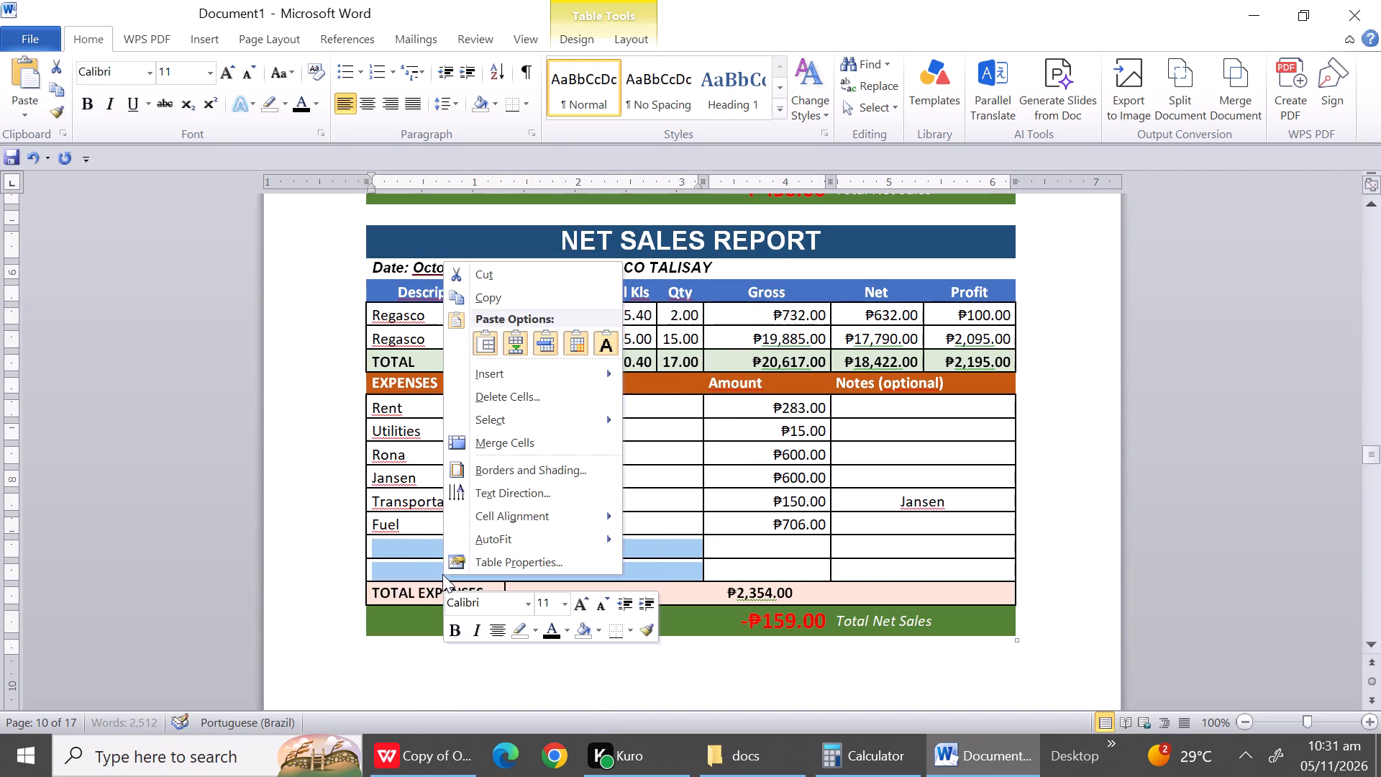
left_click(533, 387)
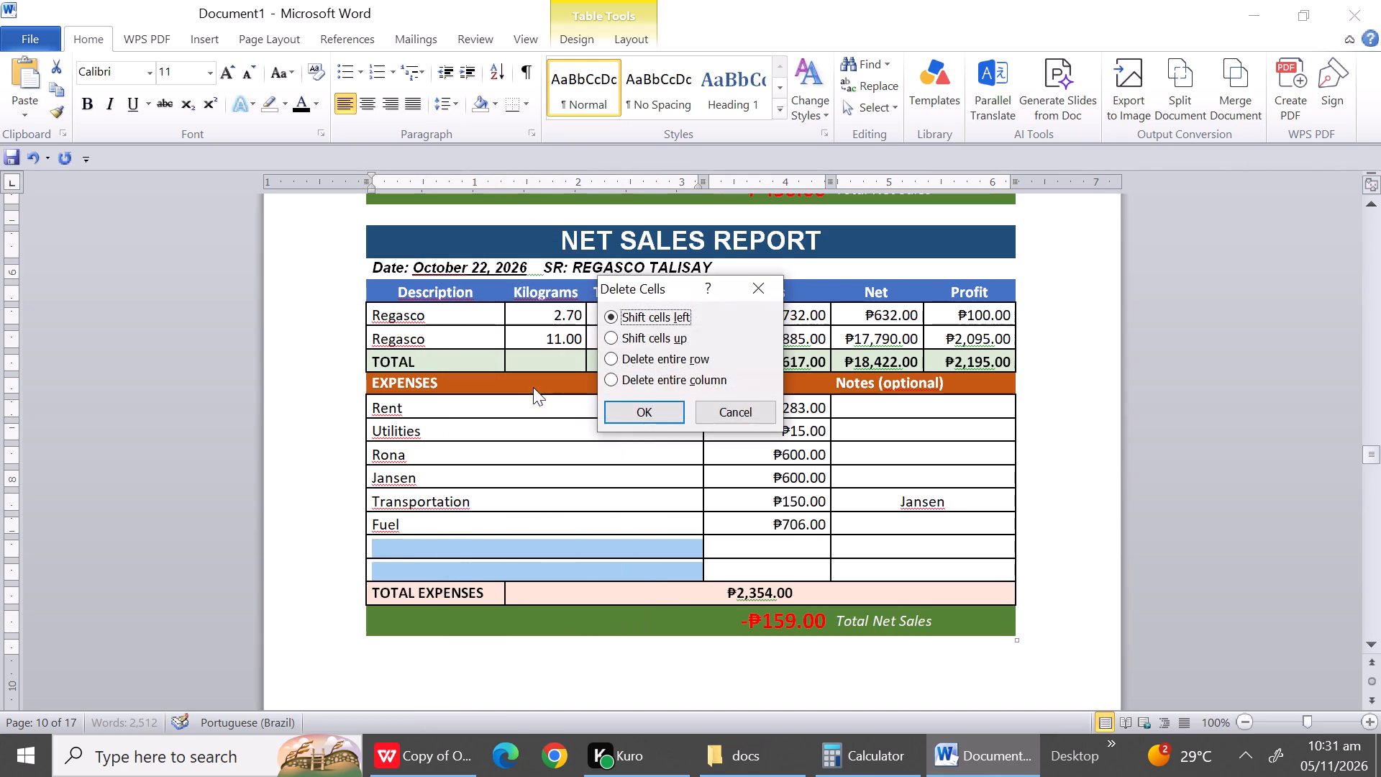
left_click(659, 365)
left_click(657, 406)
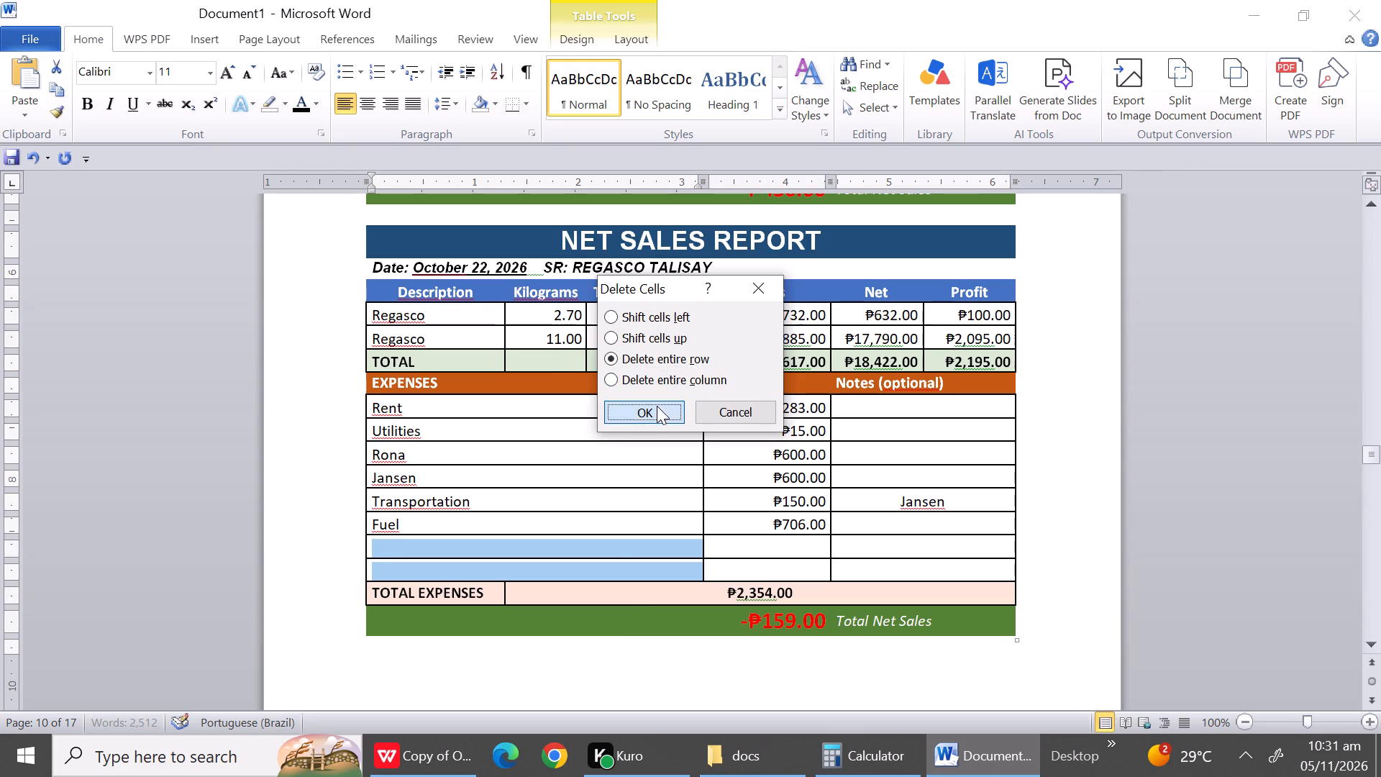
Delete the entire blank row between the date line and the Description header row in the October 23 report.
triple_click(1379, 639)
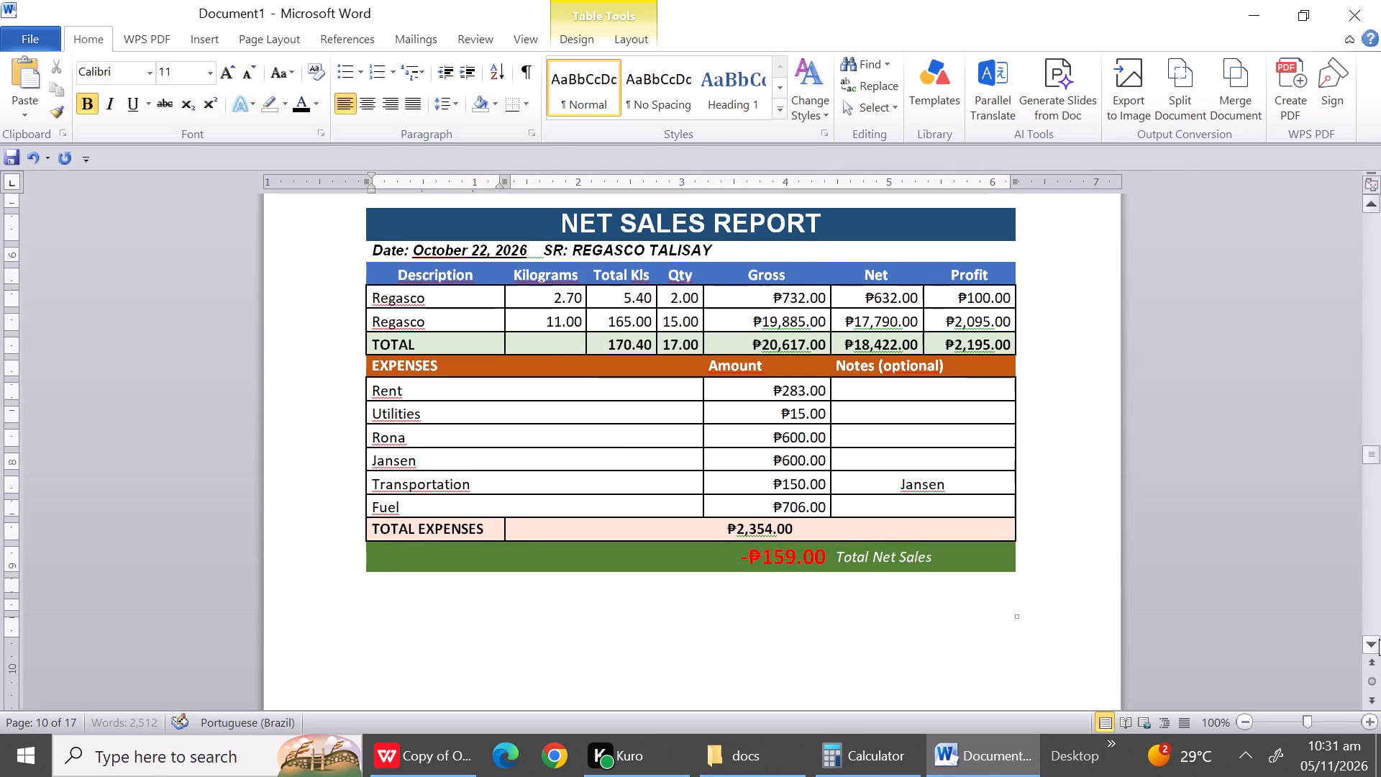
triple_click(1379, 639)
triple_click(1379, 639)
triple_click(1379, 639)
triple_click(1379, 639)
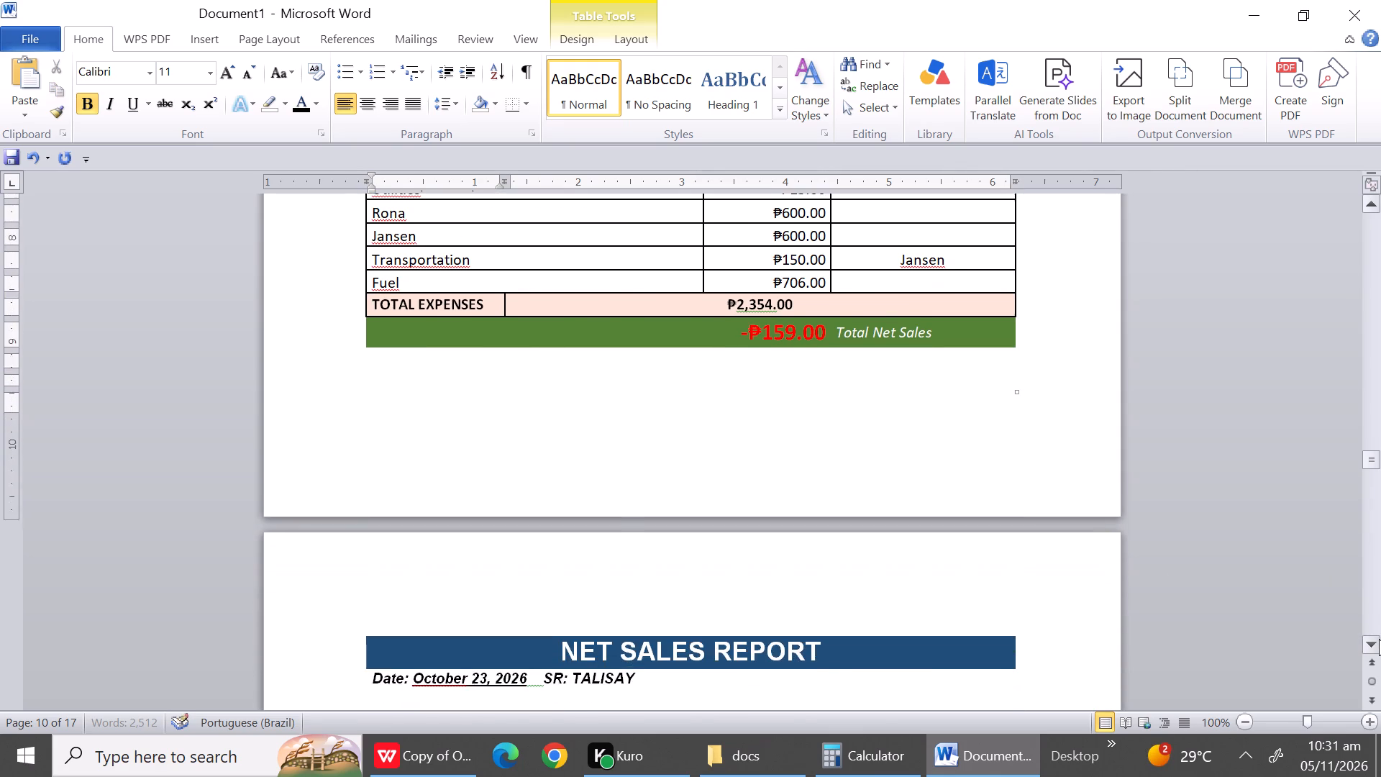
triple_click(1379, 639)
left_click_drag(1379, 639, 1378, 650)
triple_click(1378, 650)
triple_click(1378, 650)
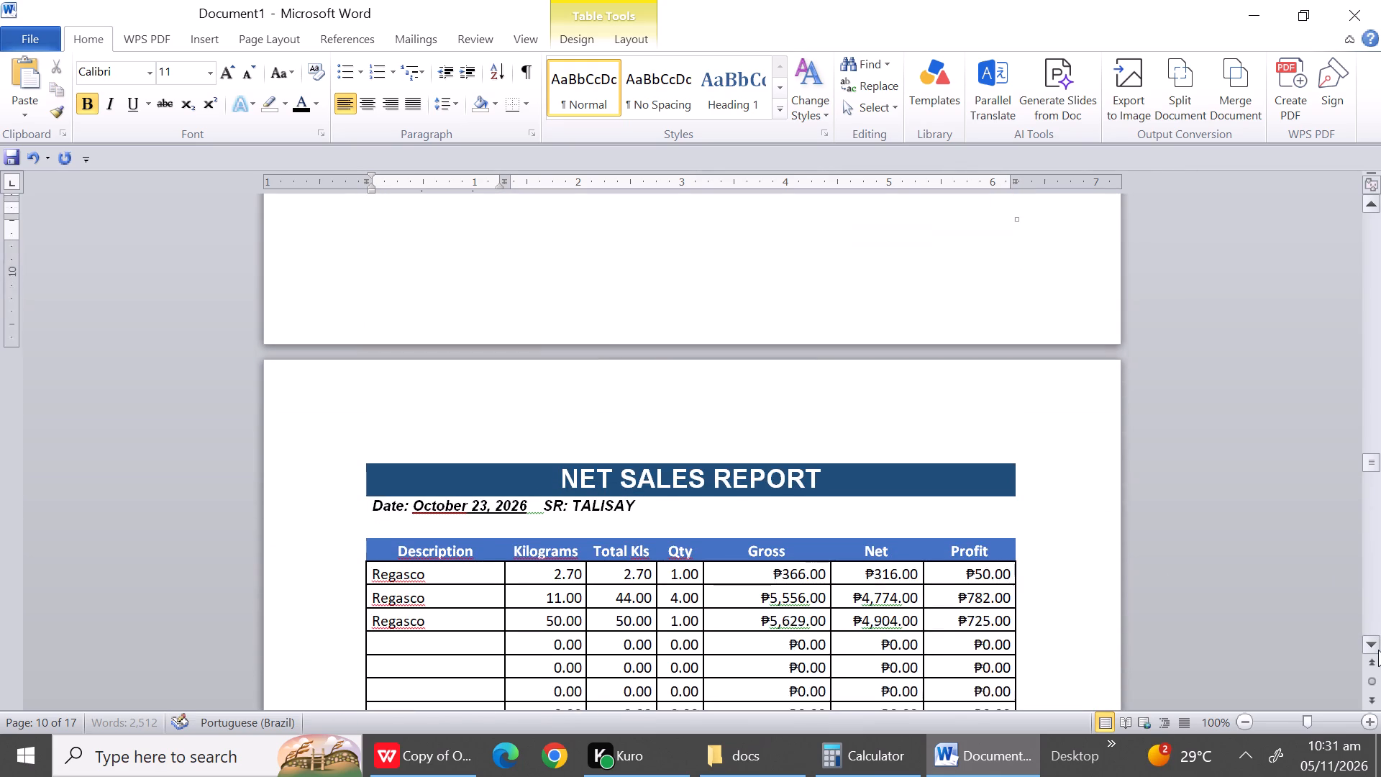
triple_click(1378, 650)
triple_click(1378, 650)
triple_click(1378, 650)
triple_click(1378, 650)
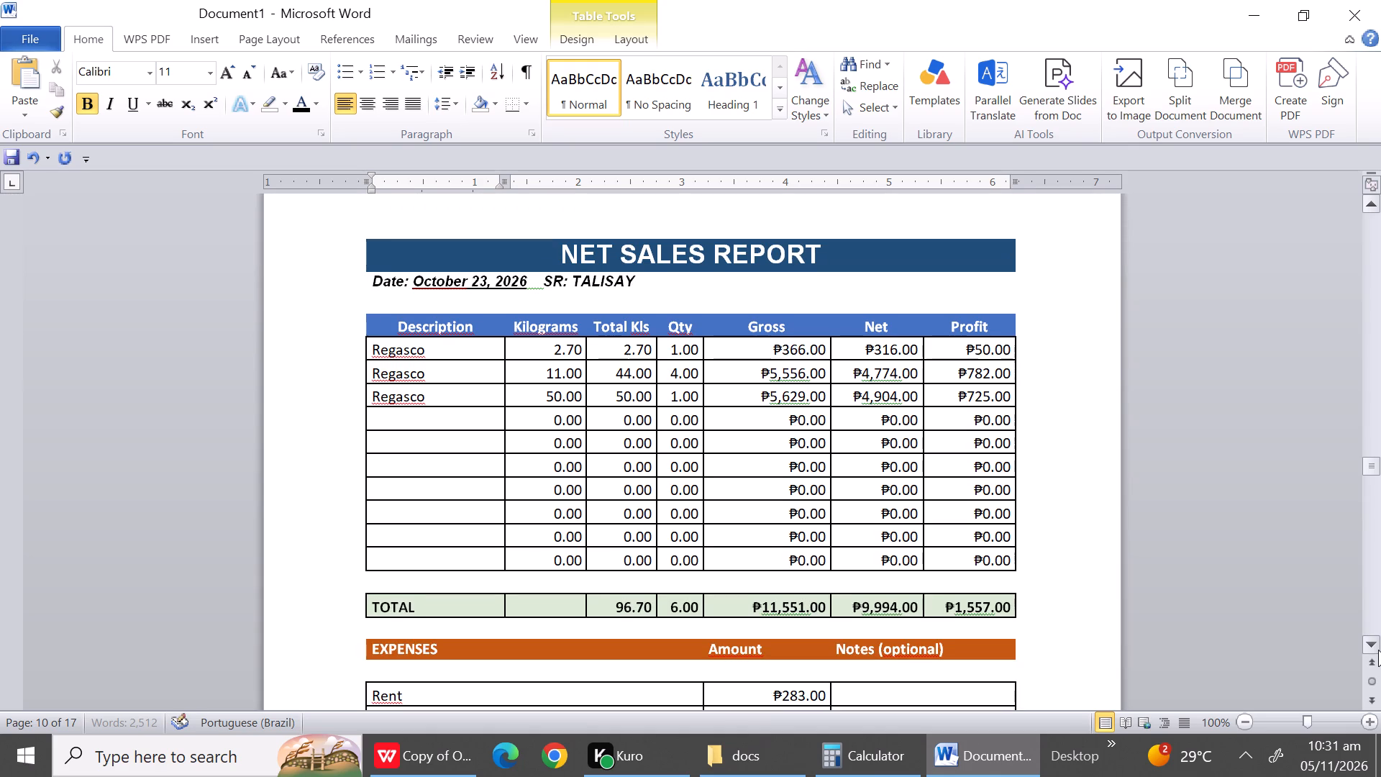
left_click(384, 301)
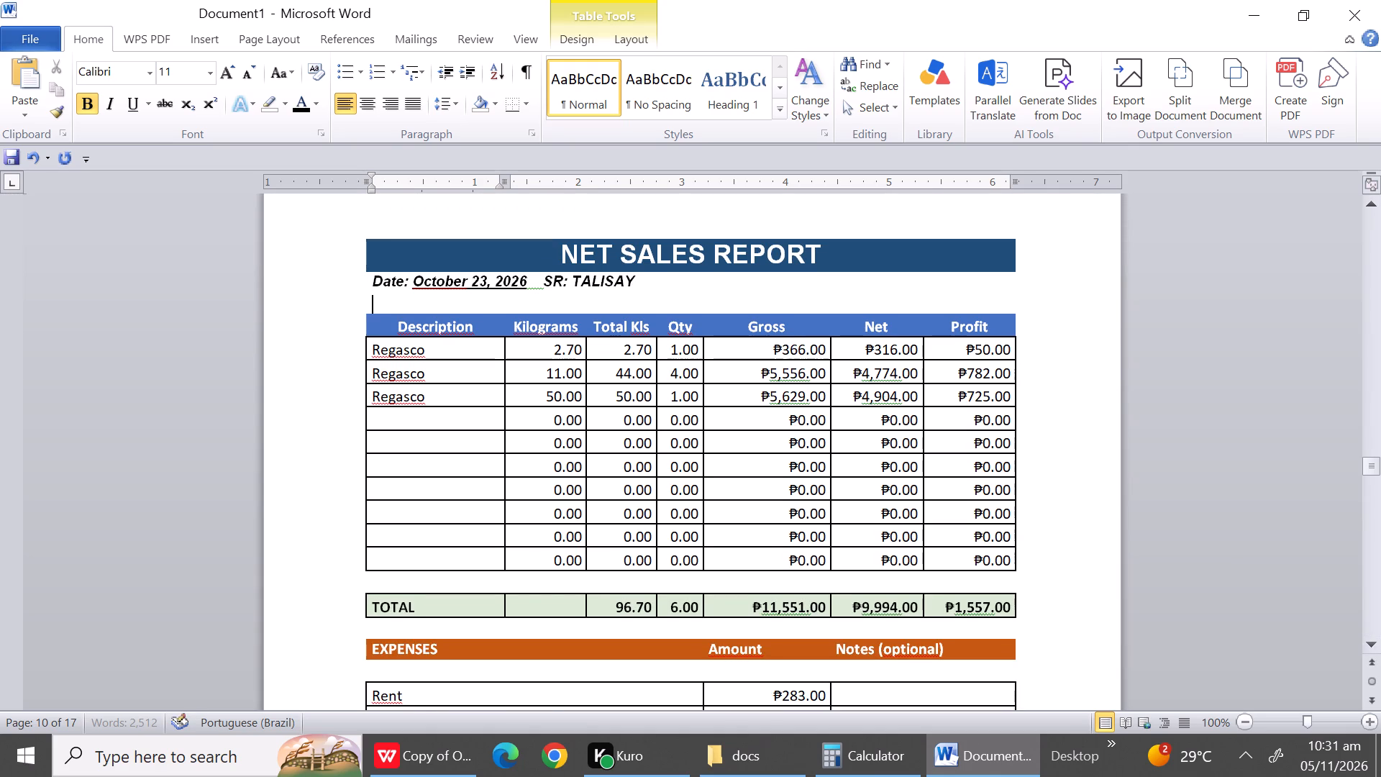
right_click(384, 301)
left_click(455, 365)
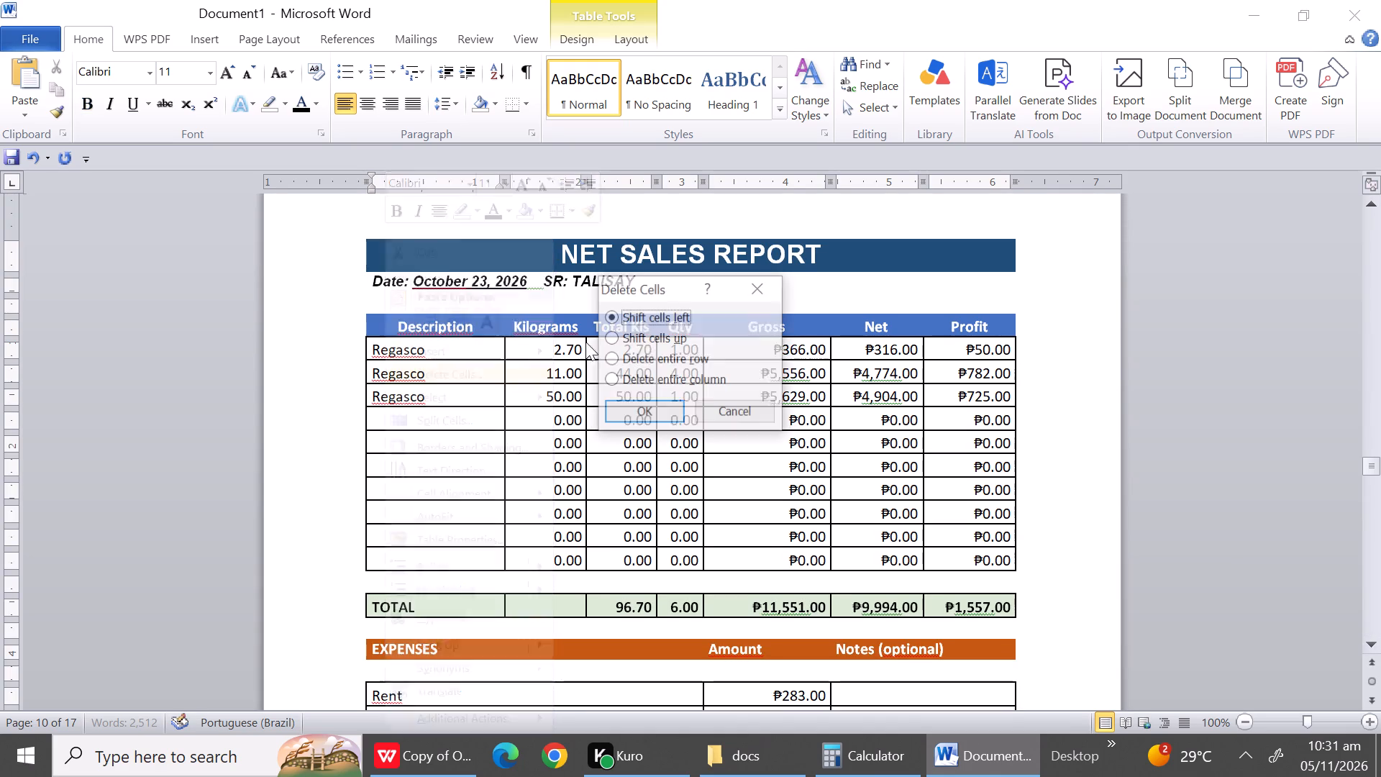
left_click(649, 352)
left_click(654, 404)
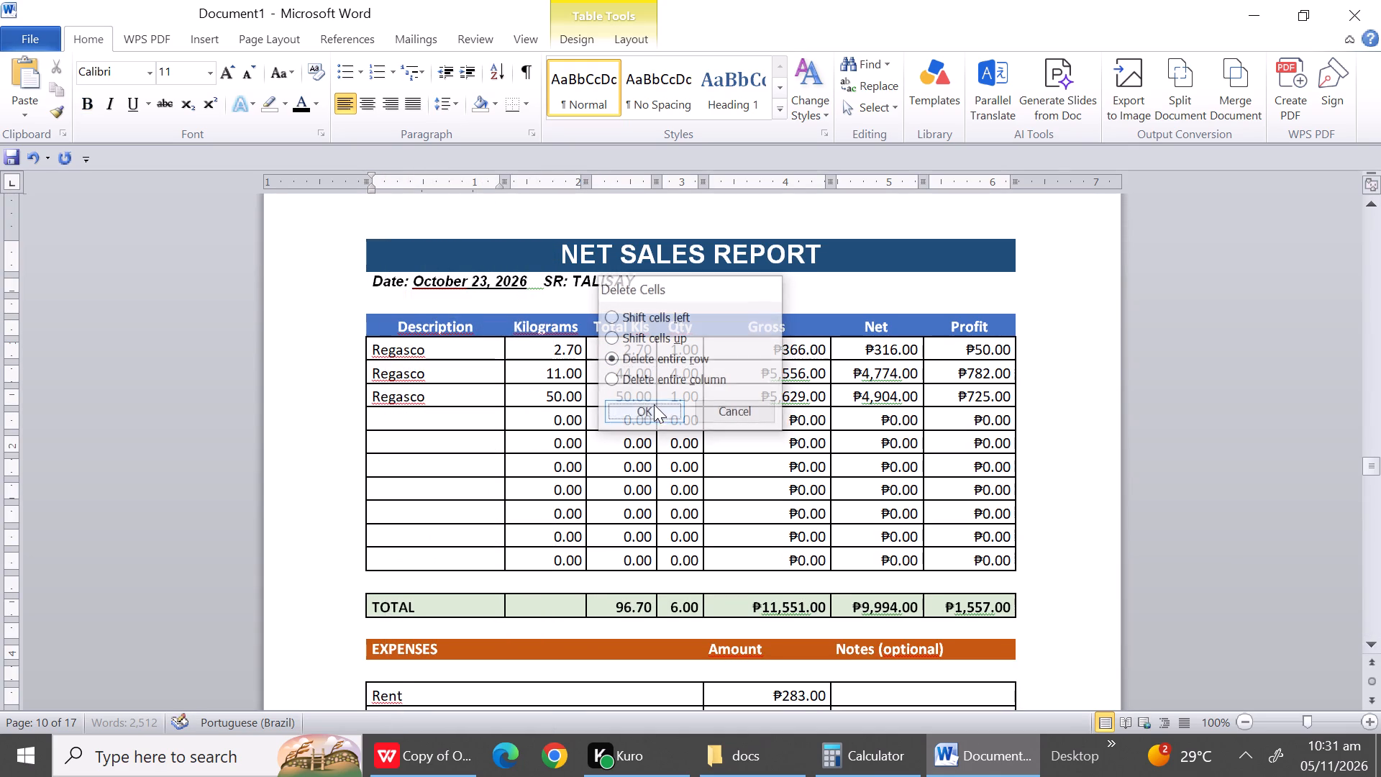
Delete the seven zero-value item rows and the blank row between the last Regasco row and TOTAL in the October 23 report.
left_click_drag(452, 399, 454, 544)
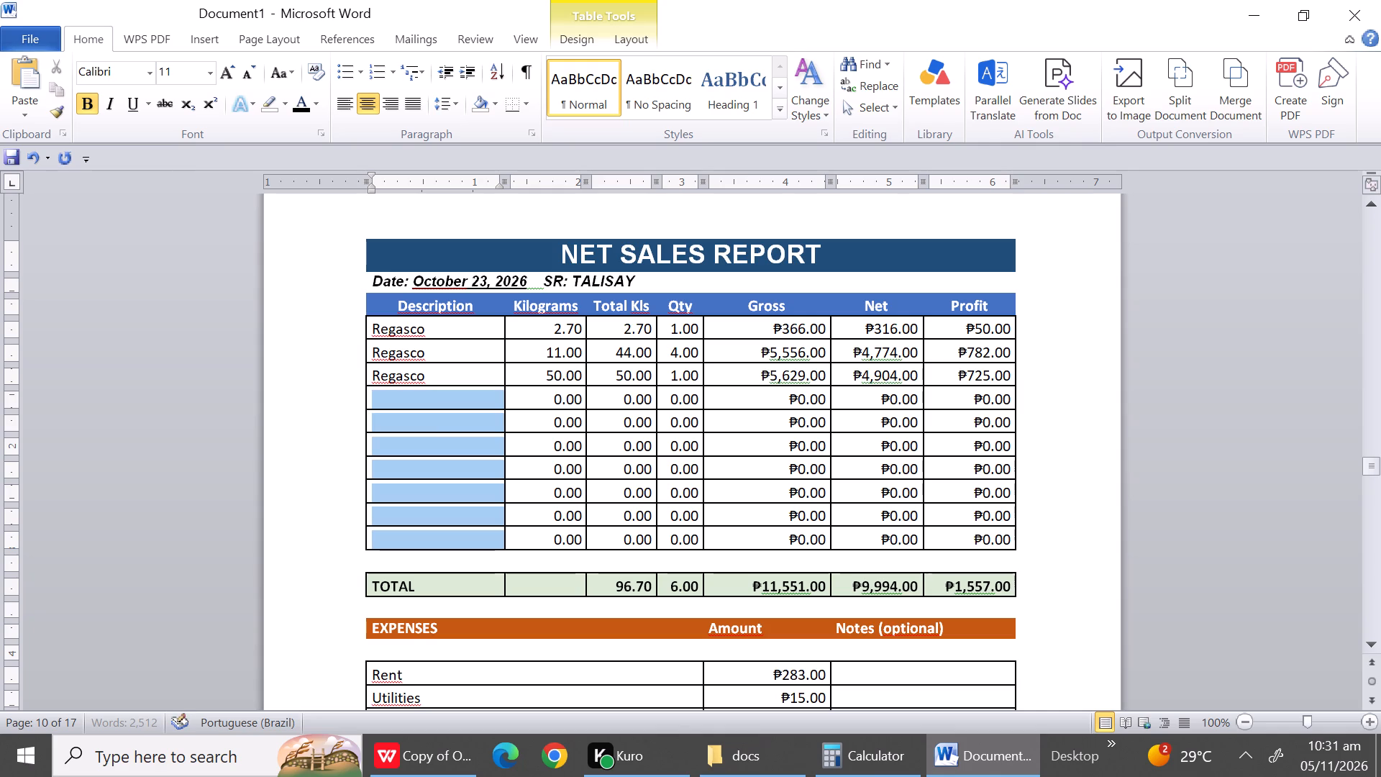
left_click_drag(454, 544, 454, 553)
right_click(454, 553)
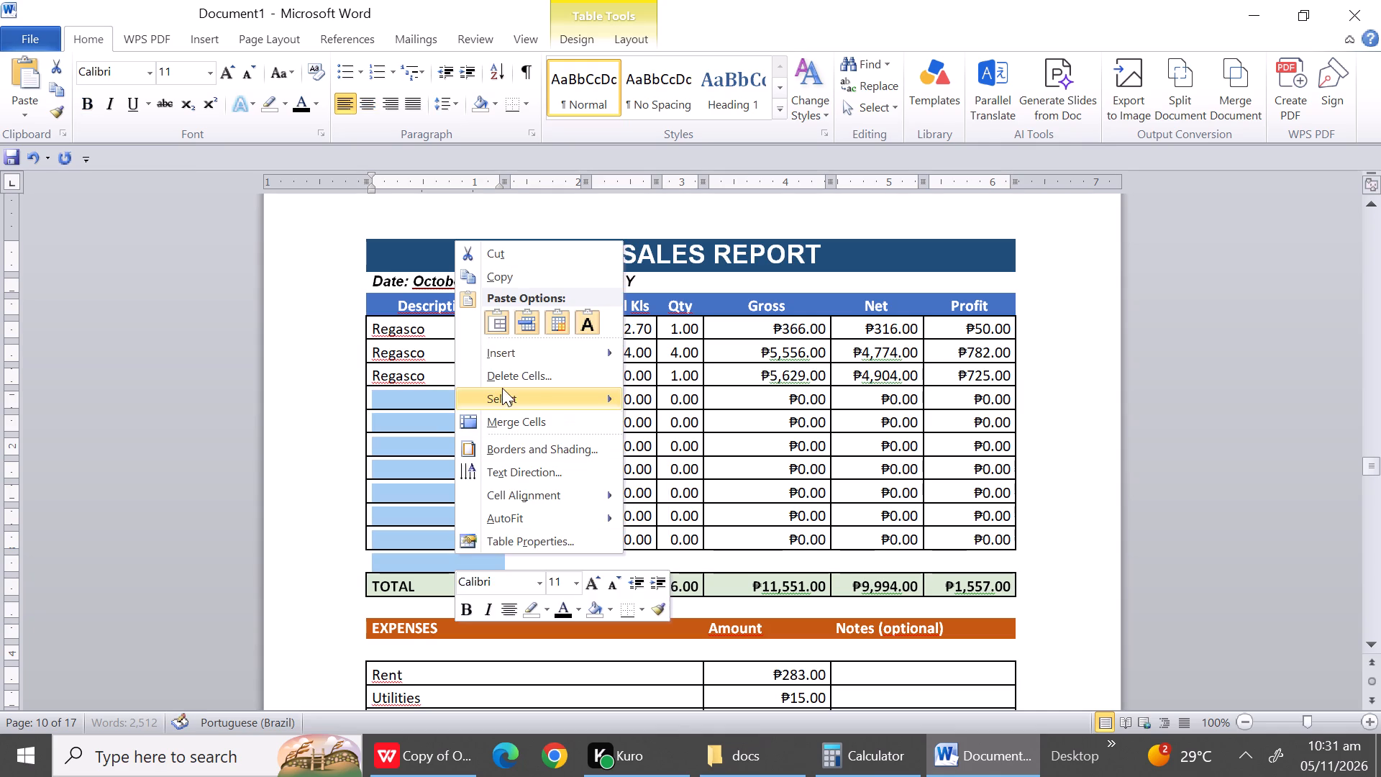
left_click(500, 374)
left_click(657, 359)
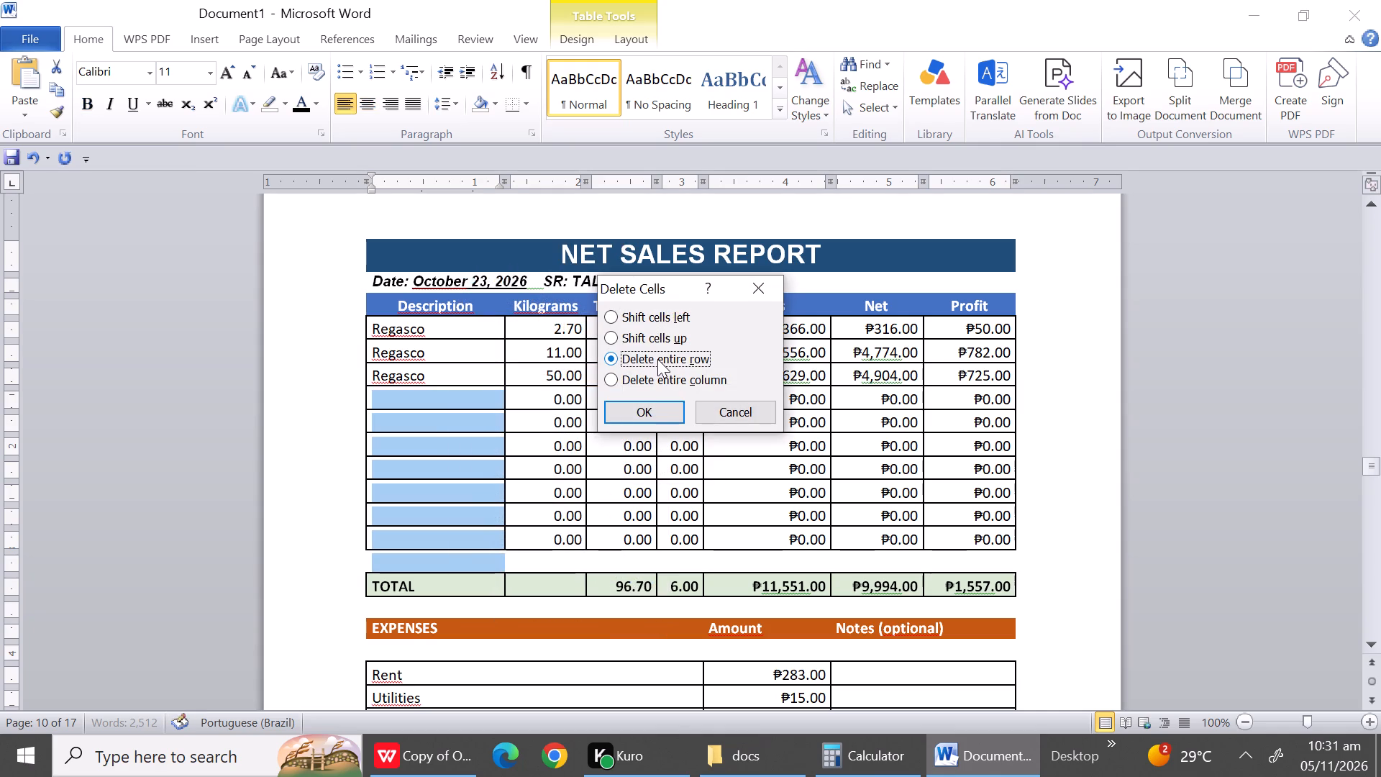
left_click(657, 415)
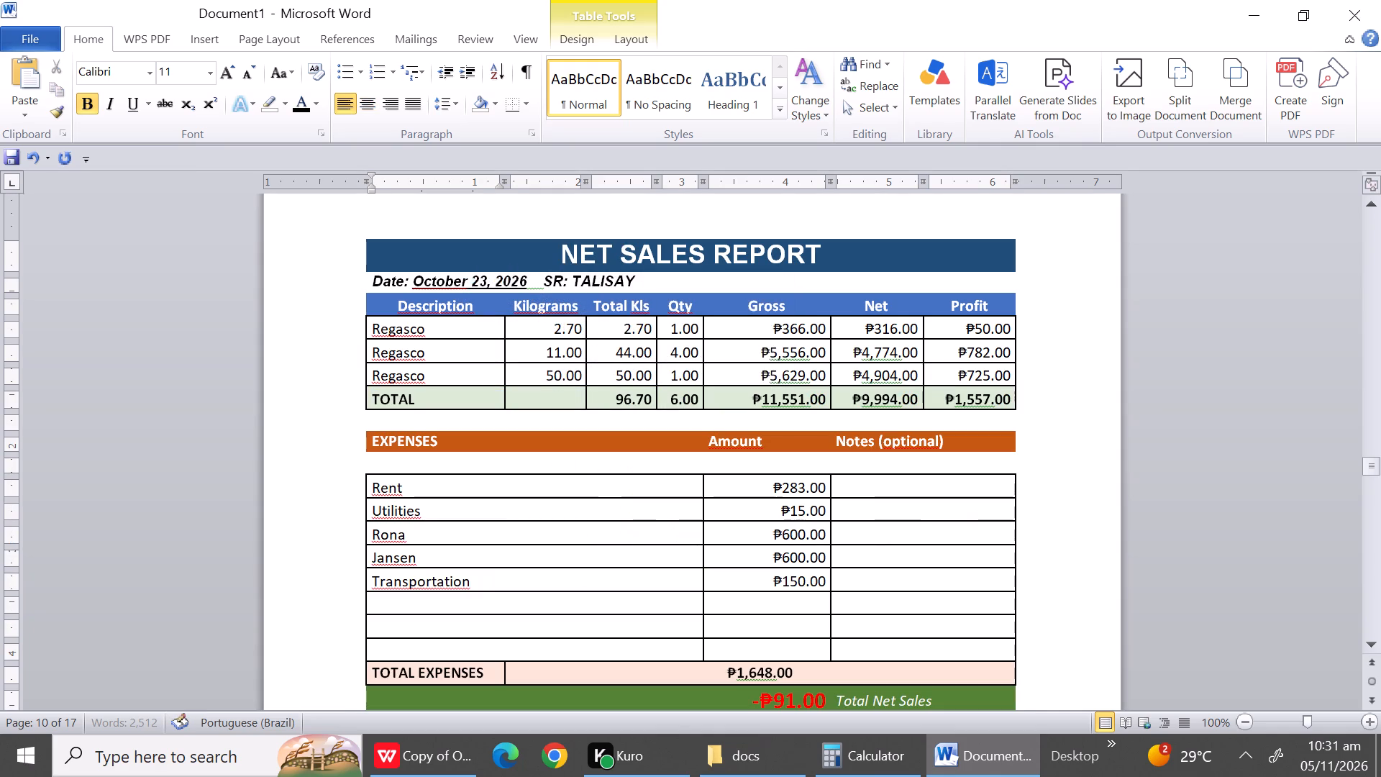
Delete the entire blank row between the TOTAL row and the EXPENSES heading in the October 23 report.
left_click(462, 427)
right_click(462, 427)
left_click(509, 371)
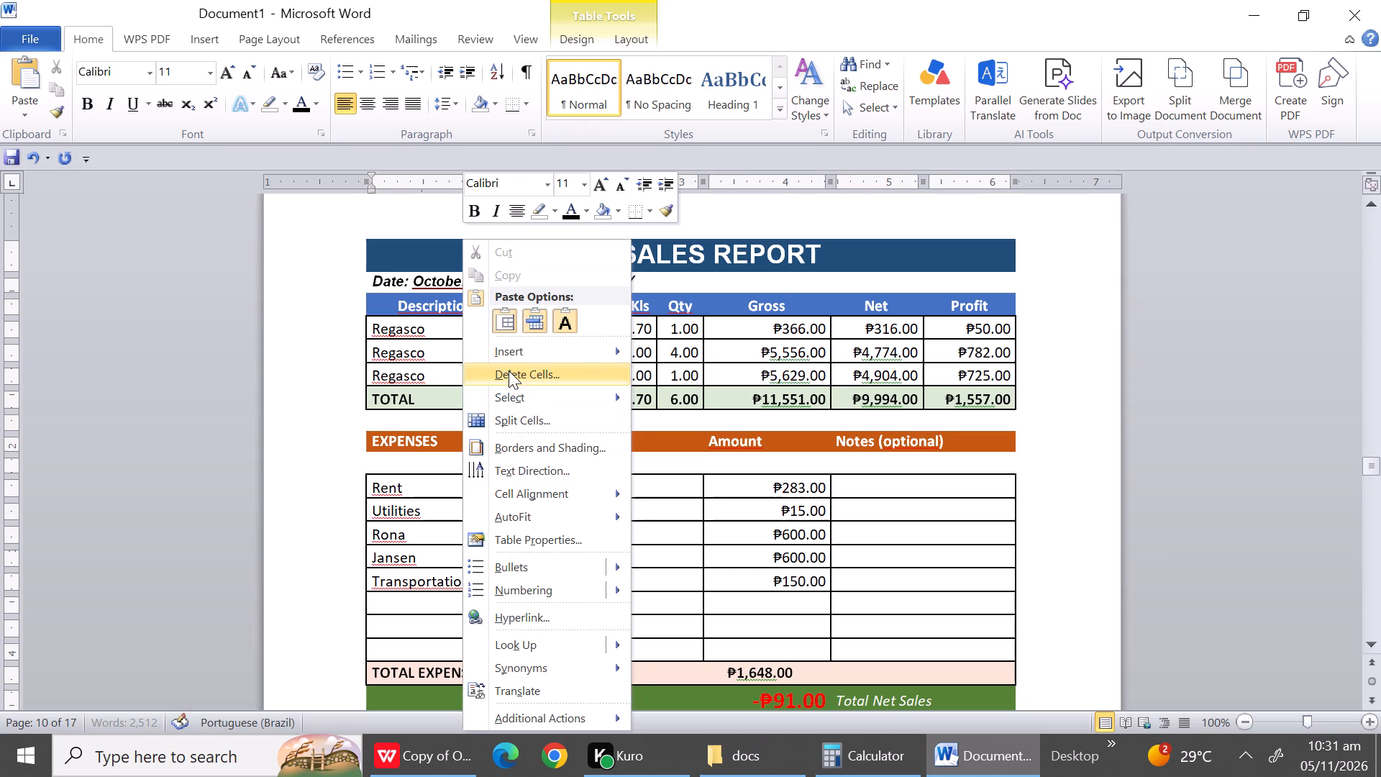
left_click_drag(626, 358, 644, 407)
left_click(644, 407)
left_click(615, 421)
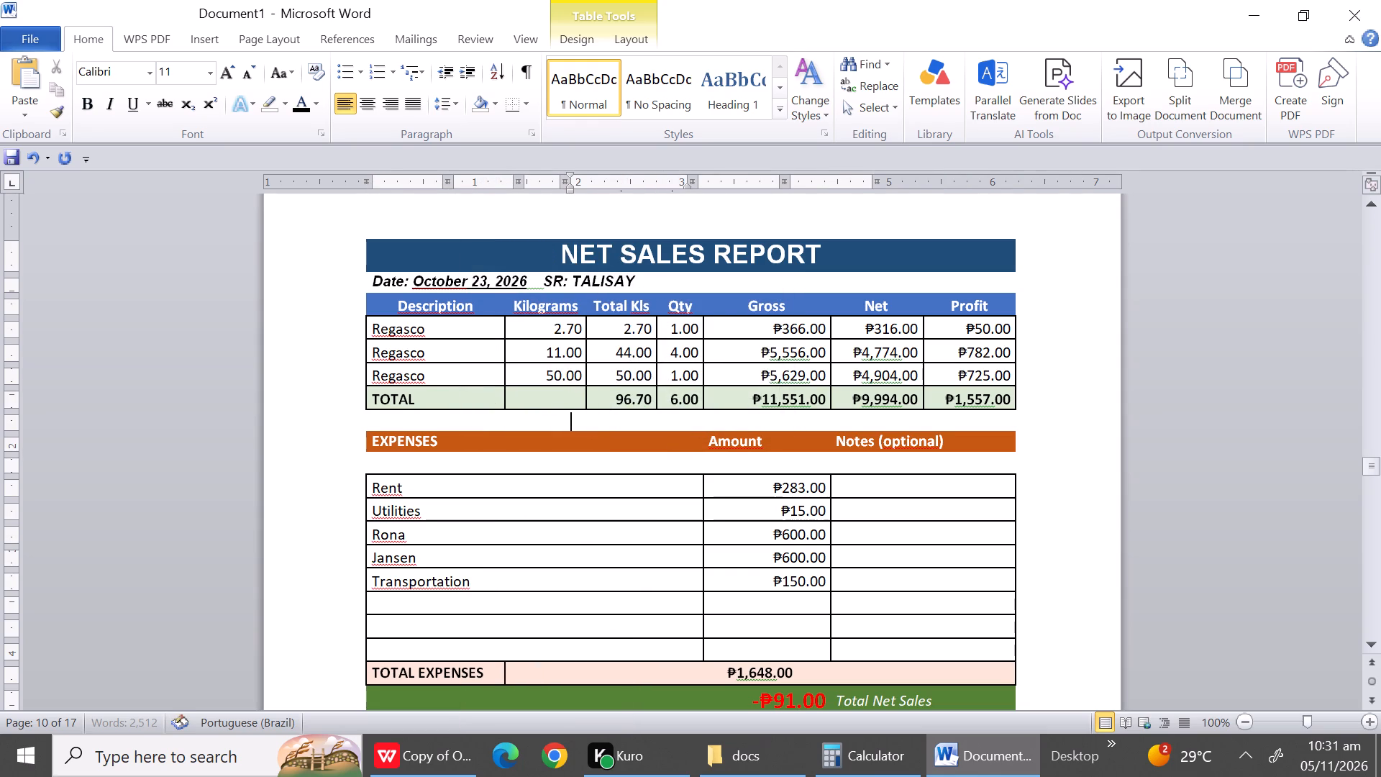
left_click(400, 424)
right_click(400, 424)
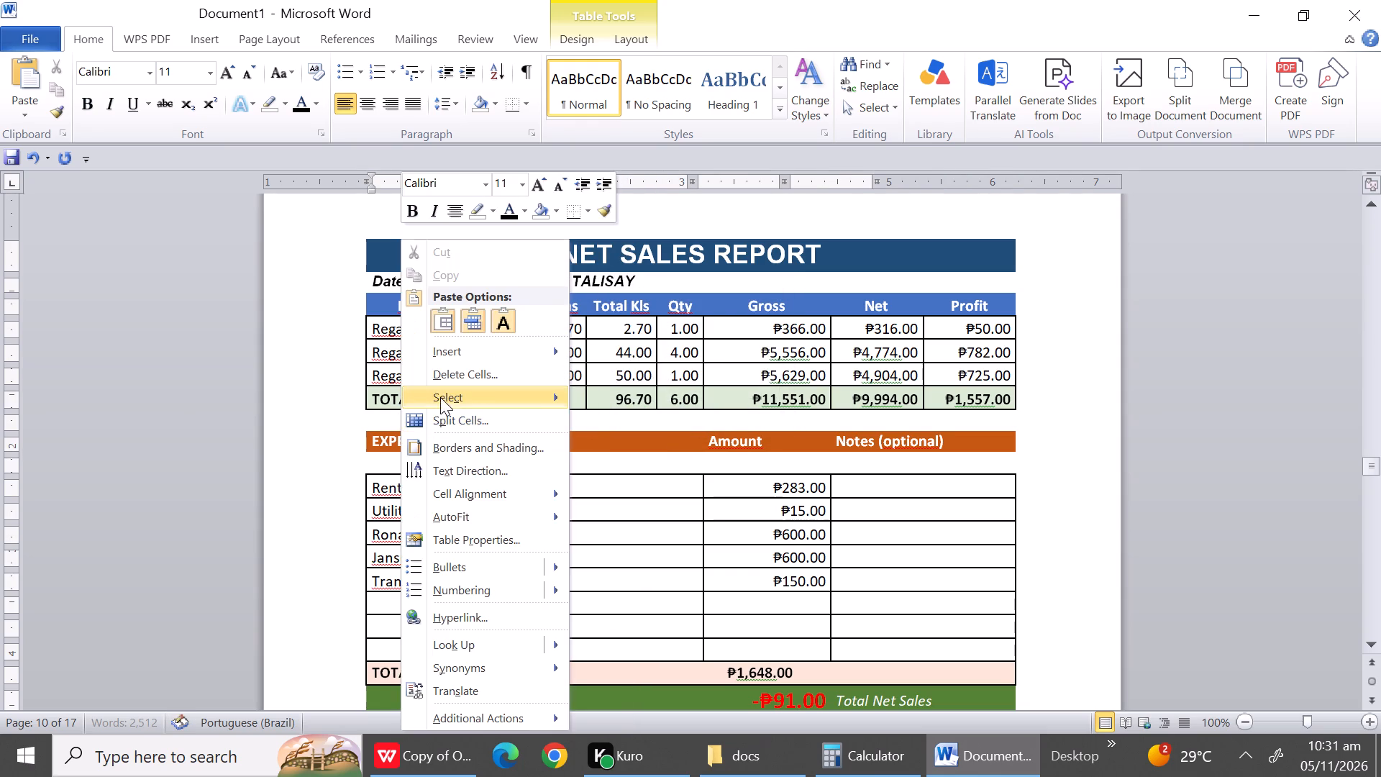
left_click(429, 382)
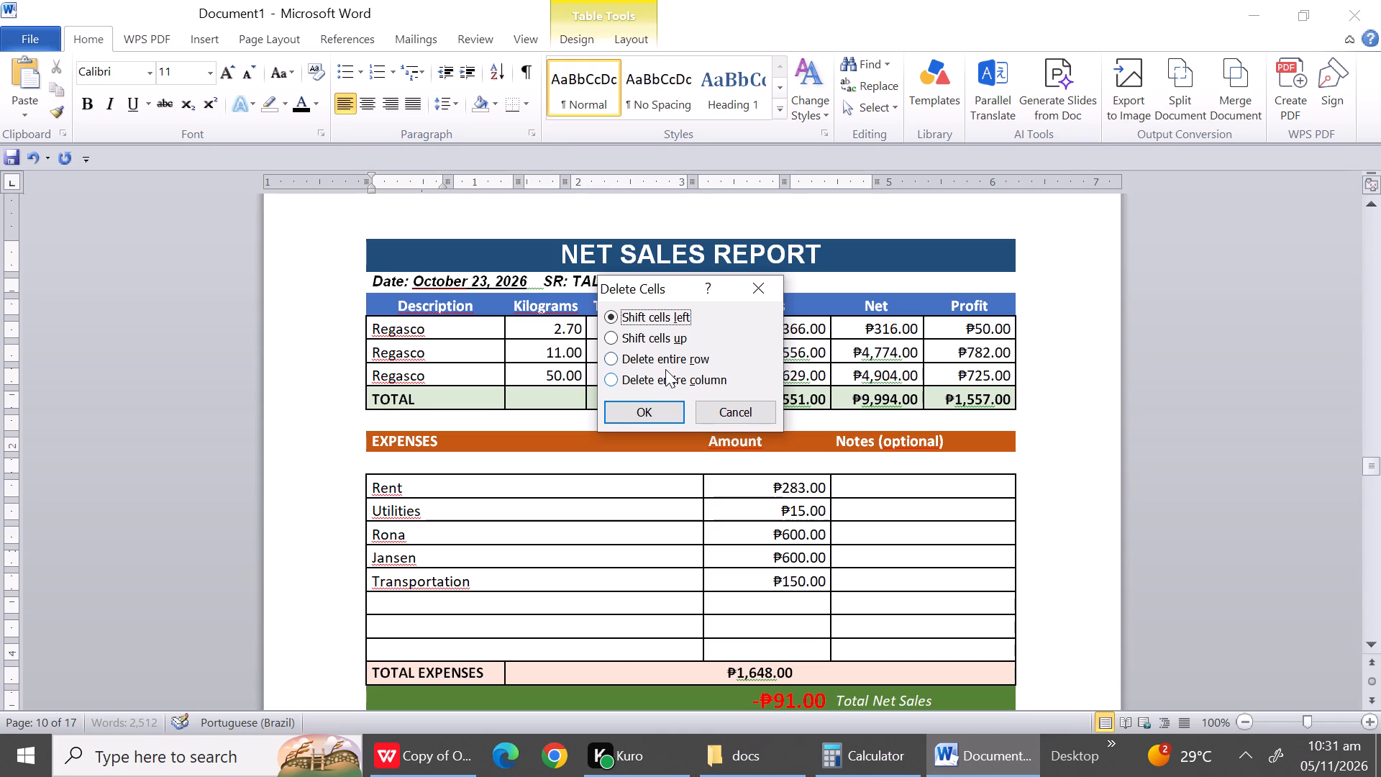
left_click(659, 362)
left_click(658, 412)
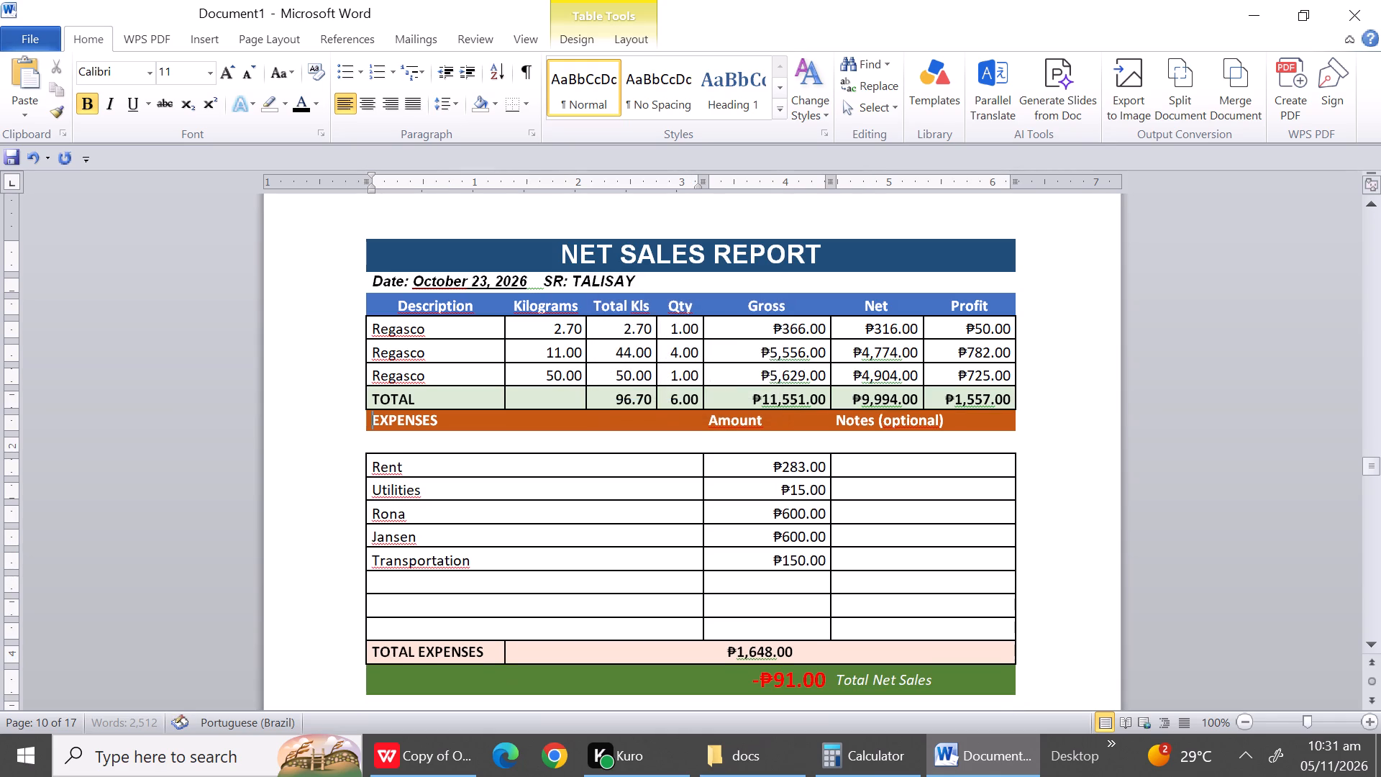
Delete the entire blank row between the EXPENSES heading and the Rent row in the October 23 report.
left_click(397, 449)
right_click(397, 449)
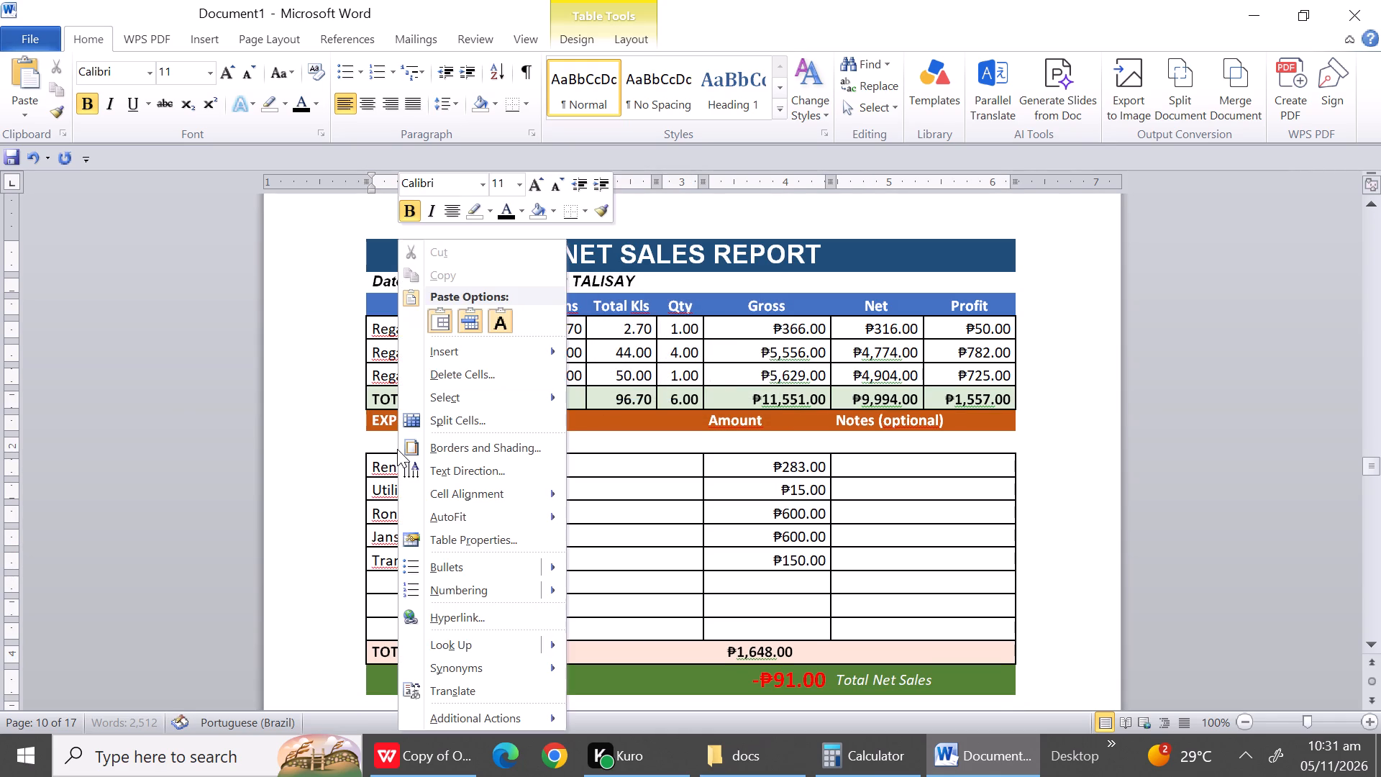
left_click(449, 374)
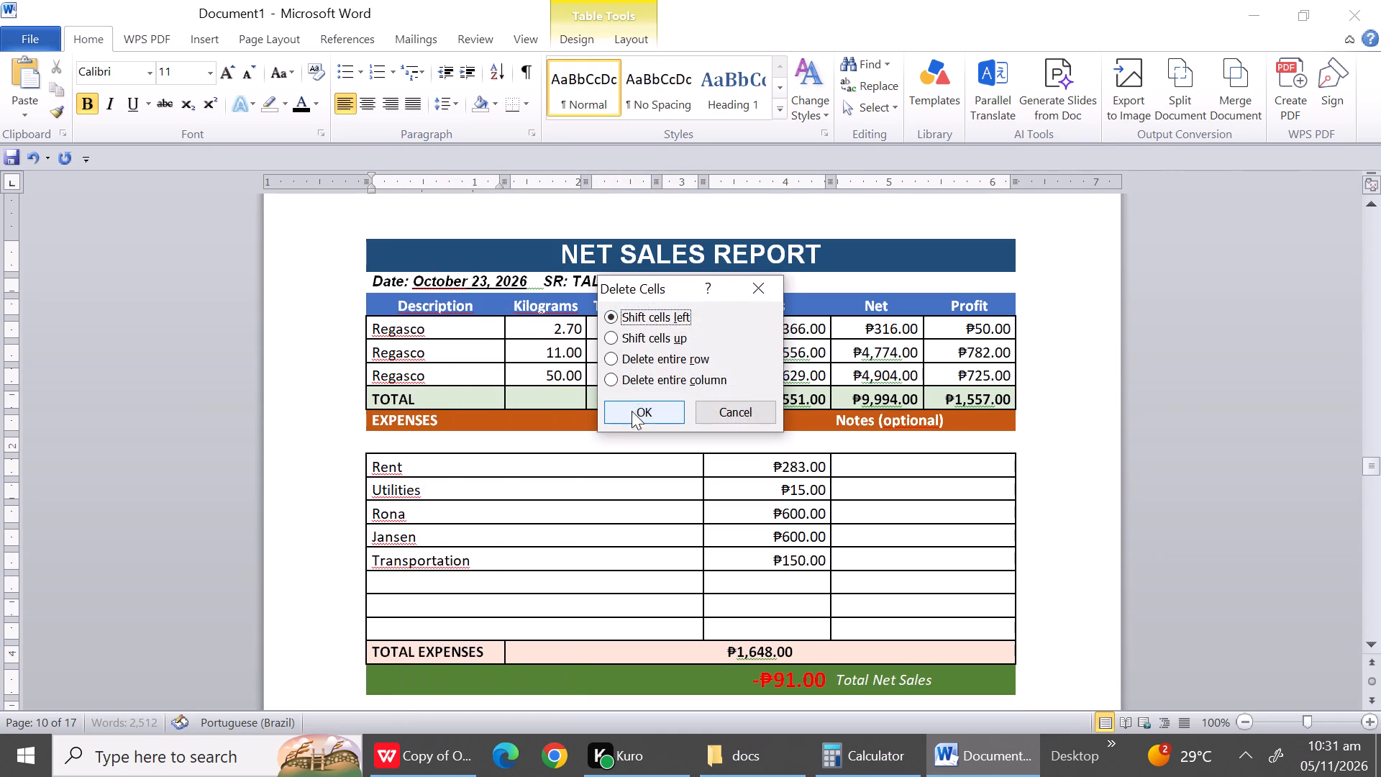
left_click(629, 355)
left_click(634, 412)
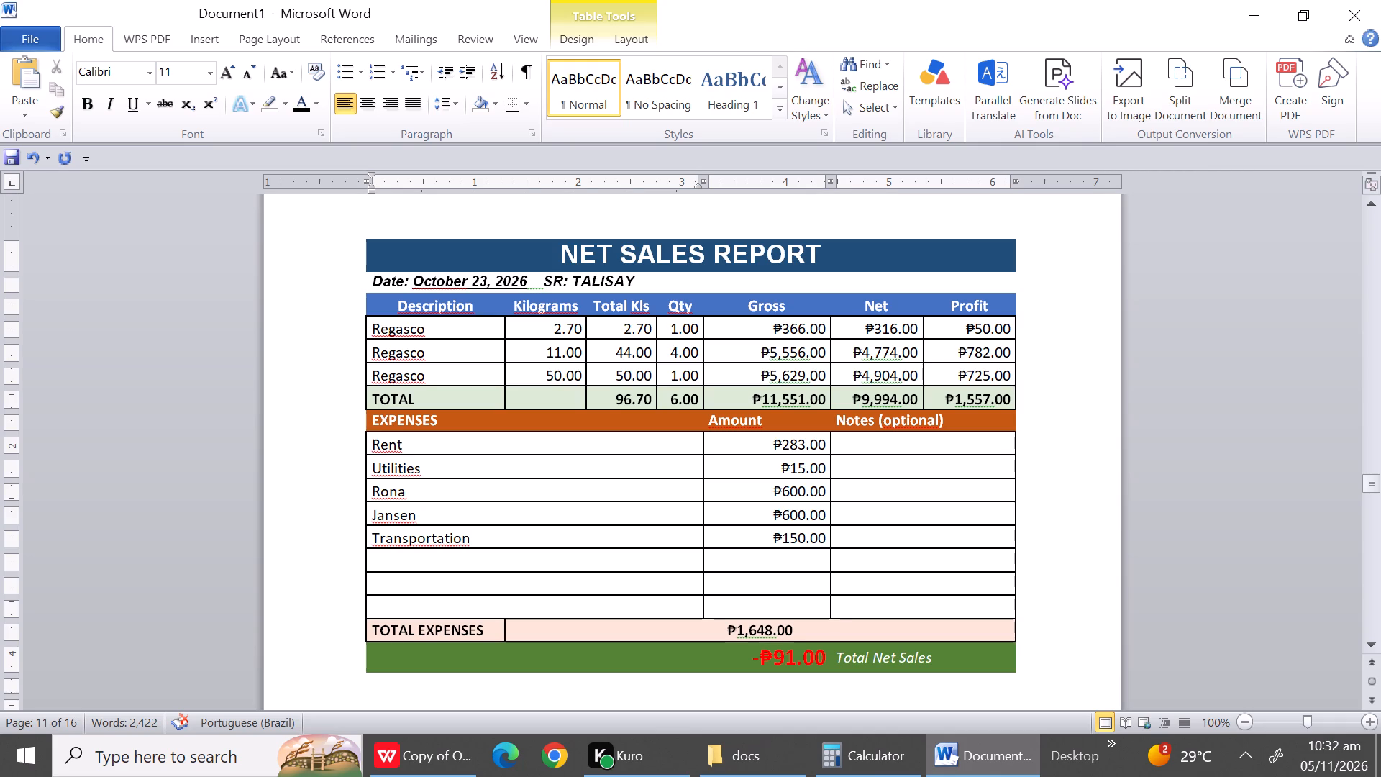
Delete the three empty expense rows between Transportation and TOTAL EXPENSES in the October 23 report.
left_click_drag(509, 557, 503, 601)
right_click(503, 601)
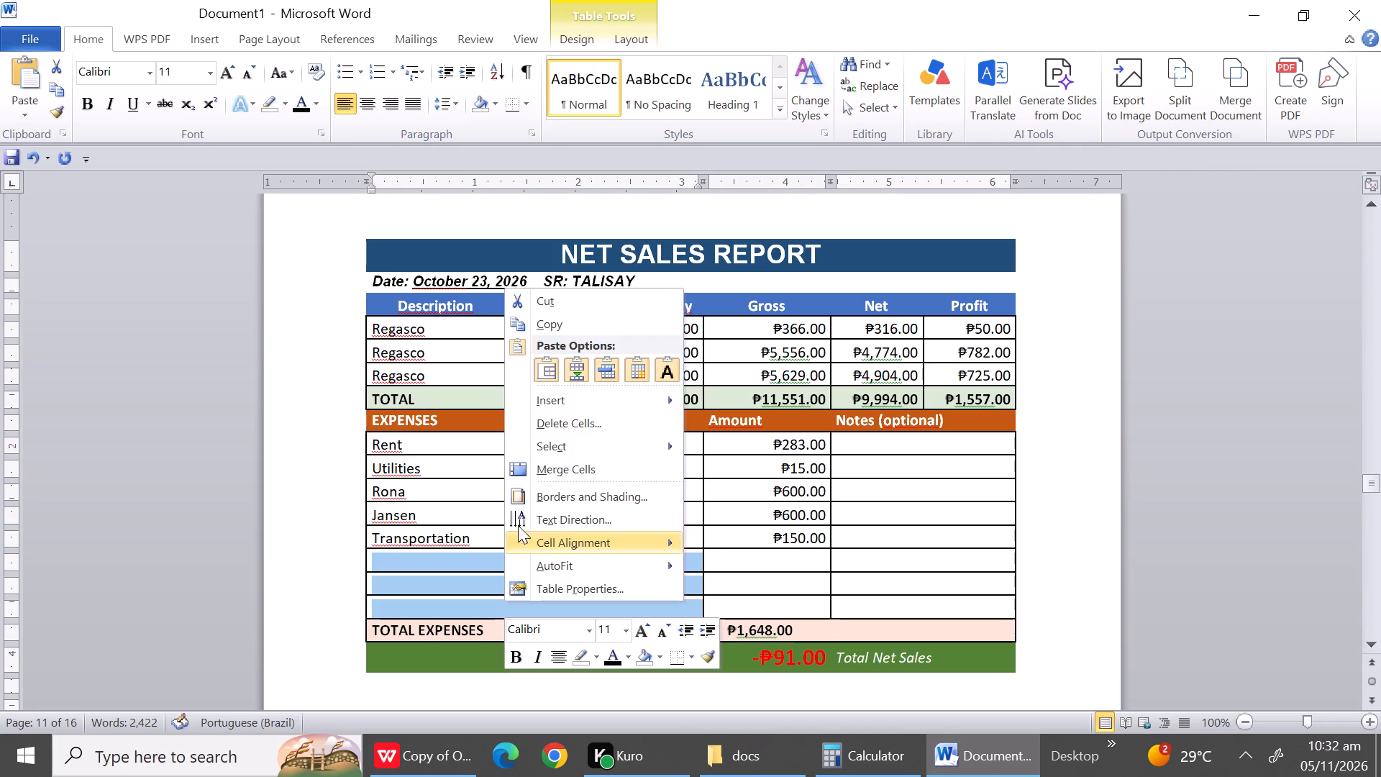
left_click(544, 430)
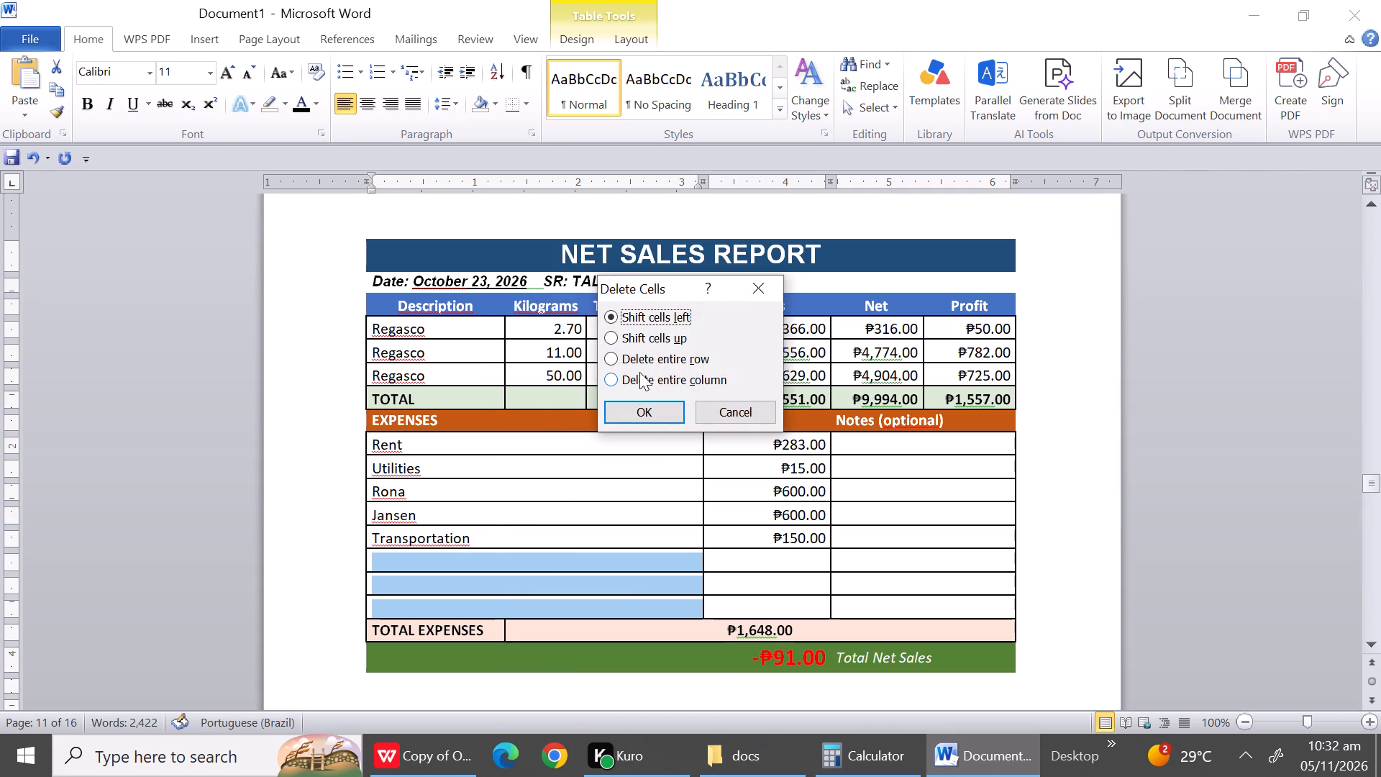
left_click(634, 363)
left_click(639, 408)
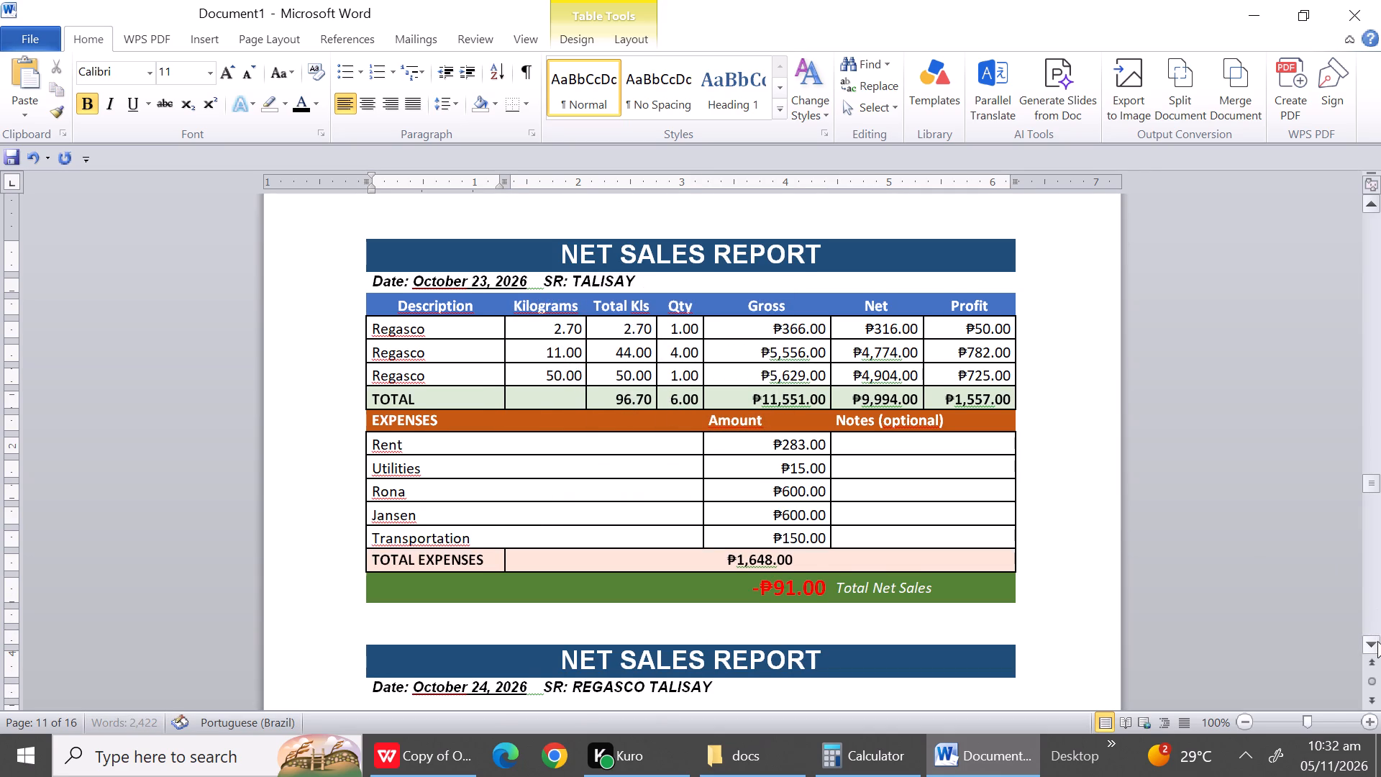
Delete one entire blank row between the October 23 Total Net Sales row and the October 24 report title.
triple_click(1377, 641)
triple_click(1377, 641)
triple_click(1377, 641)
triple_click(1377, 641)
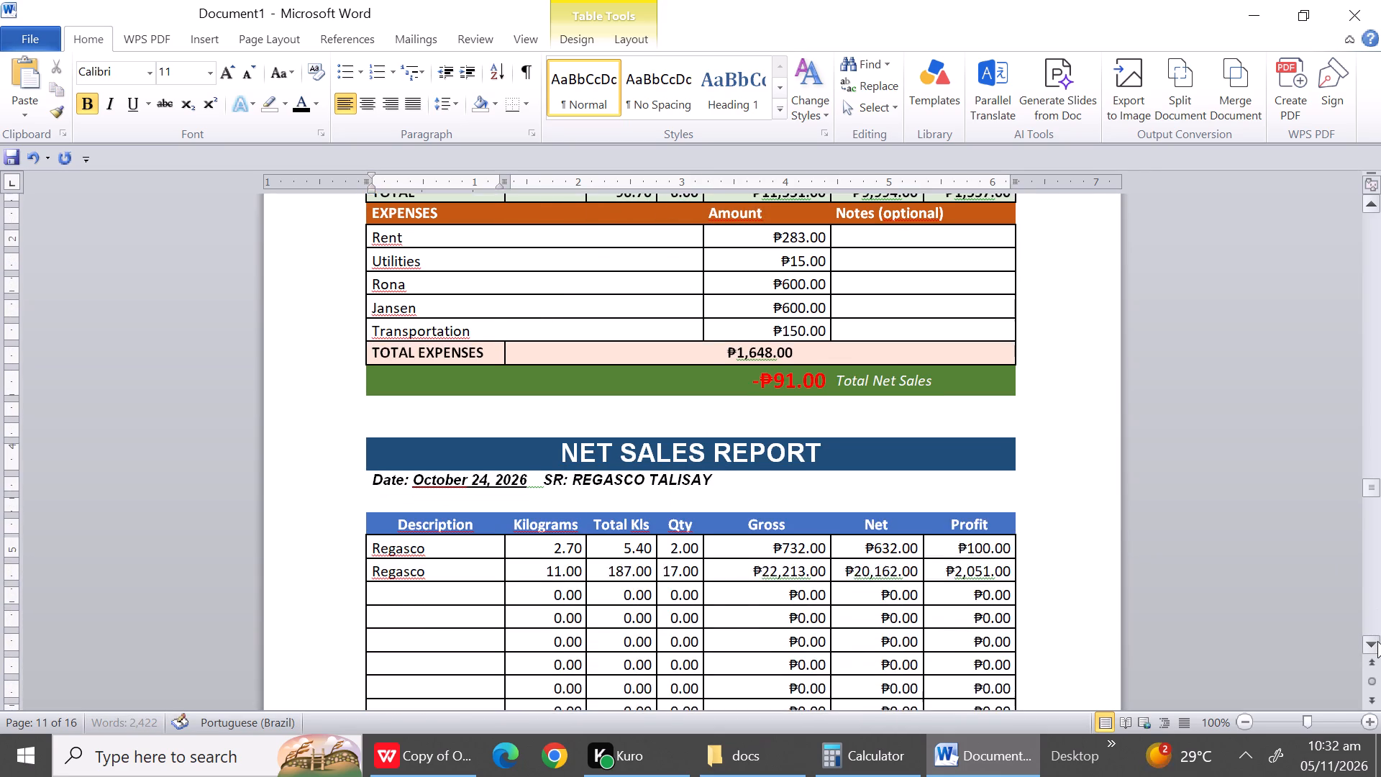
left_click(1377, 641)
left_click(407, 404)
right_click(407, 404)
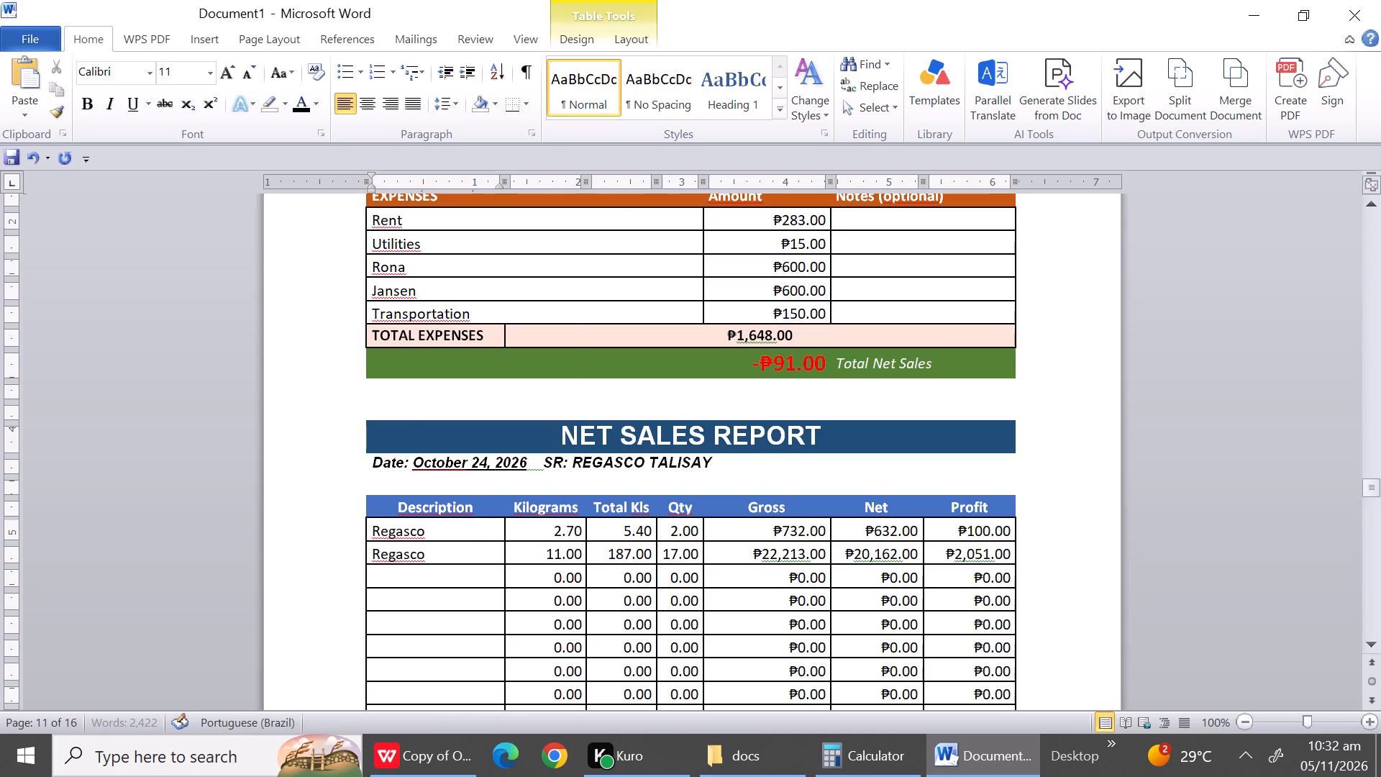
left_click(436, 381)
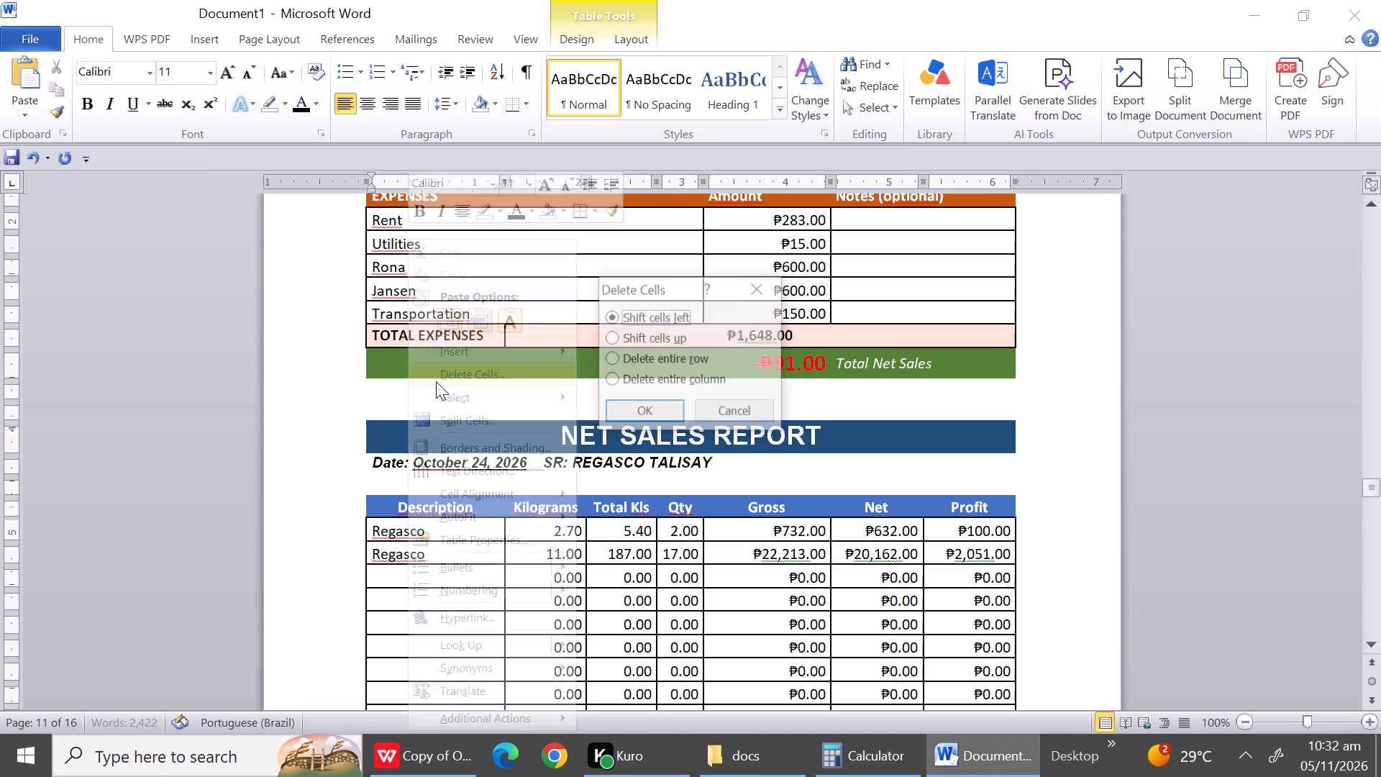
left_click(613, 360)
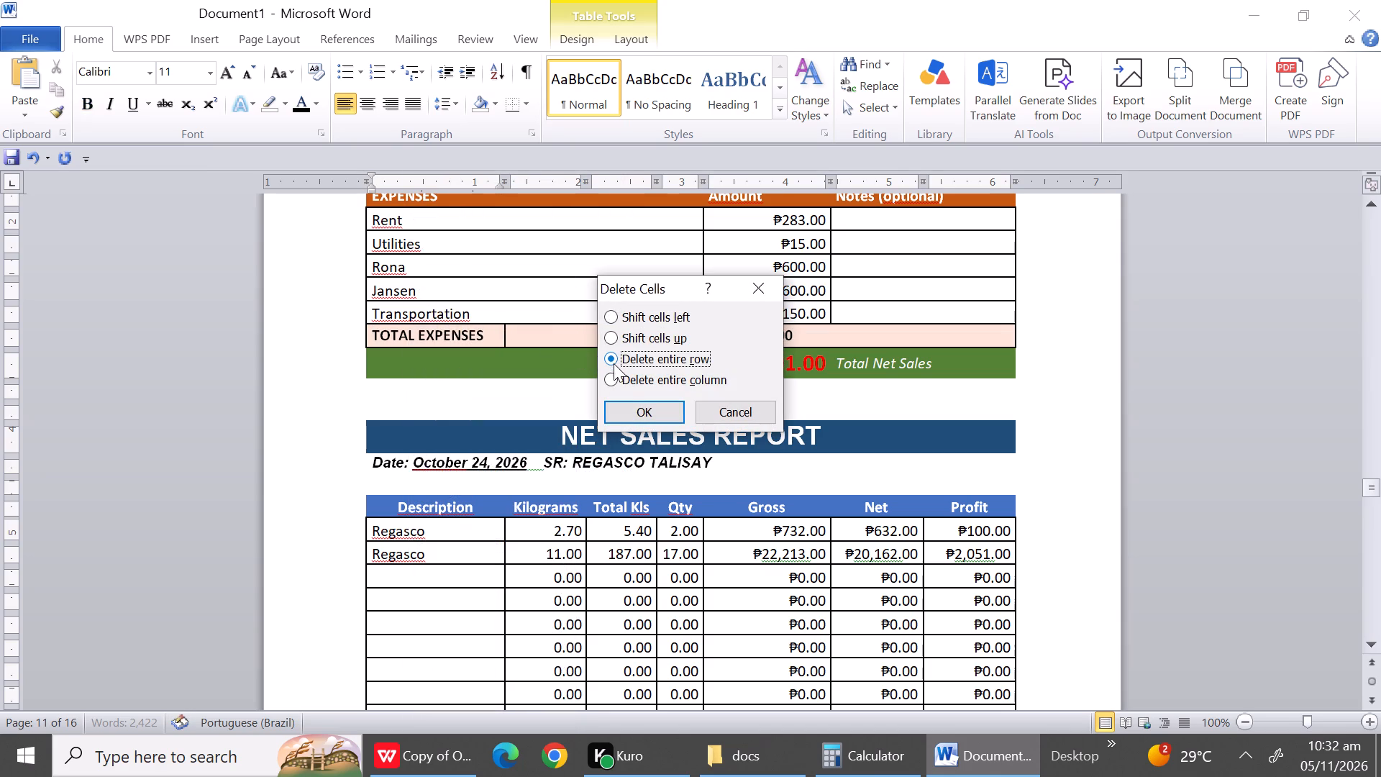
left_click(630, 404)
Delete the entire blank row between the date line and the Description header row in the October 24 report.
left_click(373, 463)
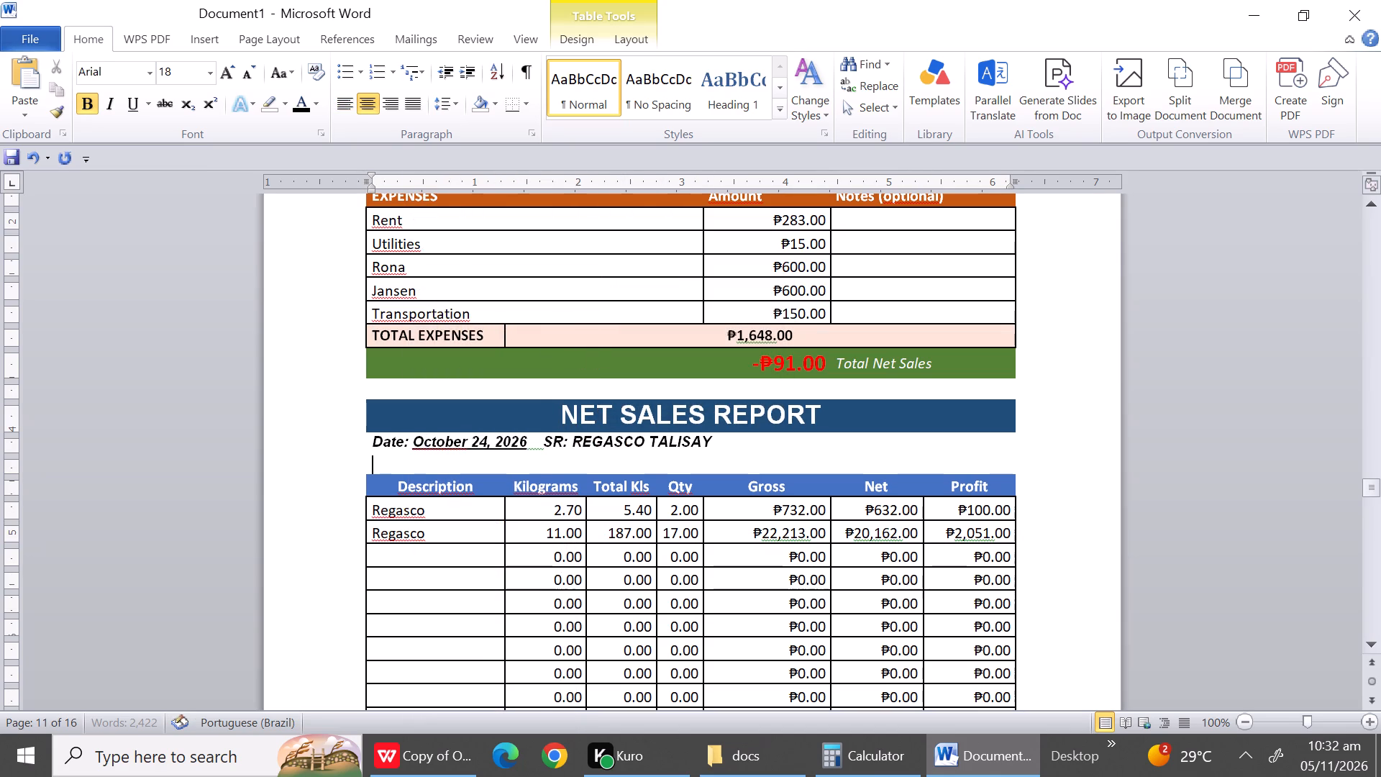
right_click(373, 463)
left_click(443, 380)
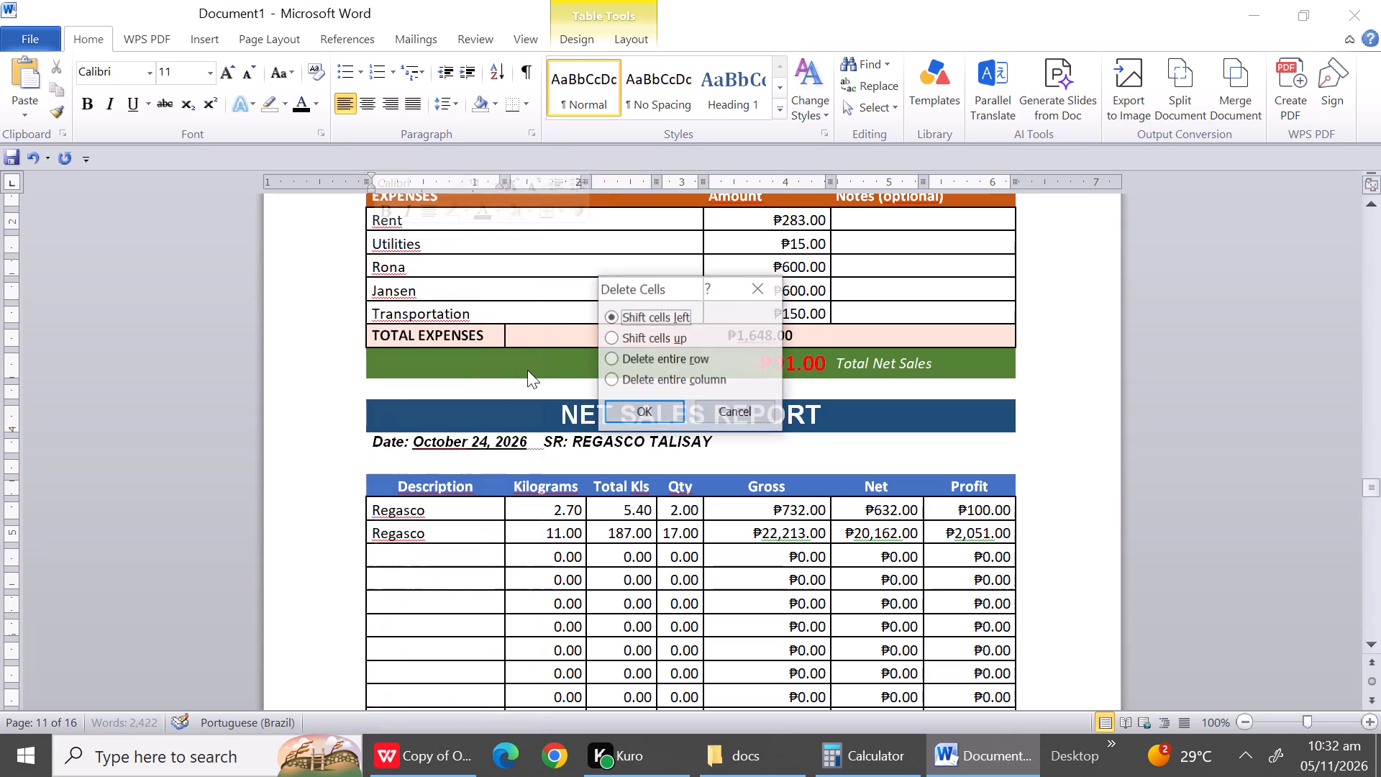
left_click_drag(640, 360, 639, 407)
left_click(639, 407)
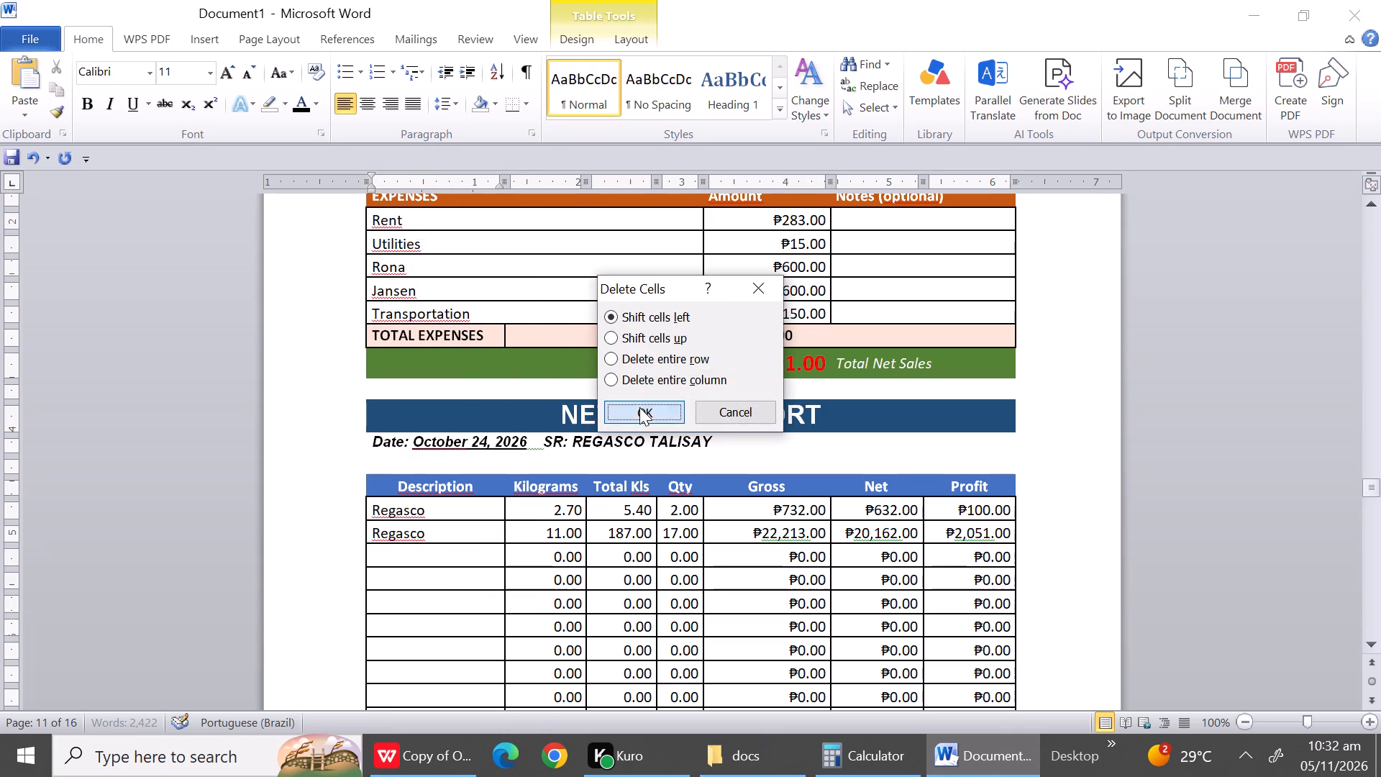
left_click(382, 465)
right_click(382, 465)
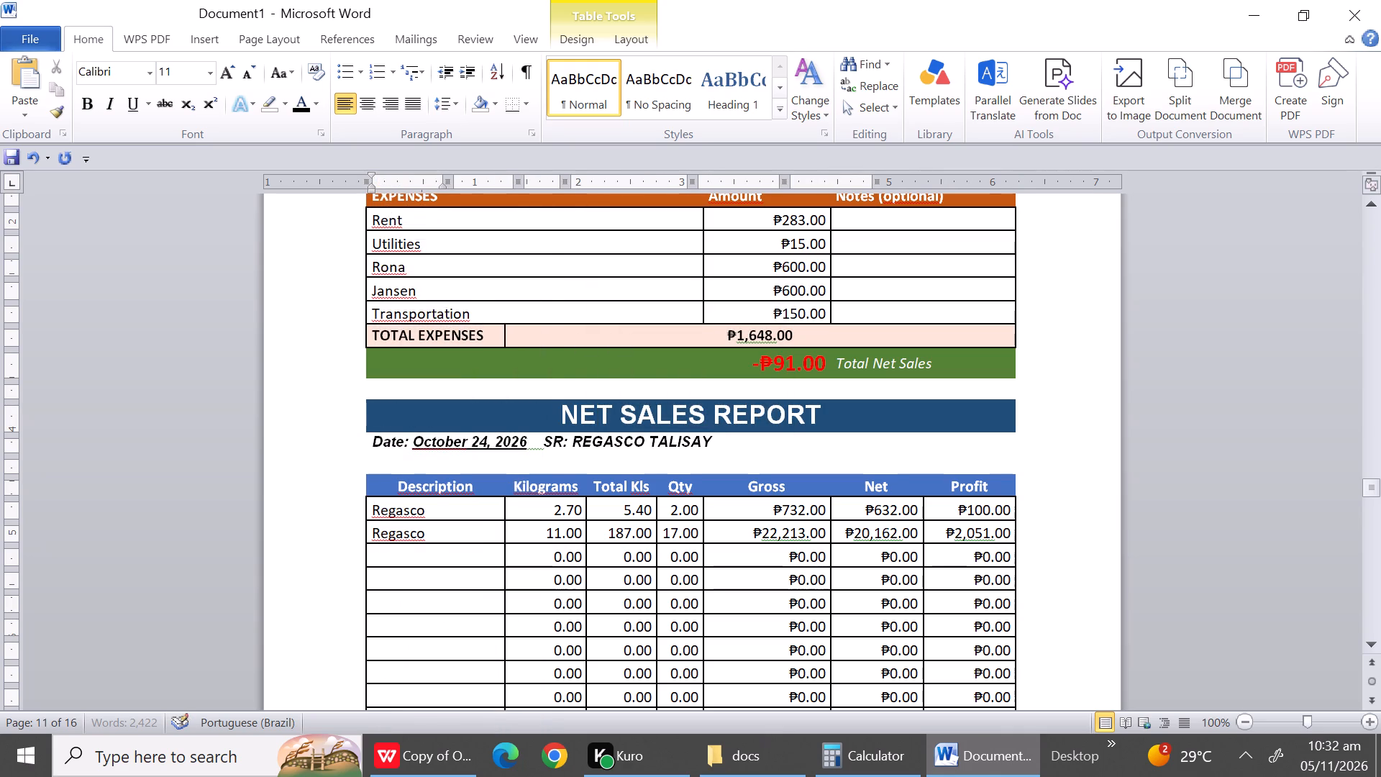
left_click(422, 373)
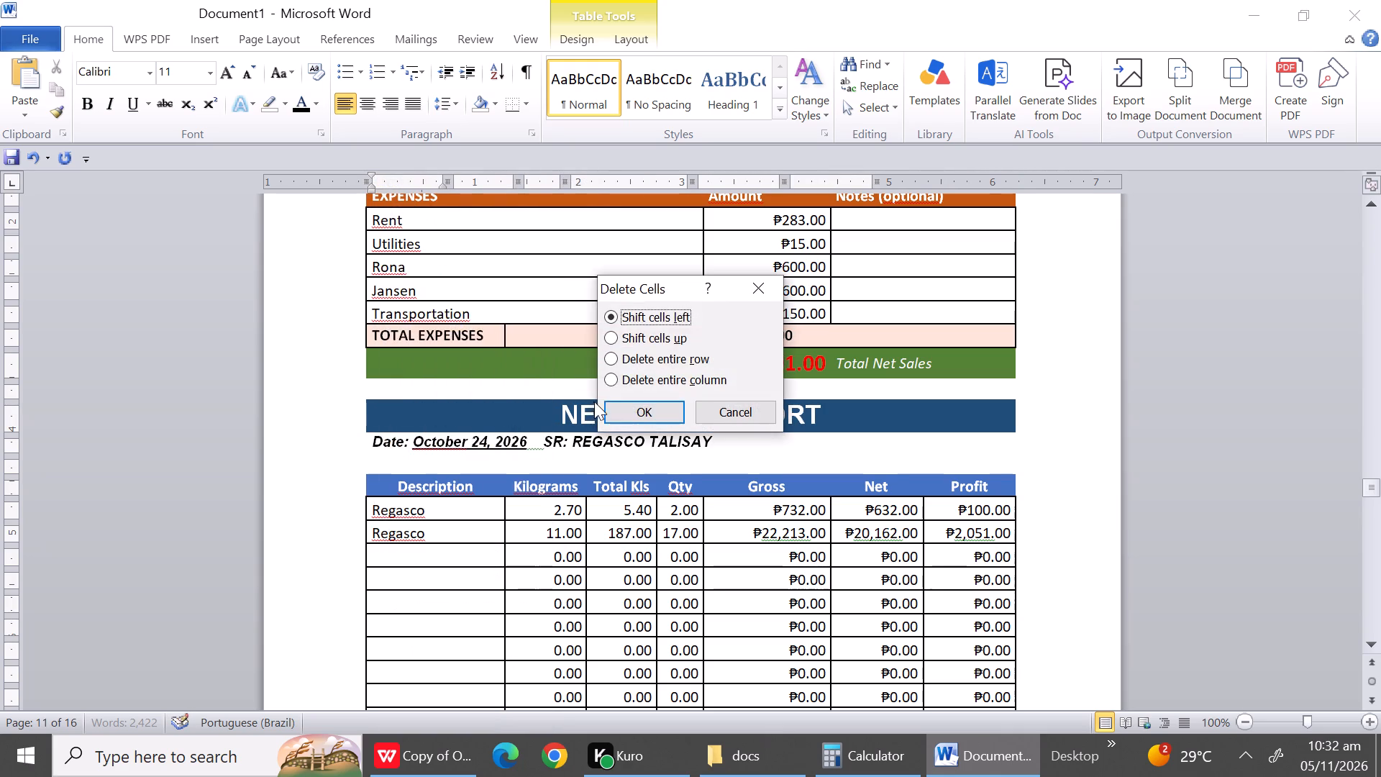
left_click(643, 363)
left_click(659, 419)
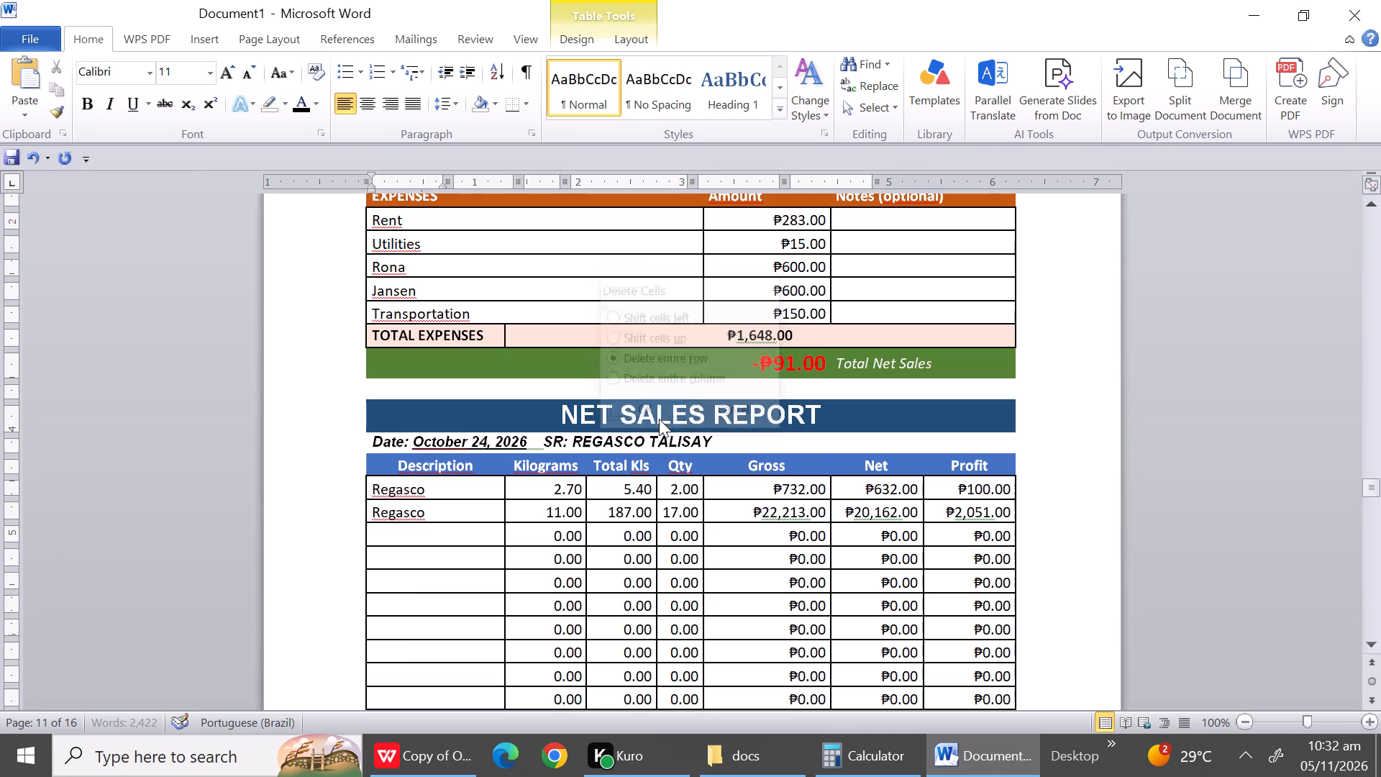
Delete the eight zero-value item rows and the blank row between the last Regasco row and TOTAL in the October 24 report.
triple_click(1370, 637)
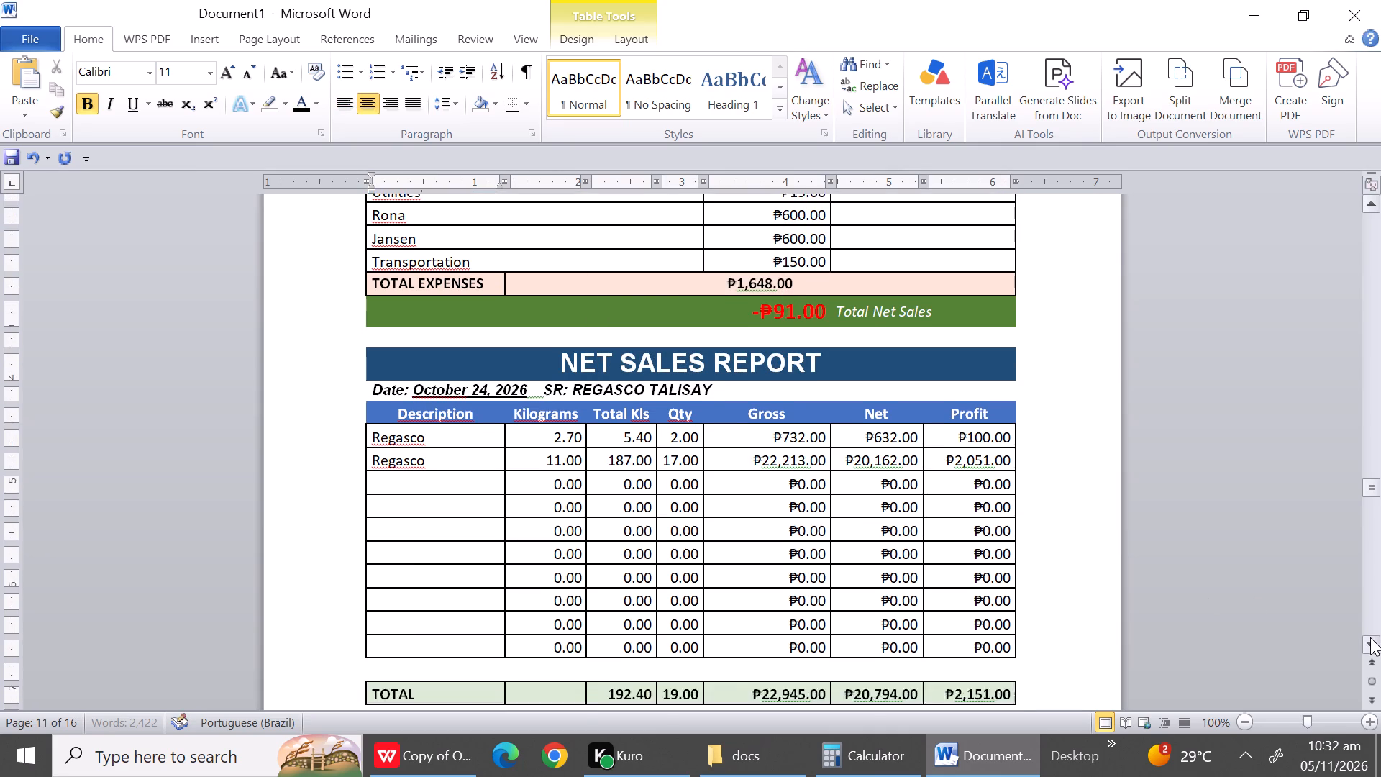
triple_click(1370, 637)
triple_click(1370, 637)
double_click(1370, 637)
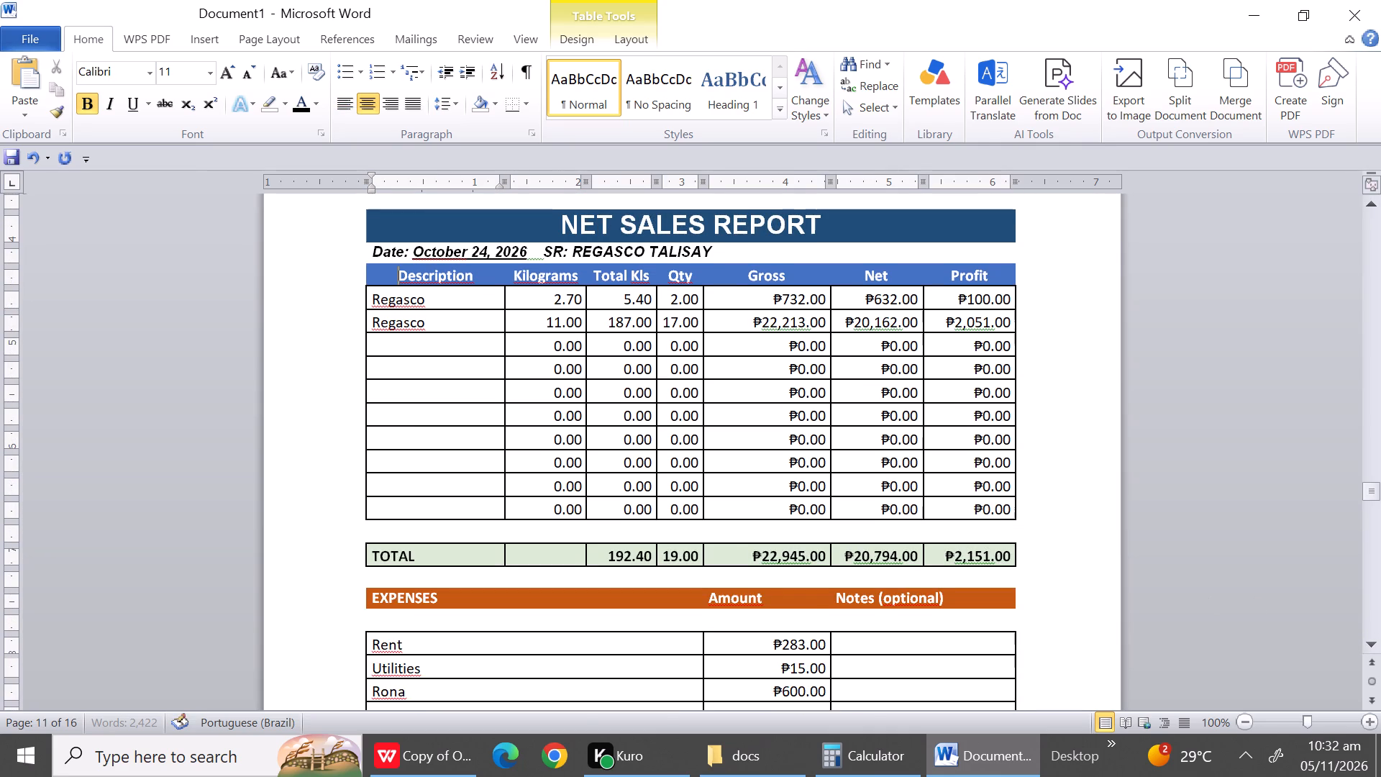
left_click_drag(429, 345, 452, 521)
right_click(452, 521)
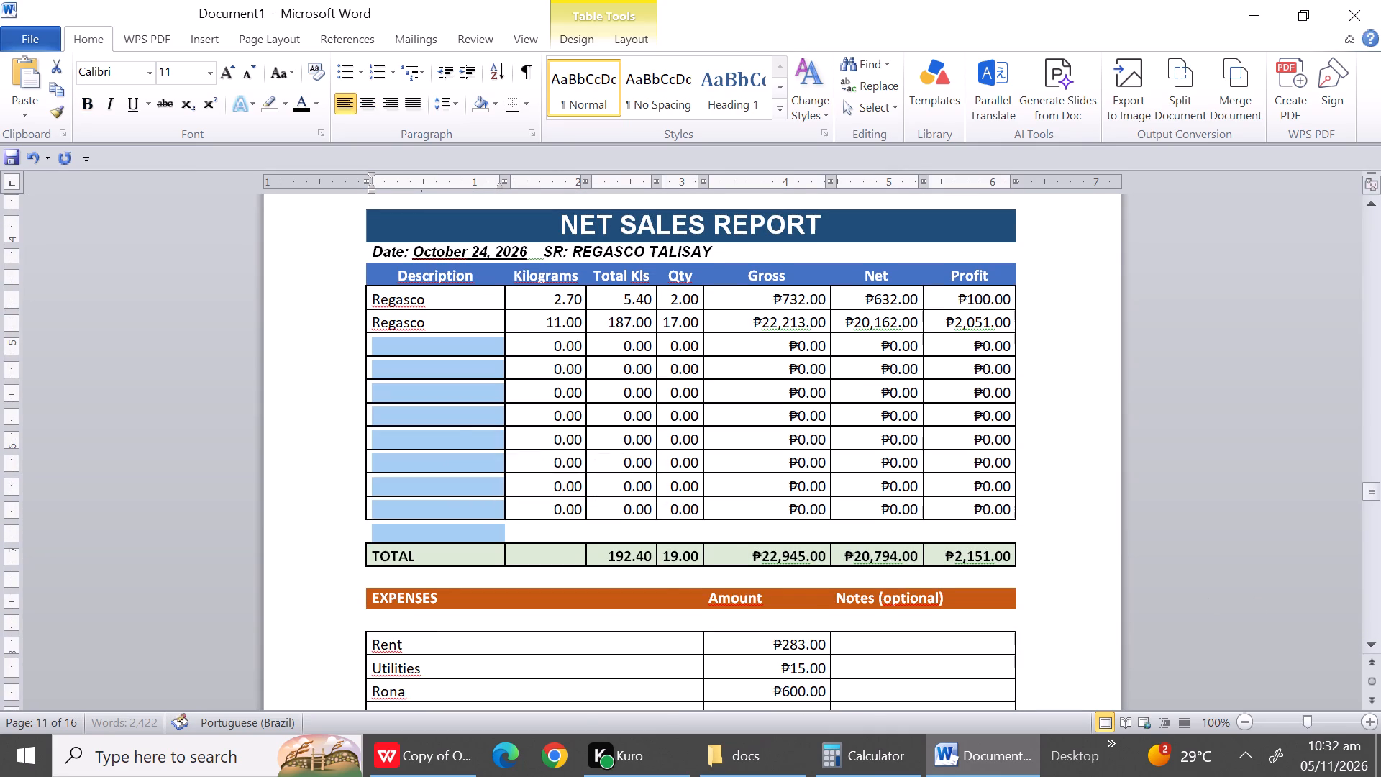
left_click(538, 342)
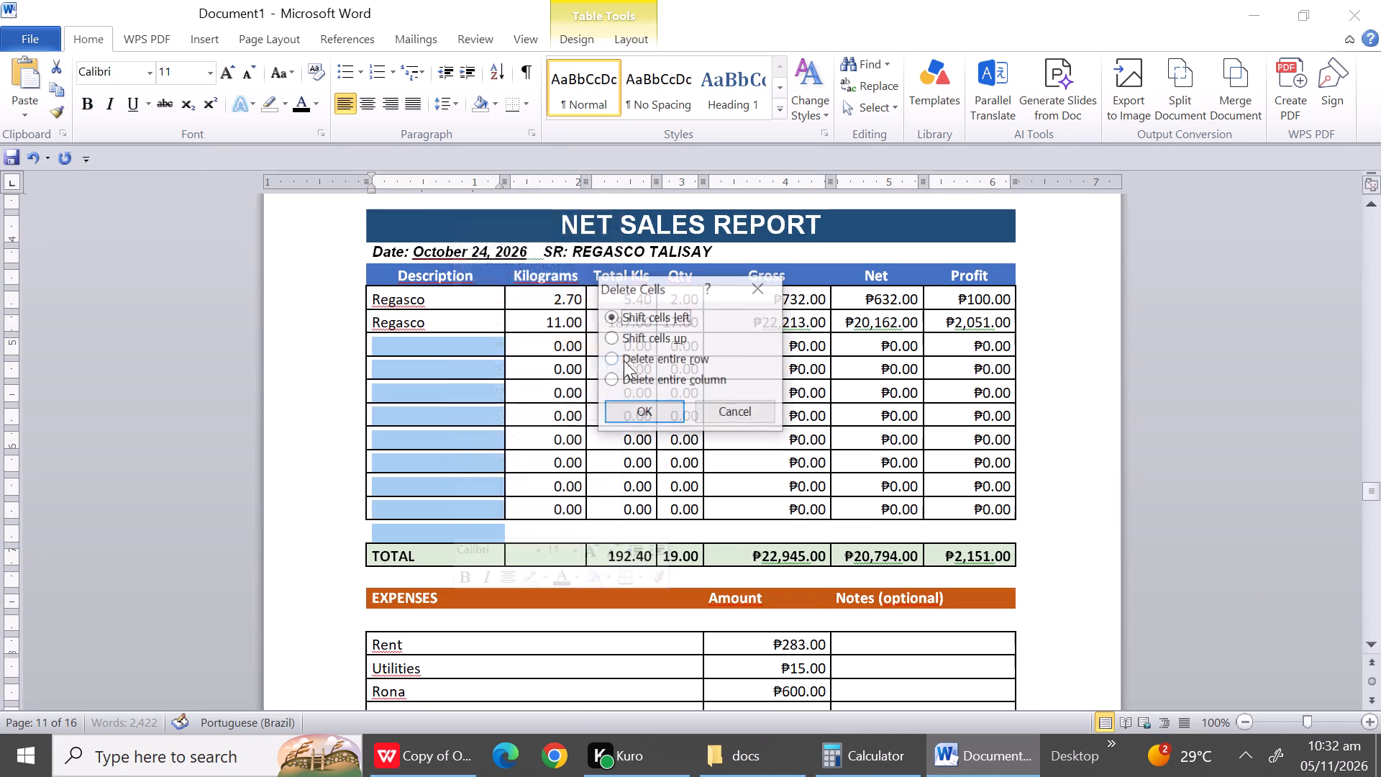
left_click(657, 352)
left_click(657, 416)
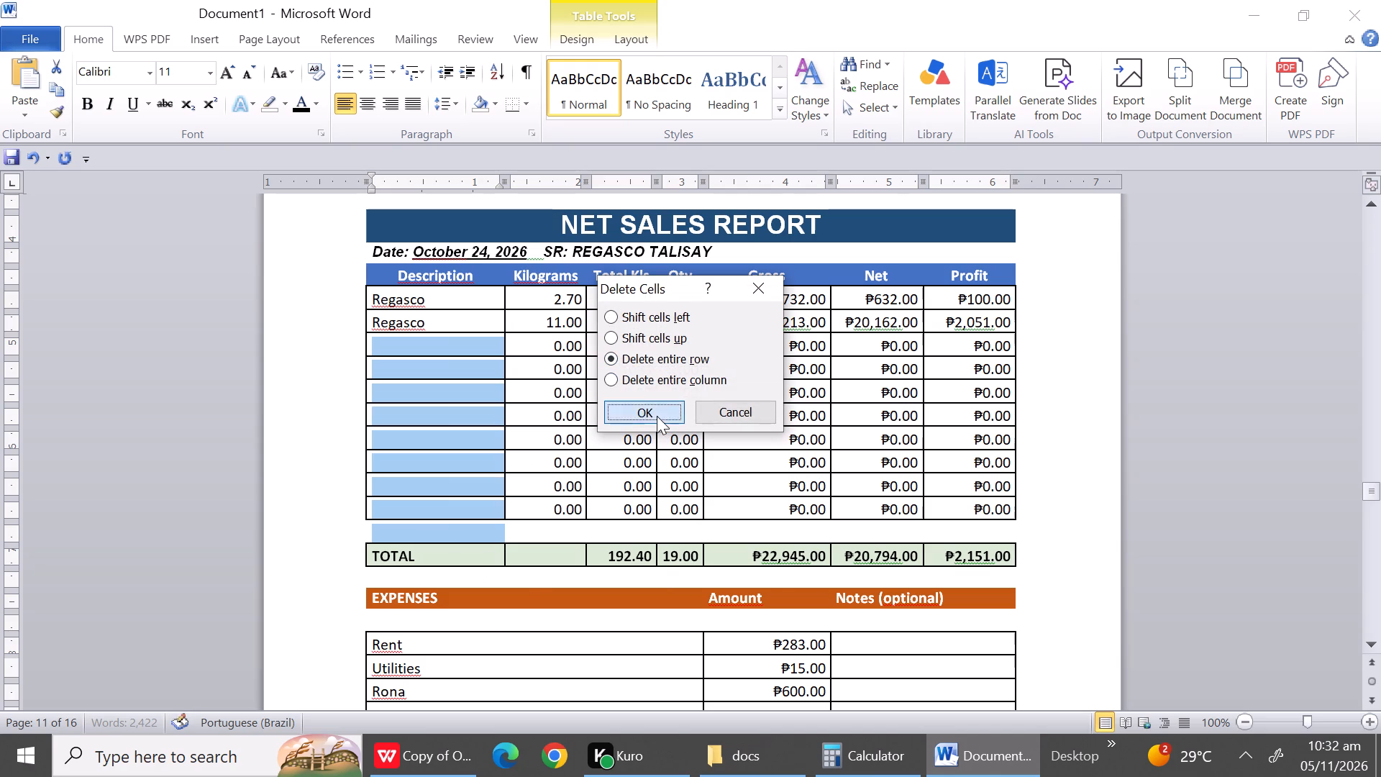
Delete the entire blank row between the TOTAL row and the EXPENSES heading in the October 24 report.
left_click(429, 371)
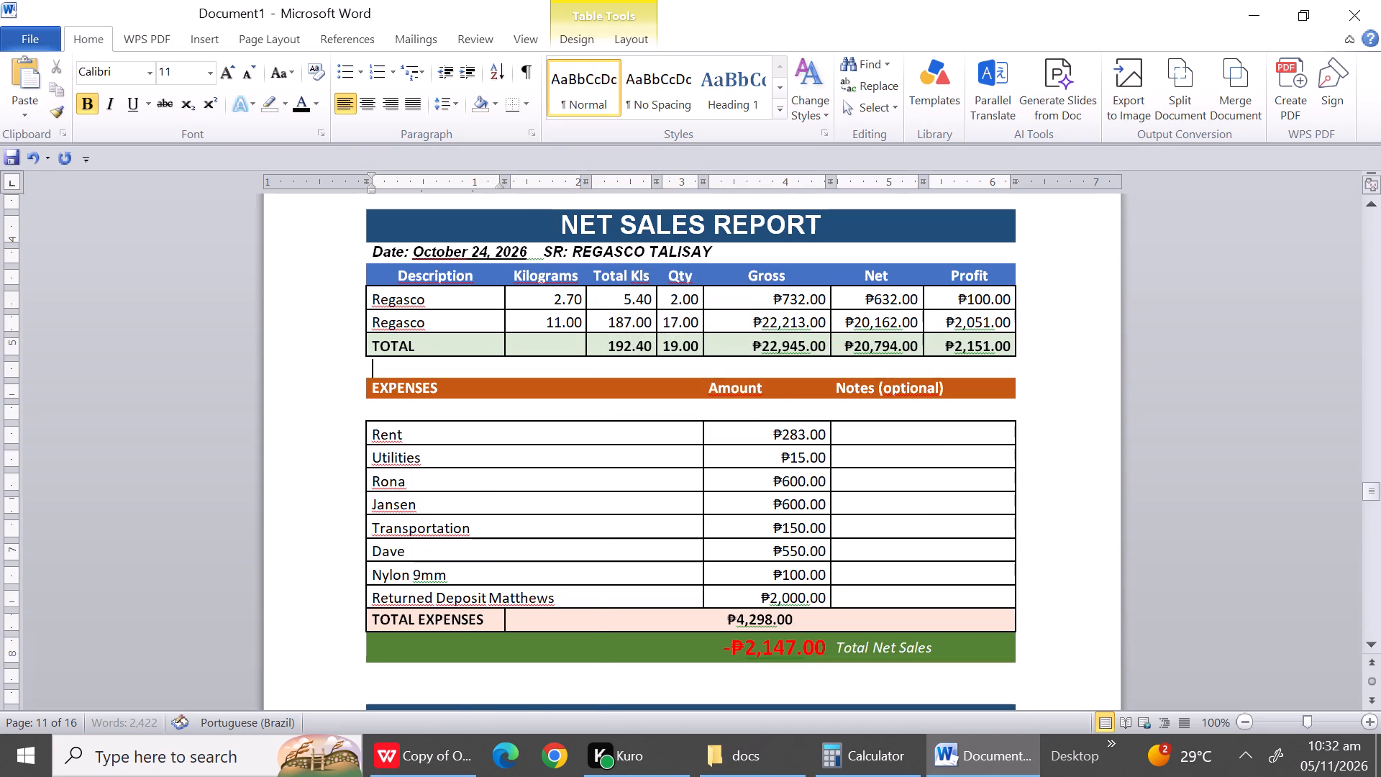
right_click(429, 371)
left_click(504, 373)
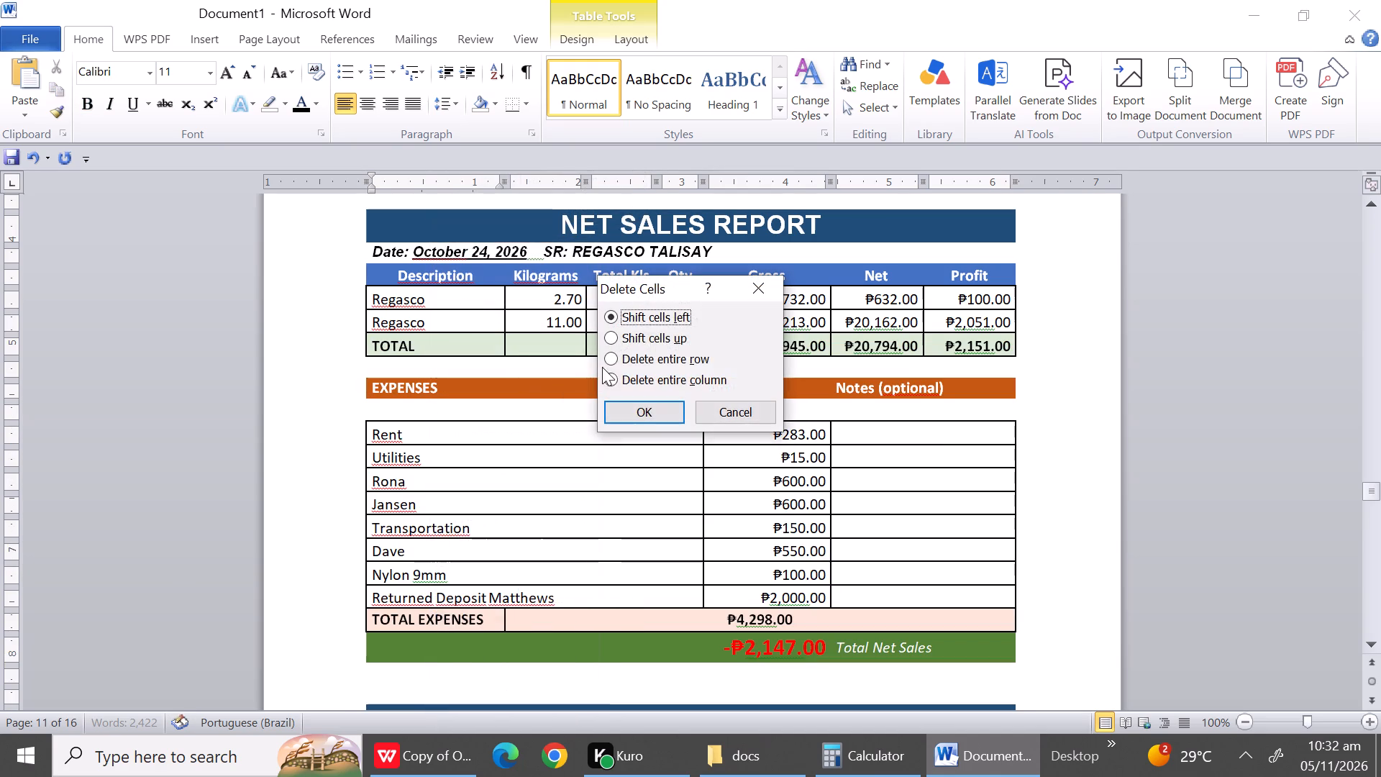
left_click(626, 359)
left_click(639, 410)
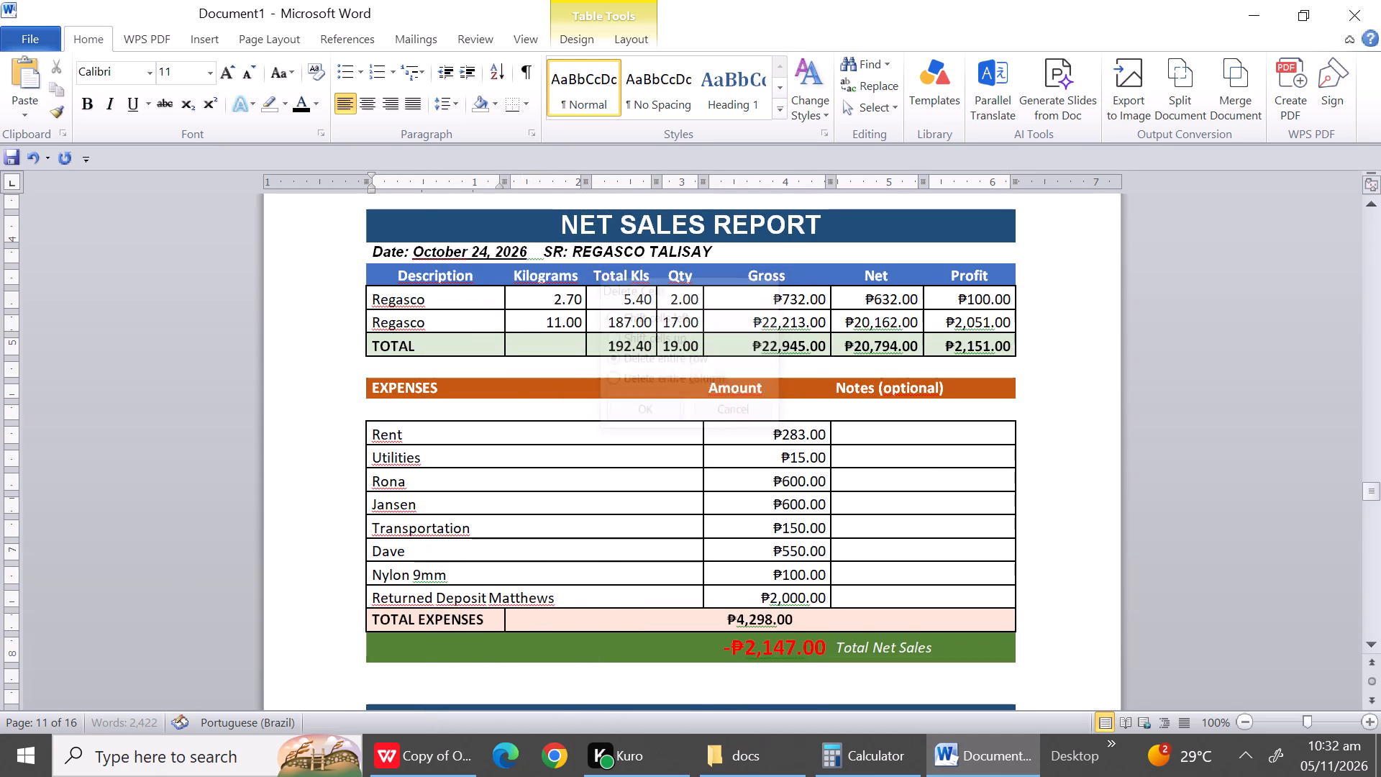
Delete the entire blank row between the EXPENSES heading and the Rent row in the October 24 report.
left_click(452, 388)
right_click(452, 388)
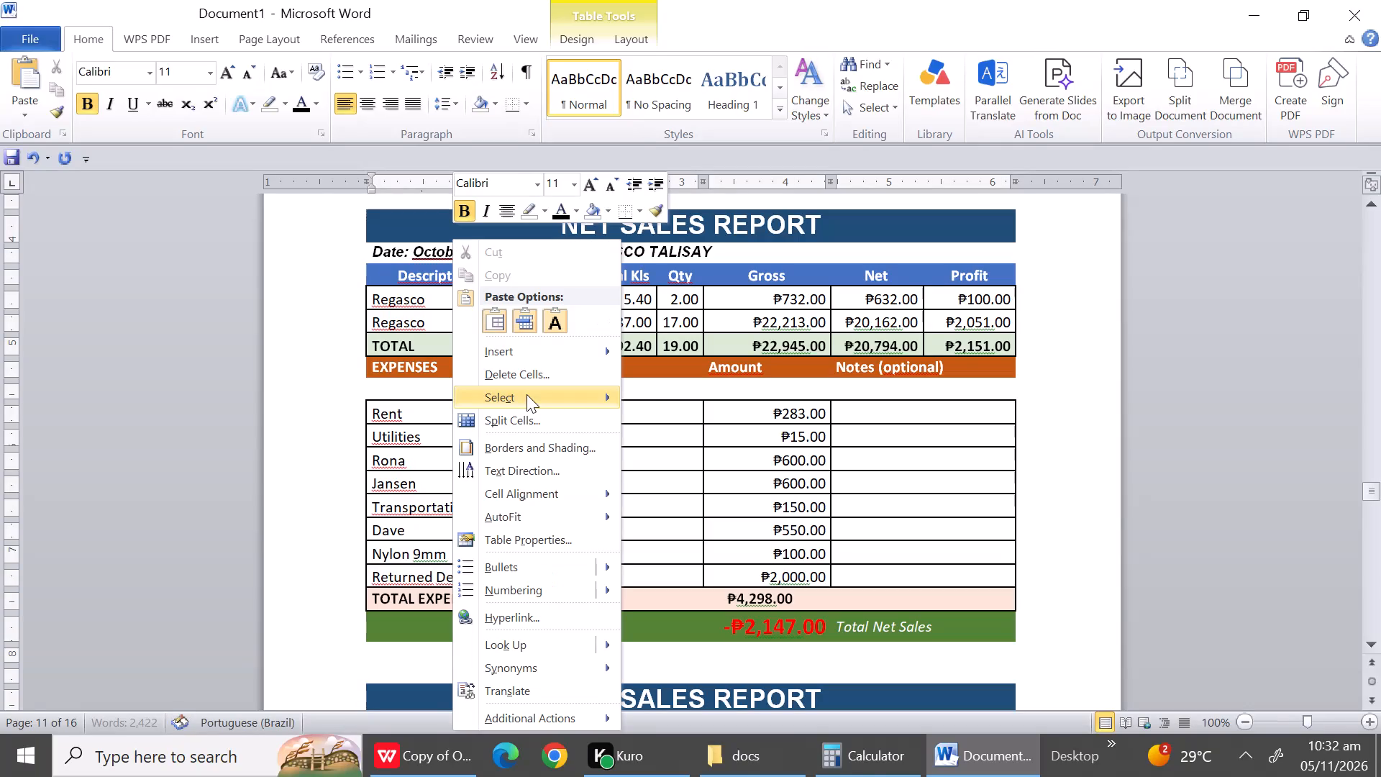
left_click(514, 378)
left_click(616, 353)
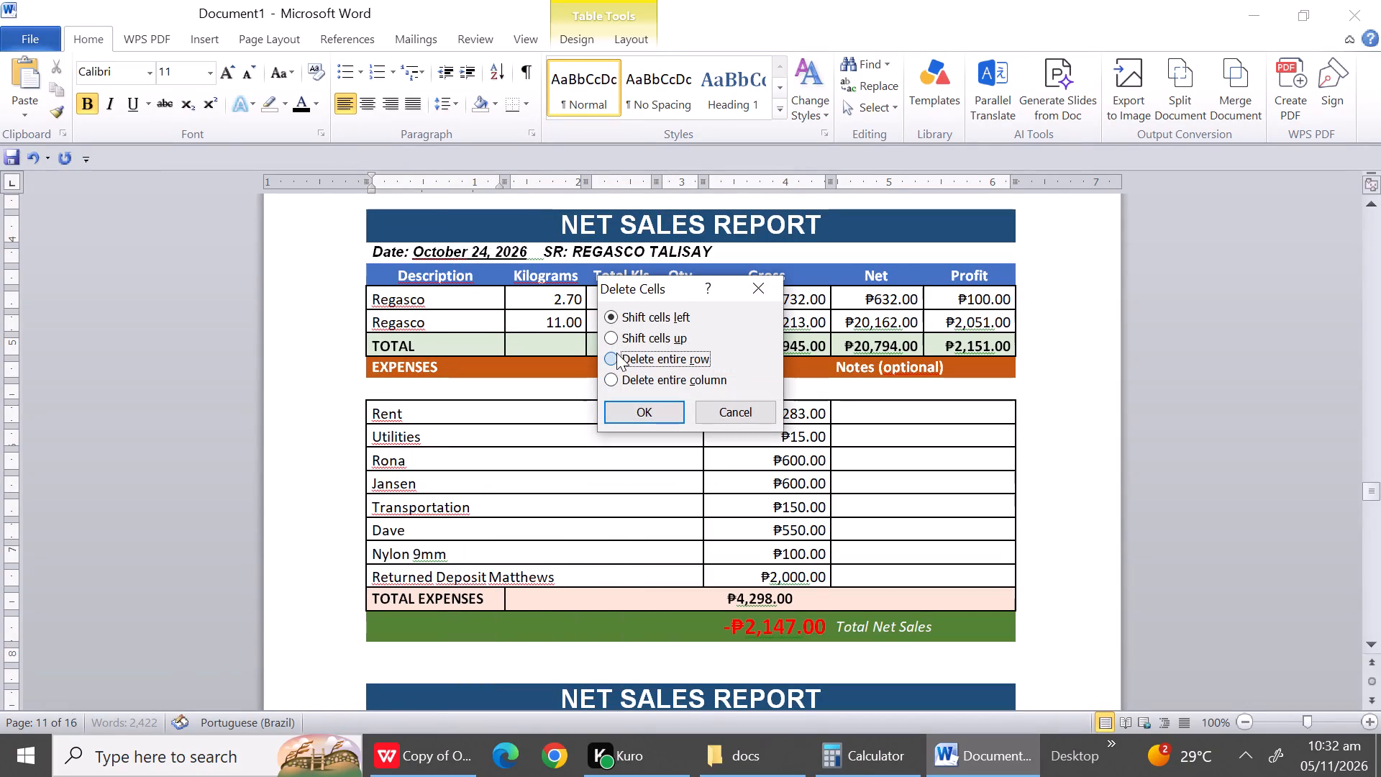
left_click(622, 401)
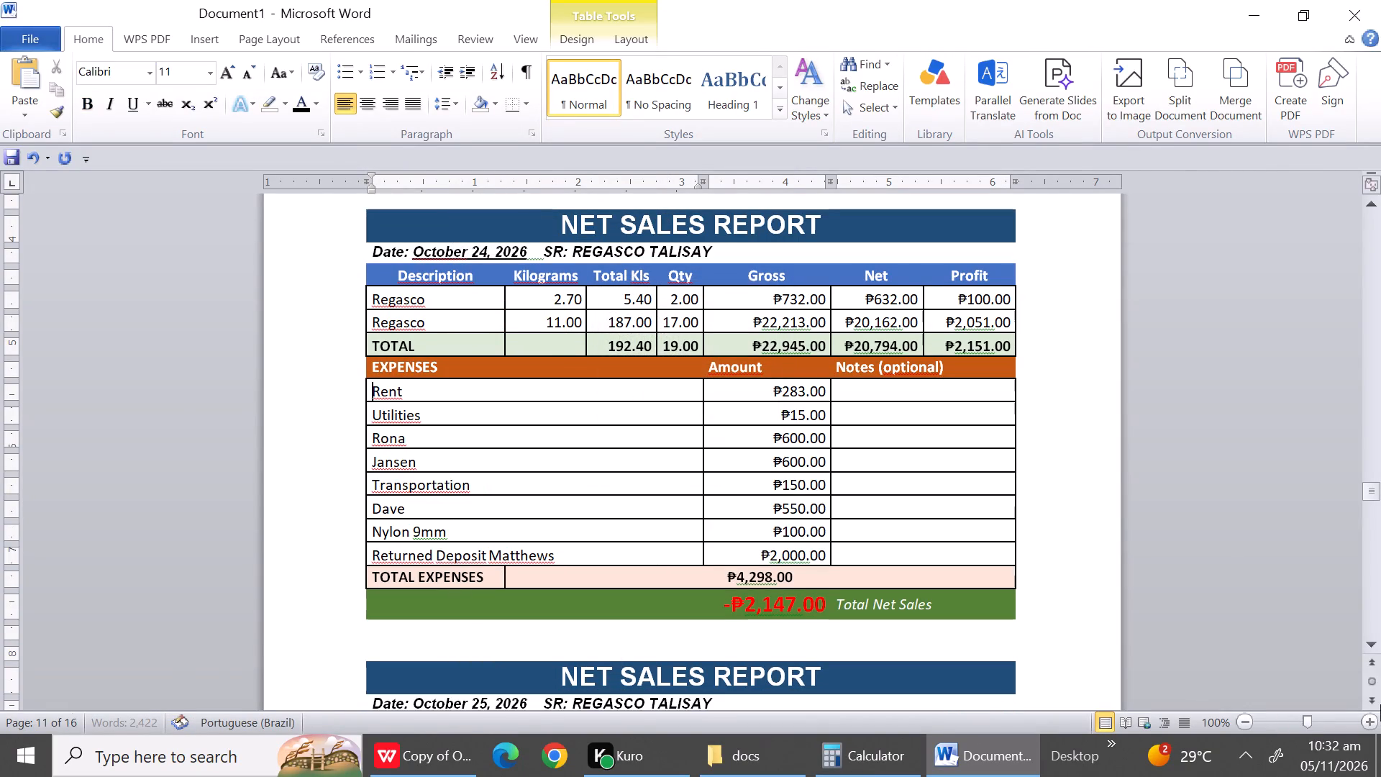
Delete one entire blank row between the October 24 Total Net Sales row and the October 25 report title.
left_click(1368, 640)
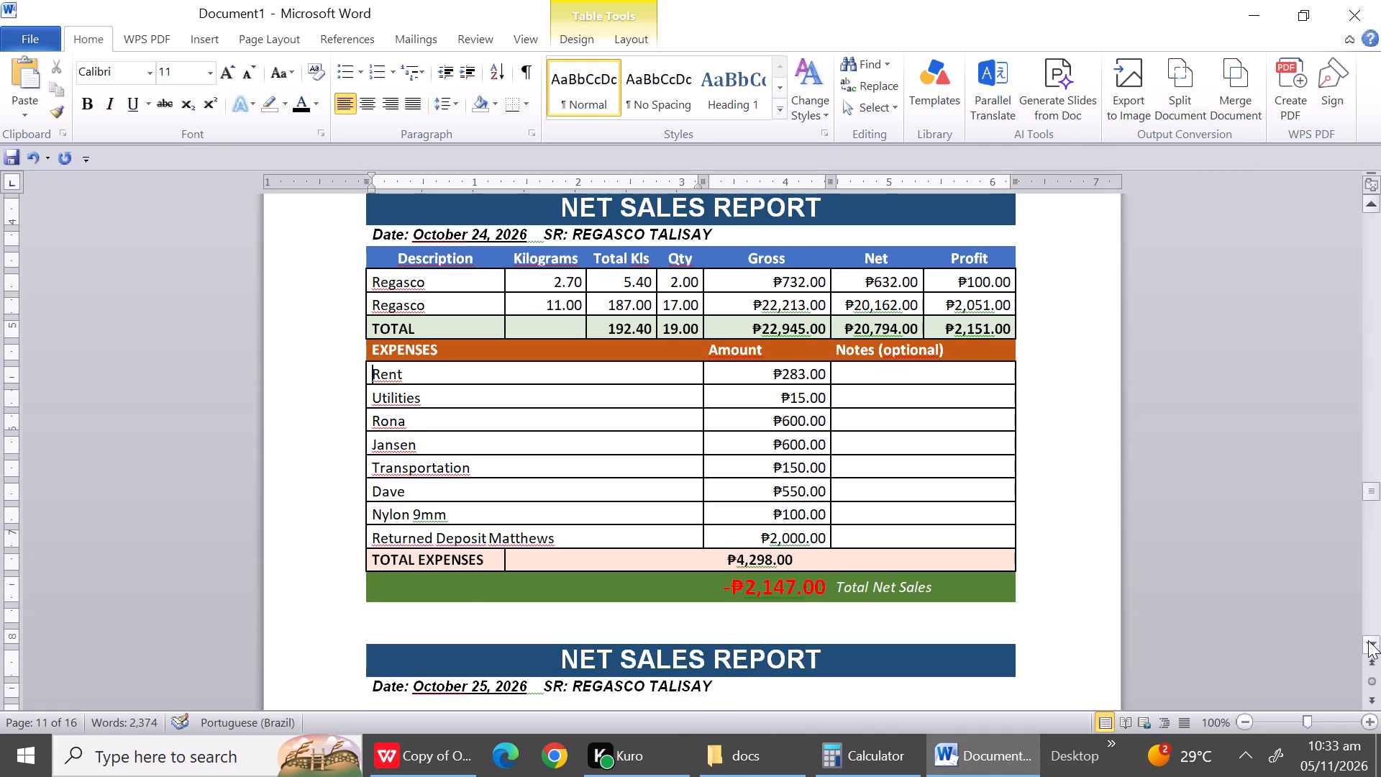
left_click(1368, 640)
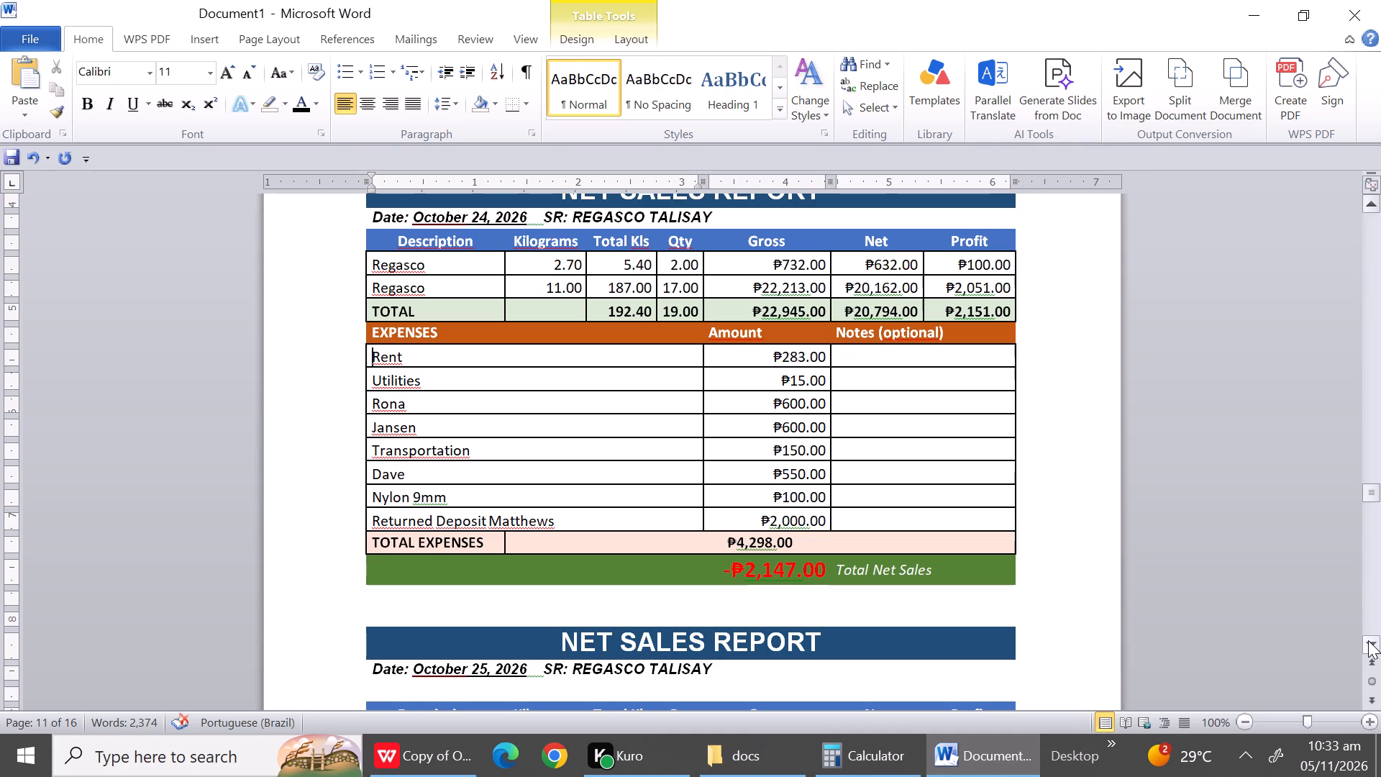
triple_click(1368, 640)
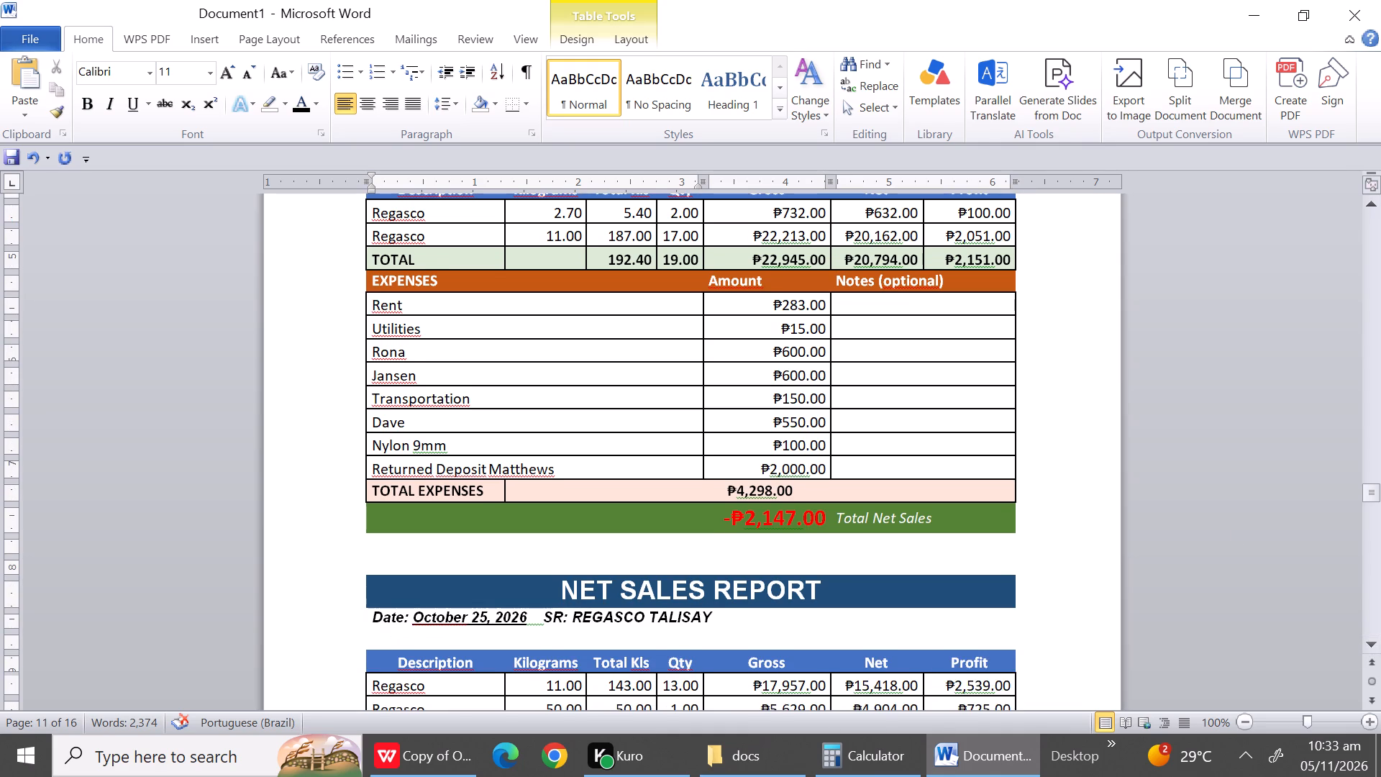
left_click(406, 569)
right_click(406, 569)
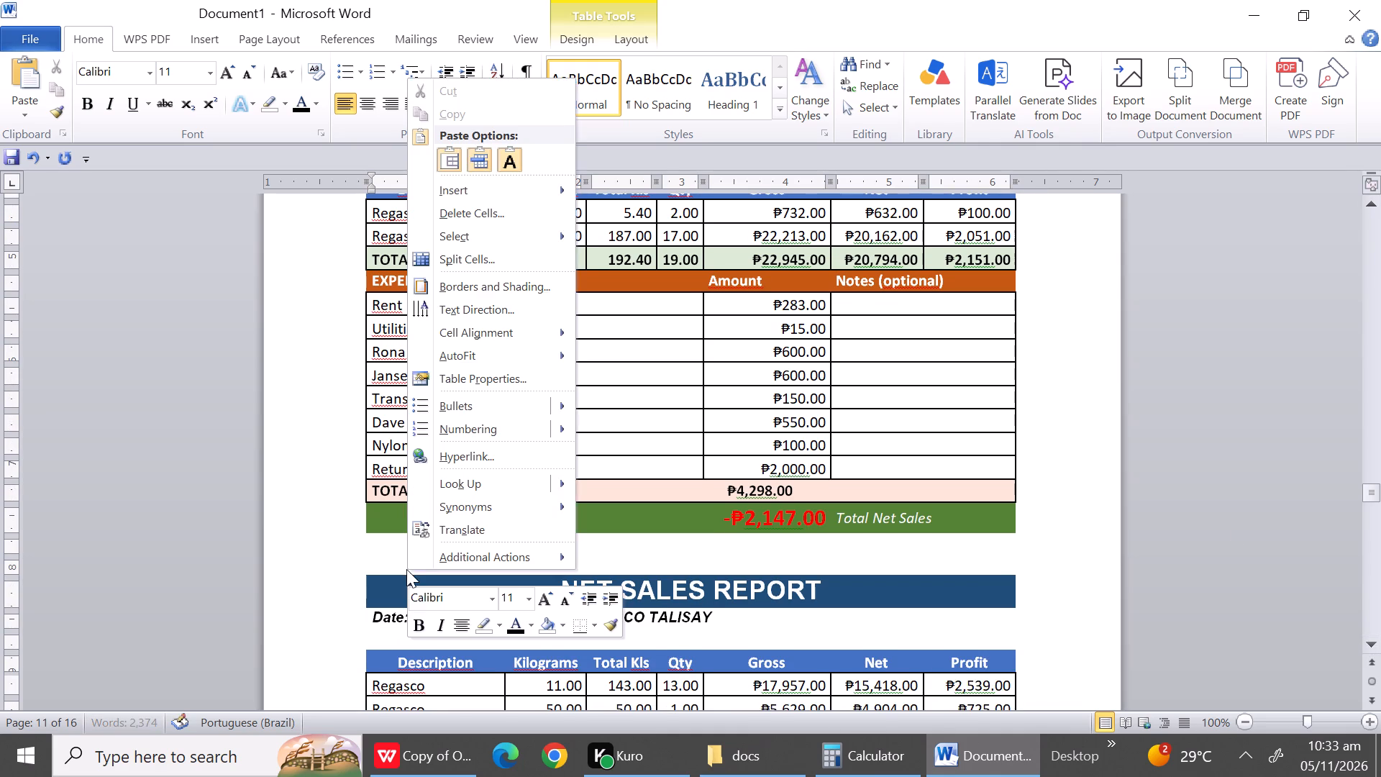
left_click(455, 219)
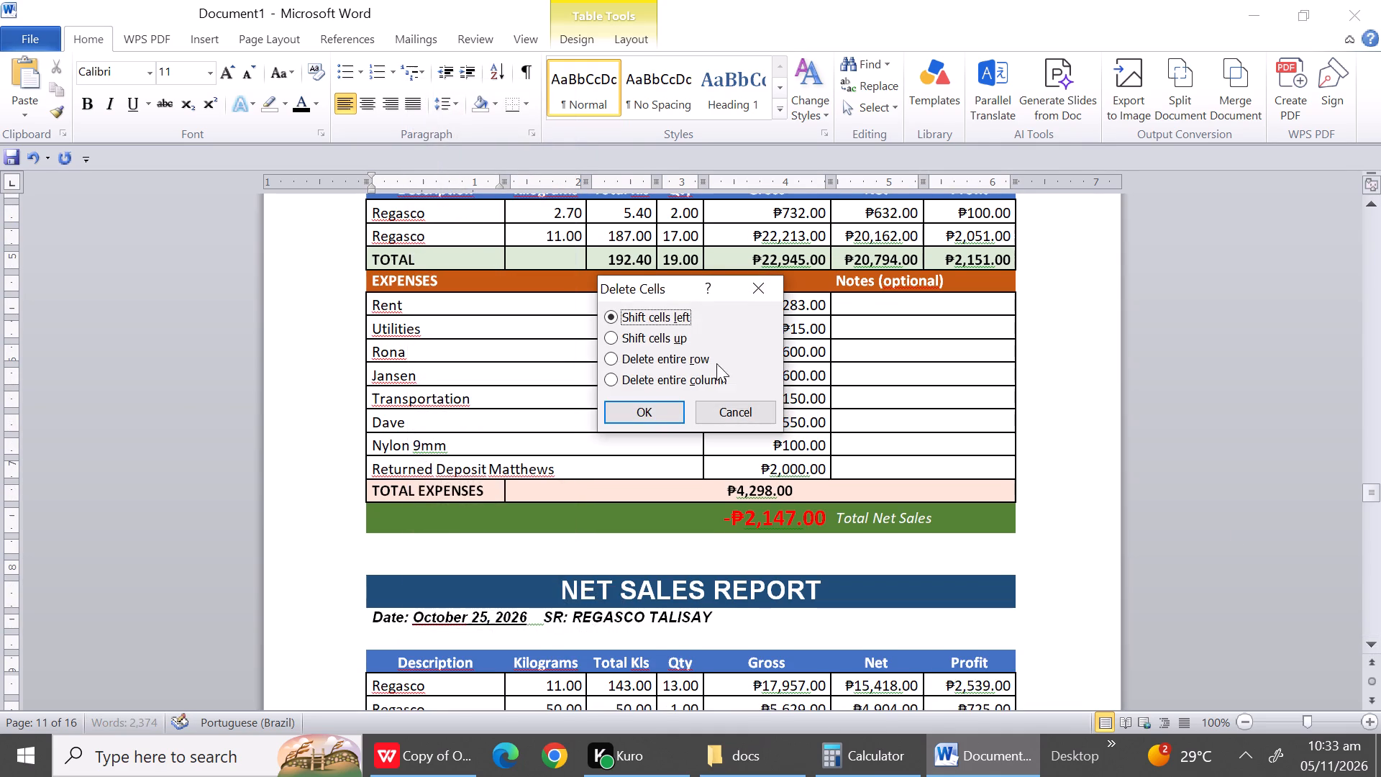
left_click(689, 359)
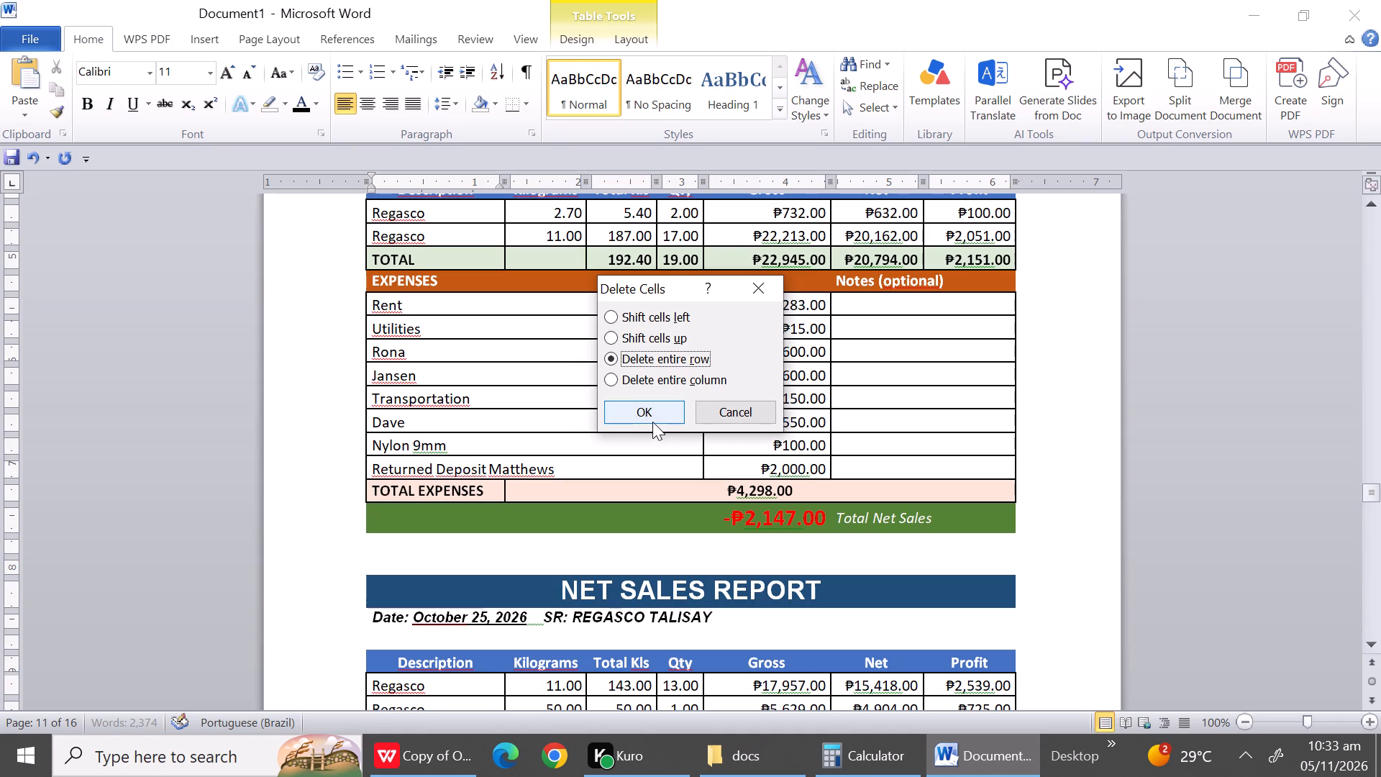
left_click(649, 419)
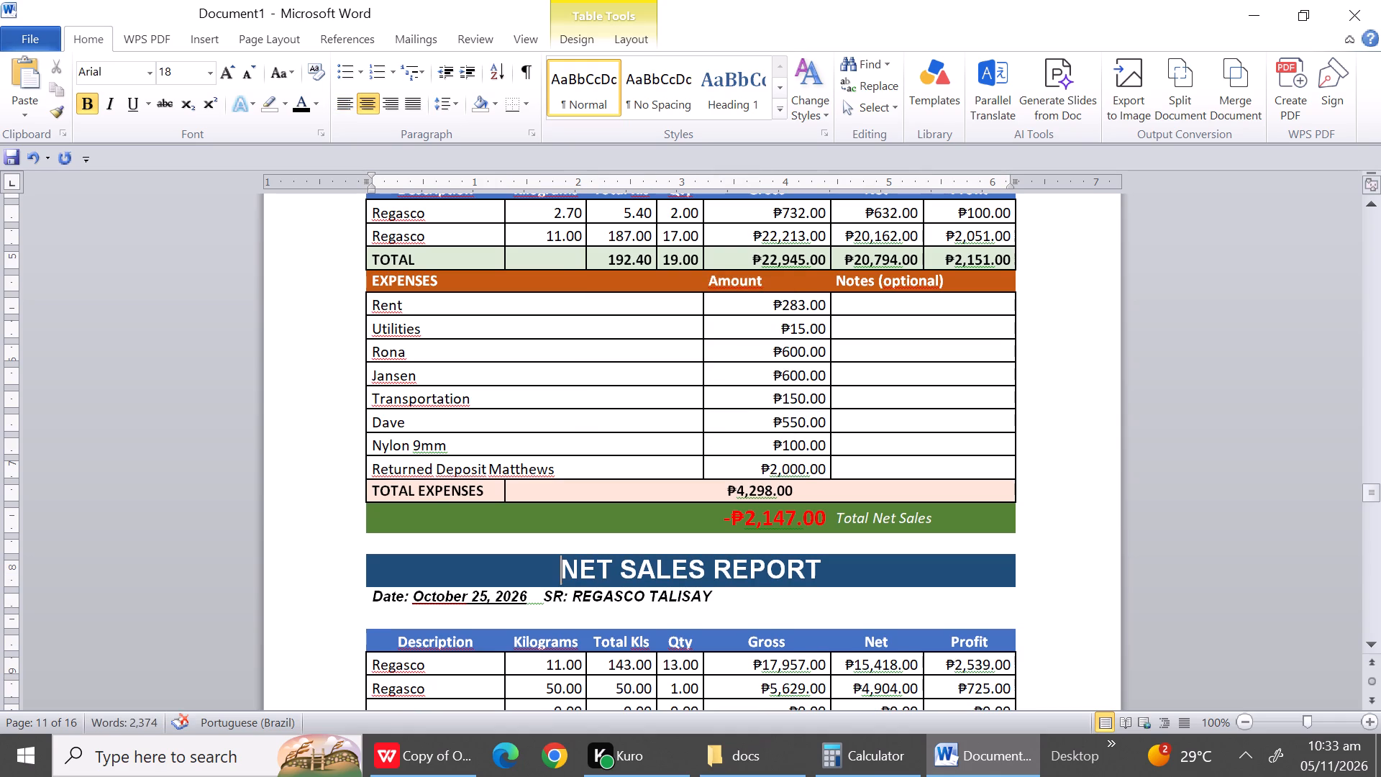
Delete the entire blank row between the date line and the Description header row in the October 25 report.
left_click(435, 624)
right_click(435, 624)
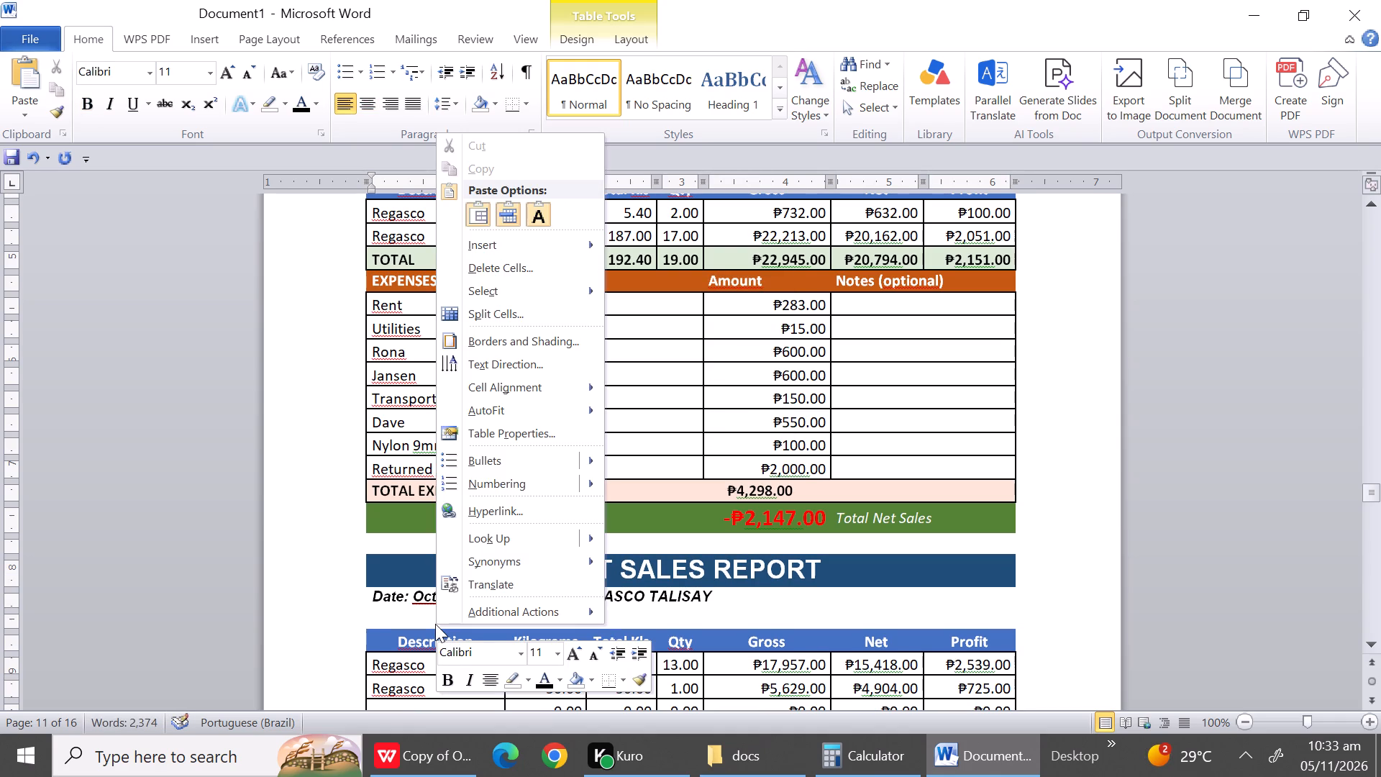
left_click(483, 271)
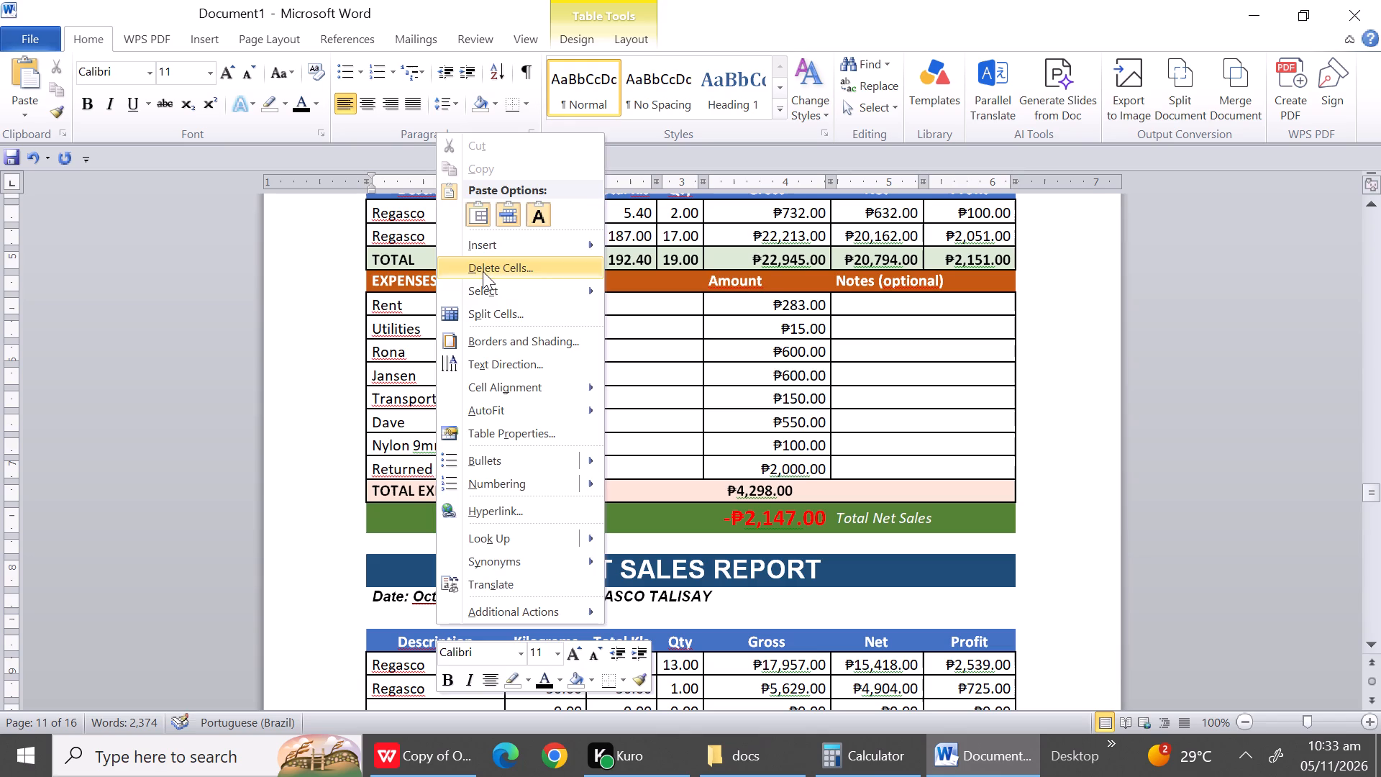
left_click(695, 362)
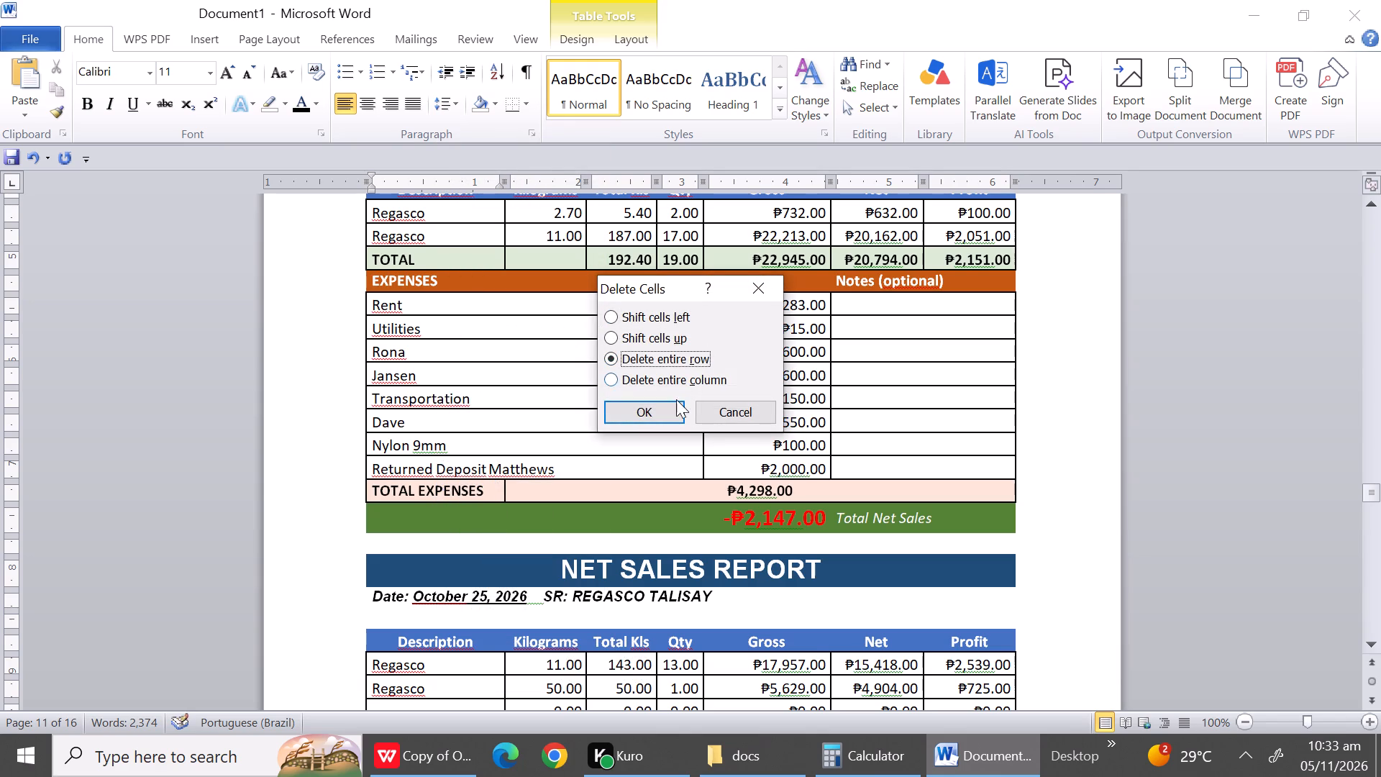
left_click(675, 406)
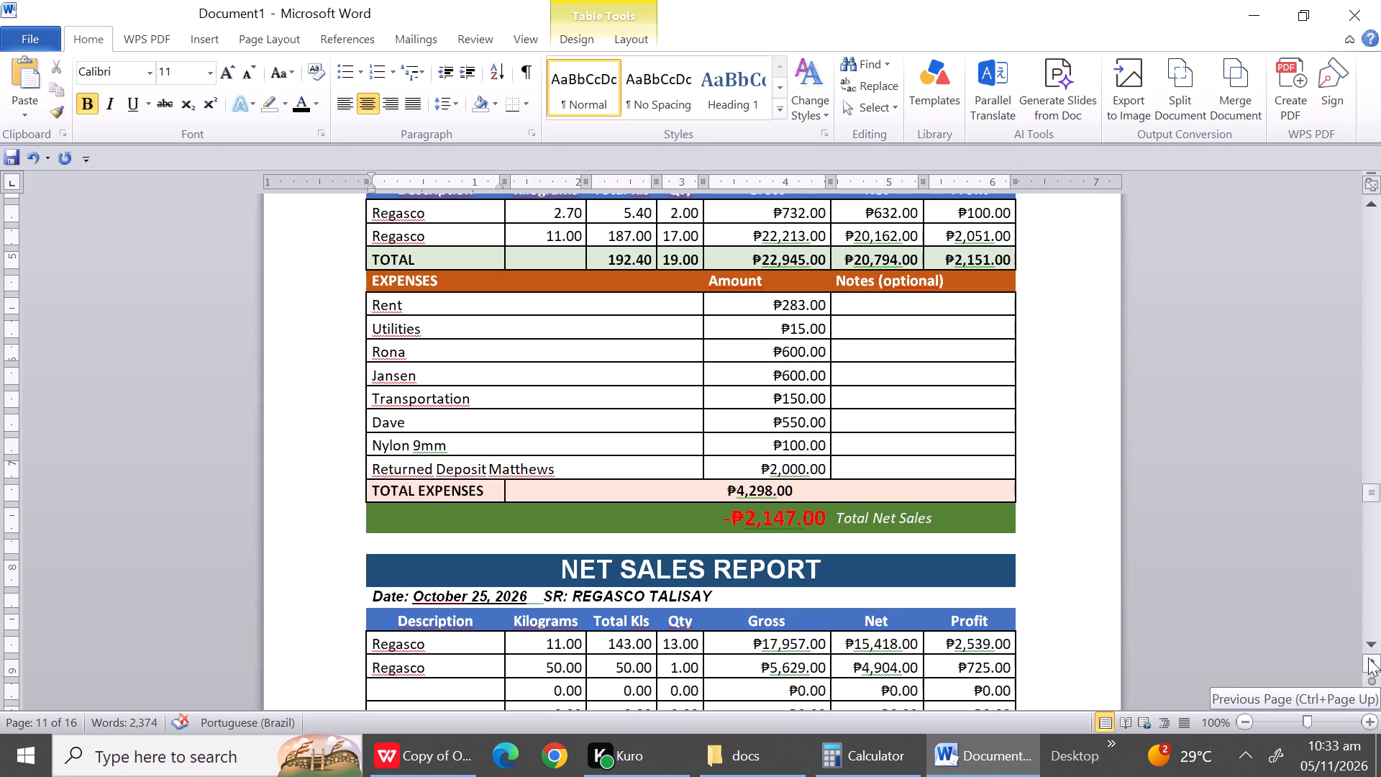
Delete the eight zero-value item rows and the blank row between the last Regasco row and TOTAL in the October 25 report.
triple_click(1371, 653)
triple_click(1371, 653)
triple_click(1371, 653)
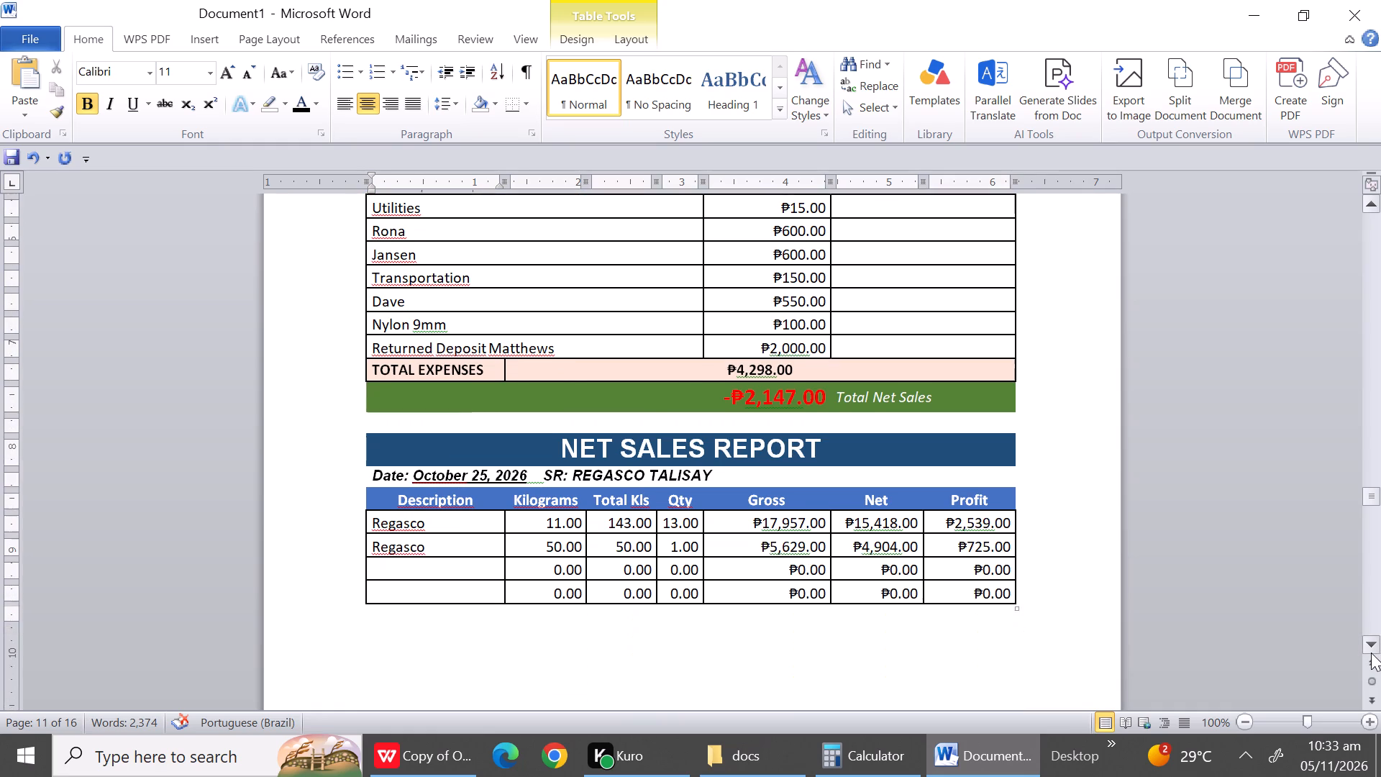
triple_click(1371, 653)
triple_click(1371, 653)
double_click(1371, 653)
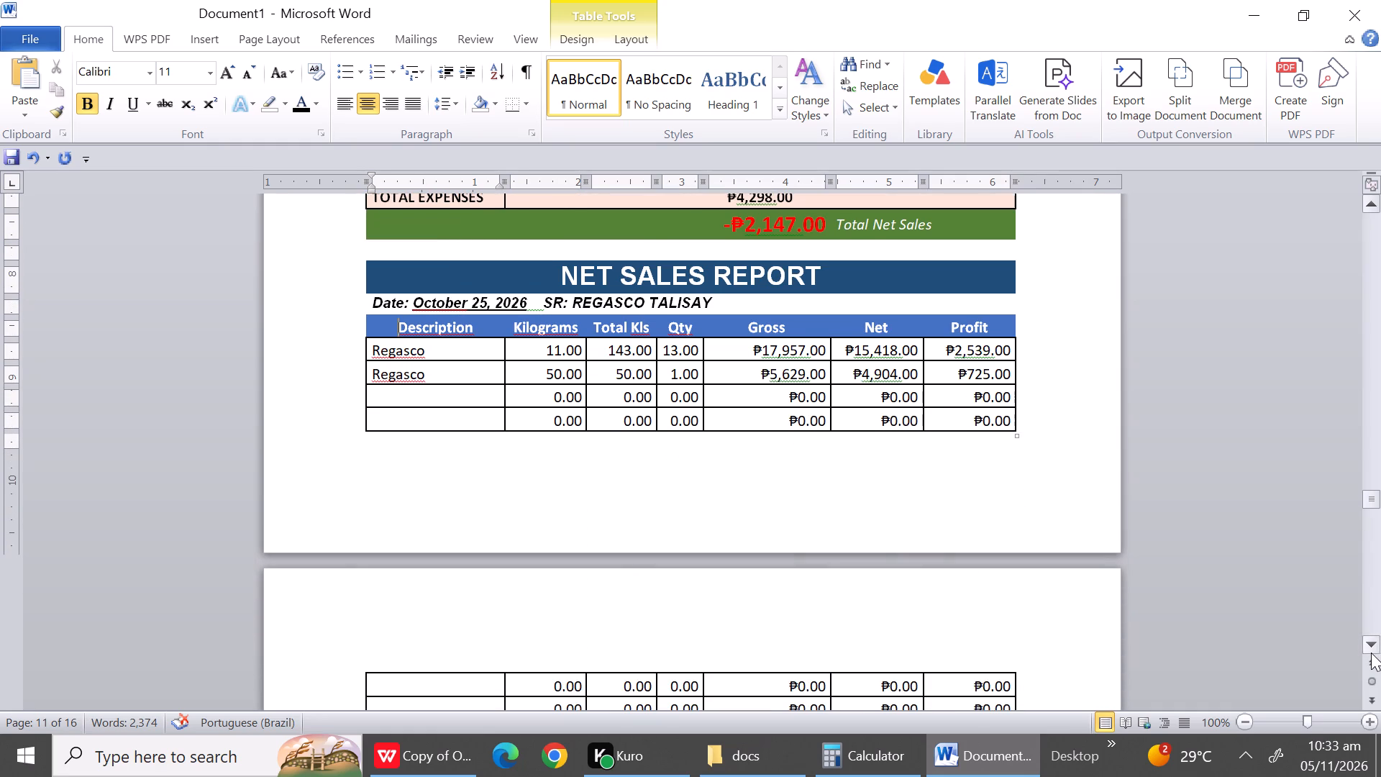
triple_click(1366, 639)
double_click(1366, 639)
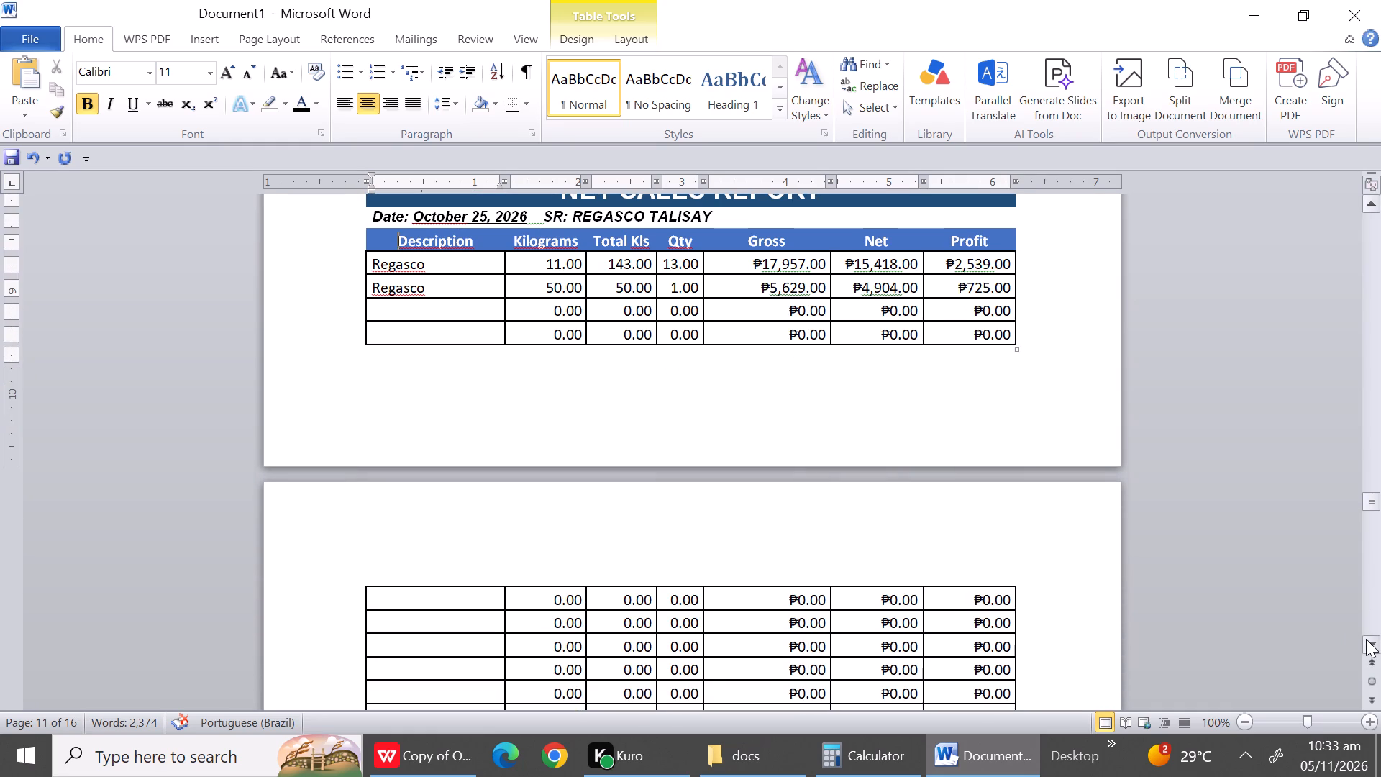
left_click_drag(470, 313, 477, 563)
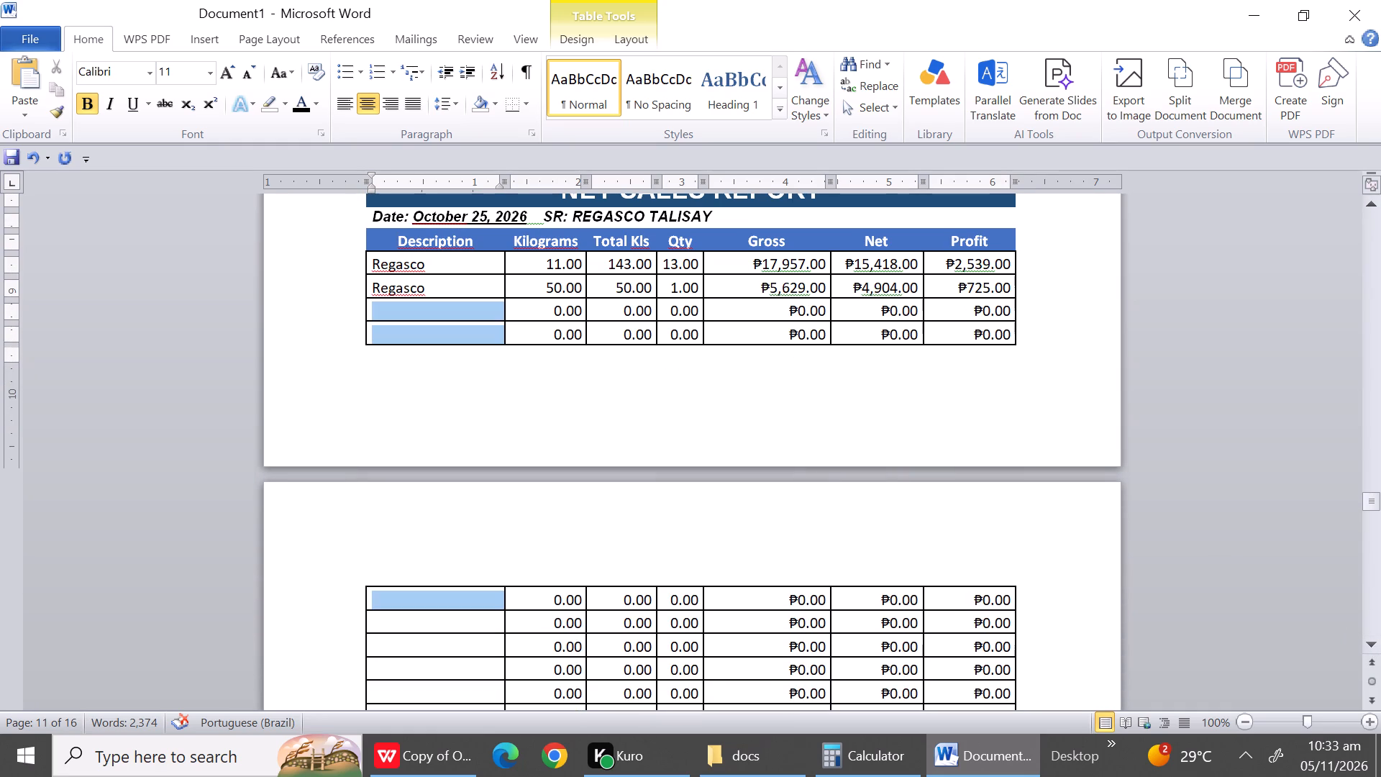
left_click_drag(477, 563, 446, 423)
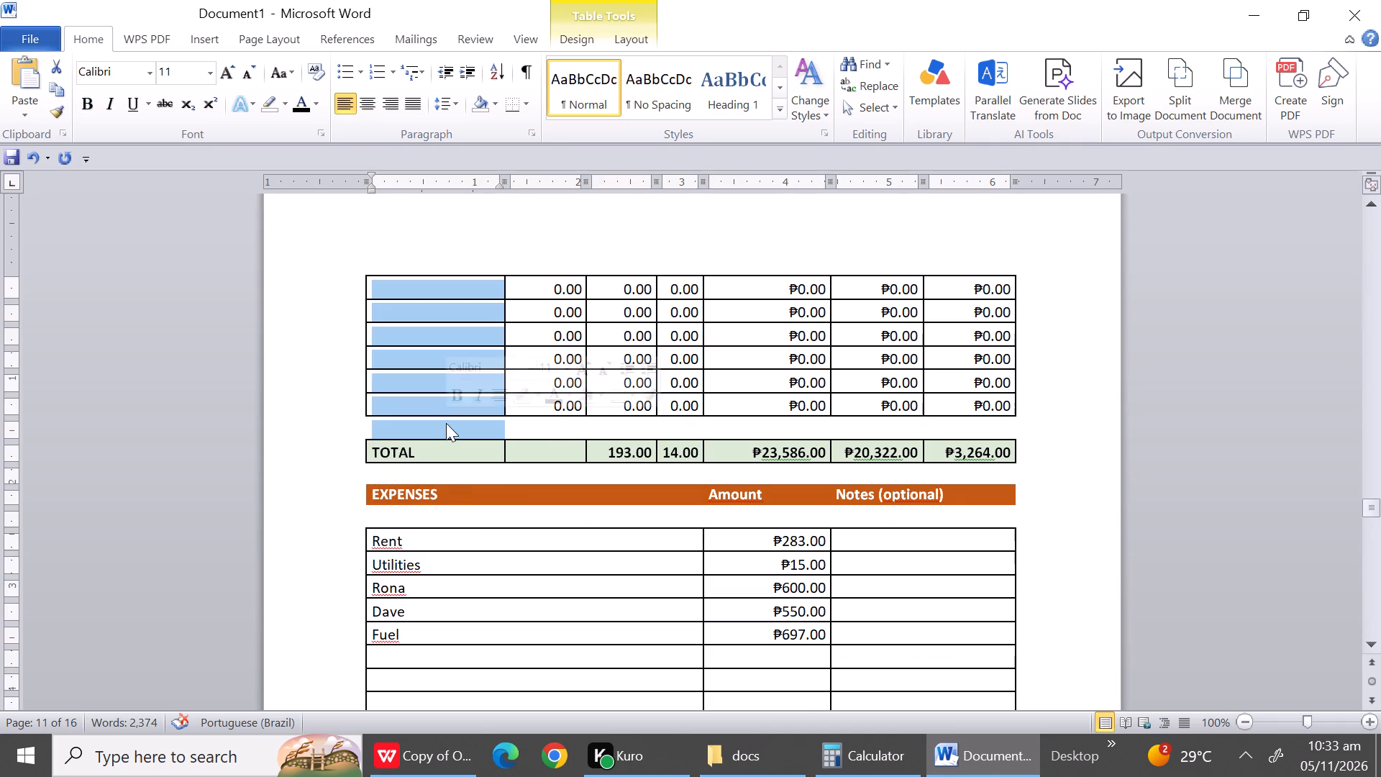
right_click(446, 423)
left_click(491, 255)
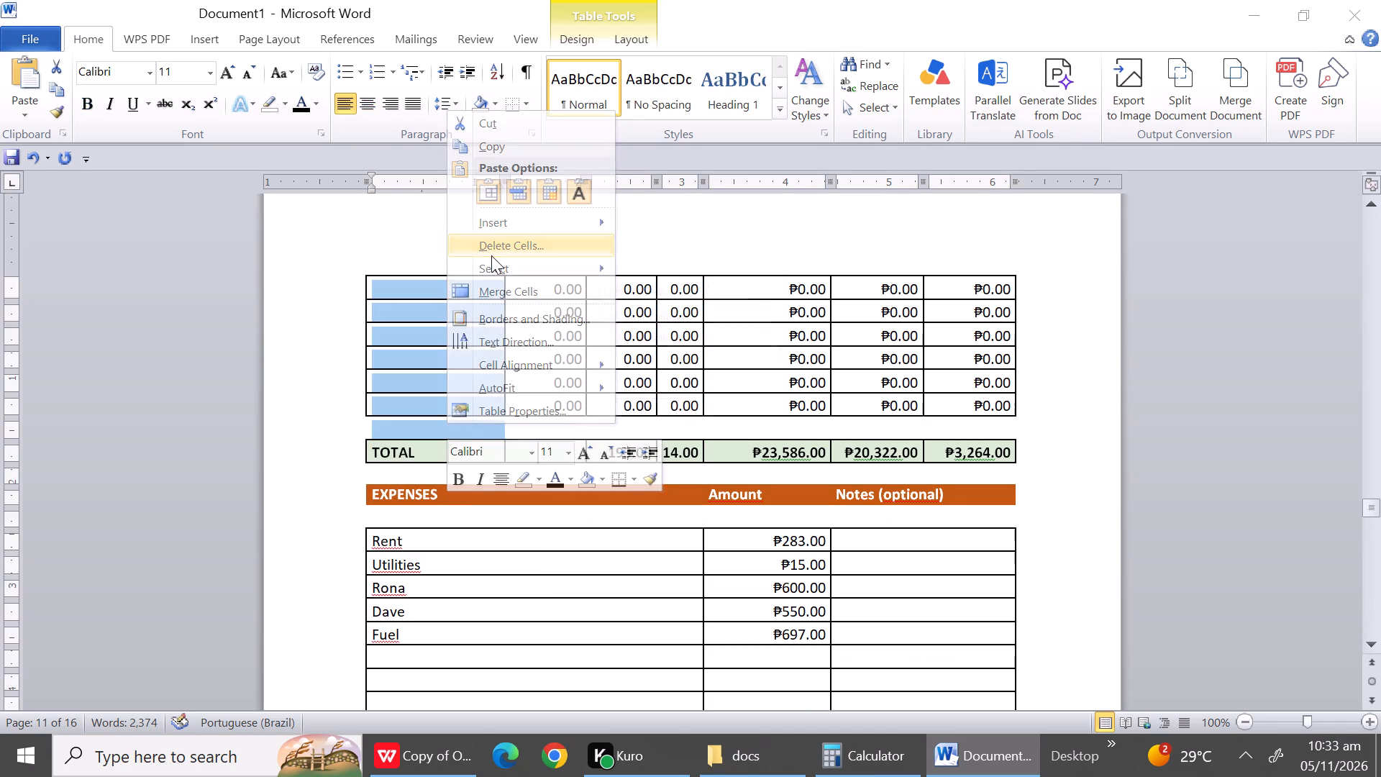
left_click(635, 358)
left_click(647, 412)
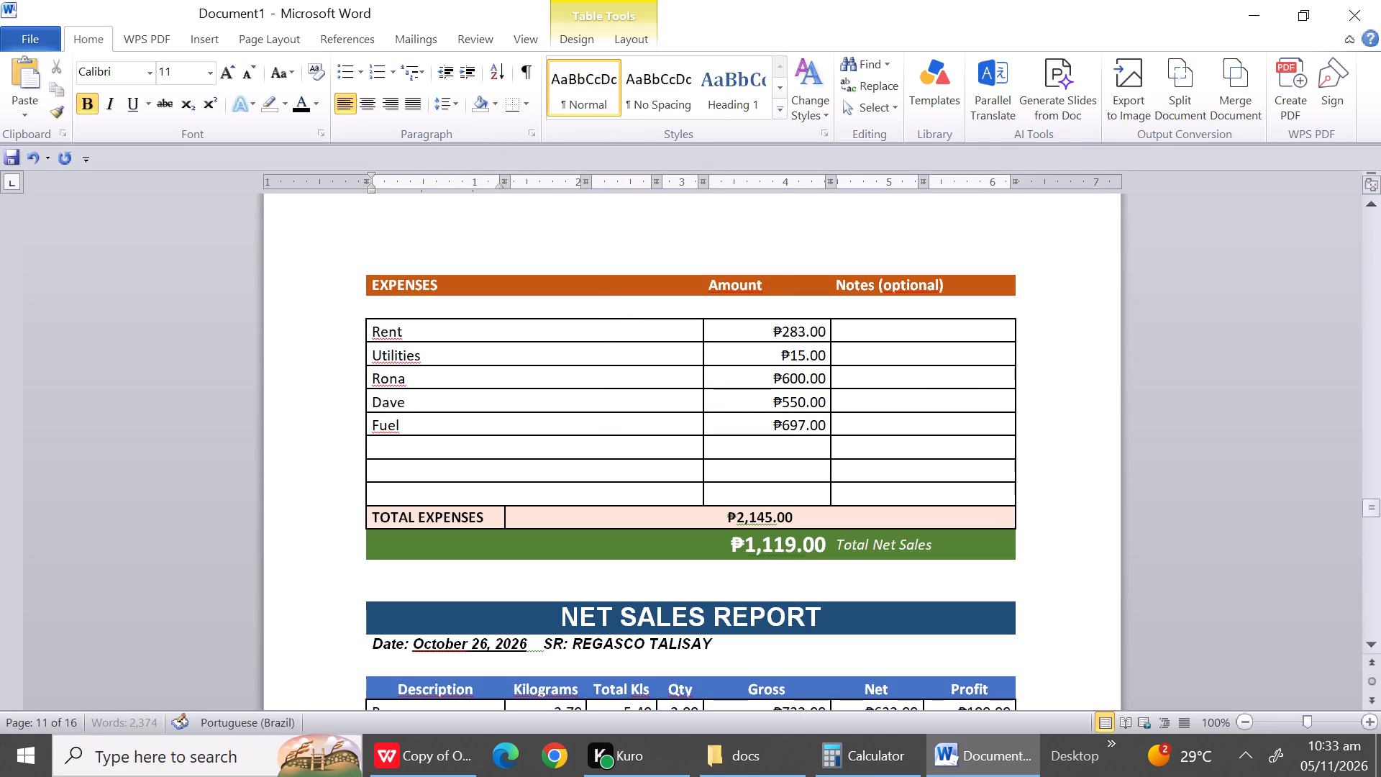
Delete the entire blank row between the EXPENSES heading and the Rent row in the October 25 report.
left_click(392, 312)
right_click(392, 312)
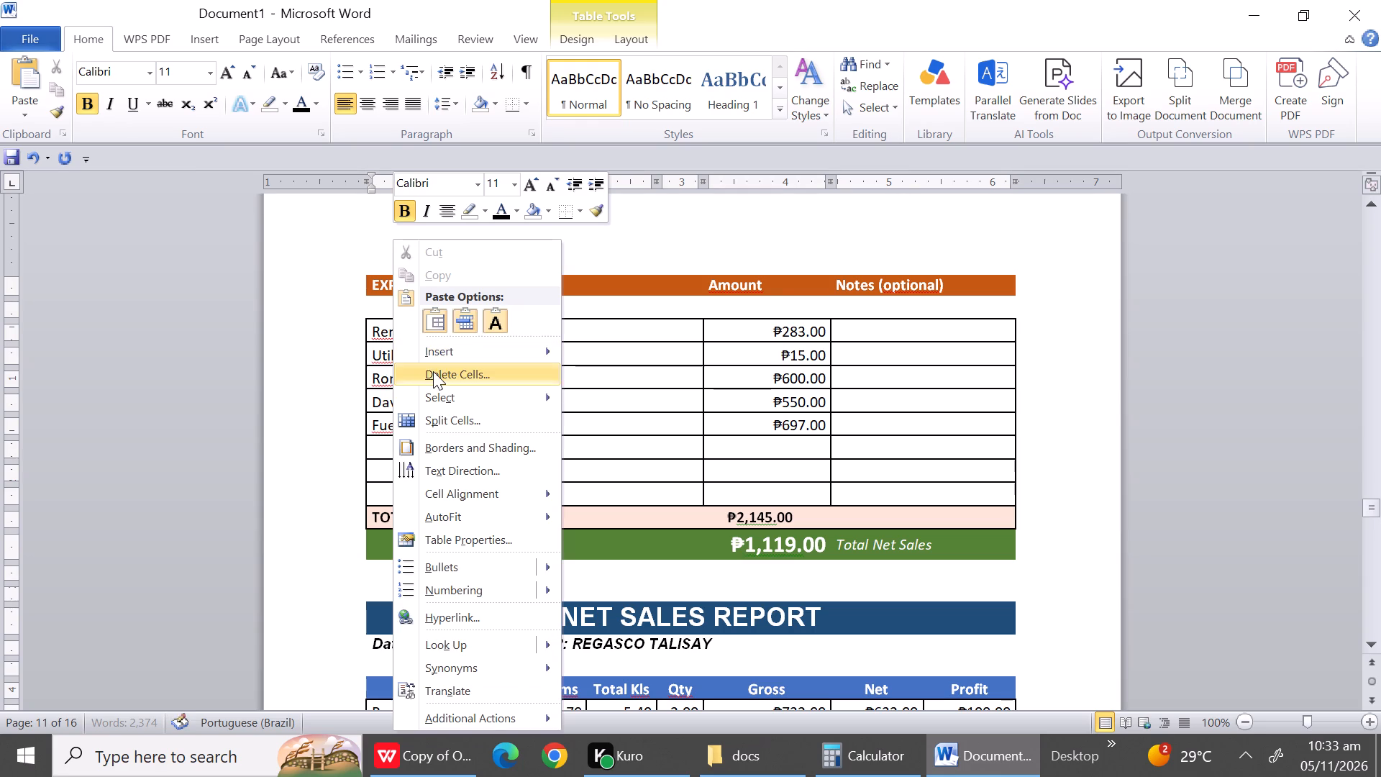
left_click(434, 371)
left_click(619, 350)
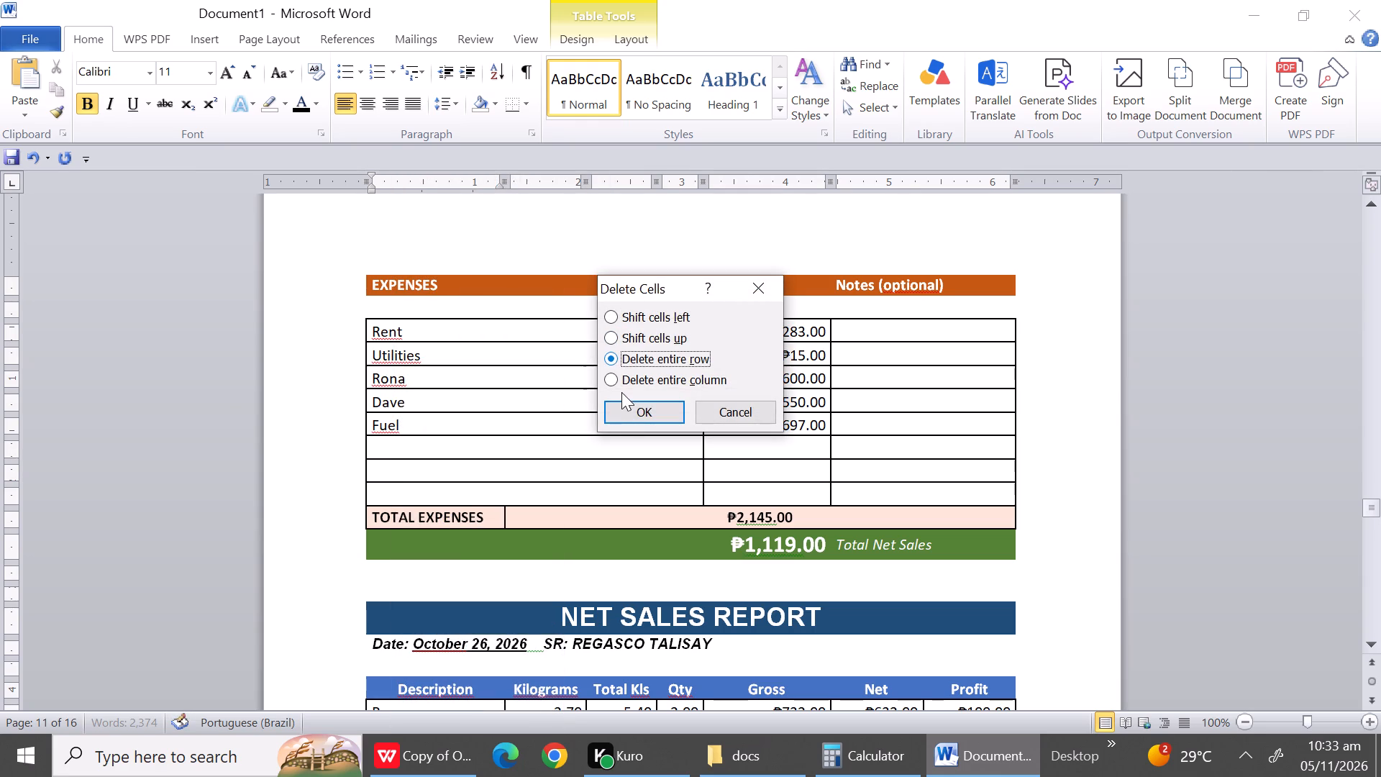
left_click(624, 415)
Delete the three empty expense rows between Fuel and TOTAL EXPENSES in the October 25 report.
left_click_drag(475, 426, 465, 468)
right_click(465, 468)
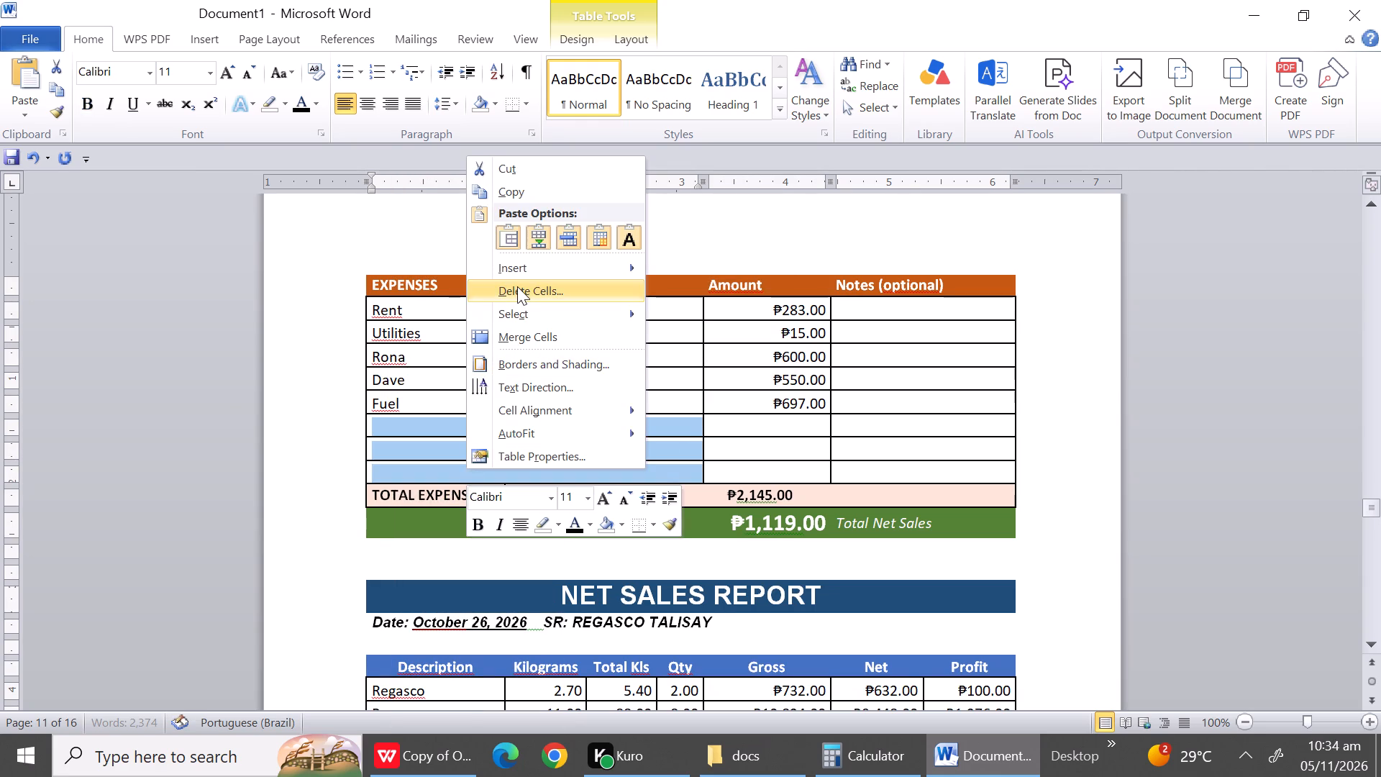
left_click(517, 286)
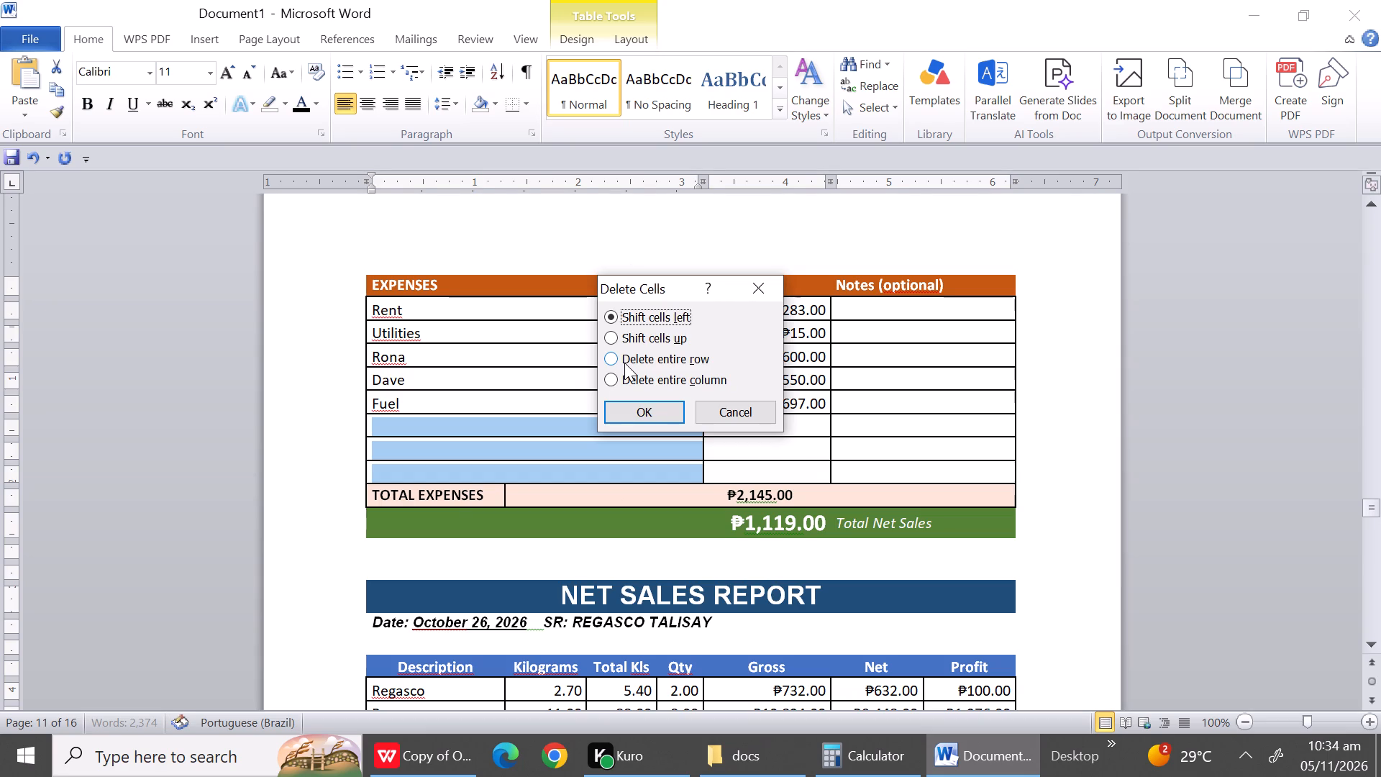
left_click(624, 363)
left_click(632, 409)
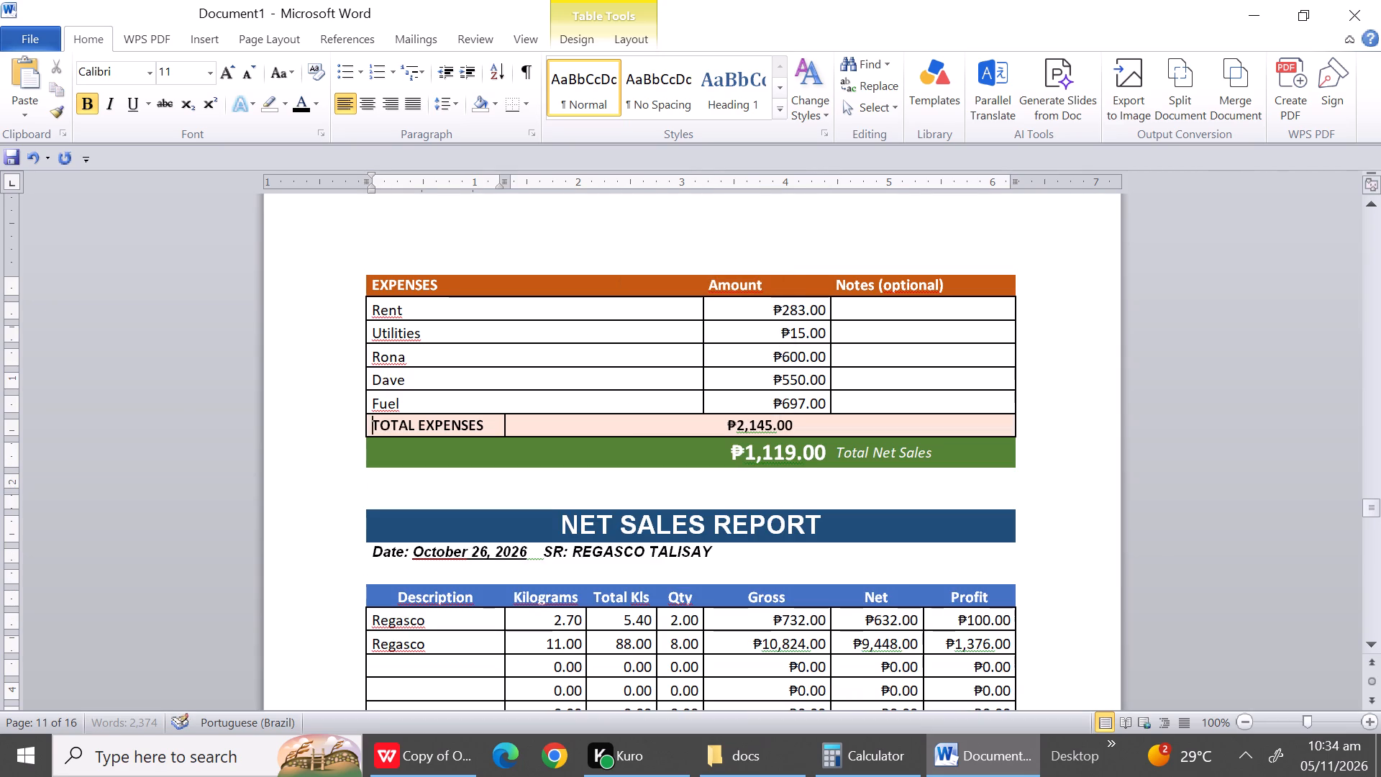
Delete one entire blank row between the October 25 Total Net Sales row and the October 26 report title.
left_click(462, 499)
right_click(462, 499)
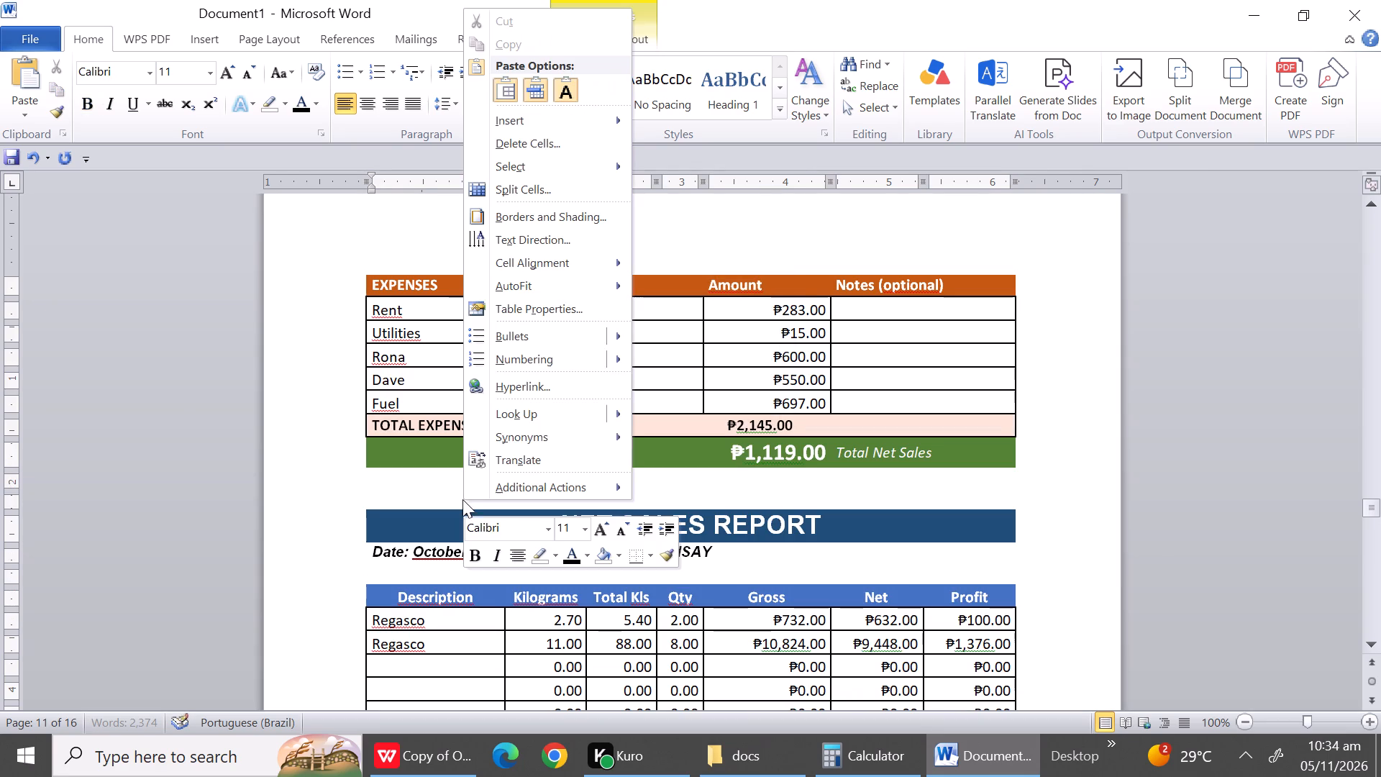
left_click(524, 147)
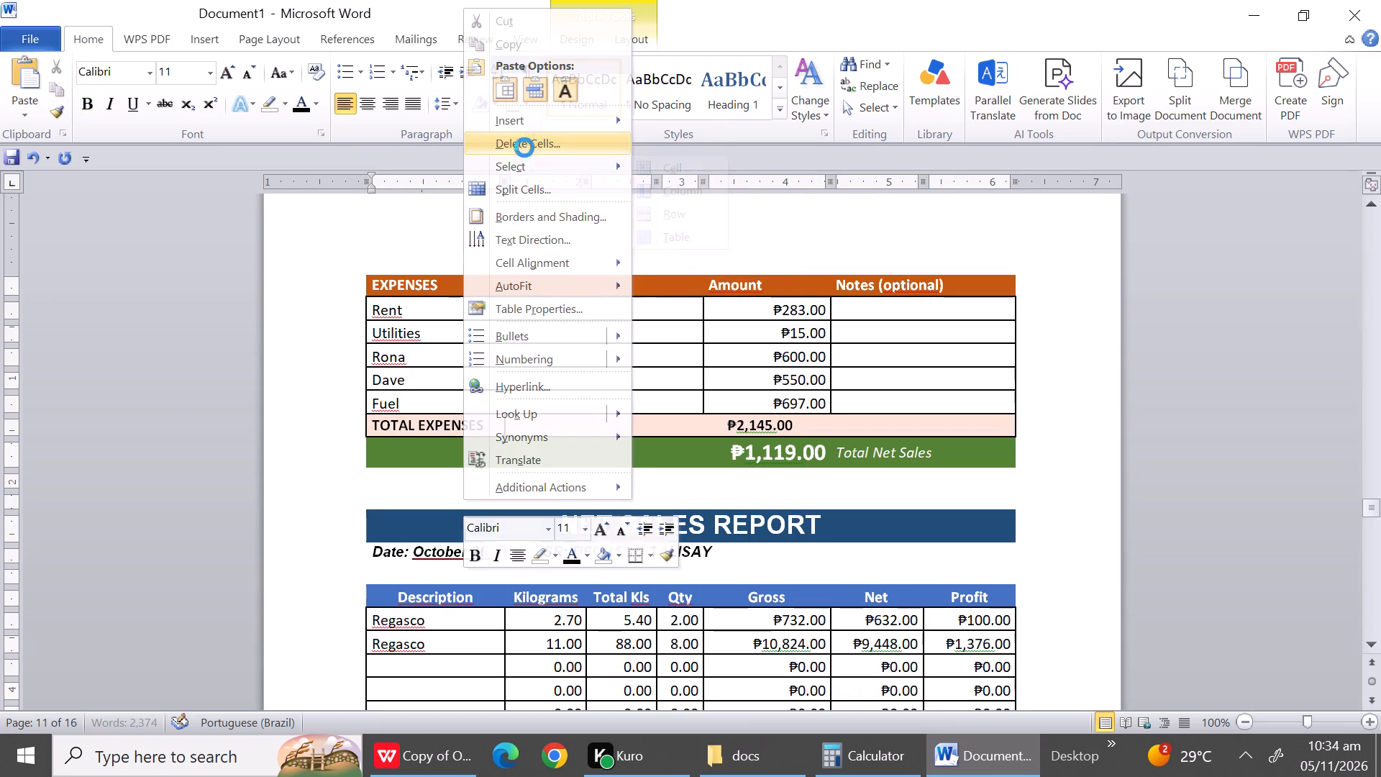
left_click(696, 360)
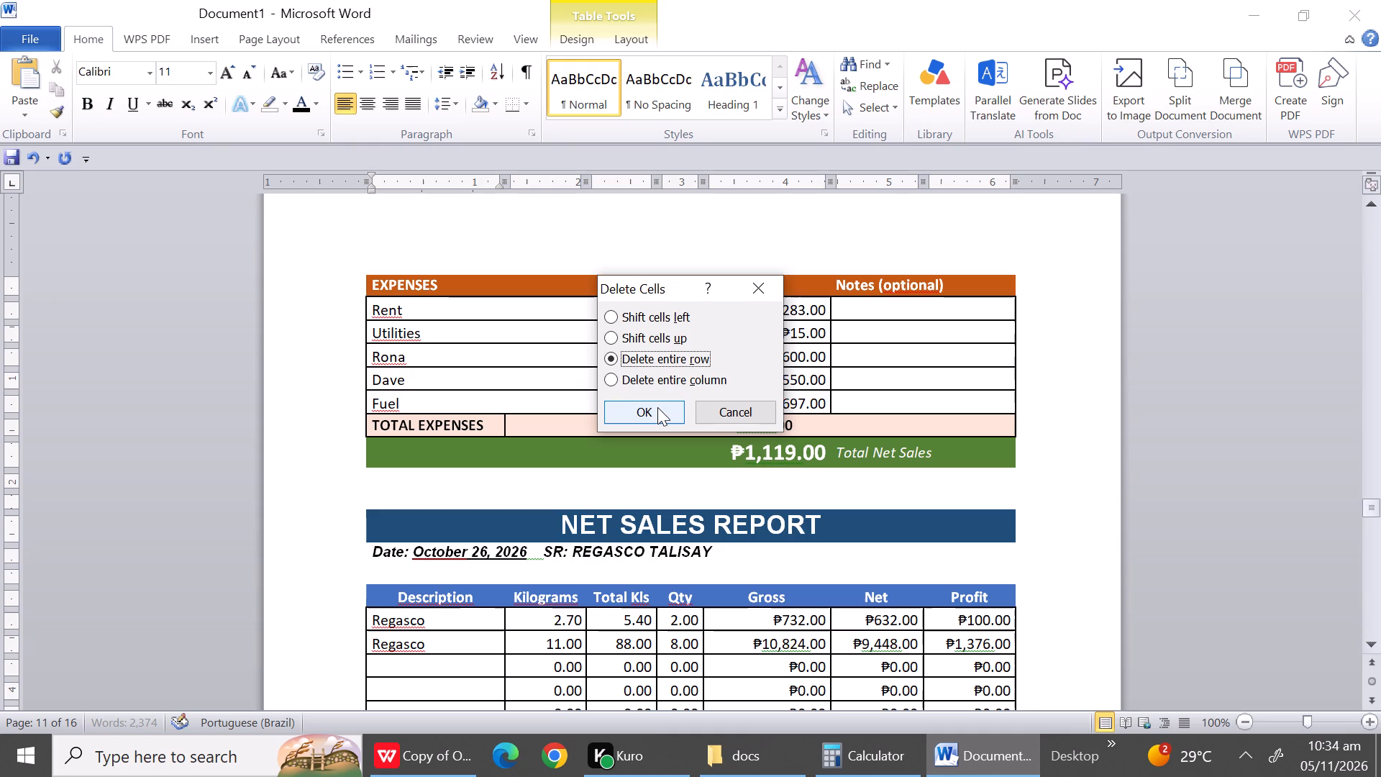
left_click(657, 407)
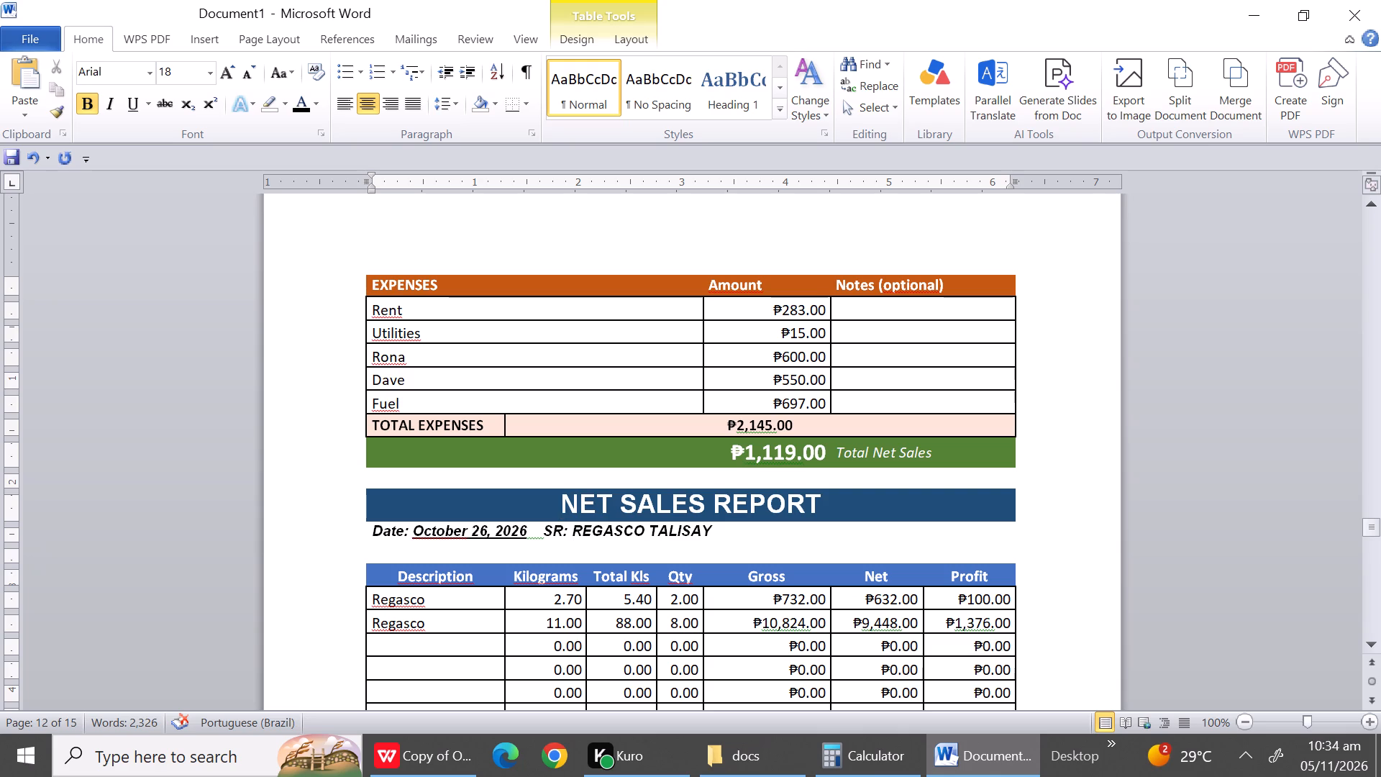
Delete the entire blank row between the date line and the Description header row in the October 26 report.
left_click(447, 553)
right_click(447, 553)
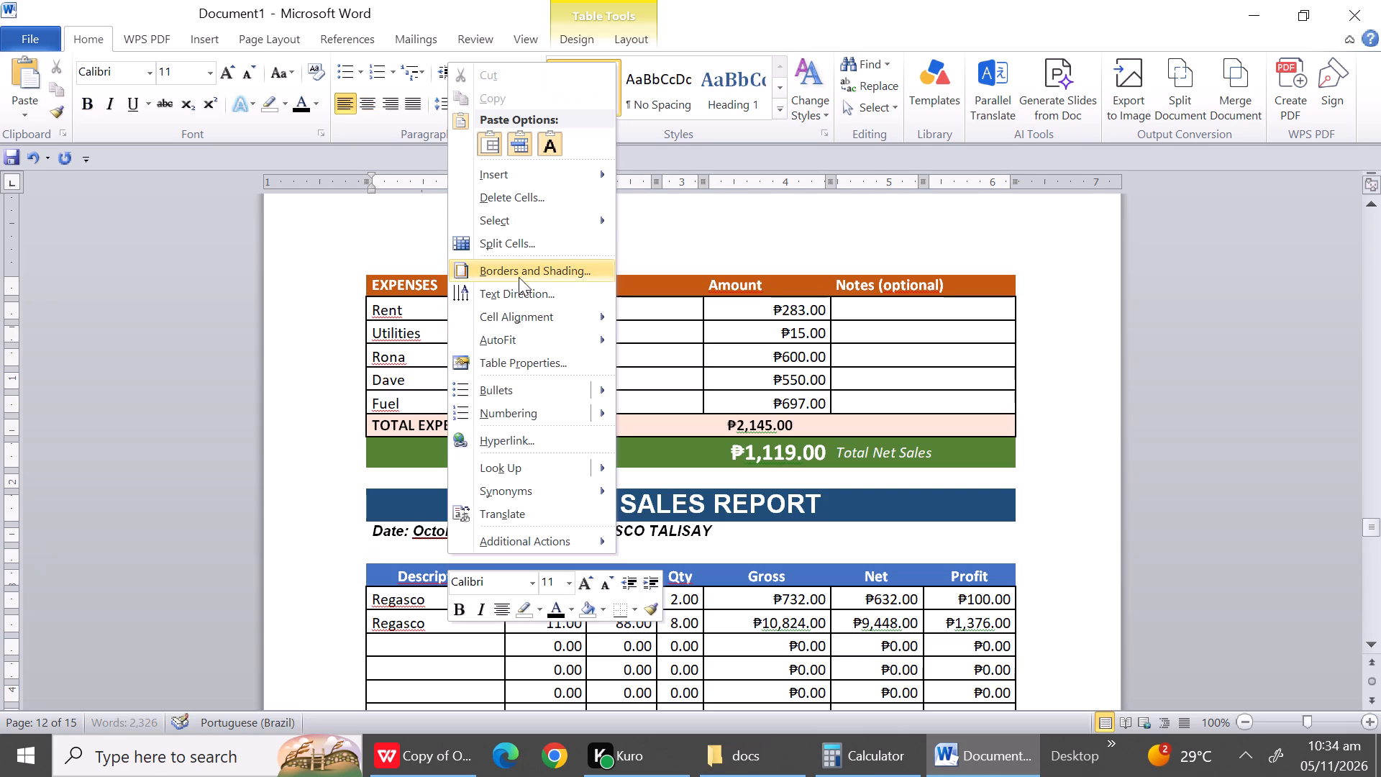
left_click(511, 202)
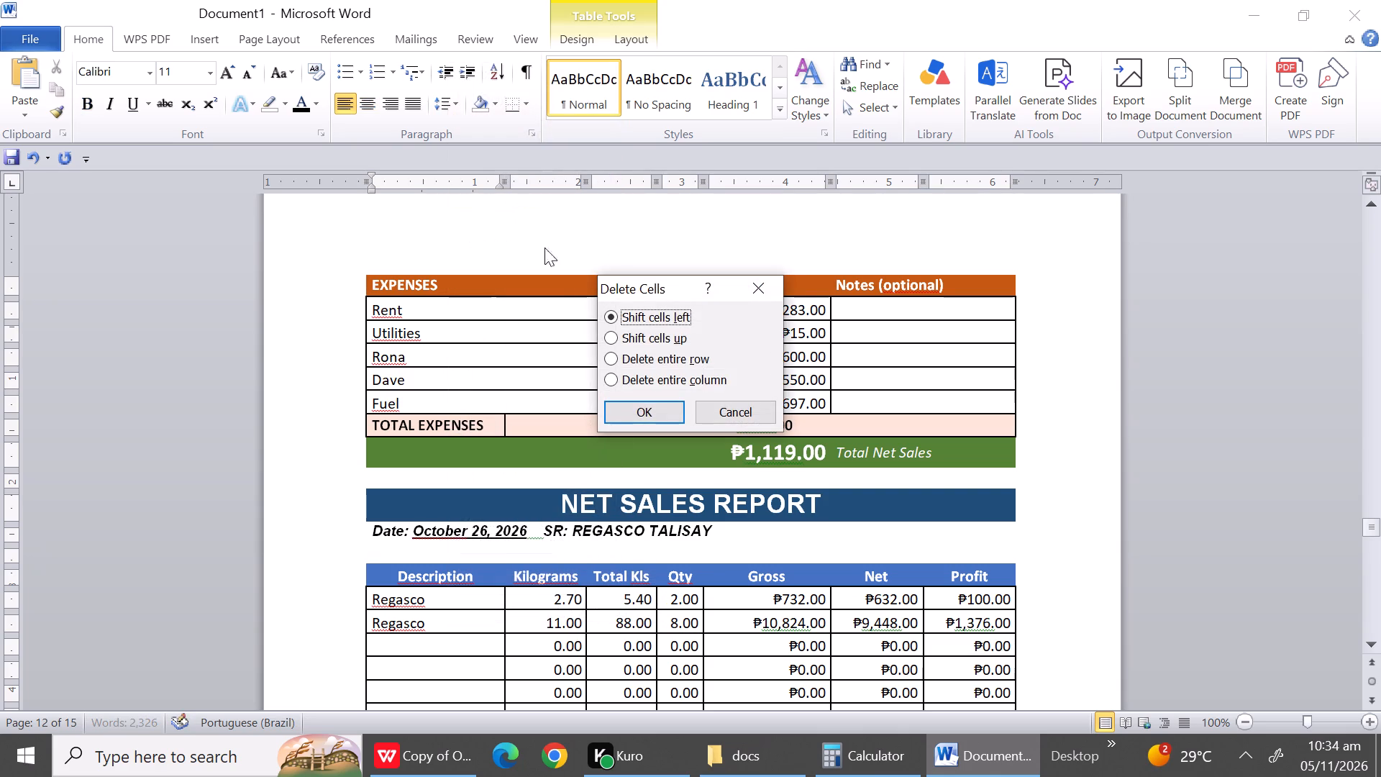
left_click(636, 353)
left_click(641, 411)
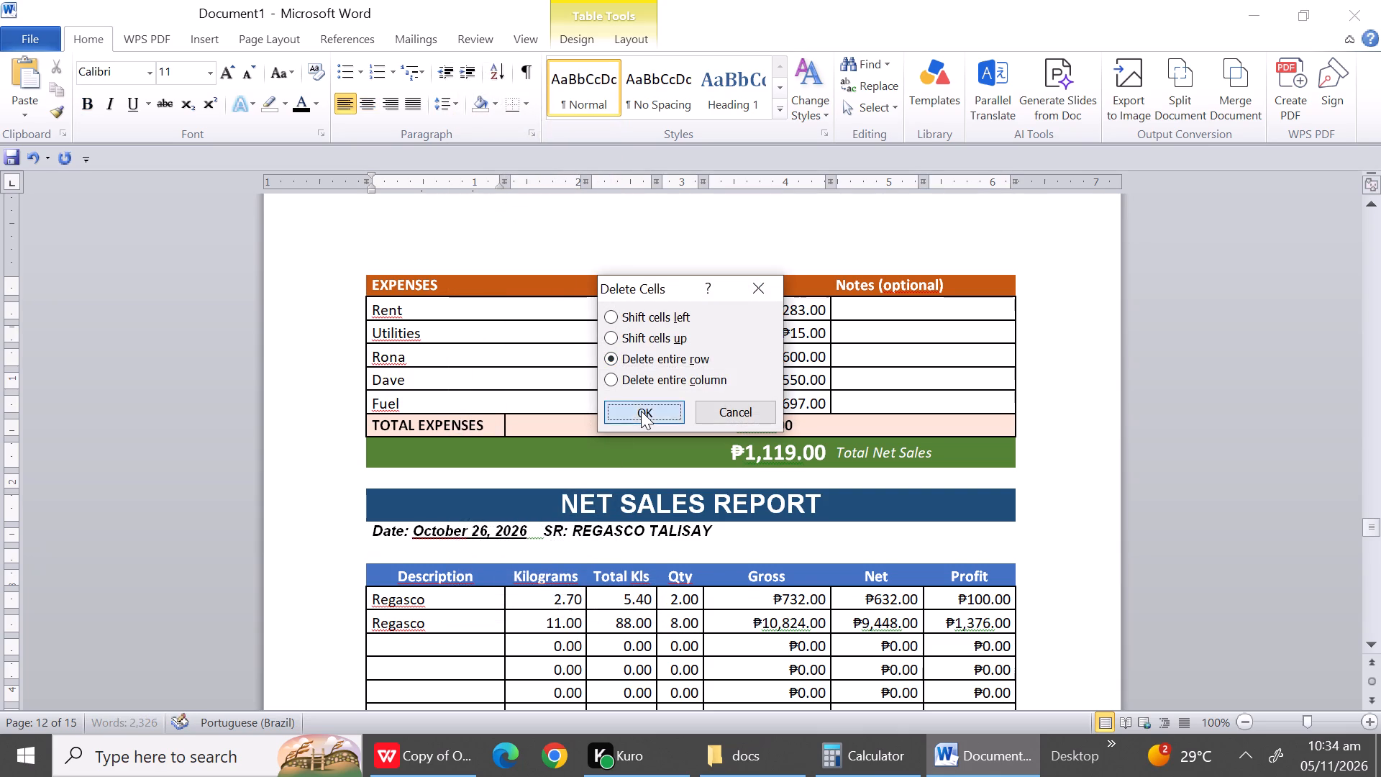
Delete the eight zero-value item rows and the blank row between the last Regasco row and TOTAL in the October 26 report.
triple_click(1369, 644)
triple_click(1369, 644)
triple_click(1369, 644)
triple_click(1369, 644)
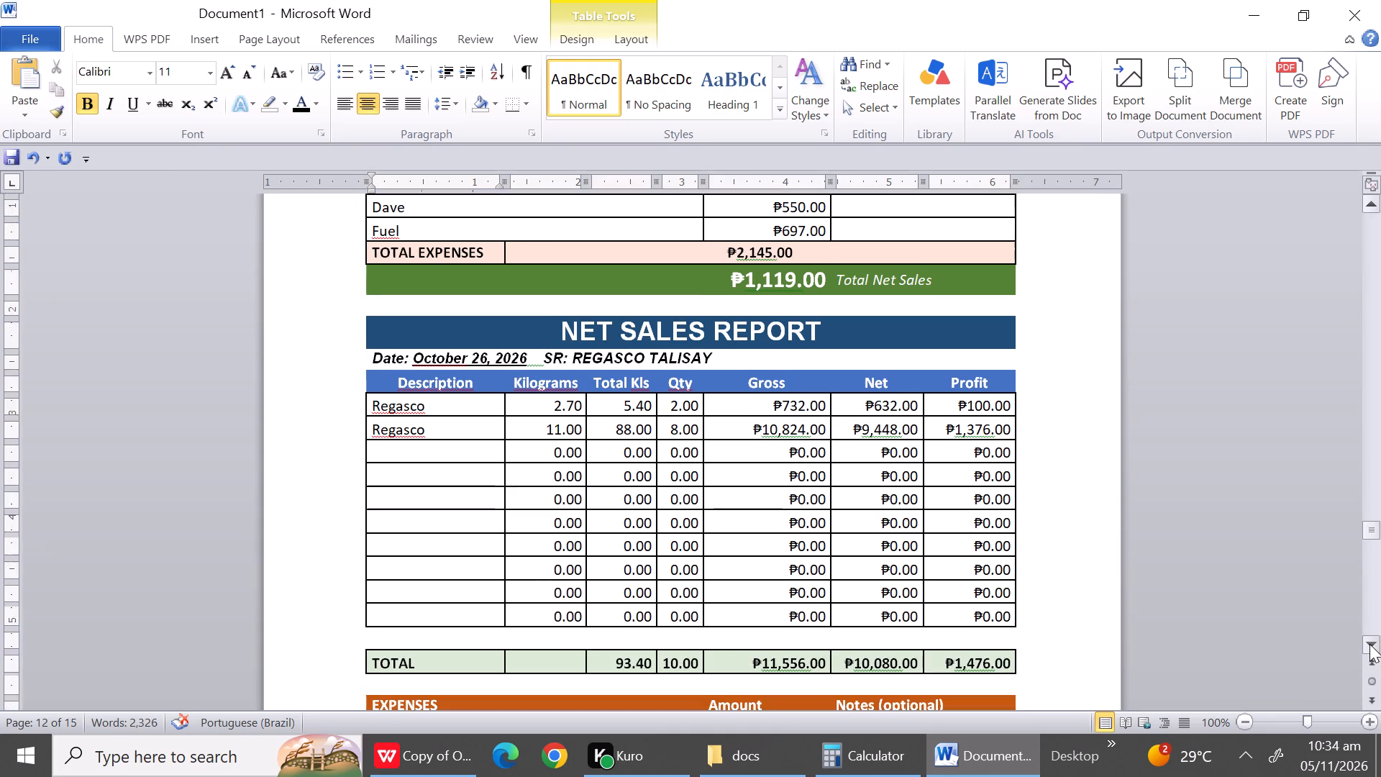
left_click(1369, 644)
left_click_drag(424, 405, 438, 527)
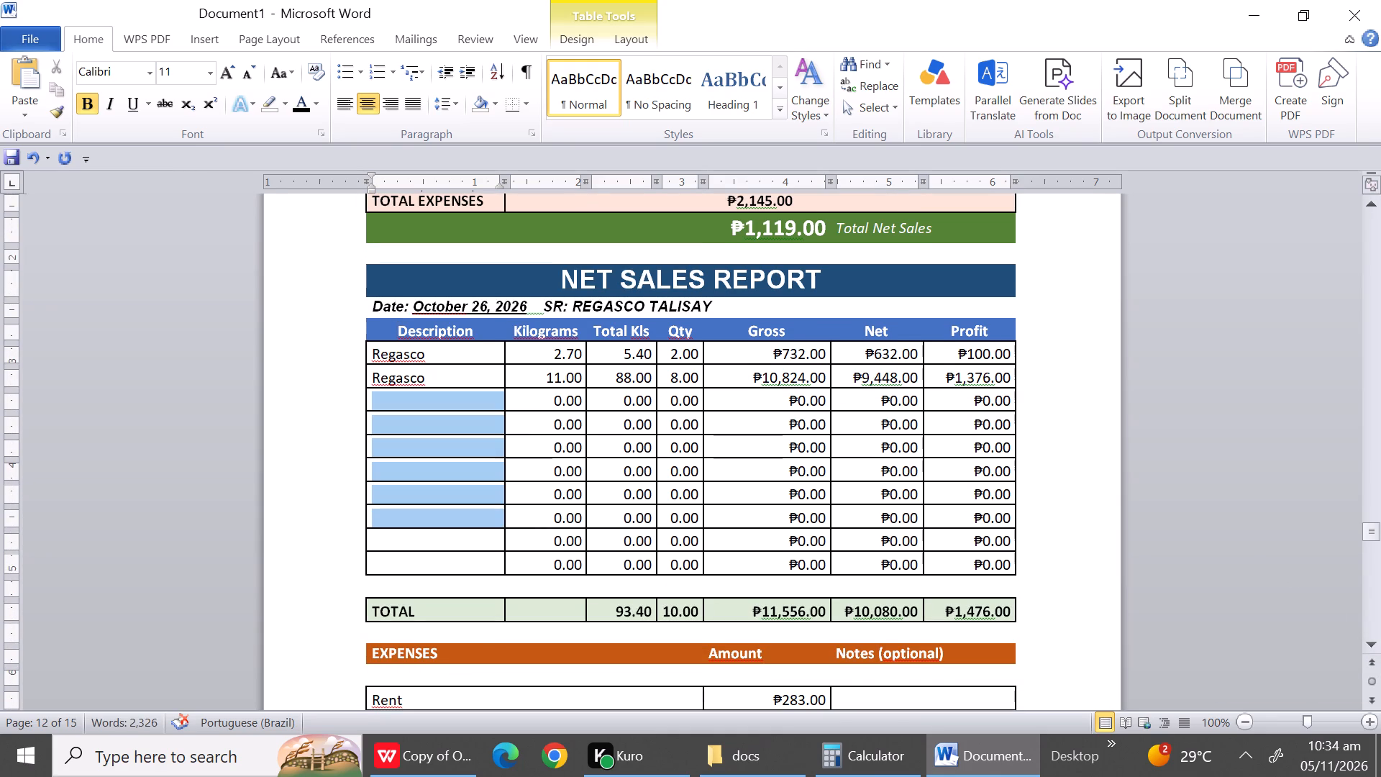
left_click_drag(438, 527, 442, 583)
right_click(442, 583)
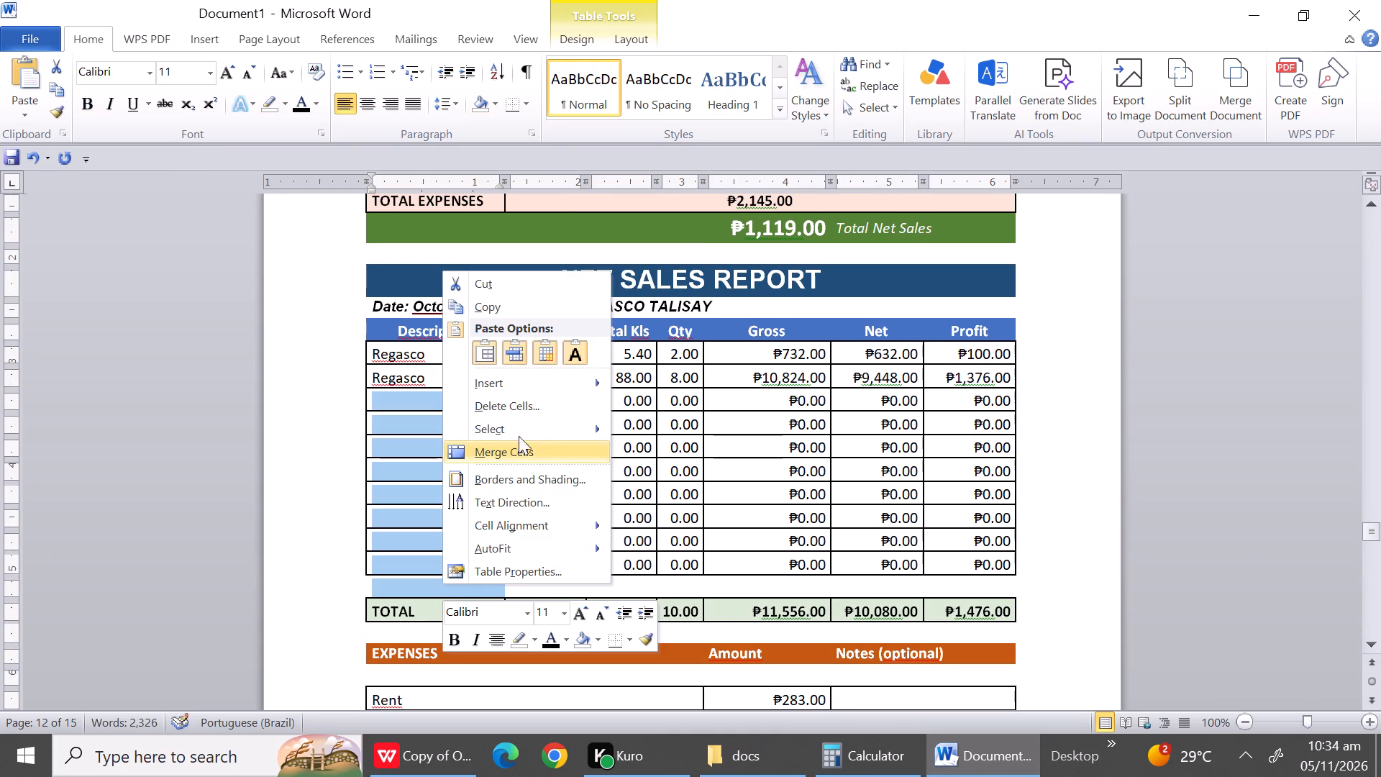
left_click(511, 406)
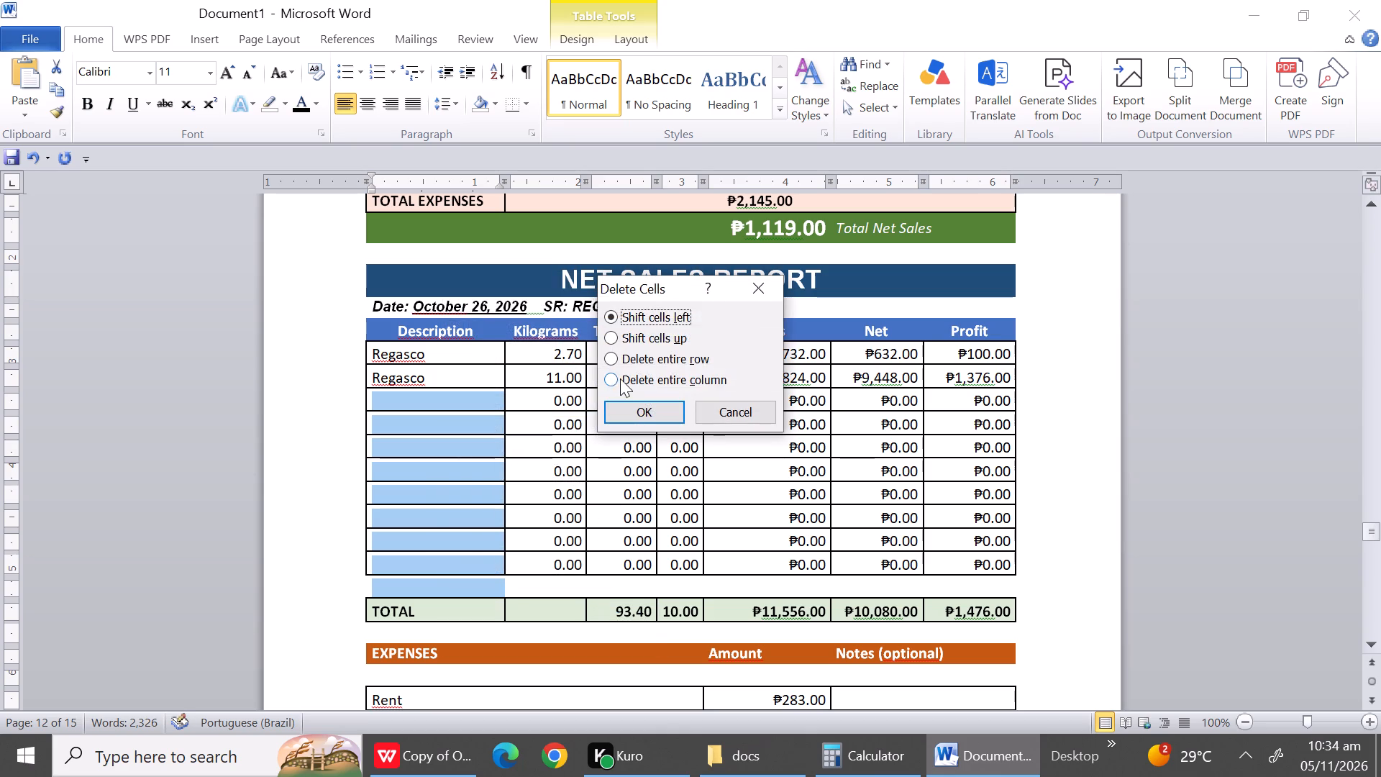
left_click(622, 355)
left_click(626, 399)
Complete the deletion of the zero-value item rows and blank row above TOTAL in the October 26 report.
left_click(634, 415)
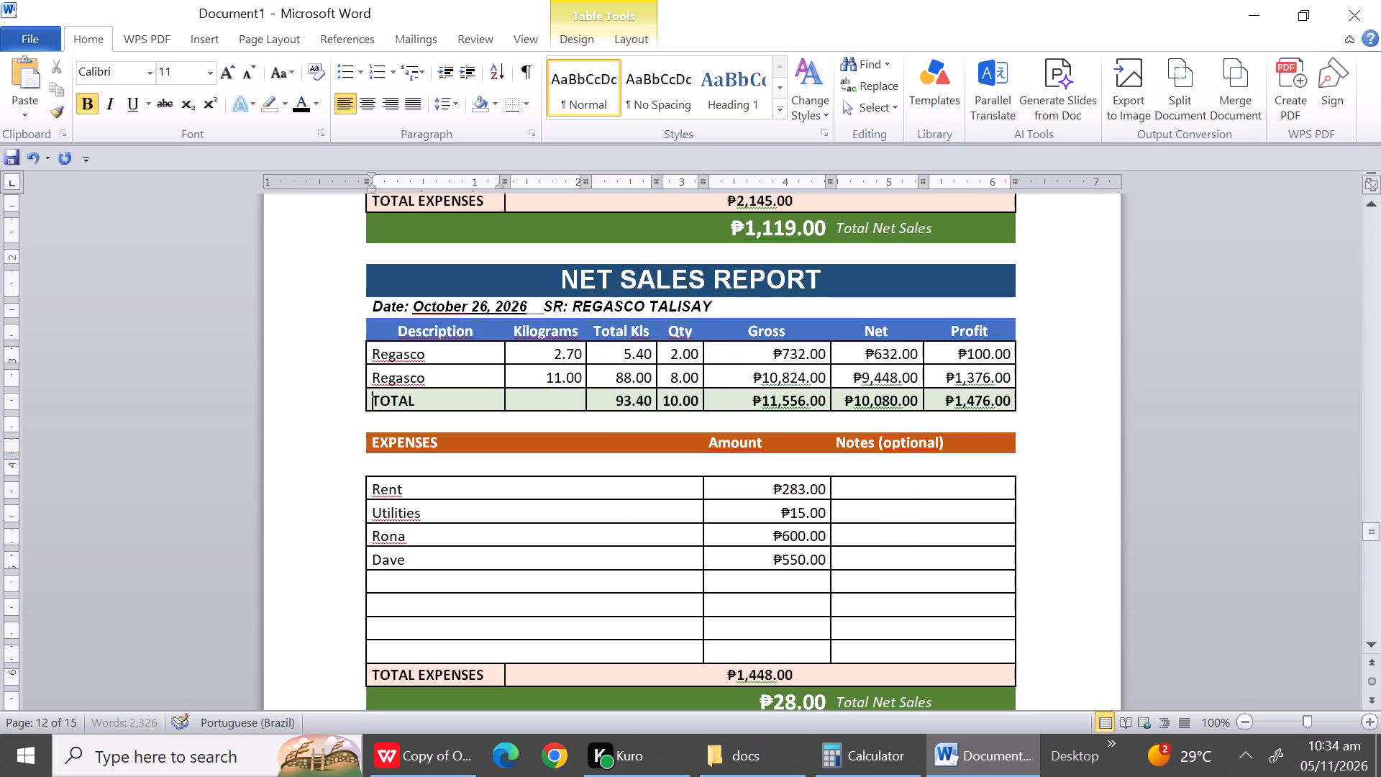
Delete the entire blank row between the TOTAL row and the EXPENSES header in the October 26 report.
left_click(478, 414)
right_click(478, 414)
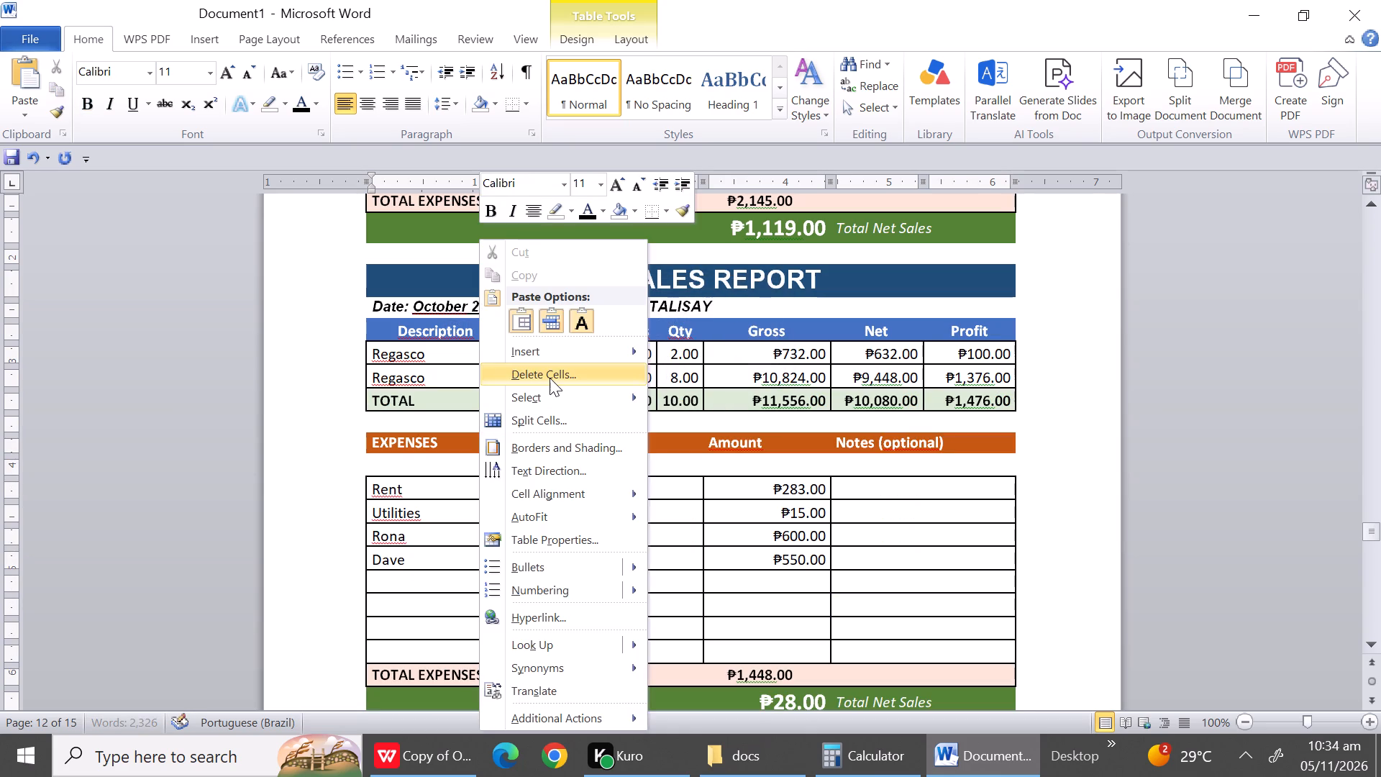
left_click(550, 378)
left_click(712, 366)
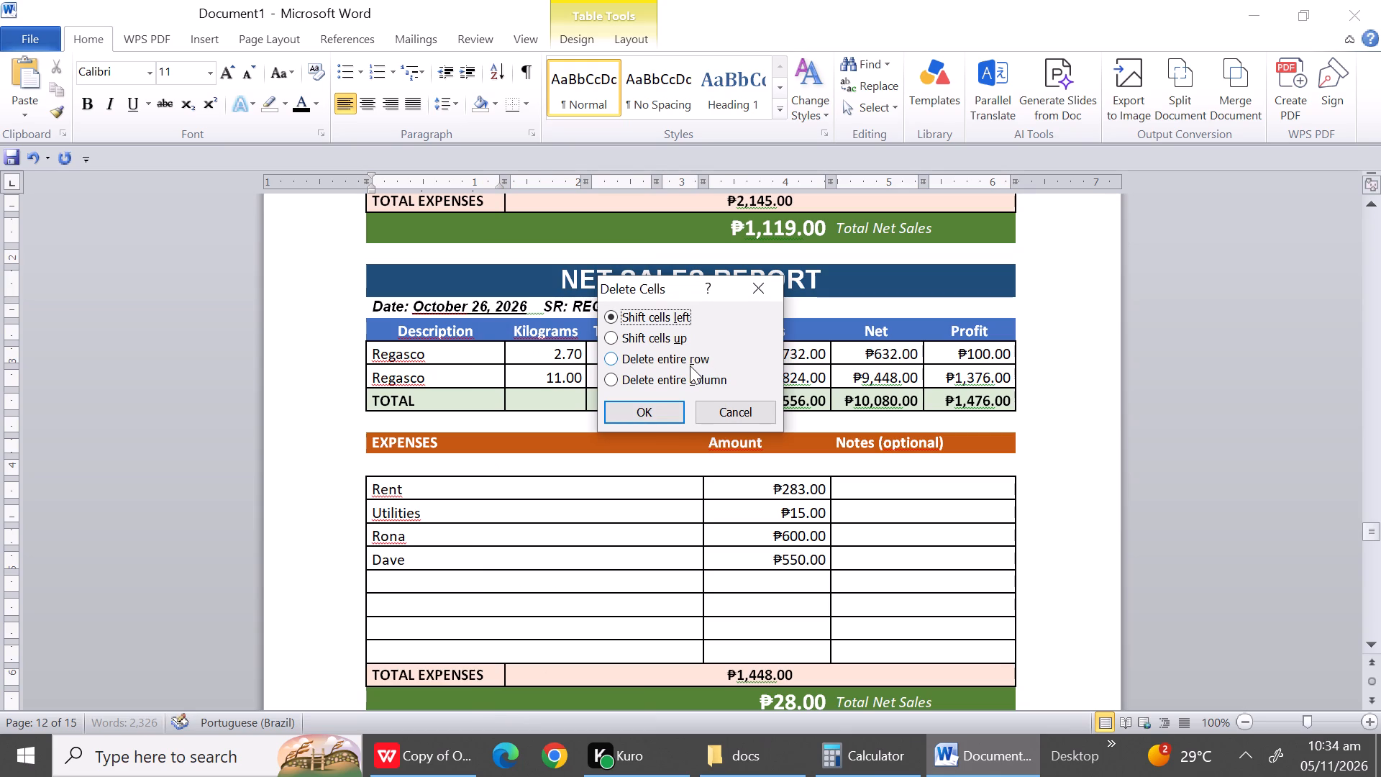
left_click(690, 365)
left_click(665, 412)
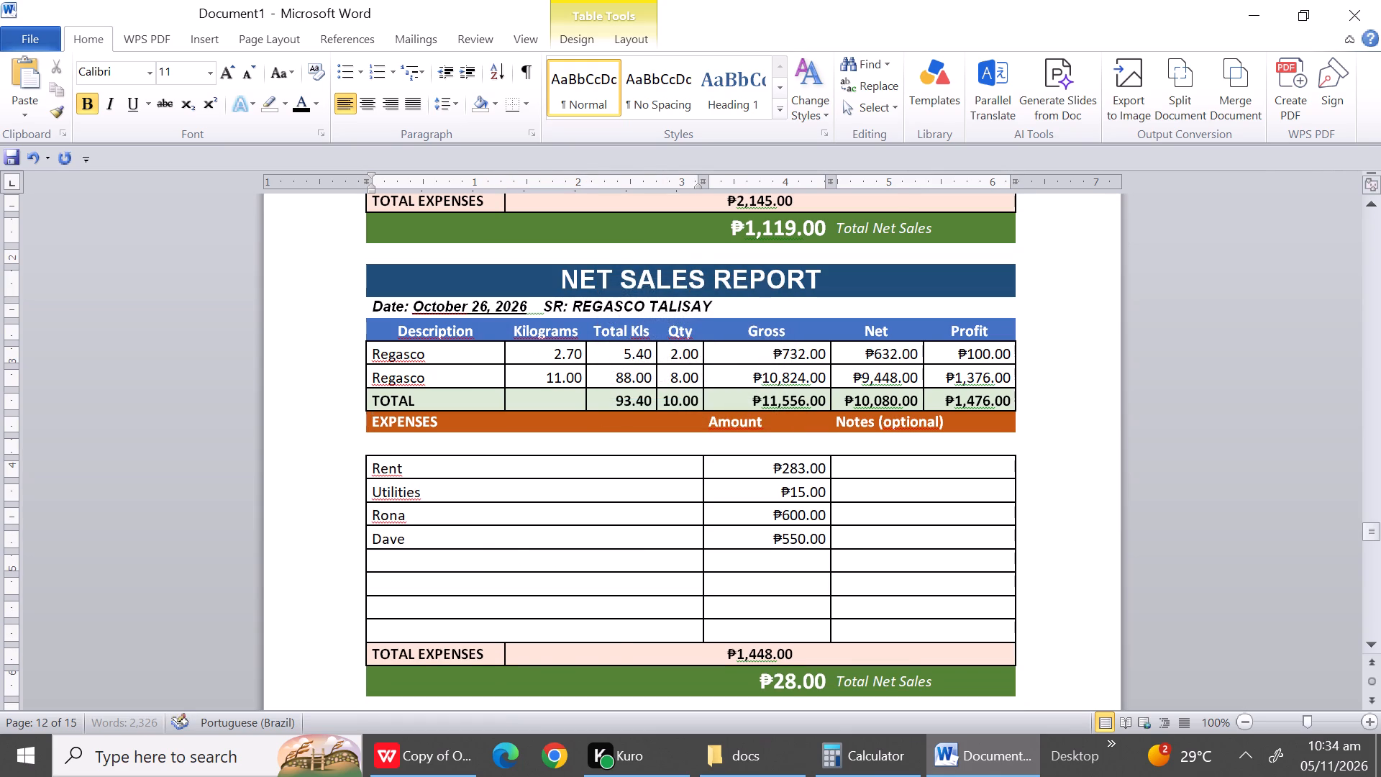
Delete the entire blank row between the EXPENSES header and the Rent row in the October 26 report.
left_click(450, 439)
right_click(450, 439)
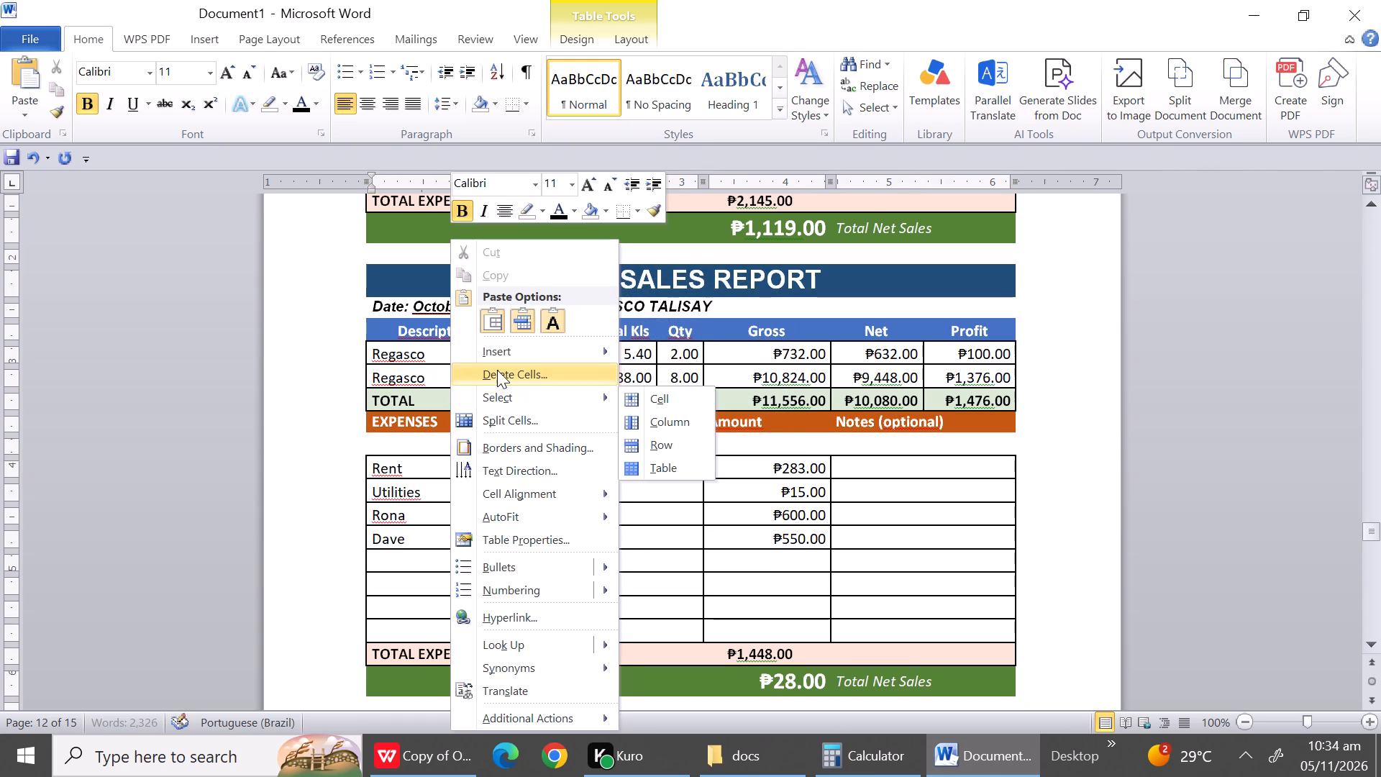
left_click(497, 370)
left_click_drag(609, 359, 632, 402)
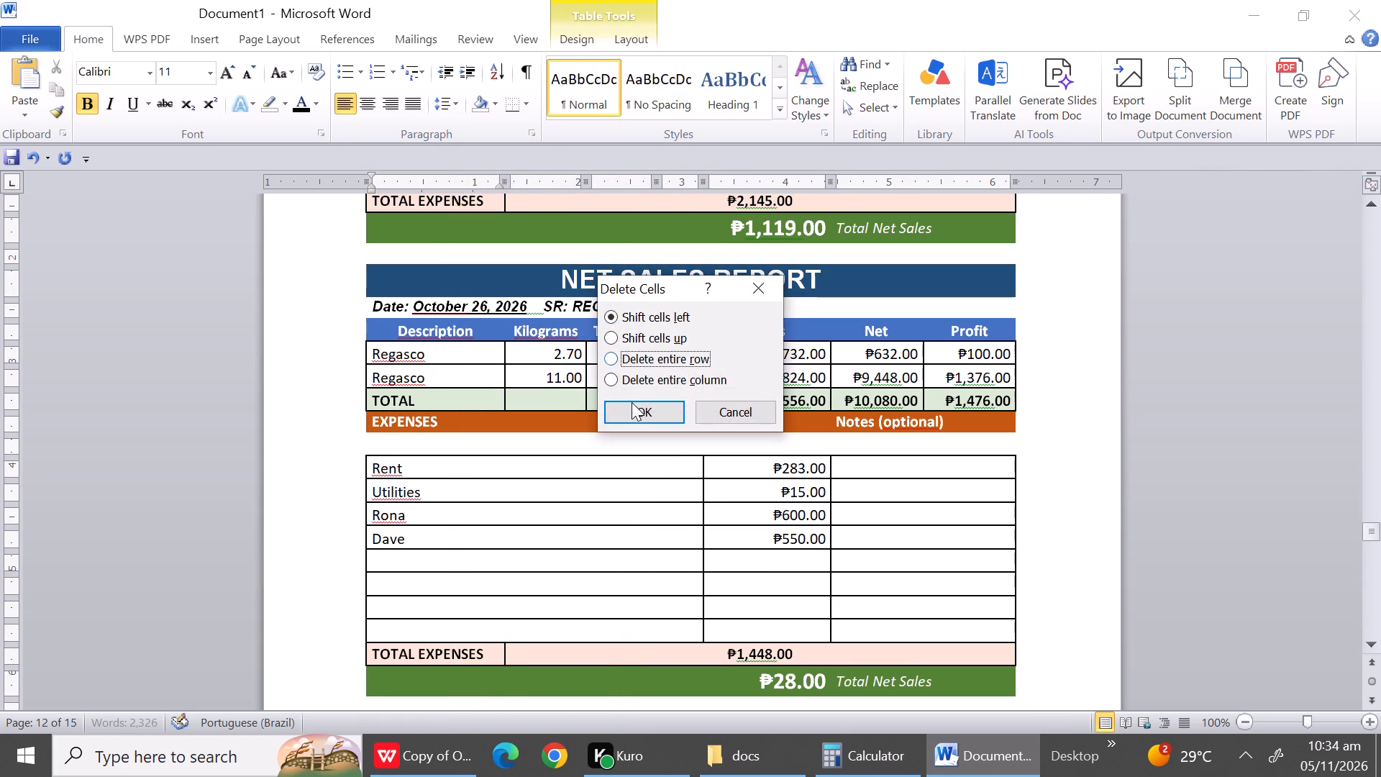
left_click_drag(632, 402, 622, 357)
left_click(622, 357)
left_click(634, 409)
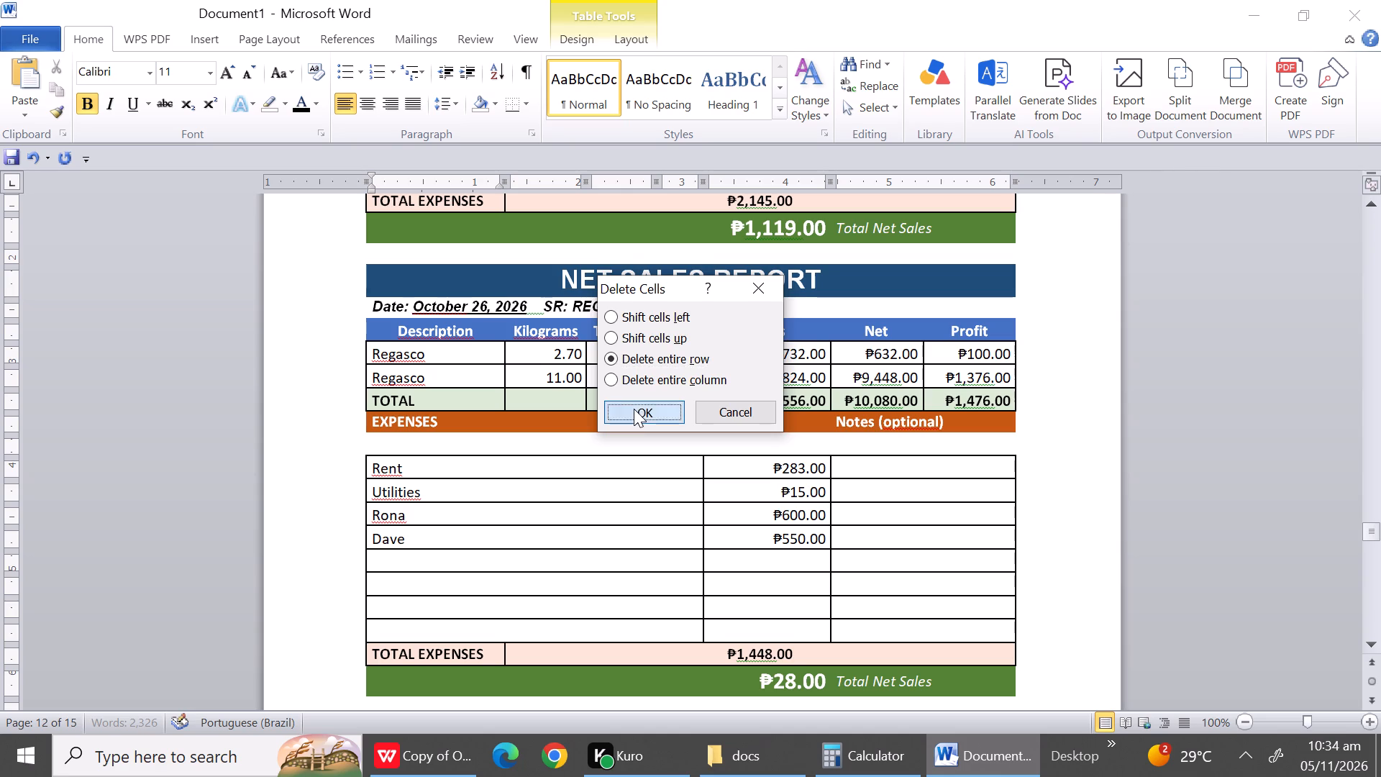
Delete the four empty expense rows between Dave and TOTAL EXPENSES in the October 26 report.
left_click_drag(441, 536, 437, 612)
right_click(437, 612)
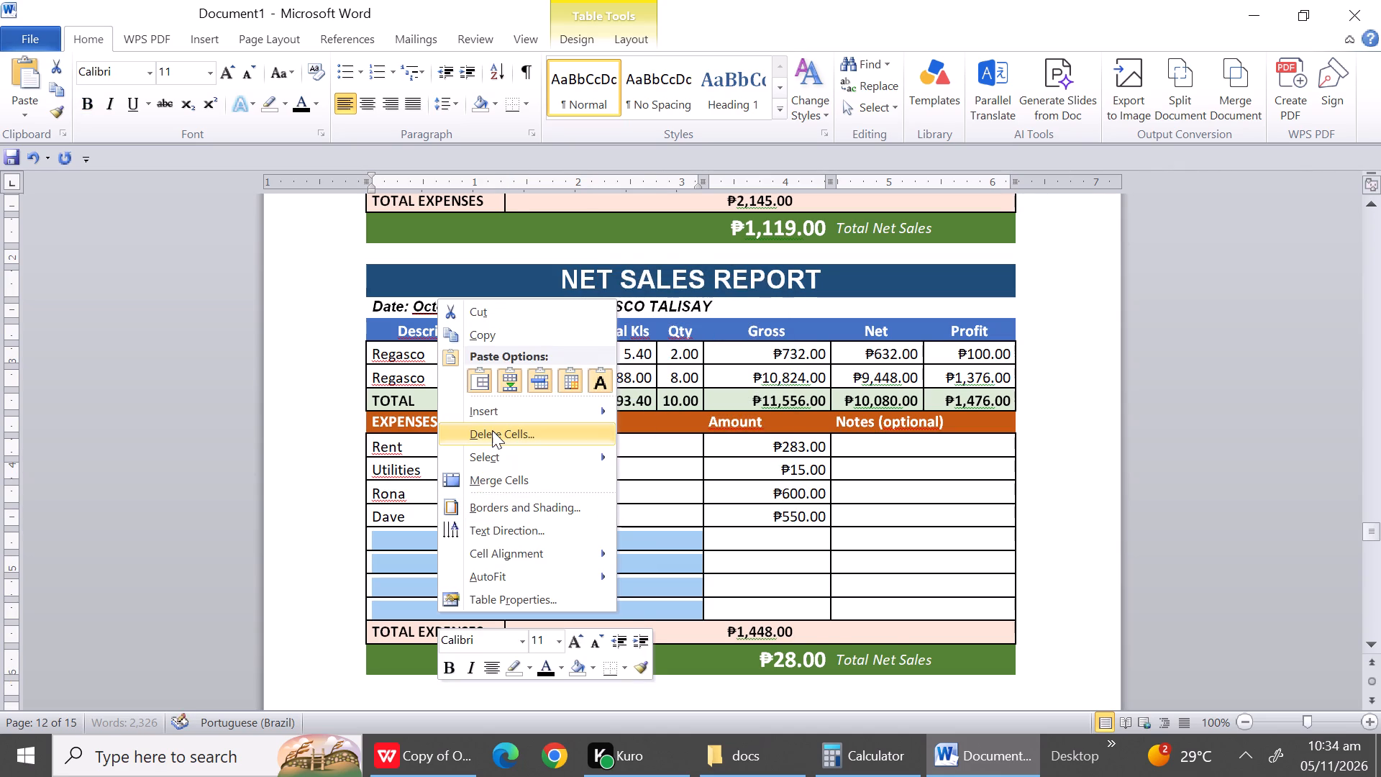
left_click(492, 430)
left_click(650, 360)
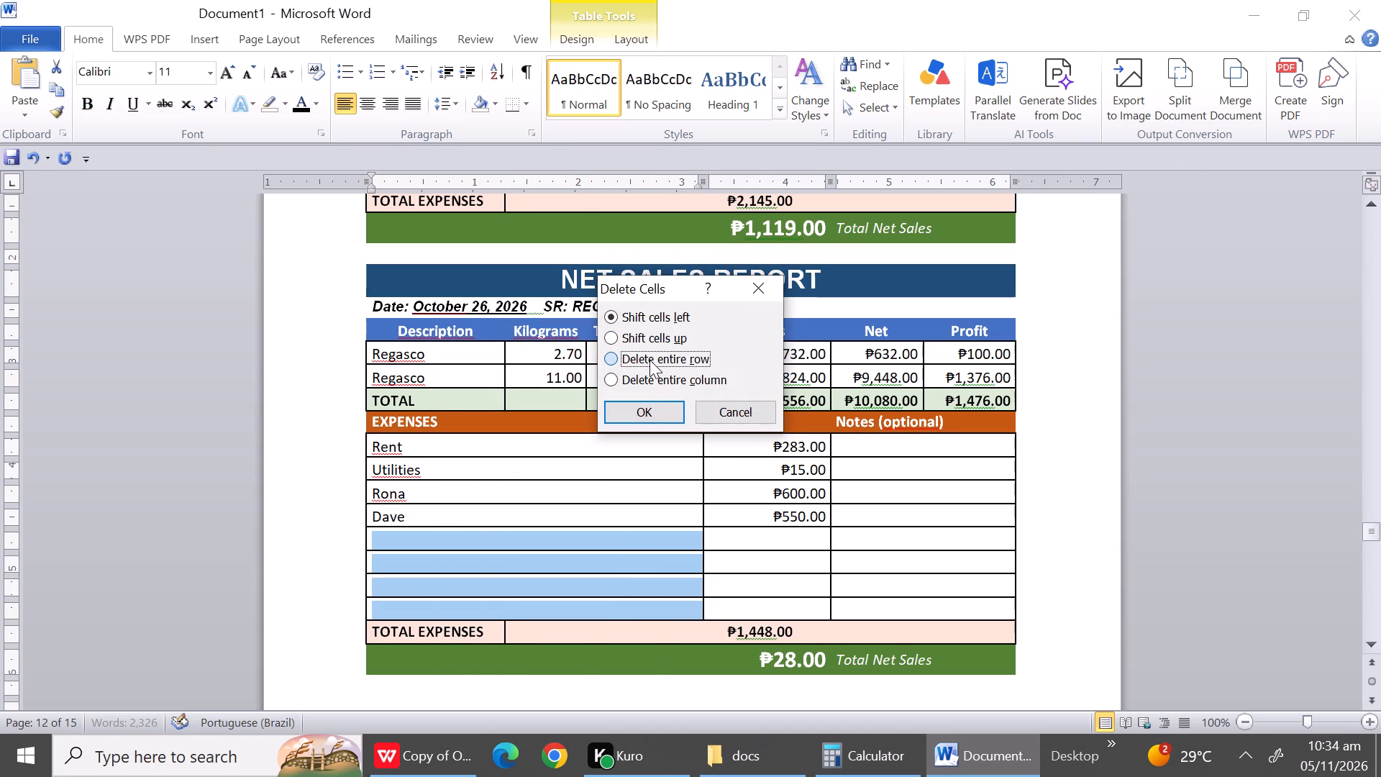
left_click(652, 410)
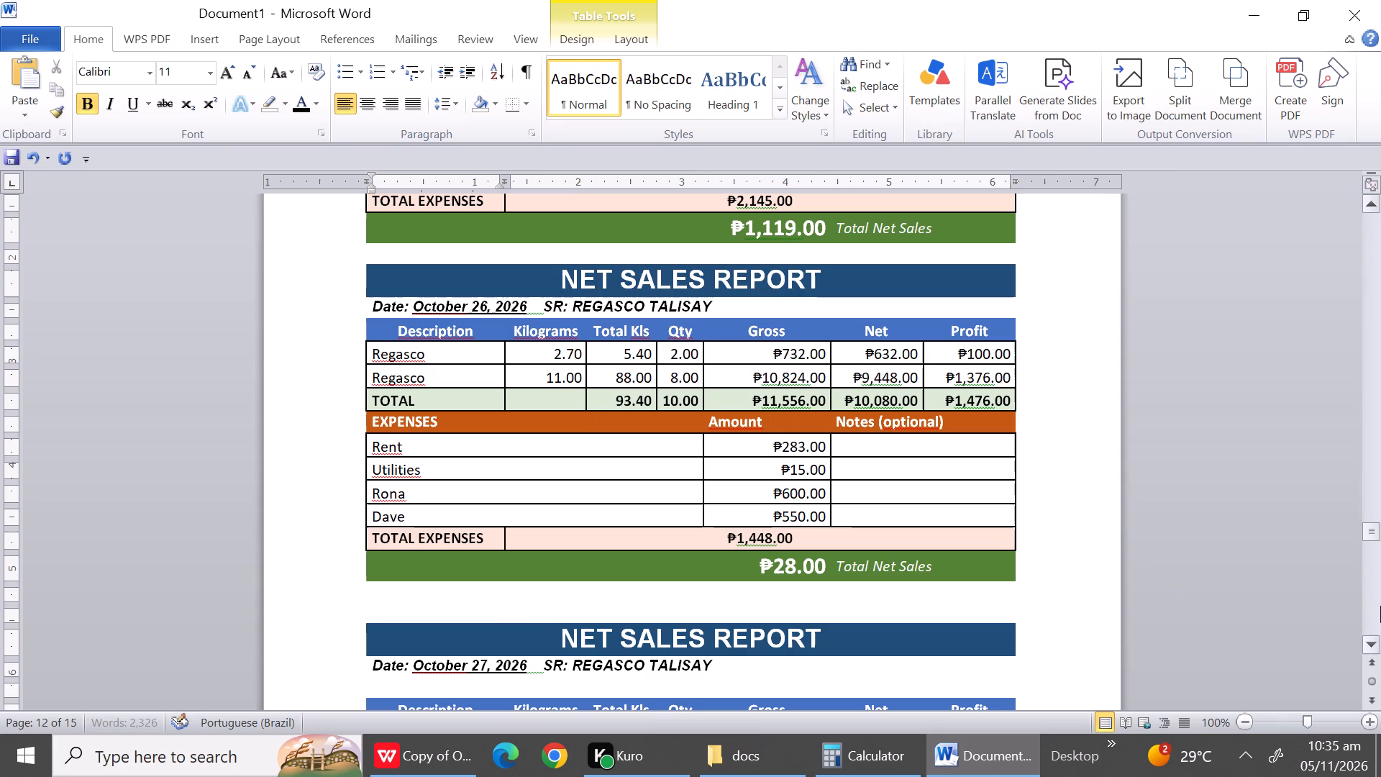
Delete one entire blank row between the October 26 Total Net Sales row and the October 27 report title.
triple_click(1371, 645)
triple_click(1371, 645)
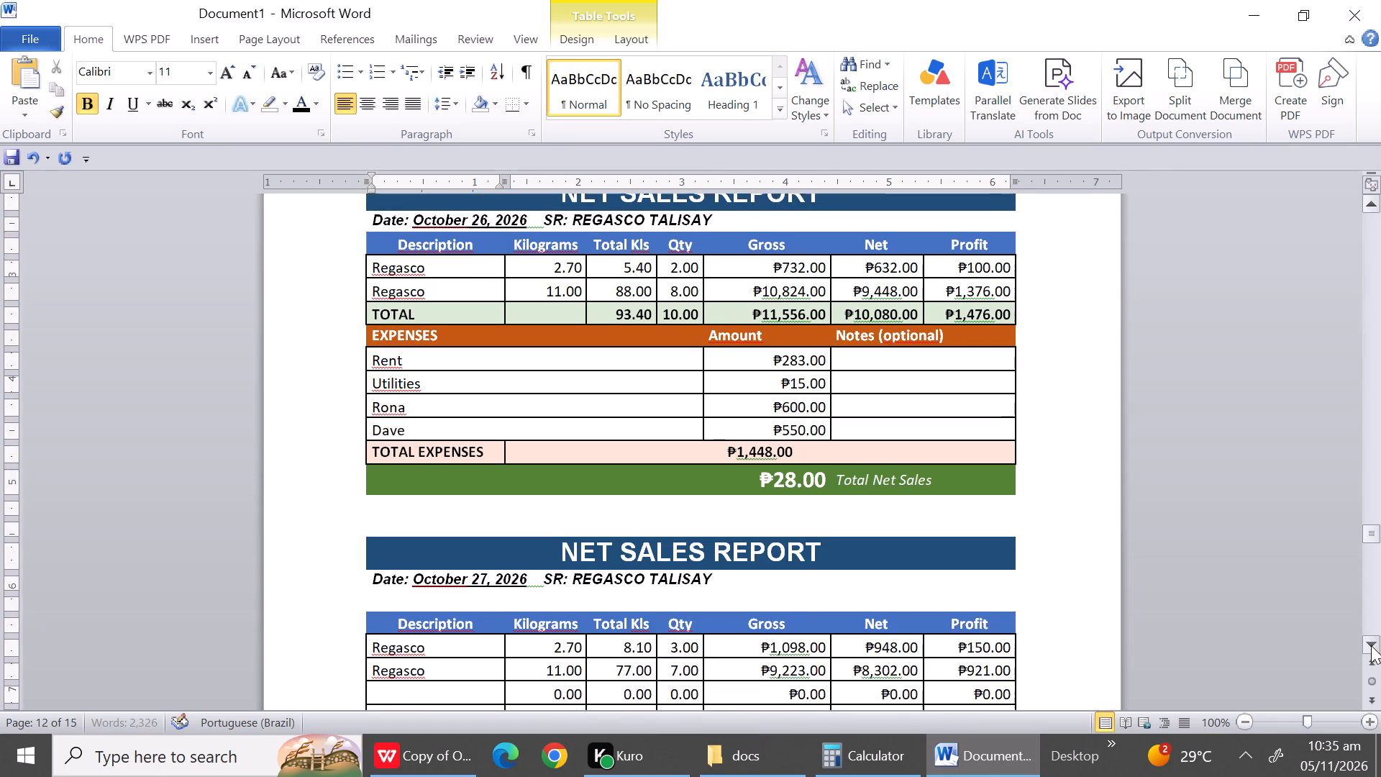
triple_click(1371, 645)
triple_click(1371, 645)
triple_click(1371, 645)
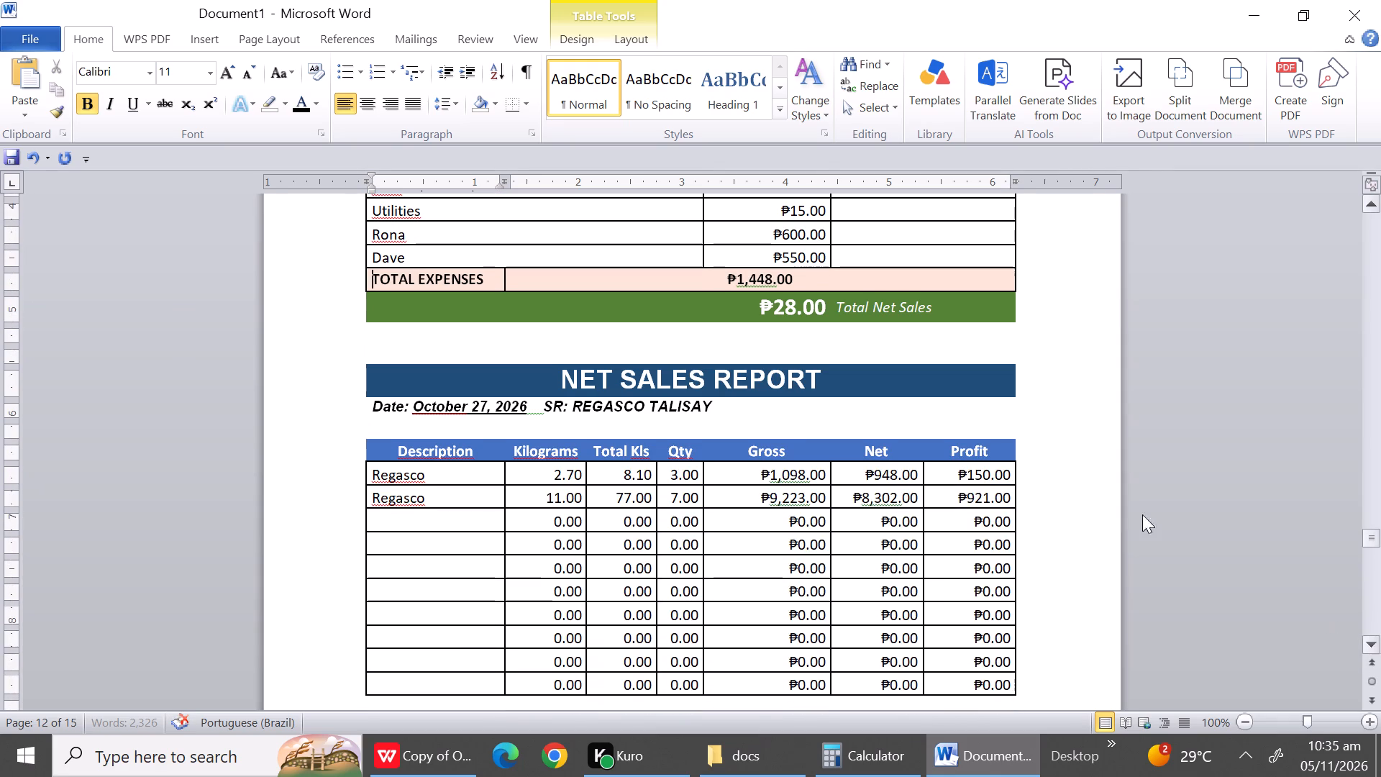
left_click(442, 353)
right_click(442, 353)
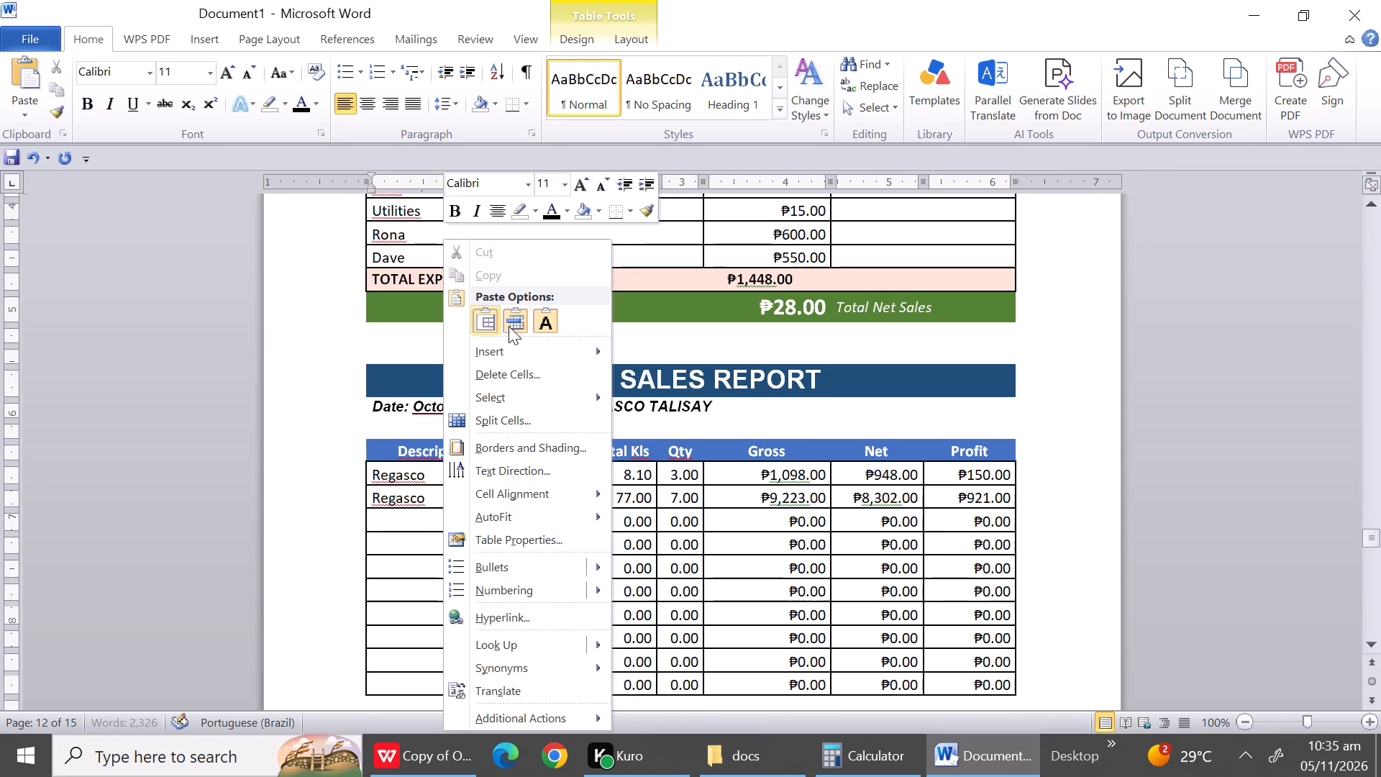
left_click(513, 365)
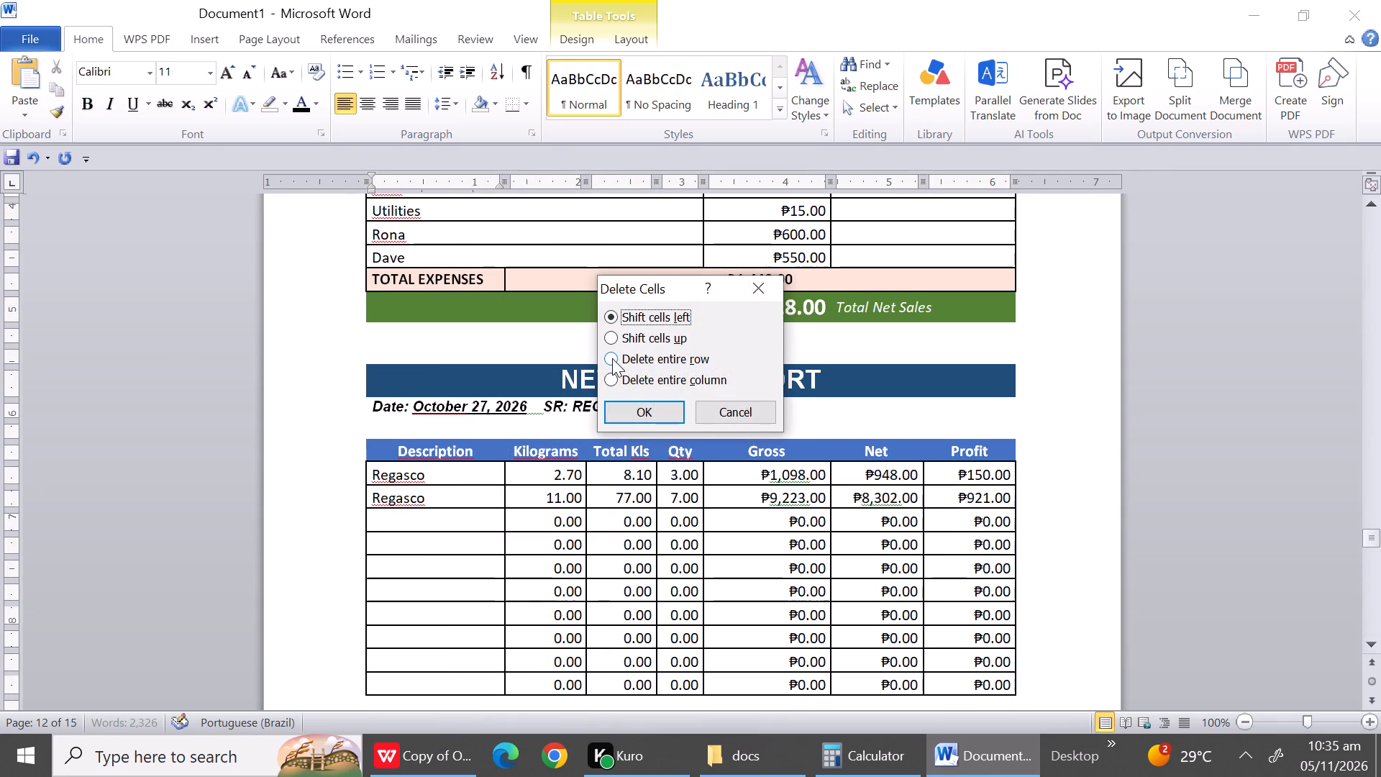
left_click(612, 358)
left_click(627, 415)
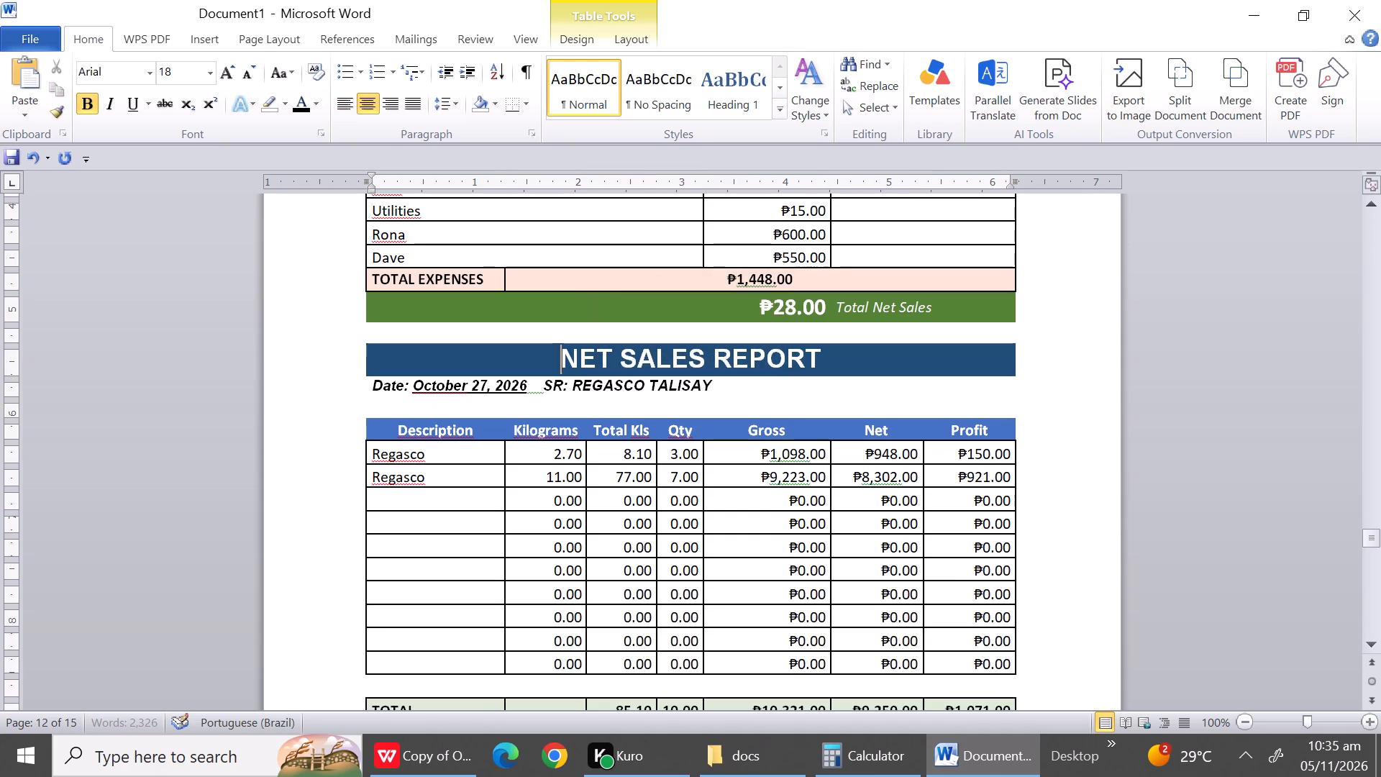
Delete the entire blank row between the date line and the Description header row in the October 27 report.
left_click(429, 414)
right_click(429, 414)
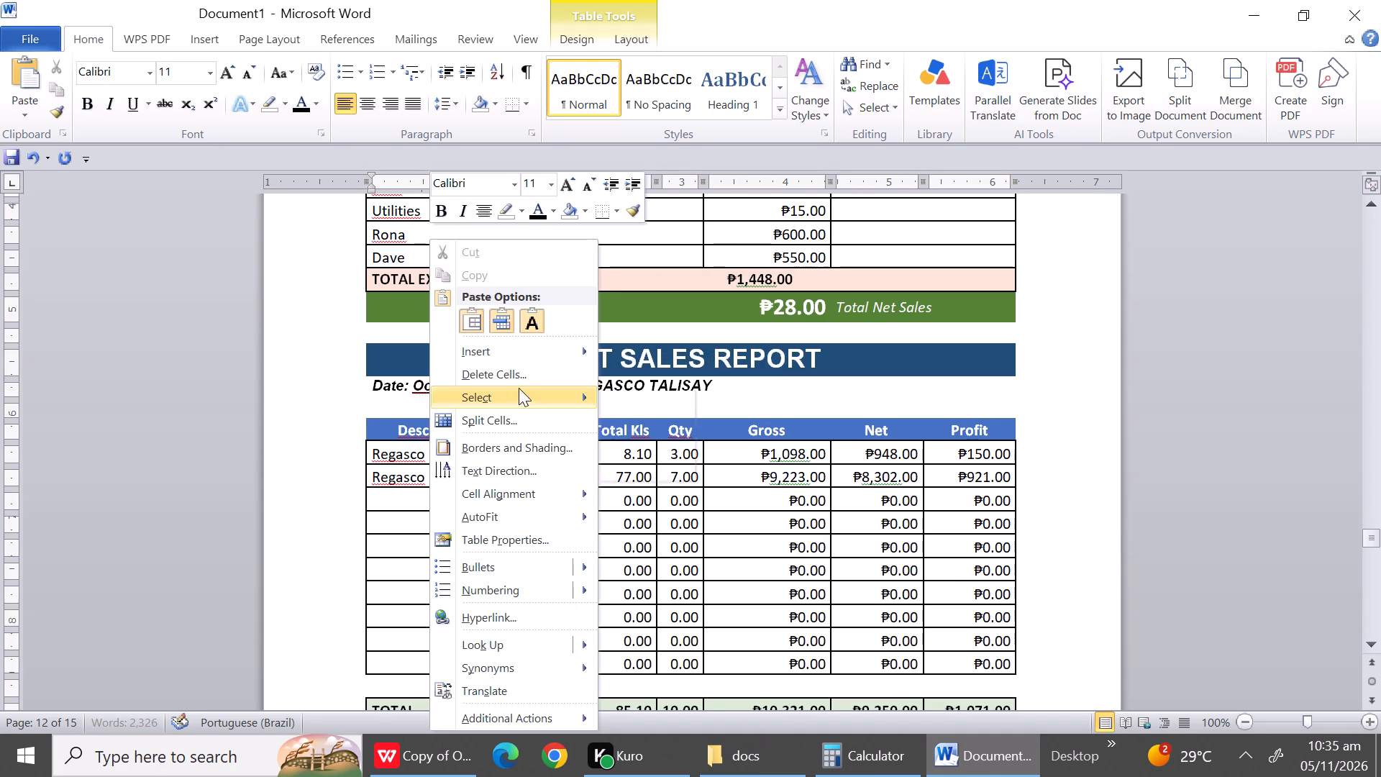
left_click(503, 365)
left_click(639, 363)
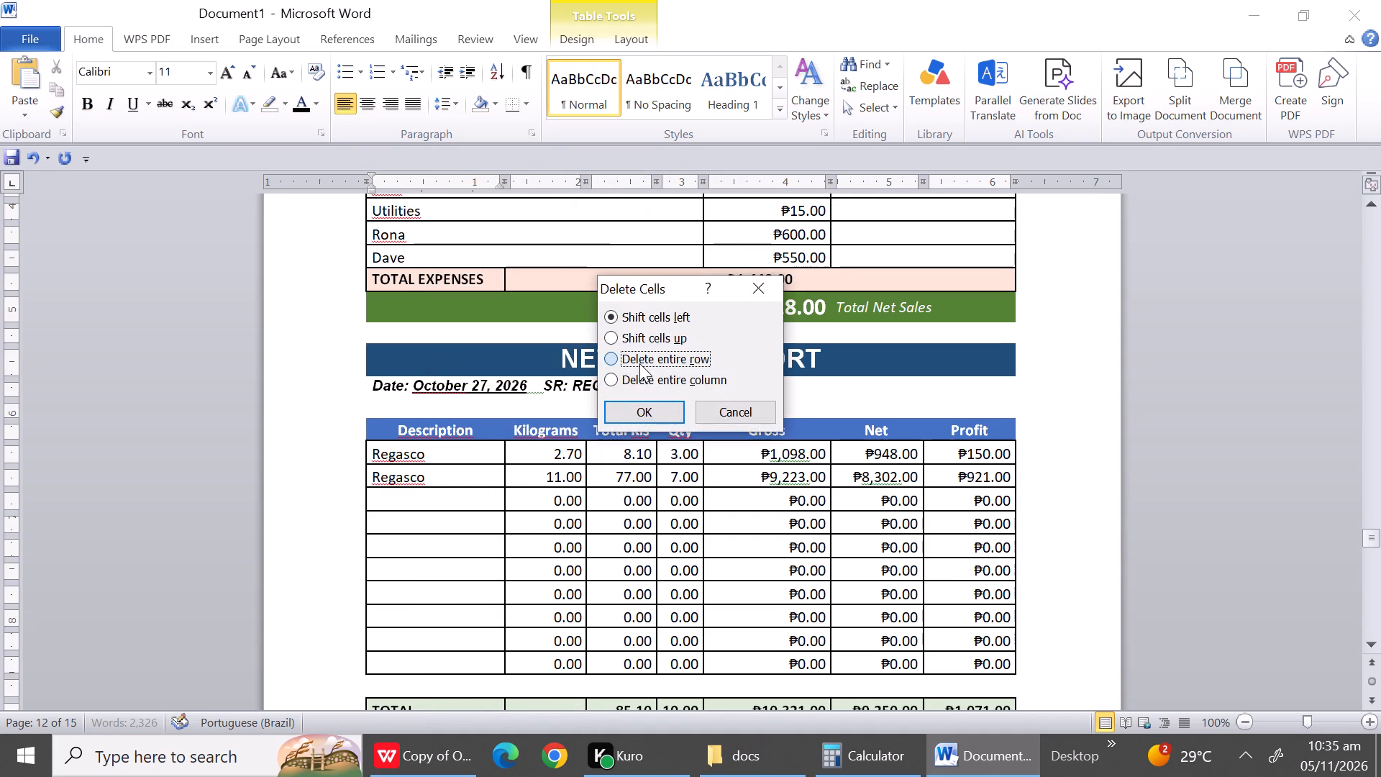
left_click(646, 416)
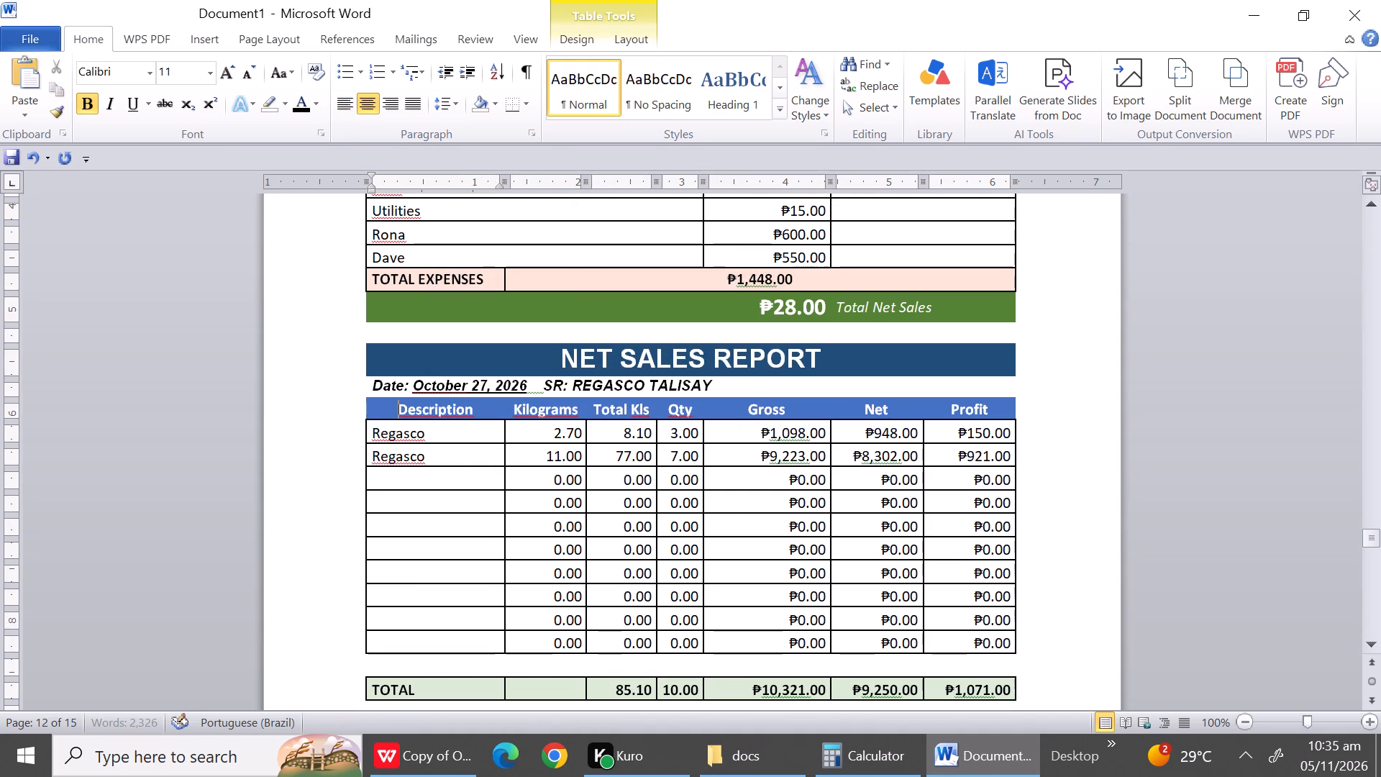
Delete the eight zero-value item rows and the blank row between the last Regasco row and TOTAL in the October 27 report.
left_click_drag(425, 482, 411, 668)
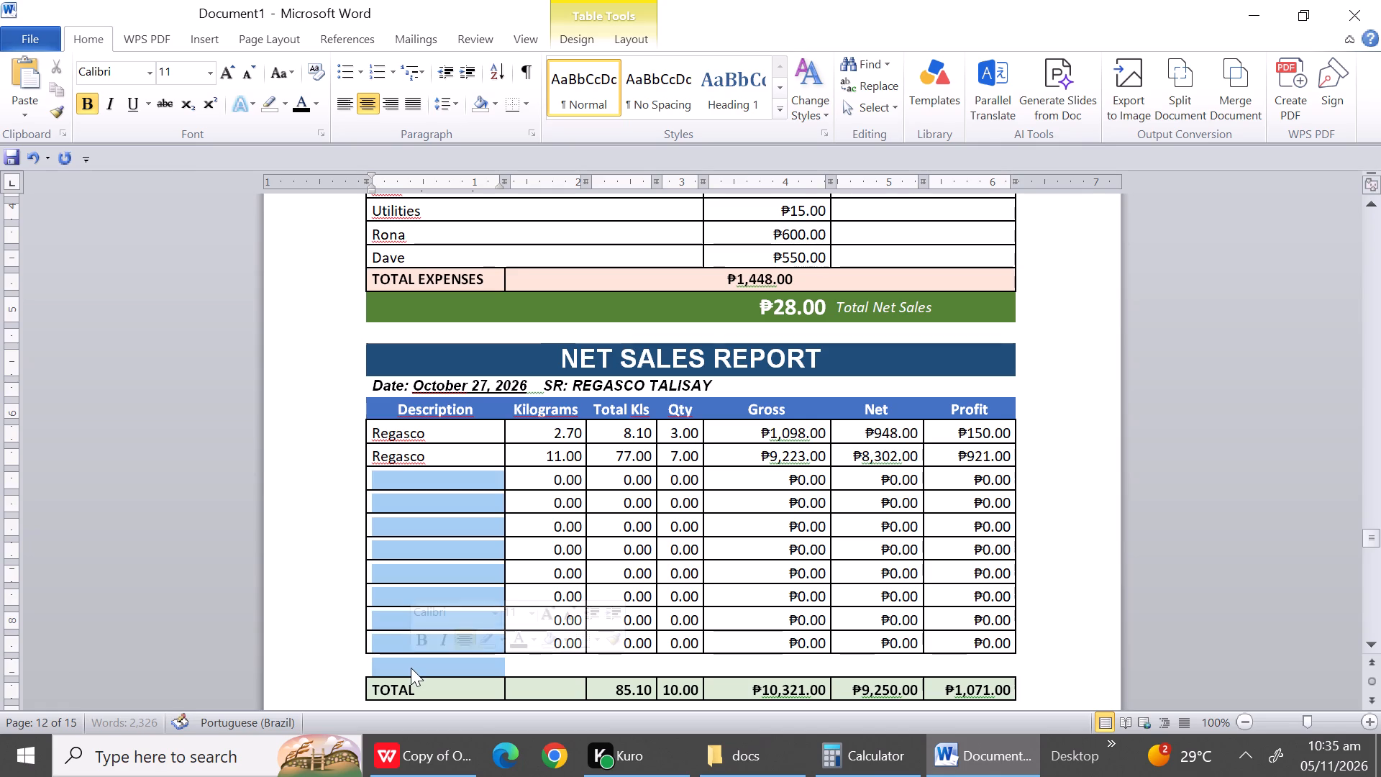
right_click(411, 668)
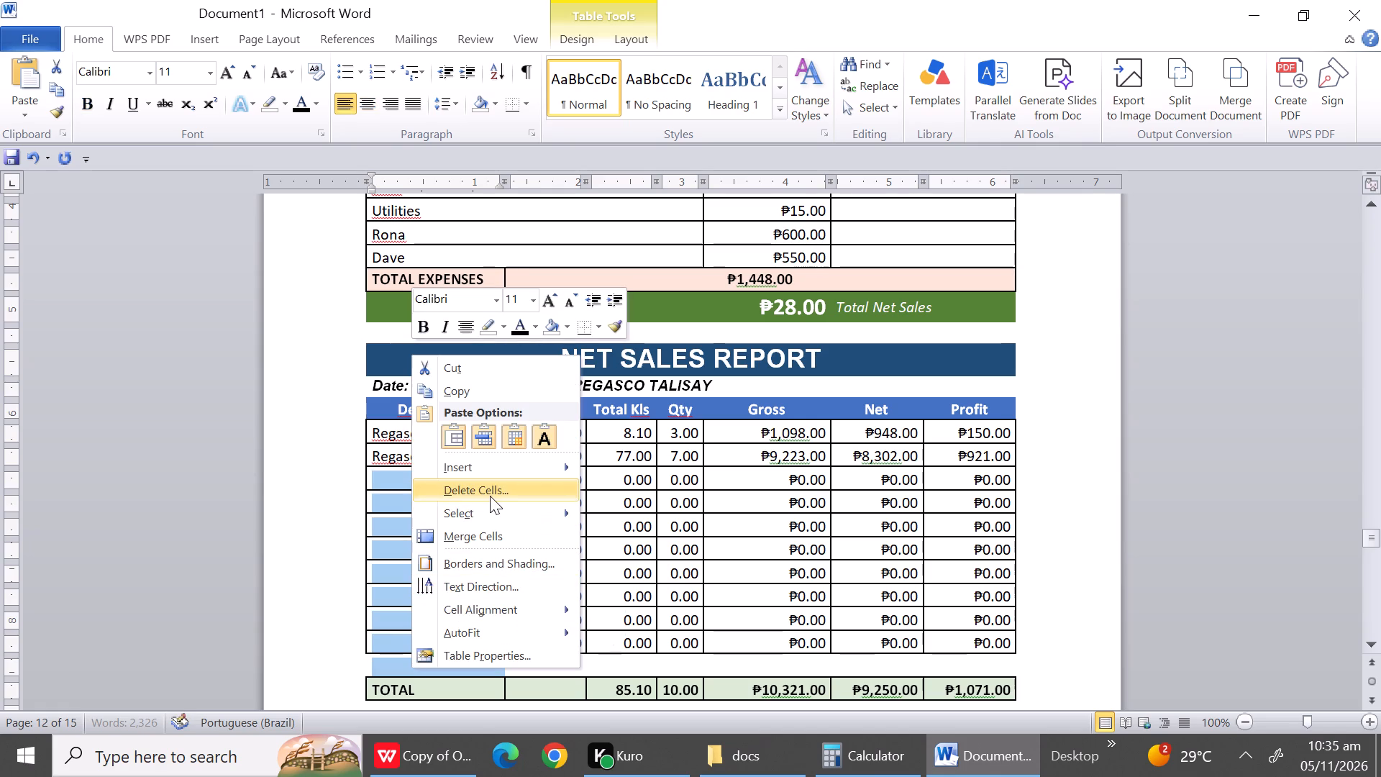
left_click(489, 496)
left_click(642, 362)
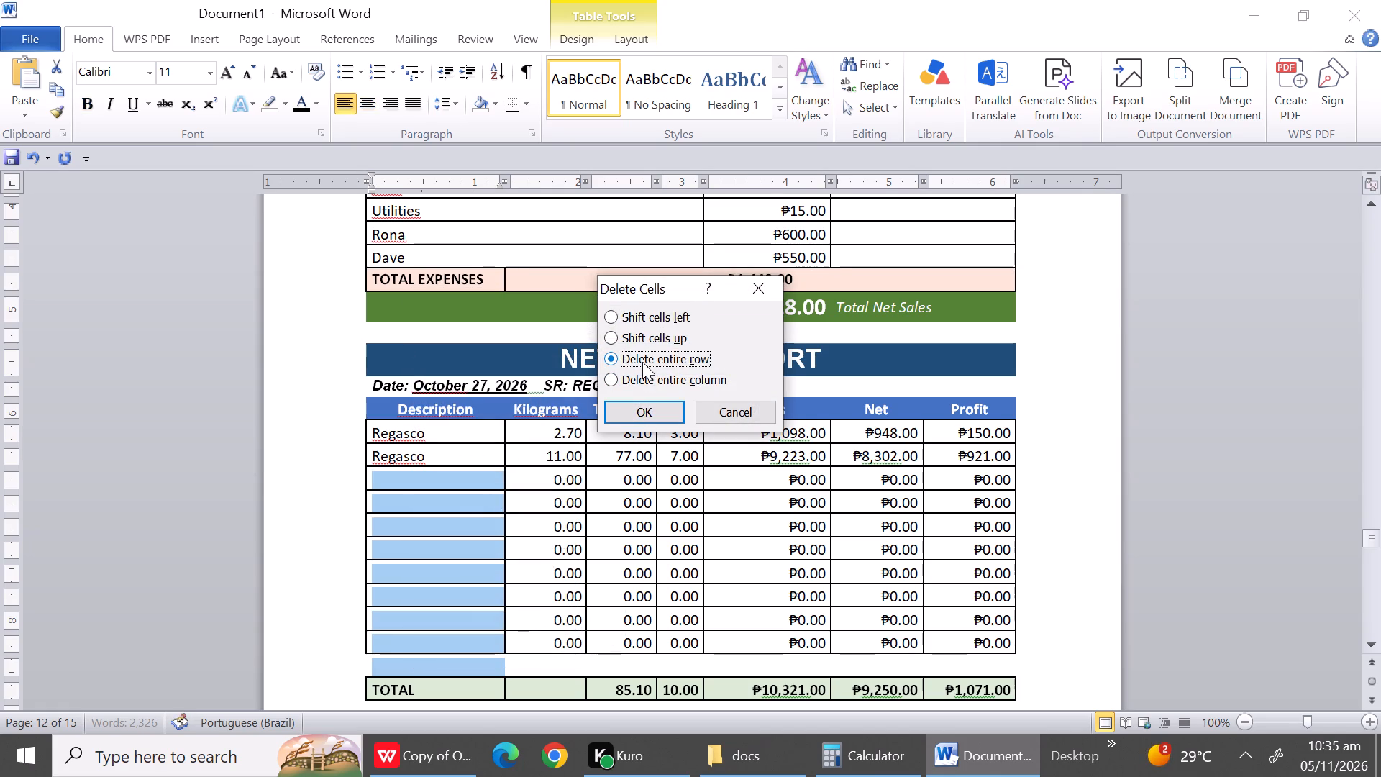
left_click(644, 417)
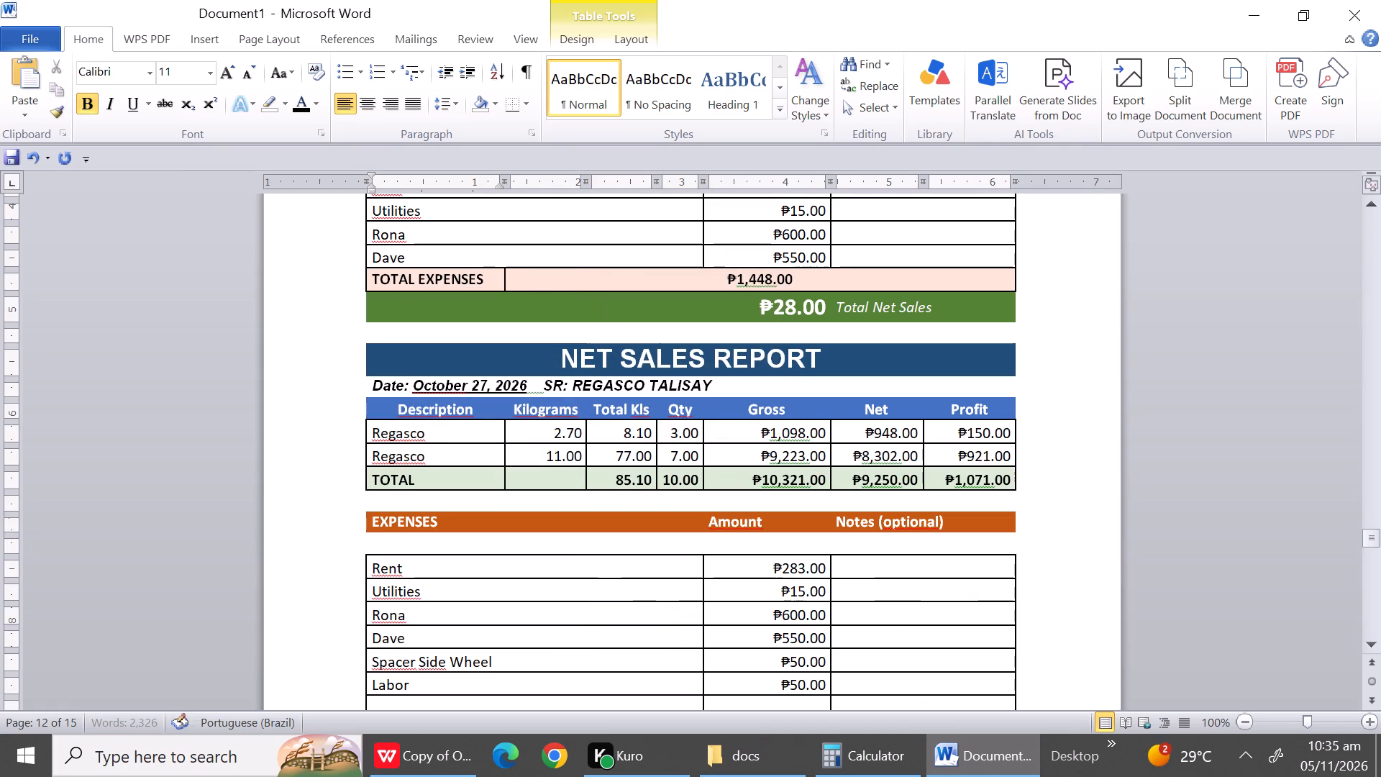
Delete the entire blank row between the TOTAL row and the EXPENSES header in the October 27 report.
triple_click(1371, 642)
triple_click(1371, 642)
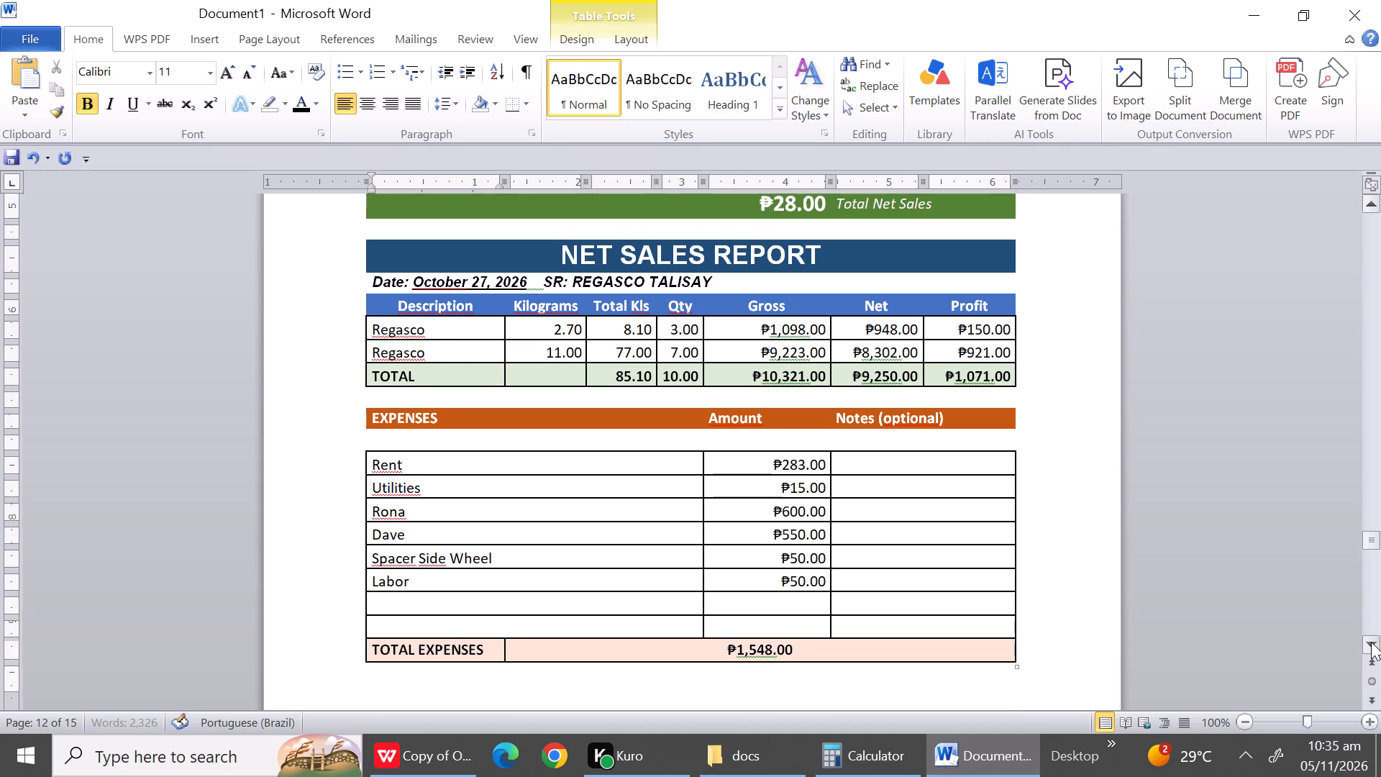
left_click(1371, 642)
left_click(429, 383)
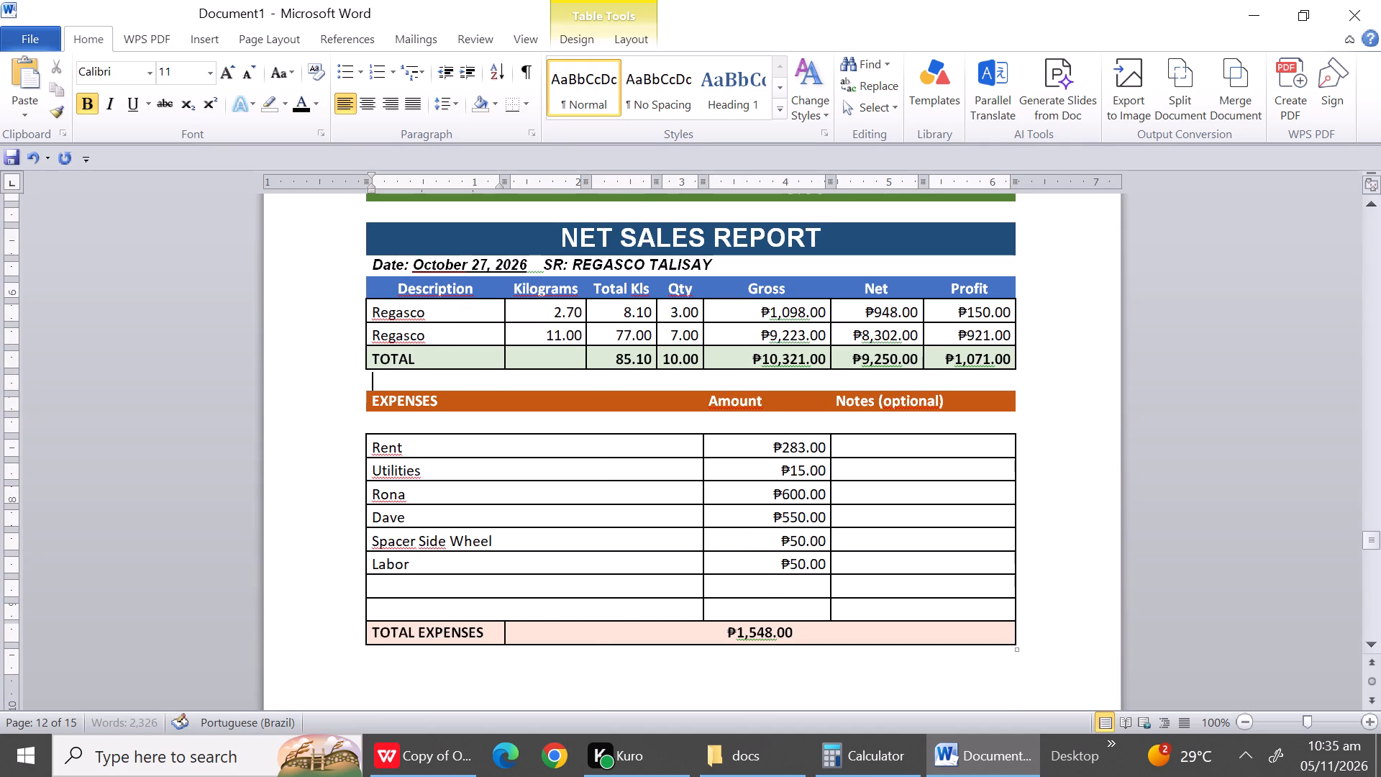
right_click(429, 383)
left_click(493, 373)
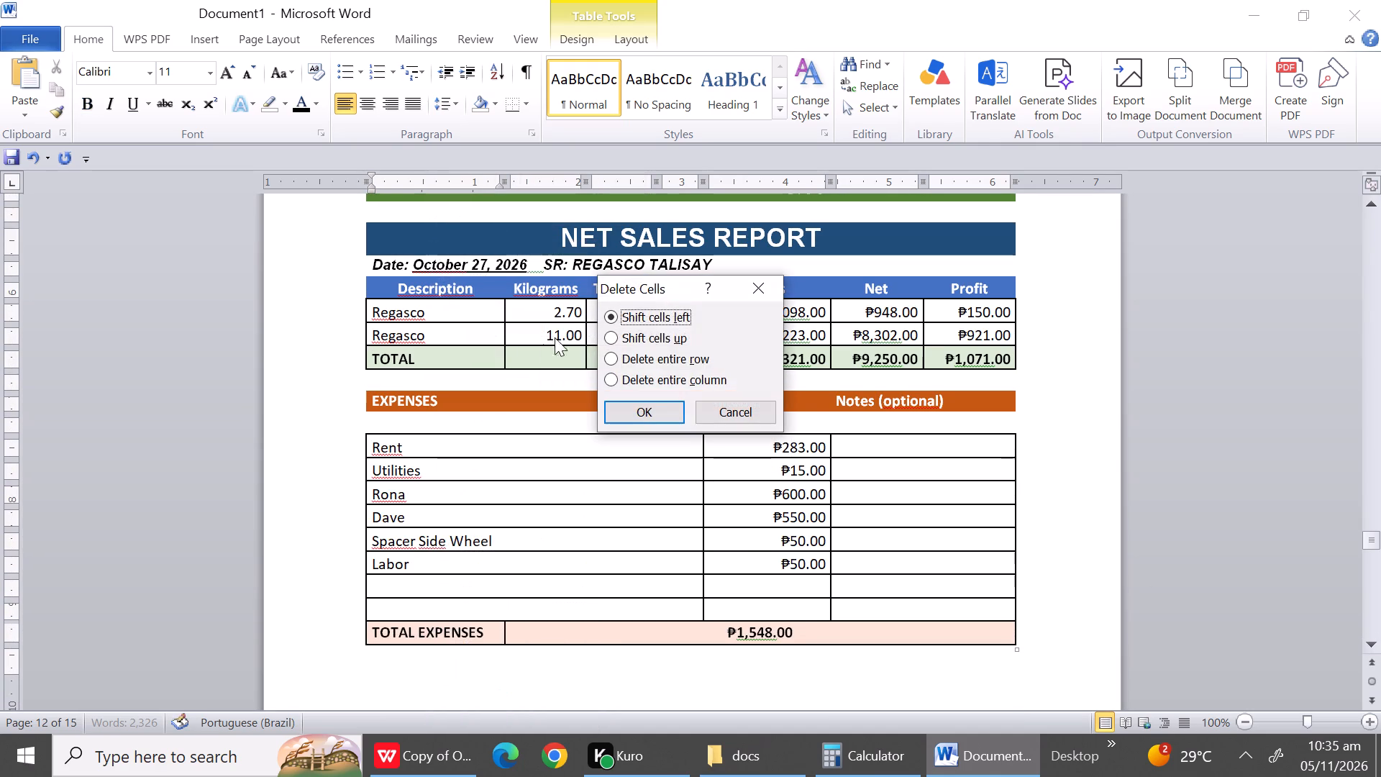
left_click(661, 352)
left_click(655, 409)
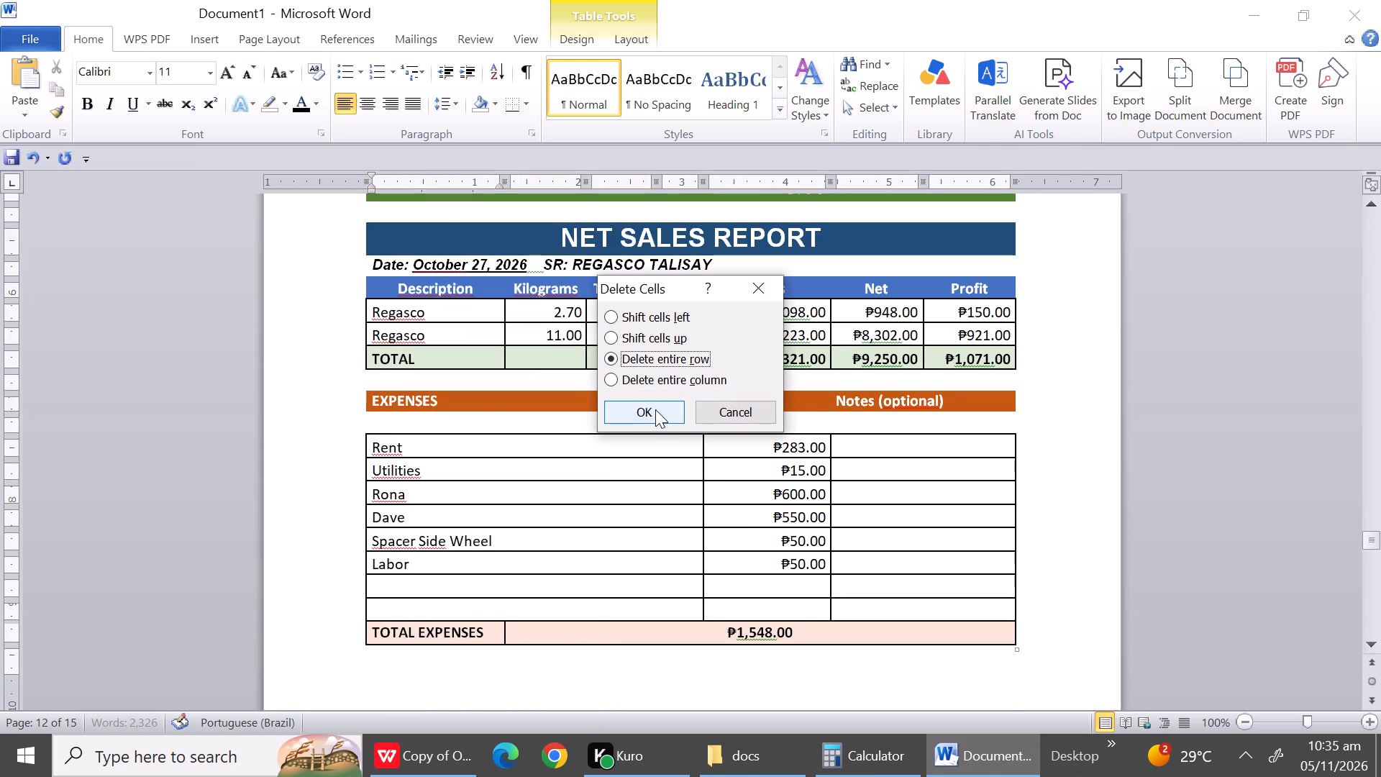
Delete the entire blank row between the EXPENSES header and the Rent row in the October 27 report.
left_click(539, 411)
right_click(539, 411)
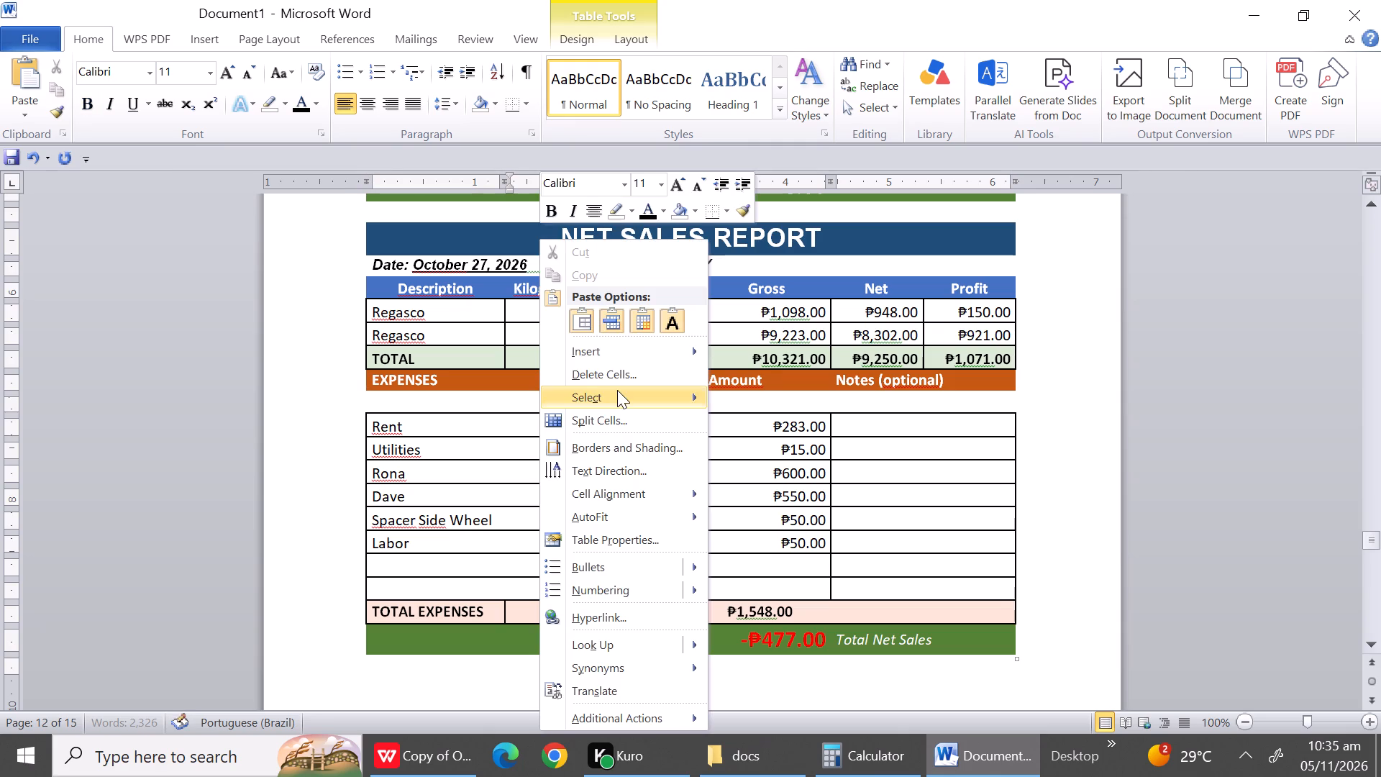
left_click(605, 369)
left_click(657, 353)
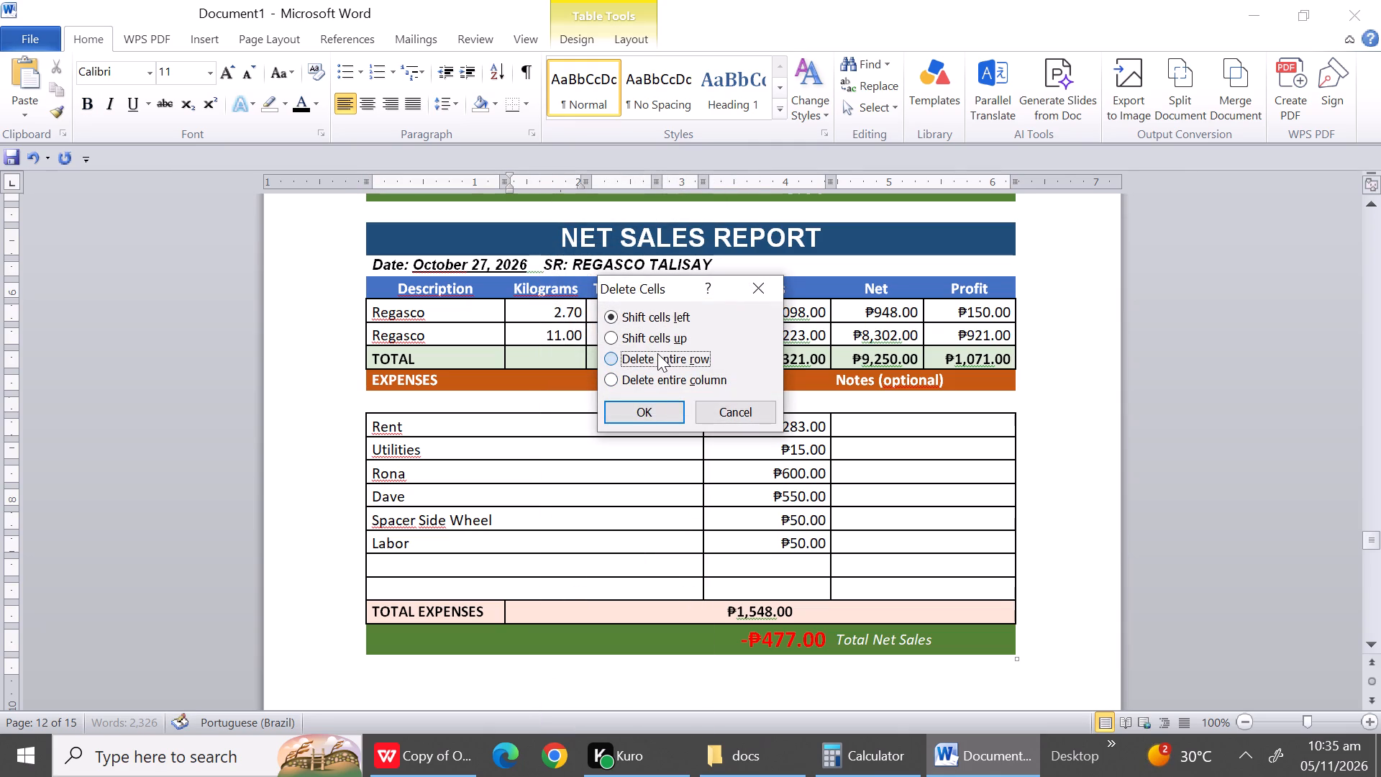
left_click(662, 417)
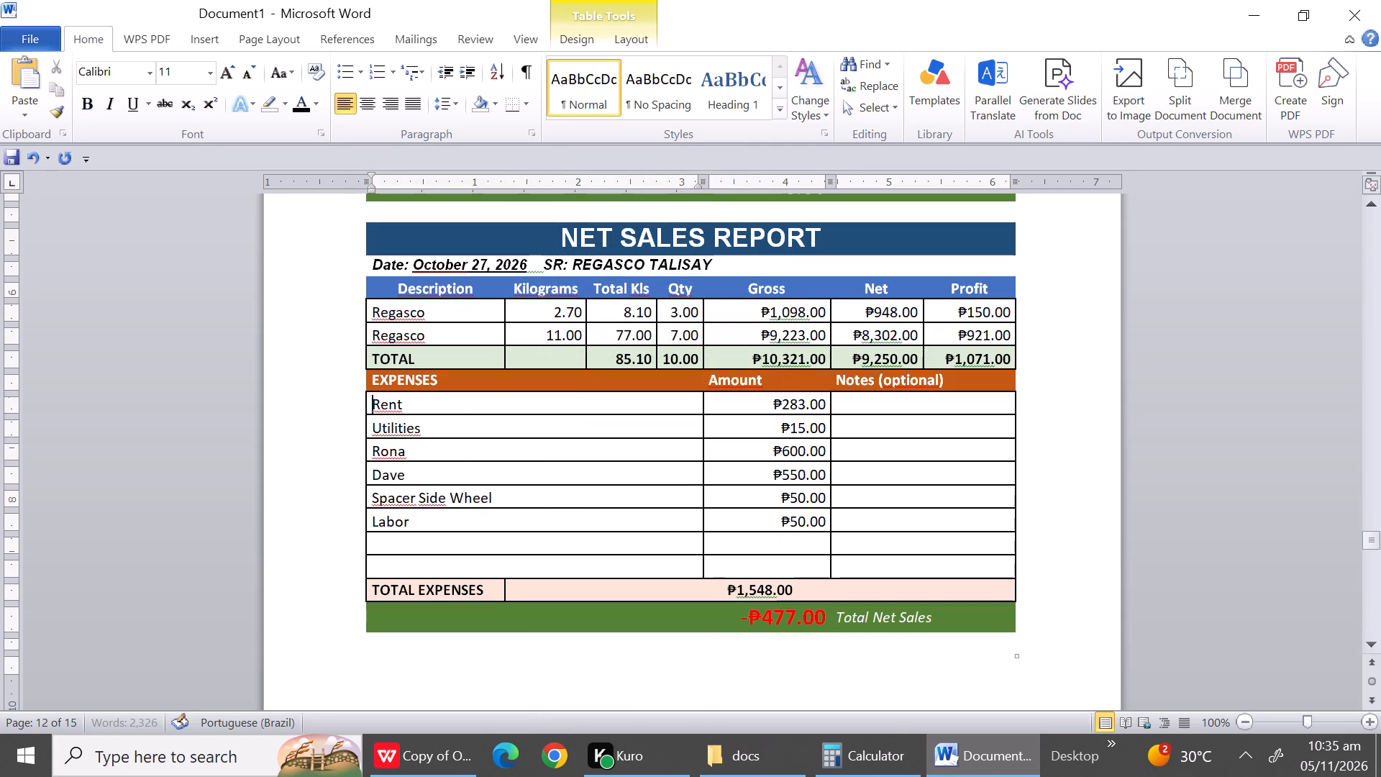
Delete the two empty expense rows between Labor and TOTAL EXPENSES in the October 27 report.
left_click(485, 559)
left_click_drag(457, 543, 457, 562)
right_click(457, 562)
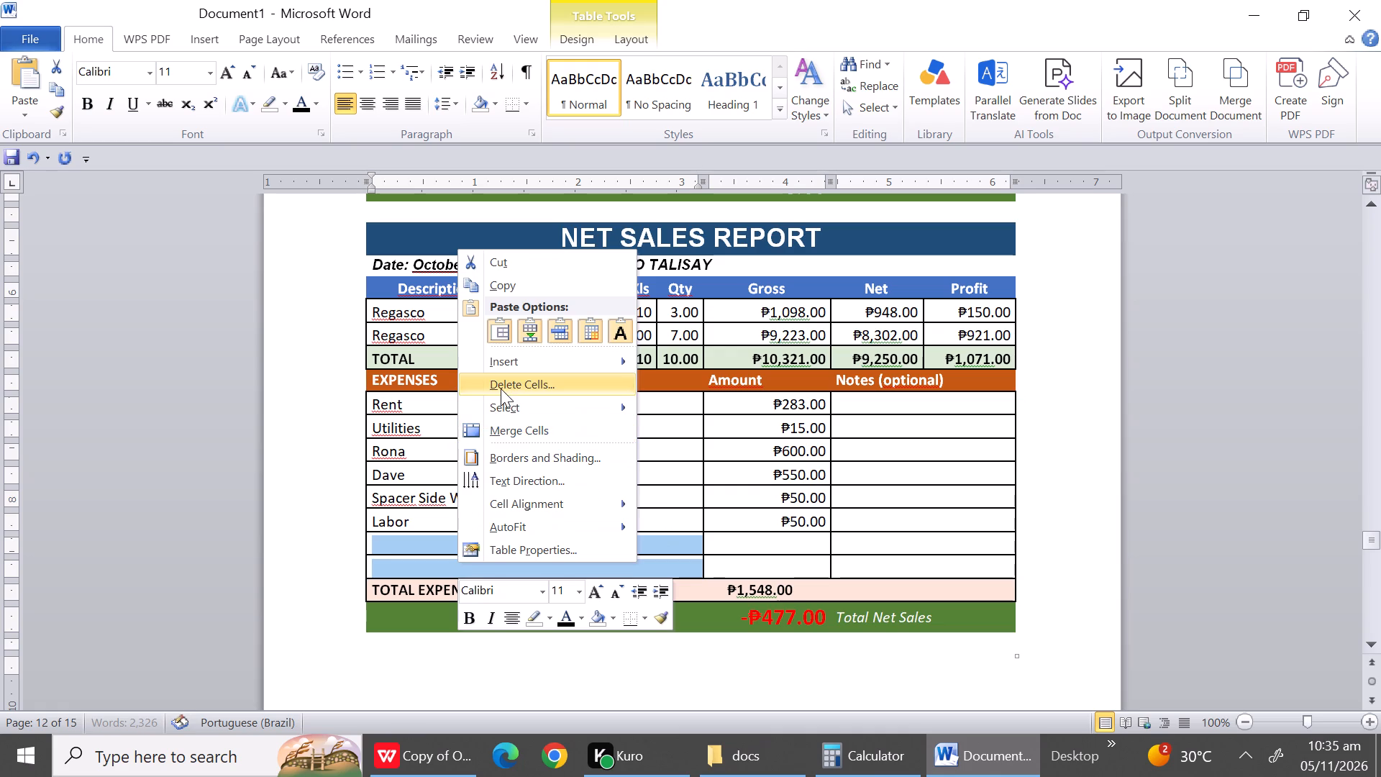
left_click(501, 388)
left_click(647, 351)
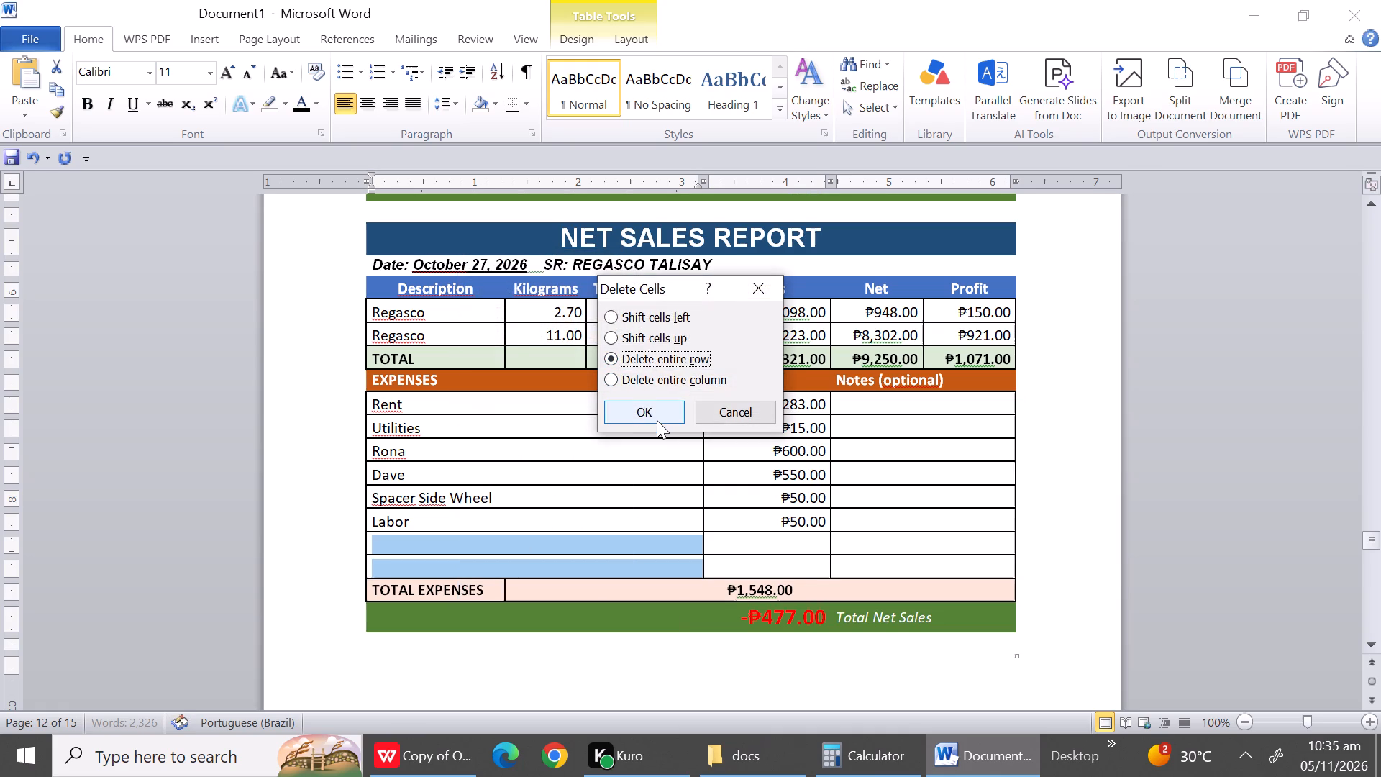
left_click(657, 420)
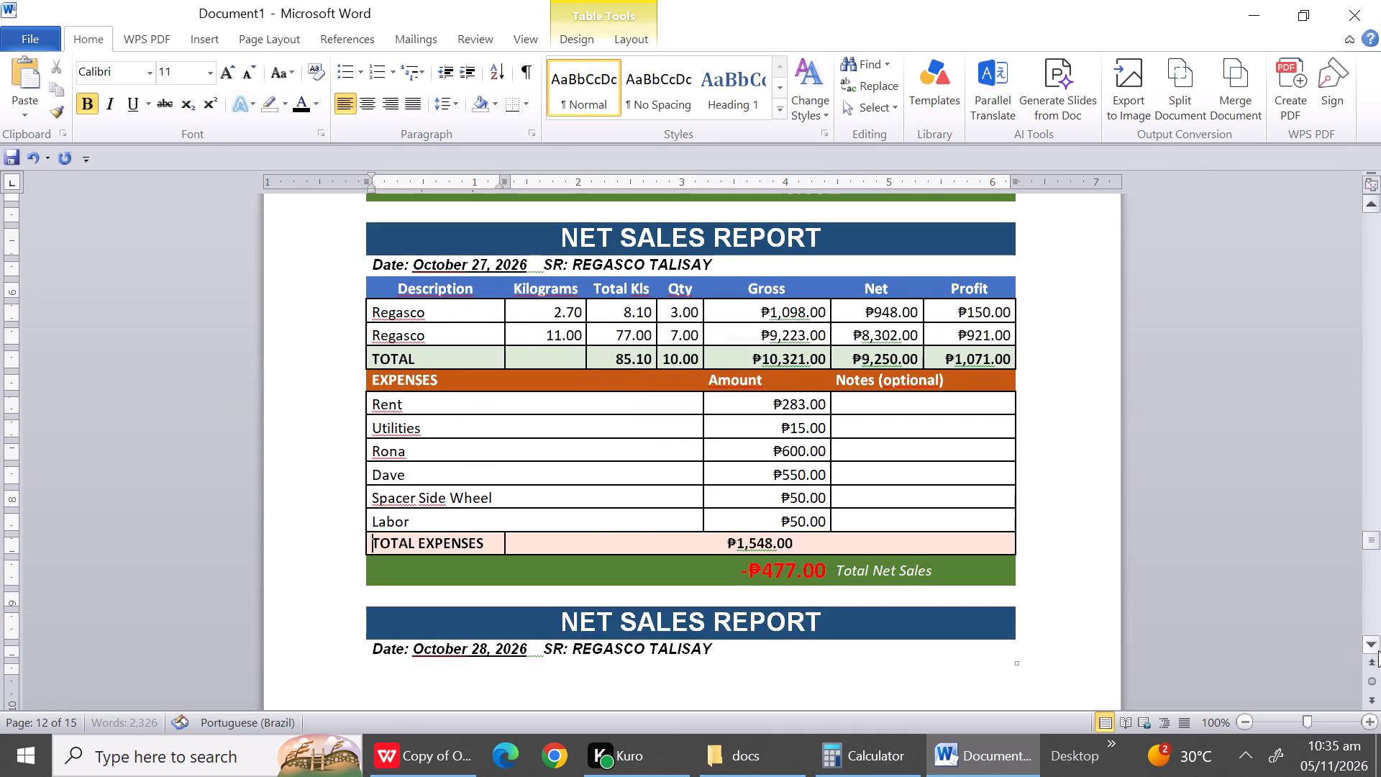
Add two rows after the October 27 Total Net Sales row to push the October 28 report onto the next page.
triple_click(1374, 647)
triple_click(1374, 647)
left_click(1374, 647)
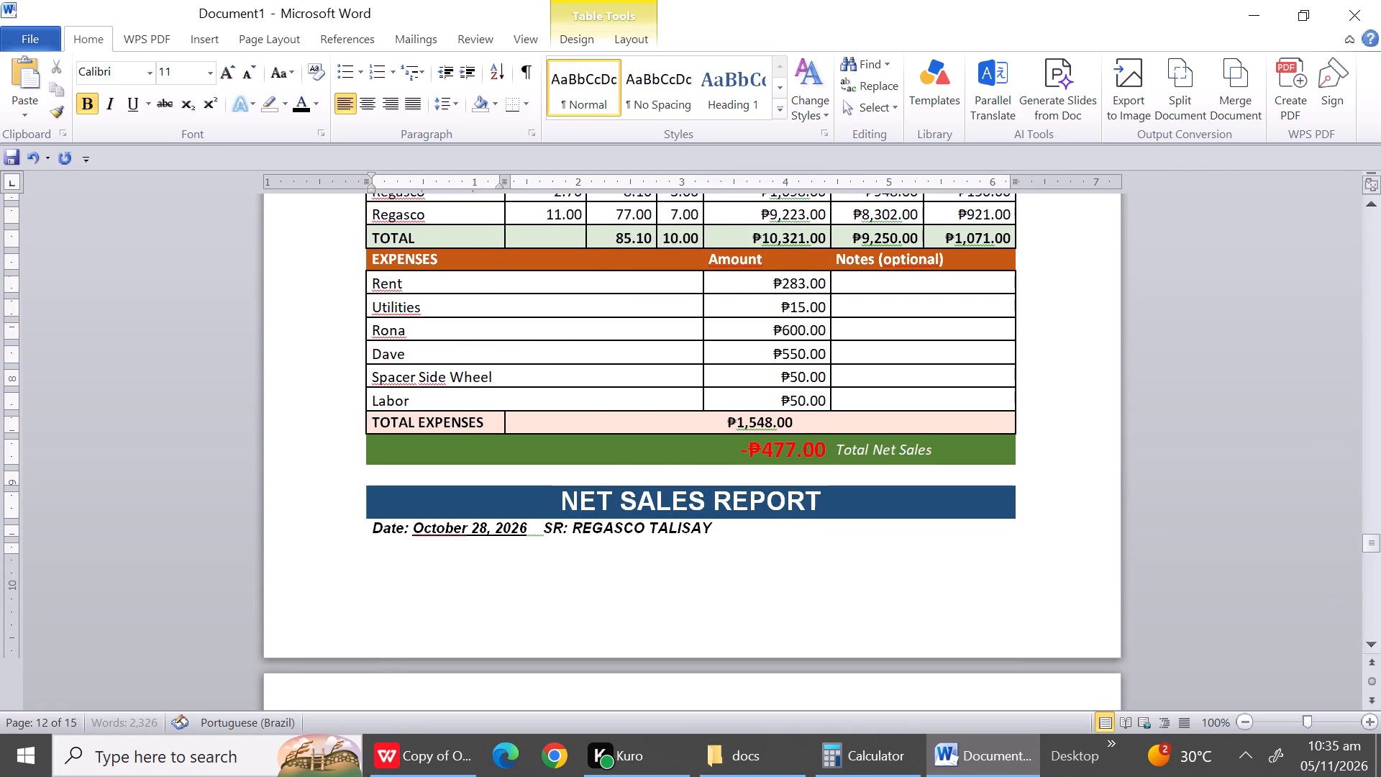
left_click(1031, 478)
key("Return")
key("Return")
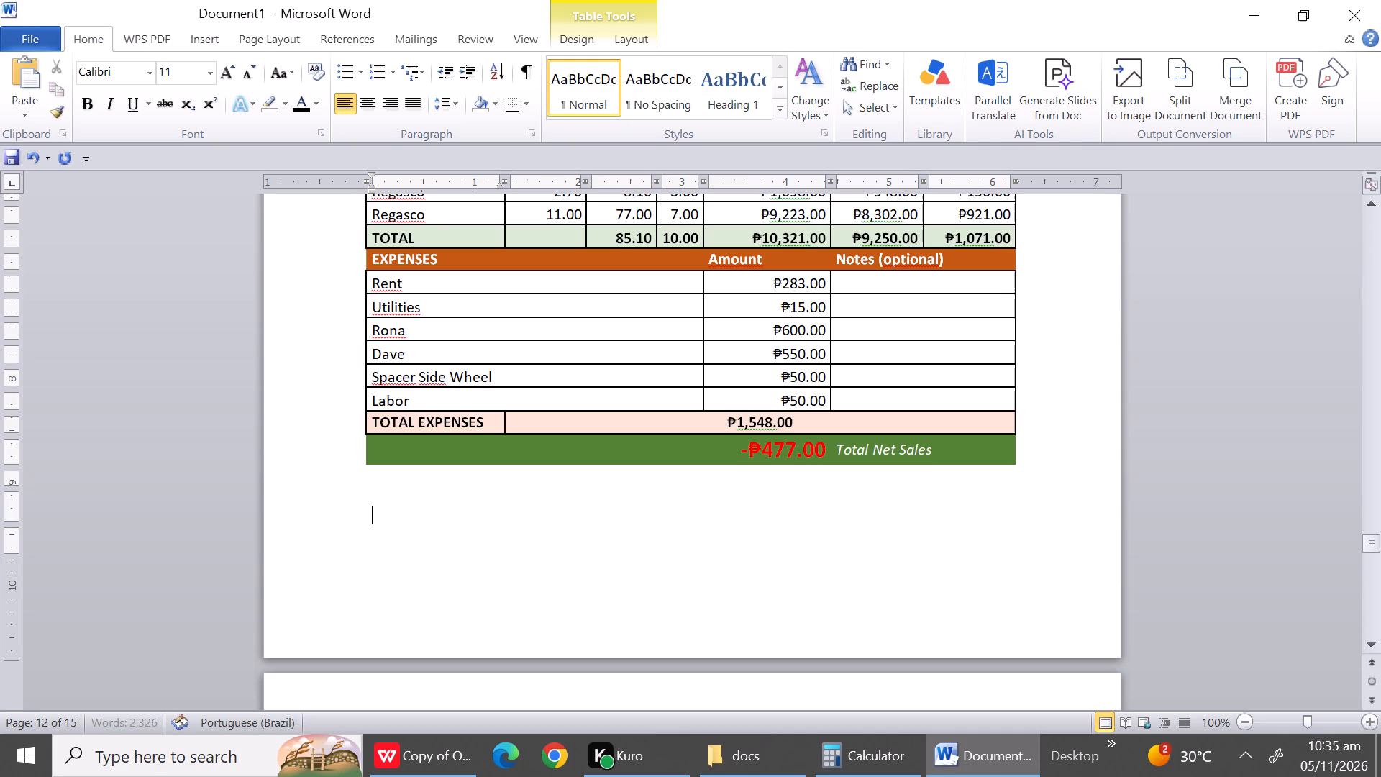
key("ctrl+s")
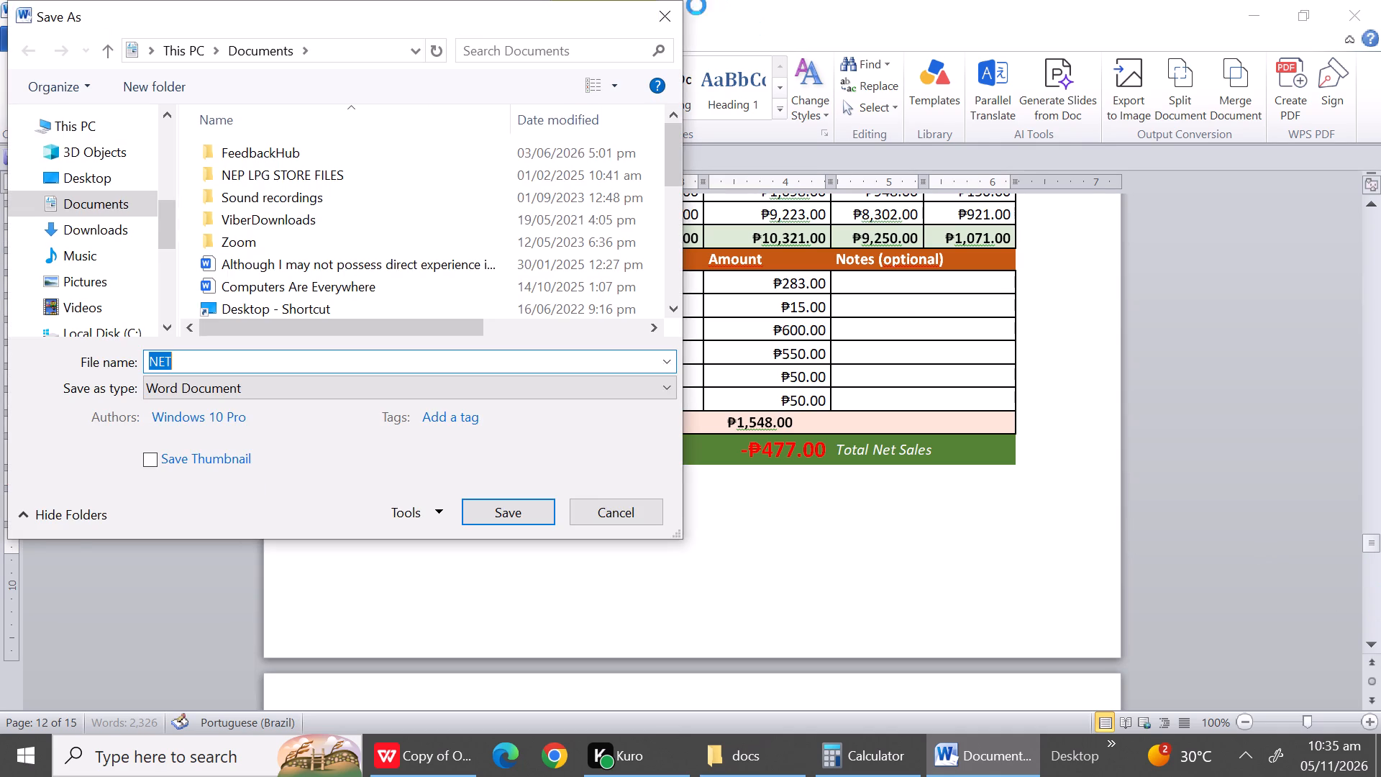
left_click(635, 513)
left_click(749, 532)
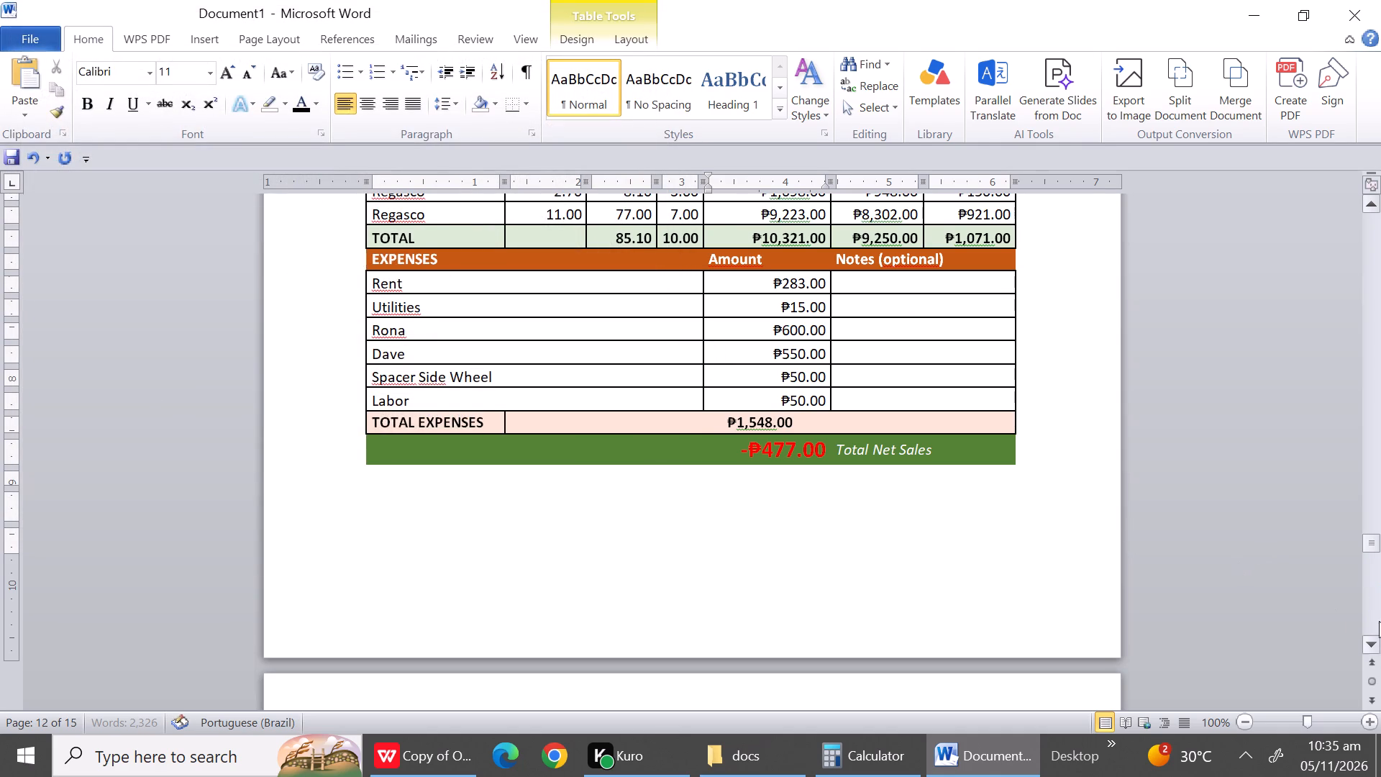
Delete the entire blank row between the date line and the Description header row in the October 28 report.
triple_click(1370, 650)
triple_click(1370, 650)
triple_click(1370, 650)
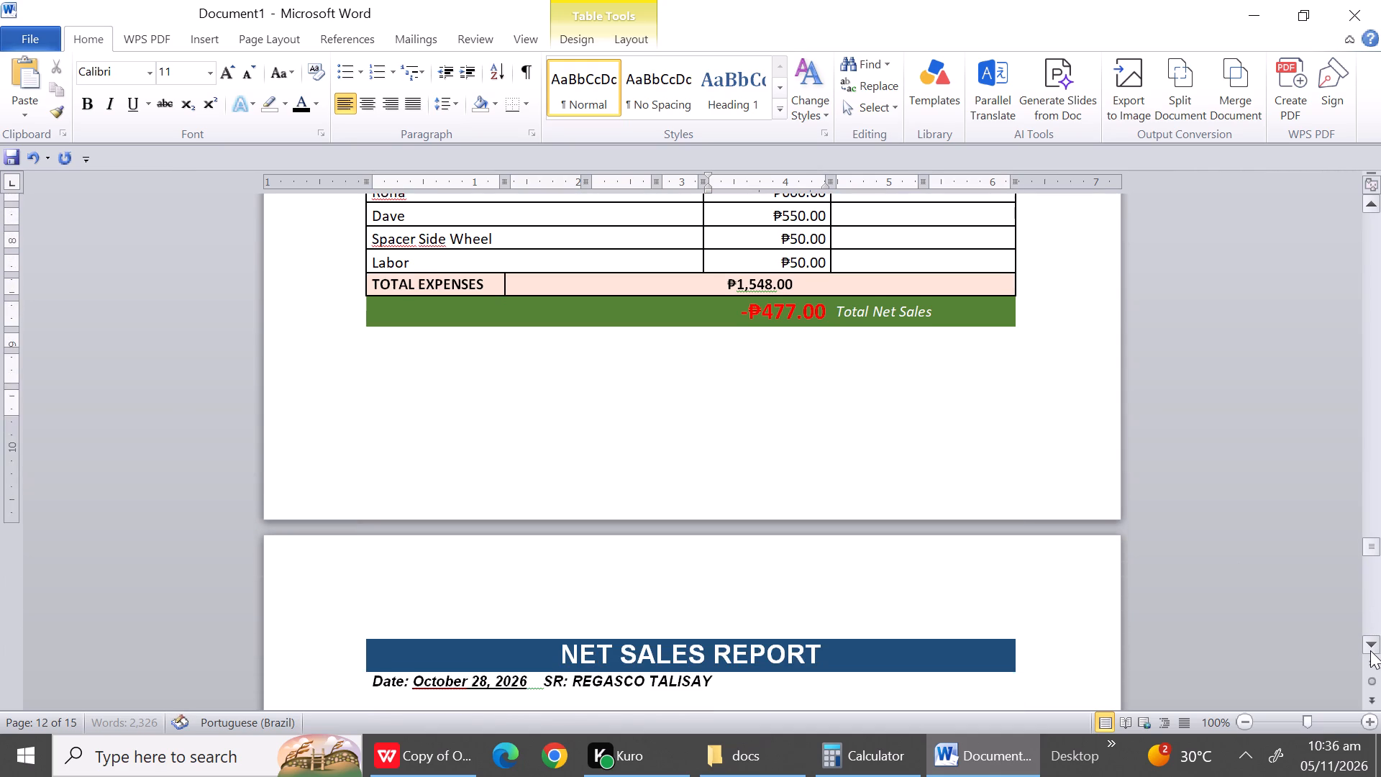
triple_click(1370, 650)
triple_click(1370, 650)
triple_click(1370, 650)
triple_click(1370, 650)
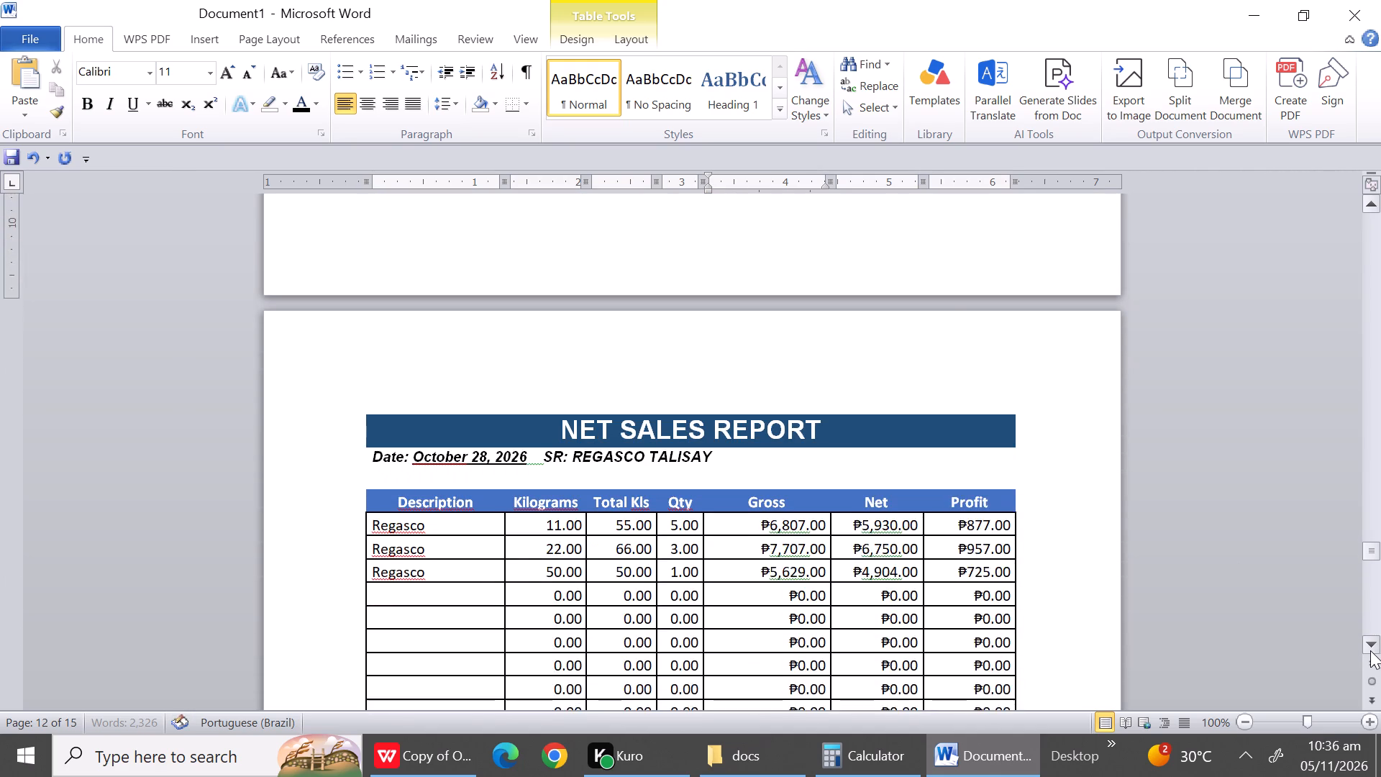
triple_click(1370, 650)
left_click(493, 431)
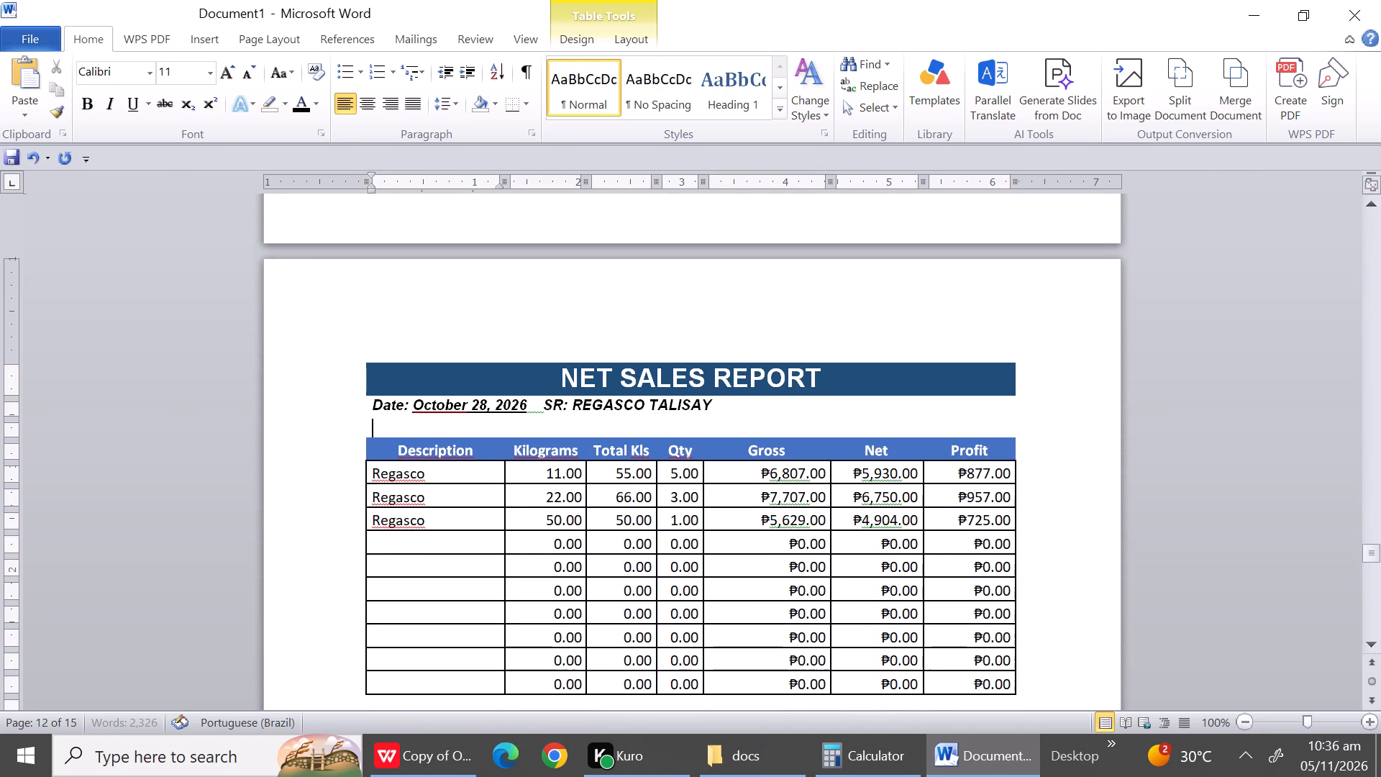
key("BackSpace")
right_click(493, 431)
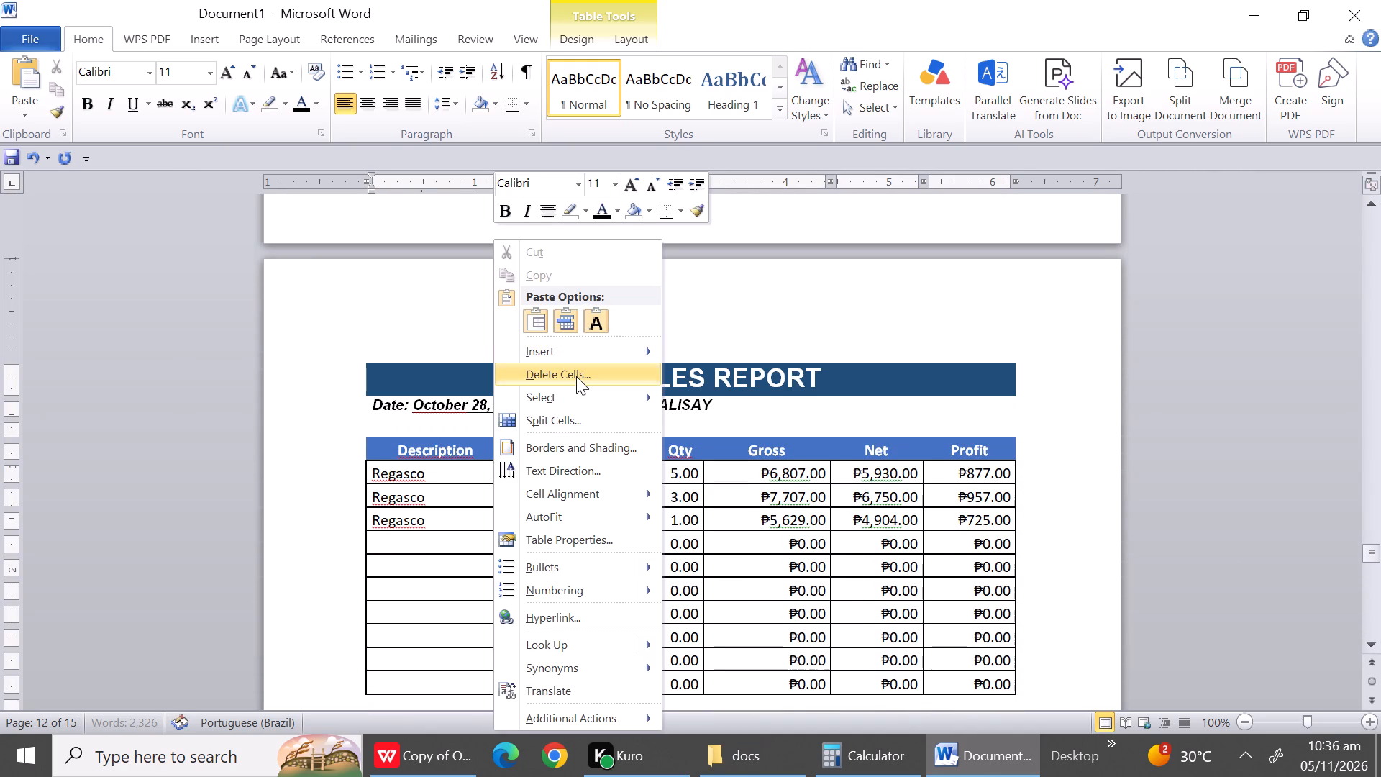
left_click(576, 377)
left_click(634, 357)
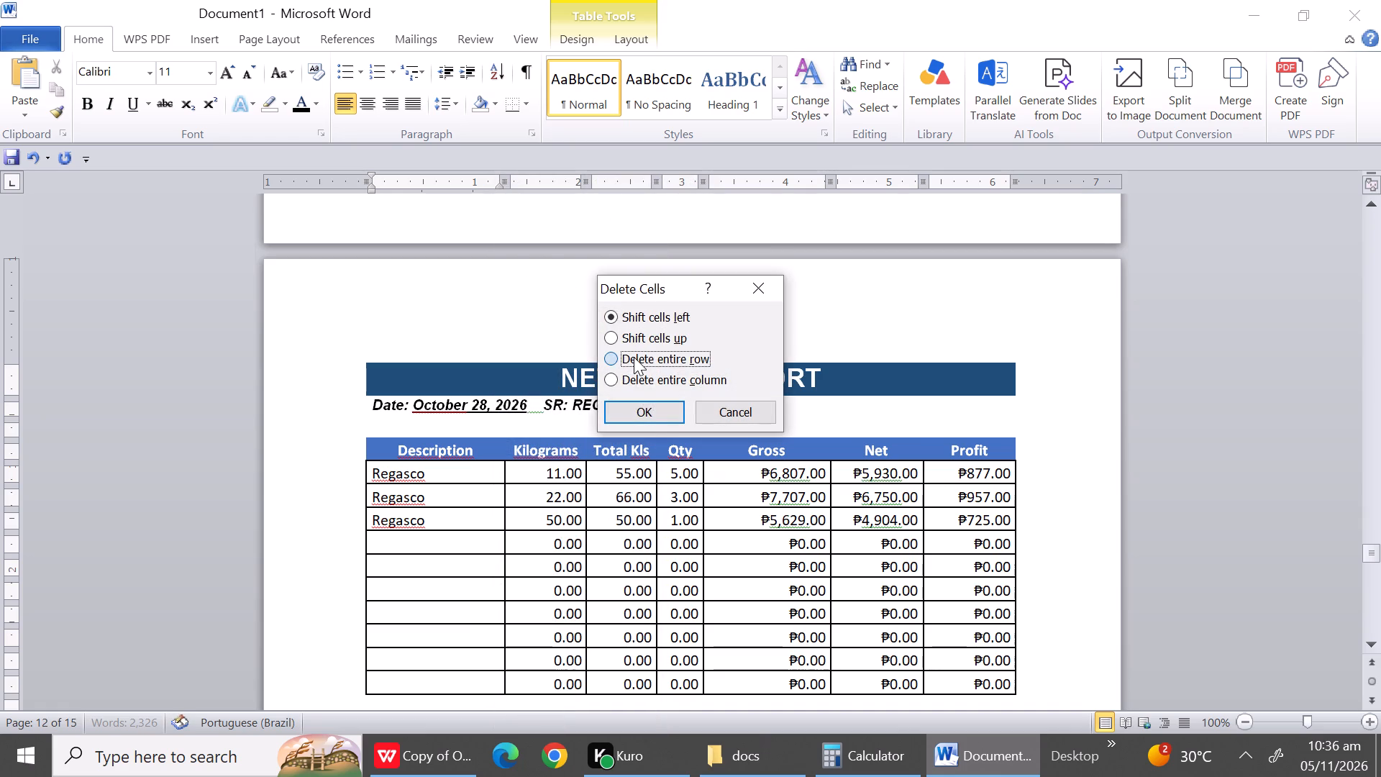
left_click(647, 410)
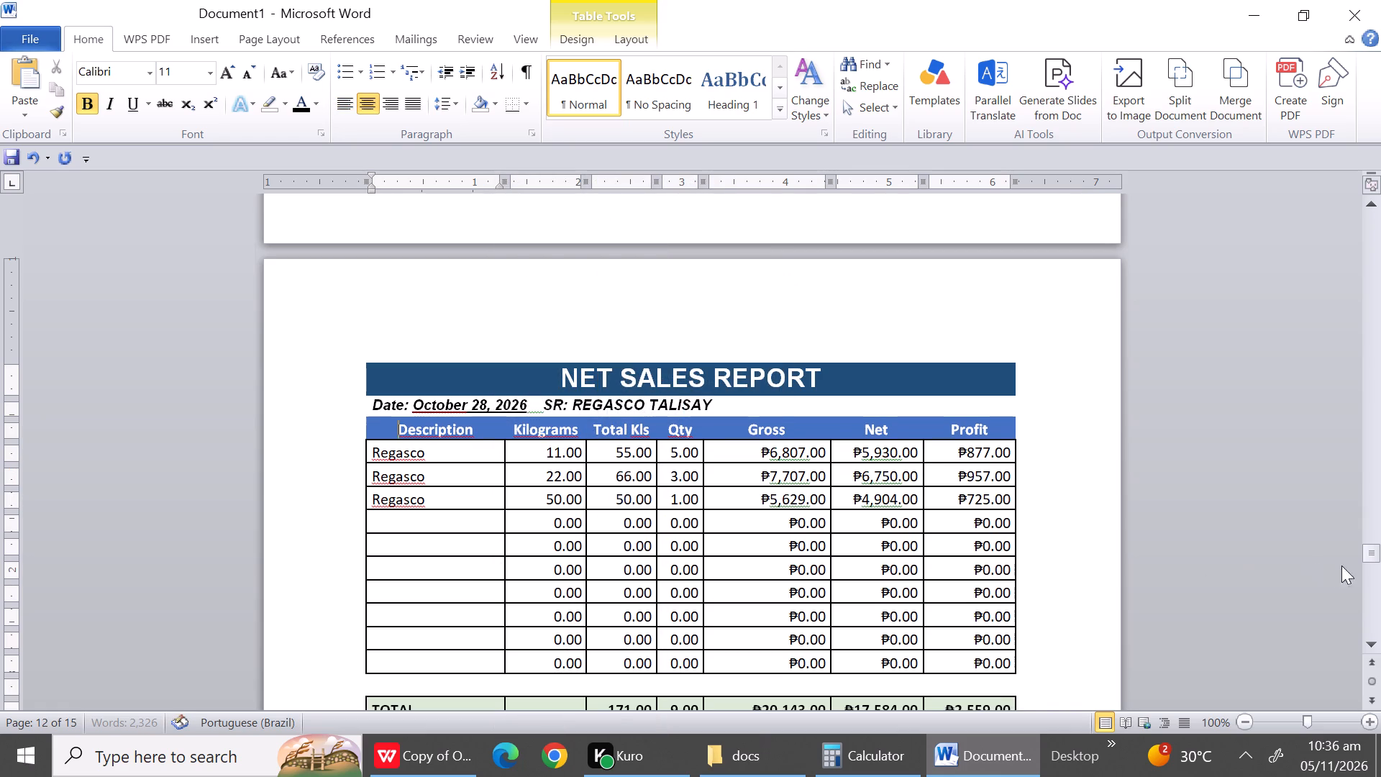
Look over the October 26 to October 30 reports, checking their remaining empty rows and page layout.
triple_click(1375, 635)
left_click(1375, 635)
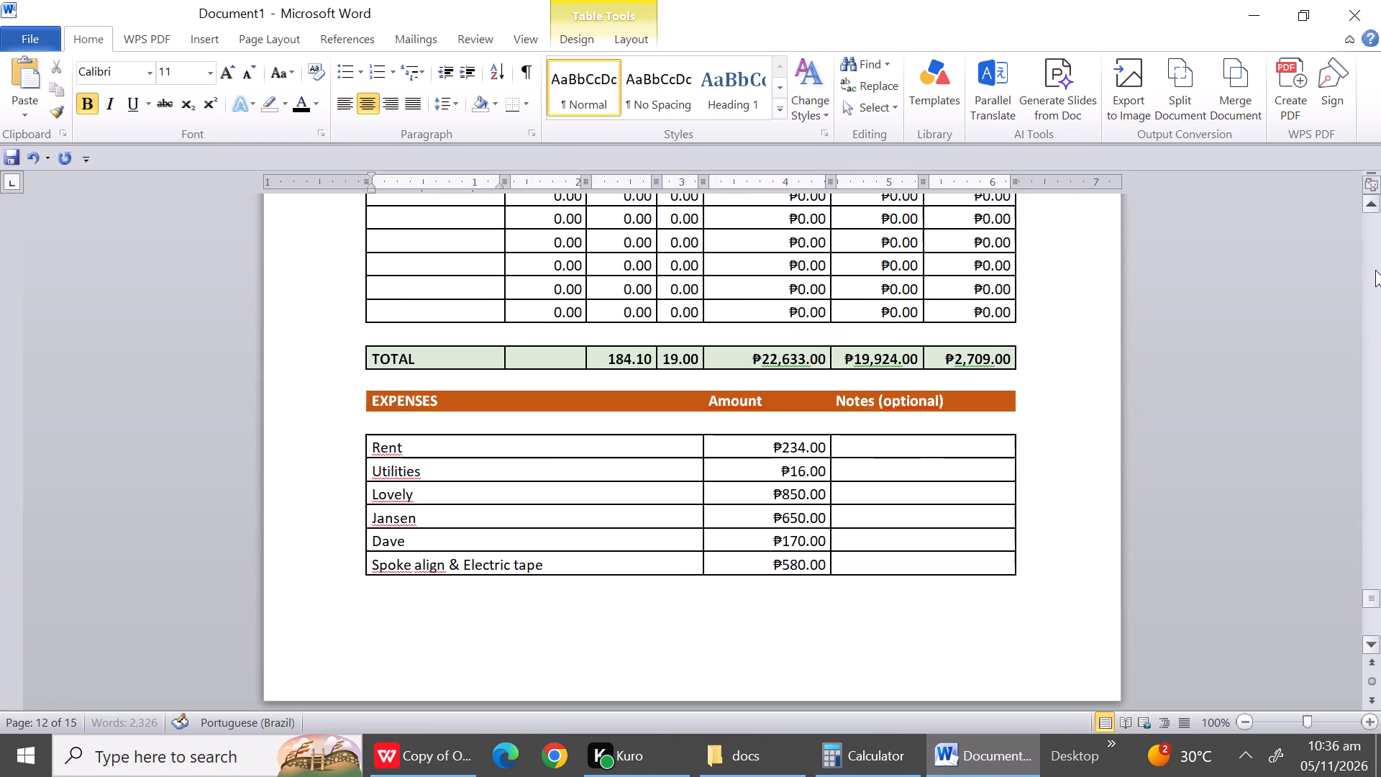
triple_click(1372, 206)
triple_click(1372, 206)
triple_click(1372, 206)
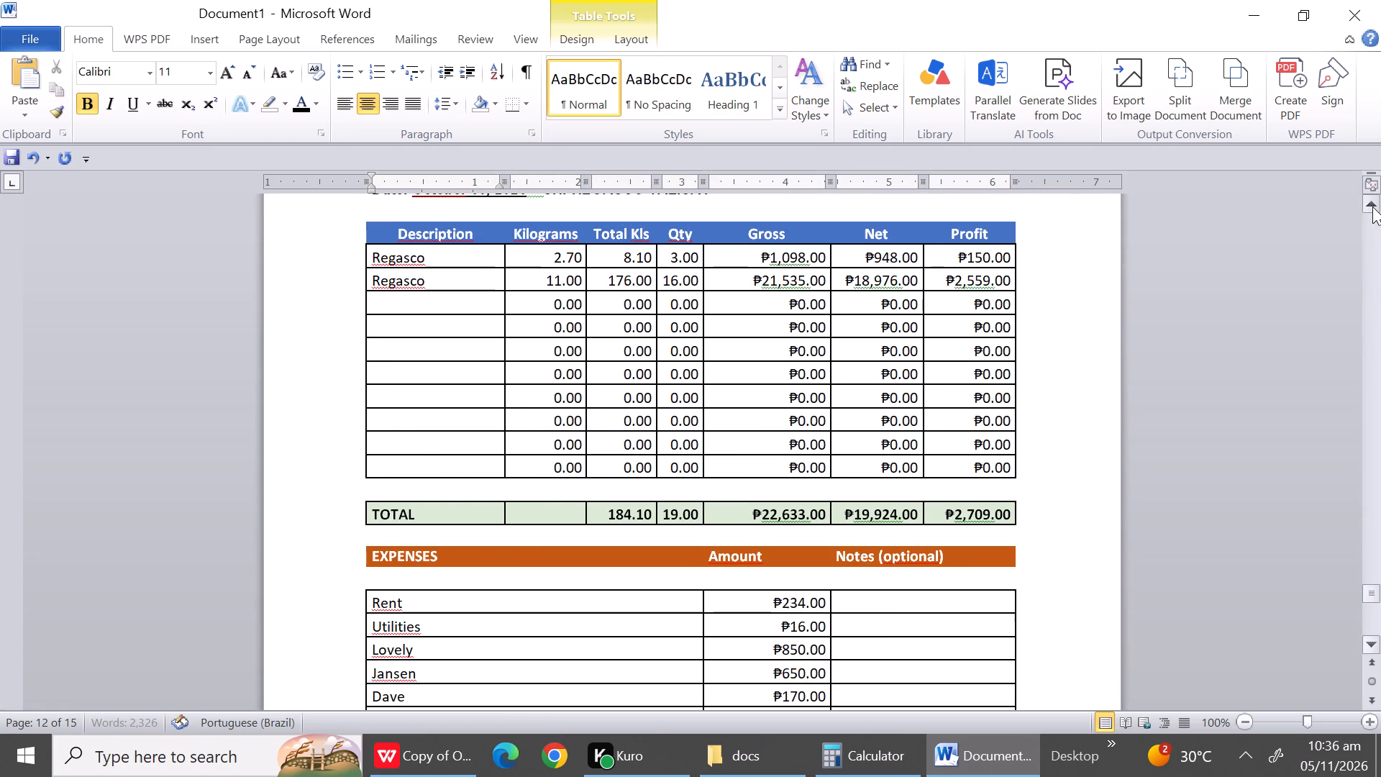
triple_click(1372, 206)
left_click_drag(1372, 206, 601, 317)
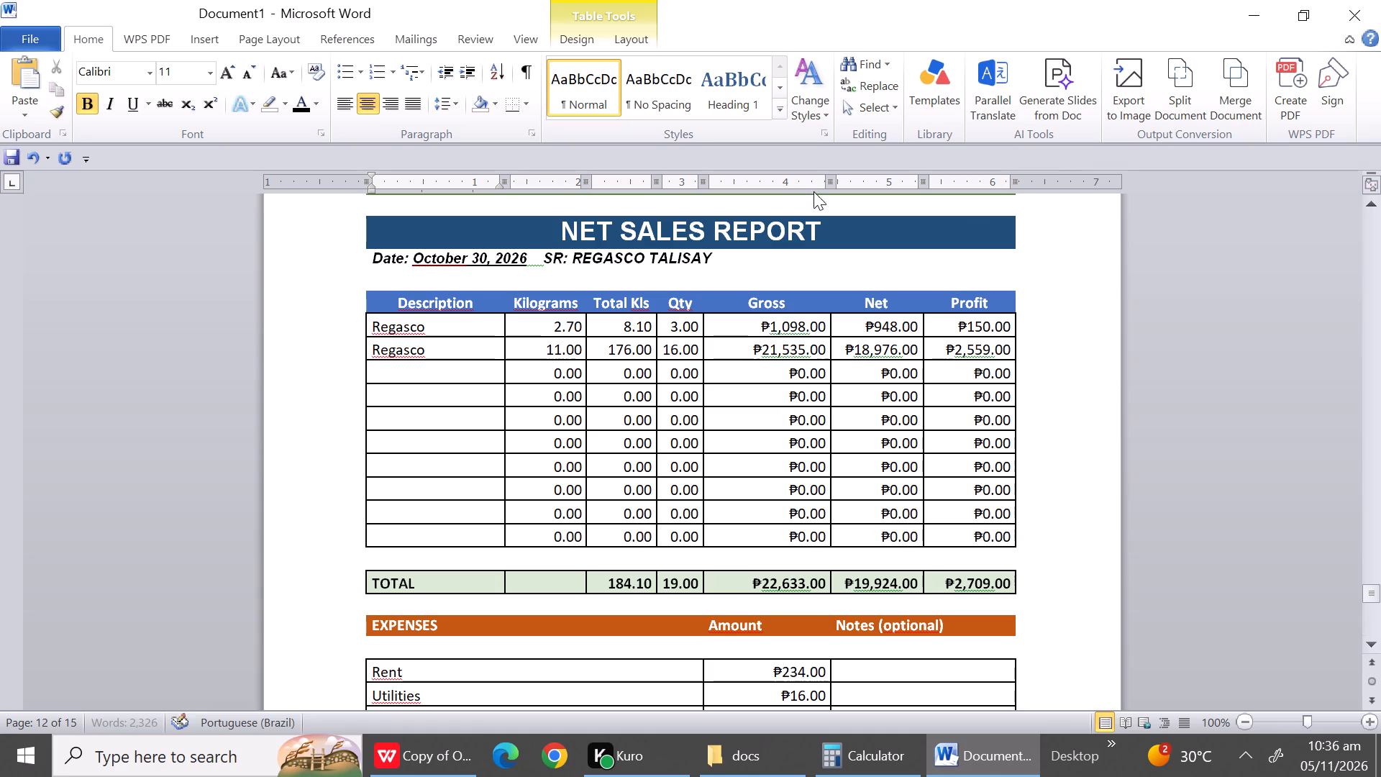
triple_click(1375, 205)
triple_click(1375, 205)
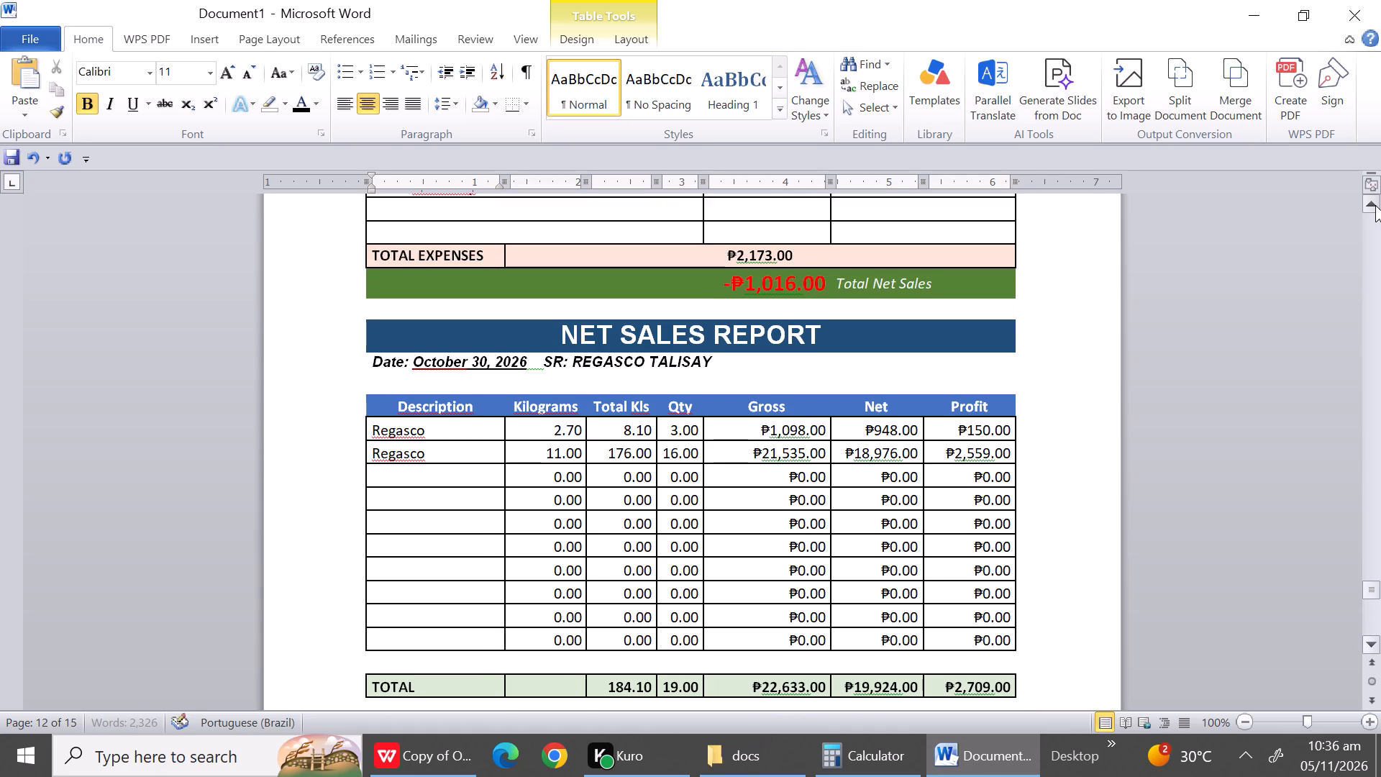
triple_click(1375, 205)
triple_click(1375, 205)
triple_click(1375, 205)
triple_click(1375, 205)
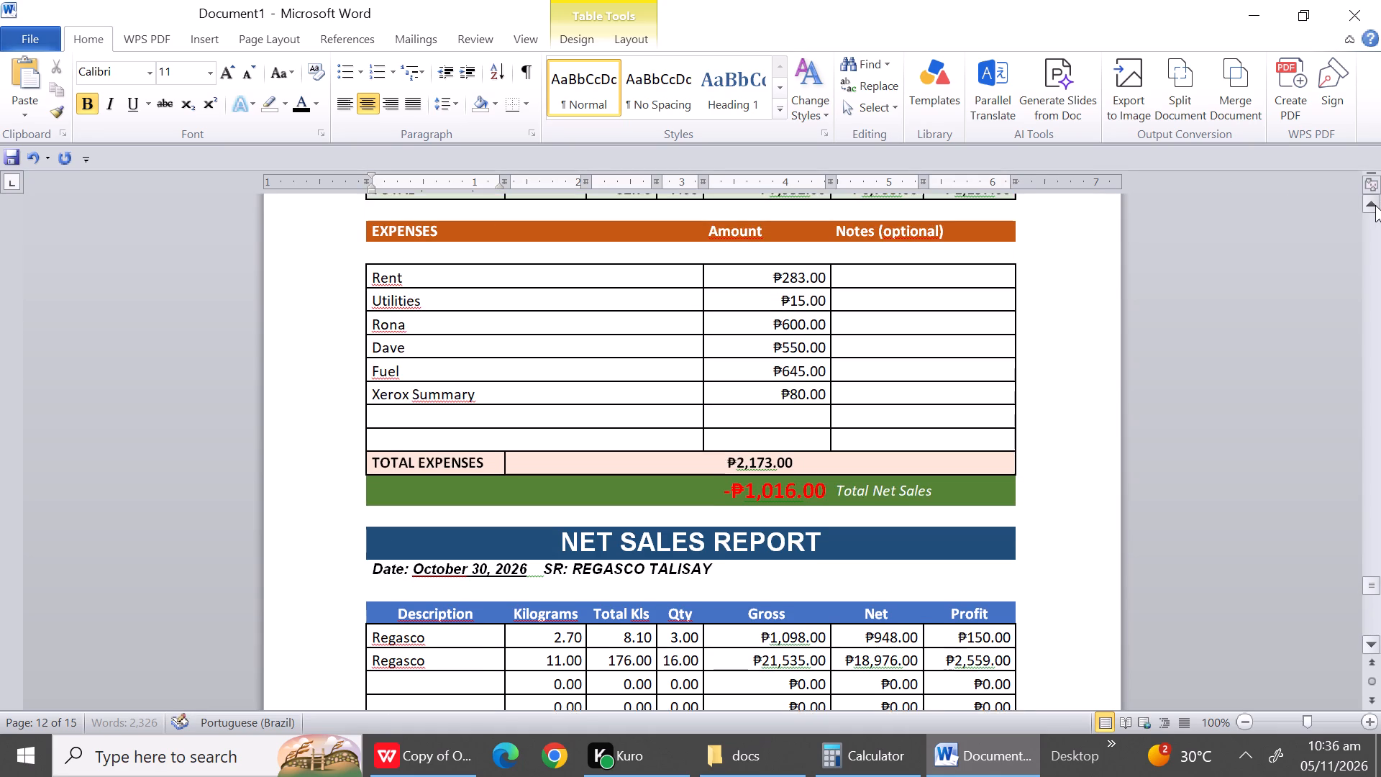
triple_click(1375, 205)
triple_click(1375, 205)
triple_click(1375, 205)
triple_click(1375, 205)
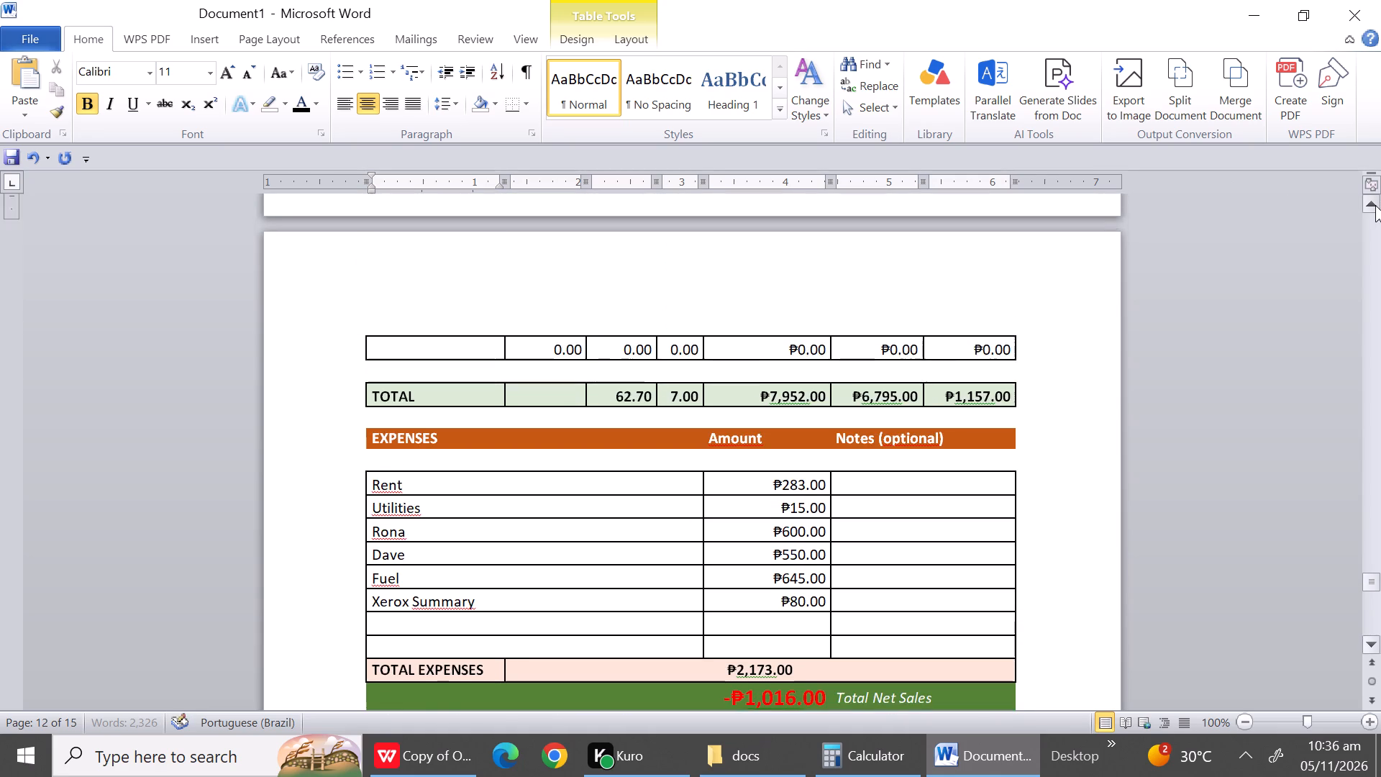
triple_click(1375, 205)
triple_click(1375, 205)
left_click(1375, 205)
left_click_drag(1375, 205, 1375, 230)
left_click(1375, 230)
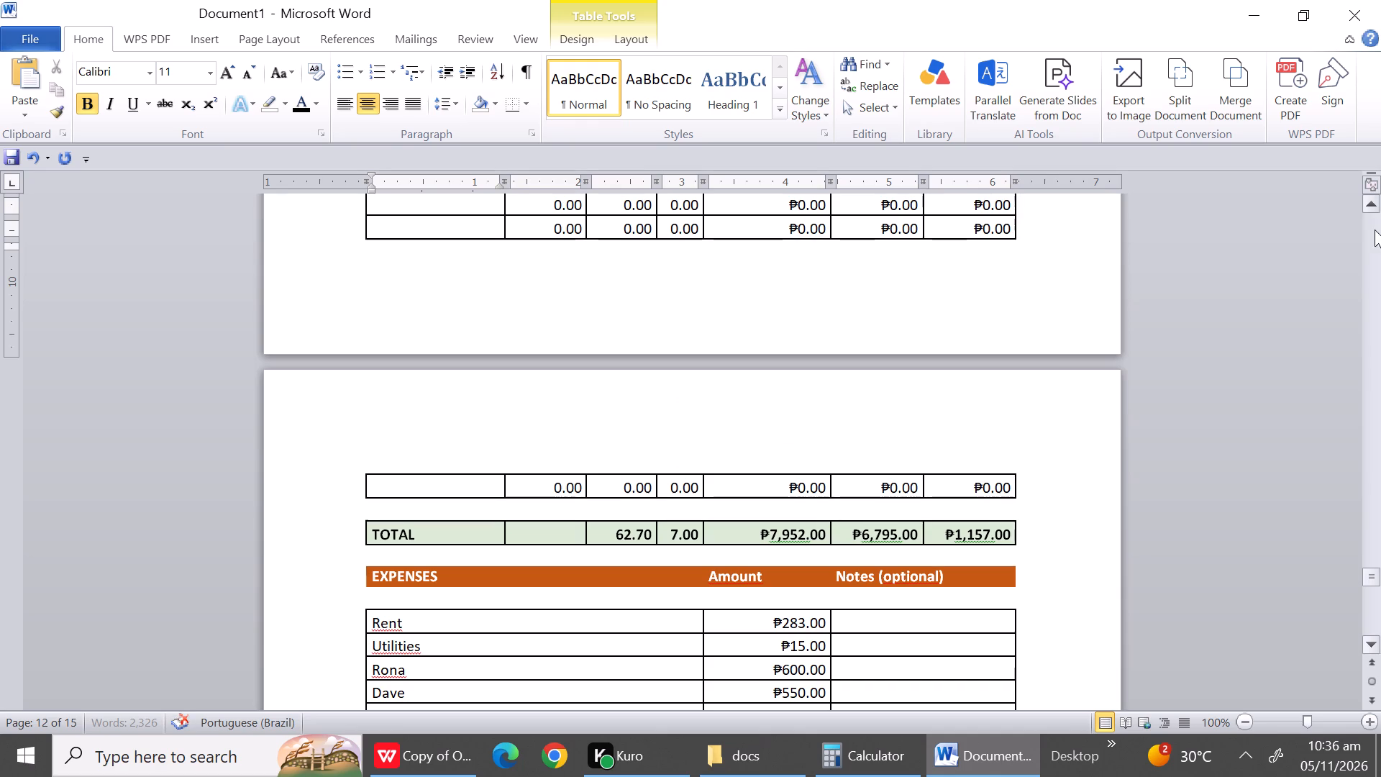
left_click(1375, 230)
left_click(1375, 230)
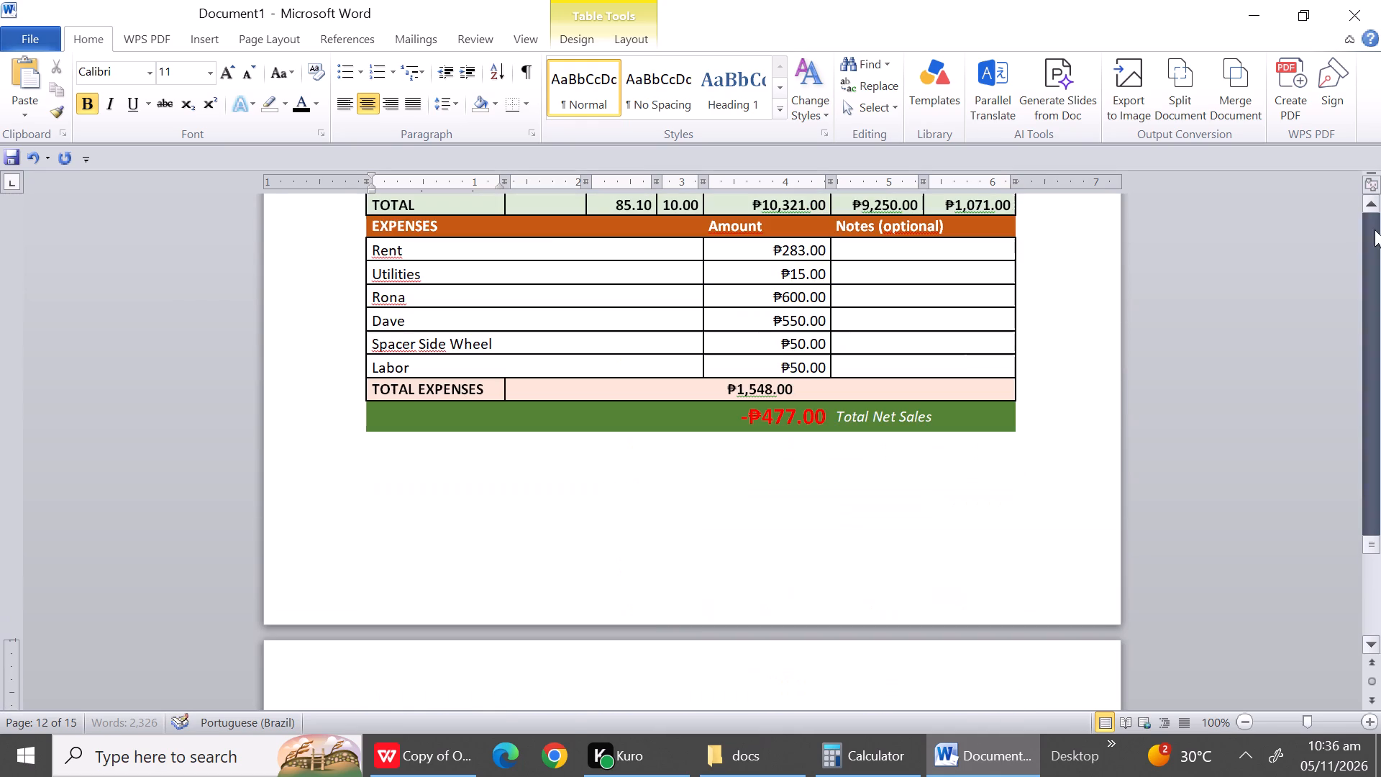
left_click(1375, 230)
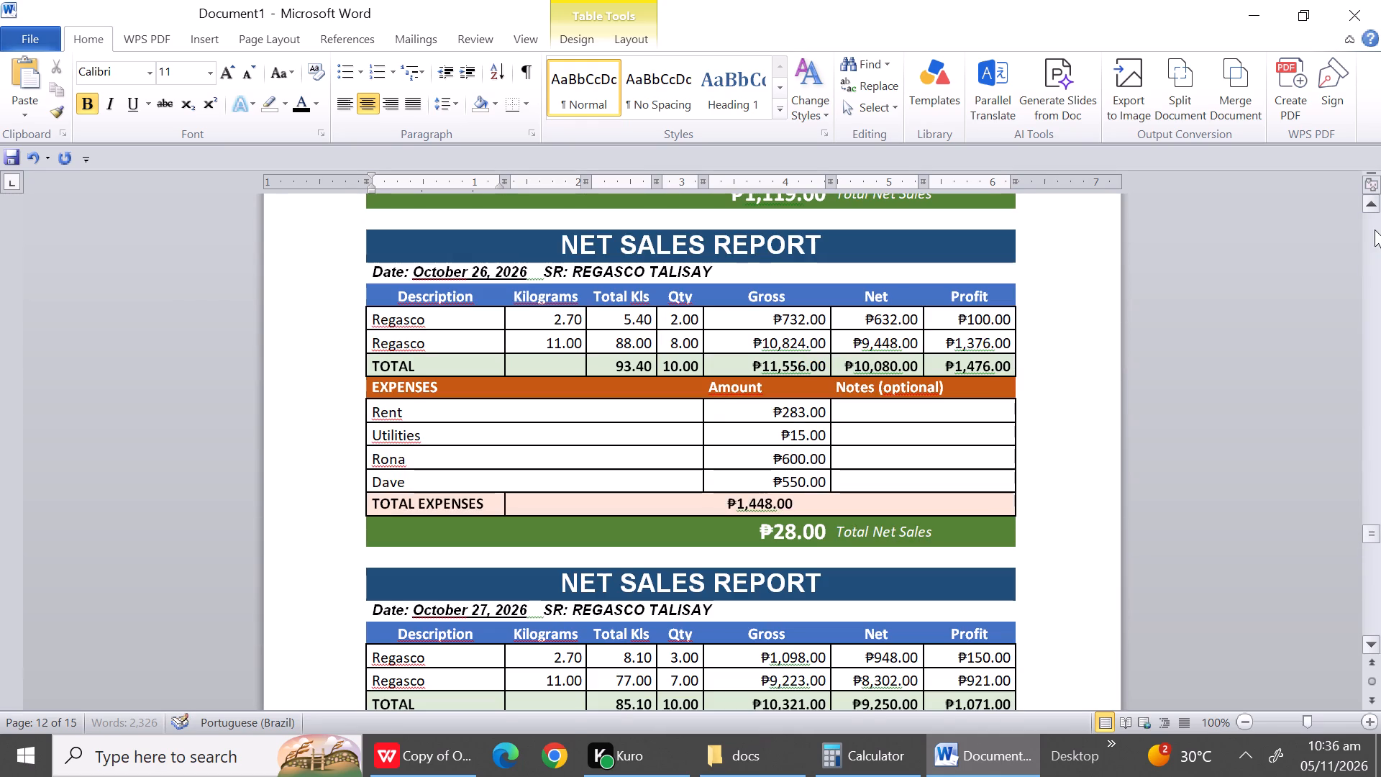
triple_click(1372, 641)
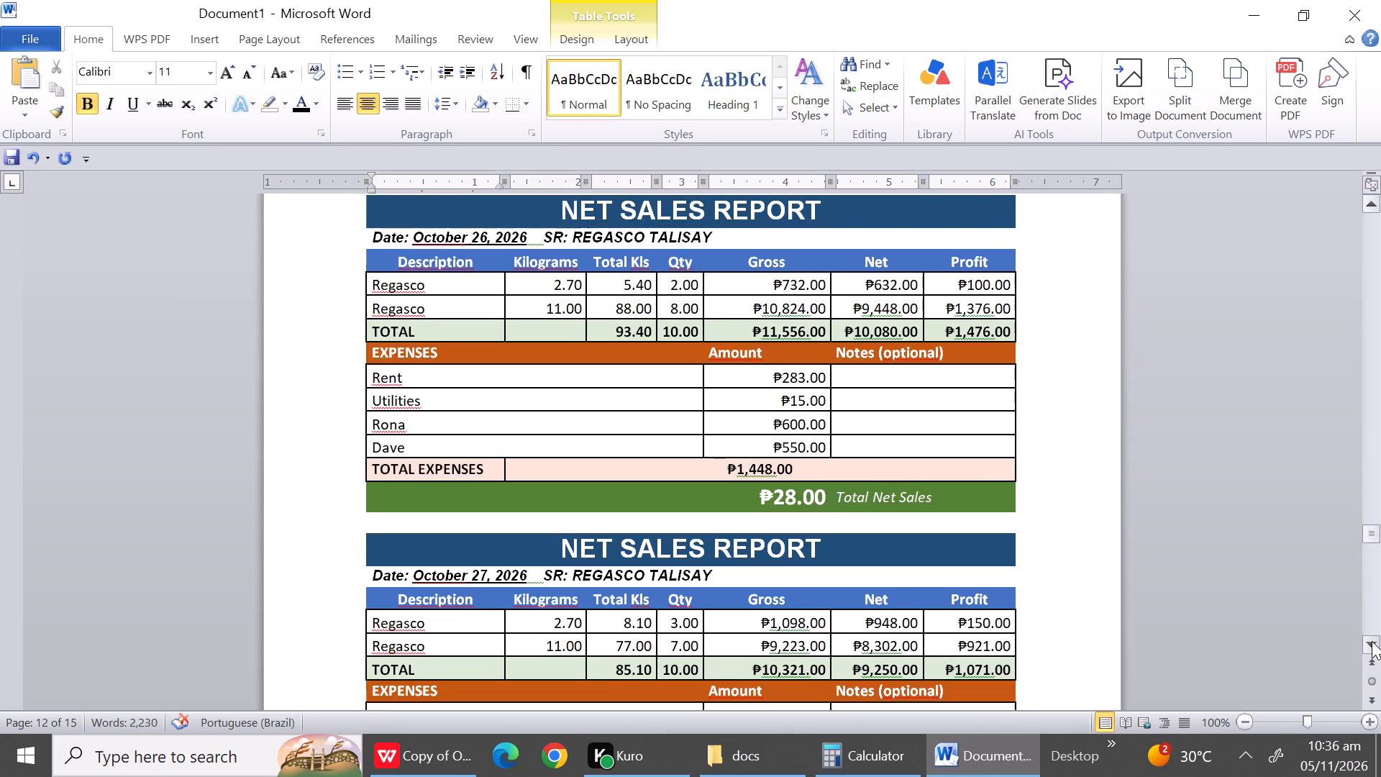
triple_click(1372, 641)
left_click(1372, 641)
triple_click(1372, 641)
triple_click(1372, 641)
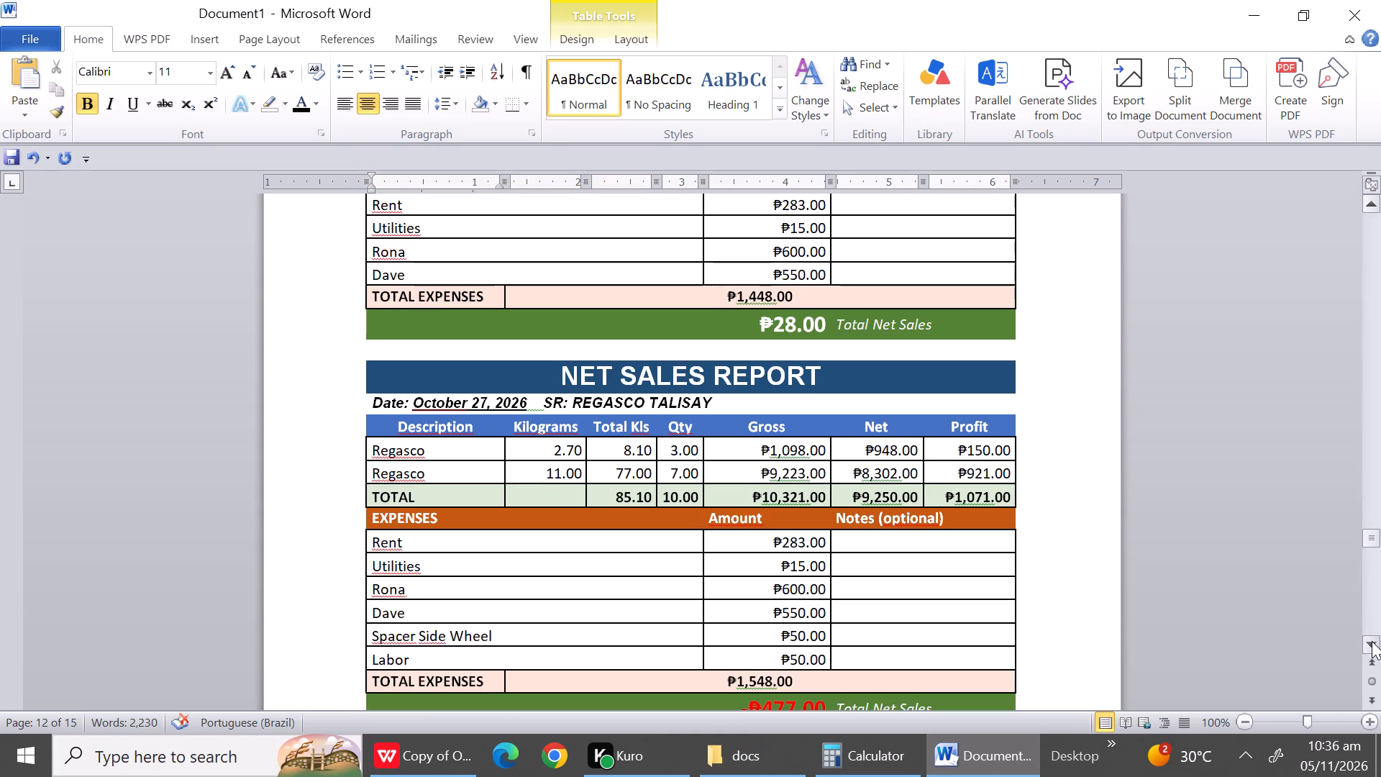
triple_click(1372, 641)
triple_click(1372, 641)
triple_click(1372, 641)
triple_click(1372, 641)
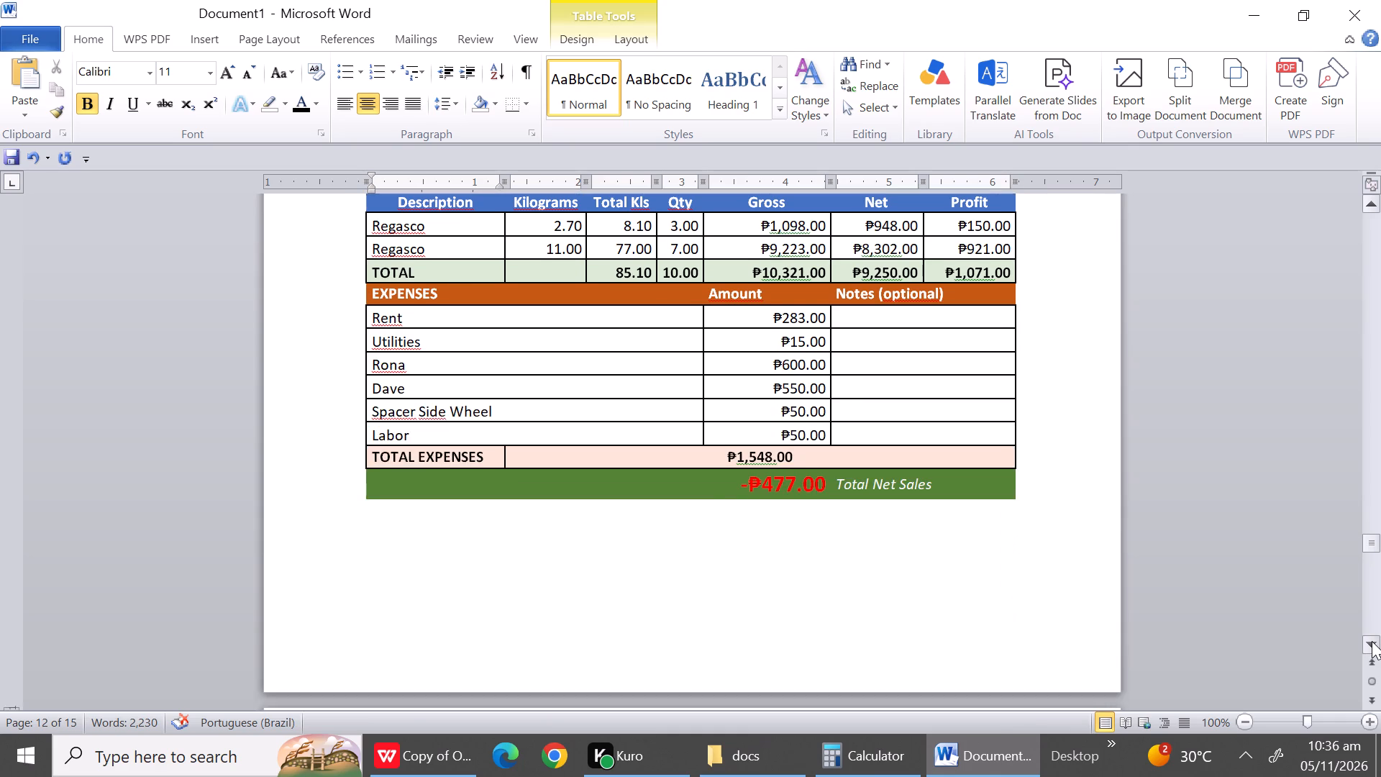
triple_click(1372, 641)
triple_click(1372, 641)
triple_click(1372, 641)
triple_click(1372, 641)
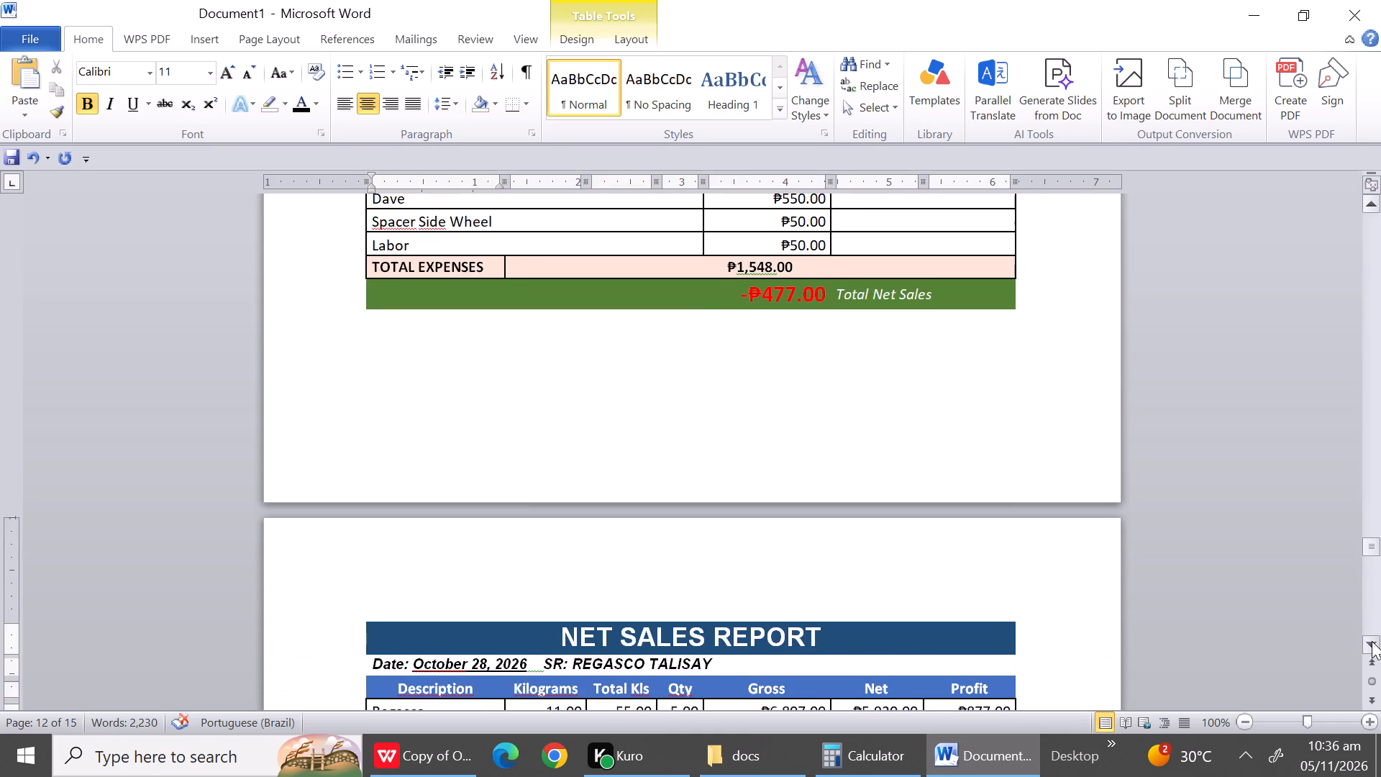
triple_click(1372, 641)
triple_click(1372, 641)
triple_click(1372, 641)
triple_click(1372, 641)
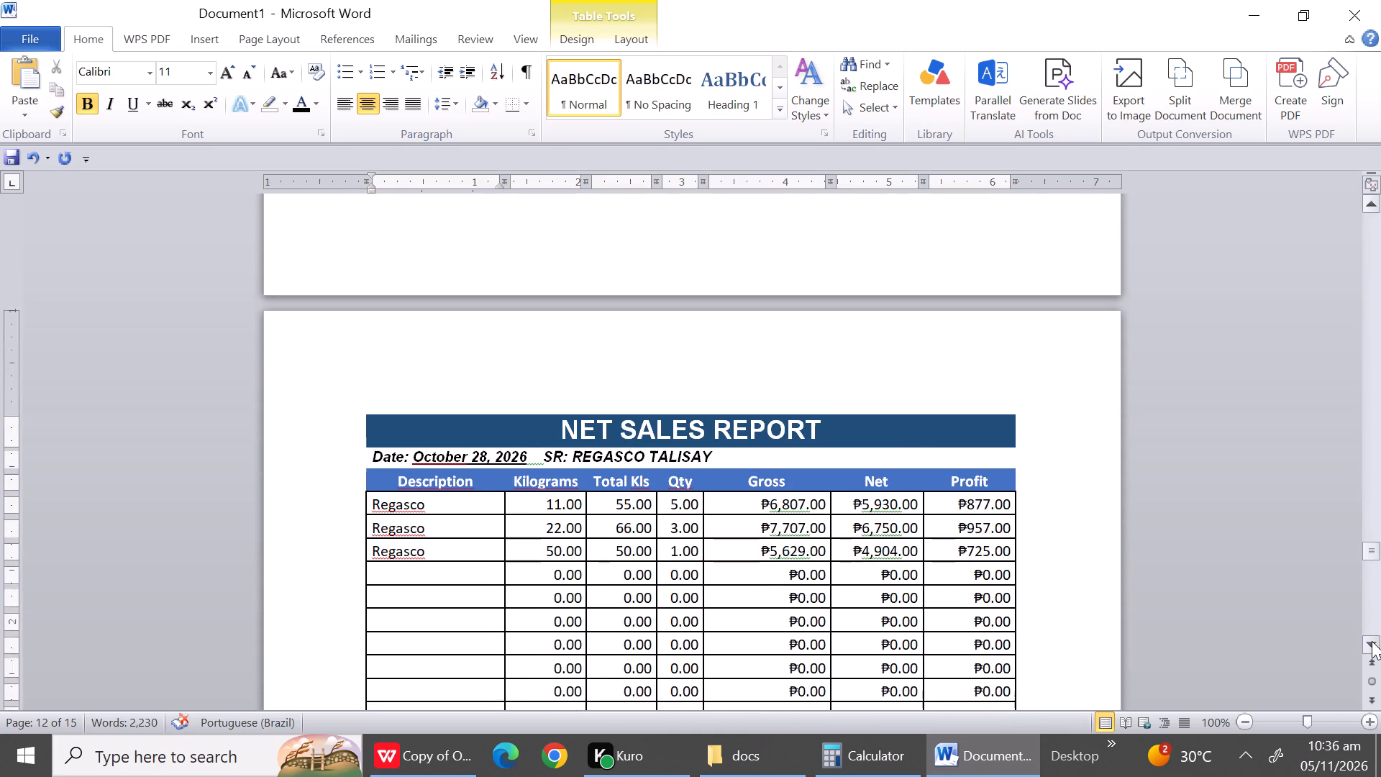
triple_click(1372, 641)
triple_click(1372, 641)
left_click(1372, 641)
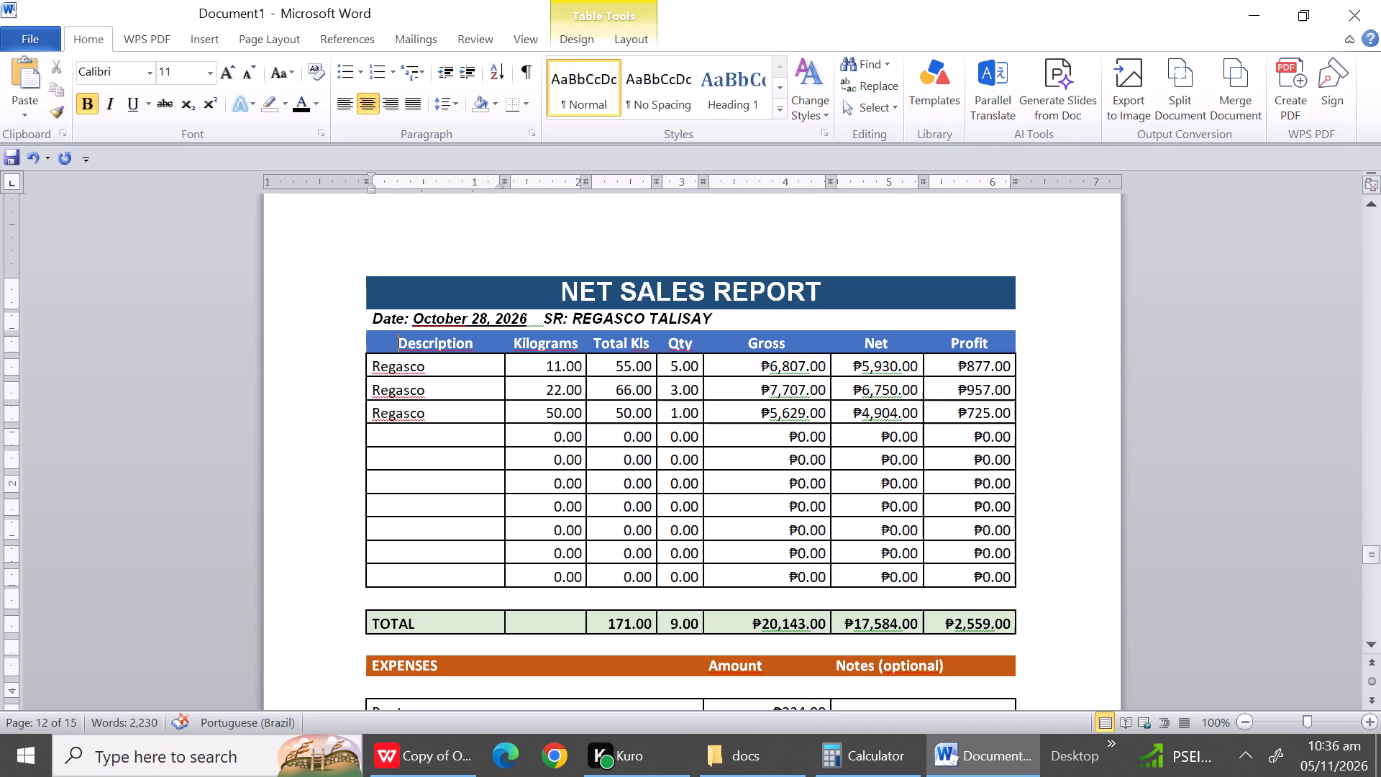
Delete the seven zero-value rows and the blank row above TOTAL in the October 28 sales table.
left_click_drag(427, 437, 442, 595)
right_click(442, 595)
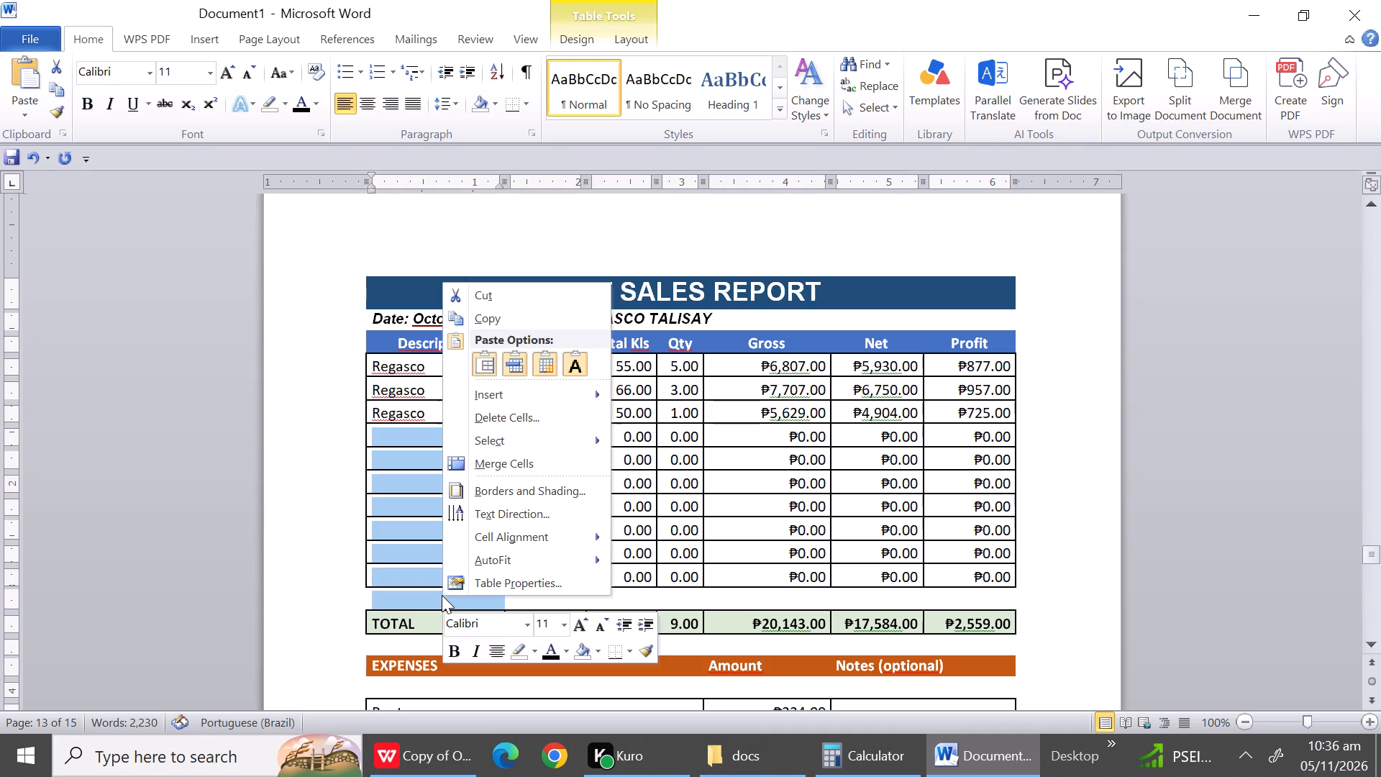
left_click(489, 420)
left_click(678, 359)
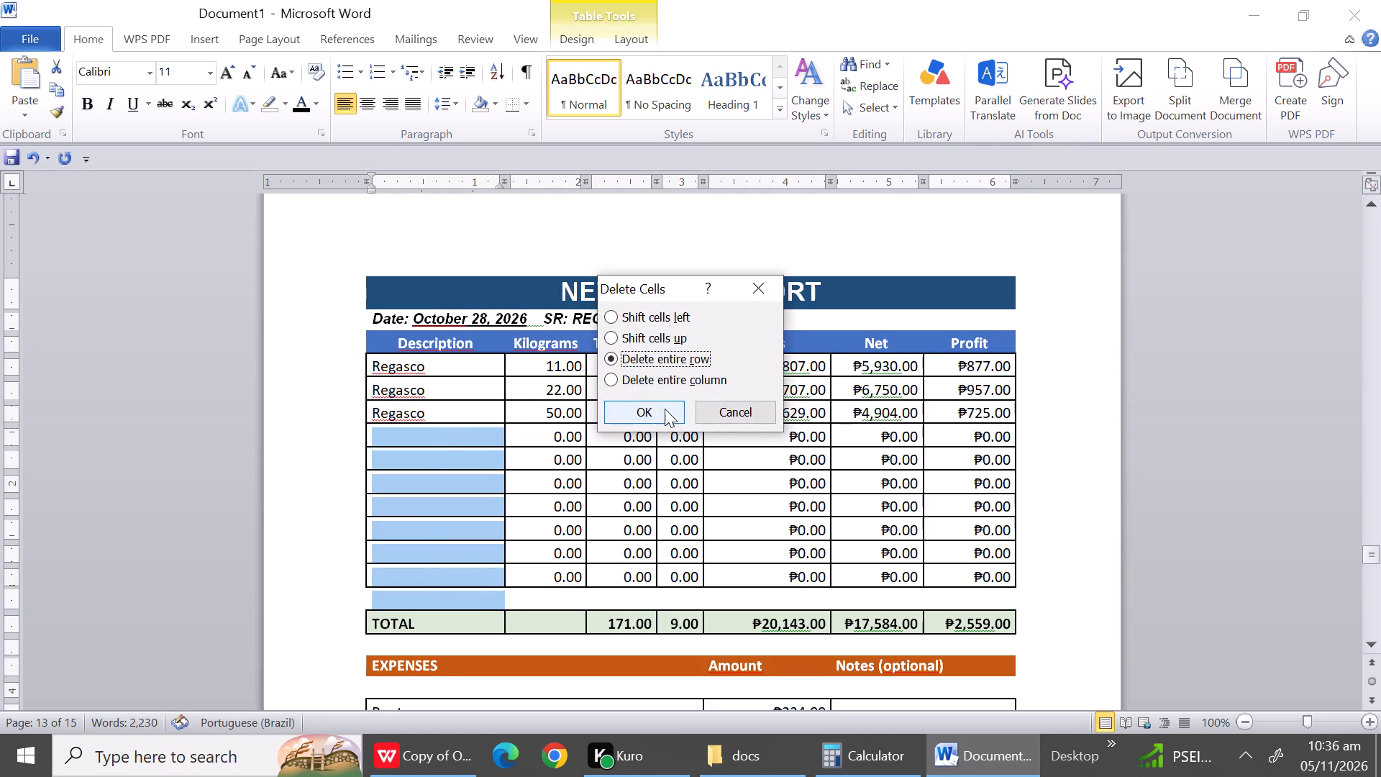
left_click(665, 409)
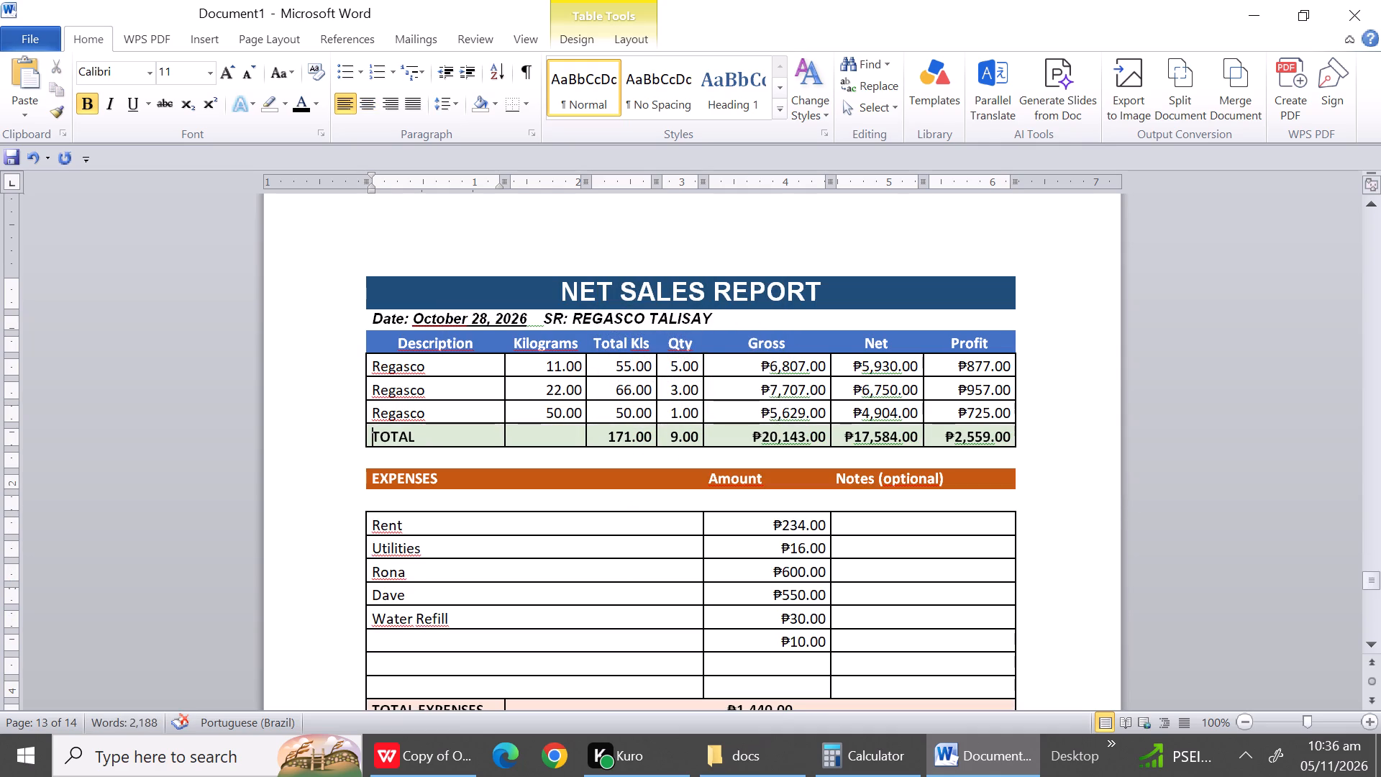
Delete the entire blank row between the TOTAL row and the EXPENSES header in the October 28 report.
left_click(399, 462)
right_click(399, 462)
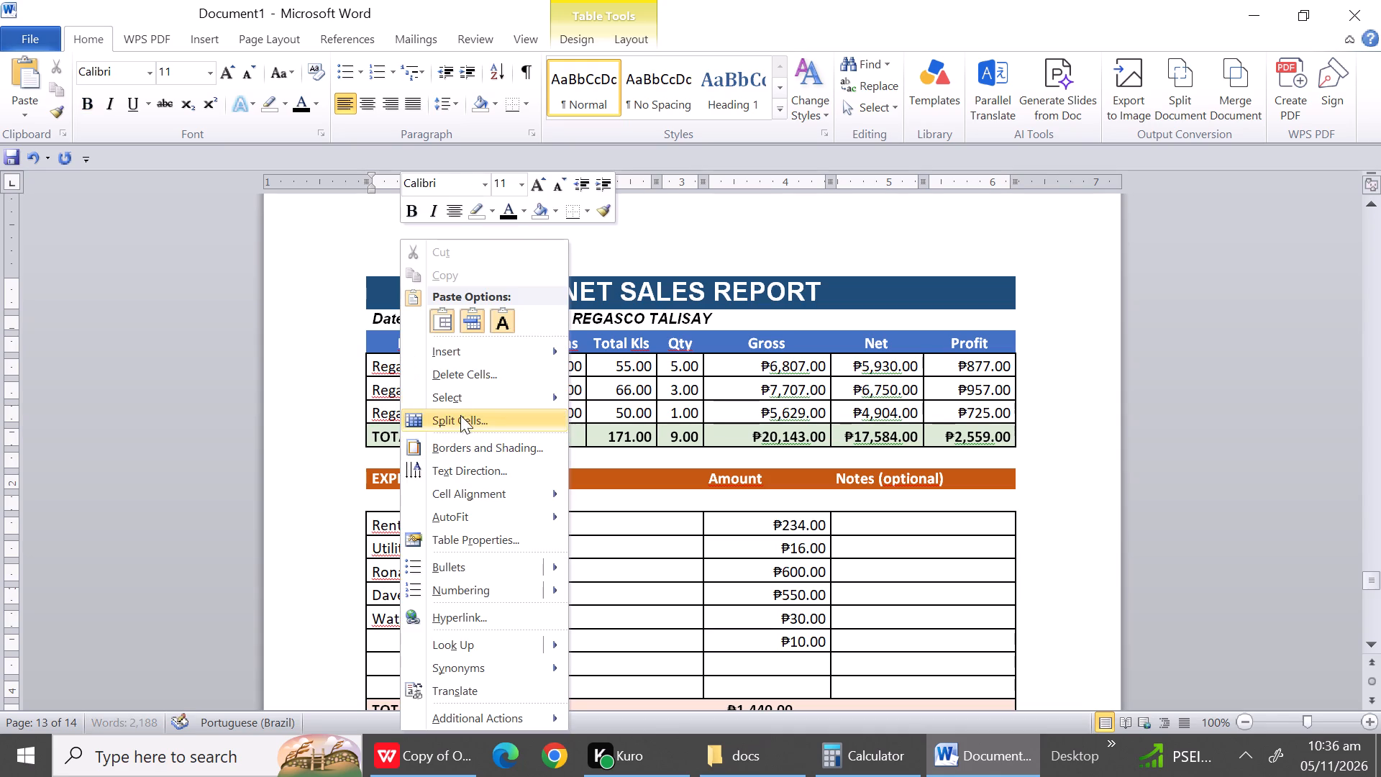
left_click(437, 377)
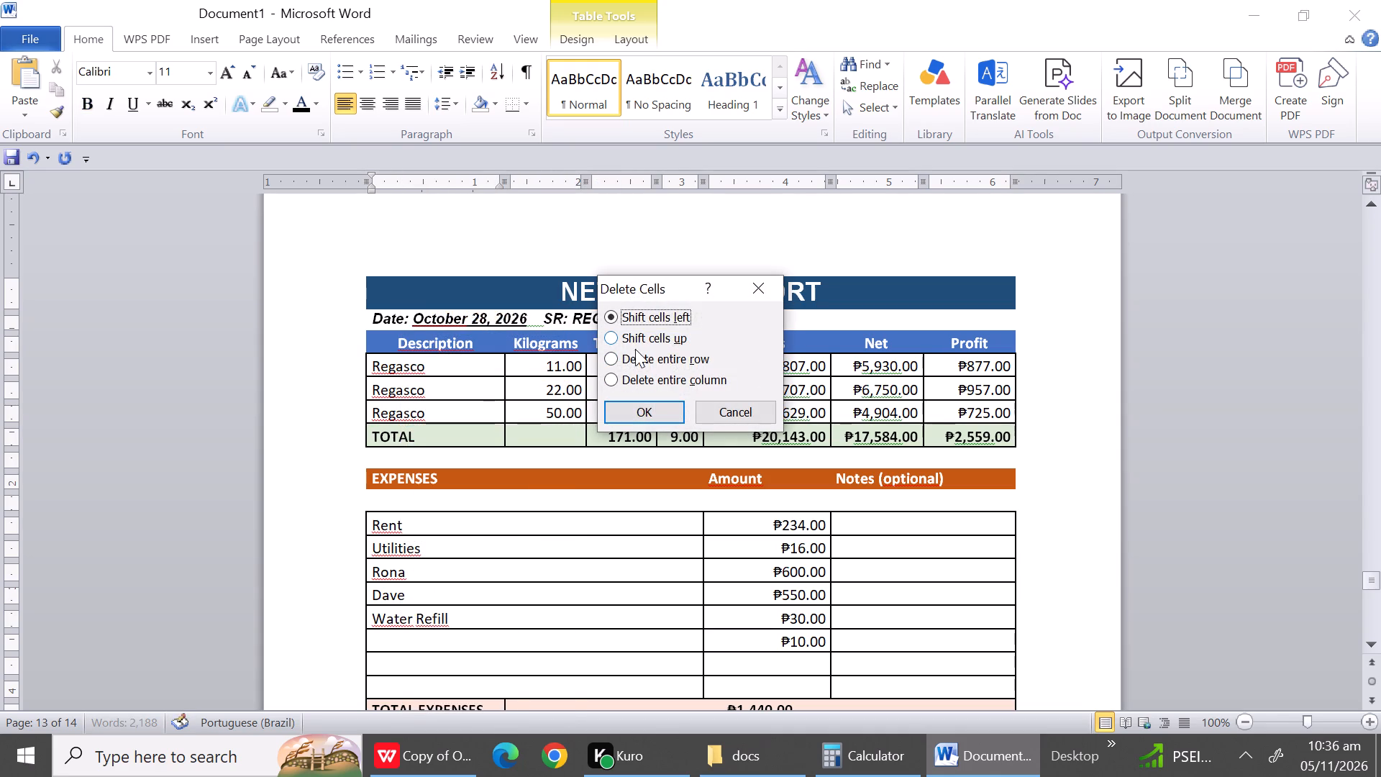
left_click(636, 358)
left_click(637, 406)
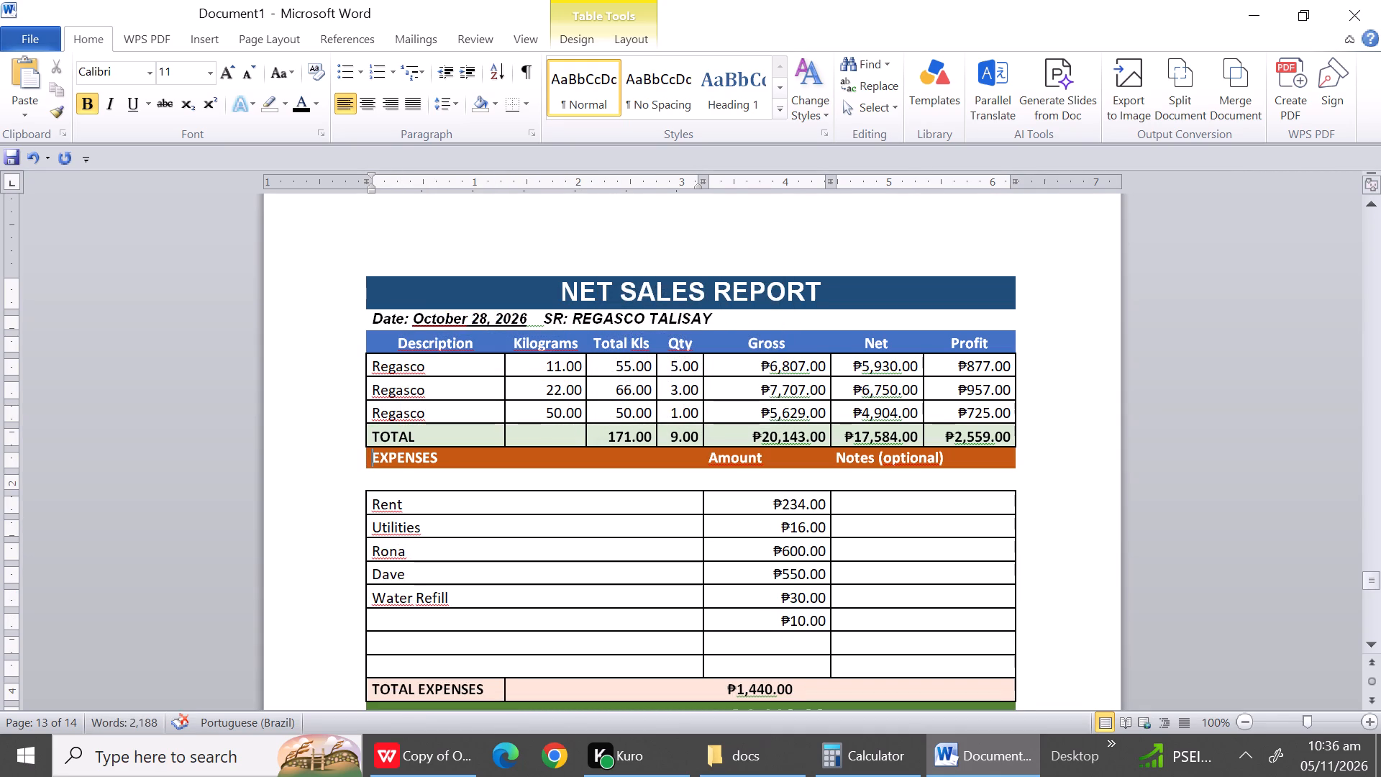
Delete the entire blank row between the EXPENSES header and the Rent row in the October 28 report.
left_click(429, 478)
right_click(429, 478)
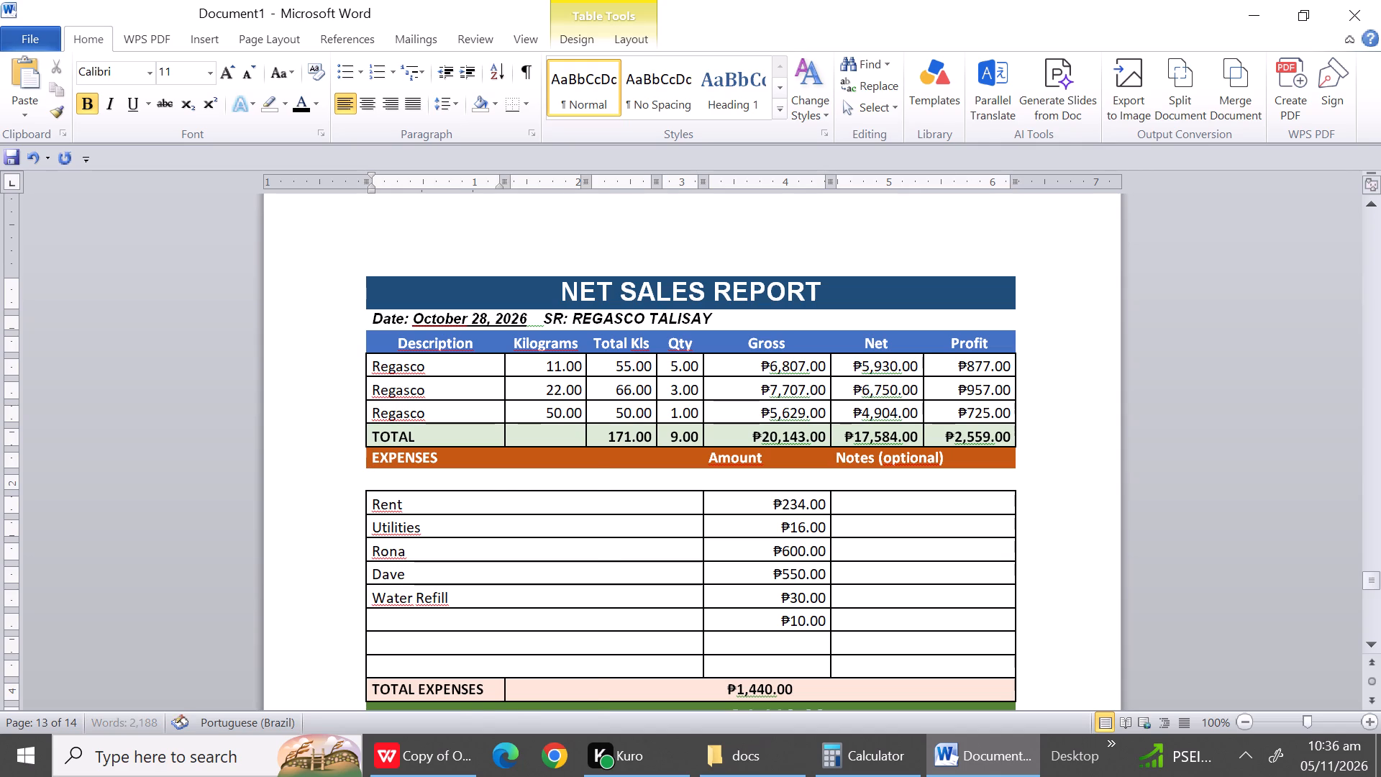
left_click(480, 369)
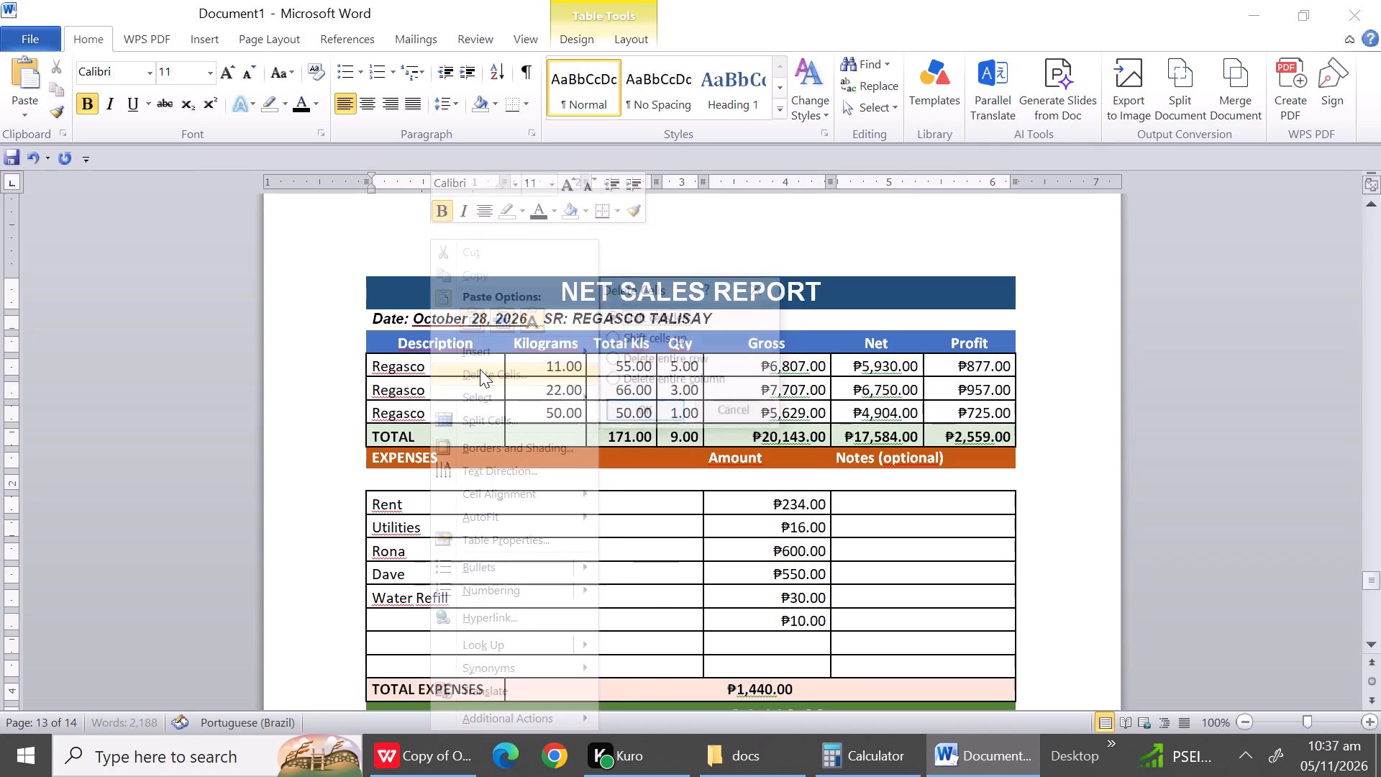
left_click_drag(629, 357, 633, 405)
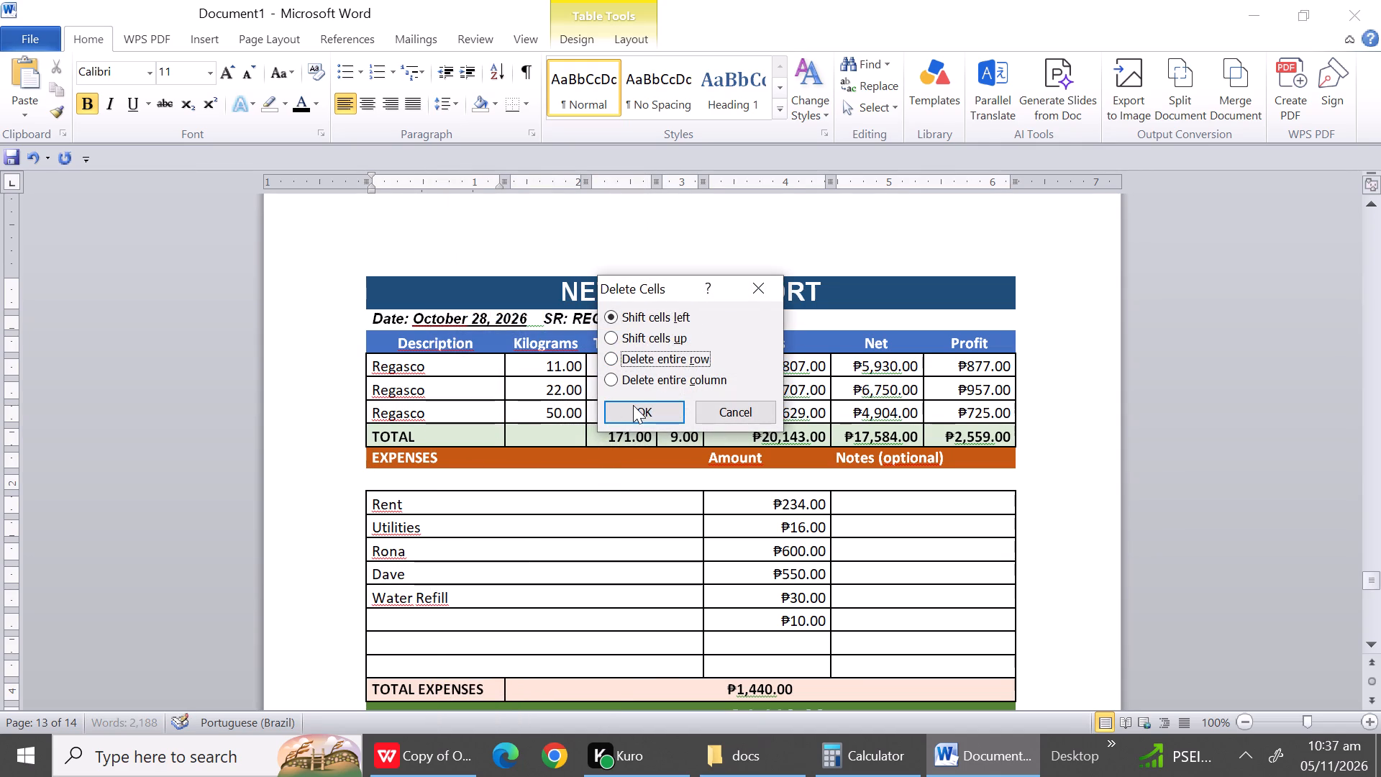
left_click_drag(633, 405, 627, 364)
left_click(627, 364)
left_click(631, 415)
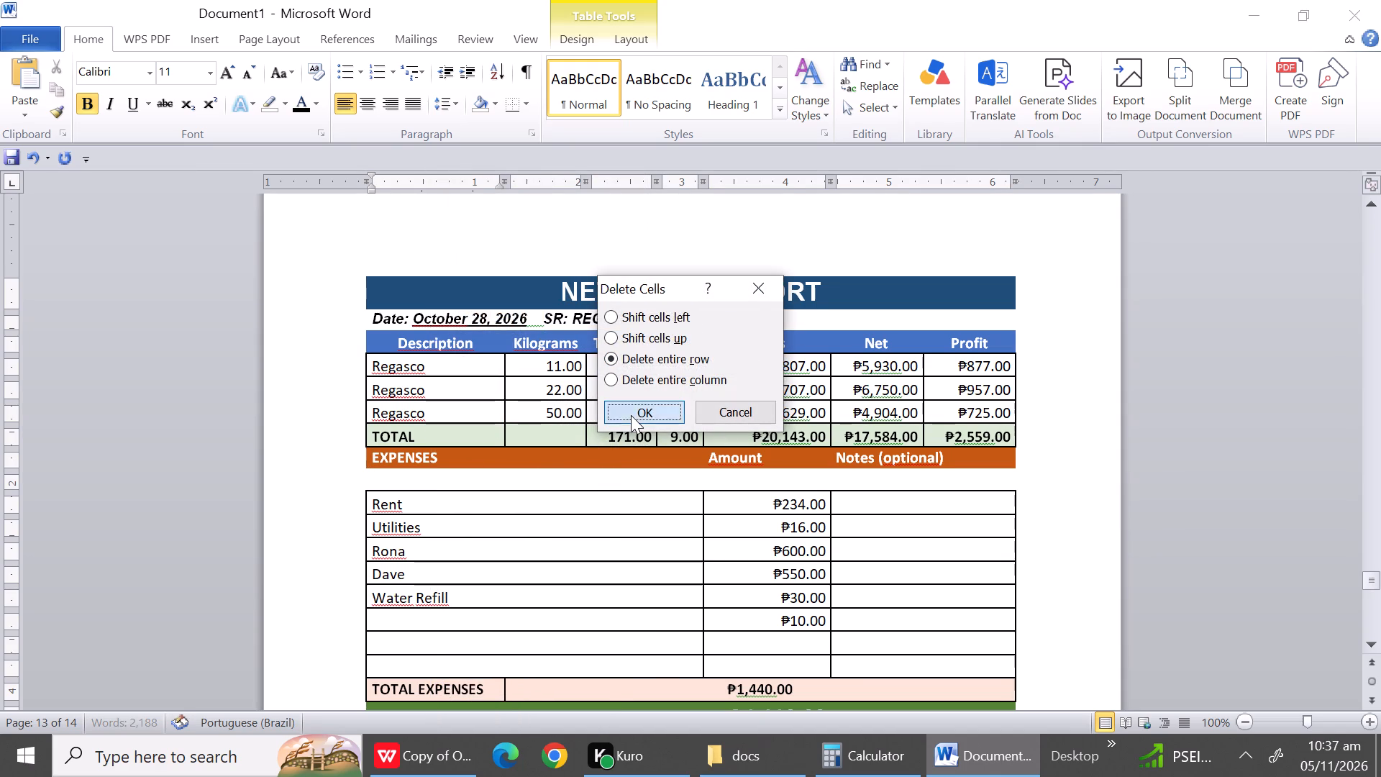
Delete the three entire rows between Water Refill and TOTAL EXPENSES in the October 28 report, including the unnamed ₱10.00 row.
triple_click(1377, 643)
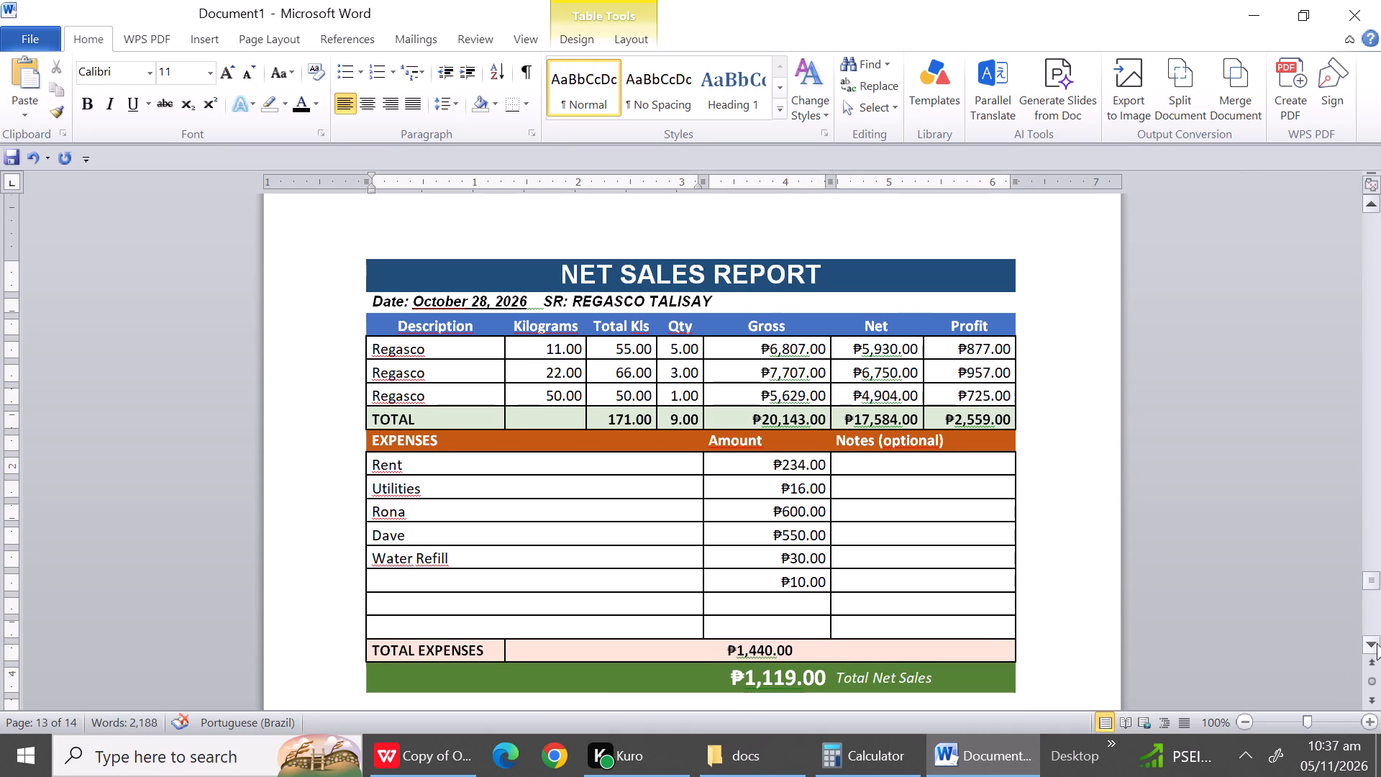
triple_click(1377, 643)
double_click(1377, 643)
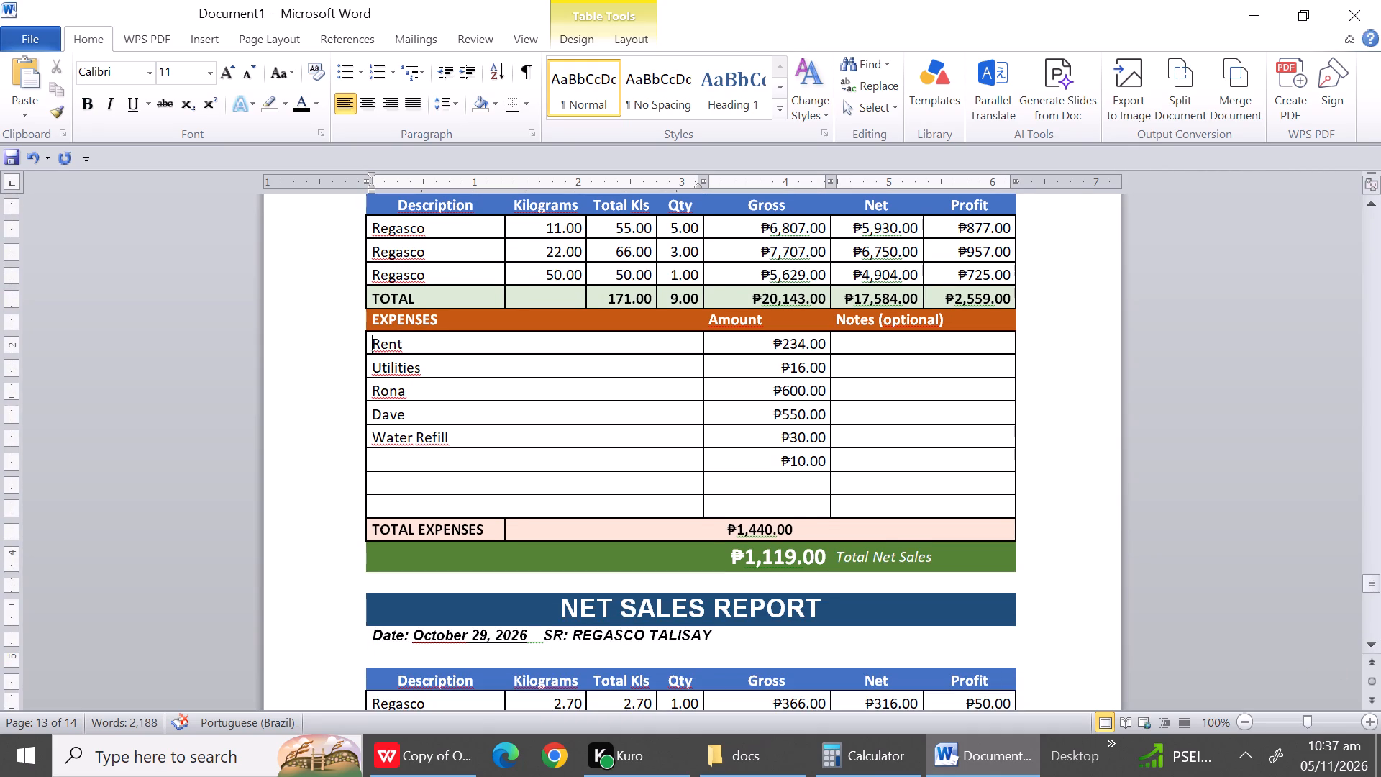
left_click_drag(389, 463, 393, 517)
right_click(393, 517)
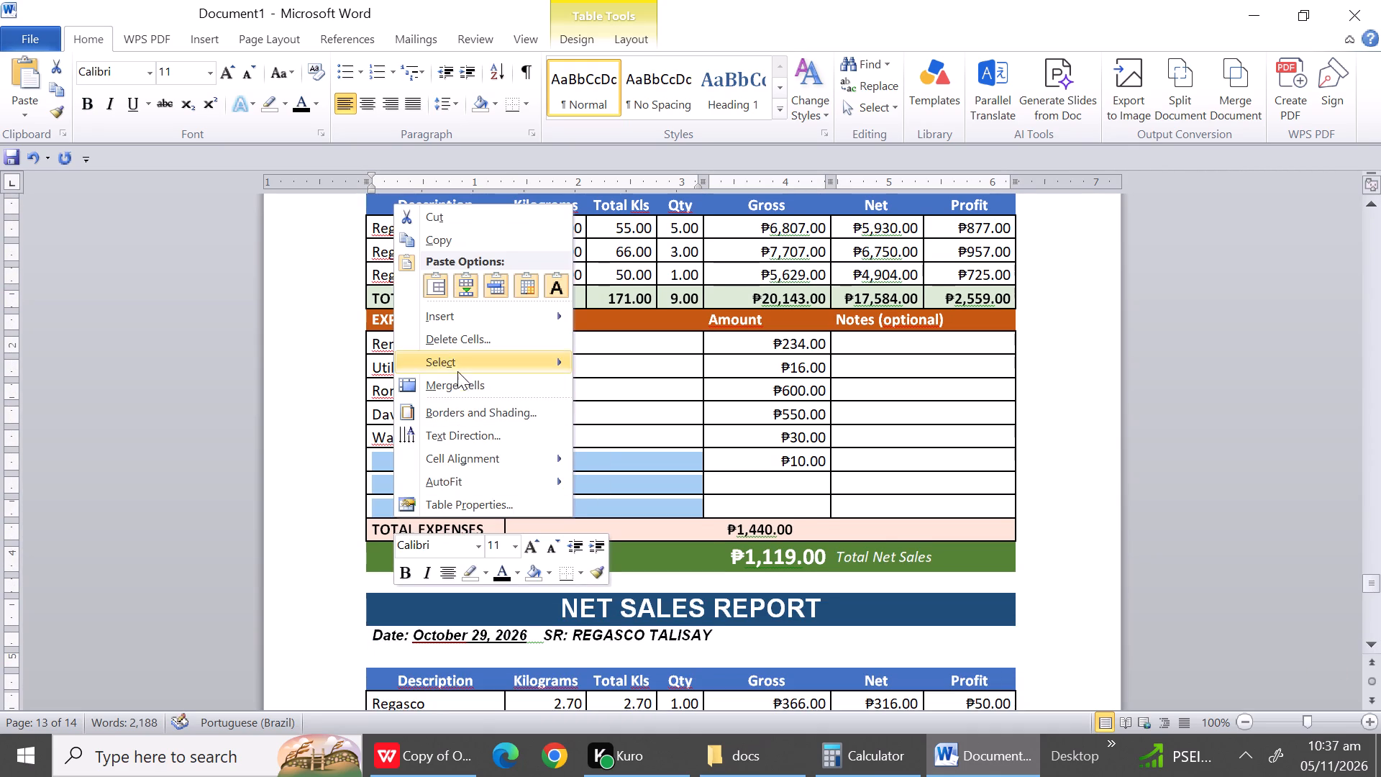
left_click(442, 342)
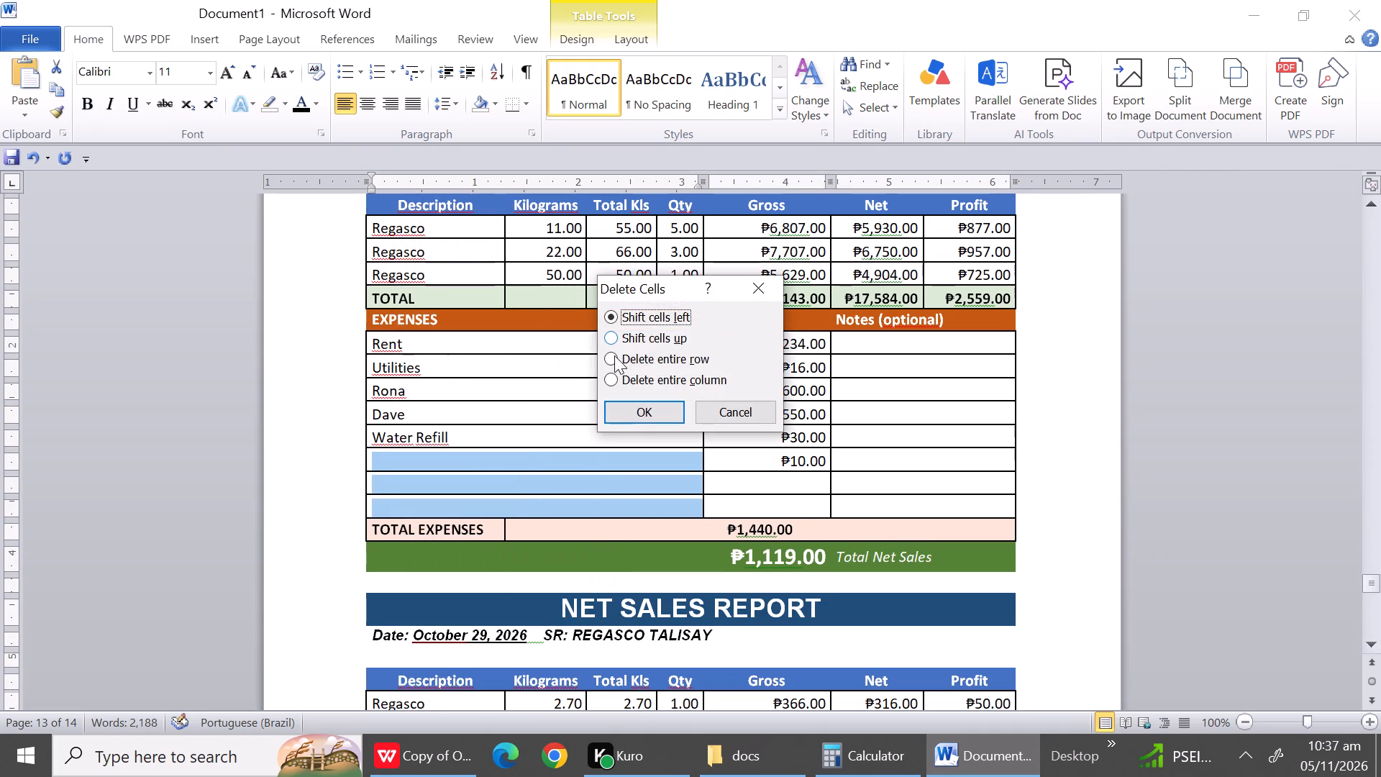
left_click(616, 360)
left_click(629, 413)
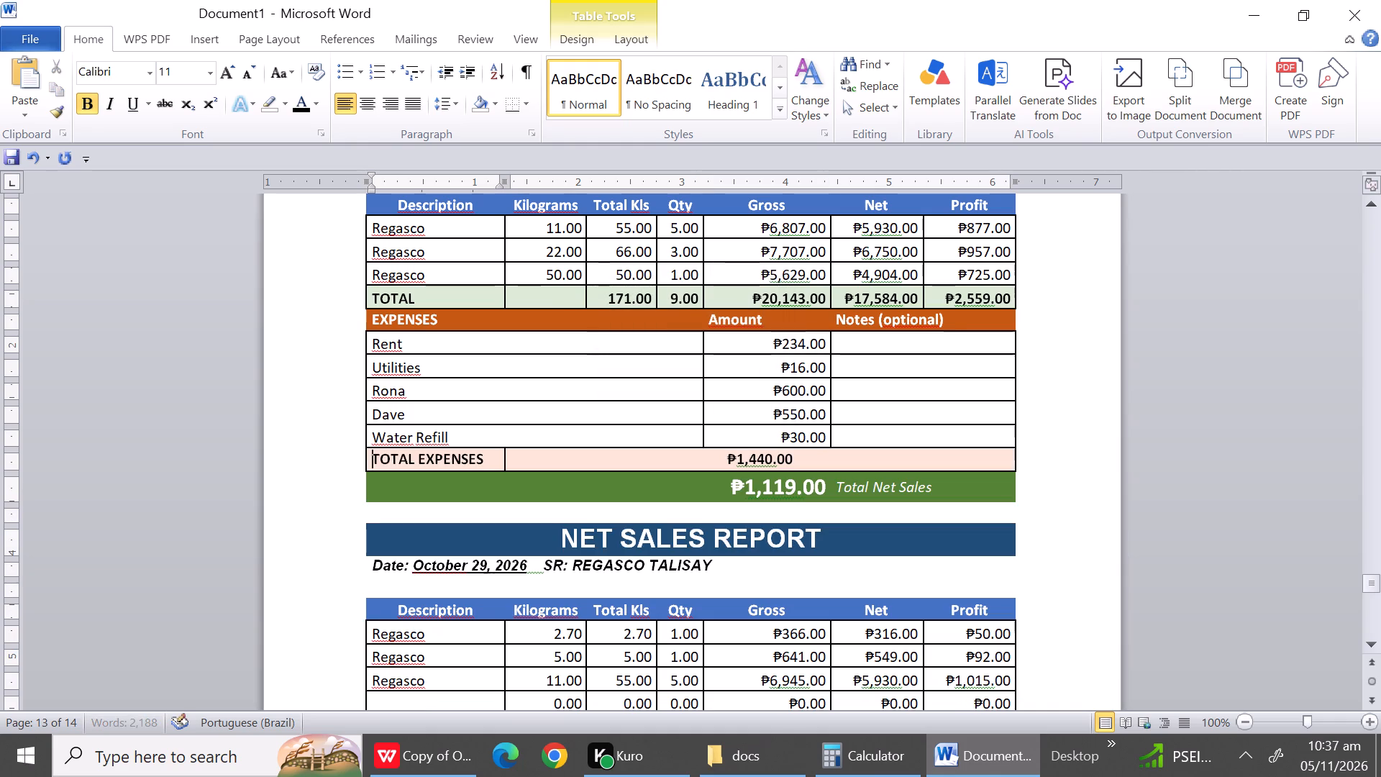
Delete the entire blank row between the date line and the column headings in the October 29 report.
triple_click(1371, 642)
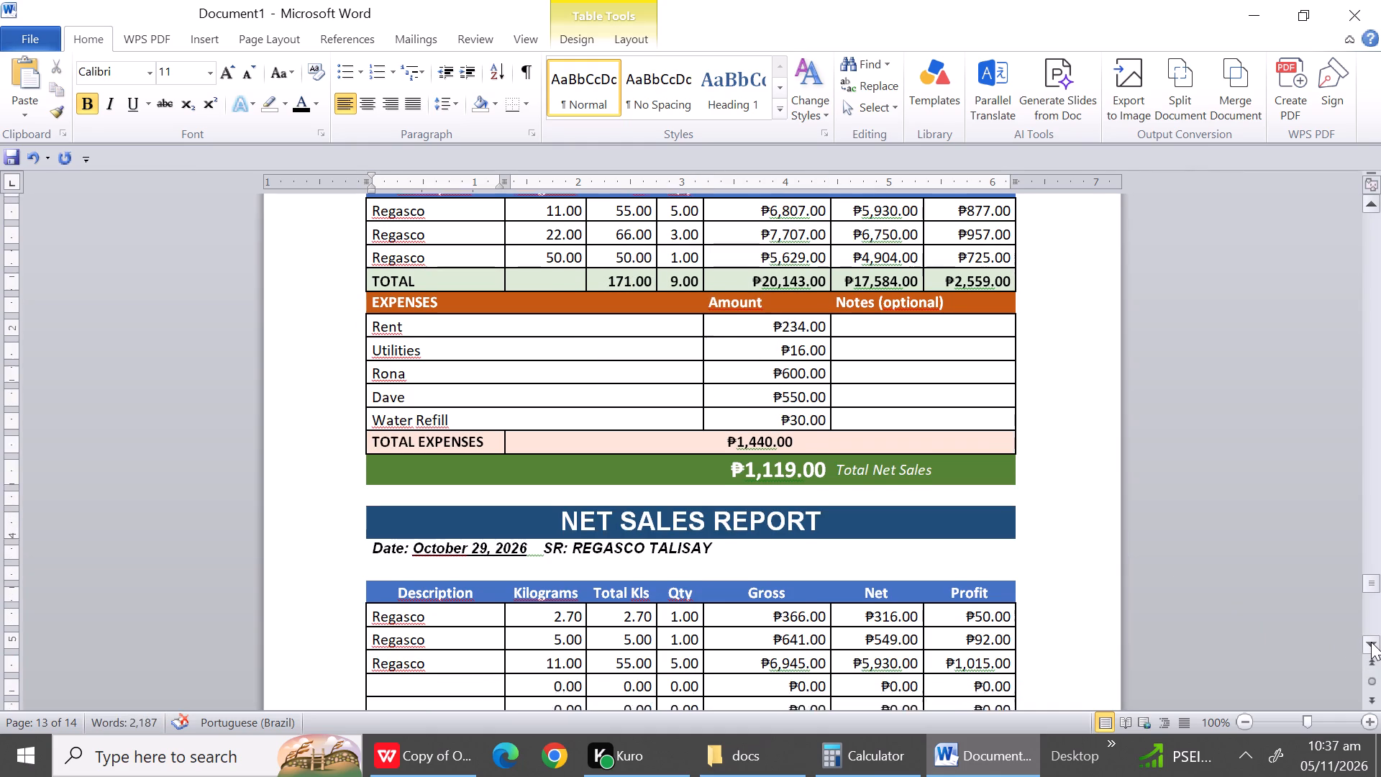
triple_click(1371, 642)
triple_click(1371, 642)
triple_click(1371, 642)
left_click(1371, 642)
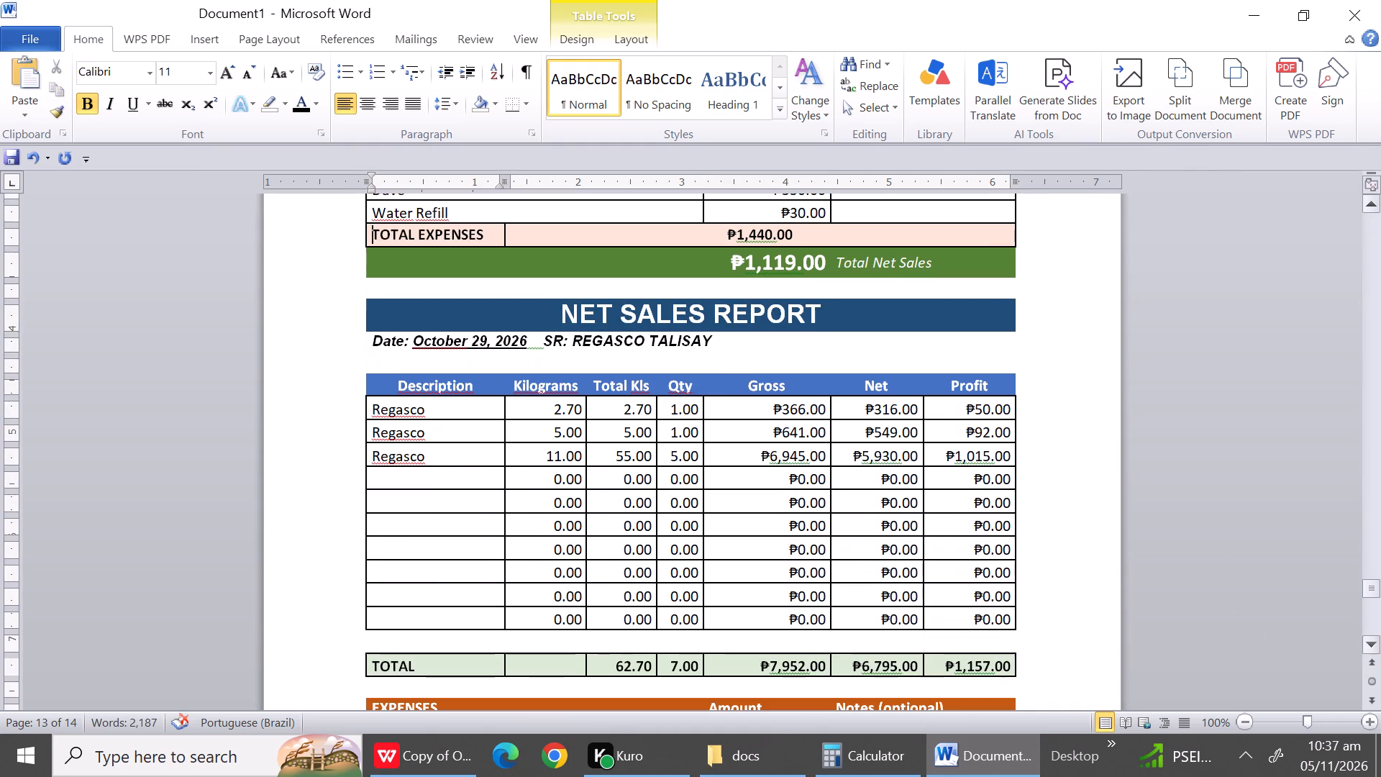
left_click(373, 360)
right_click(373, 360)
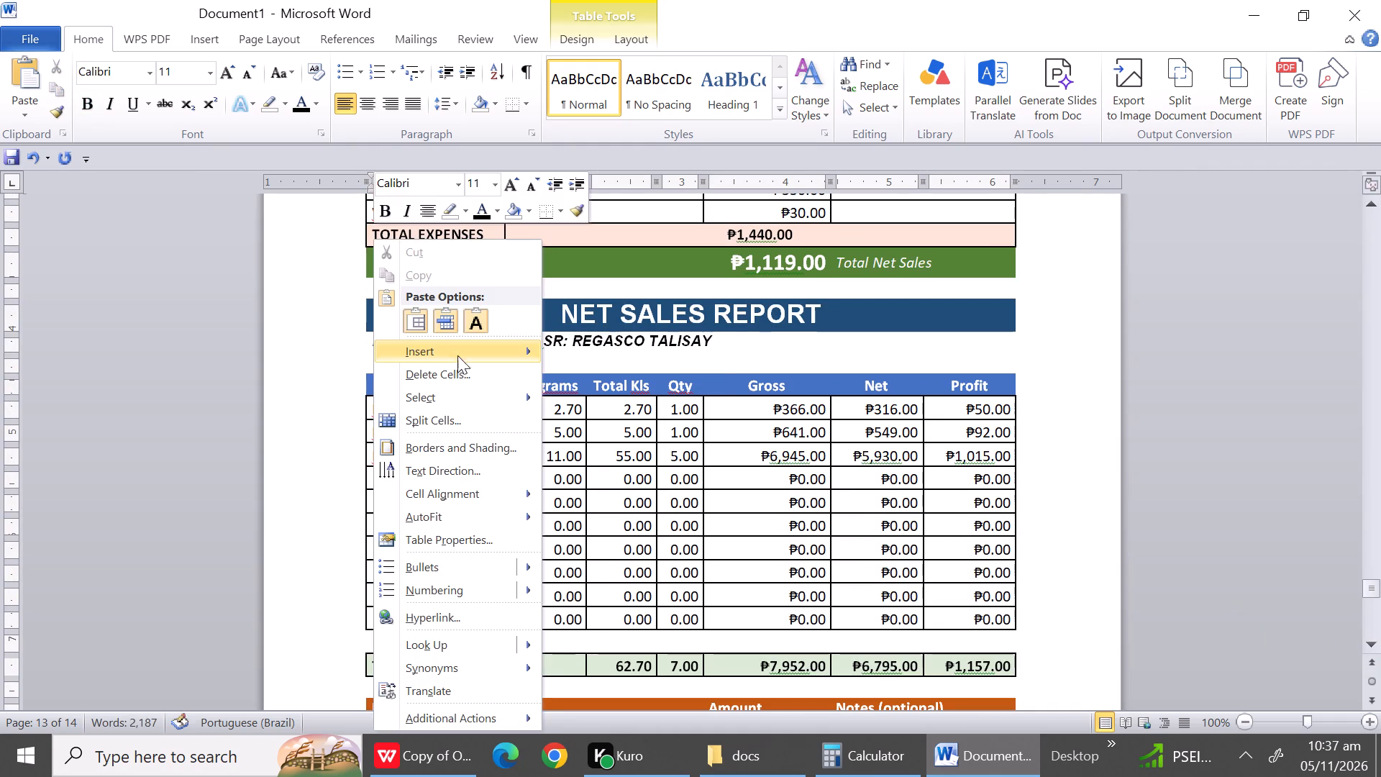
left_click(457, 368)
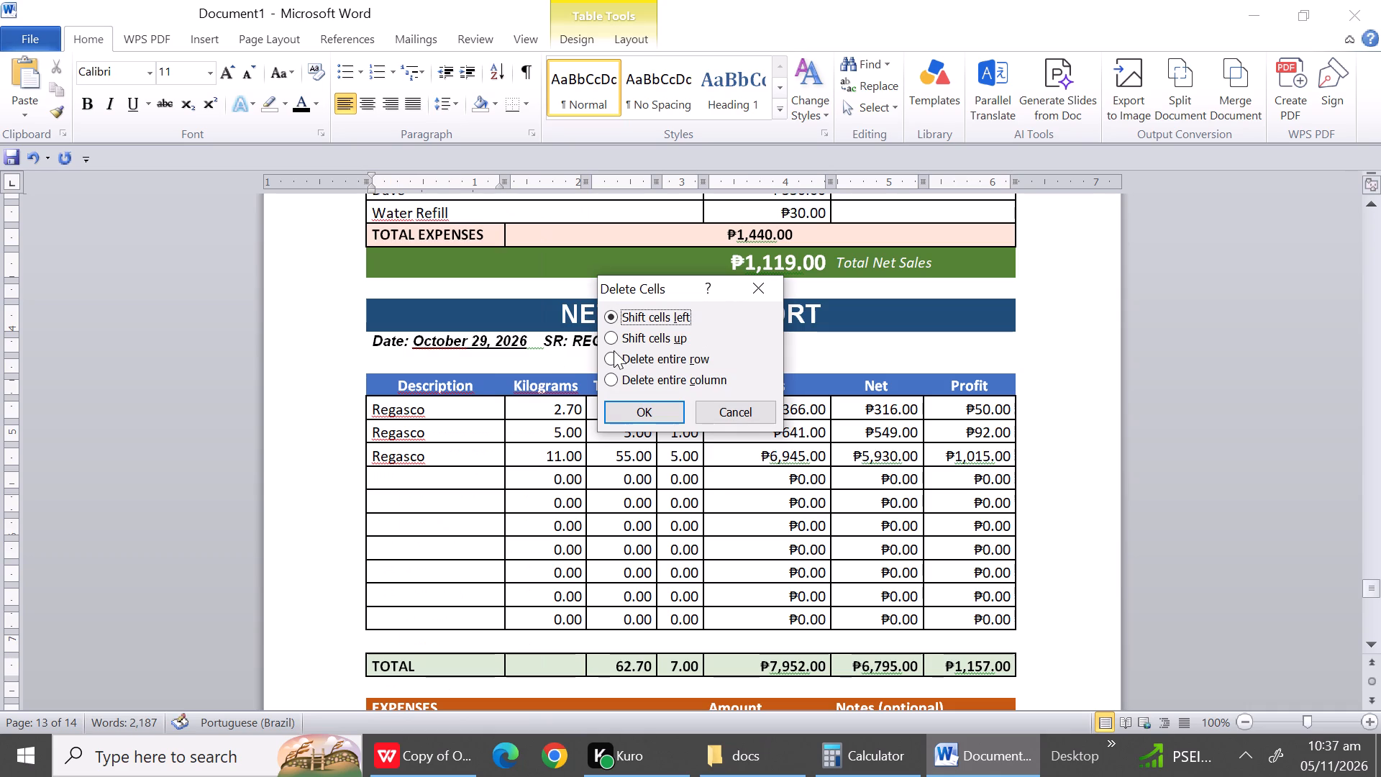
left_click(614, 360)
left_click(643, 401)
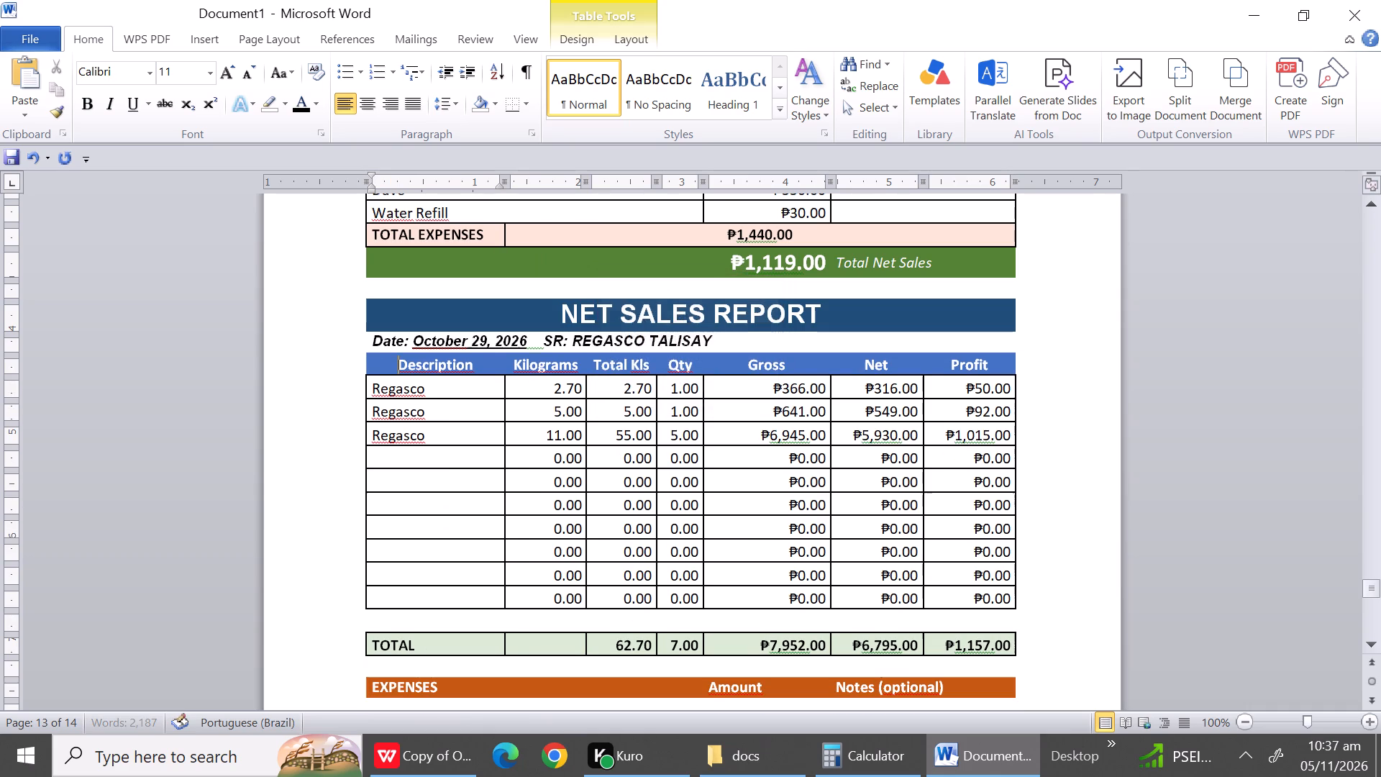
Delete the seven zero-value rows and the blank row above TOTAL in the October 29 sales table.
left_click_drag(383, 460, 393, 593)
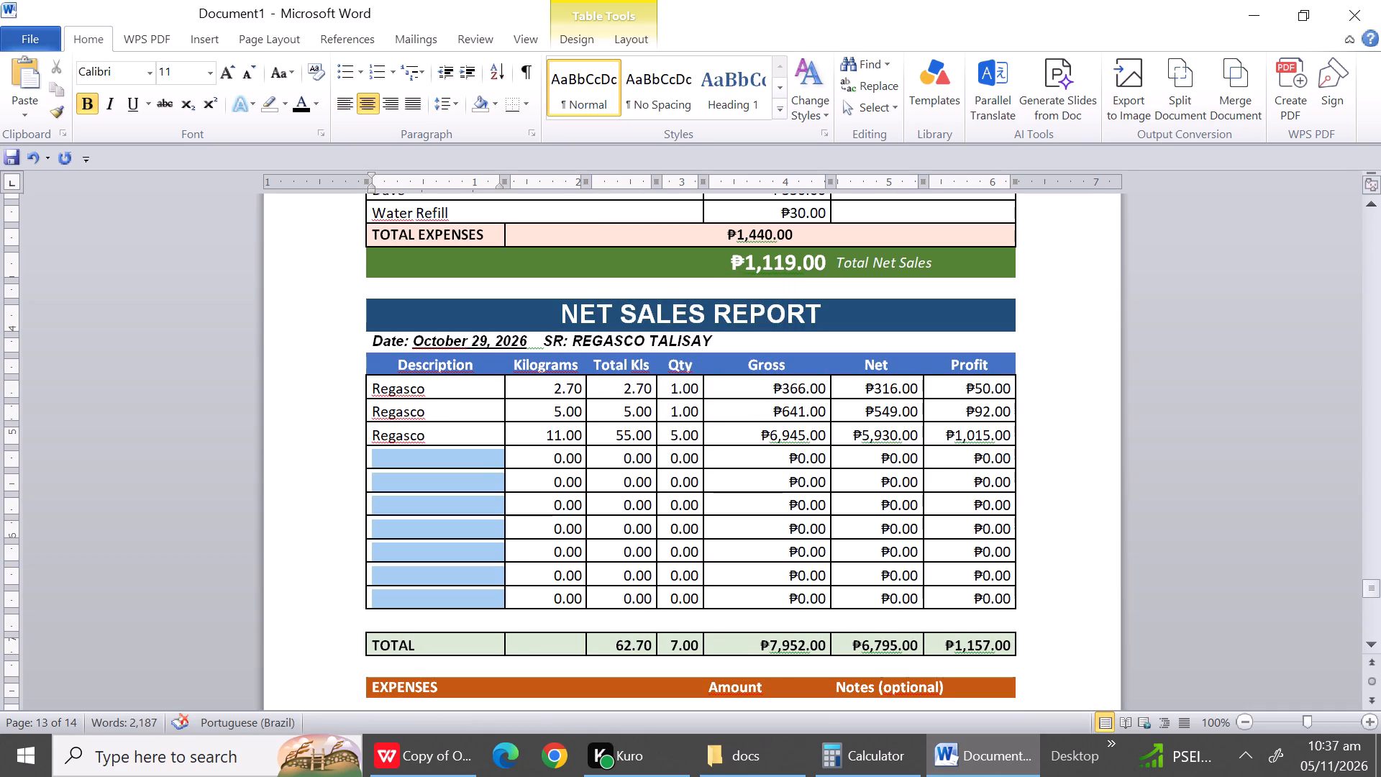
left_click_drag(393, 593, 401, 625)
right_click(401, 625)
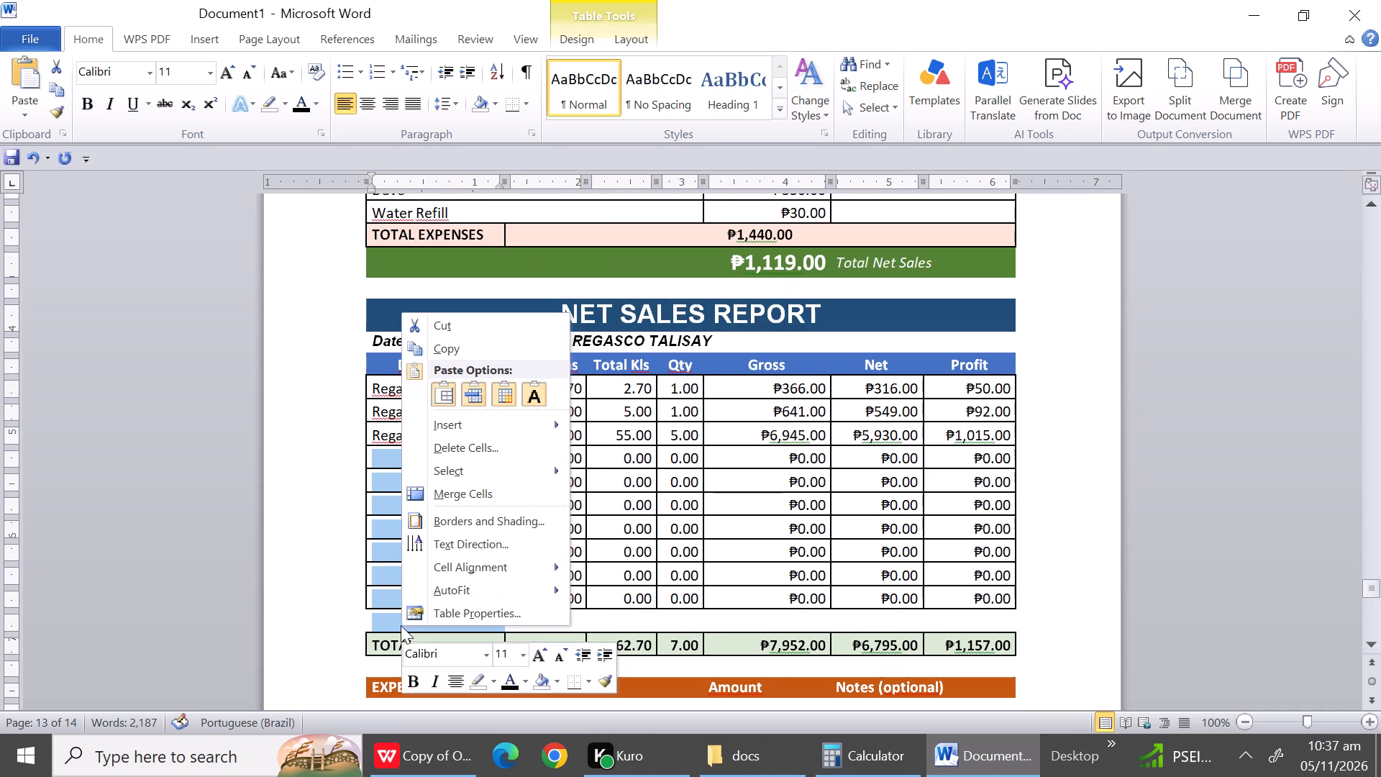
left_click(478, 453)
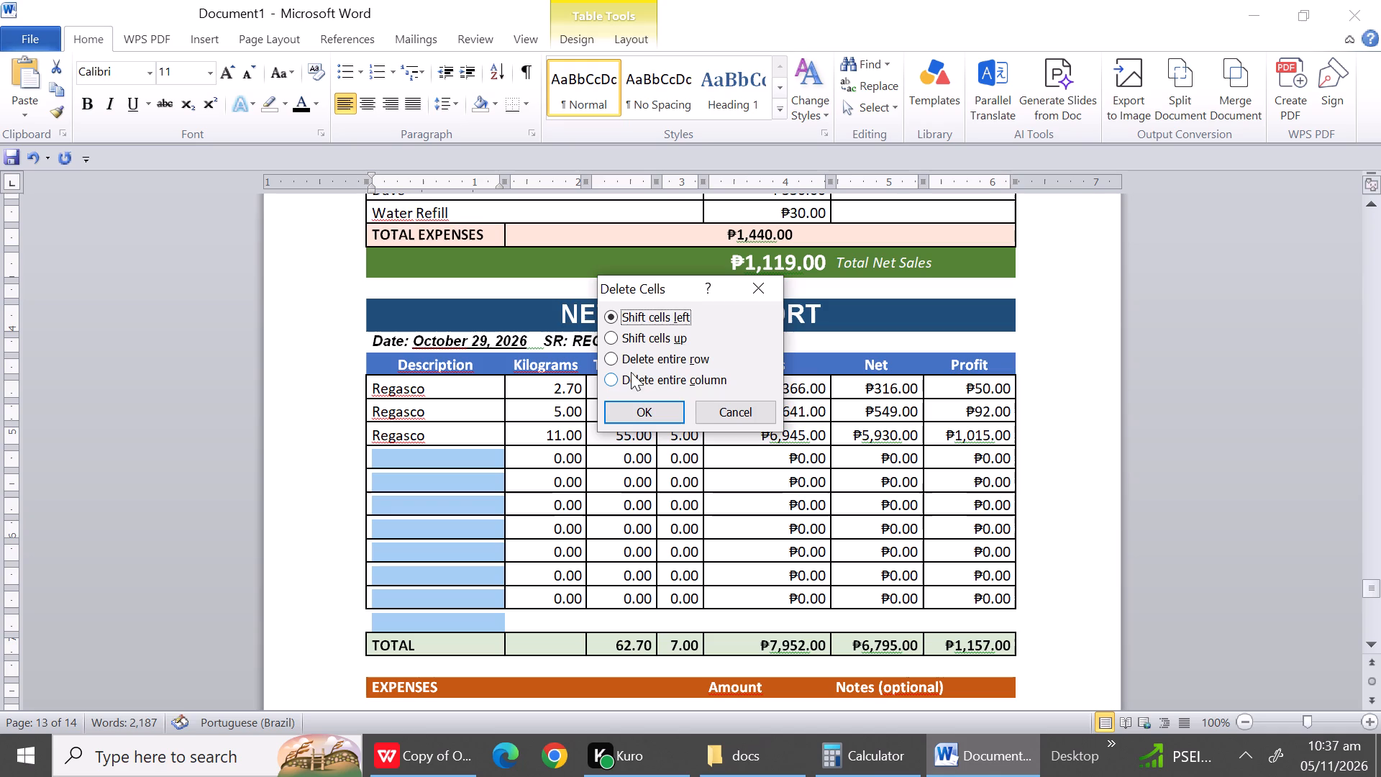
left_click(637, 359)
left_click(652, 423)
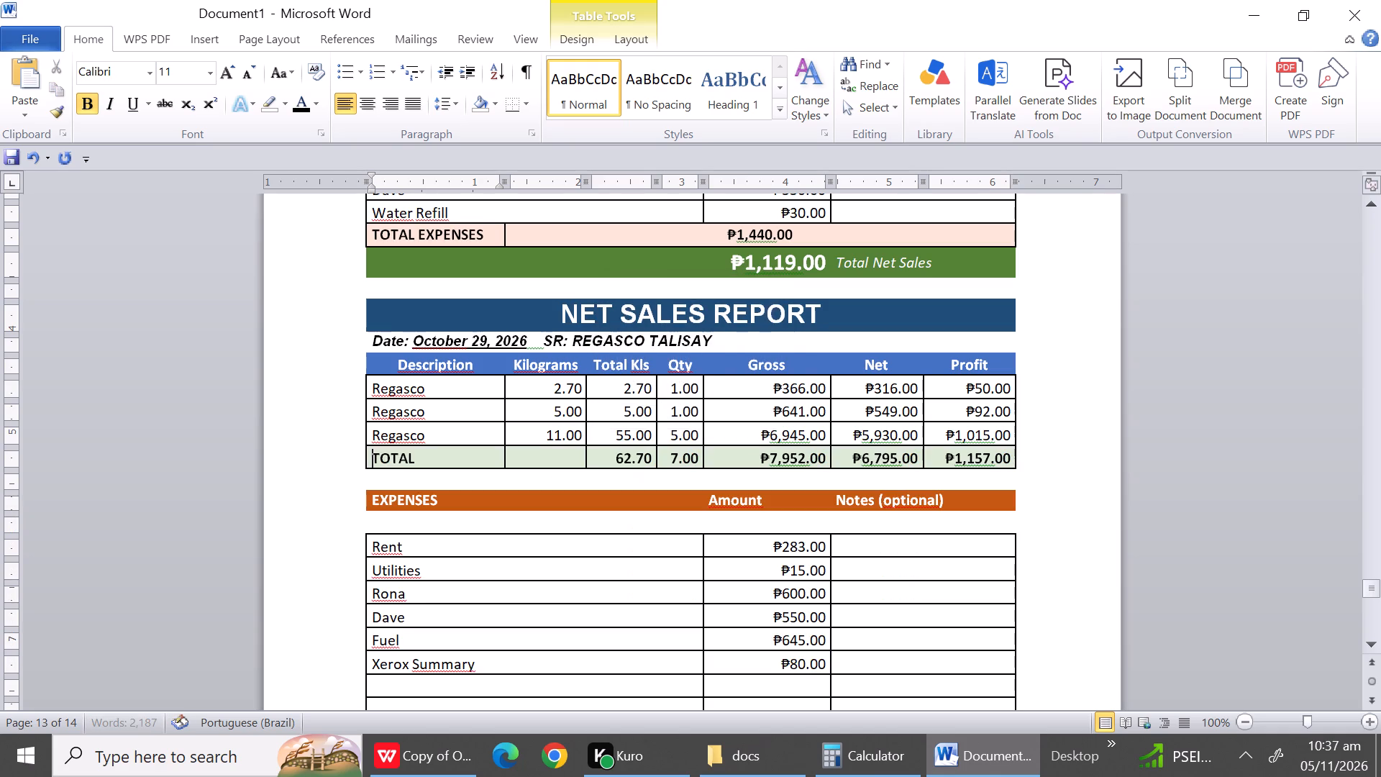